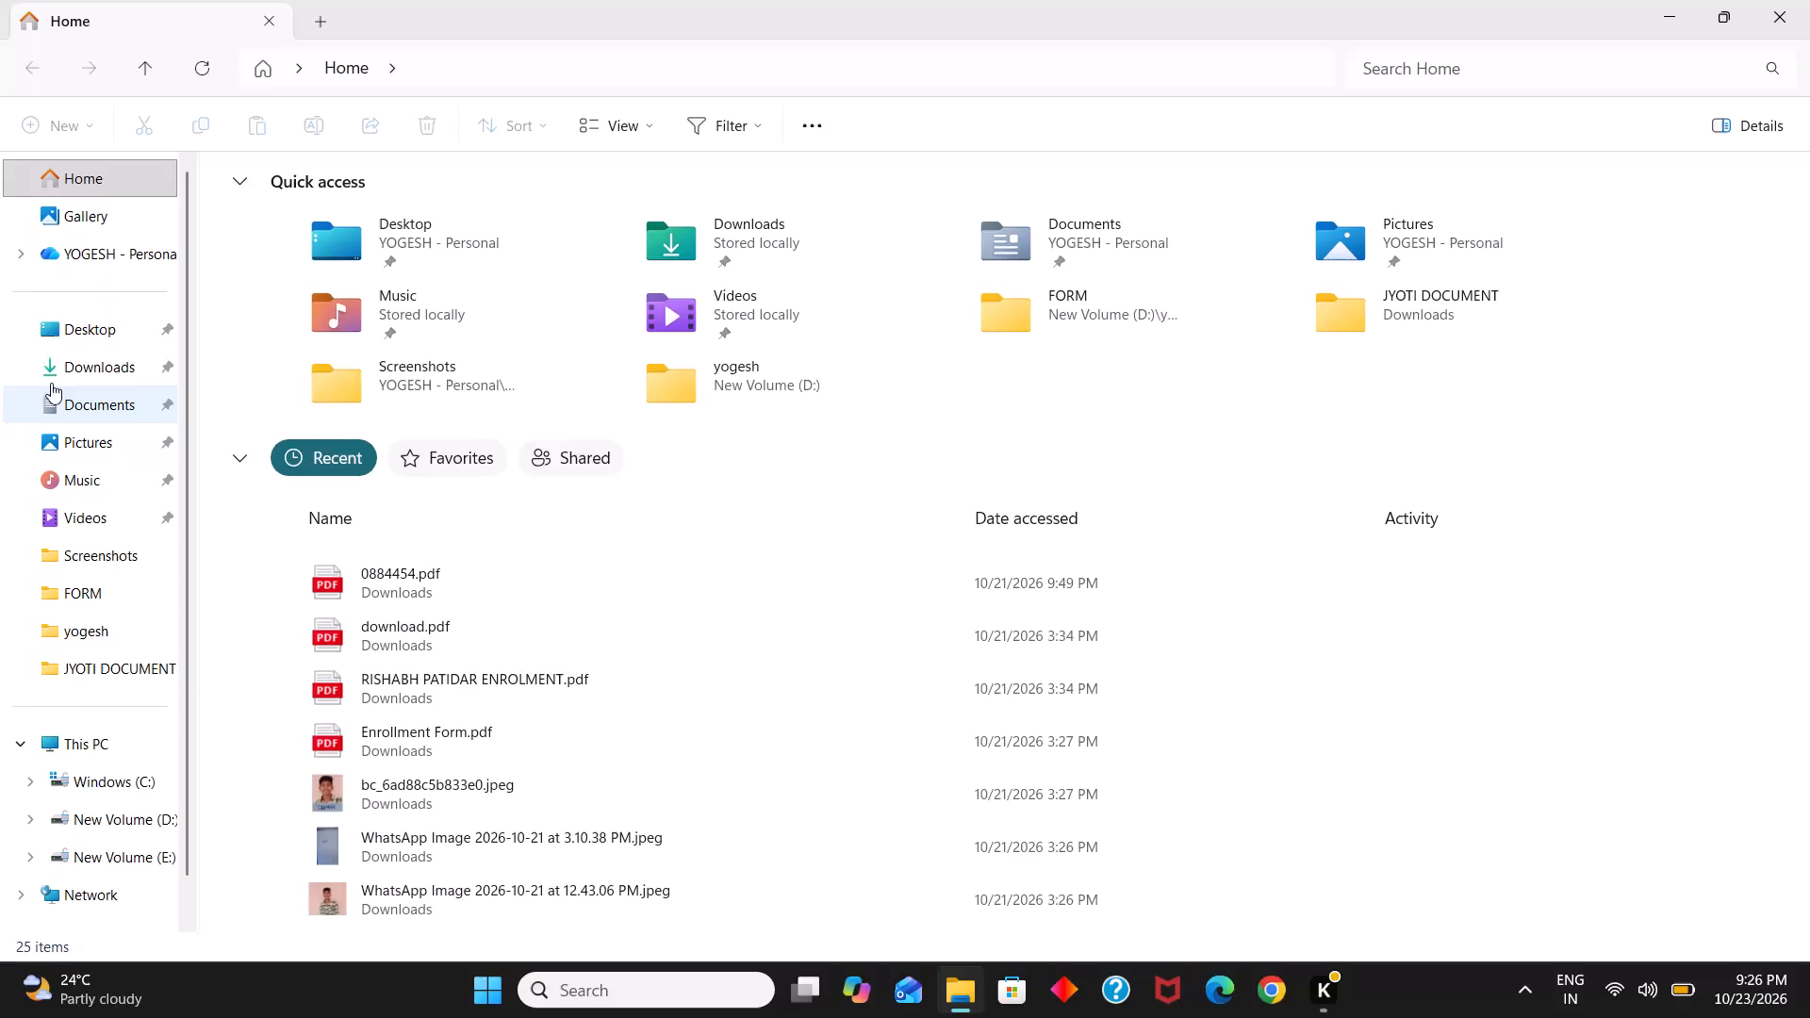
# Open the presentation S2 FINAL S.pptx from the Downloads folder.
pyautogui.click(60, 365)
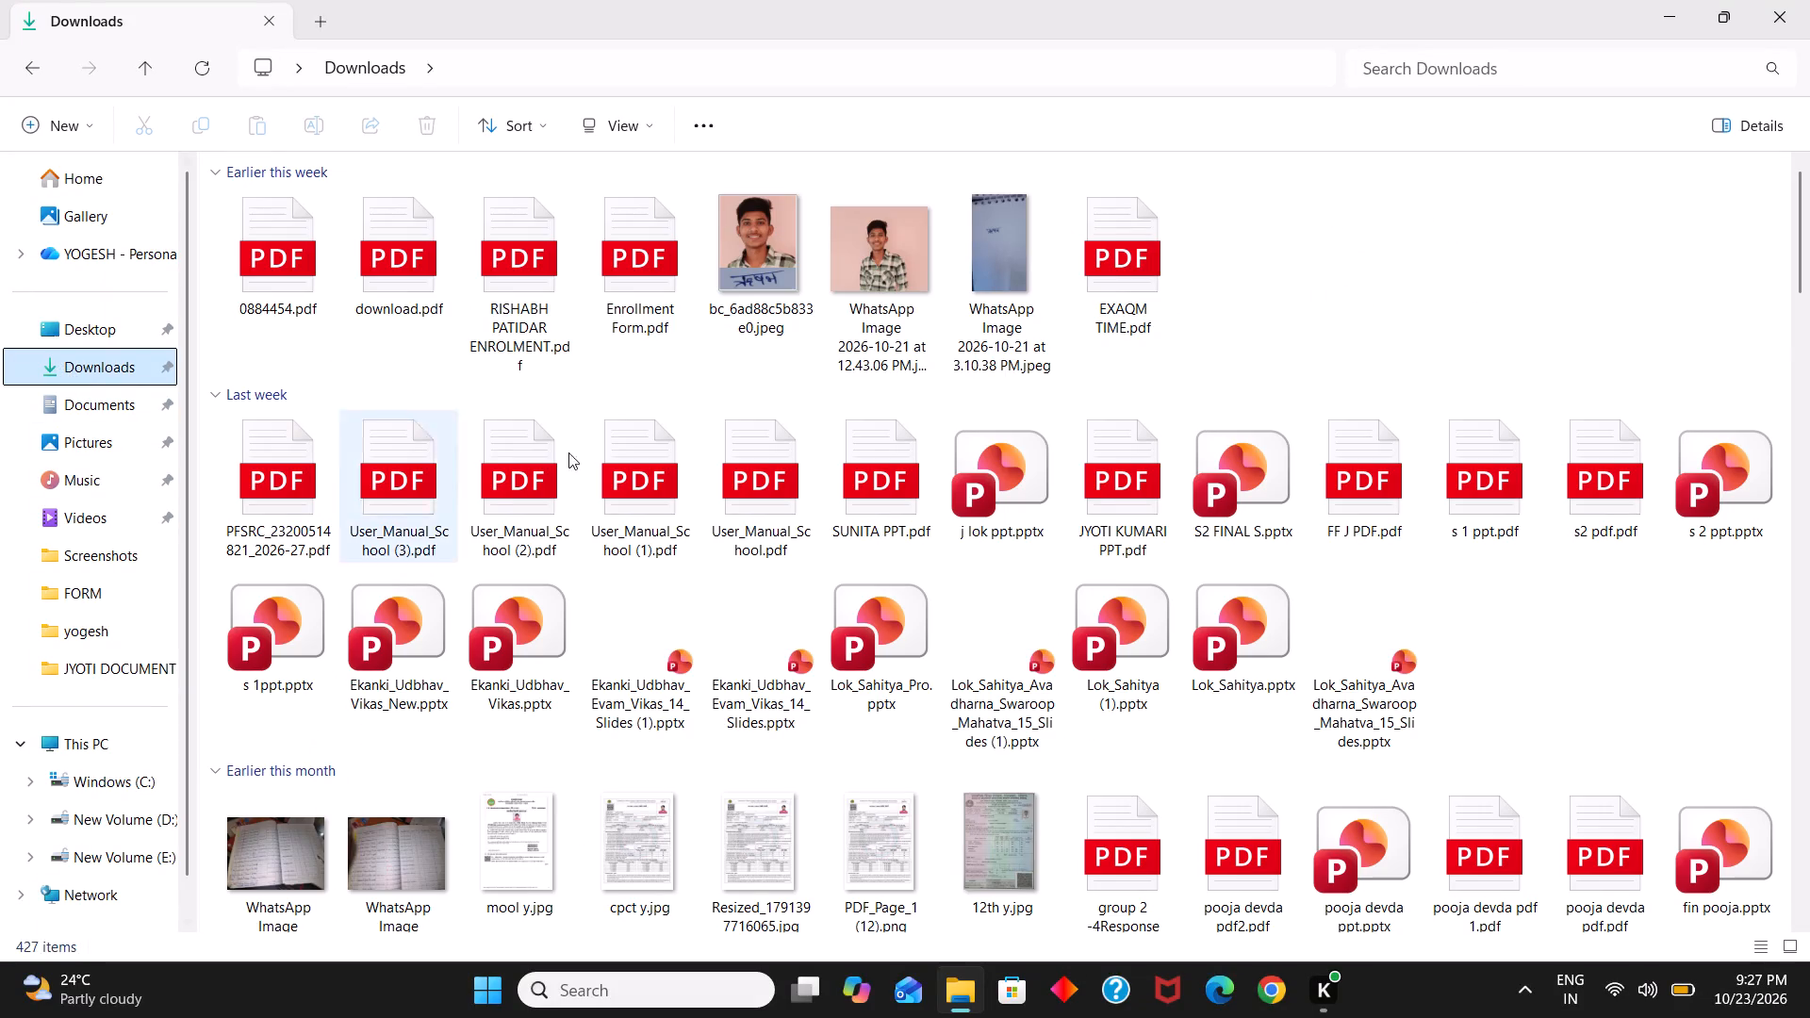
pyautogui.click(1400, 337)
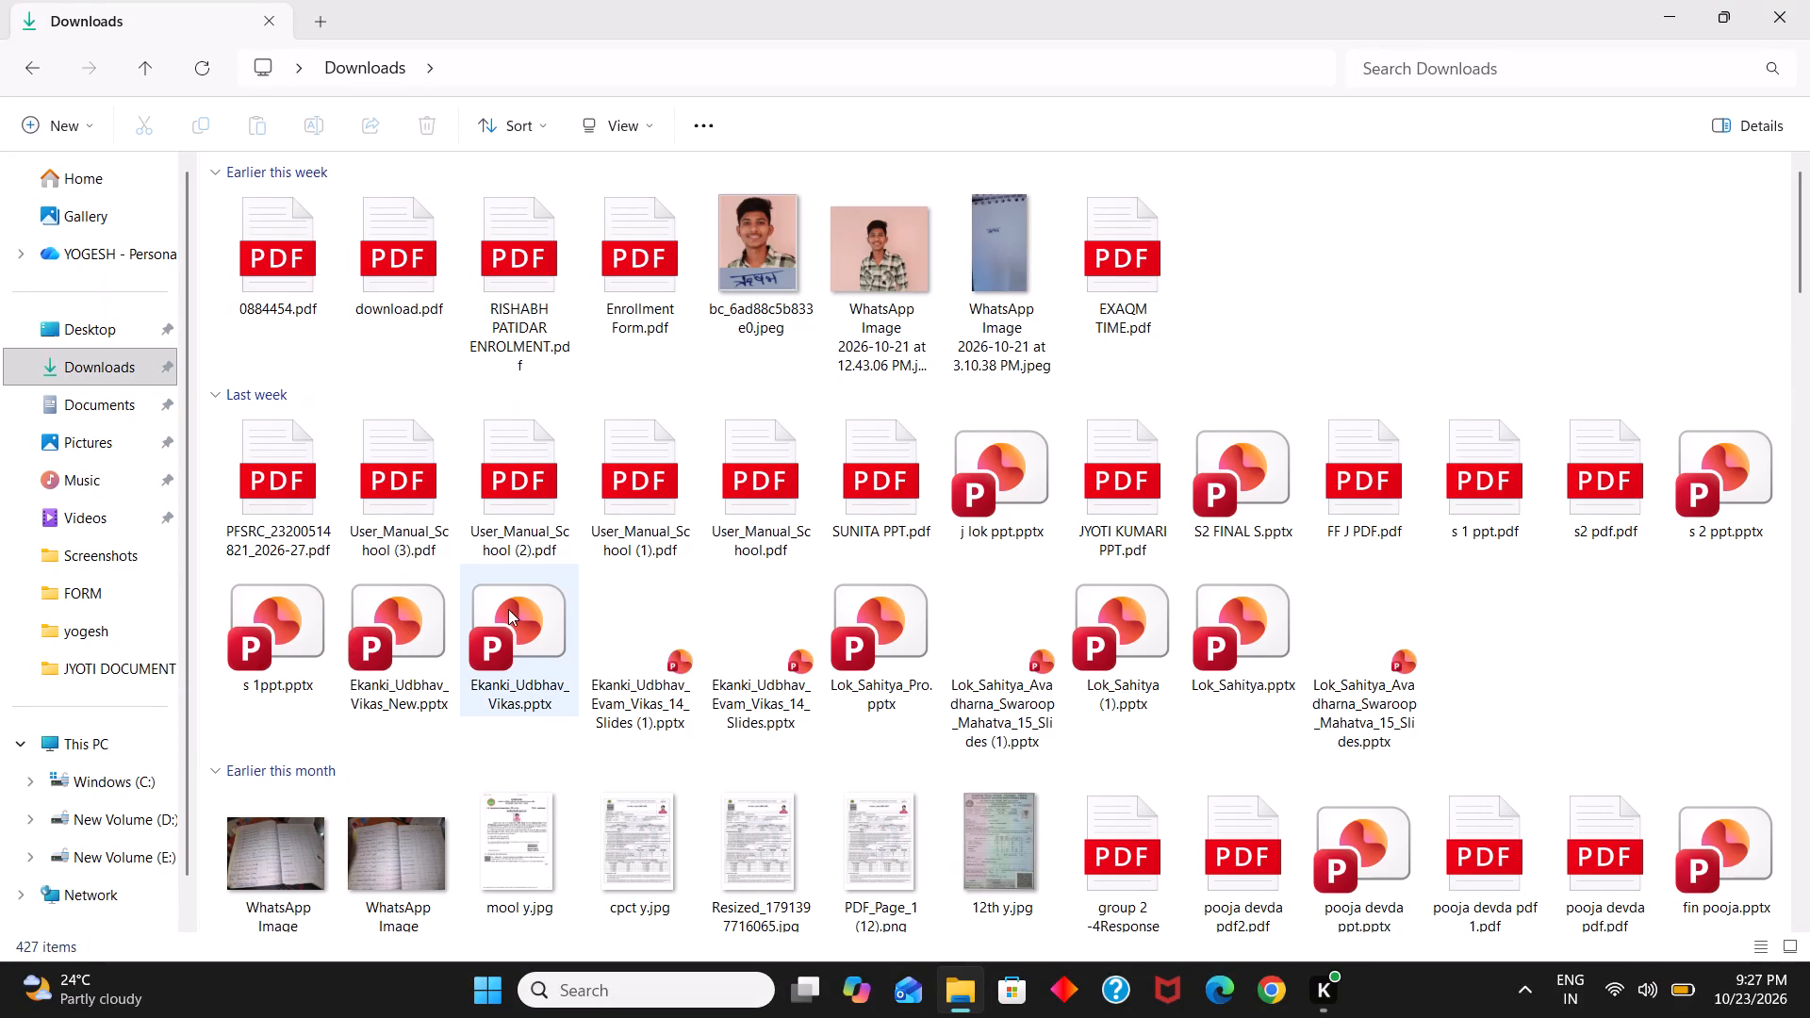
pyautogui.doubleClick(1248, 475)
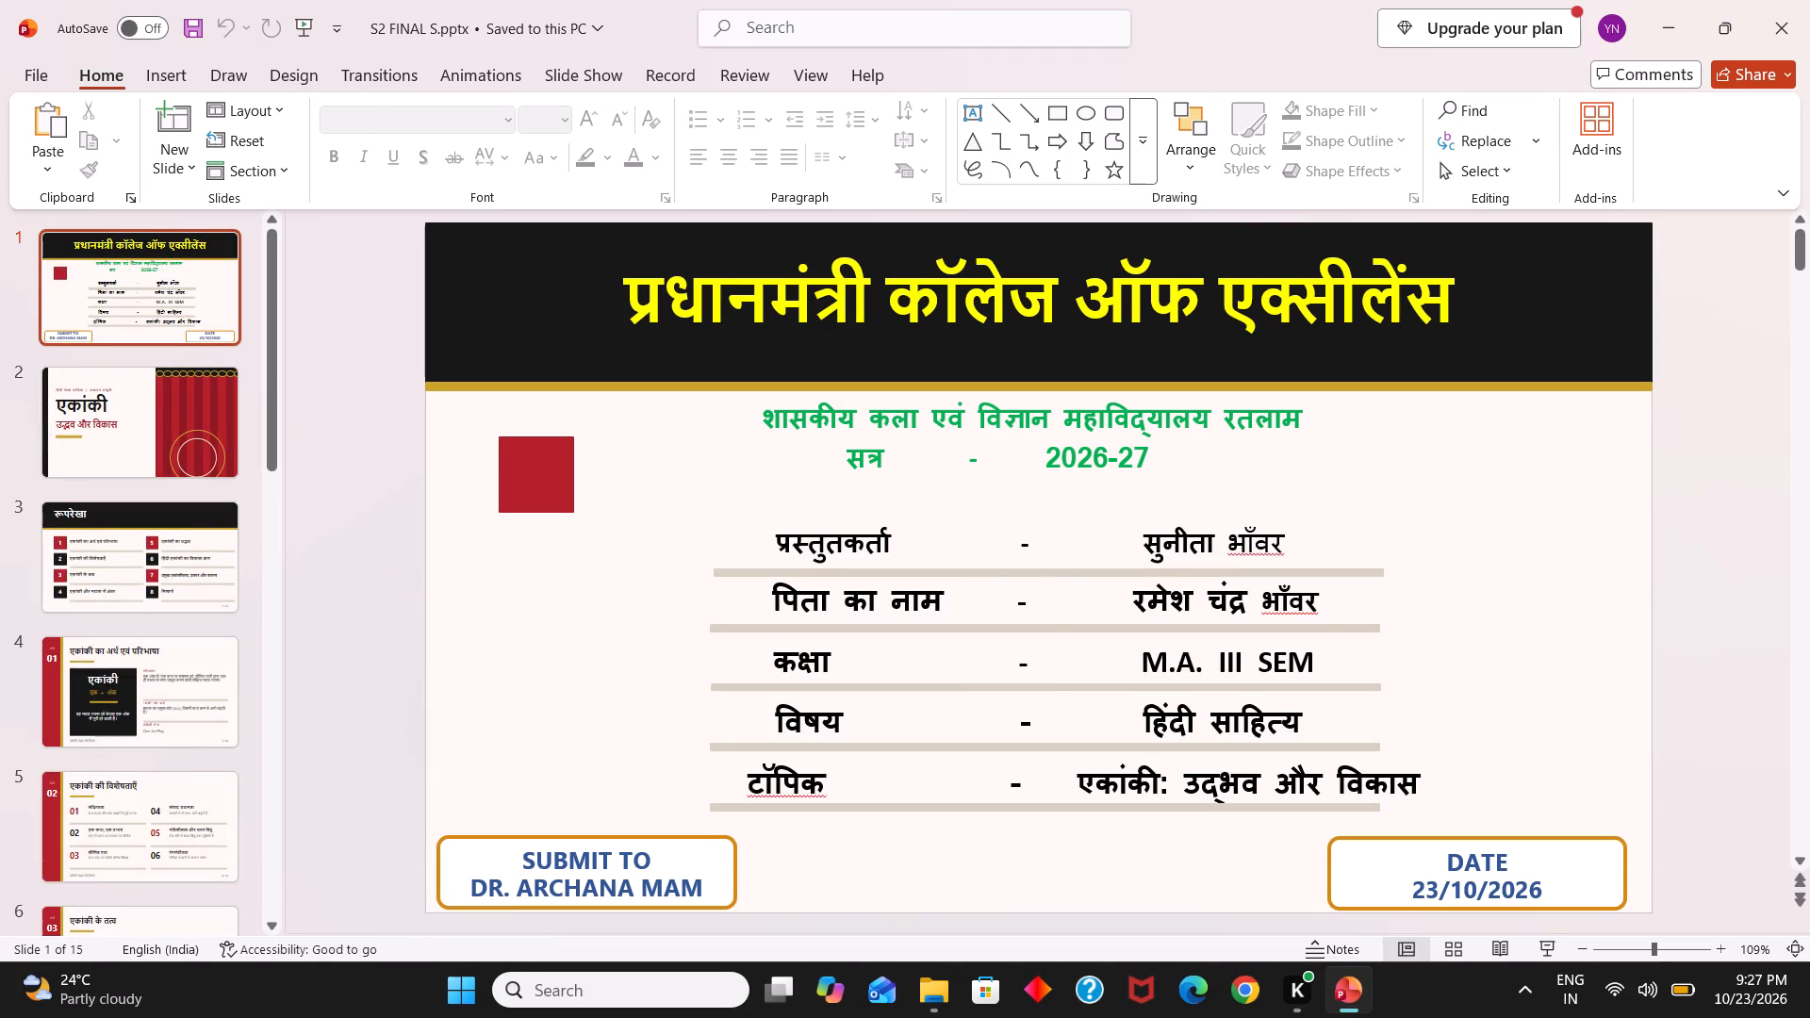
# Replace the value in the title slide's कक्षा row with the Hindi text "एम.", using Hindi phonetic input.
pyautogui.click(1169, 658)
pyautogui.moveTo(1143, 659); pyautogui.dragTo(1332, 656)
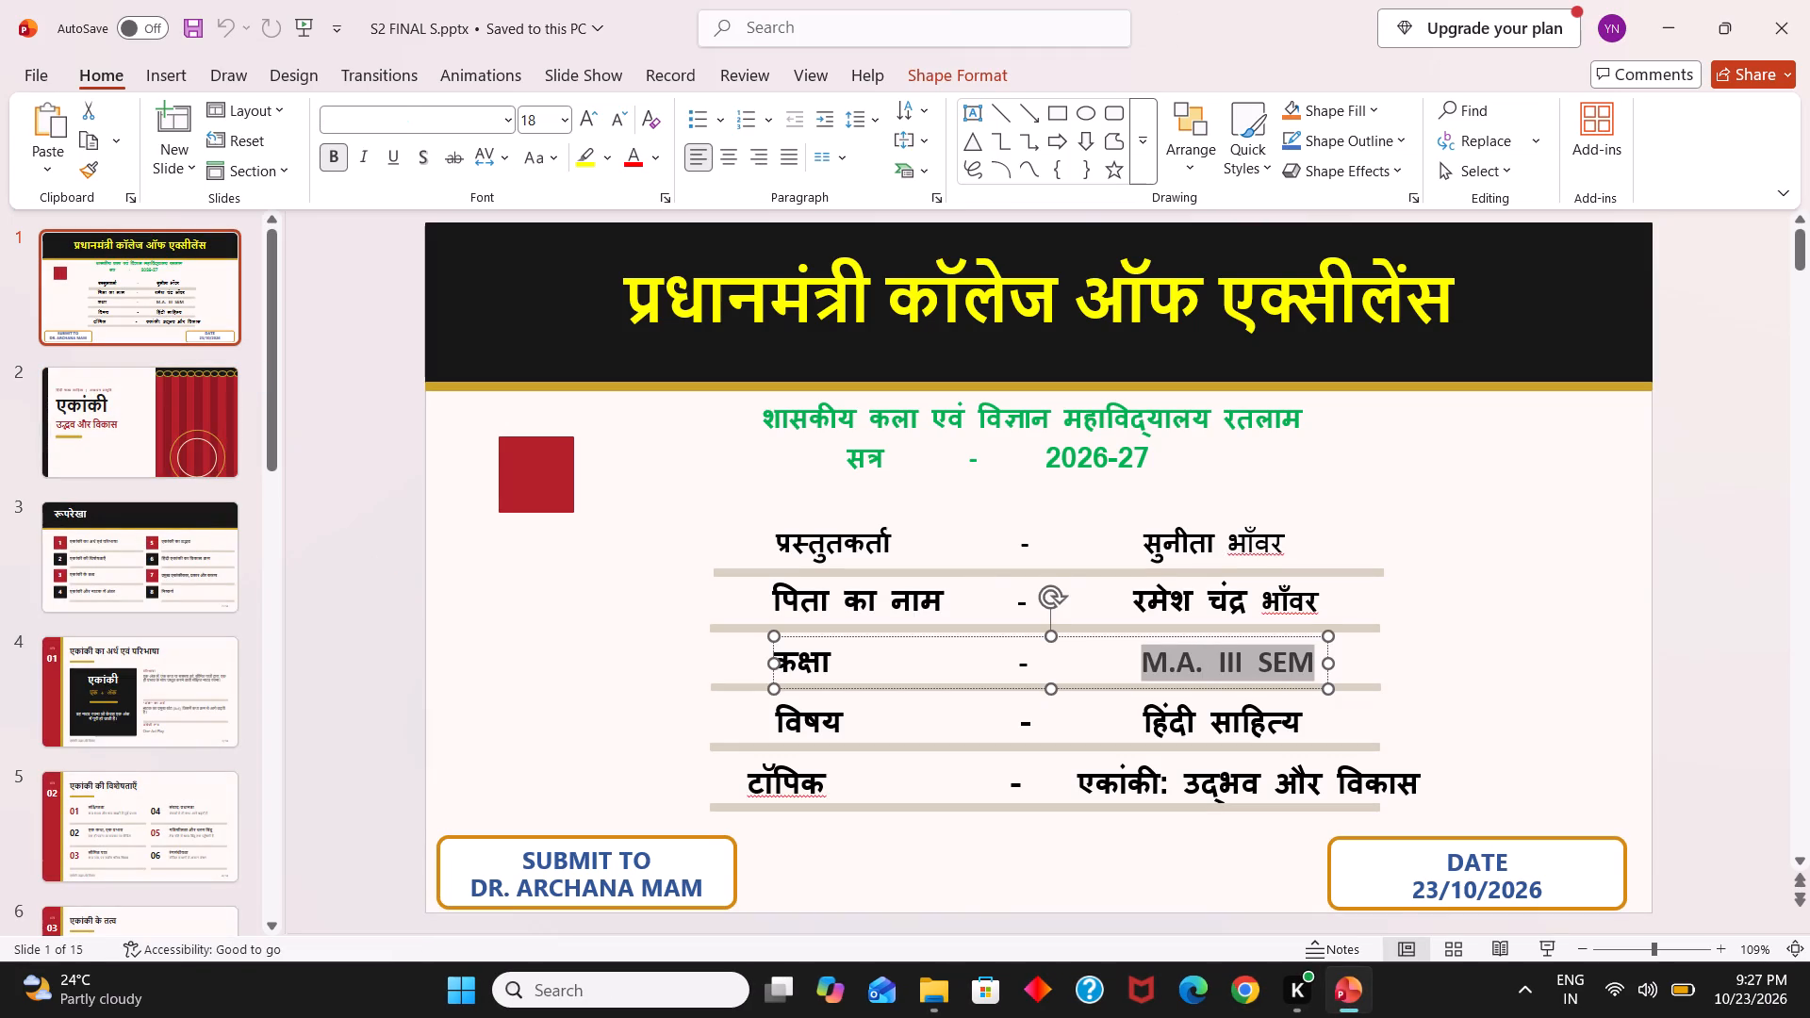
pyautogui.moveTo(1332, 656); pyautogui.dragTo(1336, 656)
pyautogui.press('super+space')
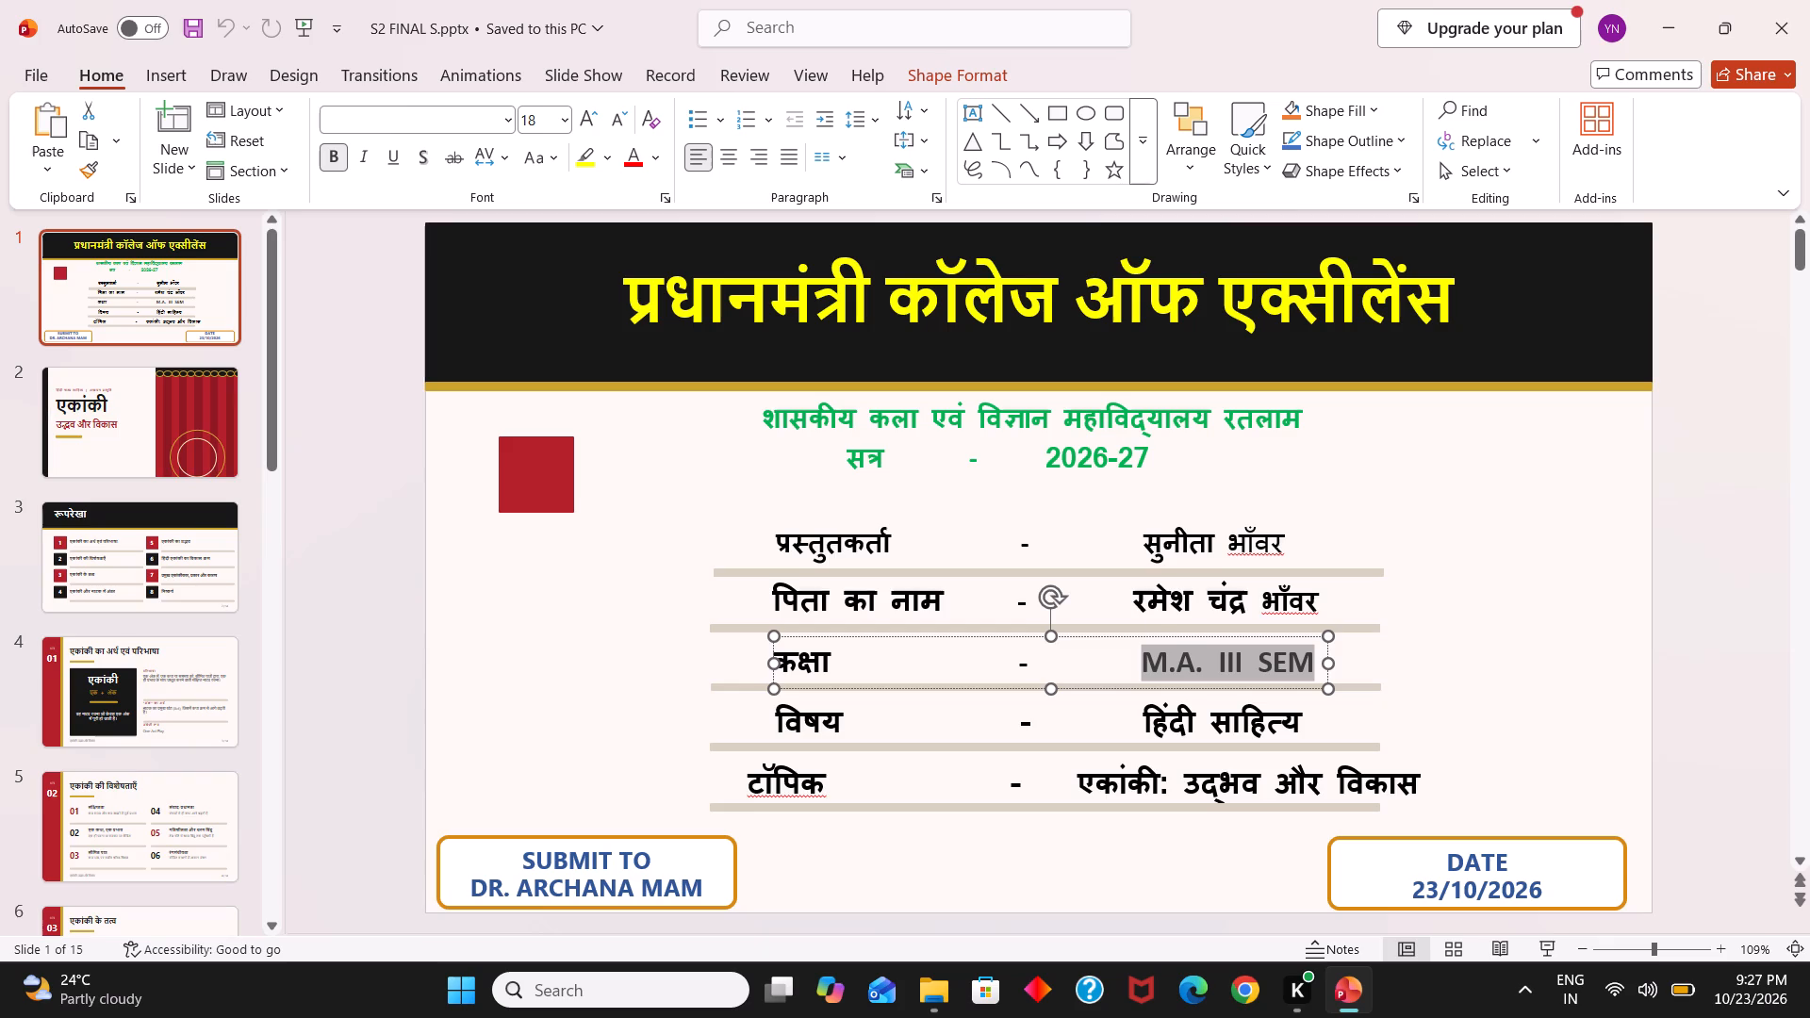
pyautogui.press('super+space')
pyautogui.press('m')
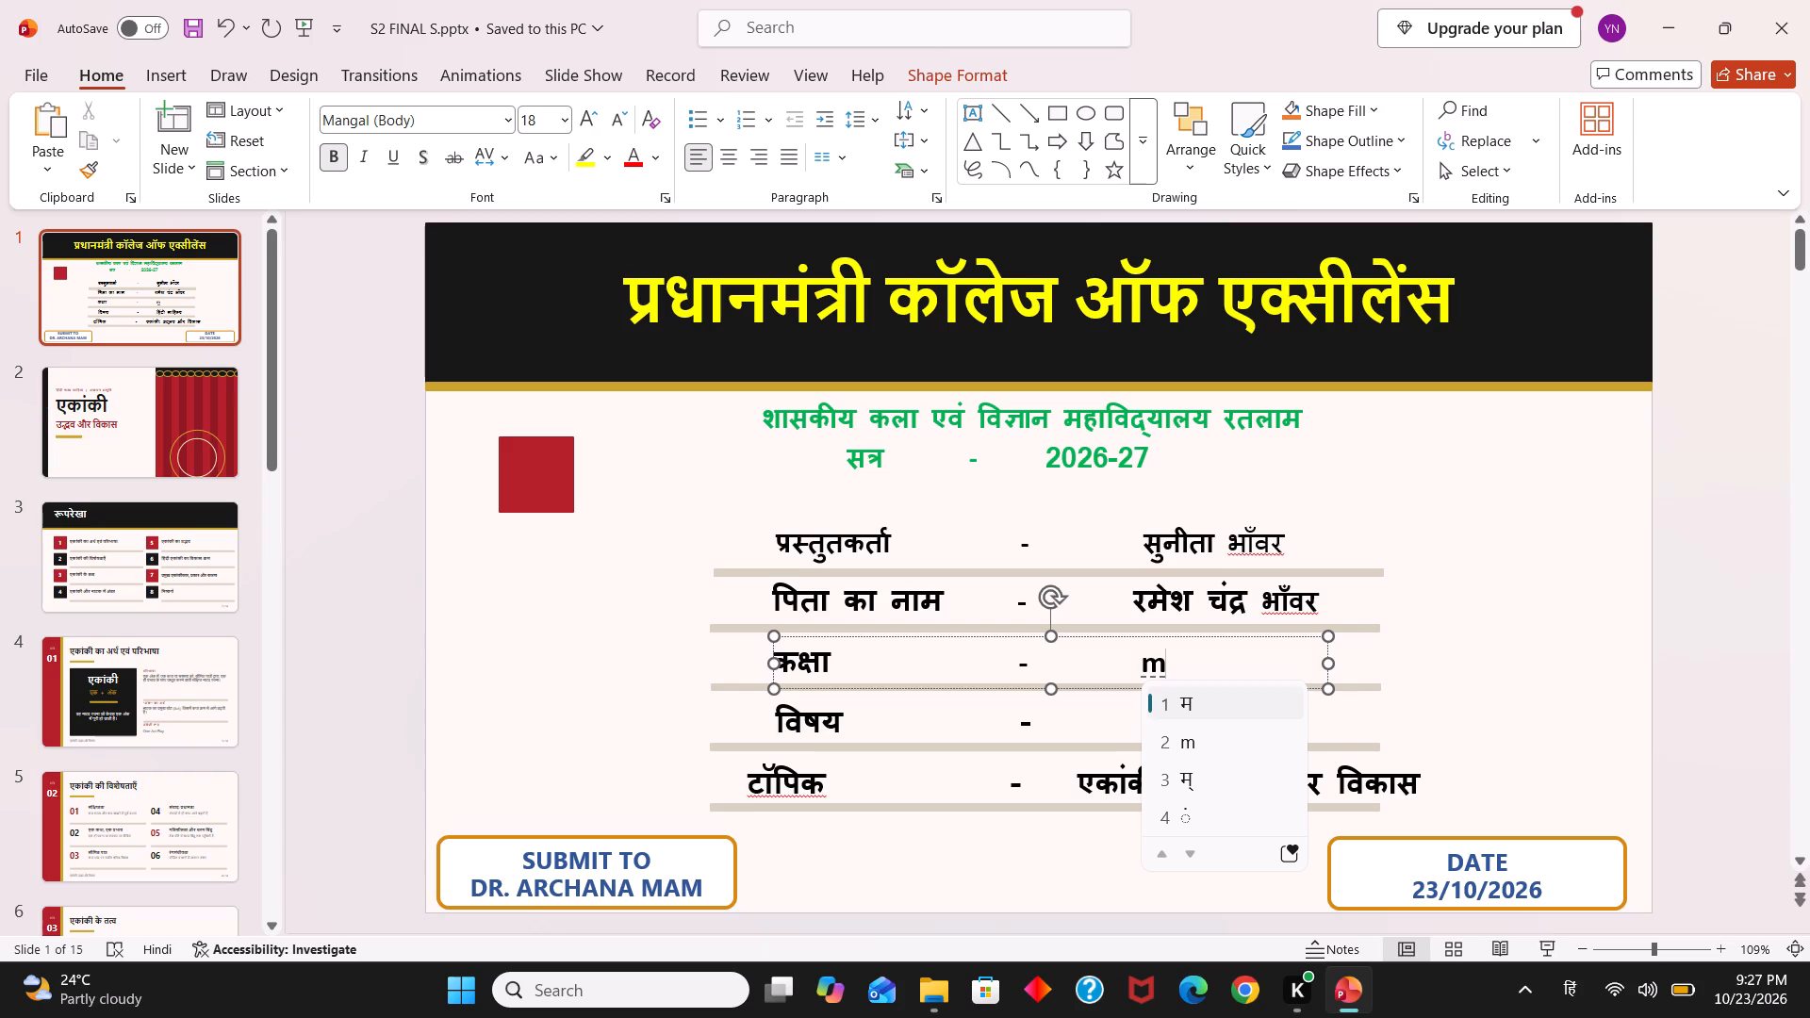
pyautogui.press('BackSpace')
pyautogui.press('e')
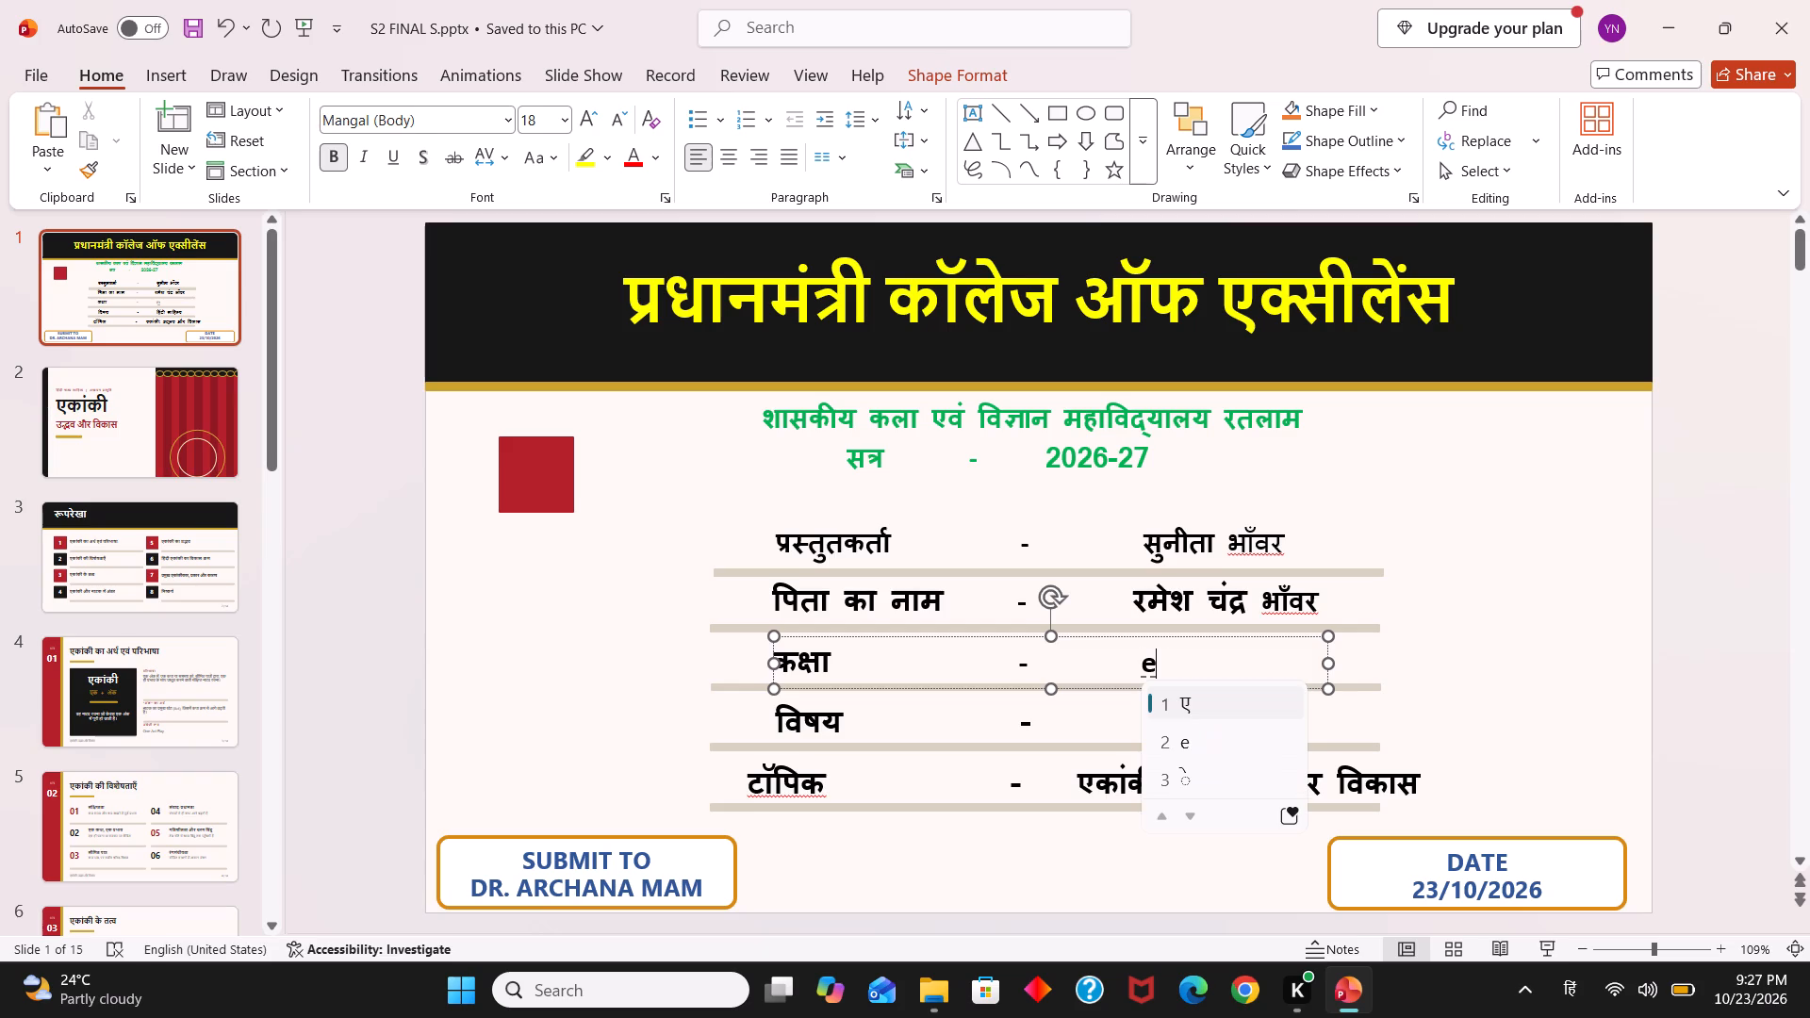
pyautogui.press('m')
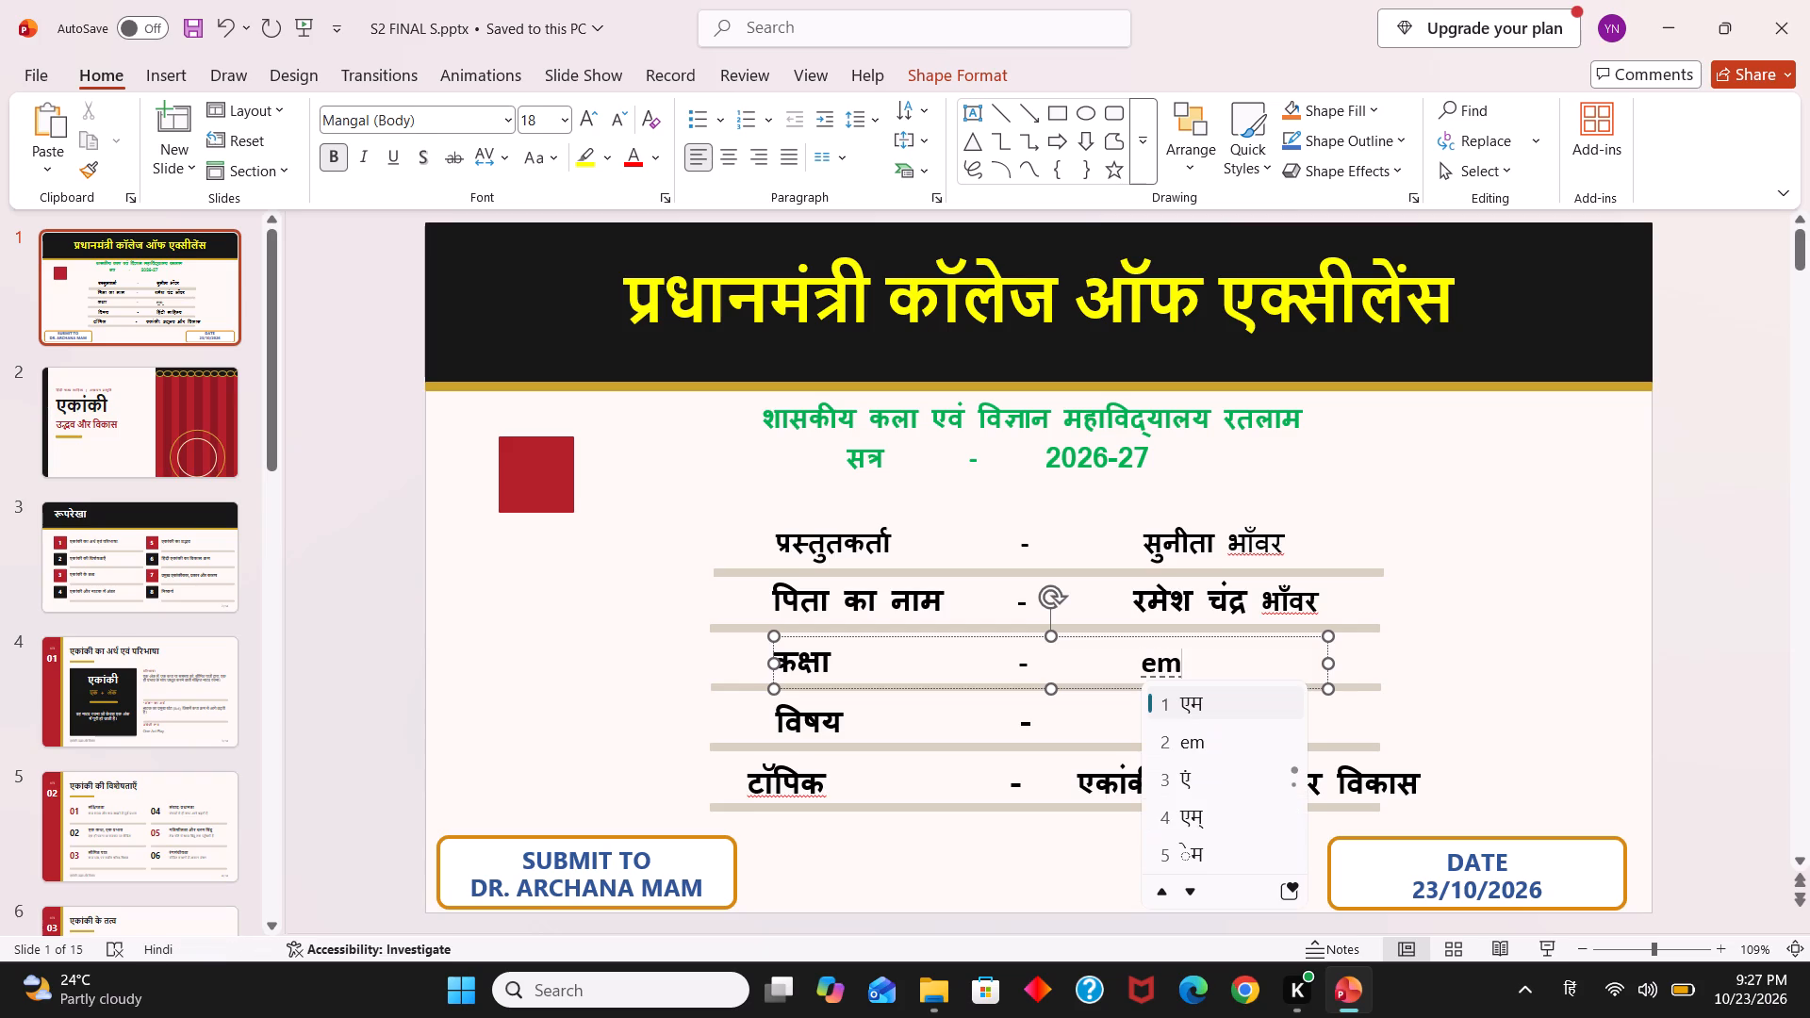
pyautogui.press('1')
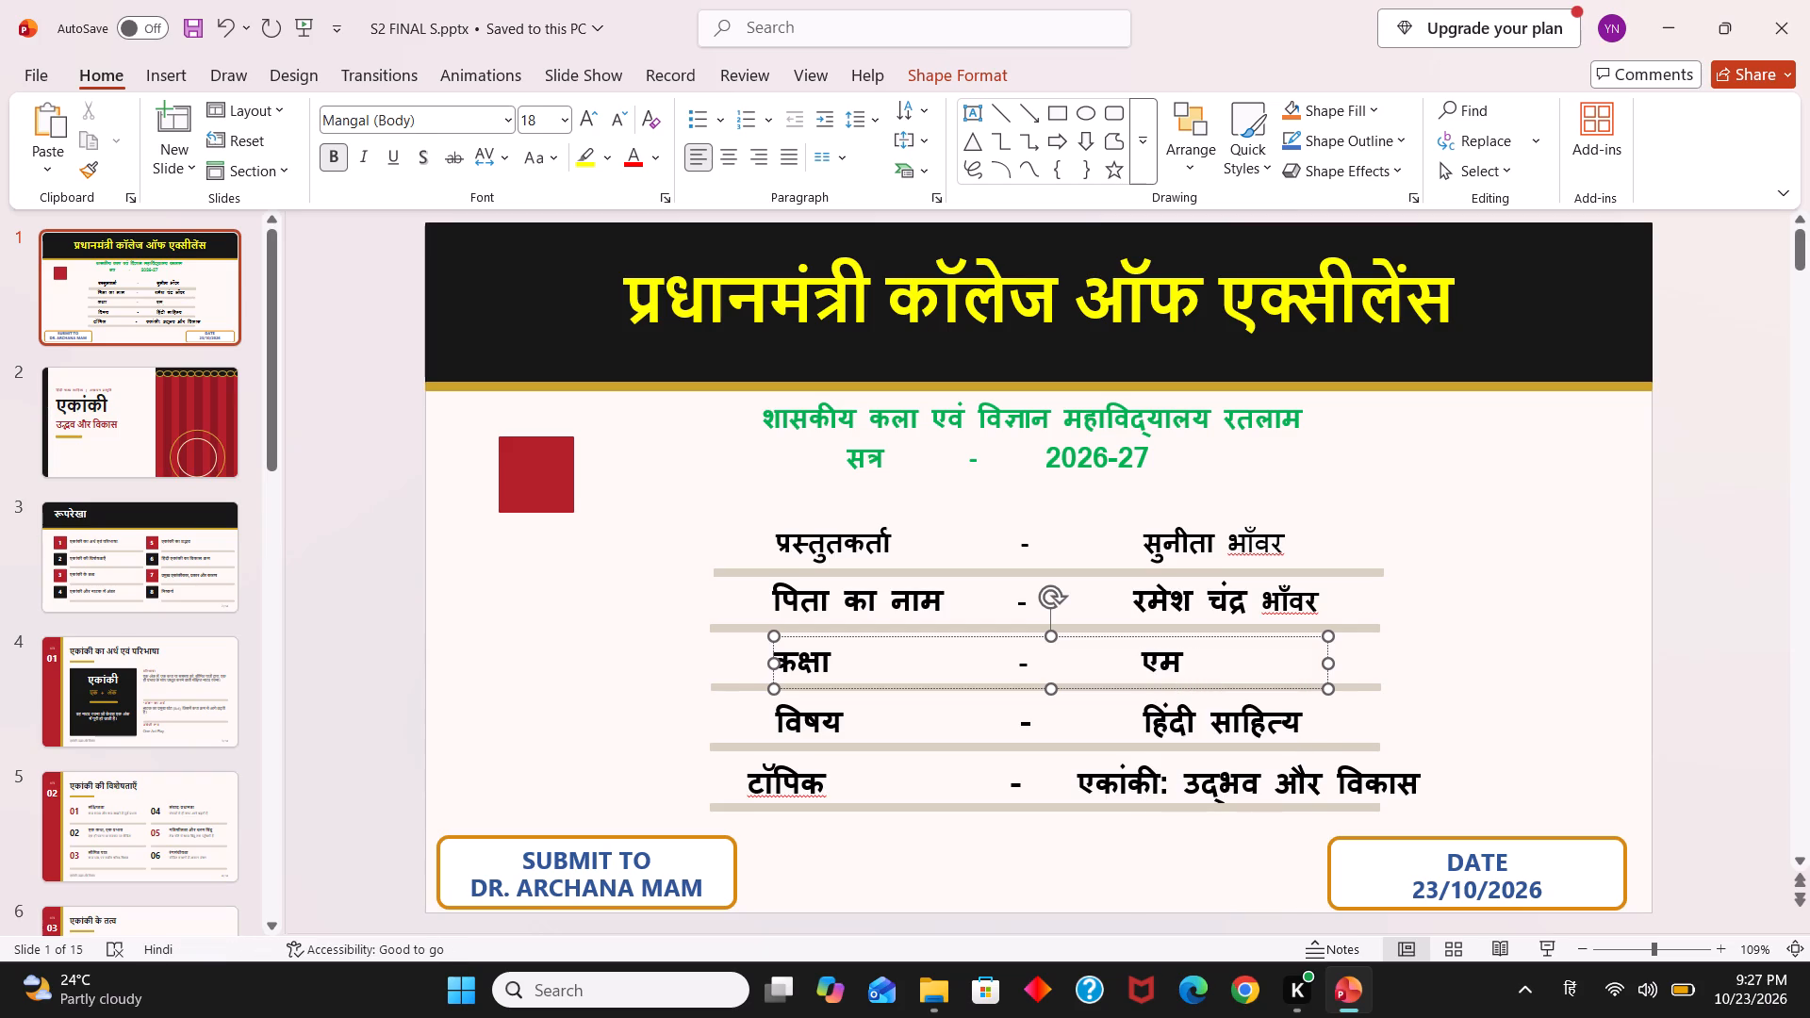
pyautogui.press('BackSpace')
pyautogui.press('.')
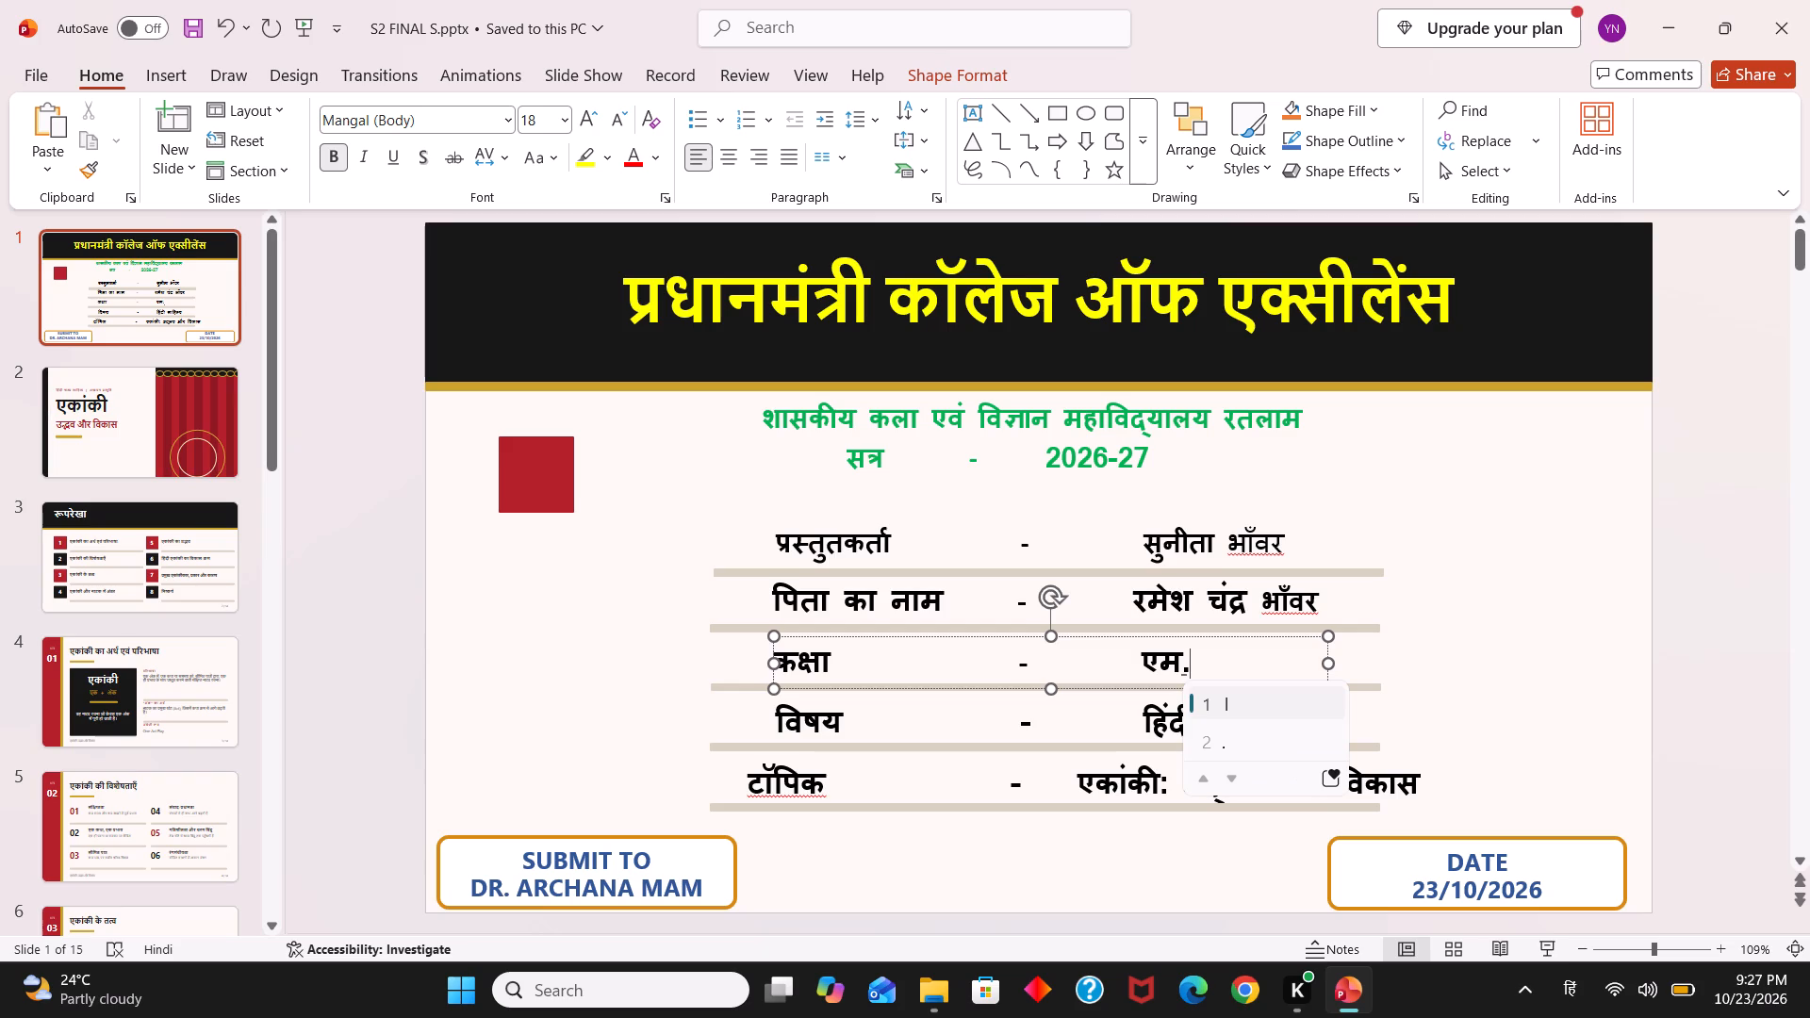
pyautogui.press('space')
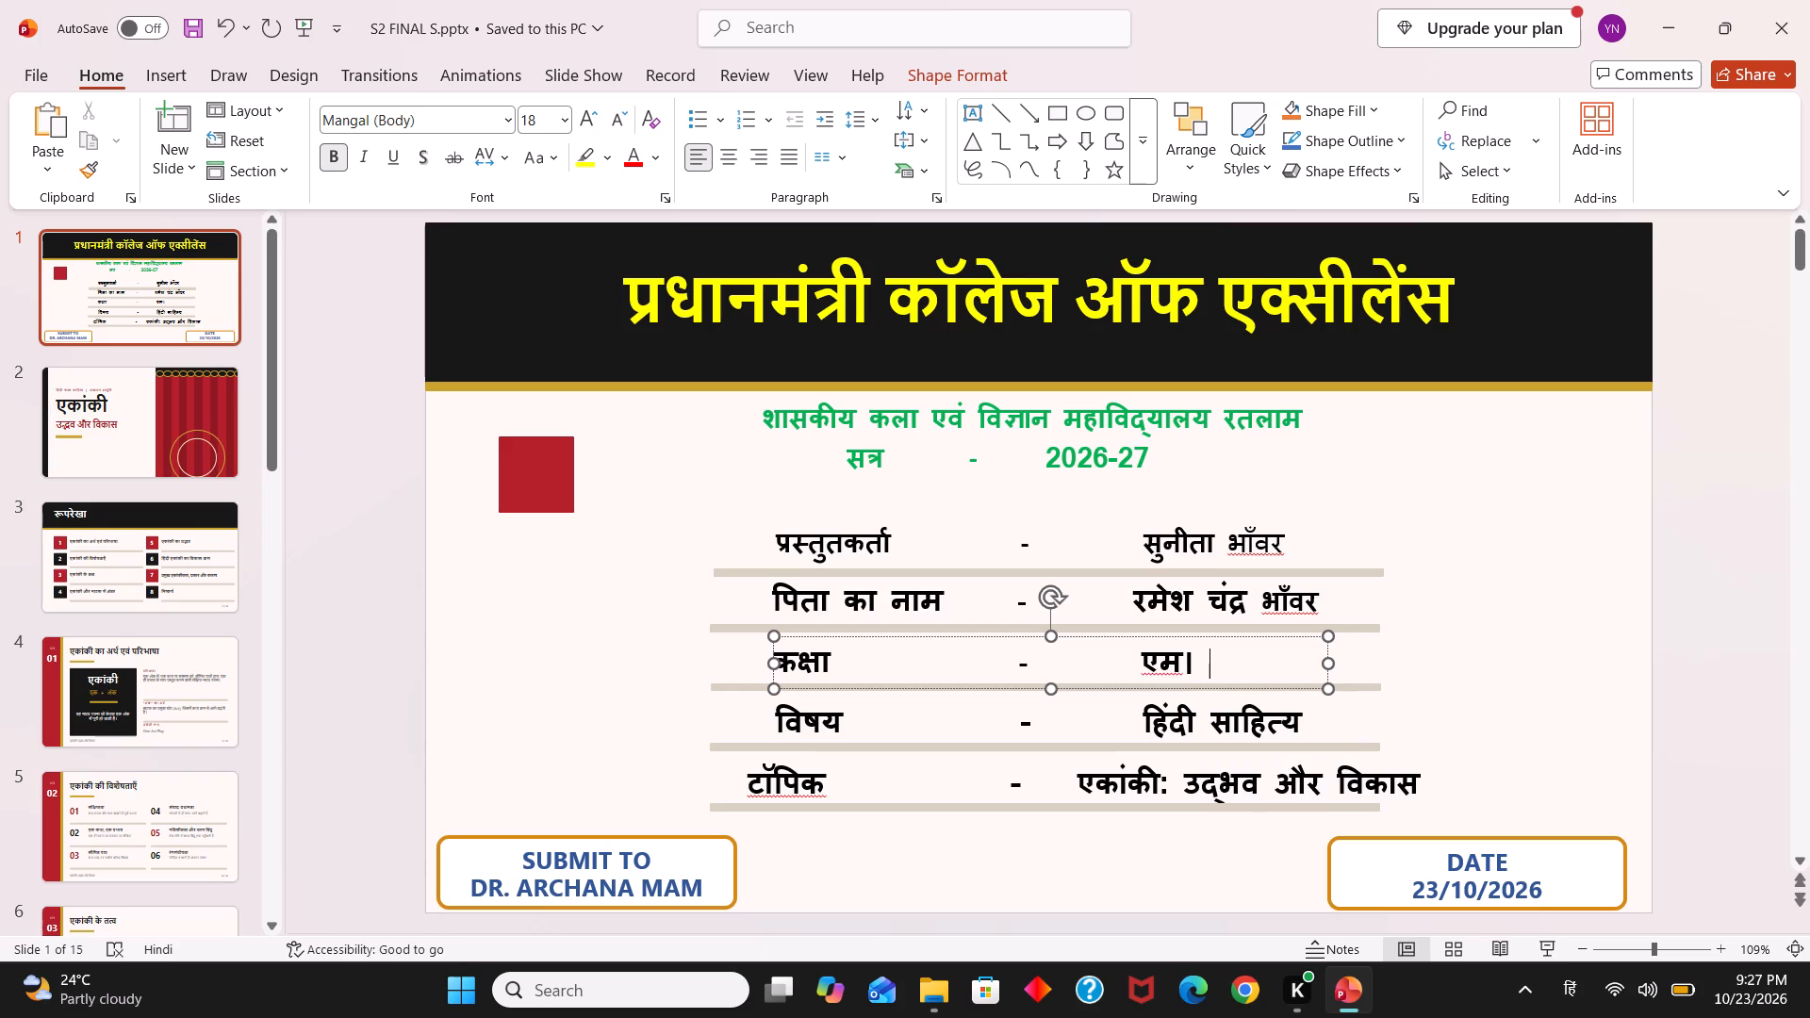
pyautogui.press('BackSpace')
pyautogui.press('BackSpace')
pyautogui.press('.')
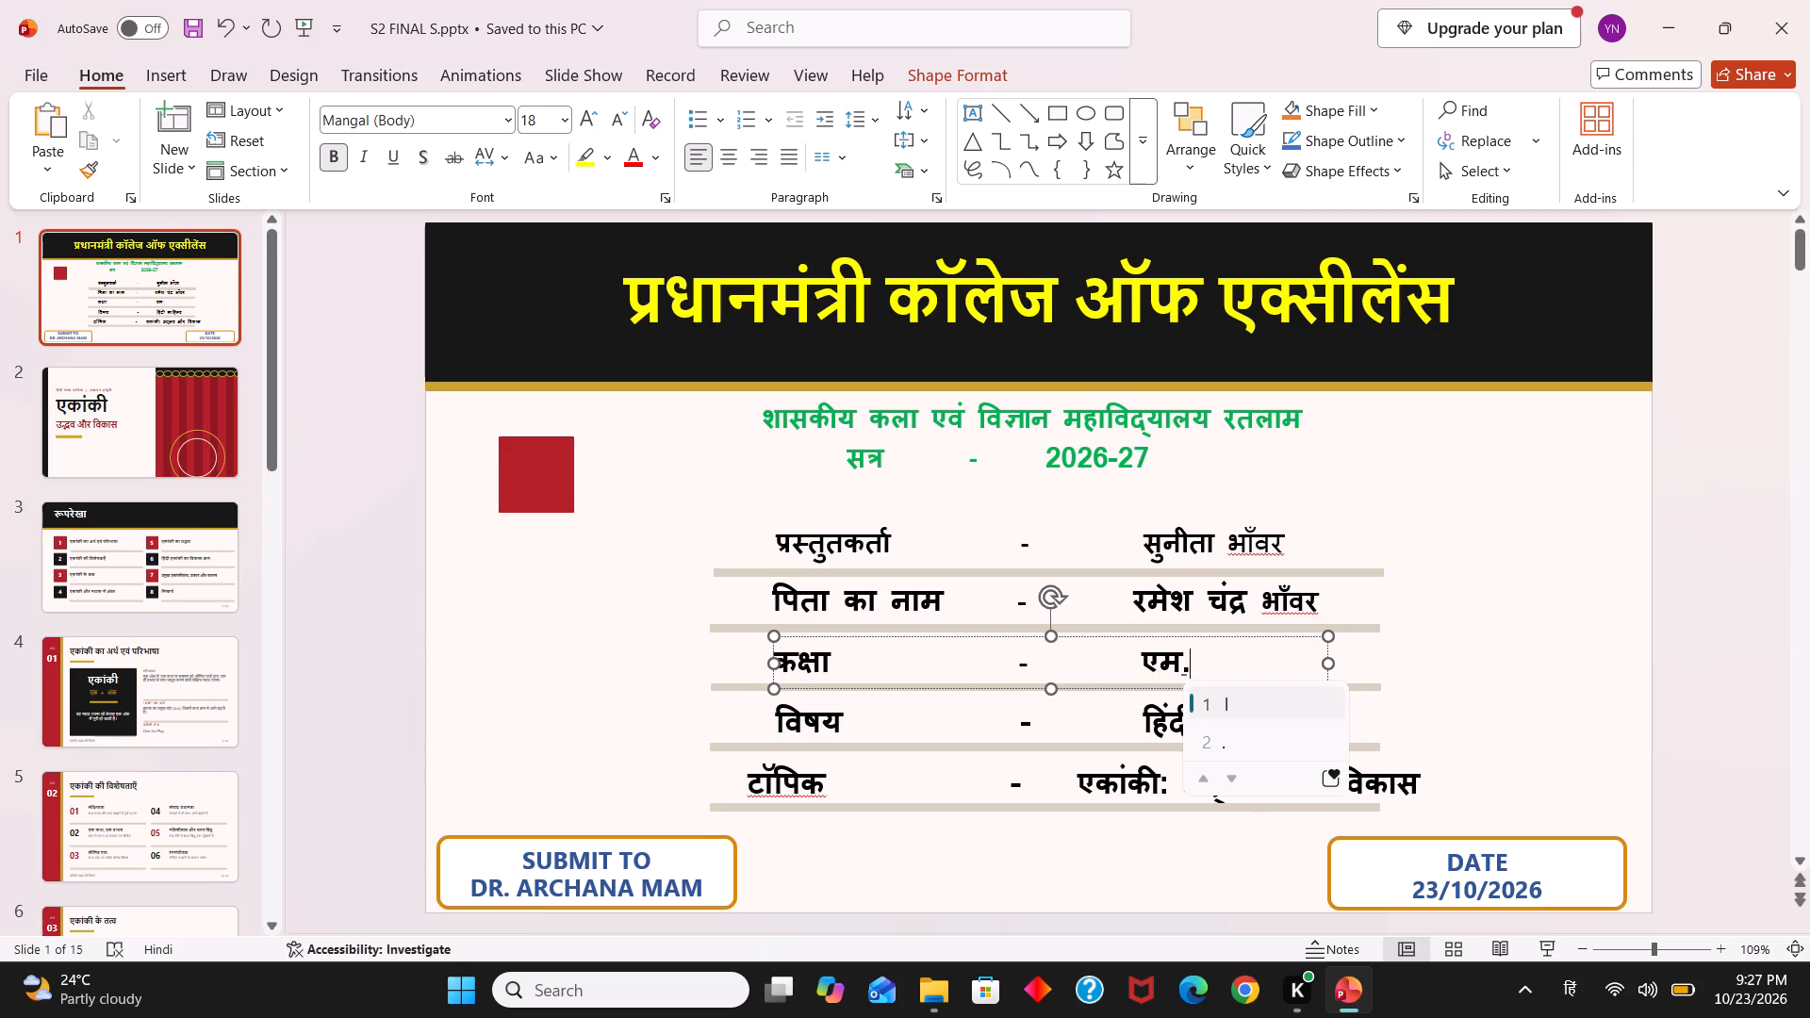
pyautogui.press('Down')
pyautogui.press('Return')
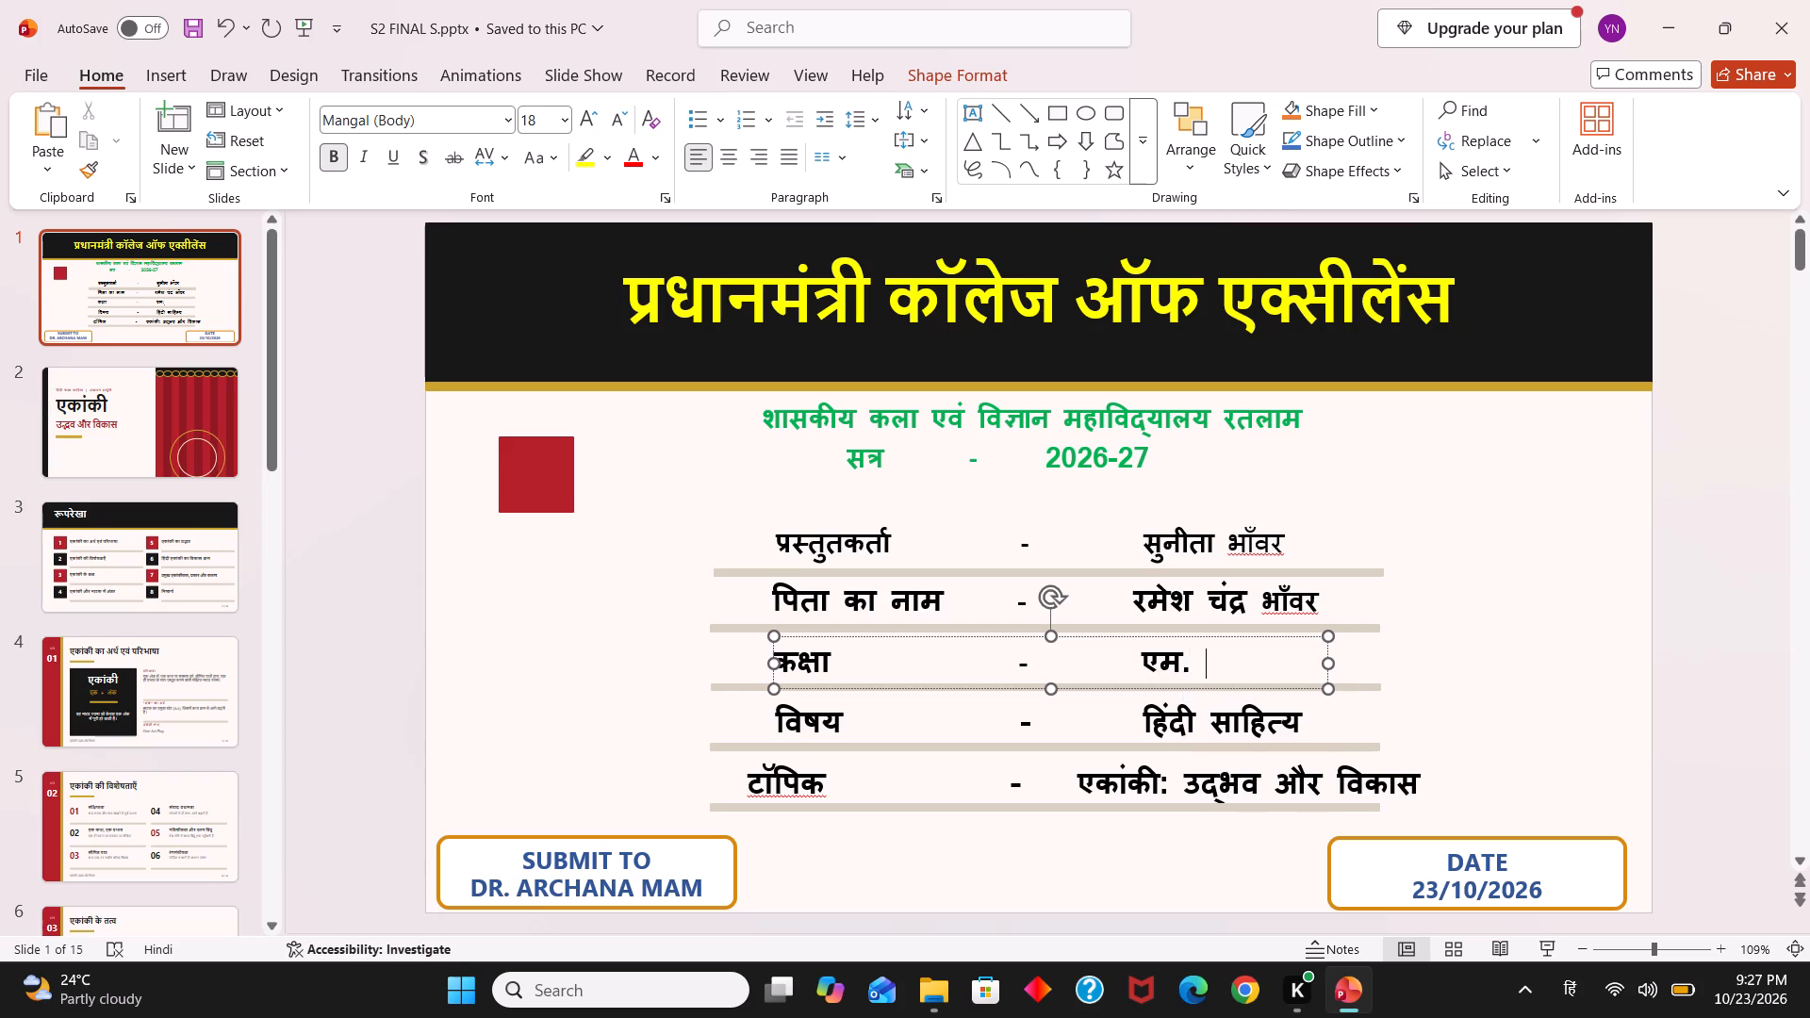
# Append "ए." directly after "एम." in the कक्षा row, with no space between or after.
pyautogui.press('Left')
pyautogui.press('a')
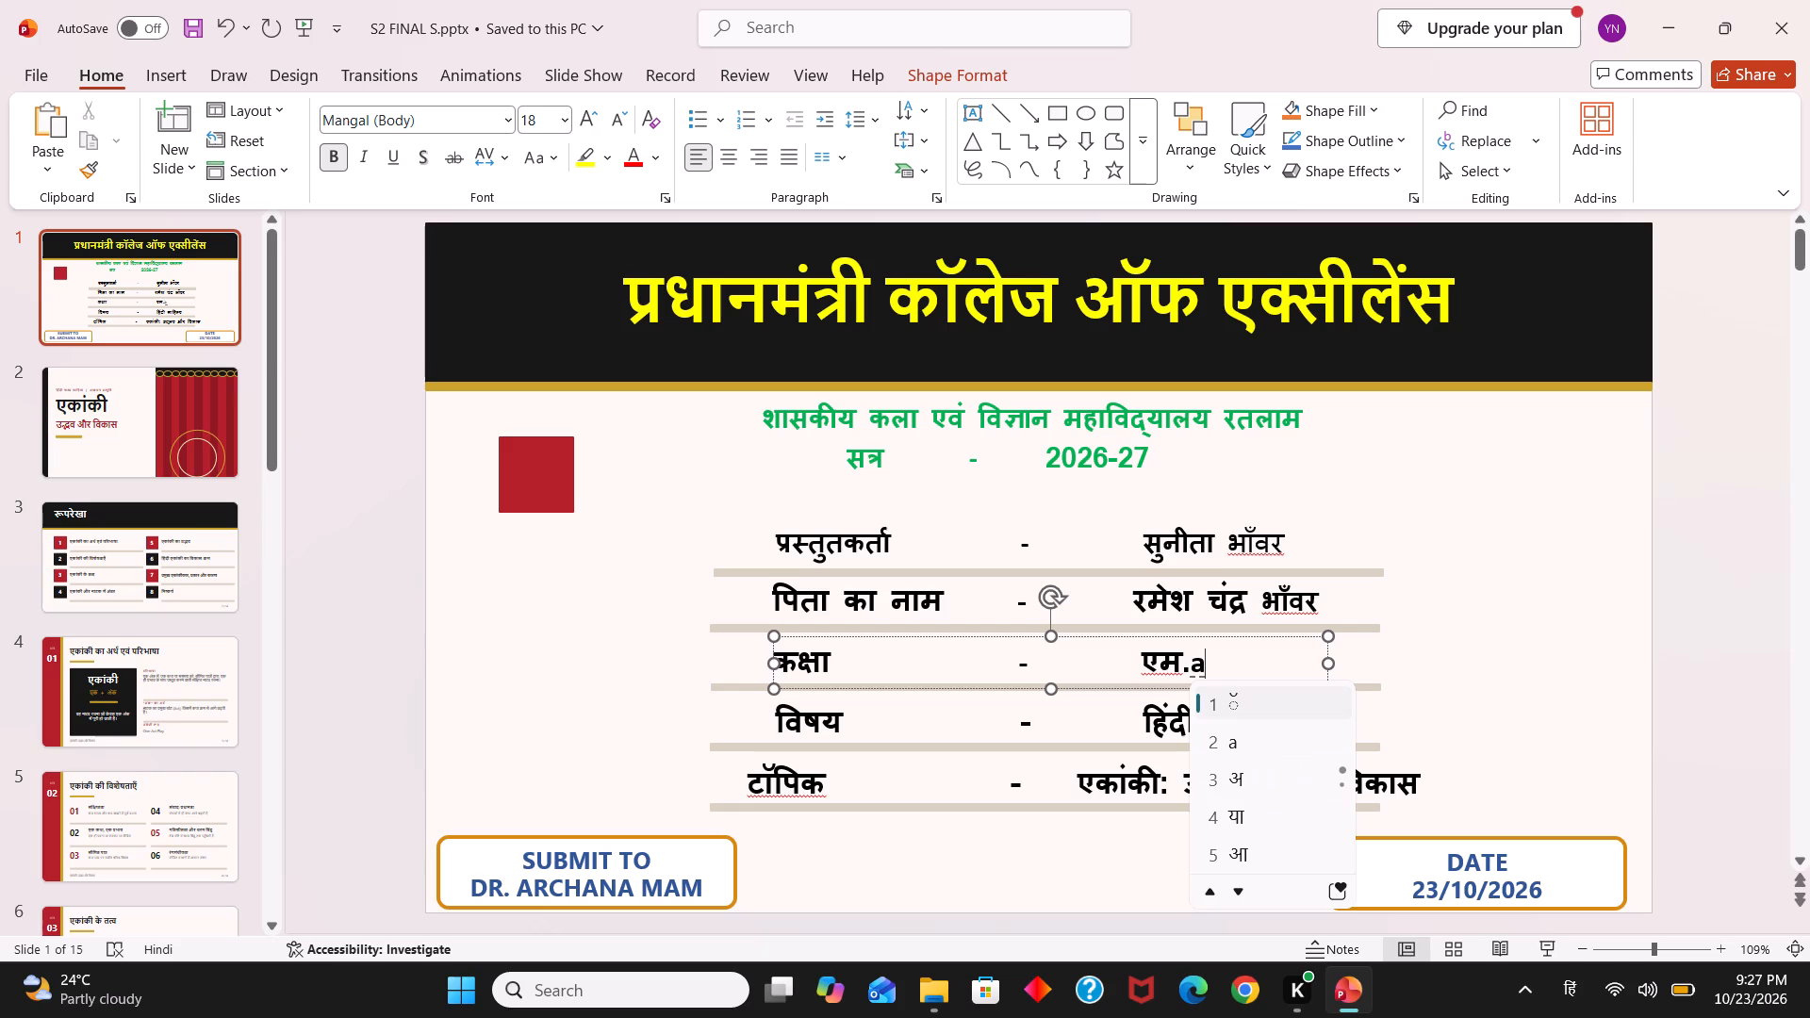
pyautogui.press('BackSpace')
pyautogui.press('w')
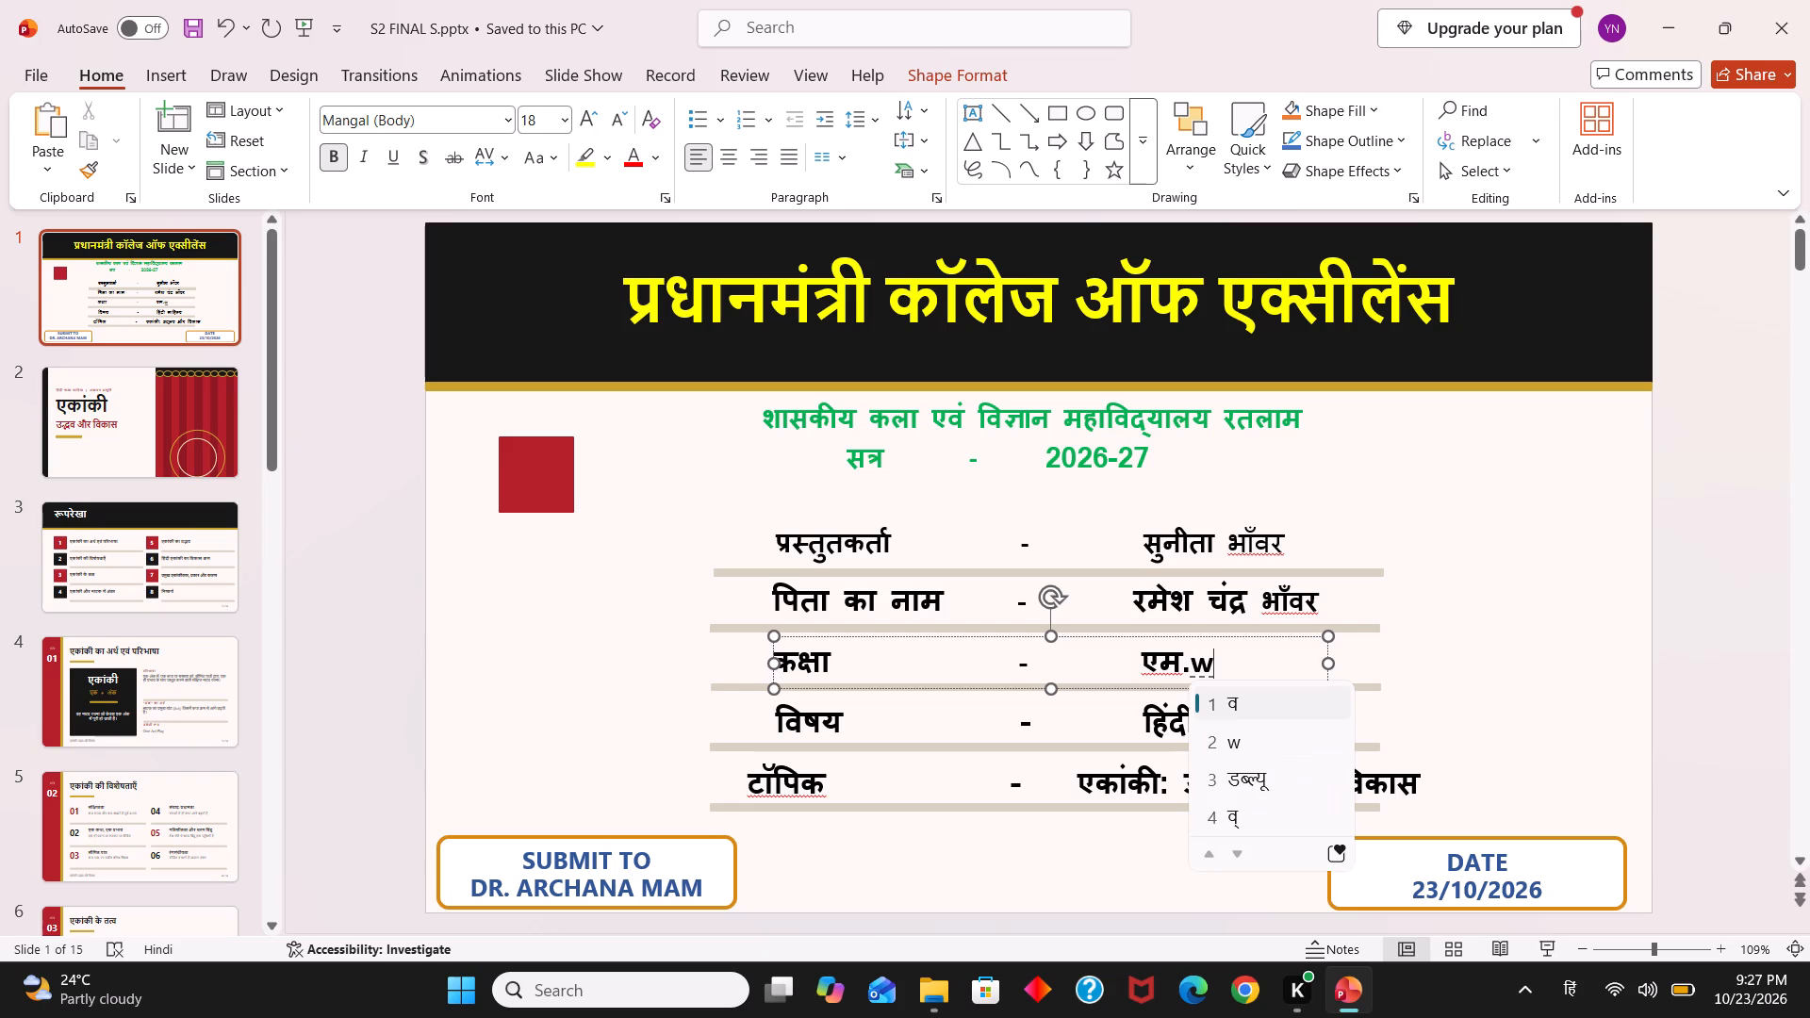
pyautogui.press('BackSpace')
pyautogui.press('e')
pyautogui.press('Return')
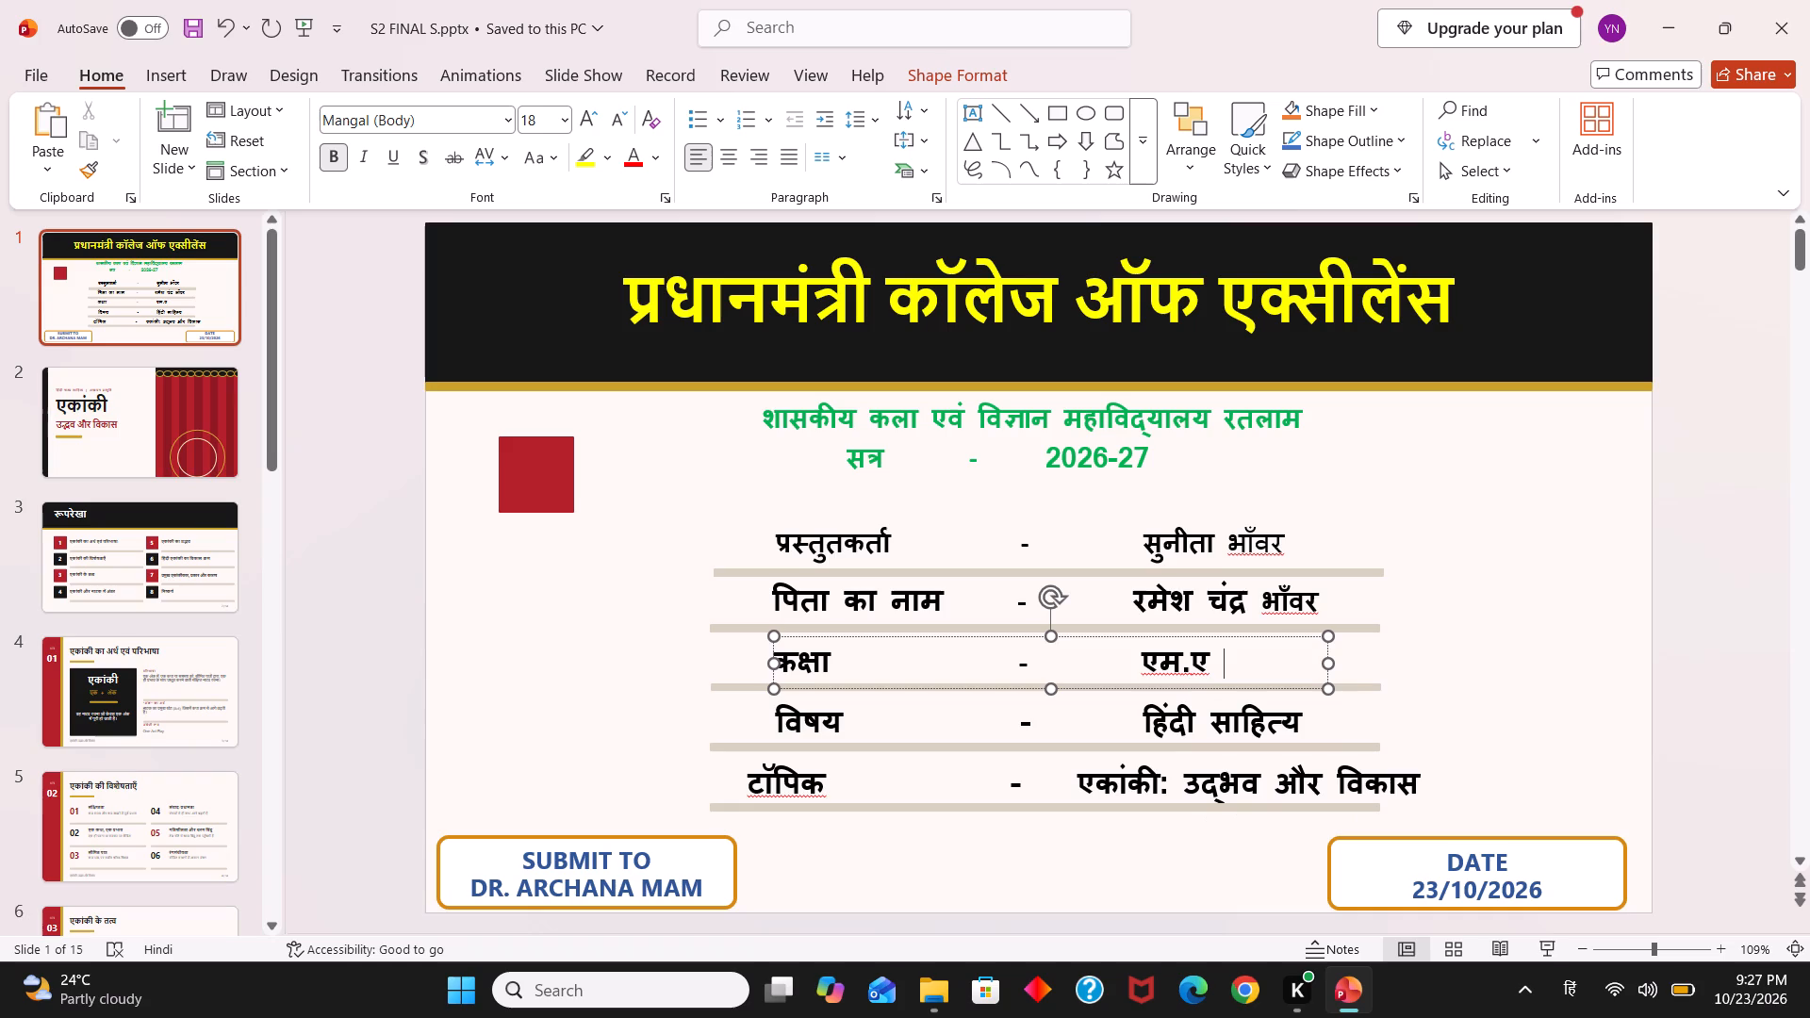
pyautogui.press('BackSpace')
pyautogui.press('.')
pyautogui.press('Down')
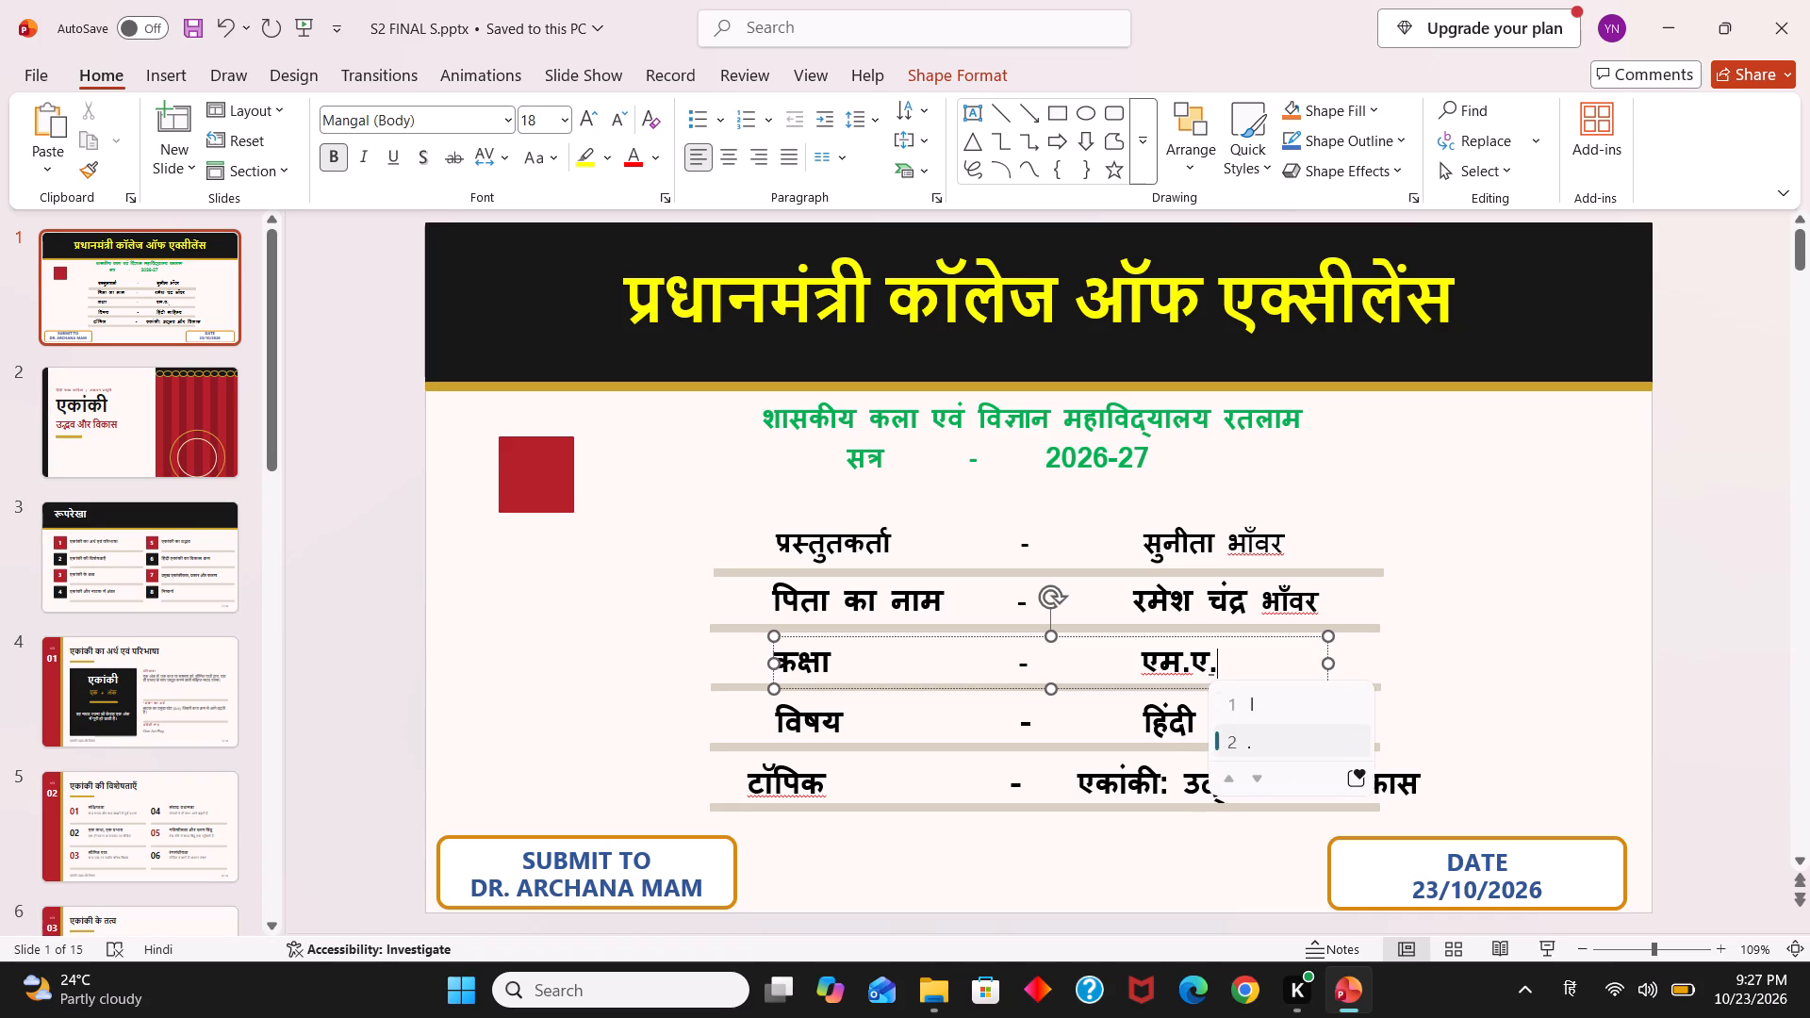
pyautogui.press('Return')
pyautogui.press('BackSpace')
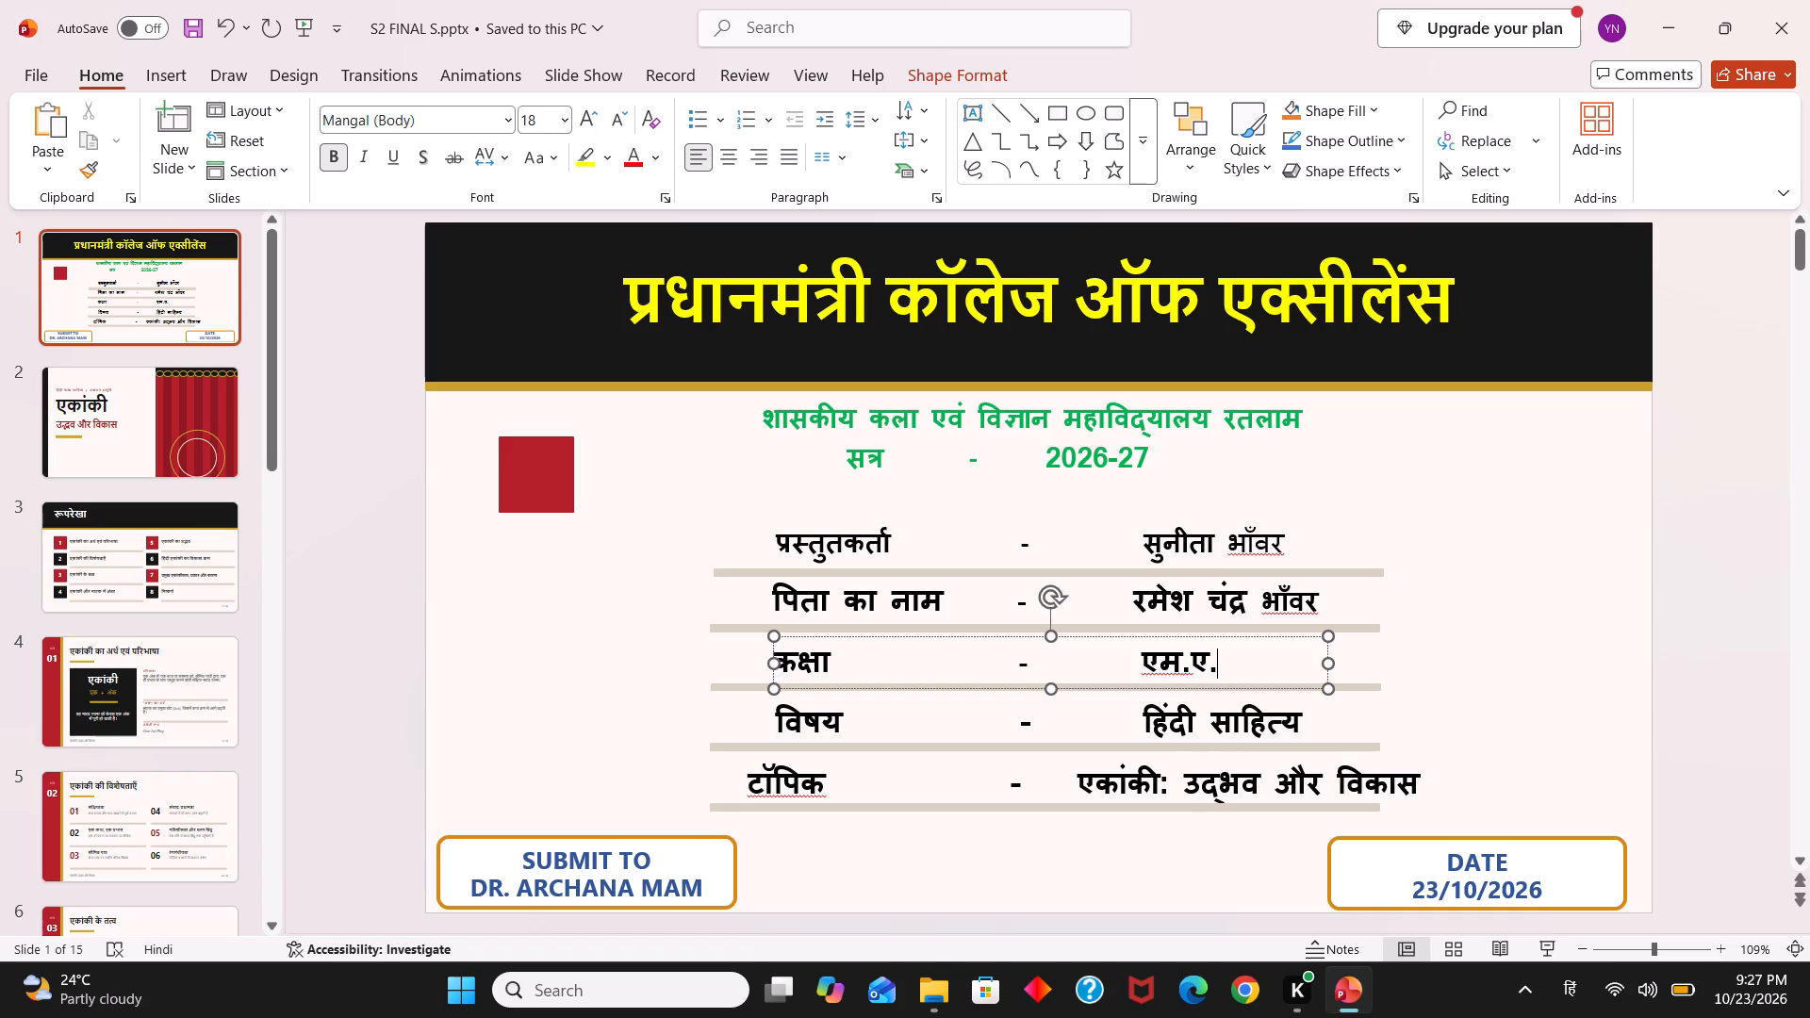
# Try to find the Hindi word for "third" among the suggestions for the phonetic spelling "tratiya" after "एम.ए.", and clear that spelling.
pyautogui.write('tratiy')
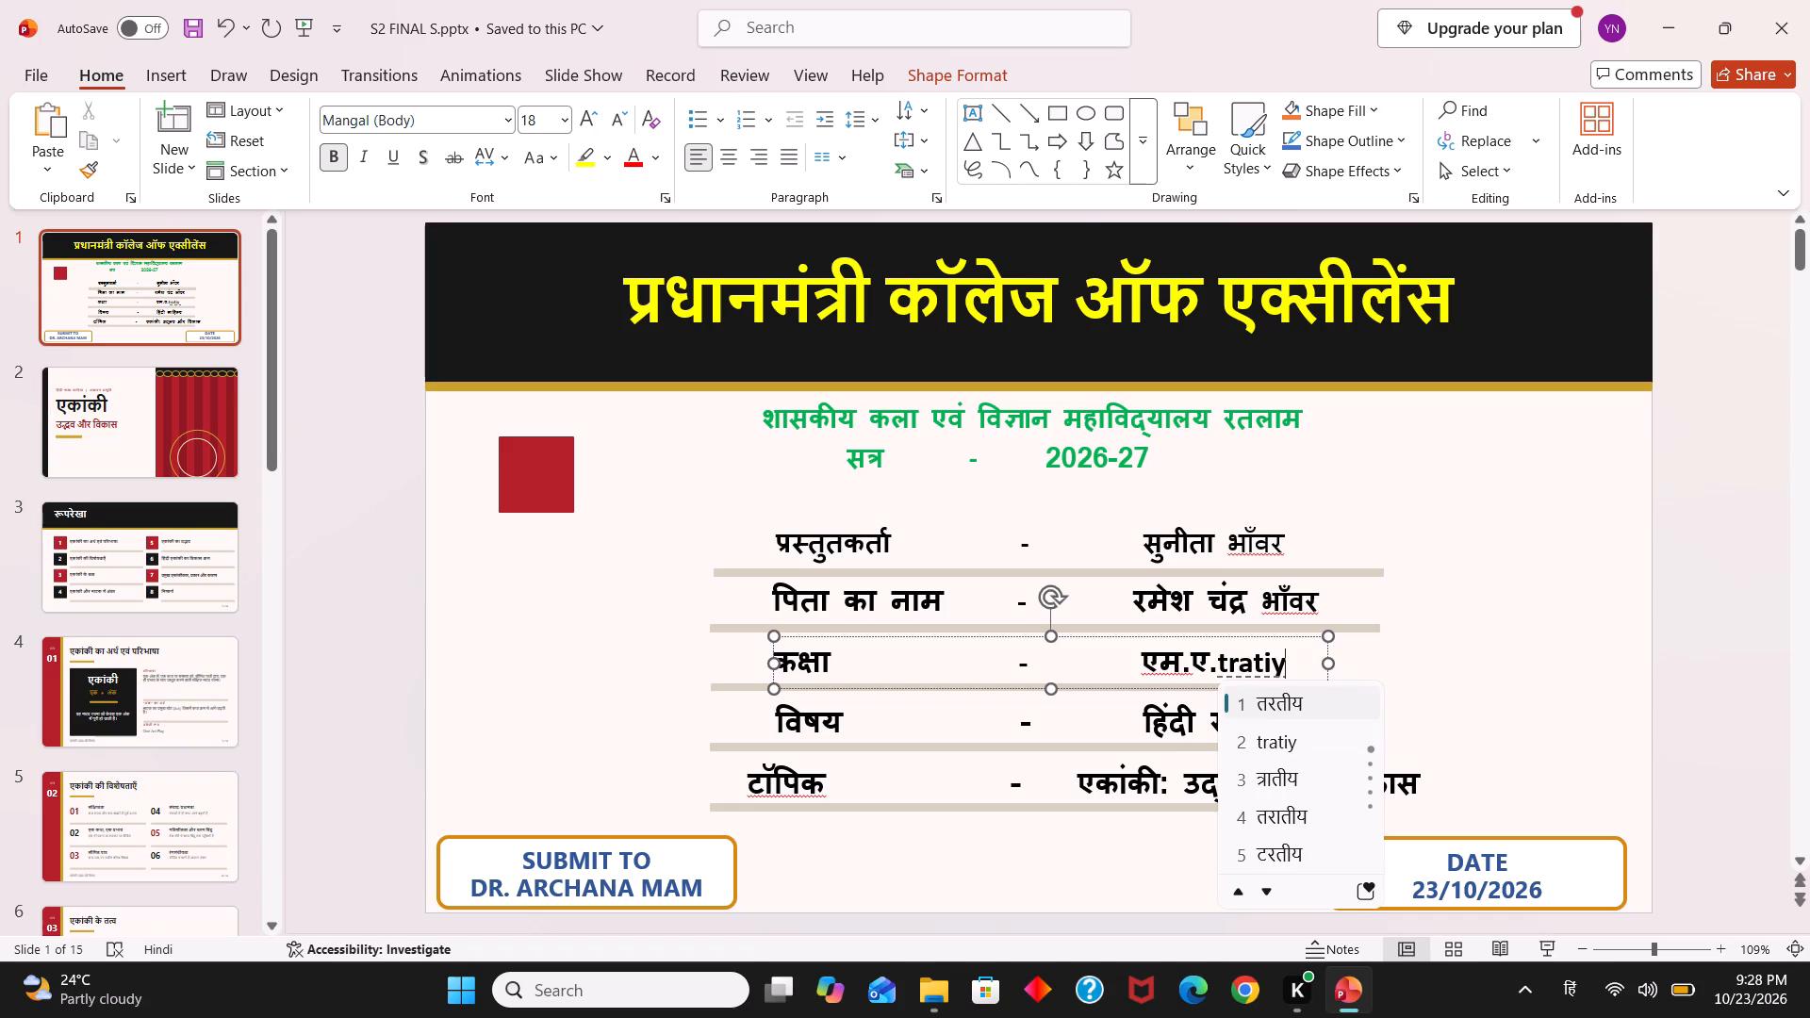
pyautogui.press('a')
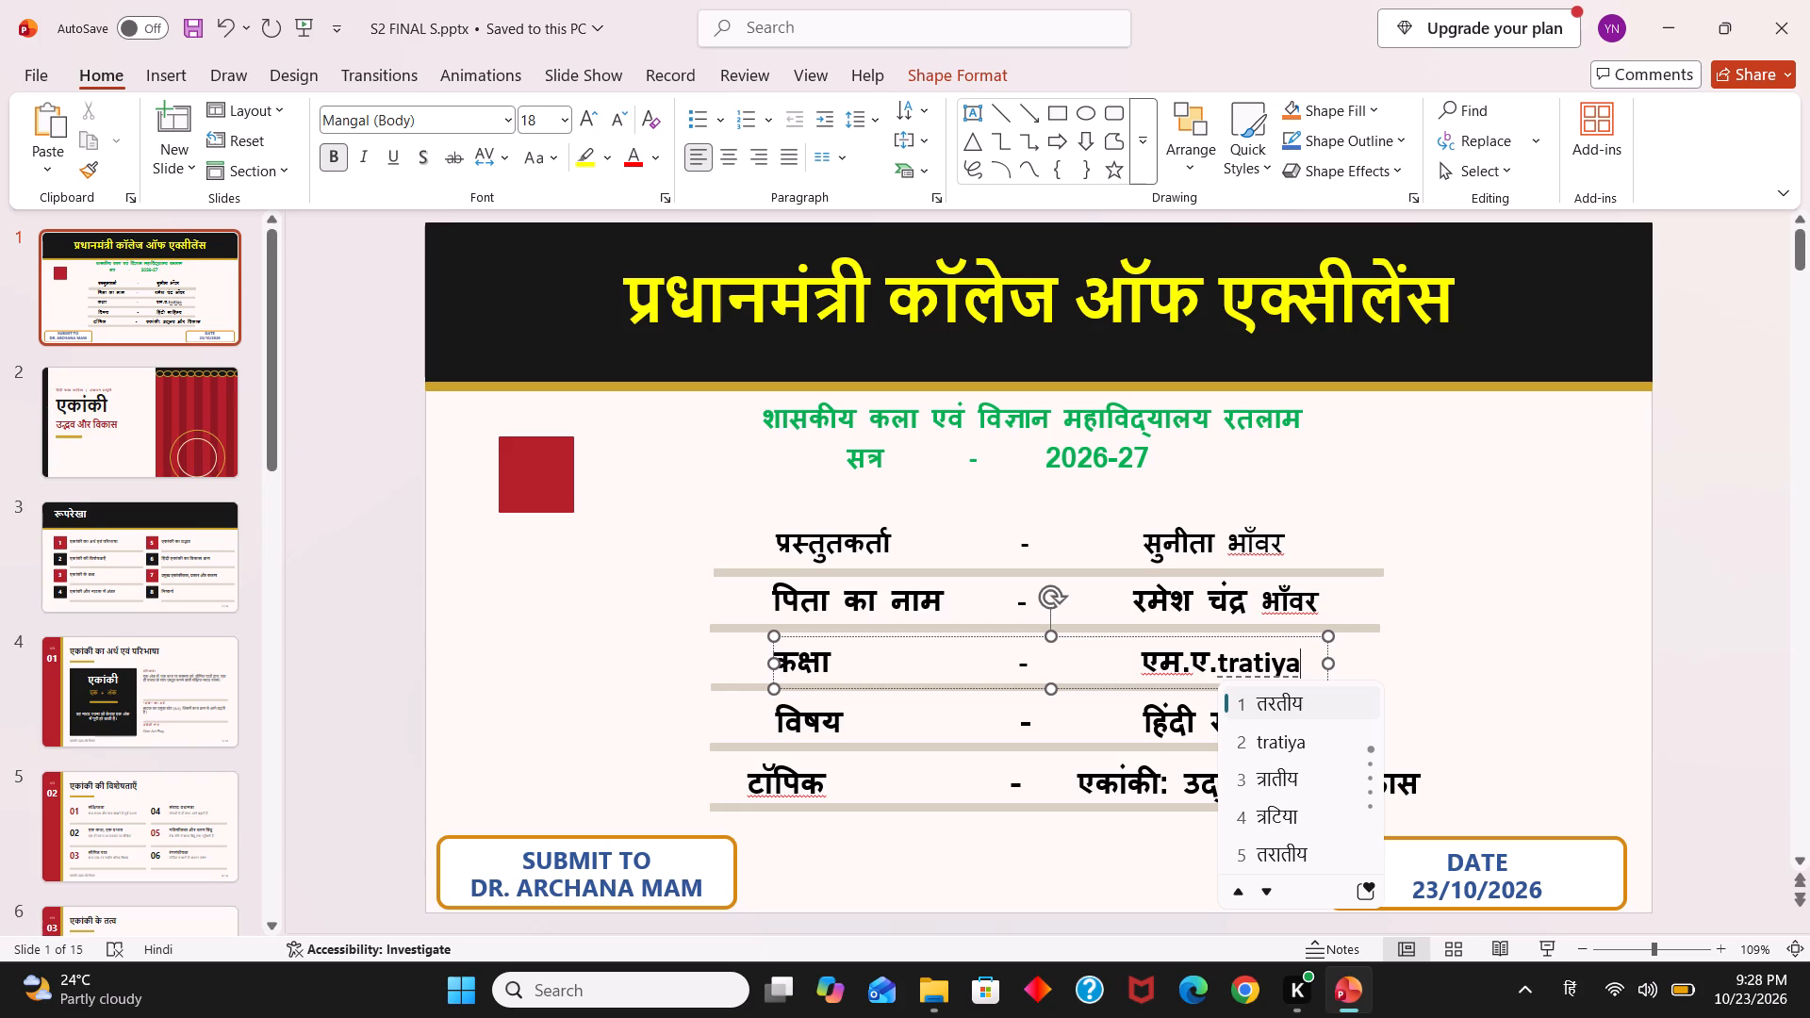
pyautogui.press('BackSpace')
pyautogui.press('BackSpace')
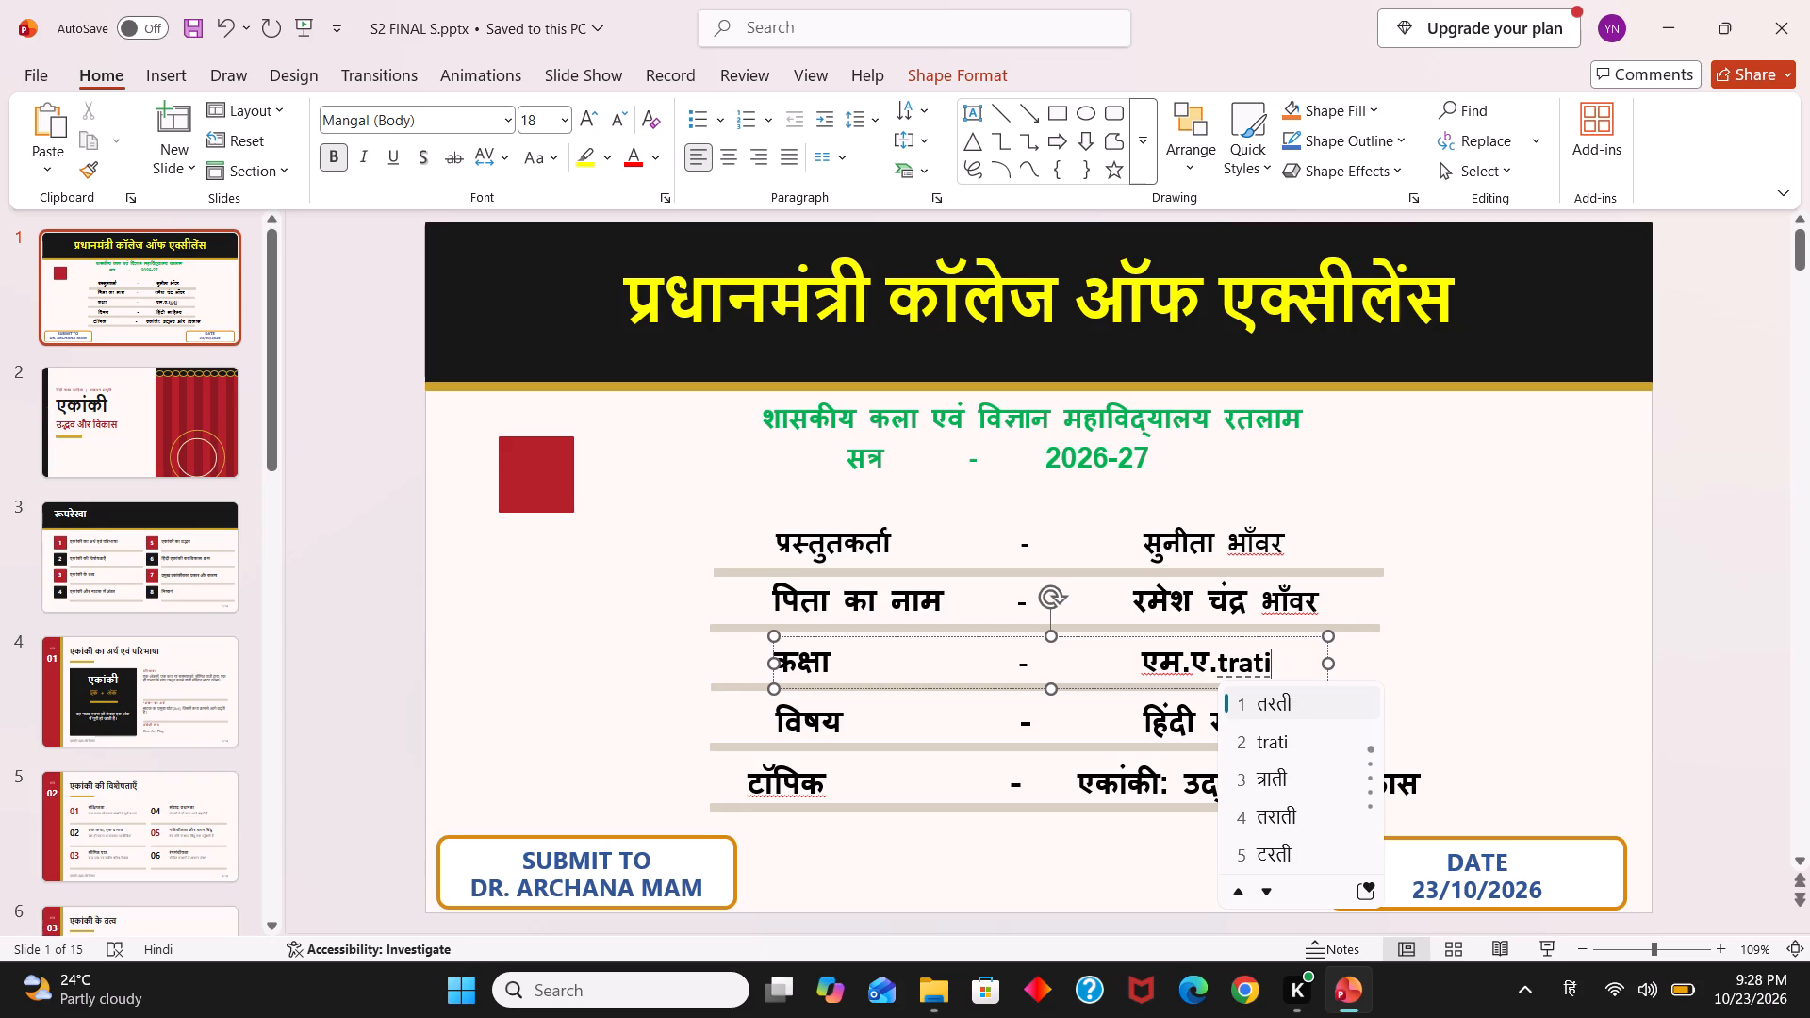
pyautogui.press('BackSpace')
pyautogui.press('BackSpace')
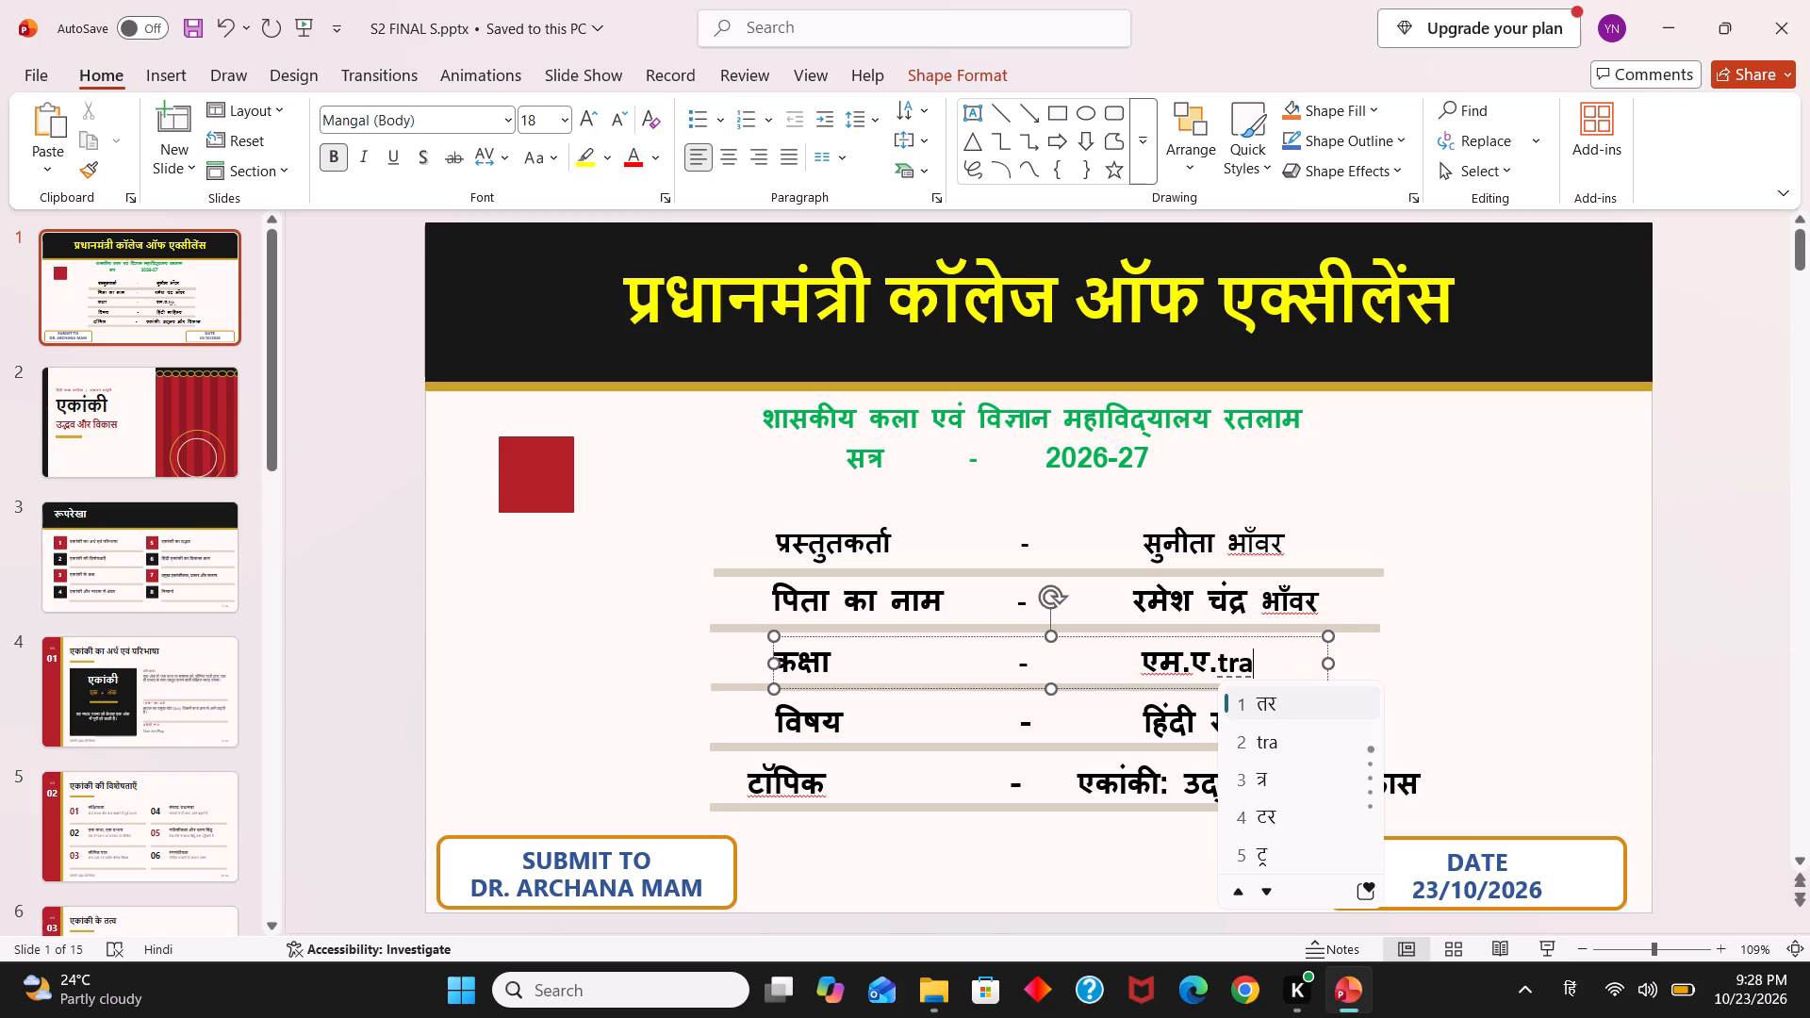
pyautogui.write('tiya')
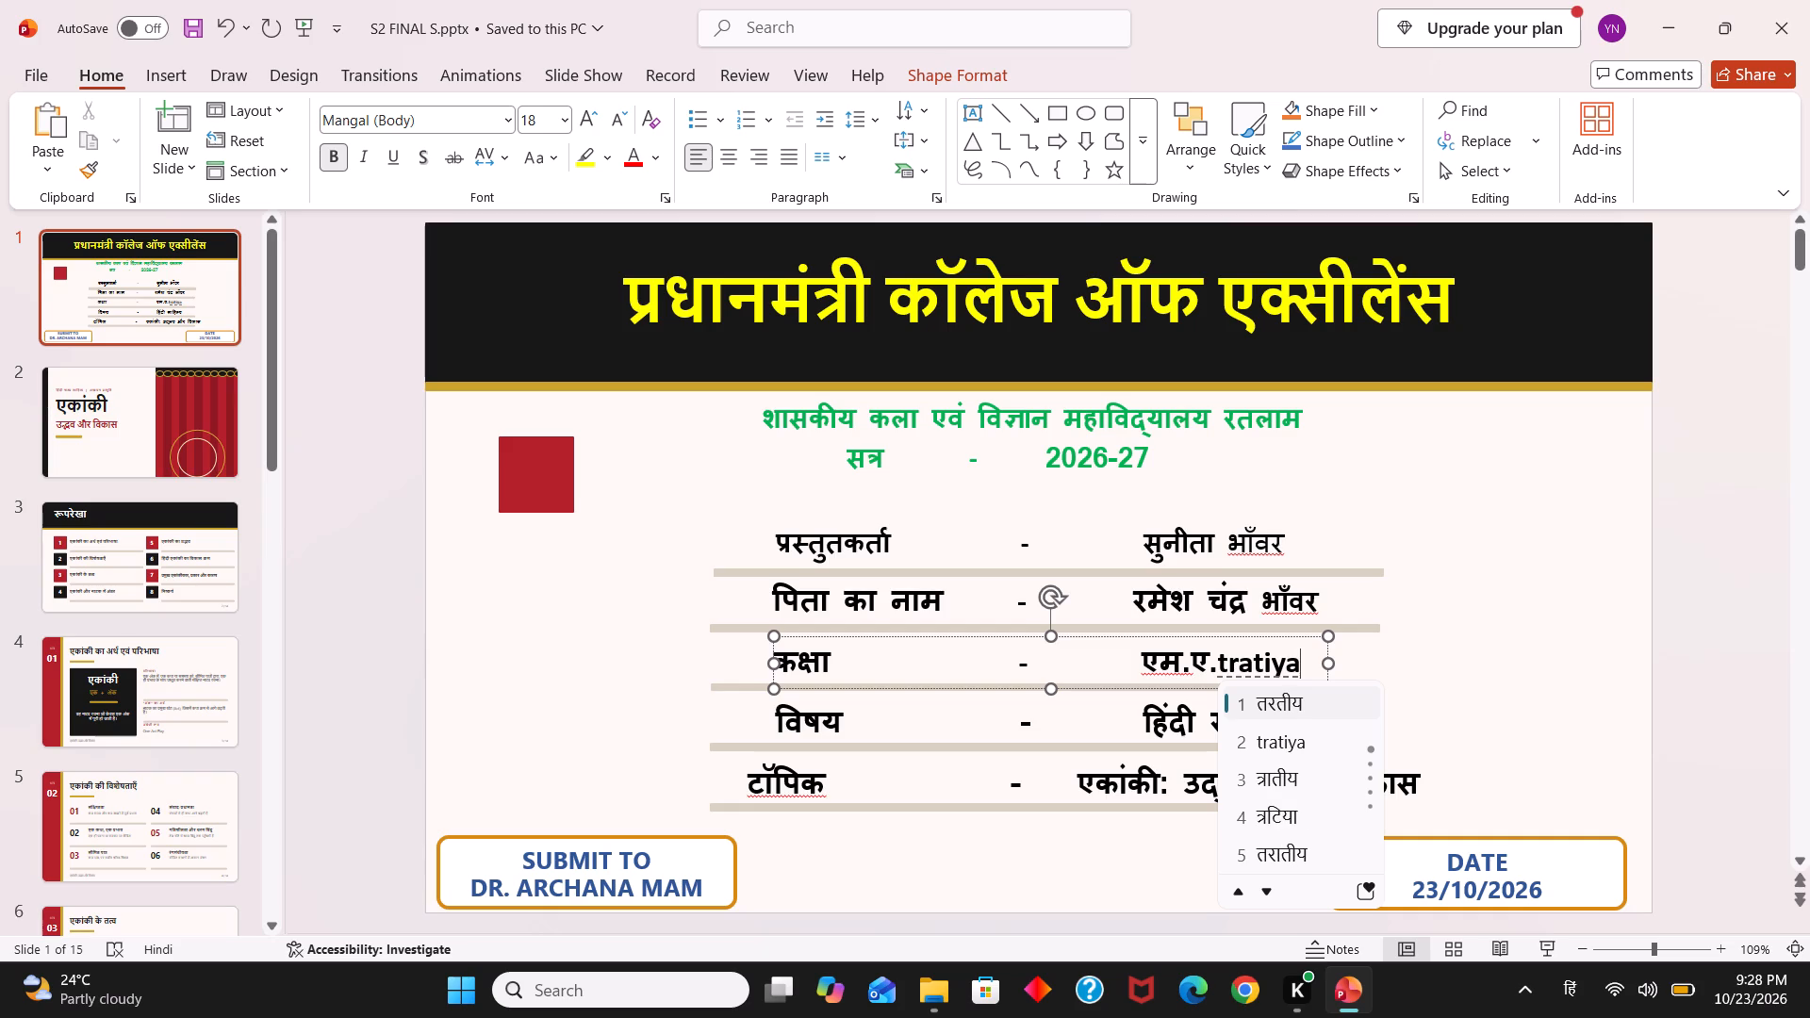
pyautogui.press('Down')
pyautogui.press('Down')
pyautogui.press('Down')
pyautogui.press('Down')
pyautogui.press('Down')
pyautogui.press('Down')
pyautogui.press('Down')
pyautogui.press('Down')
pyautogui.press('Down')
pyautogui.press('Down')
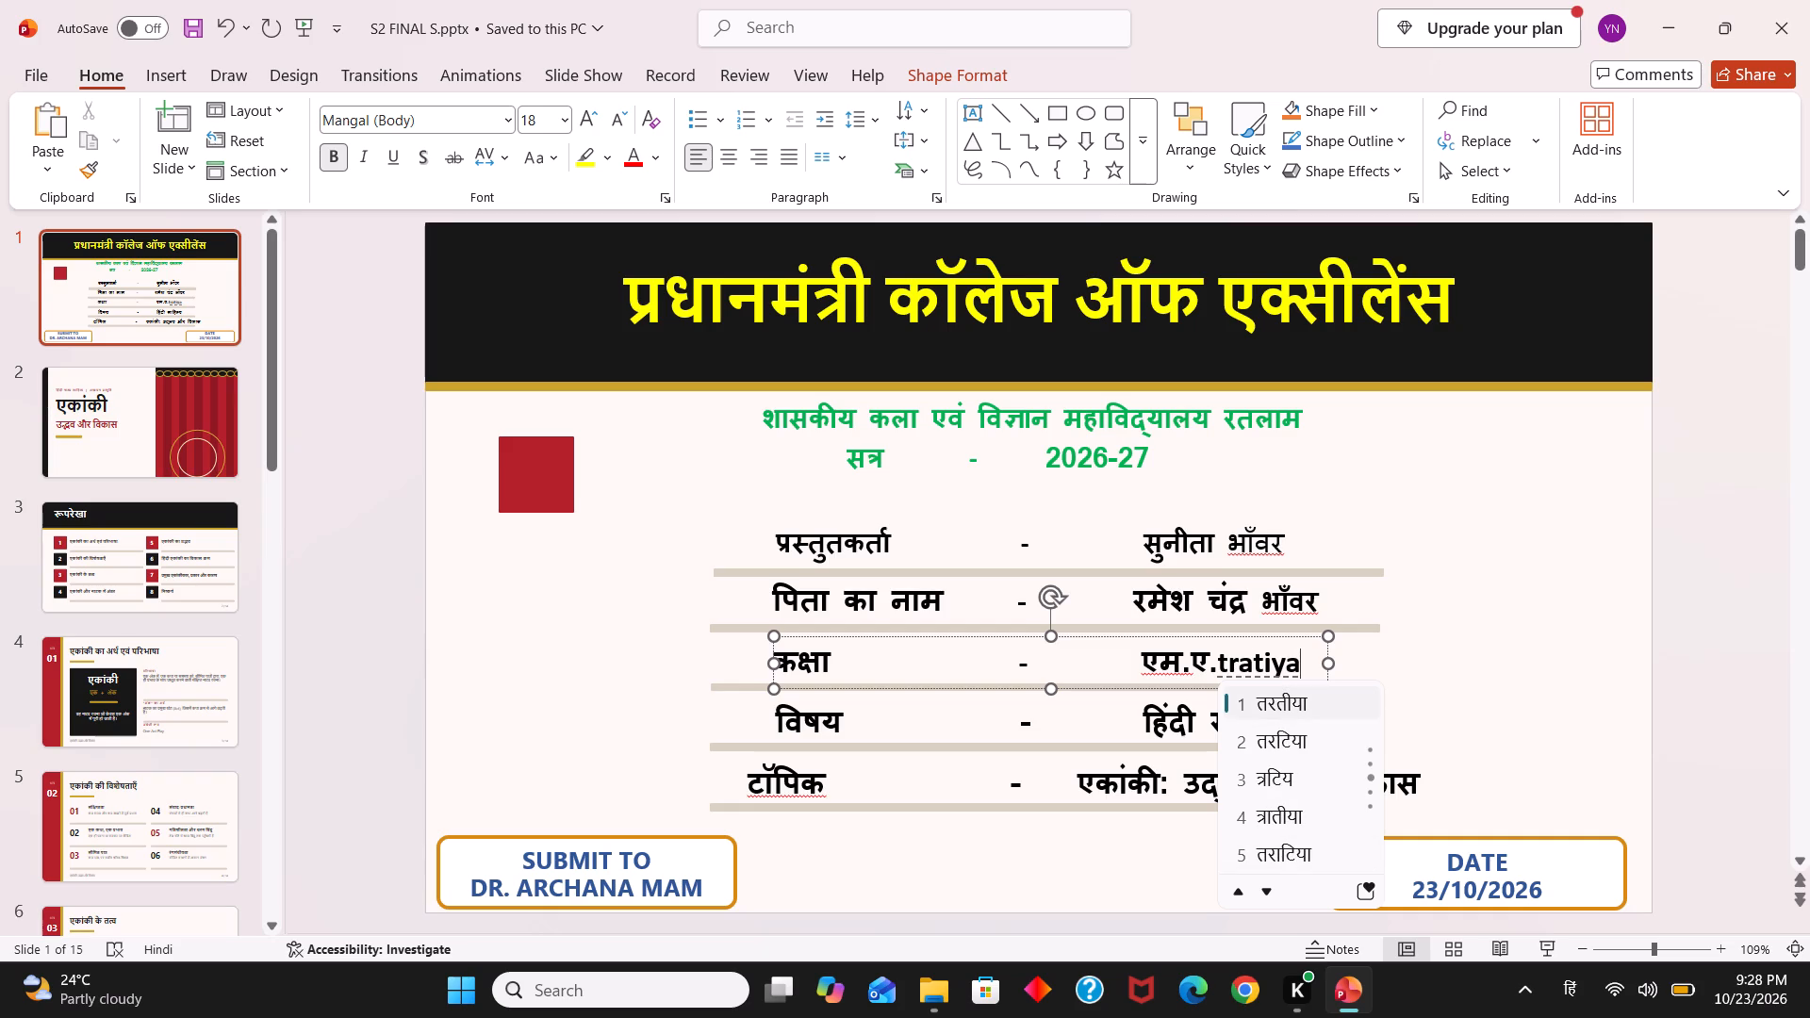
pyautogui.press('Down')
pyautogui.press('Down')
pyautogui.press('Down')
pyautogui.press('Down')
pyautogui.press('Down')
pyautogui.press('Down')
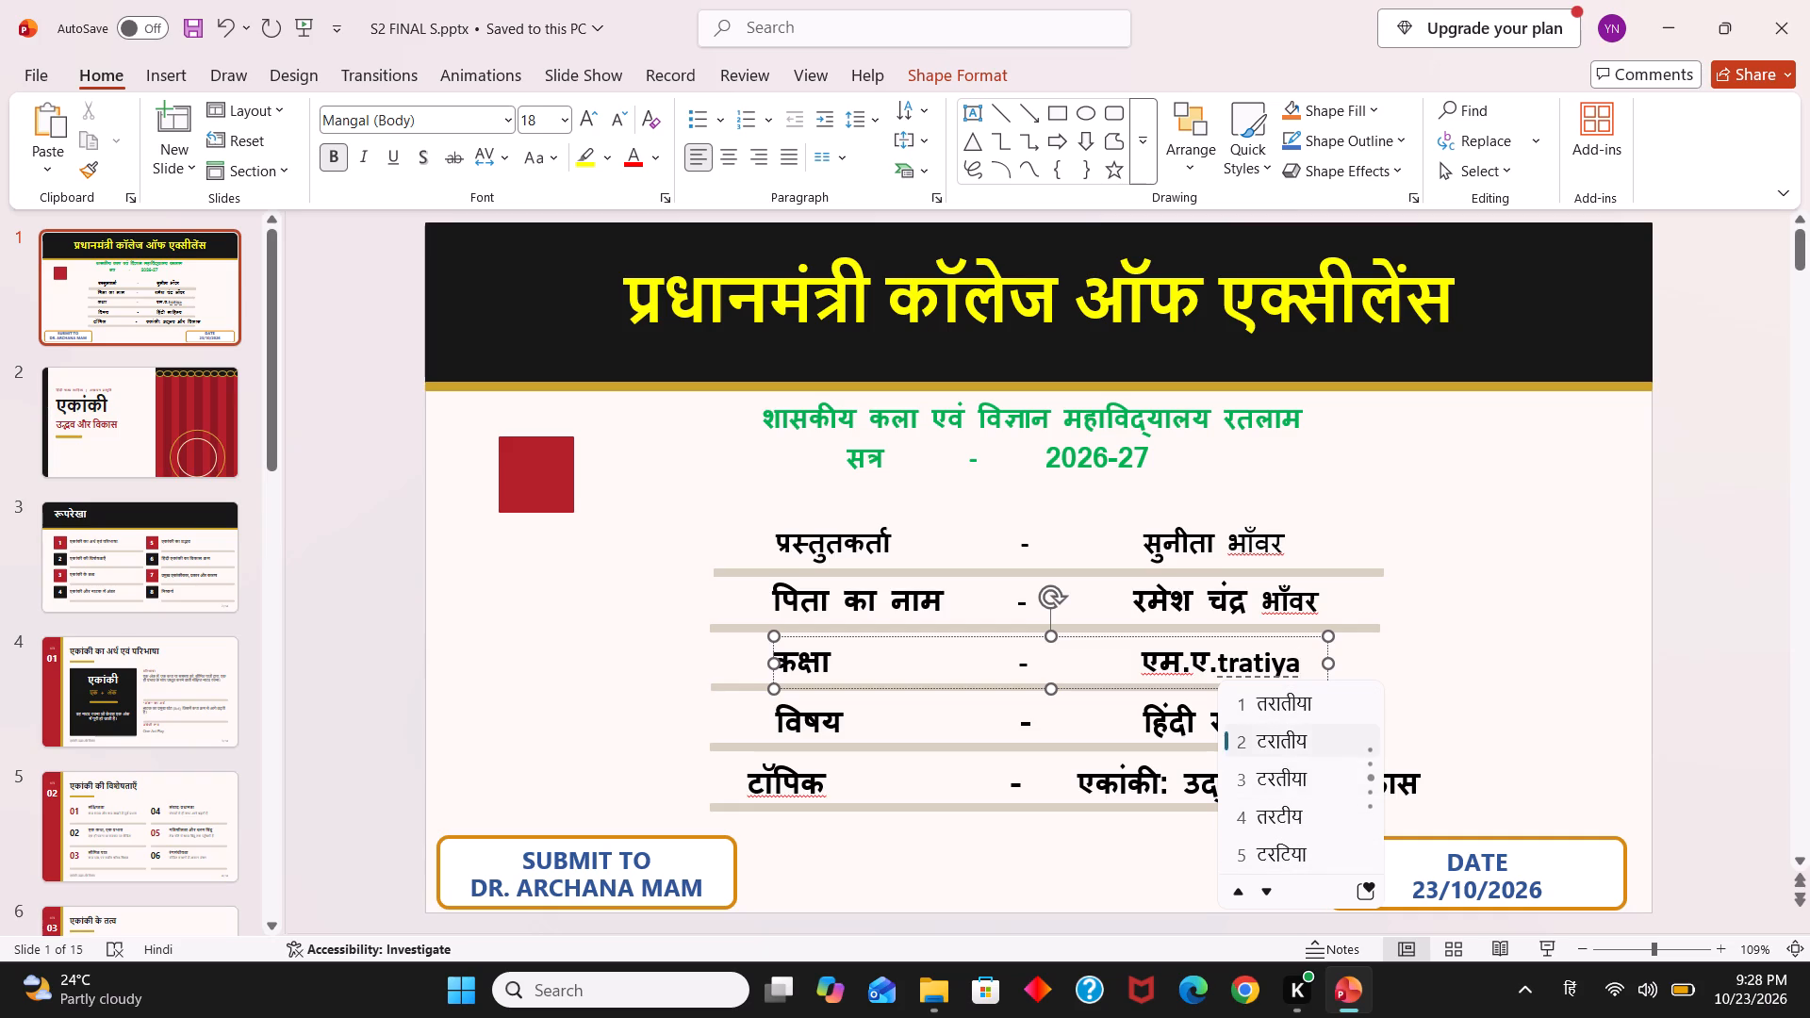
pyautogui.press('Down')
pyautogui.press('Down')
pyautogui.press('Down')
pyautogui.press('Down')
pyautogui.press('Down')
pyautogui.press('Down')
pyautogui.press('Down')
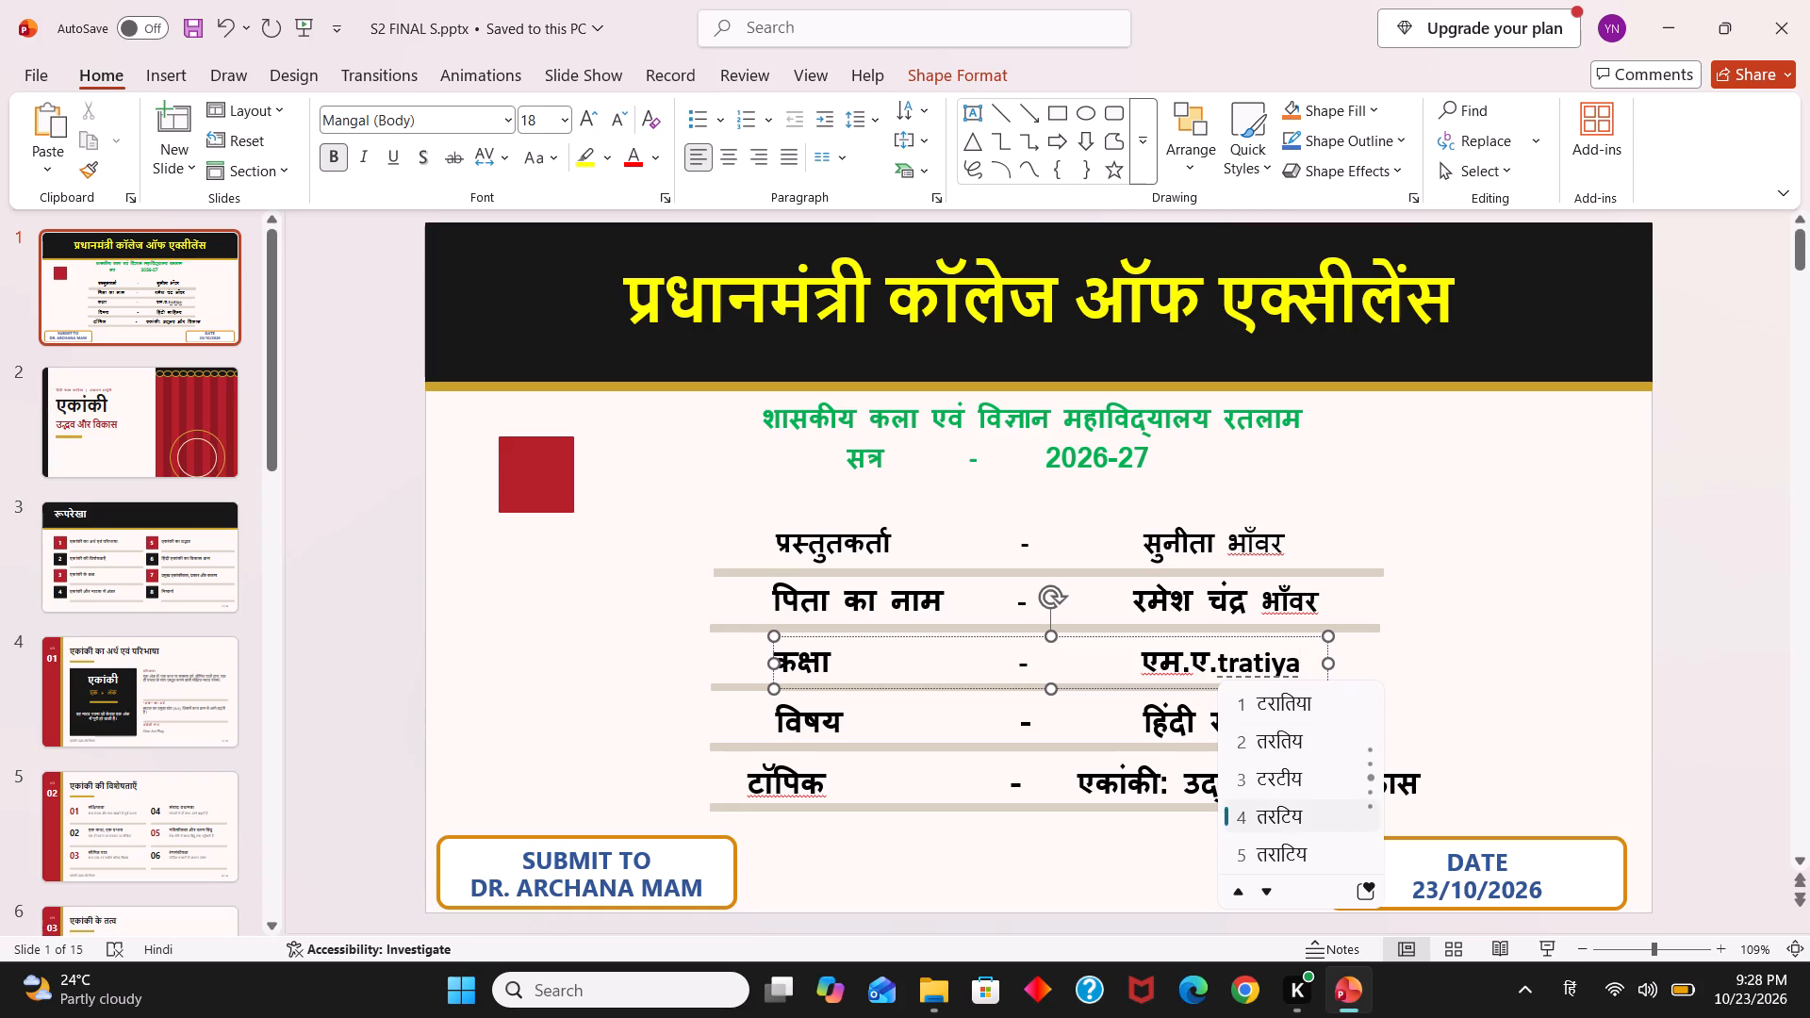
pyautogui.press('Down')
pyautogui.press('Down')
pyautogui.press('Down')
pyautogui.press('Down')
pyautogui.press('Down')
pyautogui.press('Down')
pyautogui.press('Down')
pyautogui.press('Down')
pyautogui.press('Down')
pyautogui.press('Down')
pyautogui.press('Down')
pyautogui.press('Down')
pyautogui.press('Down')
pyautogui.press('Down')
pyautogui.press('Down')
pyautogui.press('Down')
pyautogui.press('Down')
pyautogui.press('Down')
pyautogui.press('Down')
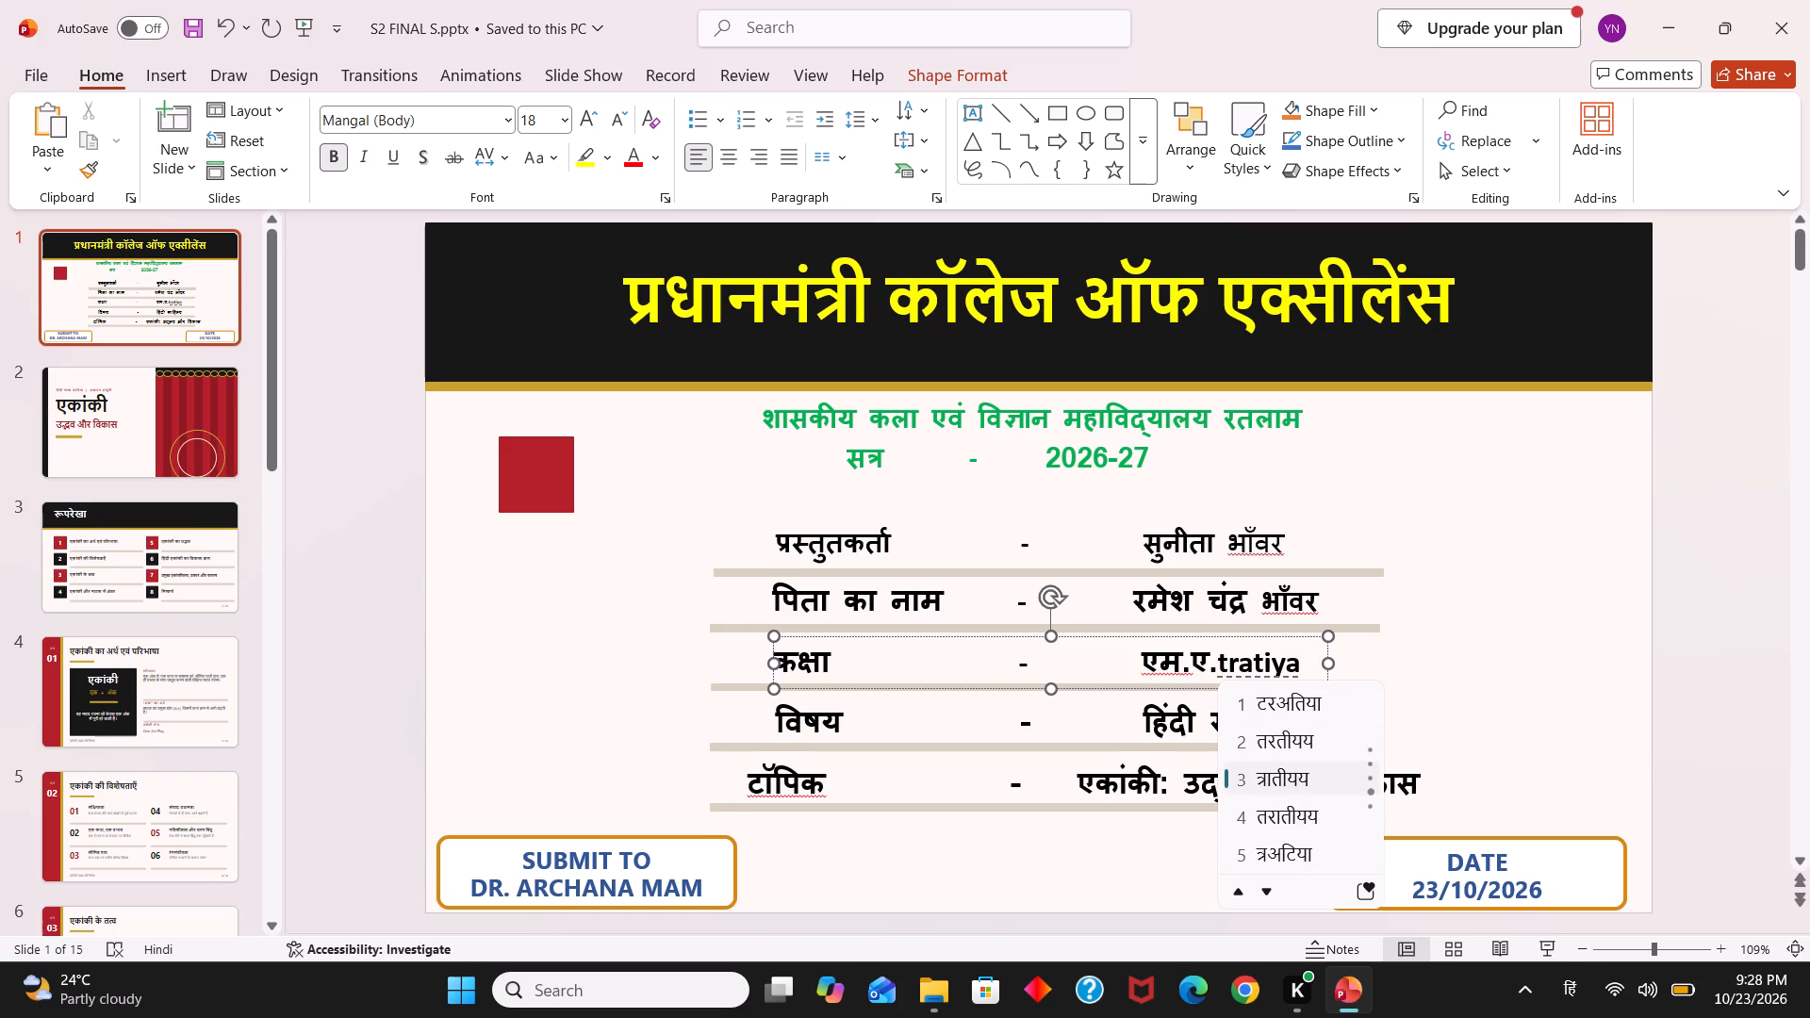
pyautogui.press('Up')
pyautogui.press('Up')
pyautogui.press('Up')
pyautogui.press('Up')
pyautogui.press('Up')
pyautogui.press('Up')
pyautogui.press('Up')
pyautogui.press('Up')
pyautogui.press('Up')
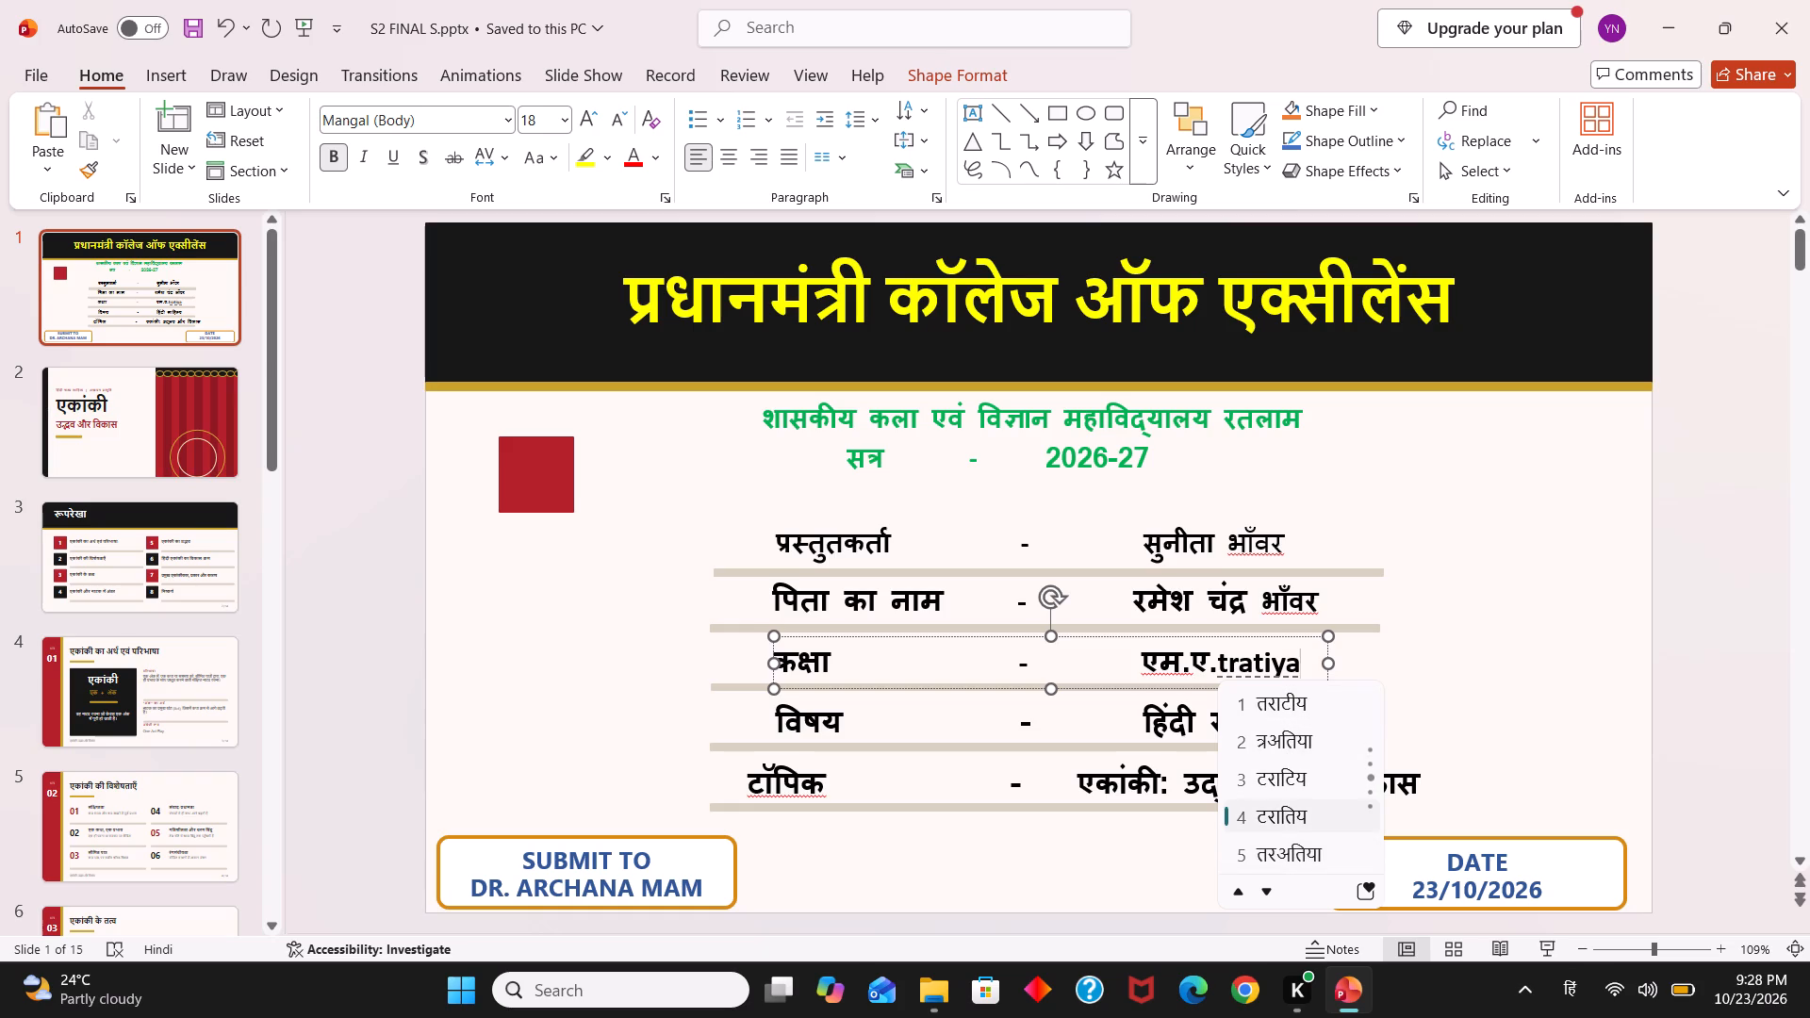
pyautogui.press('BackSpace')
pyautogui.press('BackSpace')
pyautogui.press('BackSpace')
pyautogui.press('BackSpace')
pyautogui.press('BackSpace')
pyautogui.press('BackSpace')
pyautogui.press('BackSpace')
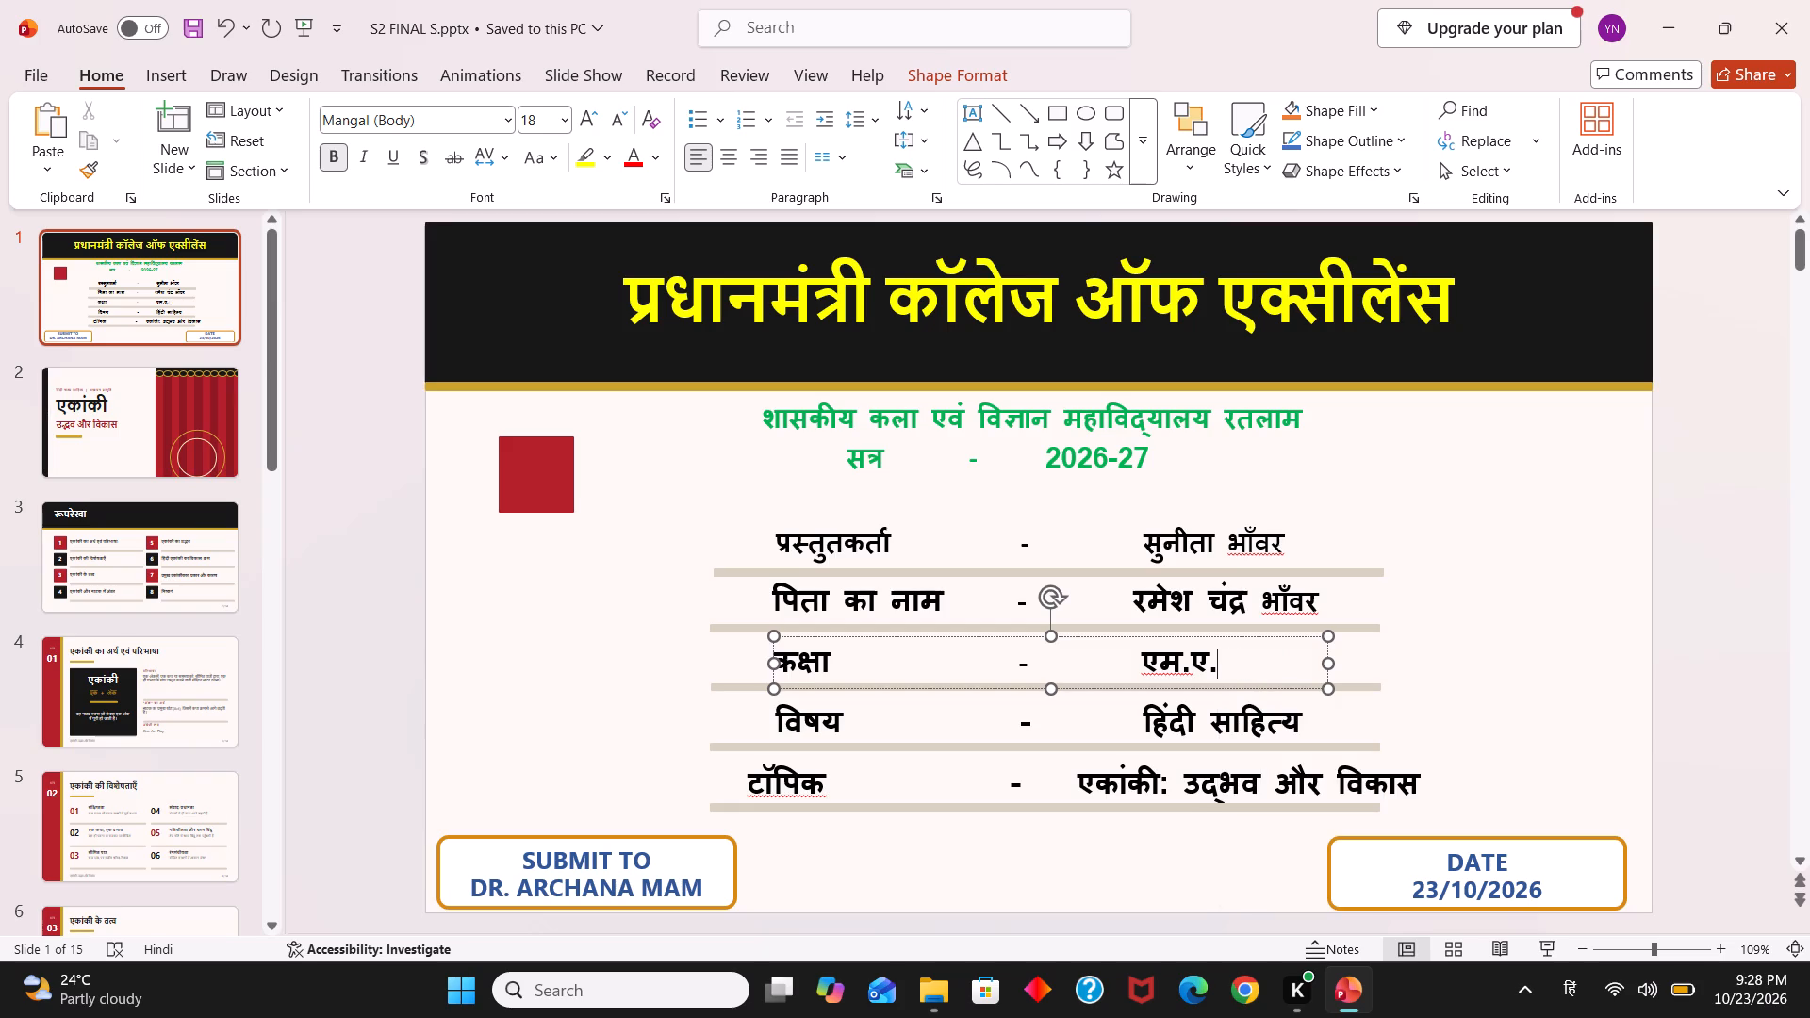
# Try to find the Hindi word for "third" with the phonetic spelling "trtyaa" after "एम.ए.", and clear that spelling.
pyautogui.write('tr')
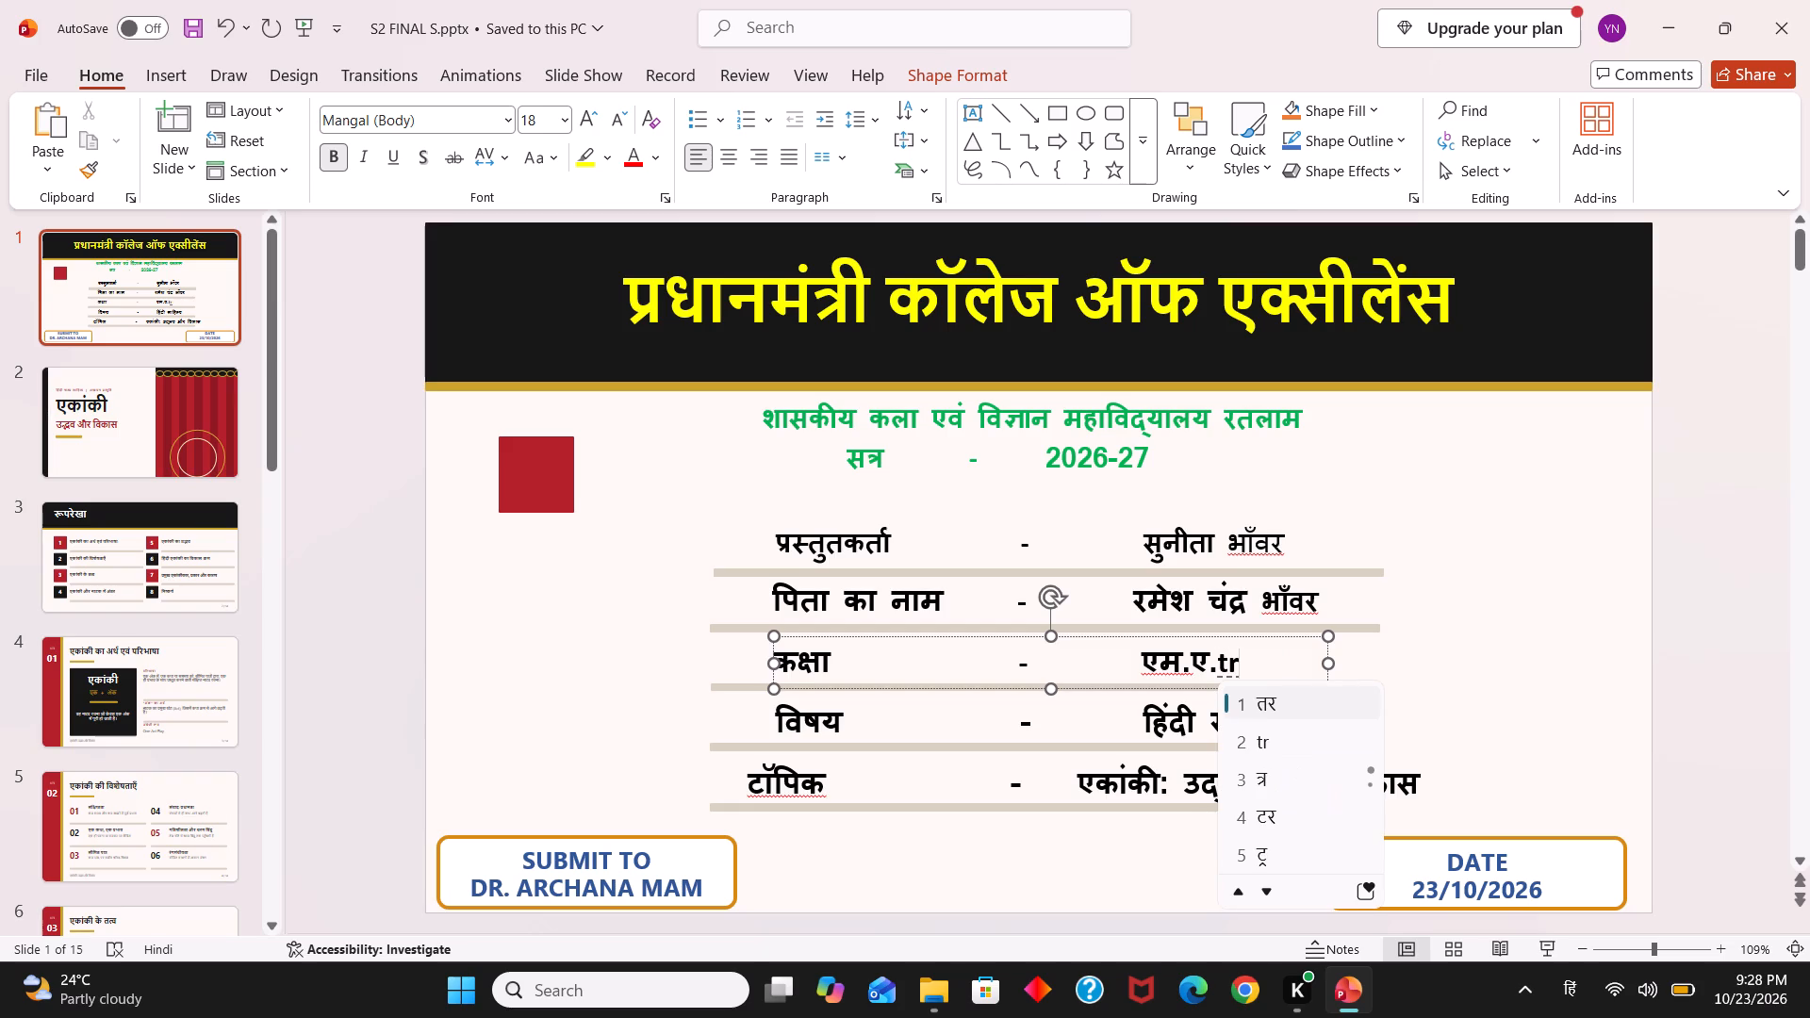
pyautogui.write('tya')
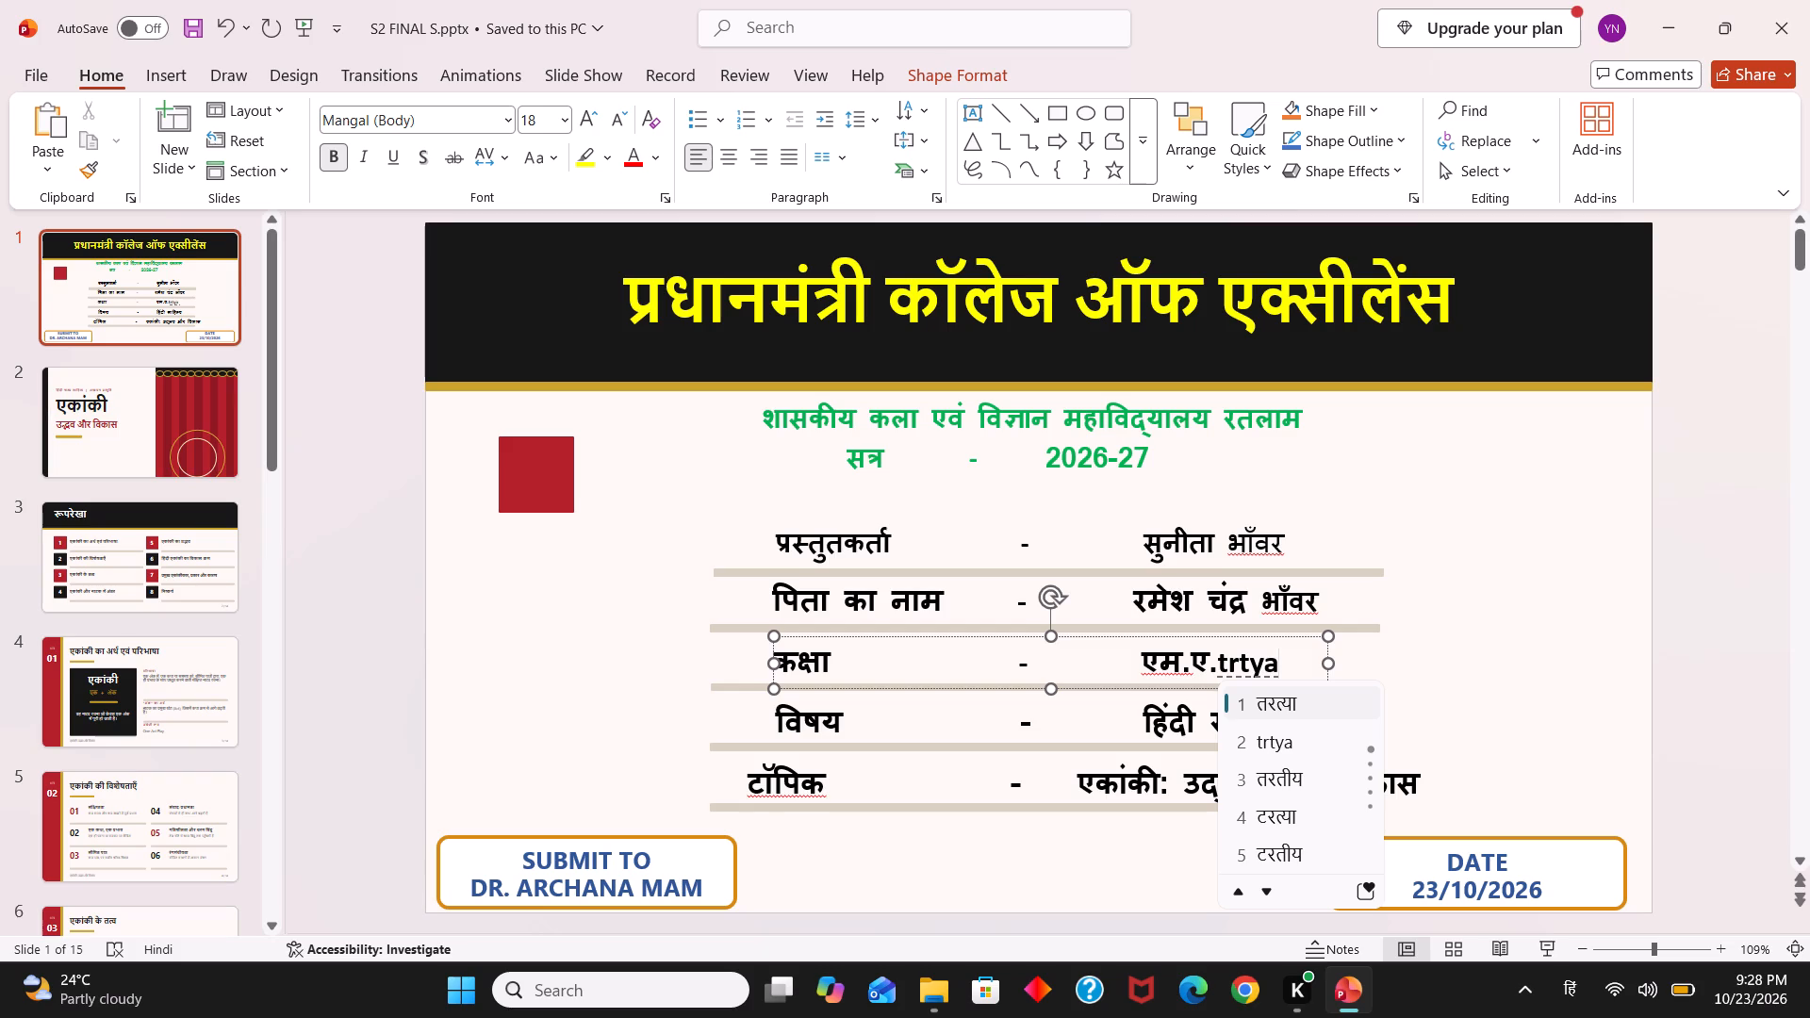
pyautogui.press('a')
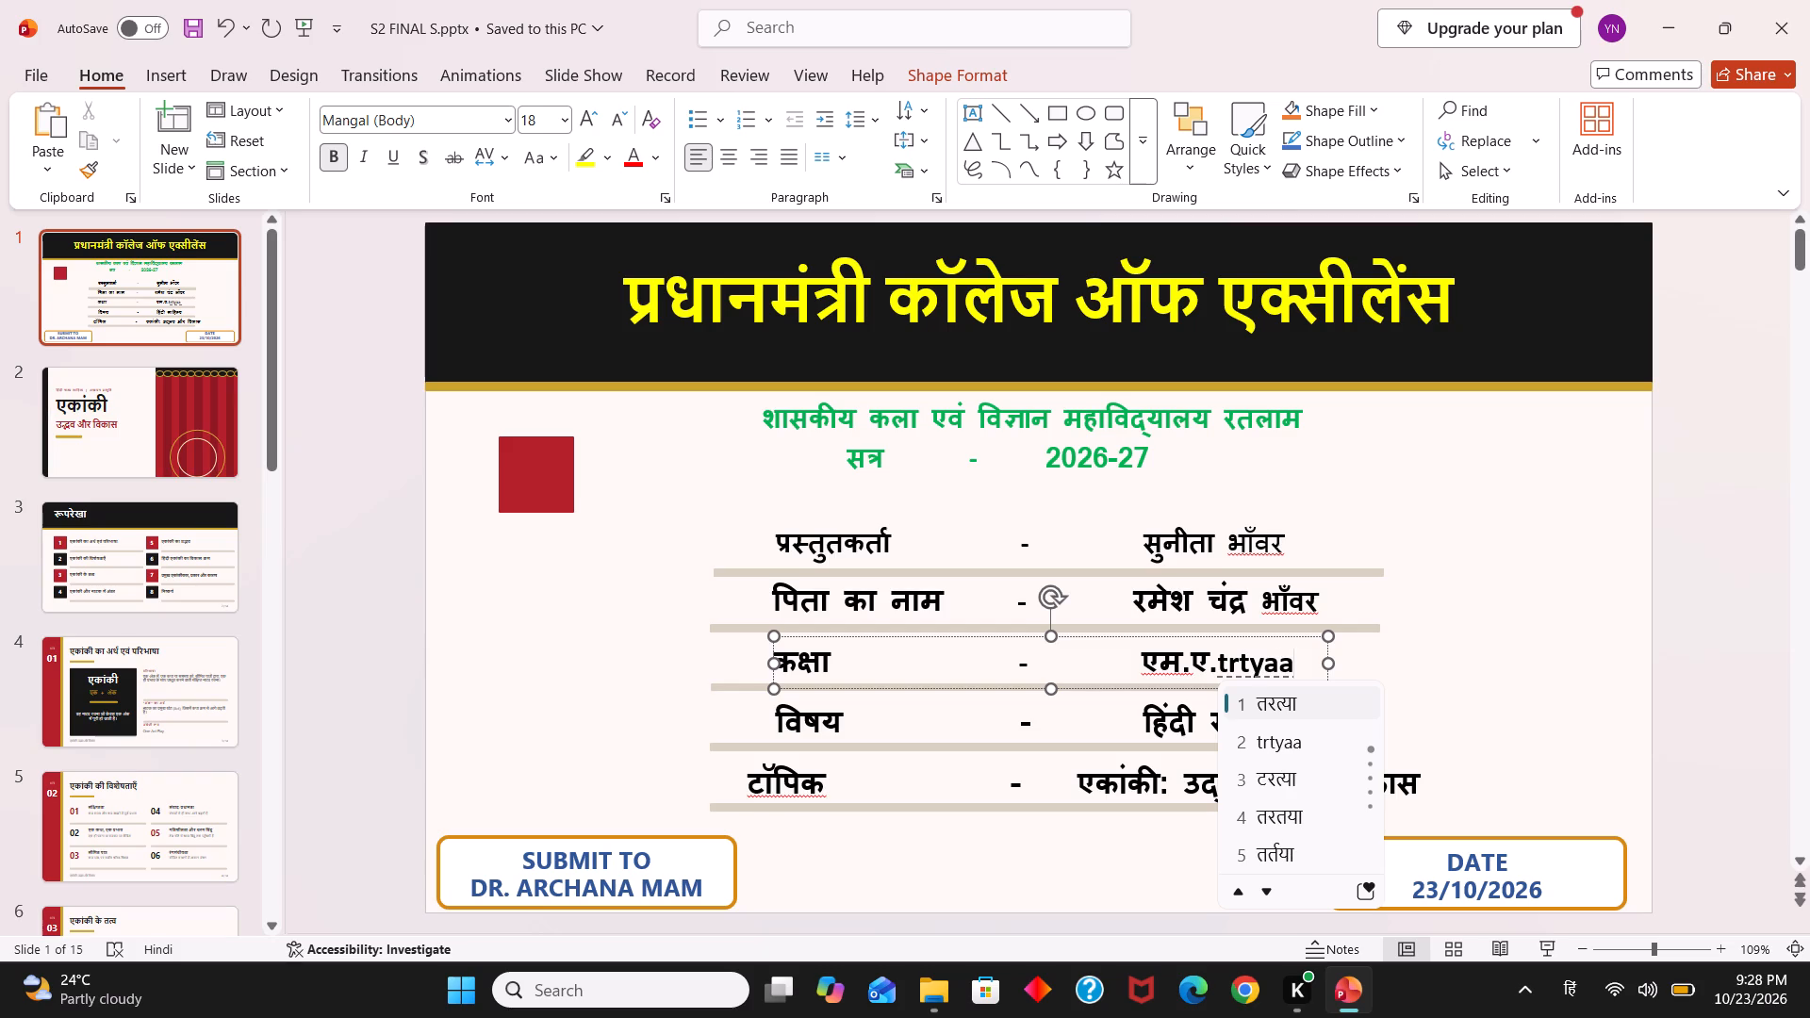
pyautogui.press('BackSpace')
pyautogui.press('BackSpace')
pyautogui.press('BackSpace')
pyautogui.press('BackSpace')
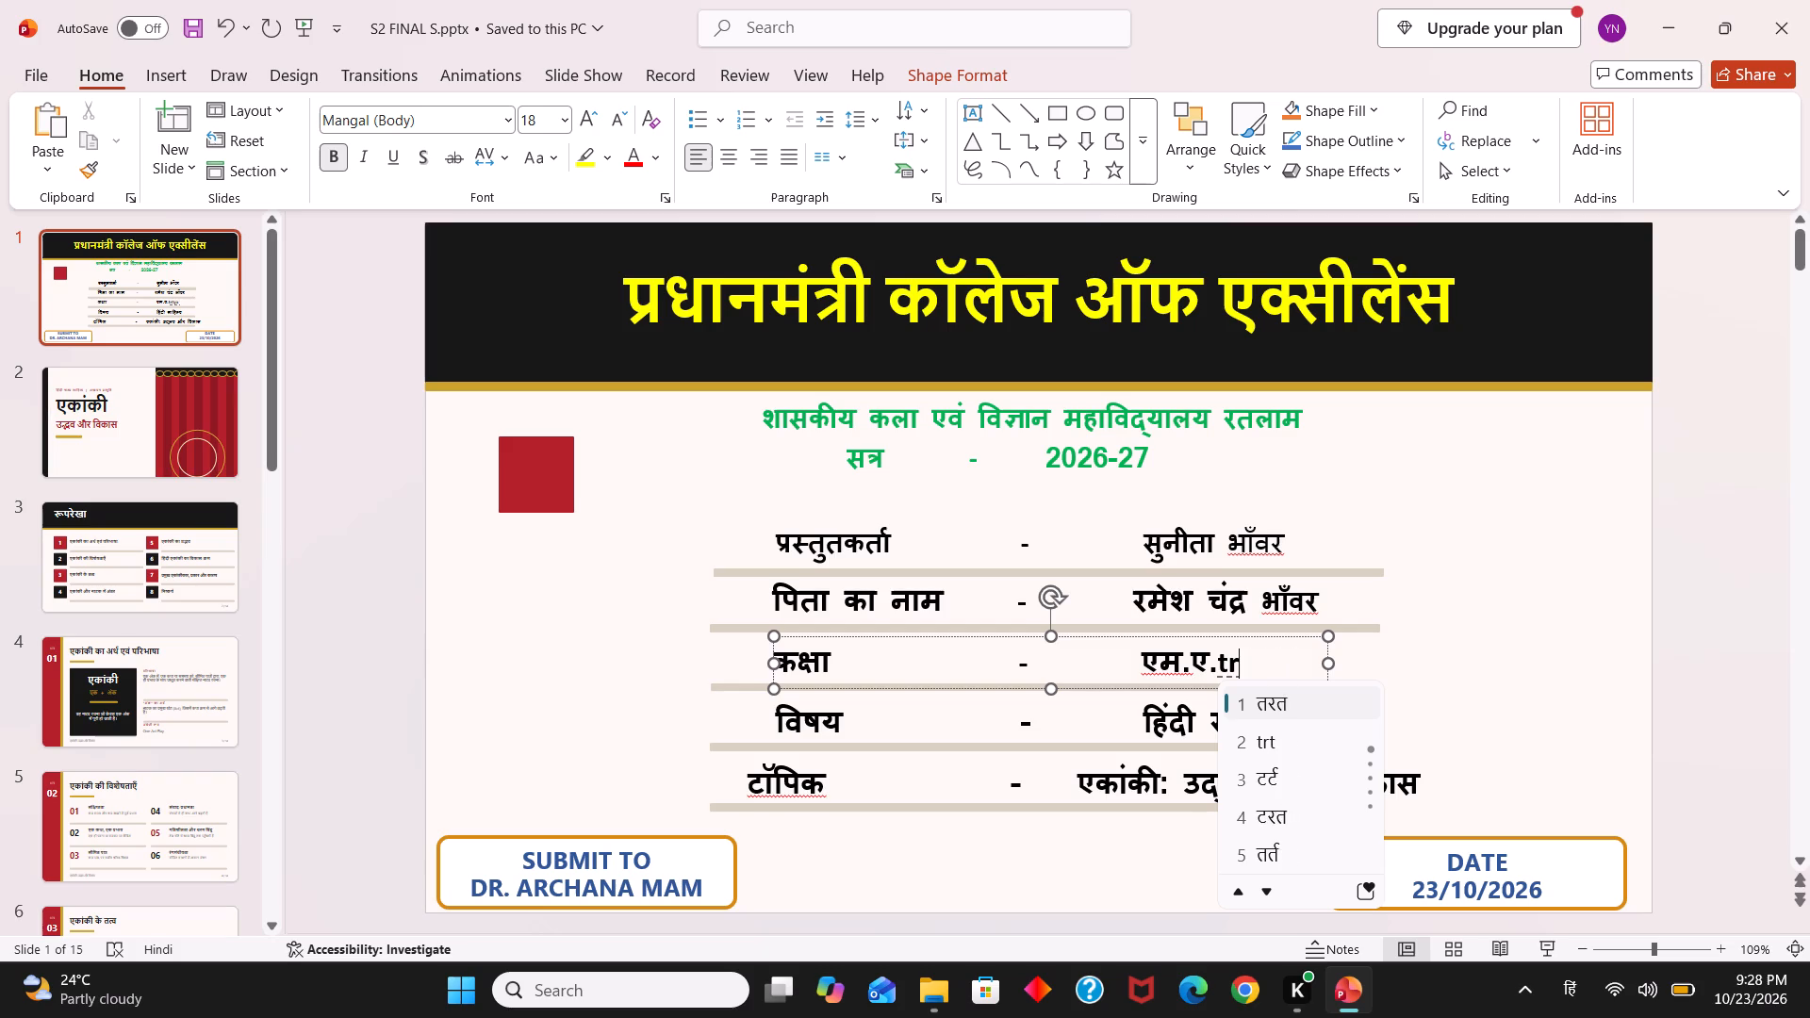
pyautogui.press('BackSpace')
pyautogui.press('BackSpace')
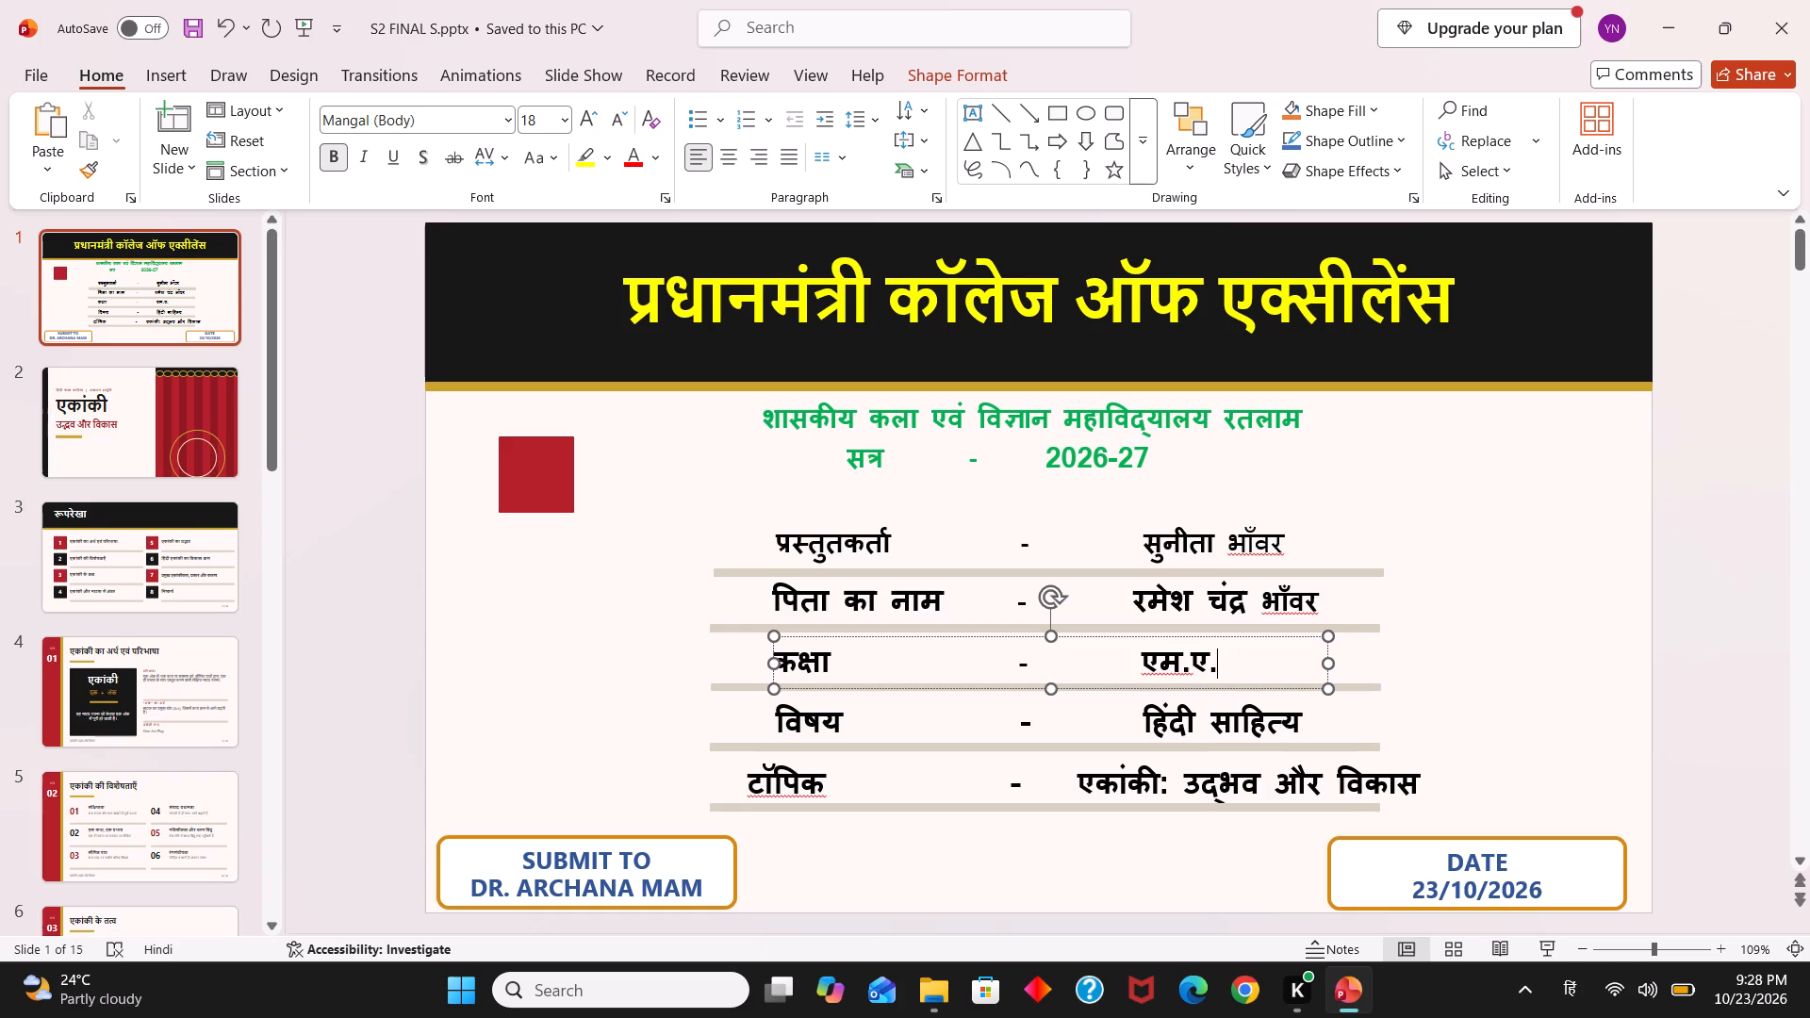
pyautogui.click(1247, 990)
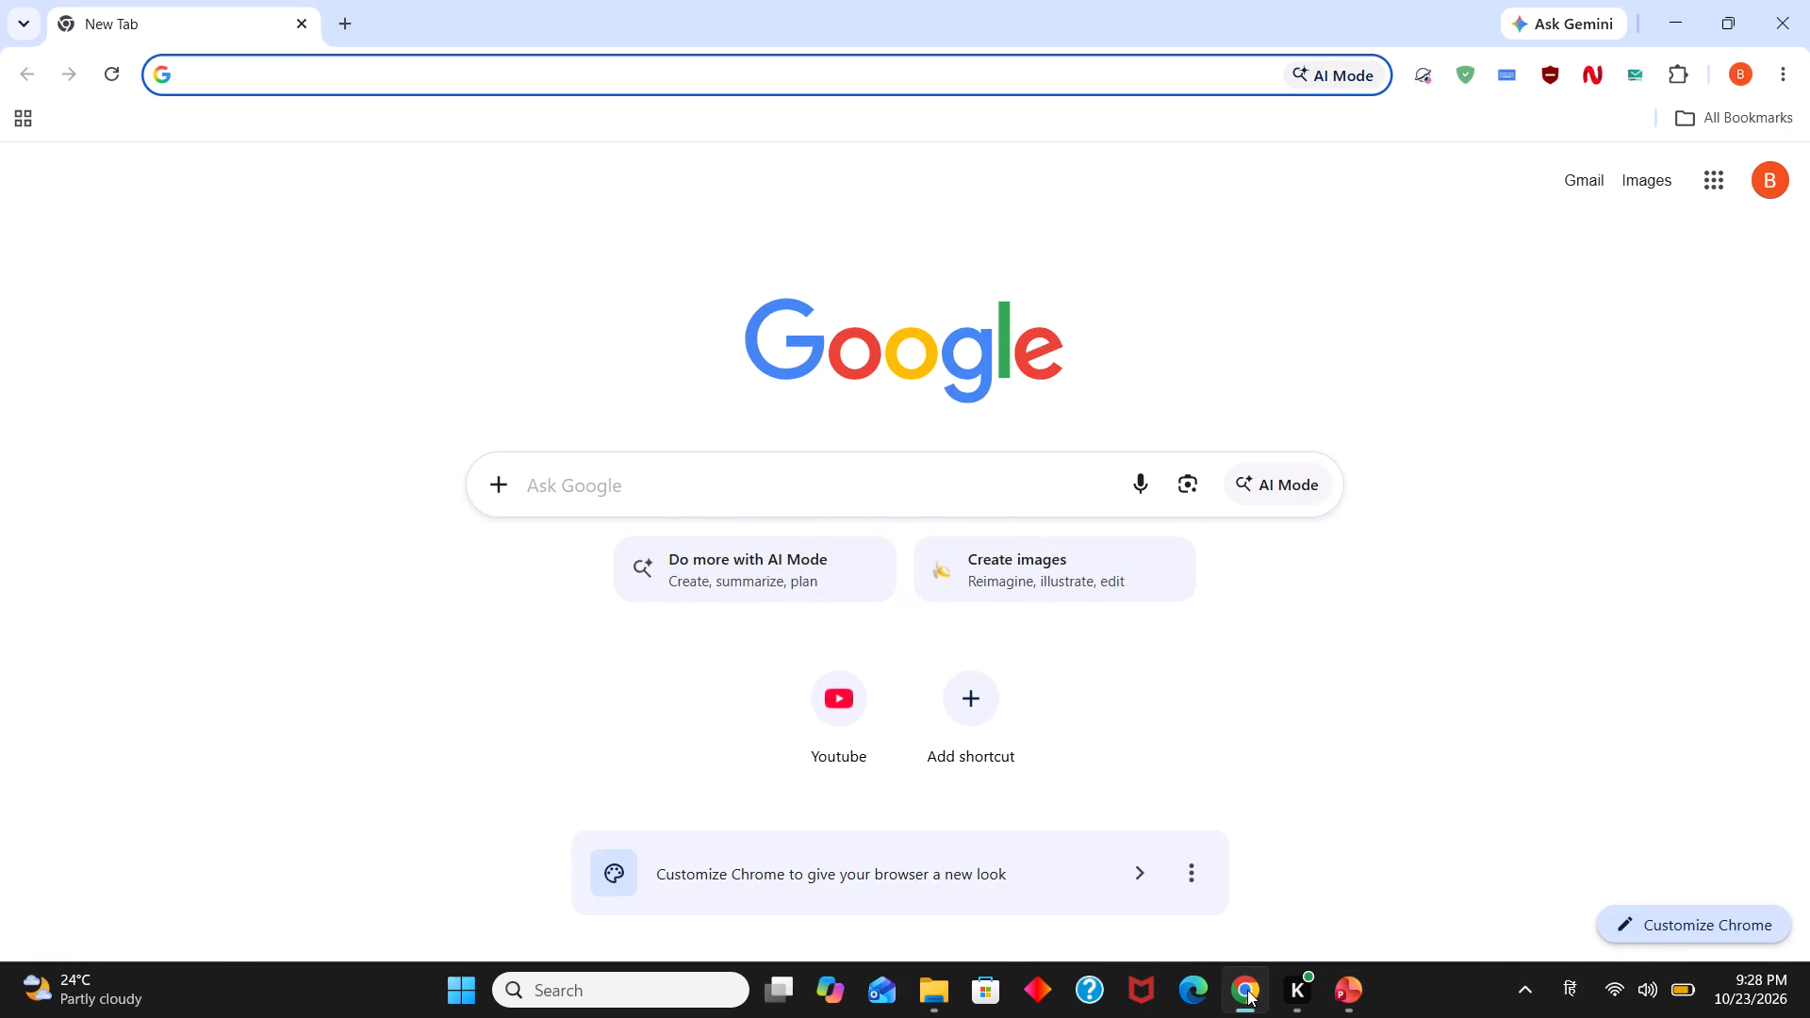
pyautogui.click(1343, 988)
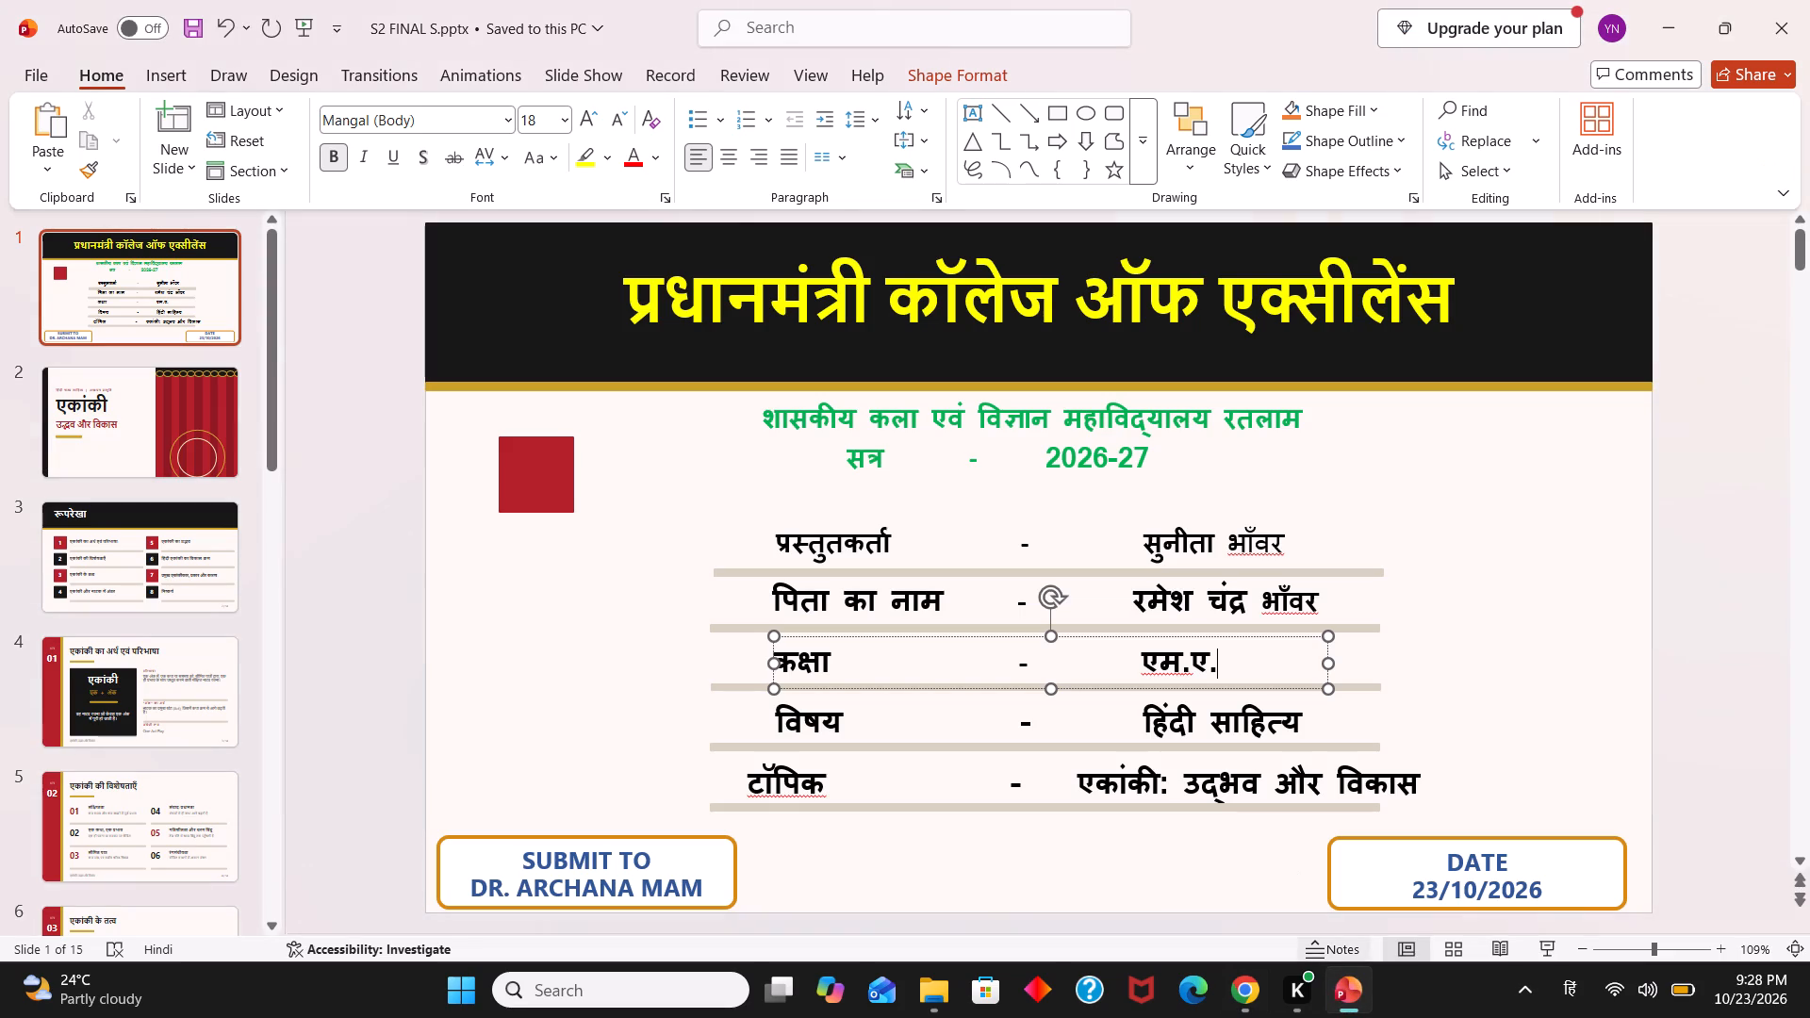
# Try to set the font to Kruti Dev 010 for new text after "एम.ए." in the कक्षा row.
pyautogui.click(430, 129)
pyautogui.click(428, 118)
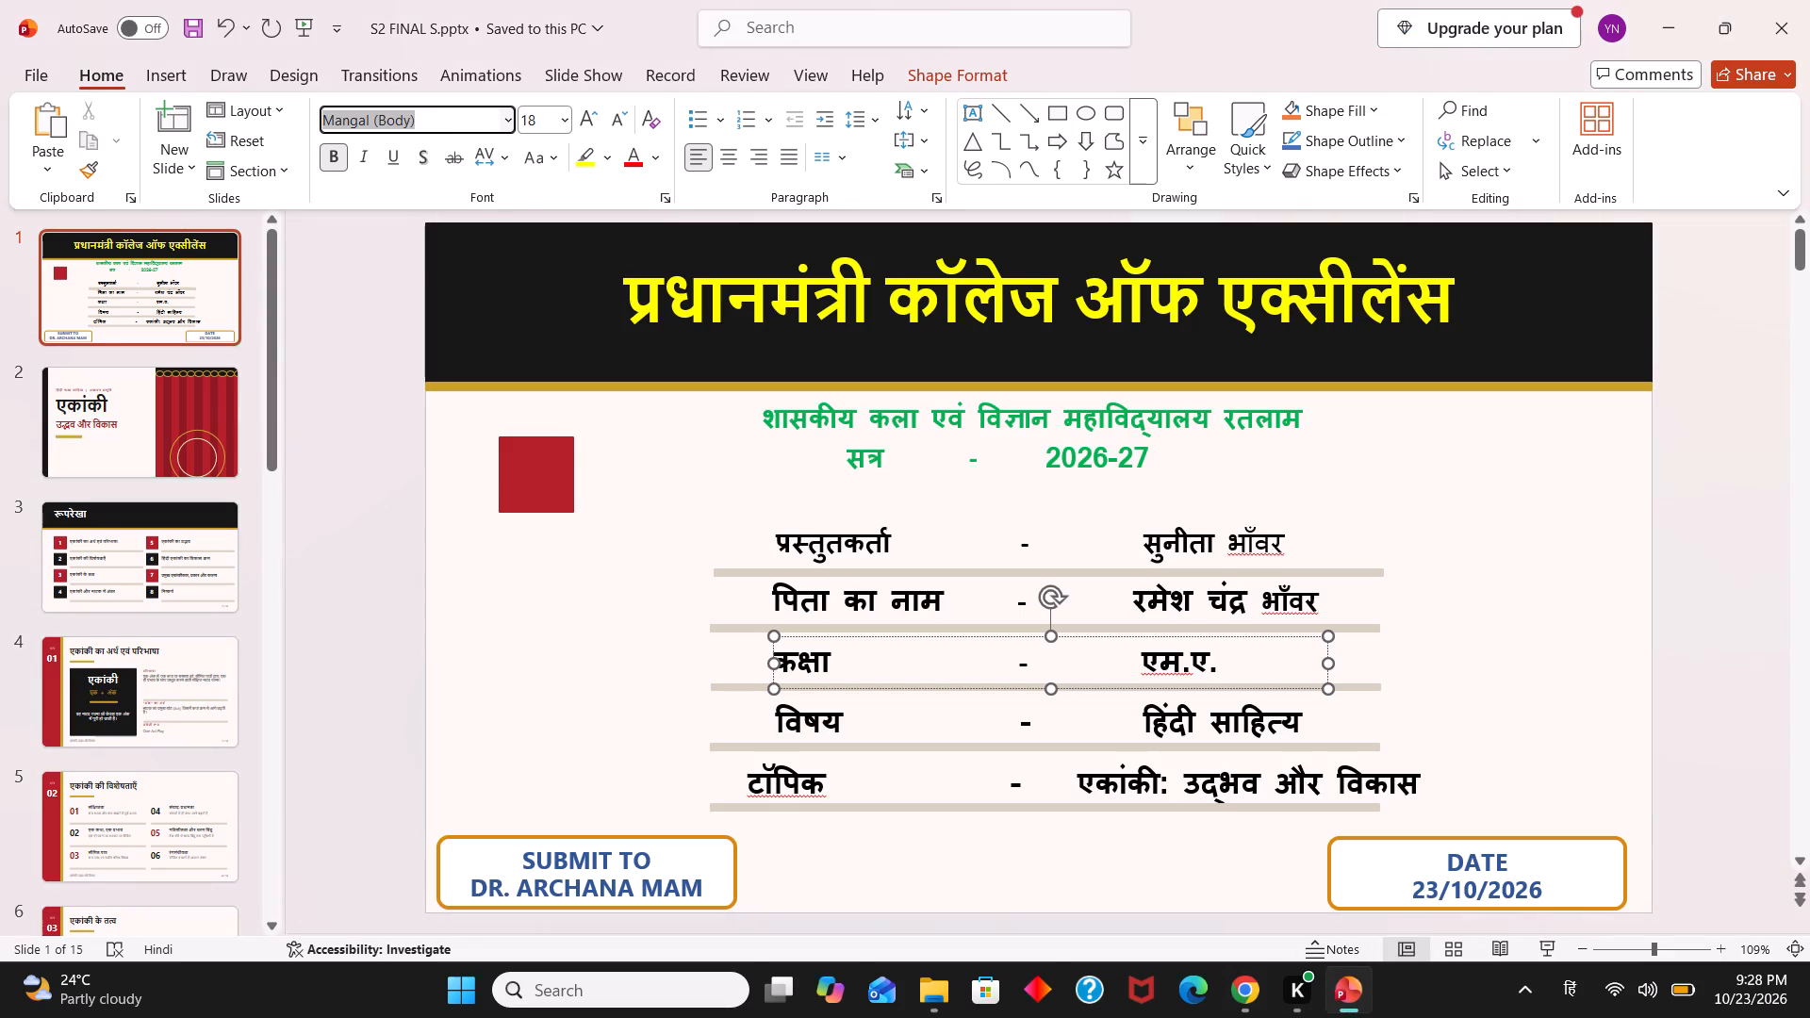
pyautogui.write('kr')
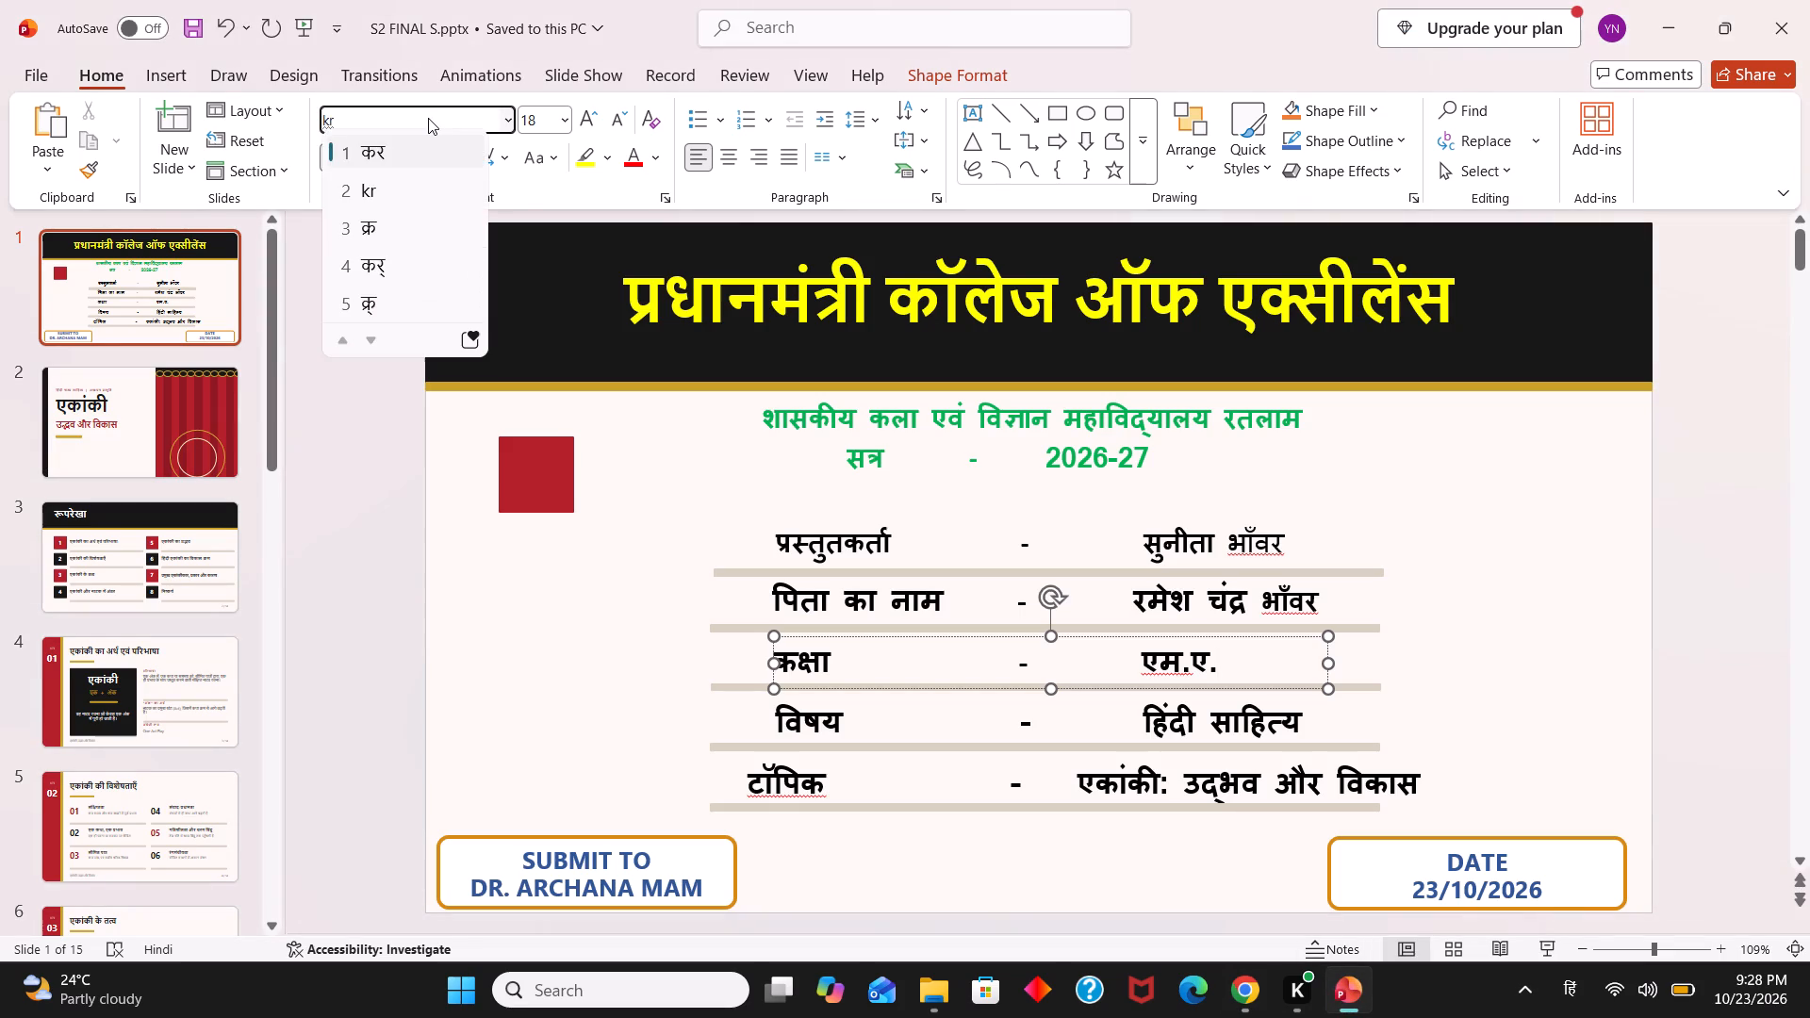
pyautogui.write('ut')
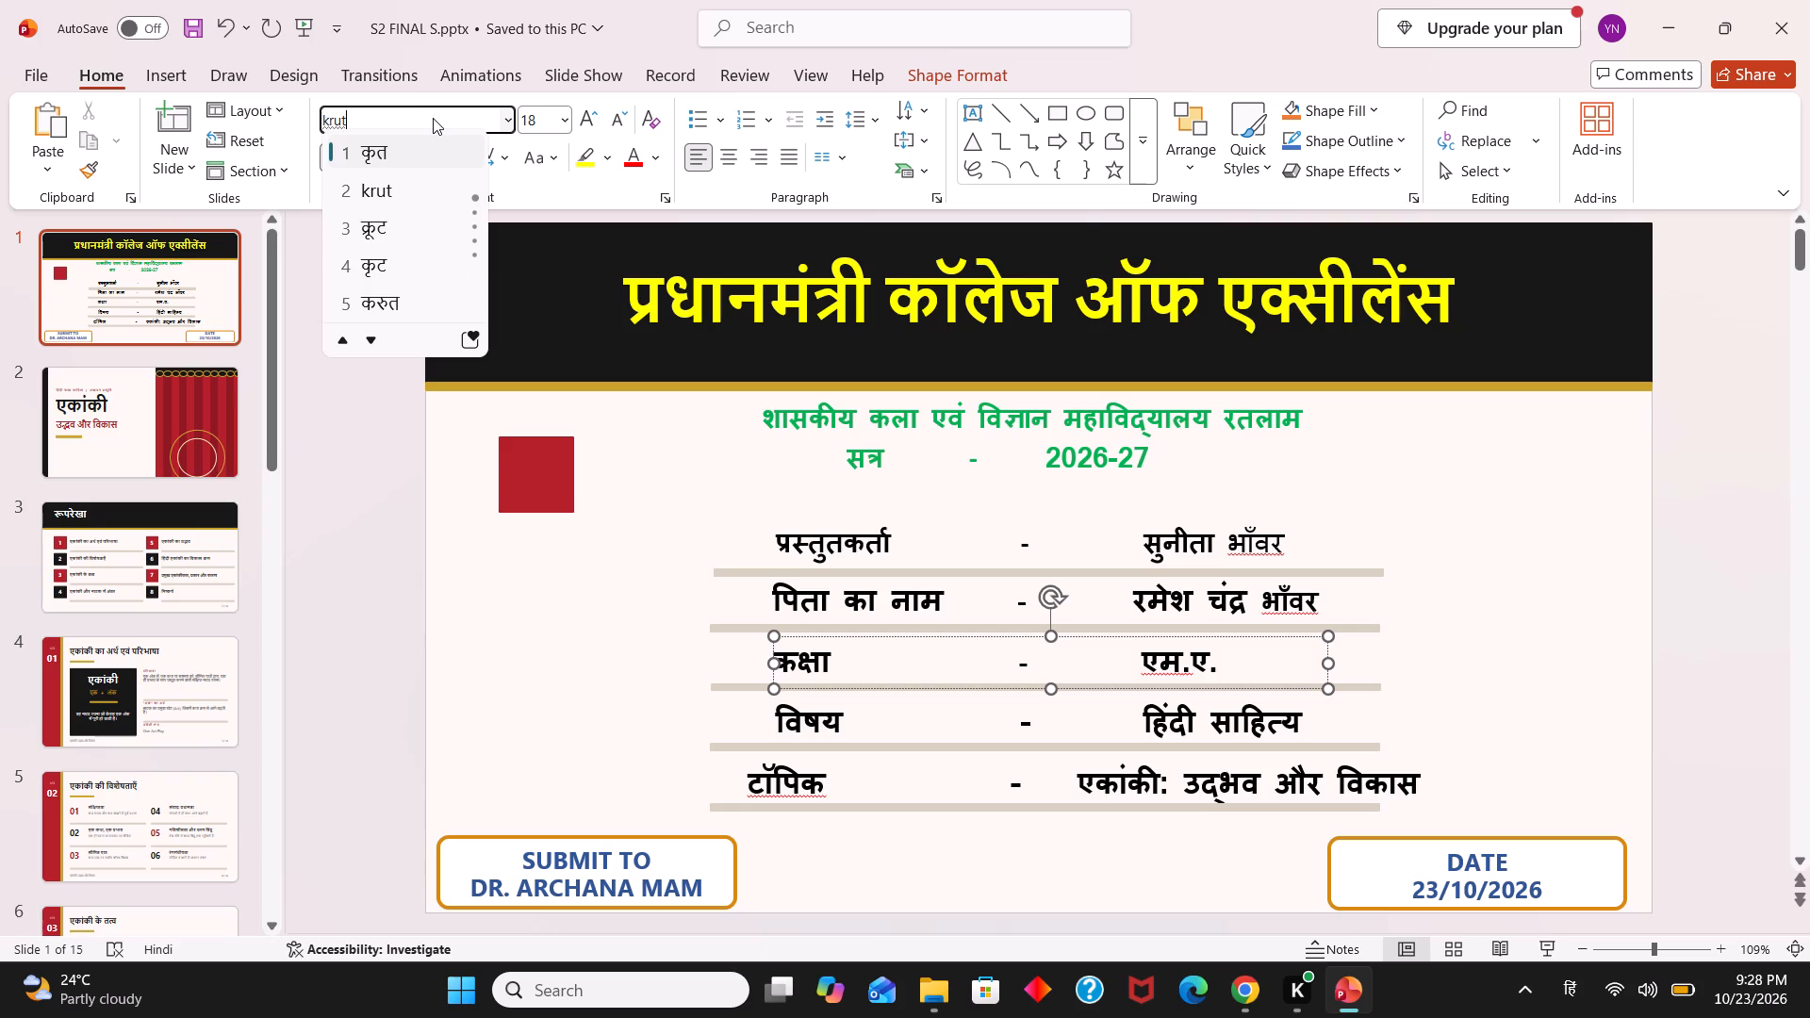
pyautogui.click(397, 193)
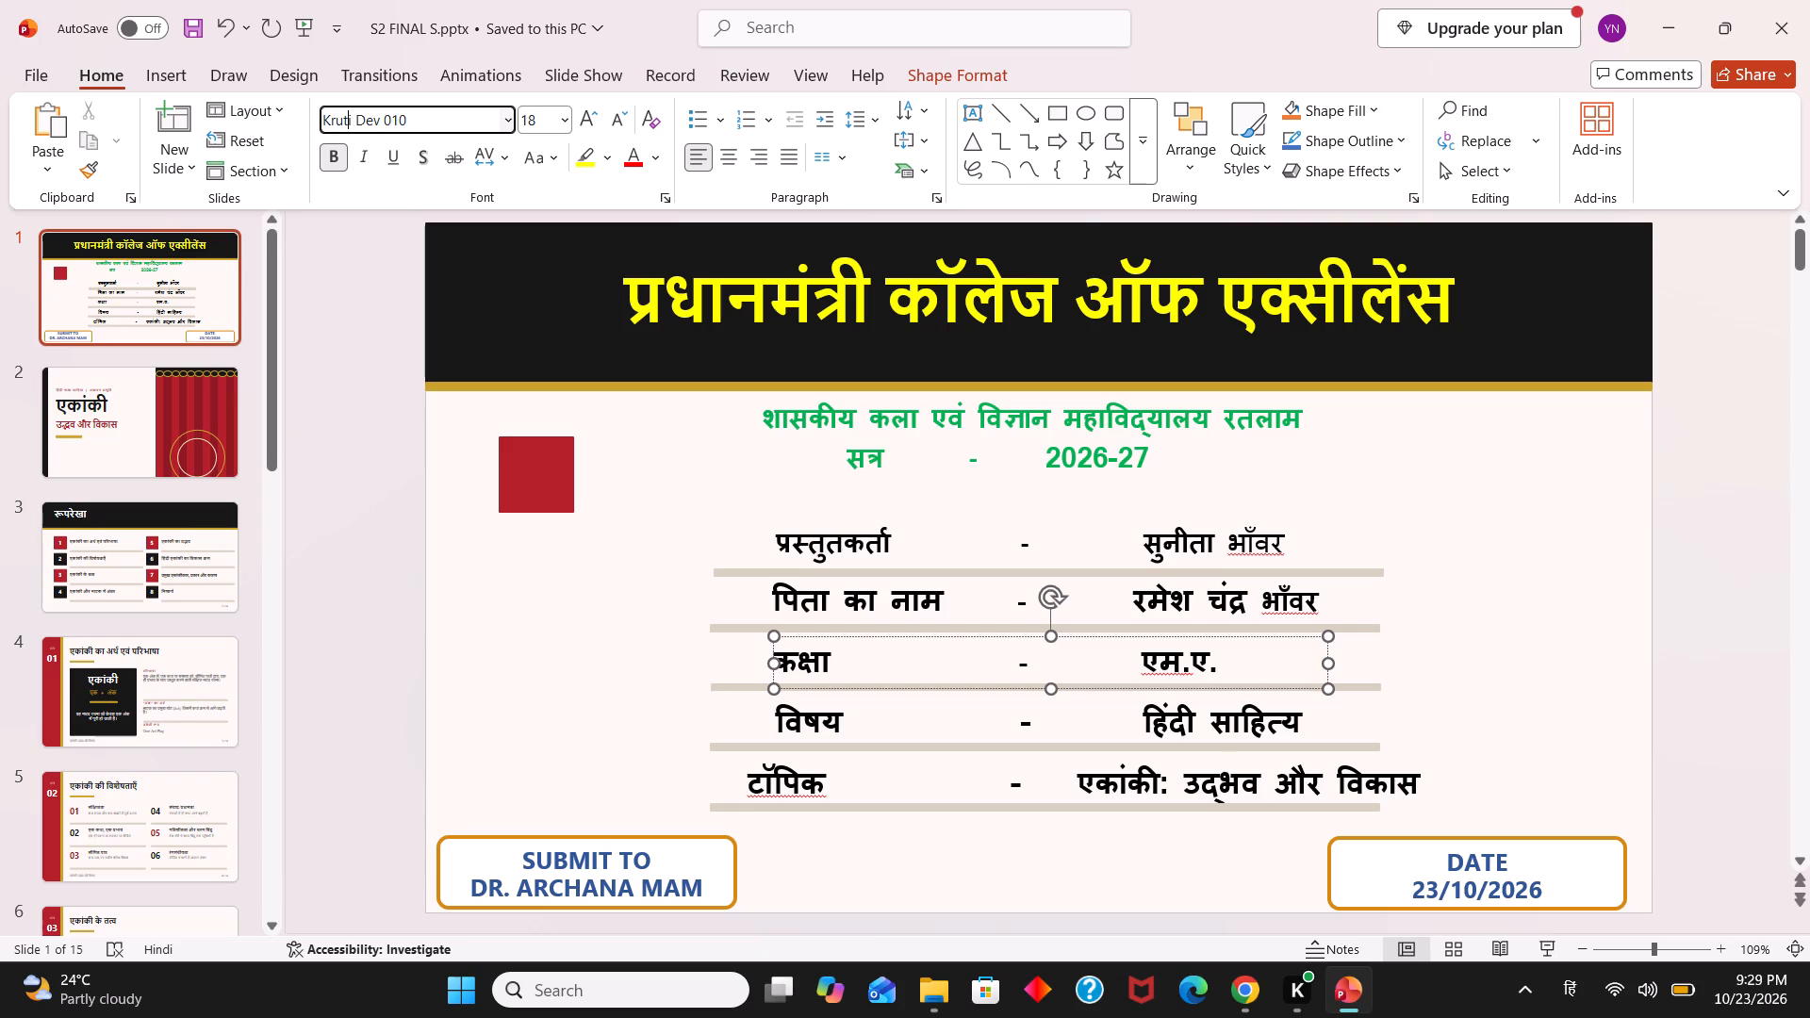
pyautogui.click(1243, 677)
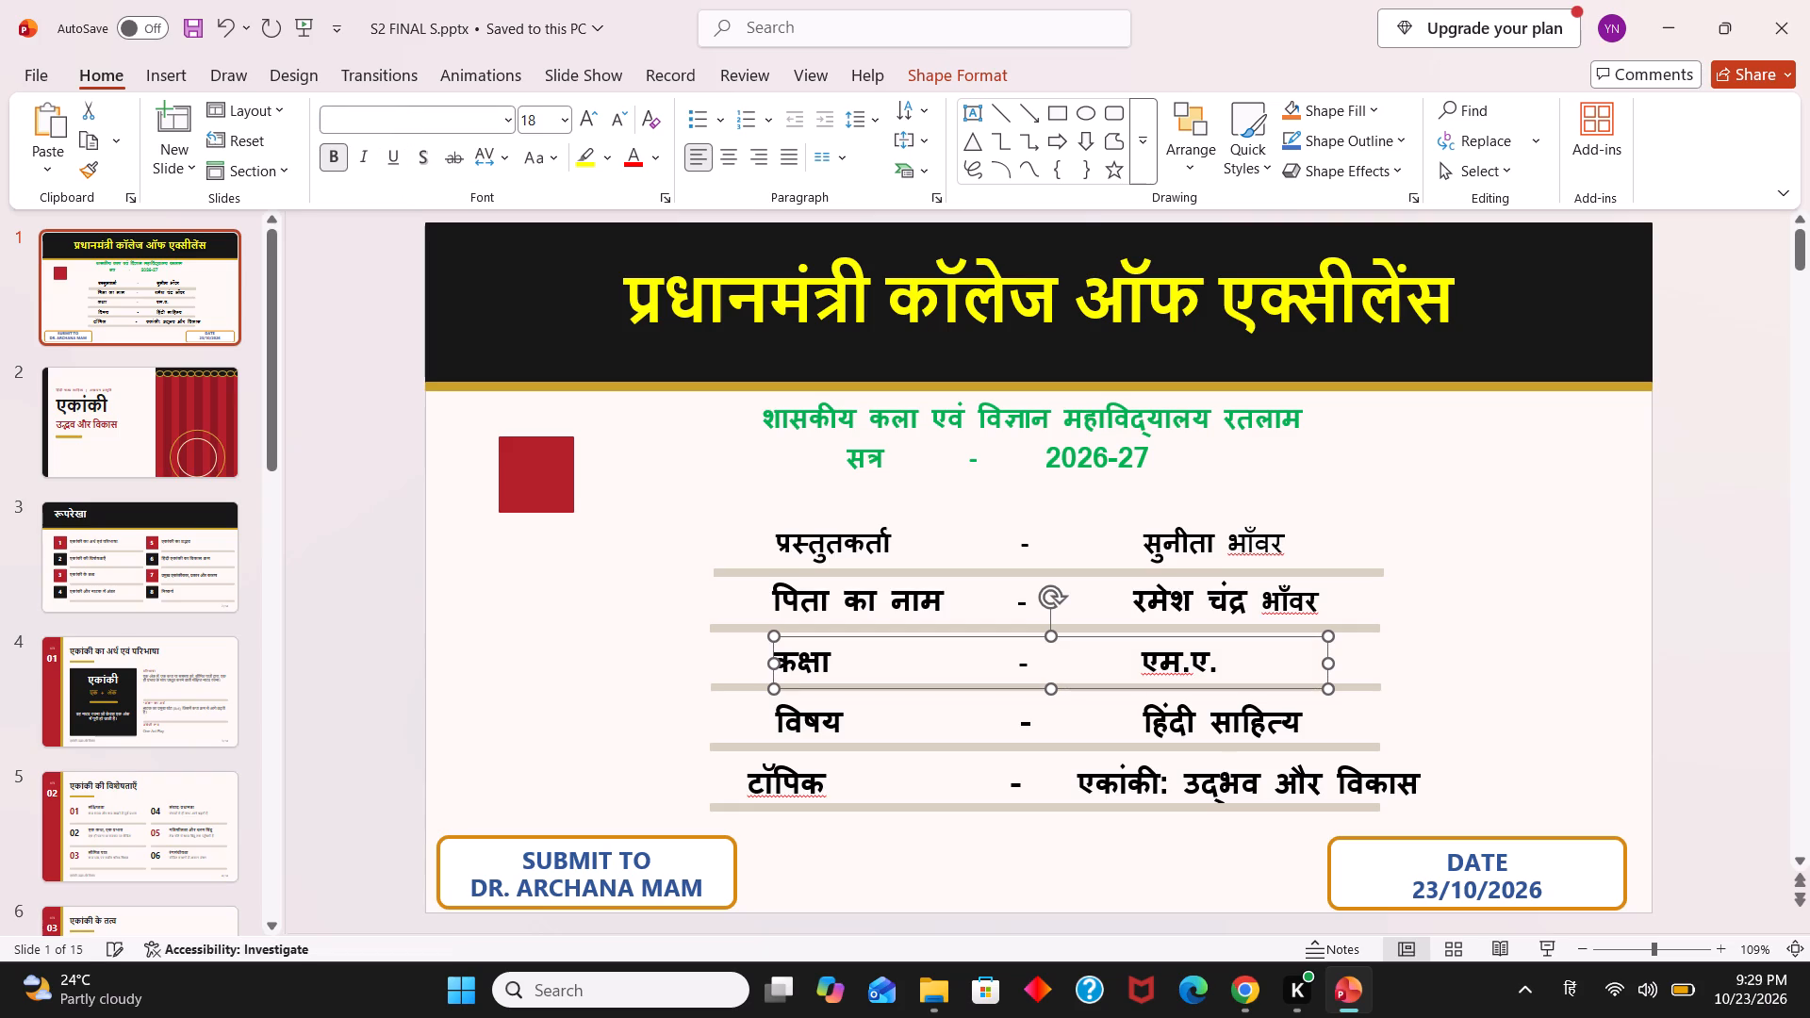
# Switch the input language to English (India) and add two spaces at the end of the कक्षा row.
pyautogui.press('super+space')
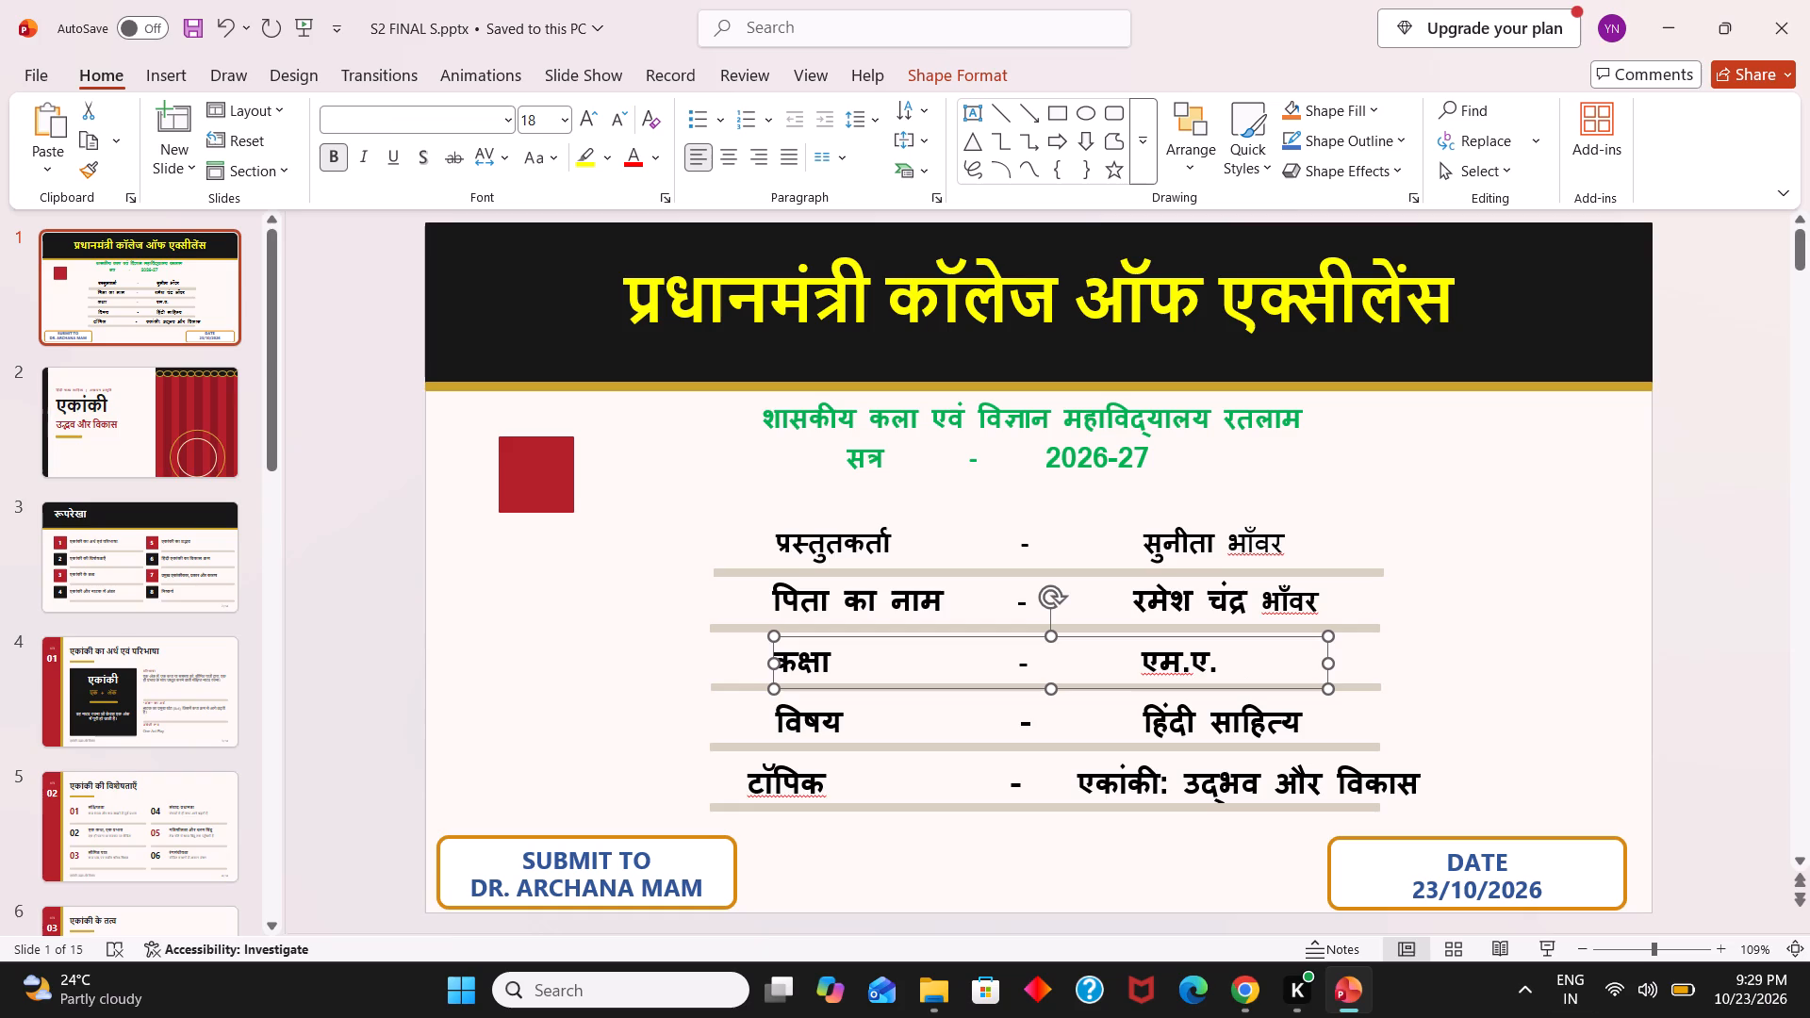
pyautogui.click(1241, 663)
pyautogui.press('super+space')
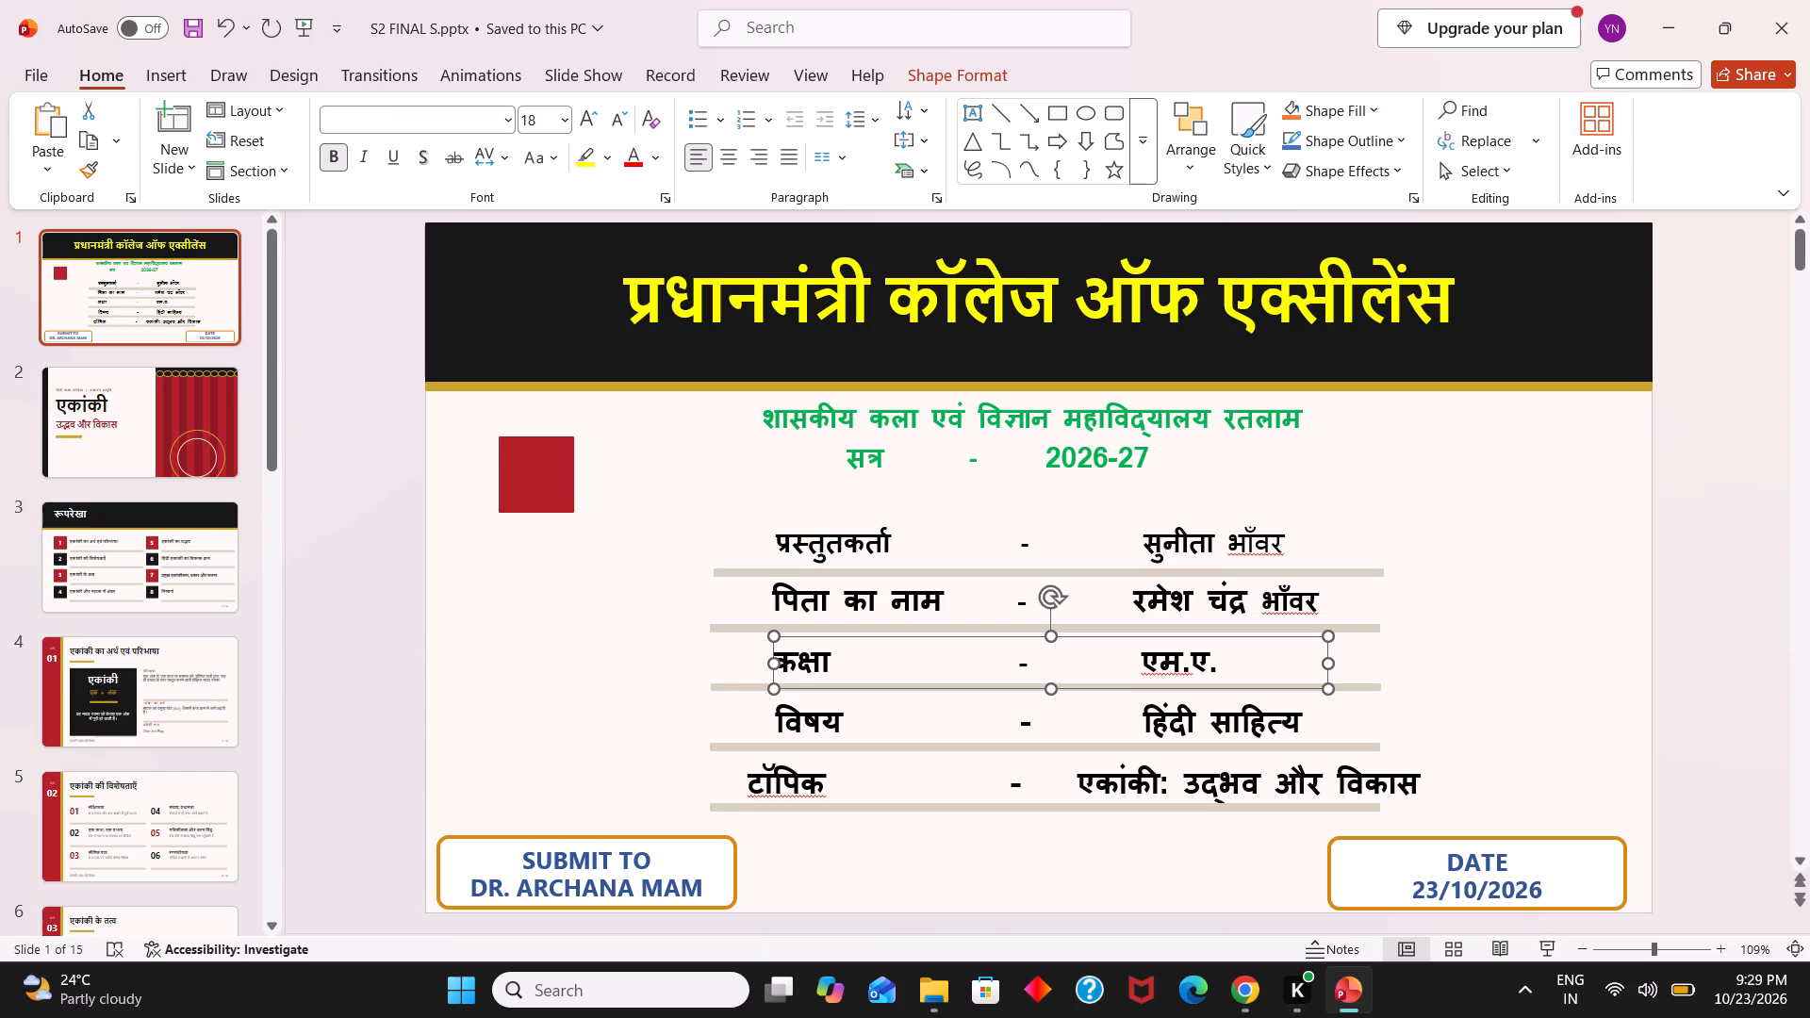
pyautogui.doubleClick(1241, 663)
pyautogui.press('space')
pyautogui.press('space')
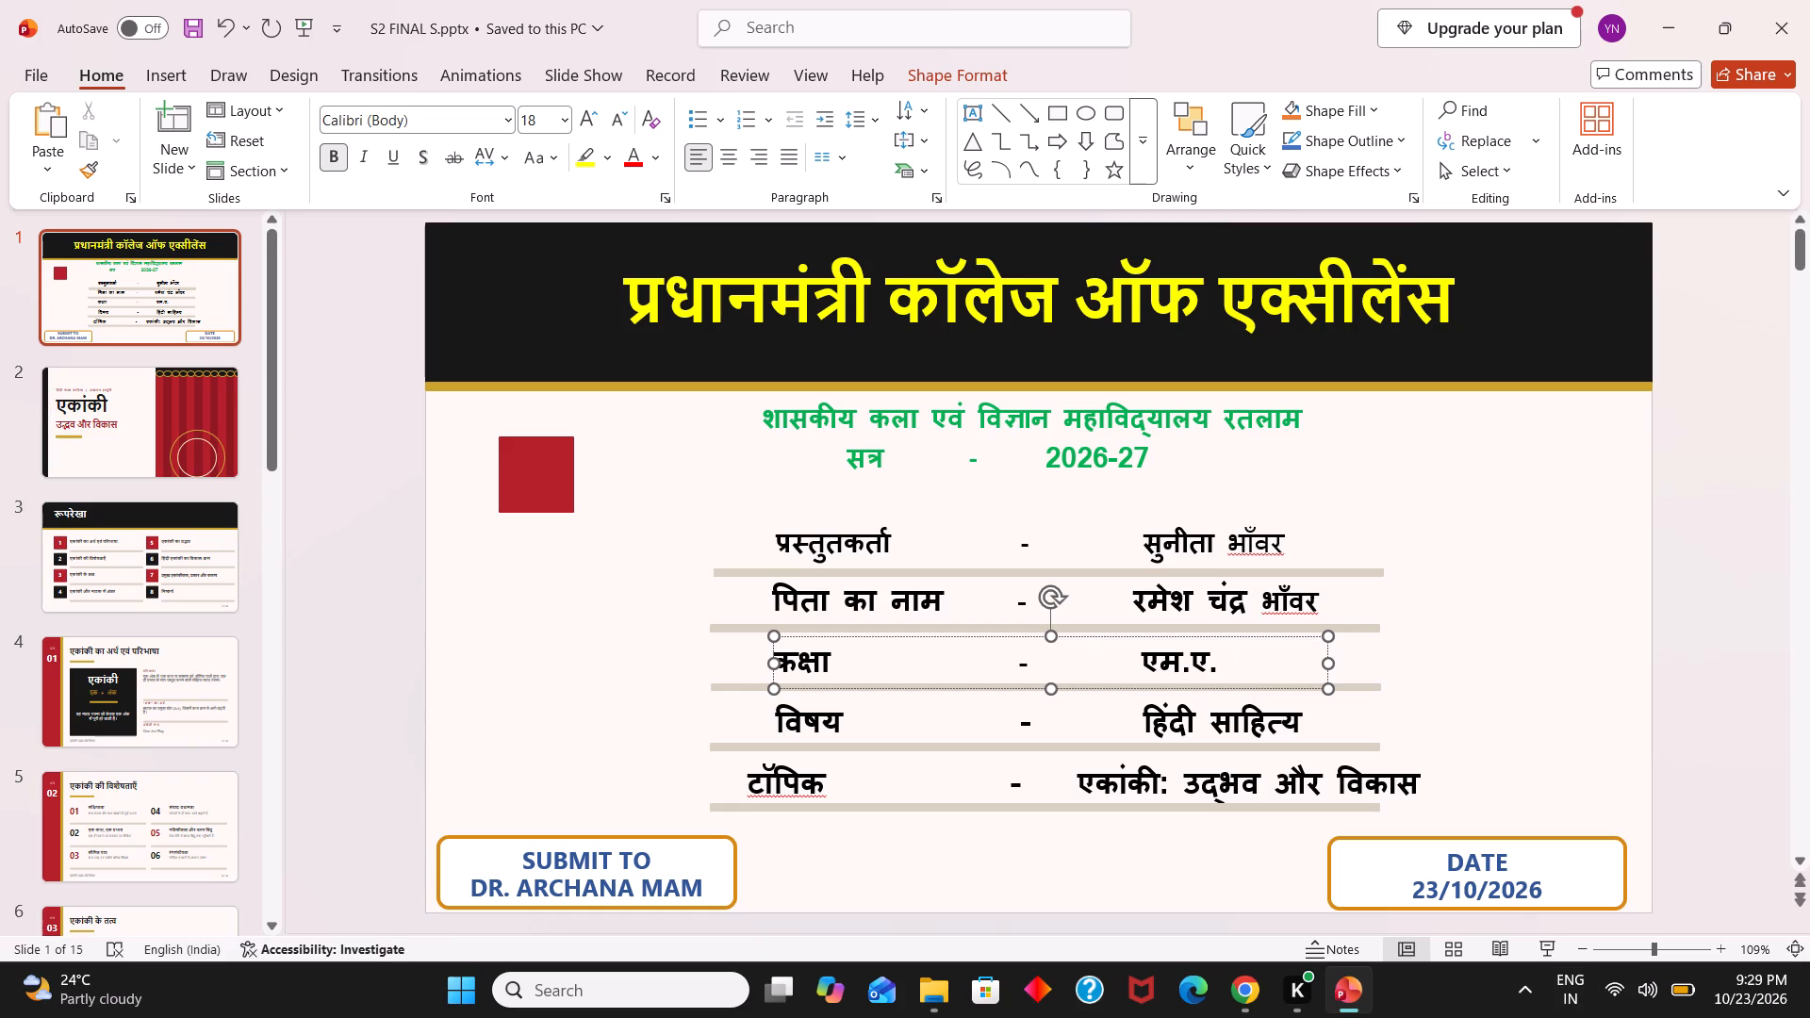
pyautogui.press('super+space')
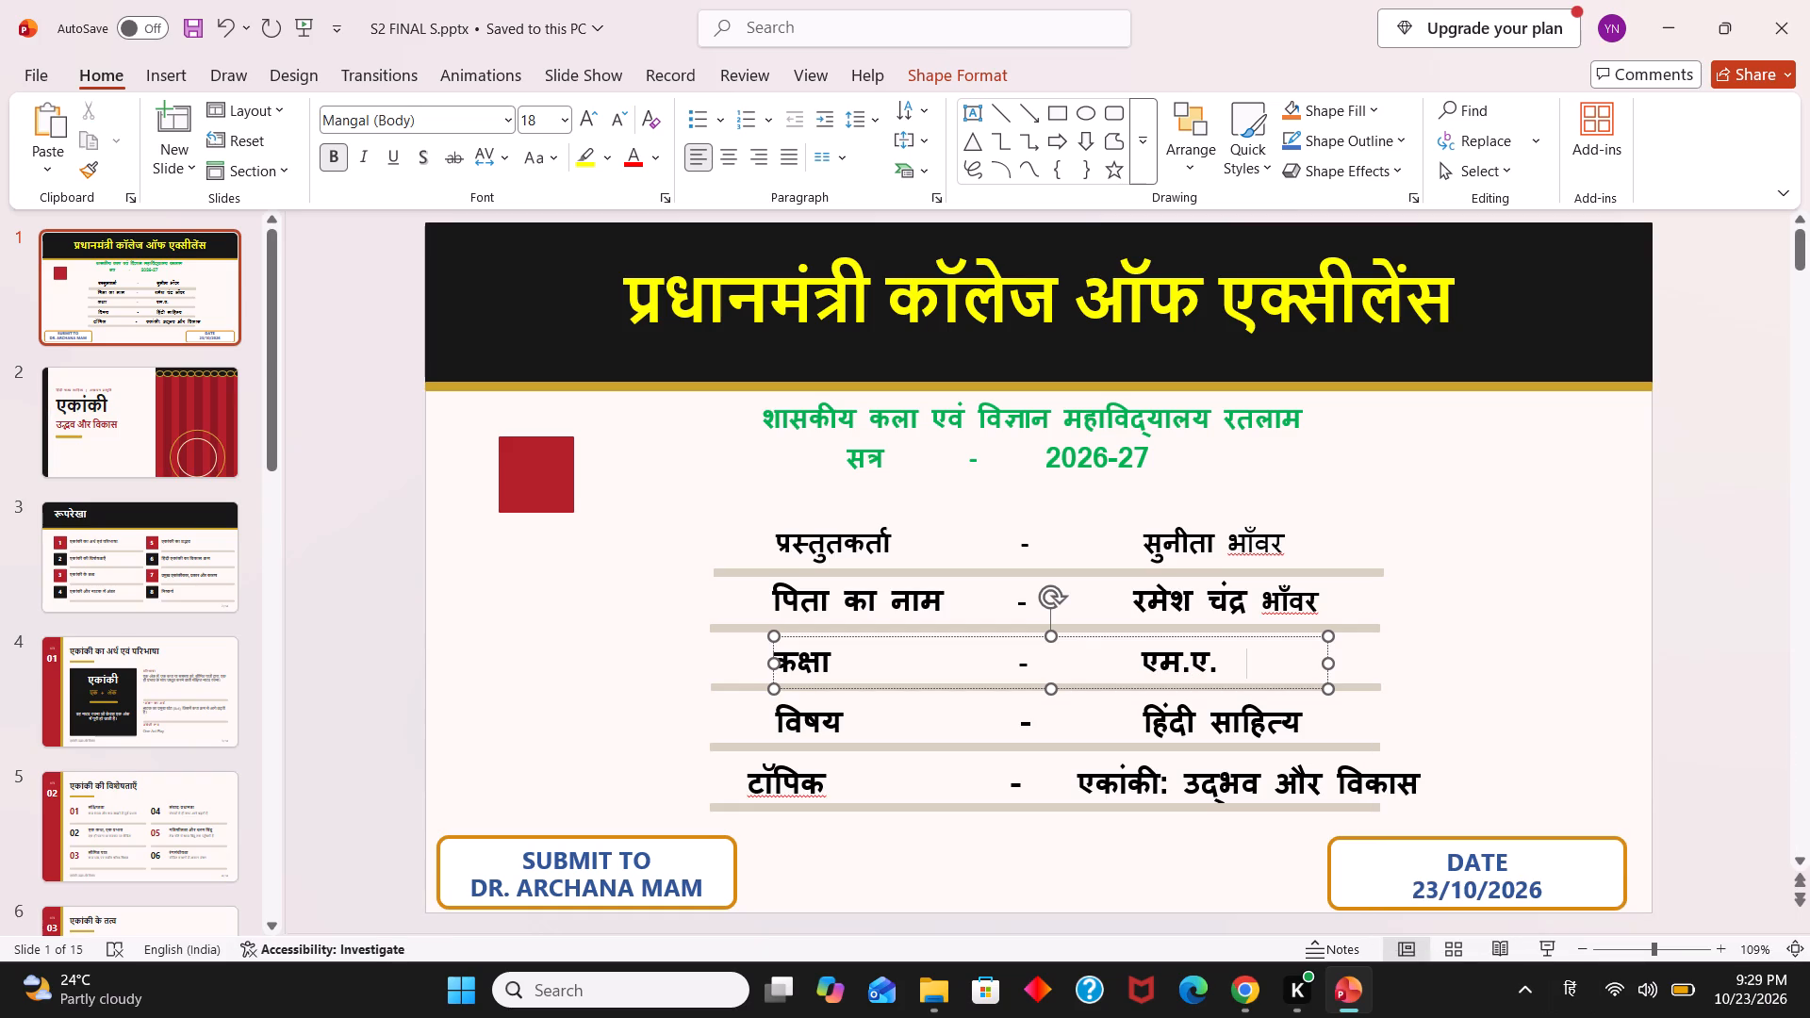
pyautogui.press('super+space')
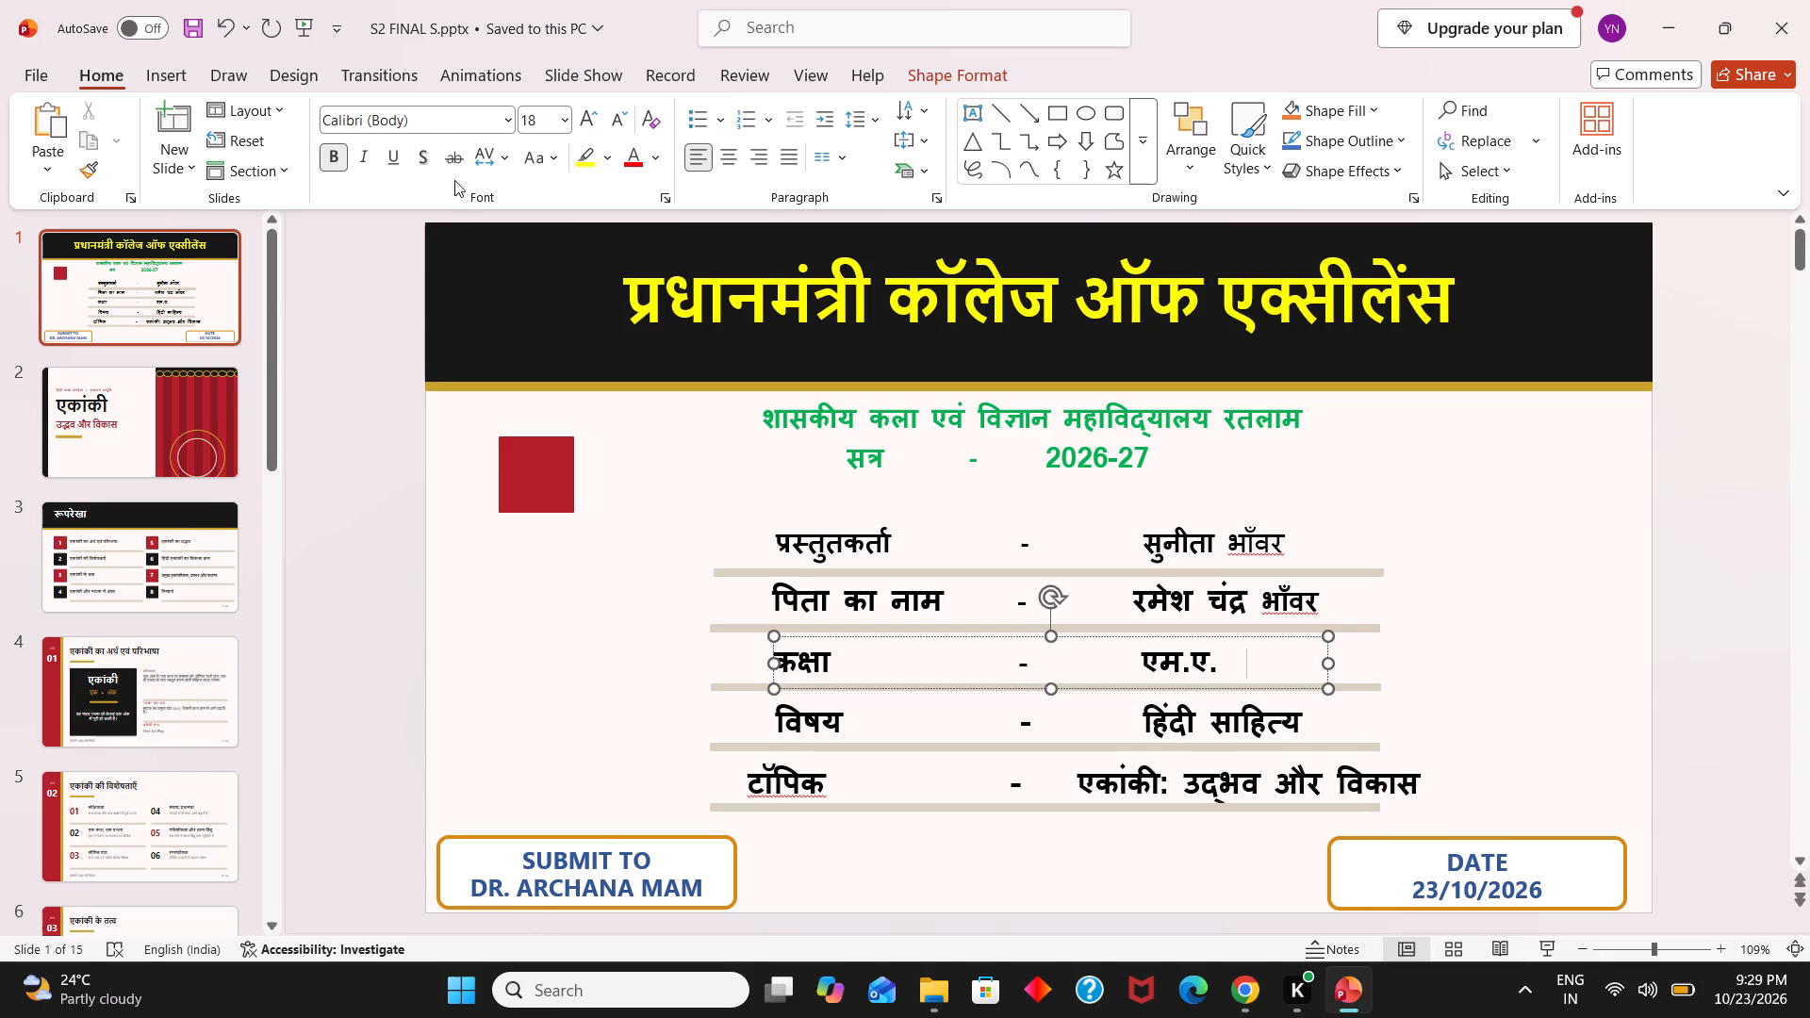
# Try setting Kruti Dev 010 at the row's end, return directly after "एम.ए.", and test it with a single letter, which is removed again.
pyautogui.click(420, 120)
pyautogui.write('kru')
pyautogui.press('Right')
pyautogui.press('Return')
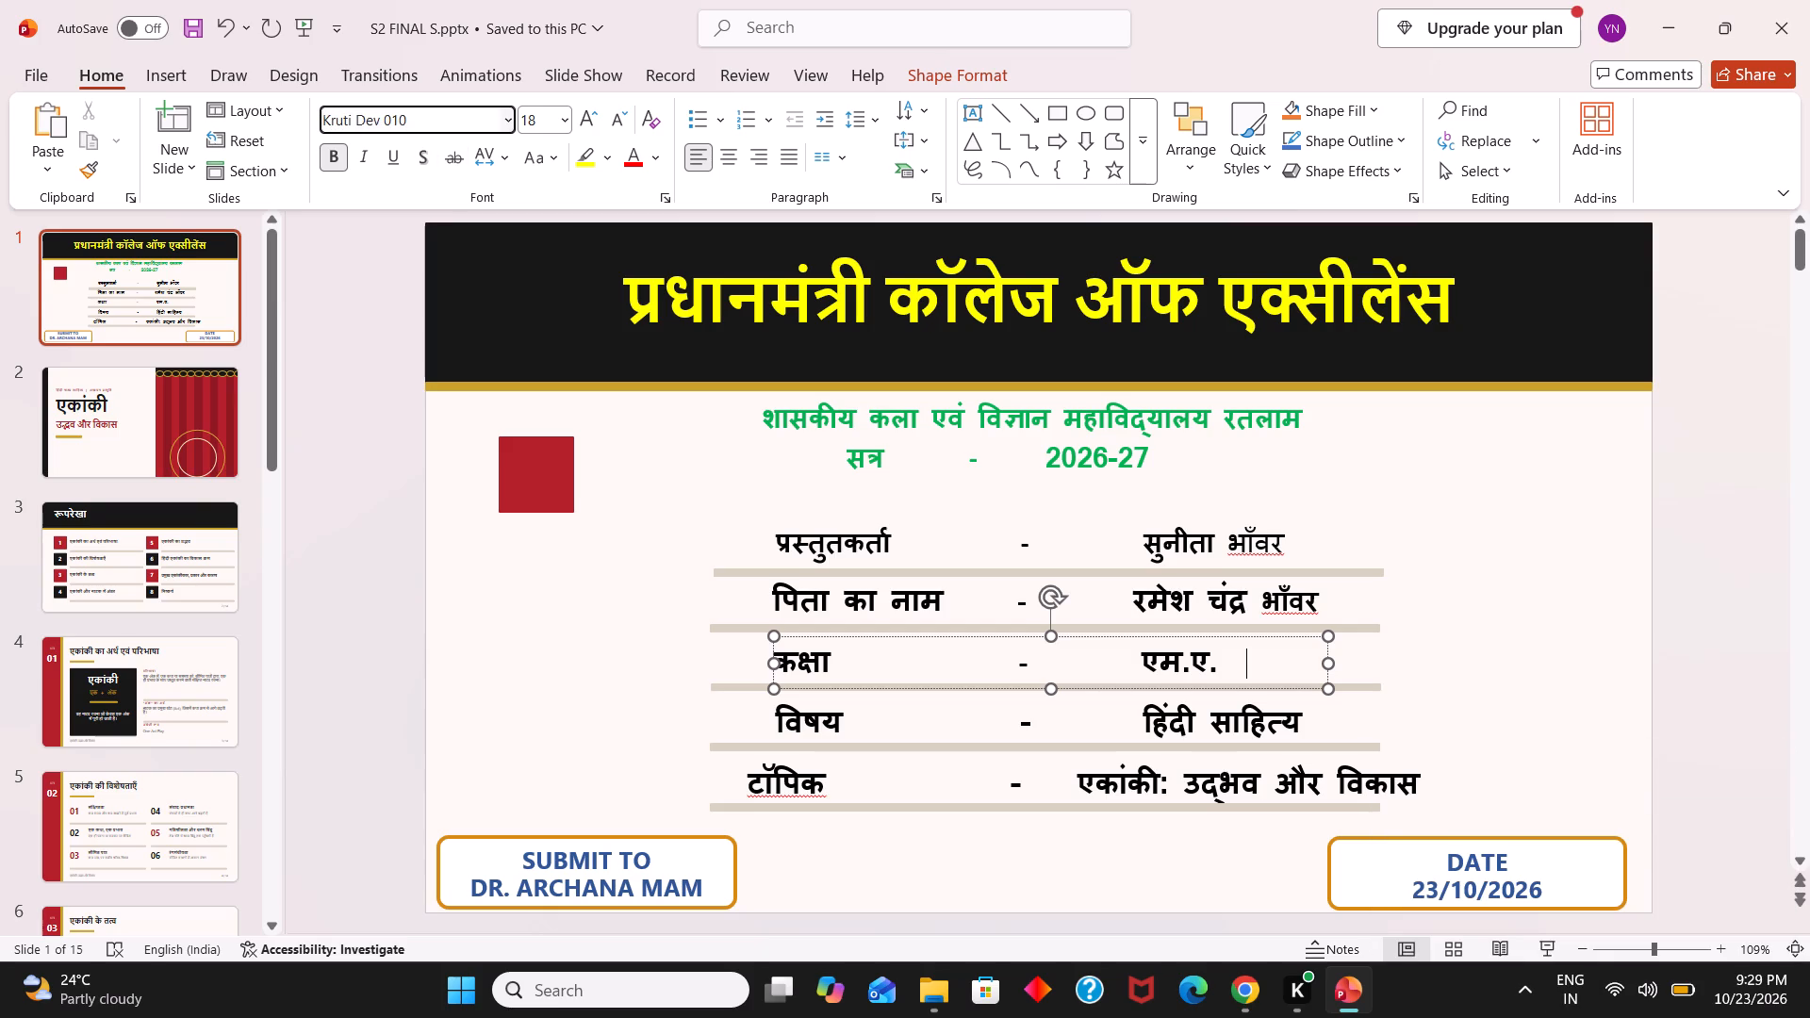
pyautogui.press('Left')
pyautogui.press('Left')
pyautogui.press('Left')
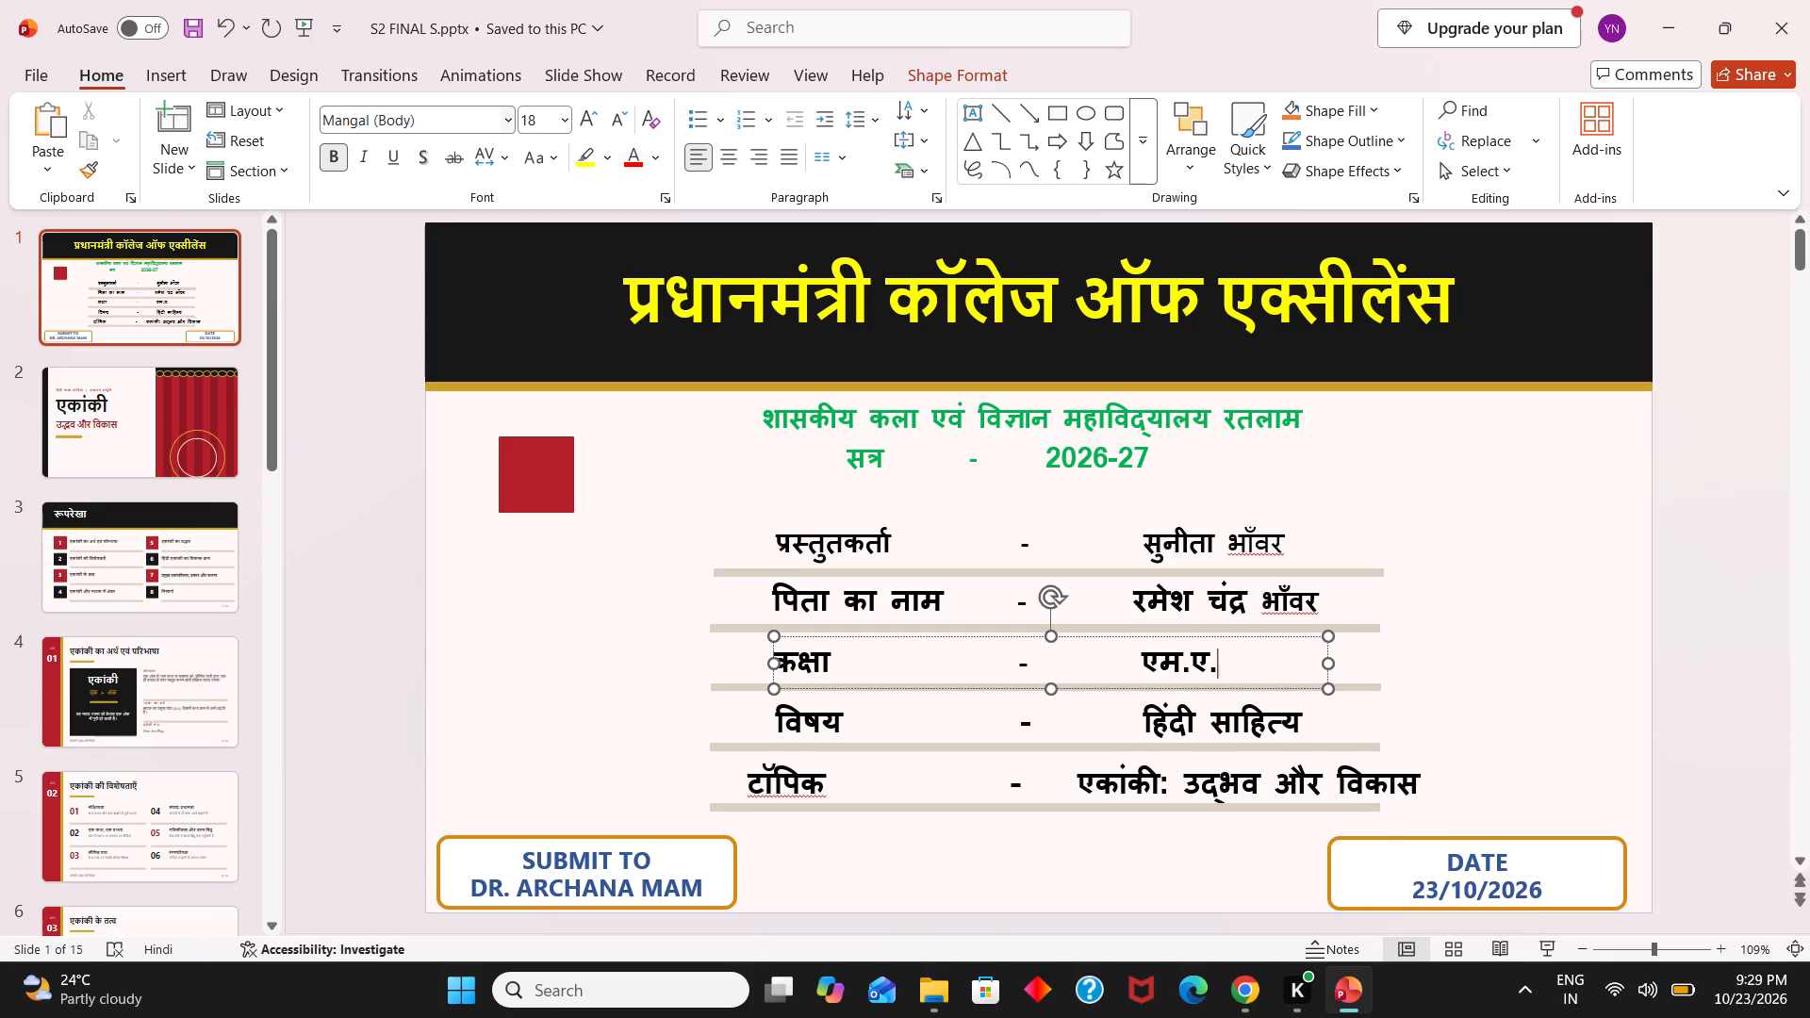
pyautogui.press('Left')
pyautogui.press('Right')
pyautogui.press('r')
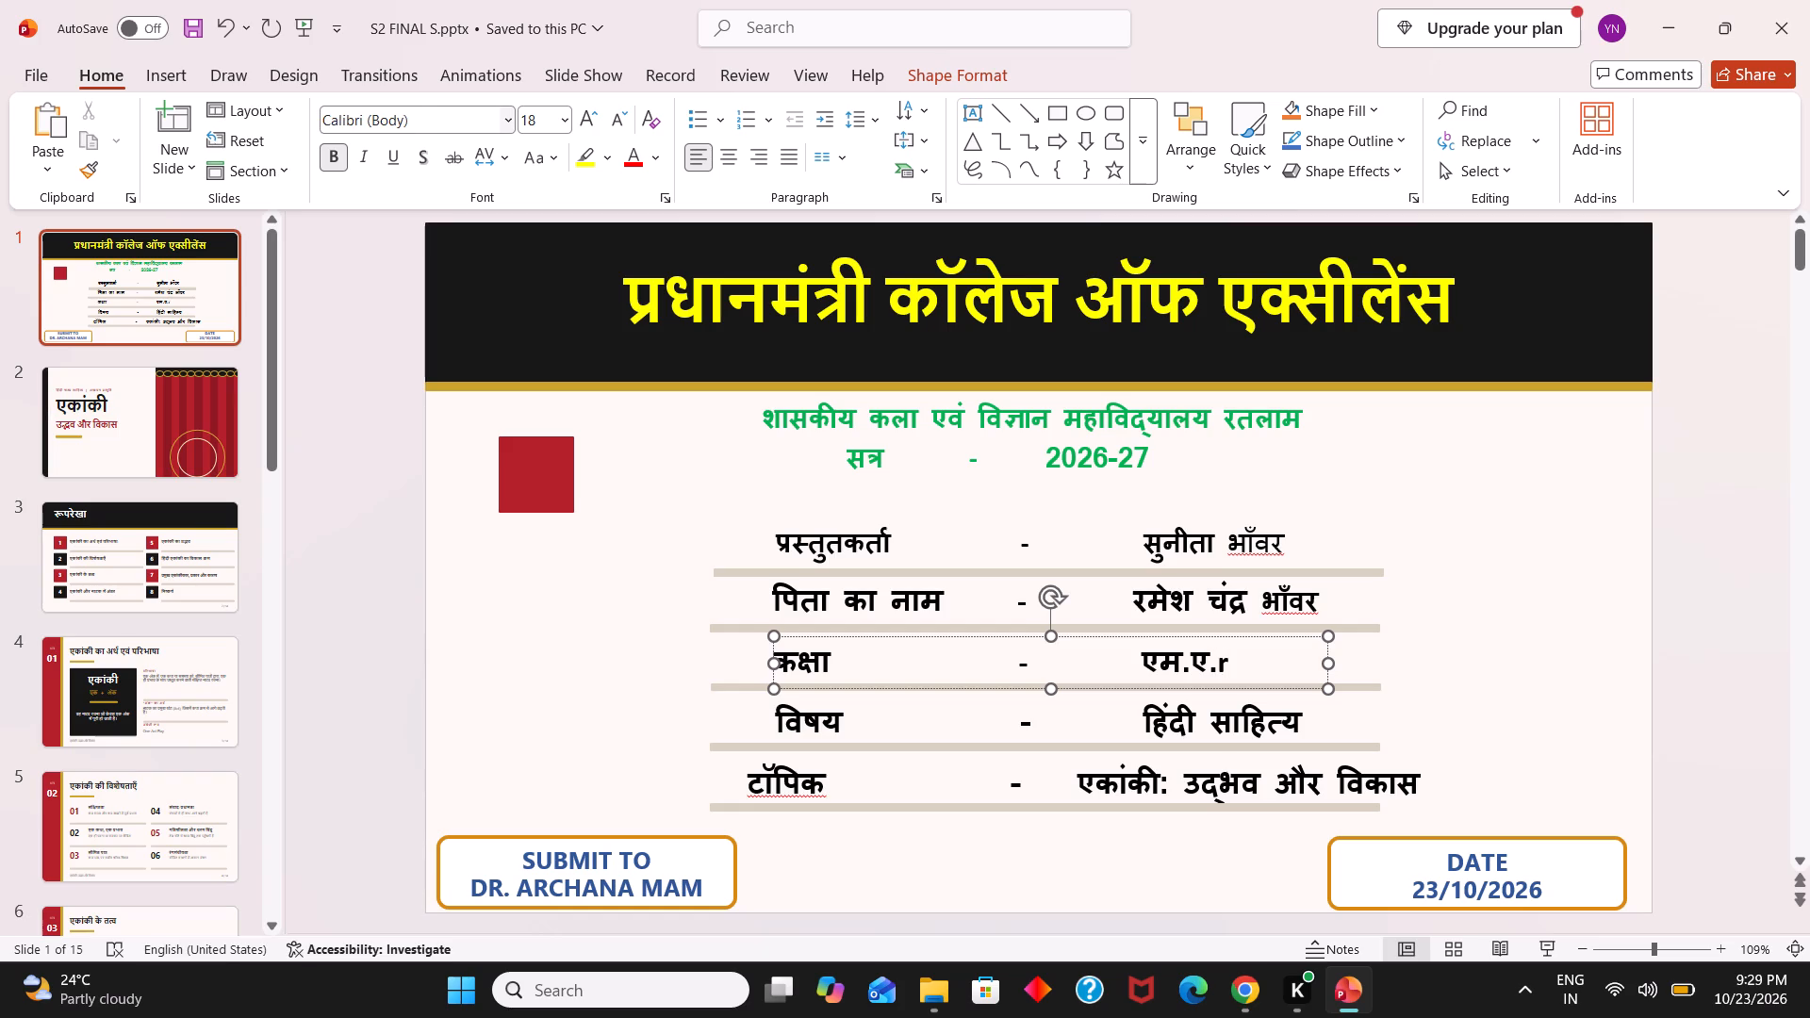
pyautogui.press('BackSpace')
# Set the font directly after "एम.ए." to Kruti Dev 010 and enter "तृ" there.
pyautogui.click(400, 121)
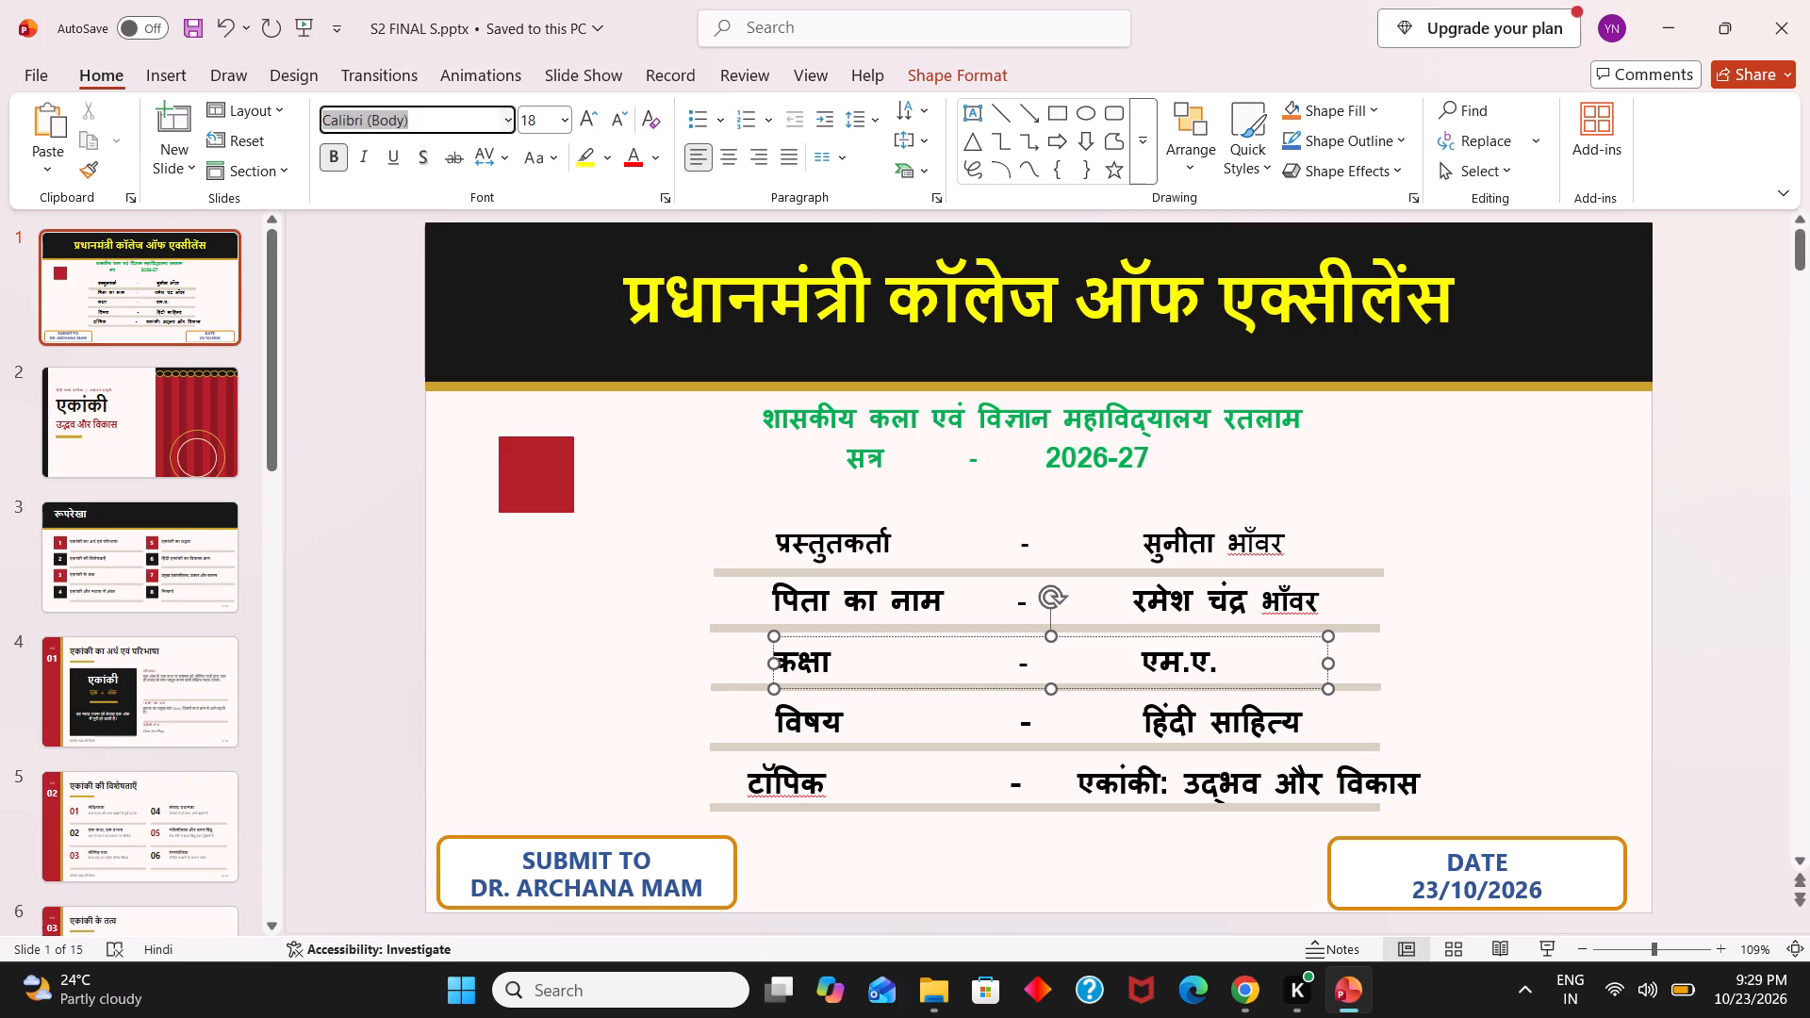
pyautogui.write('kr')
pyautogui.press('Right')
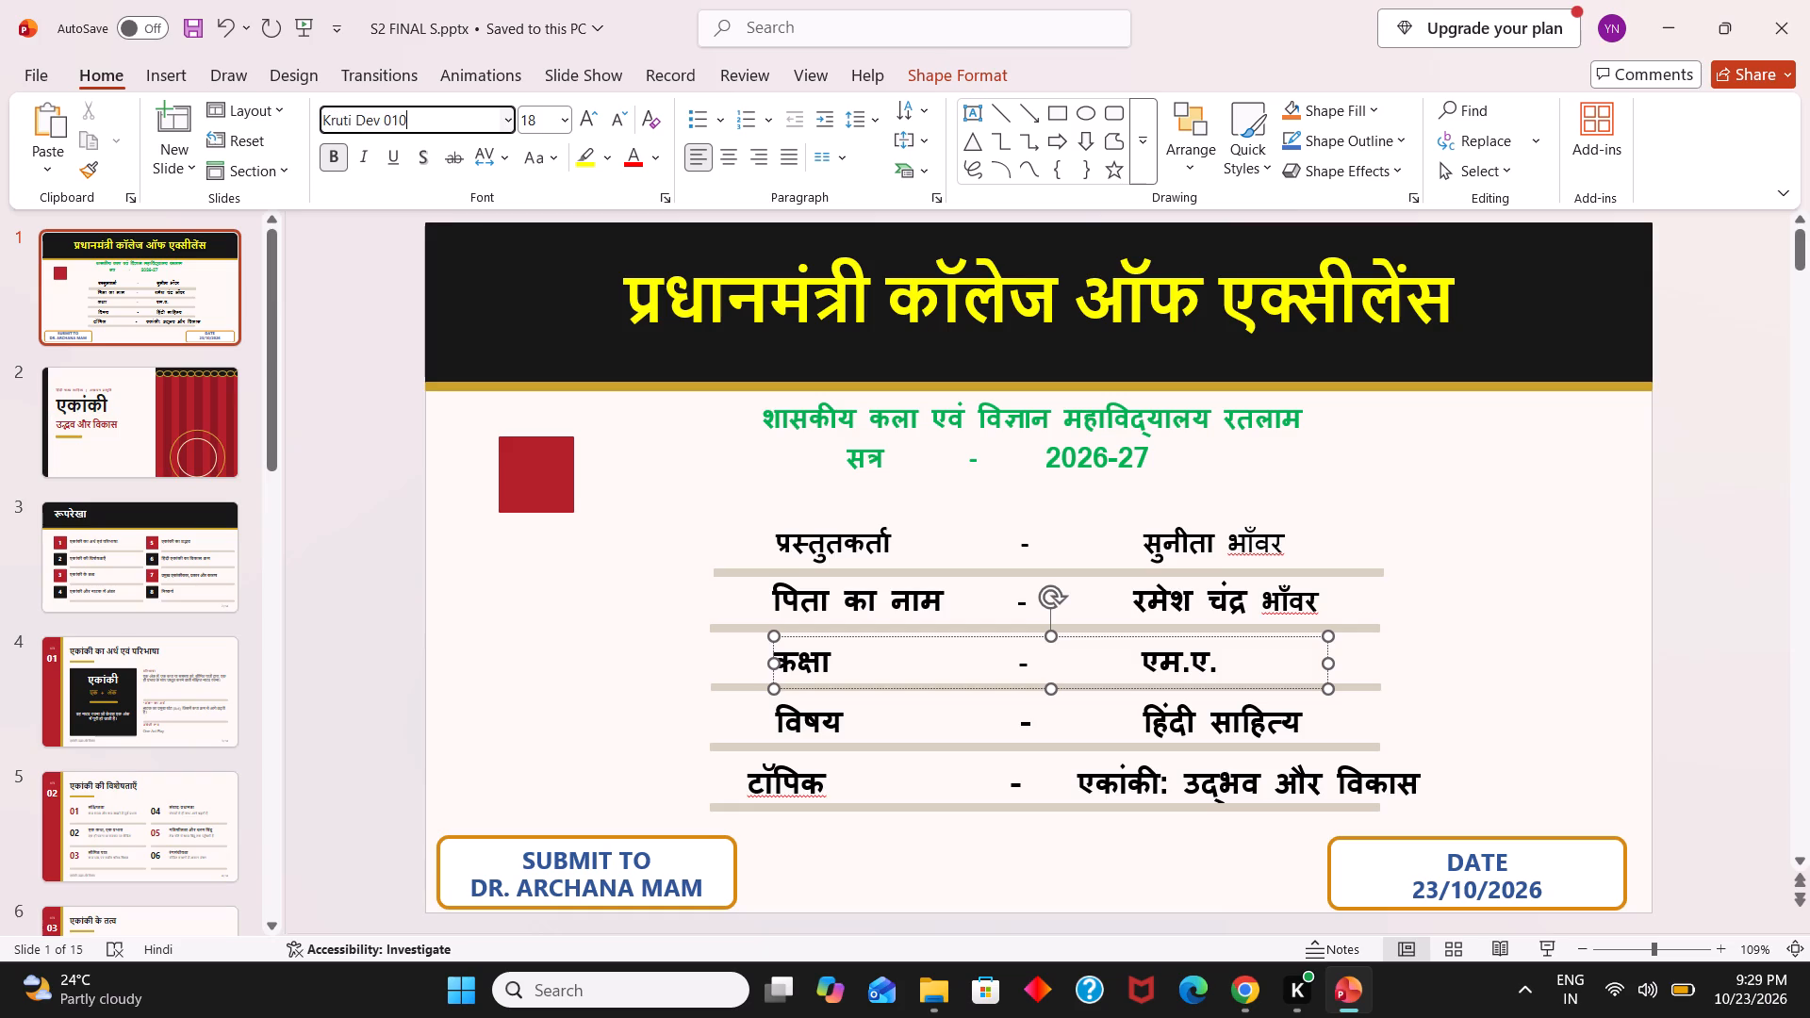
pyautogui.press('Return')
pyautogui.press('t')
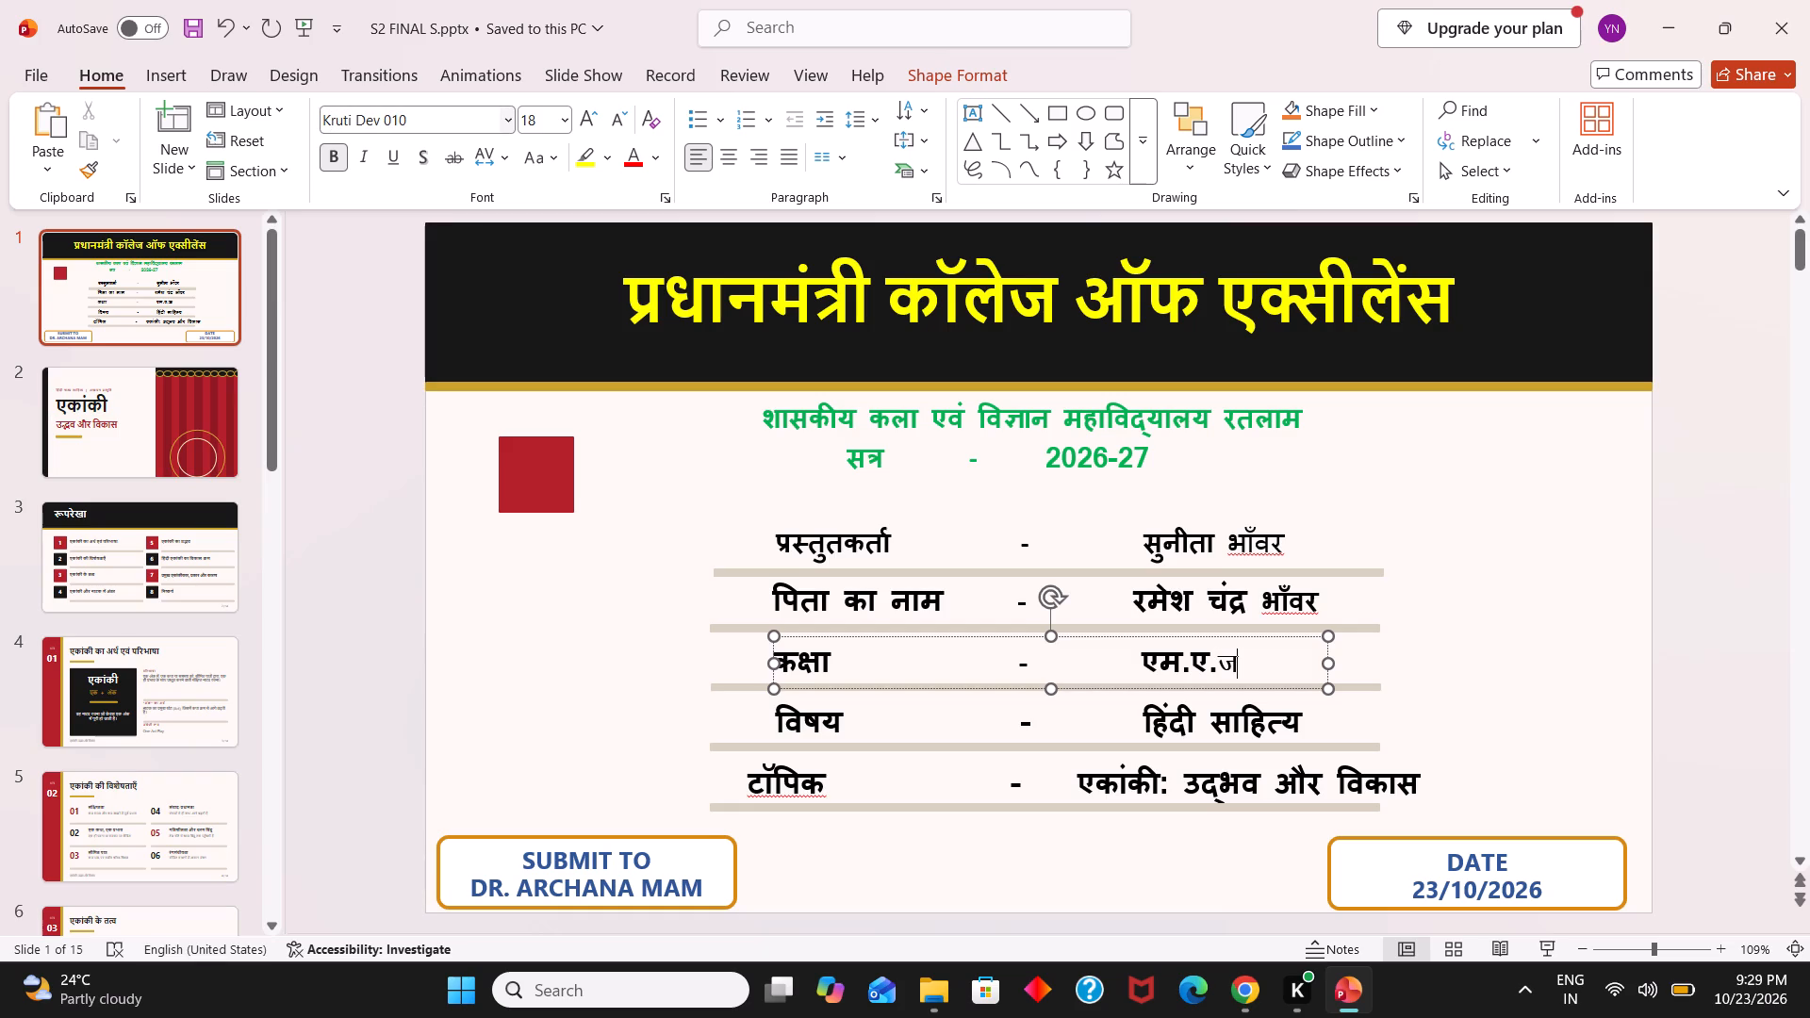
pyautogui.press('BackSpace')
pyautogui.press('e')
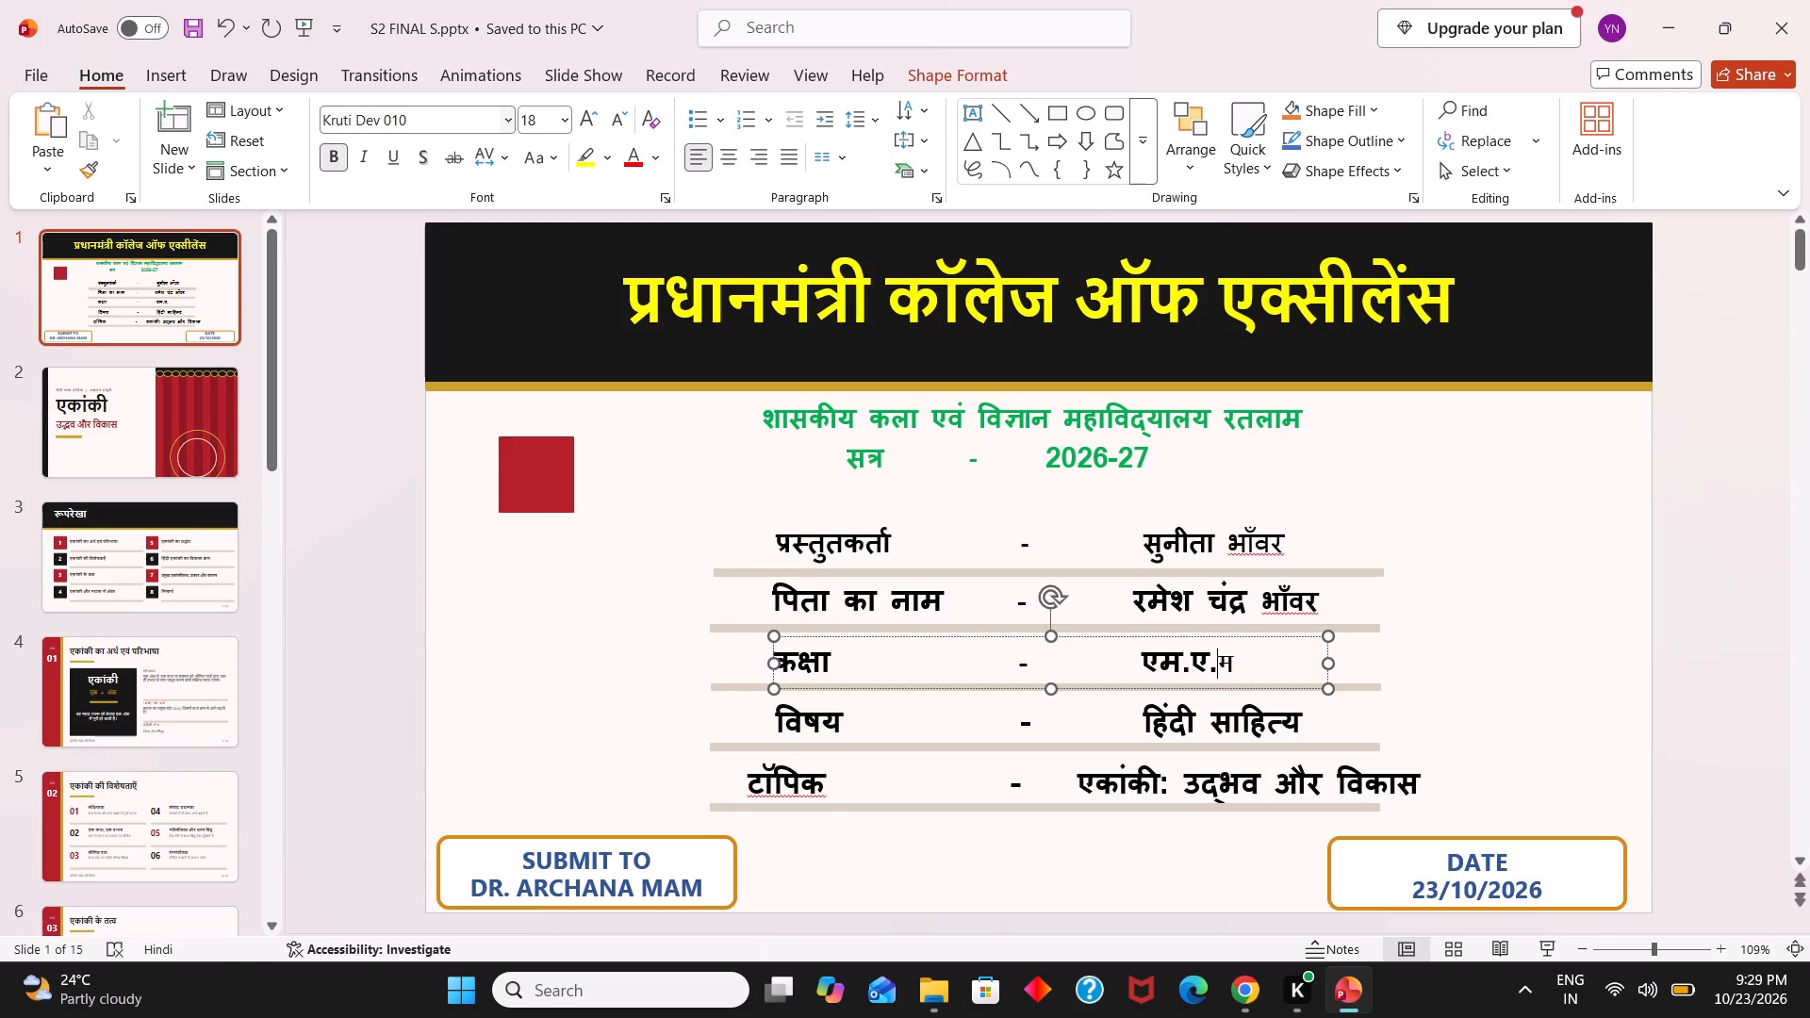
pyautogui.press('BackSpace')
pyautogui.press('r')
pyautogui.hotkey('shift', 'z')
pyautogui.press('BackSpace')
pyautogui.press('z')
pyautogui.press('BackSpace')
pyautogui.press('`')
# Complete the word after "एम.ए." as "तृतीया" in the Kruti Dev 010 font.
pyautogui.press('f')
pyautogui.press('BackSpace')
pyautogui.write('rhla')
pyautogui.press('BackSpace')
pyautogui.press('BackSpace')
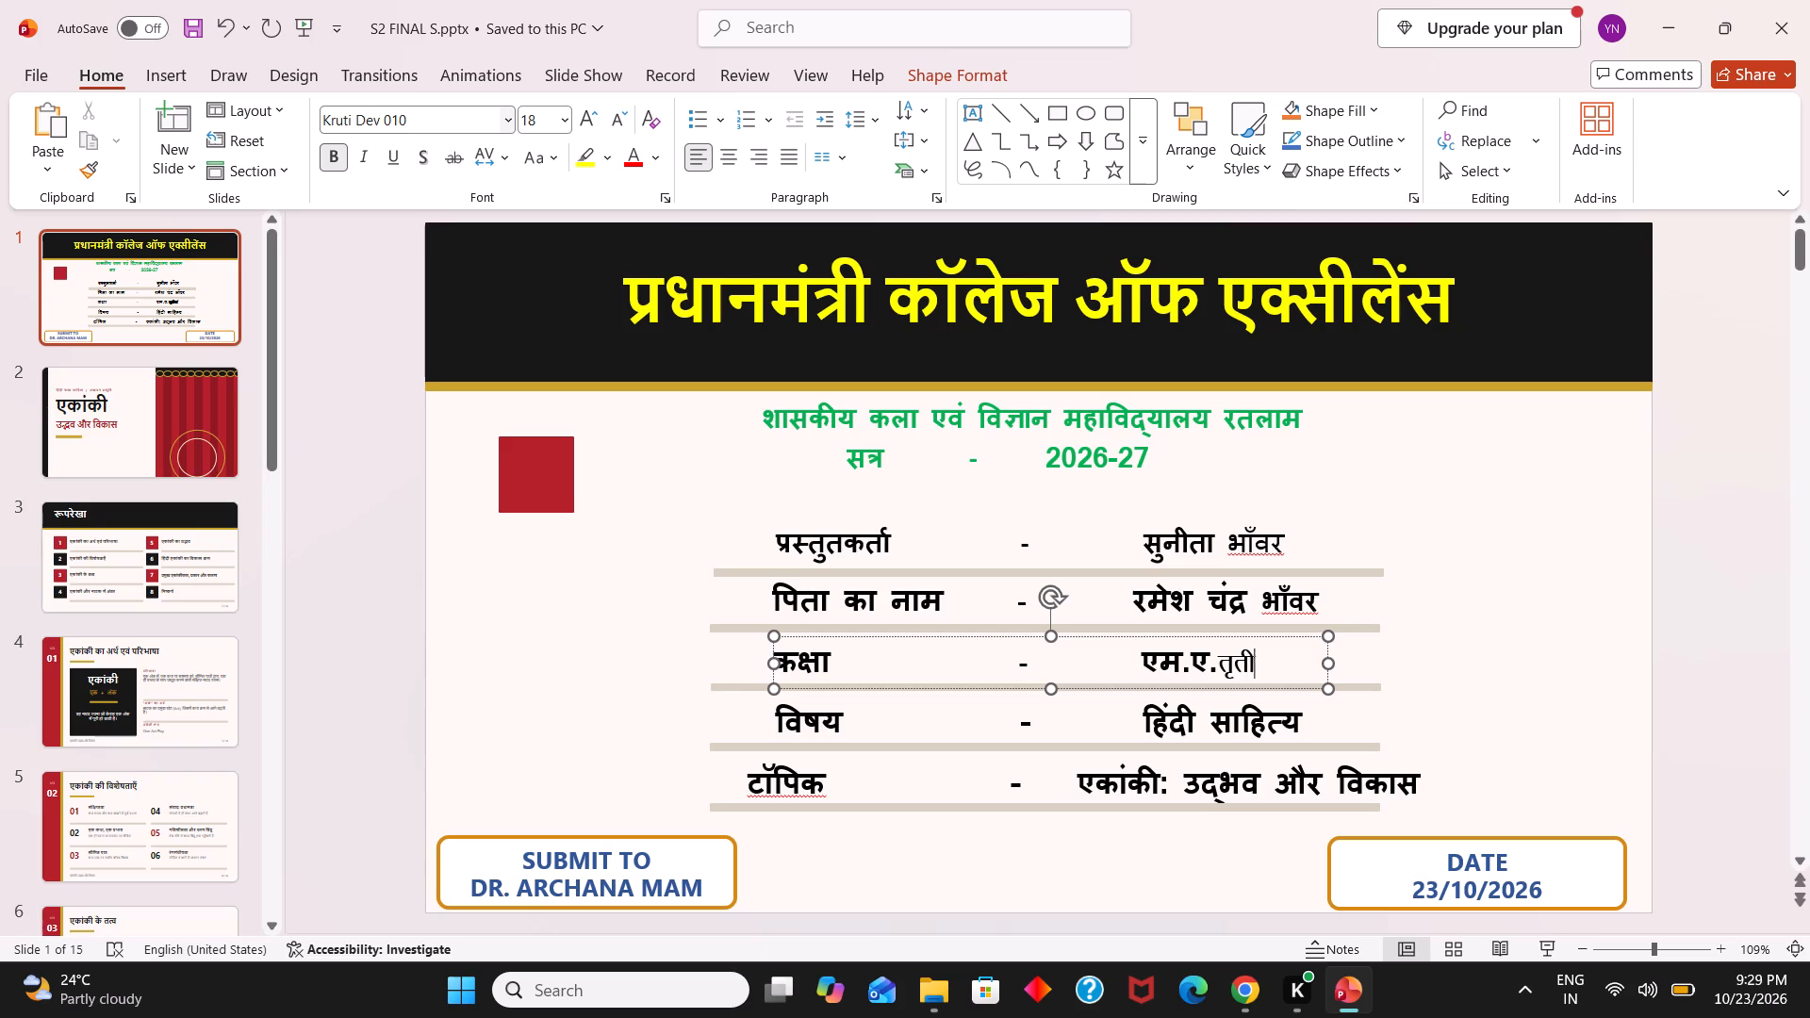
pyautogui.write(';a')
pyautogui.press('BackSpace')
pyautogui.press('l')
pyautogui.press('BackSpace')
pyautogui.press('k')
# Add a space and the word "सेमेस्टर" after "तृतीया" in the कक्षा row, in Kruti Dev 010.
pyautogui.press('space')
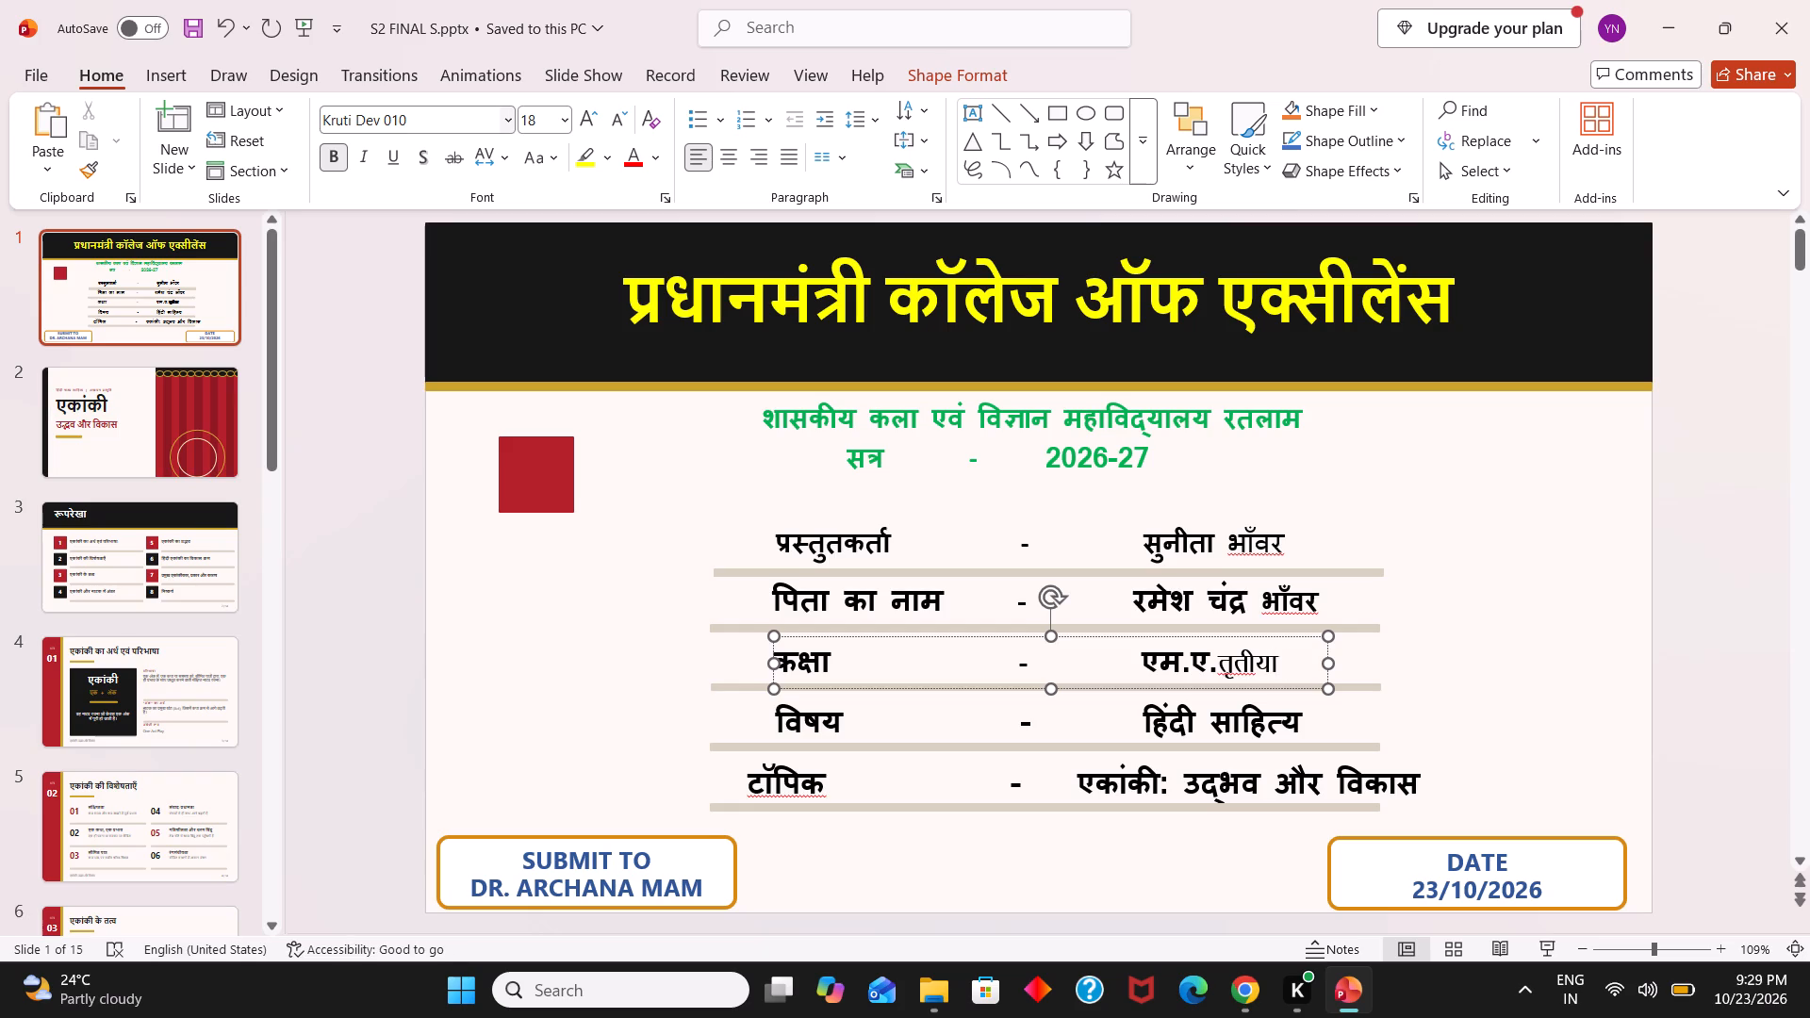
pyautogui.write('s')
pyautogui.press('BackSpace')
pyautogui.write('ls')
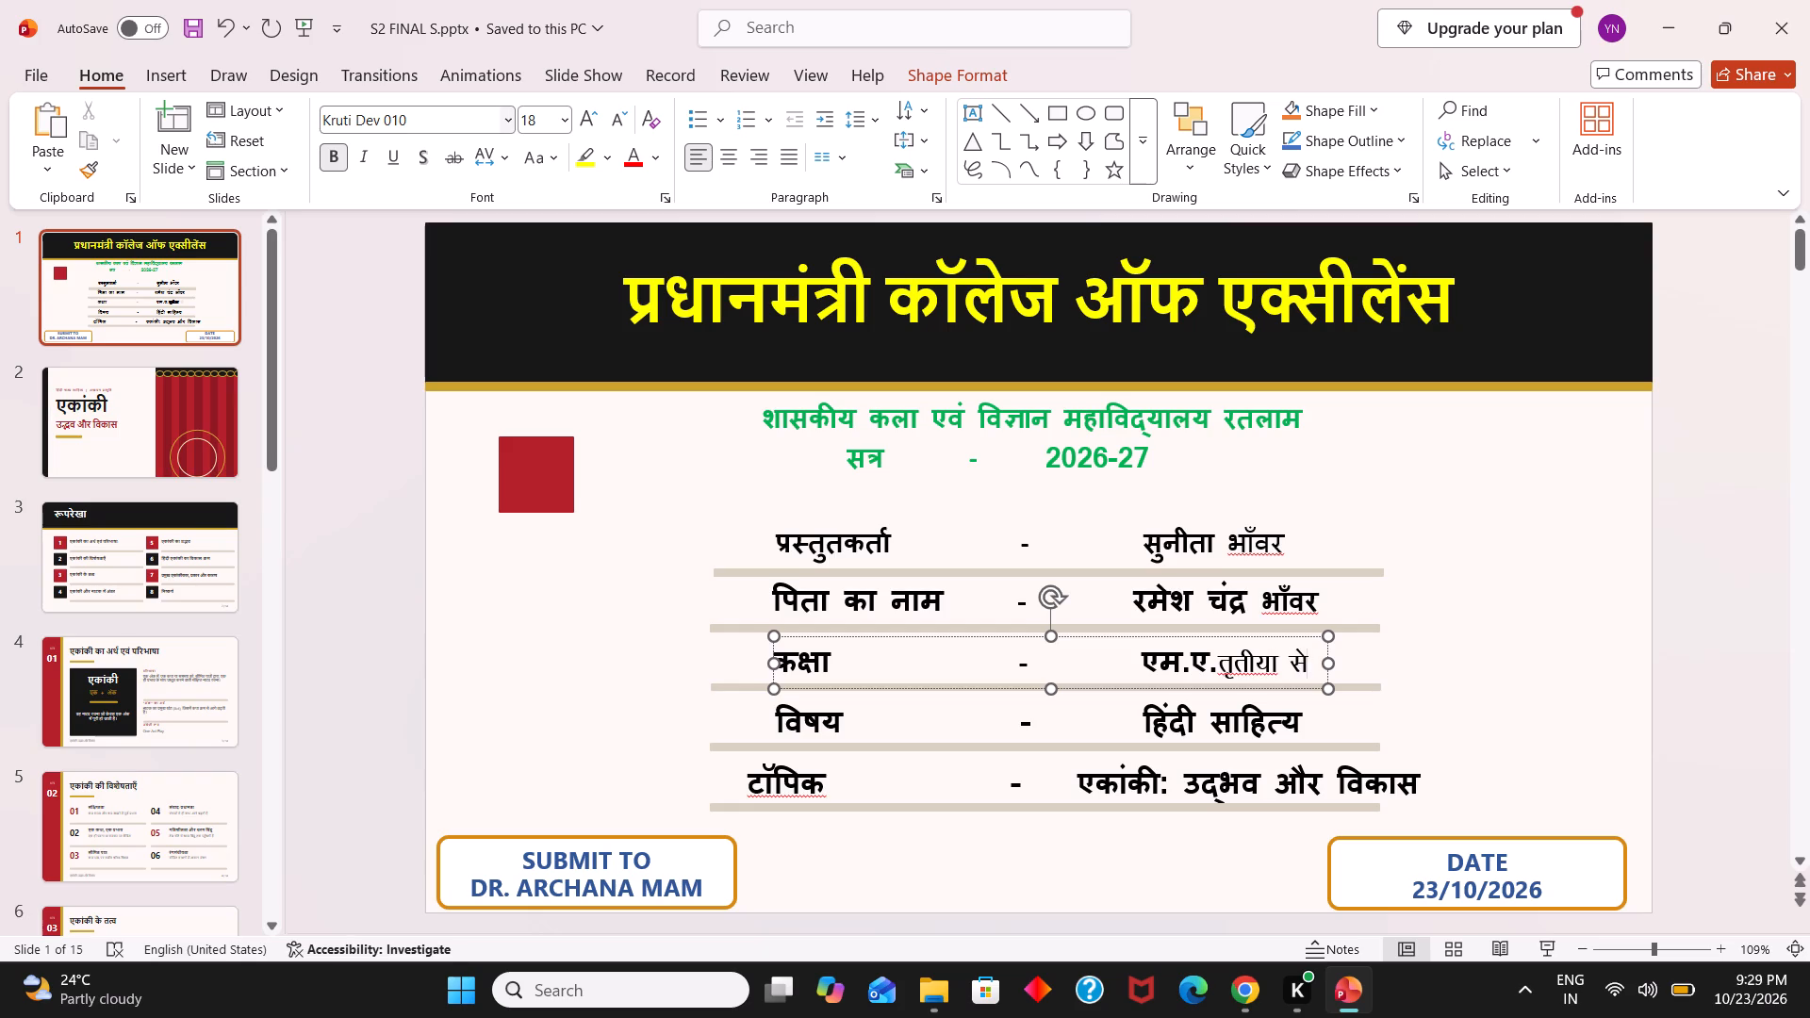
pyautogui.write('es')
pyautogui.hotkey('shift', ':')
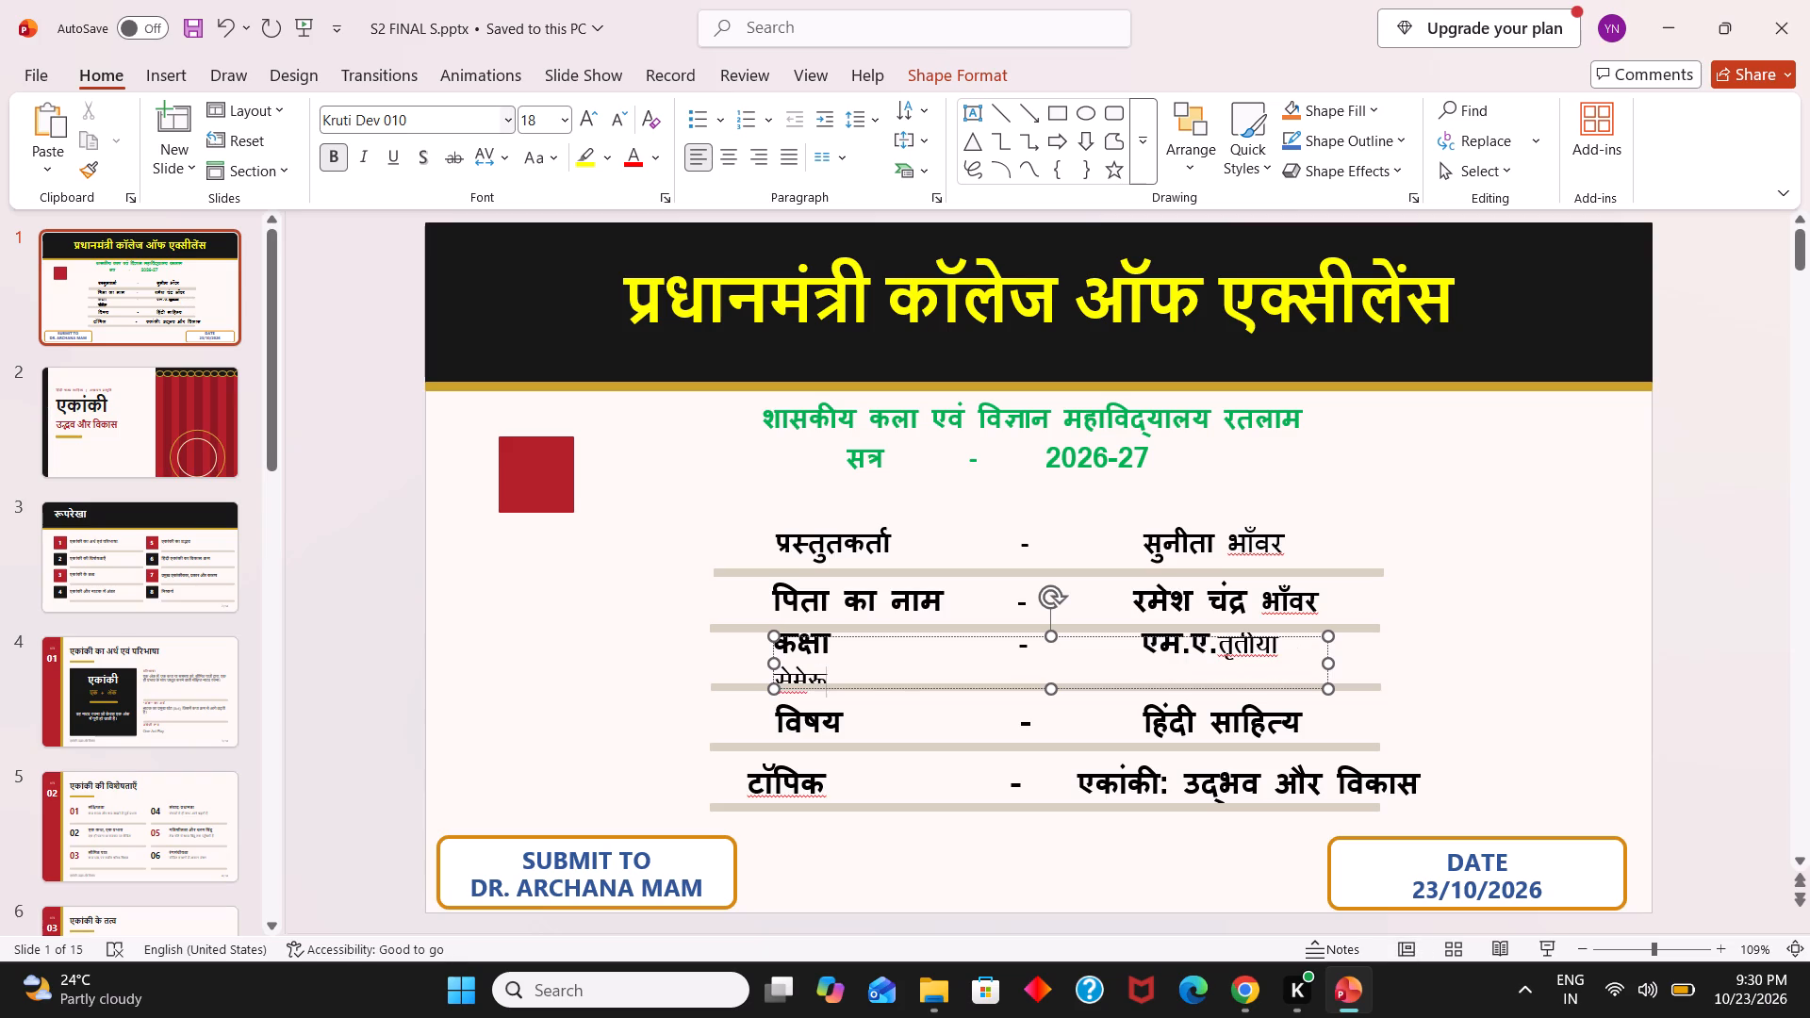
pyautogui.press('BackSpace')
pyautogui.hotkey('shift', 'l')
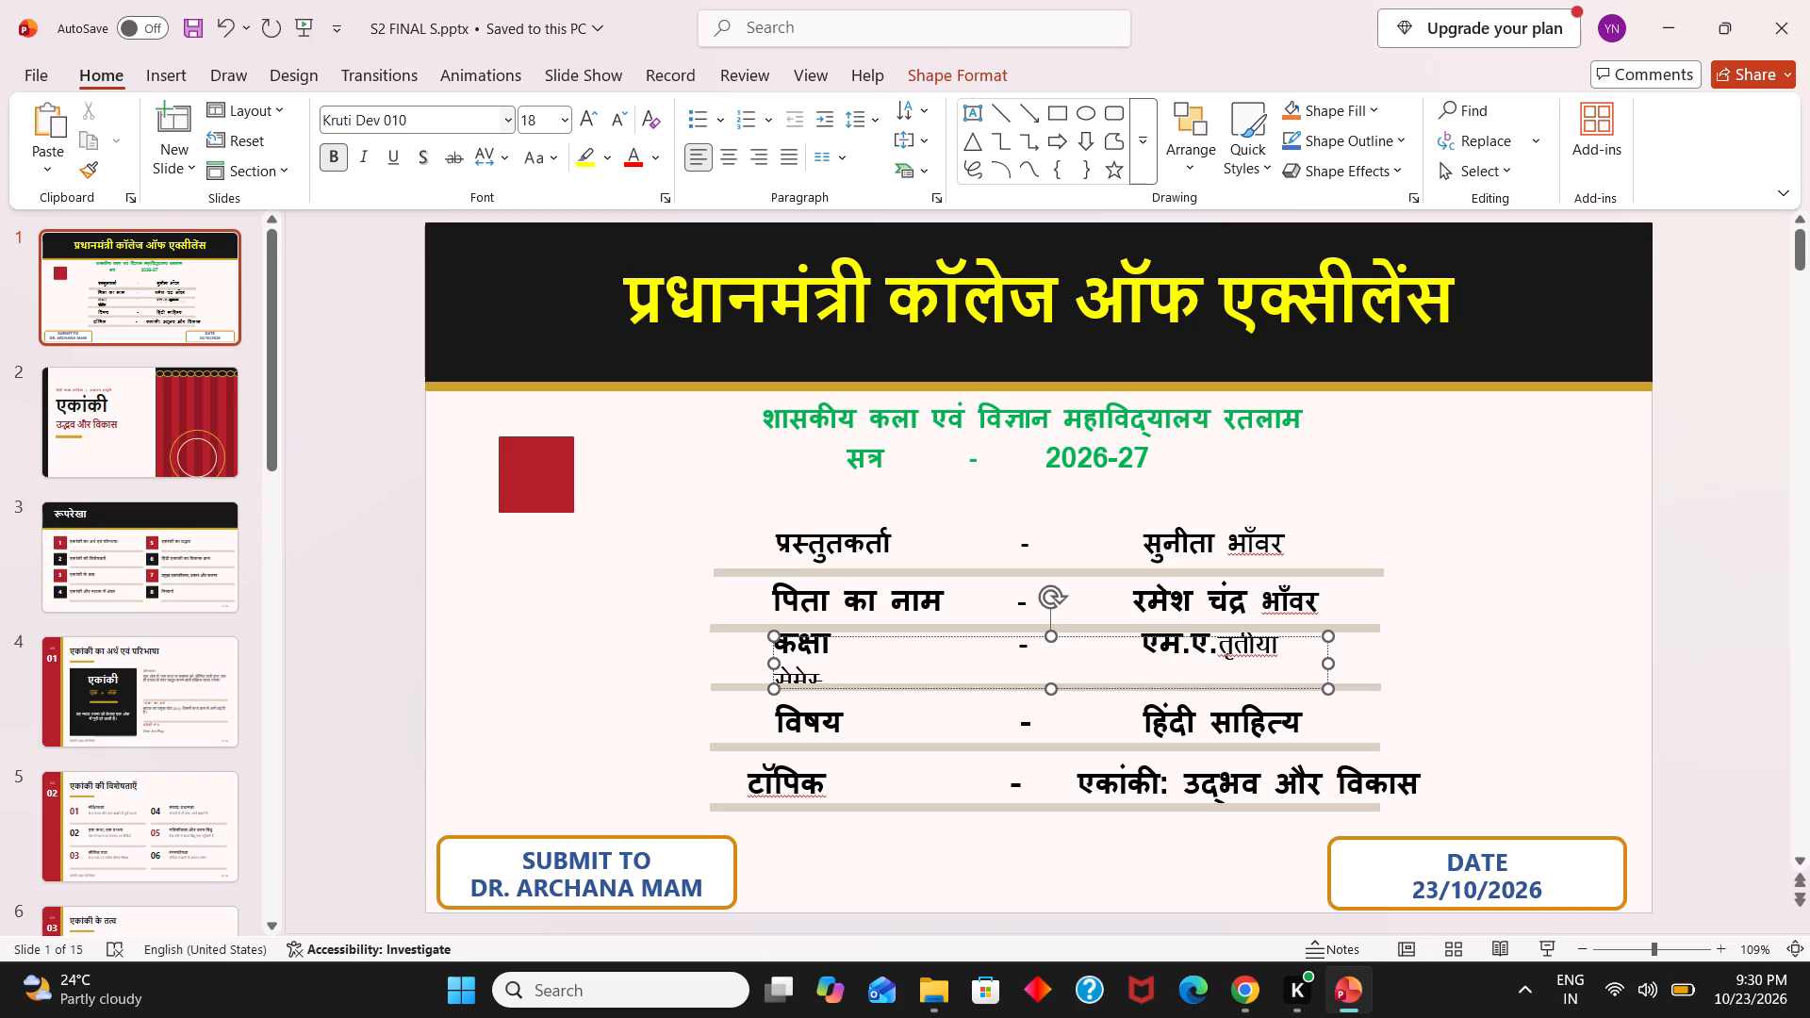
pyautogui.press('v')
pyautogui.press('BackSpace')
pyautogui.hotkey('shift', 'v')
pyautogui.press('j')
# Widen the कक्षा text box to about the end of the divider lines so its text fits on one line.
pyautogui.moveTo(1330, 663); pyautogui.dragTo(1379, 663)
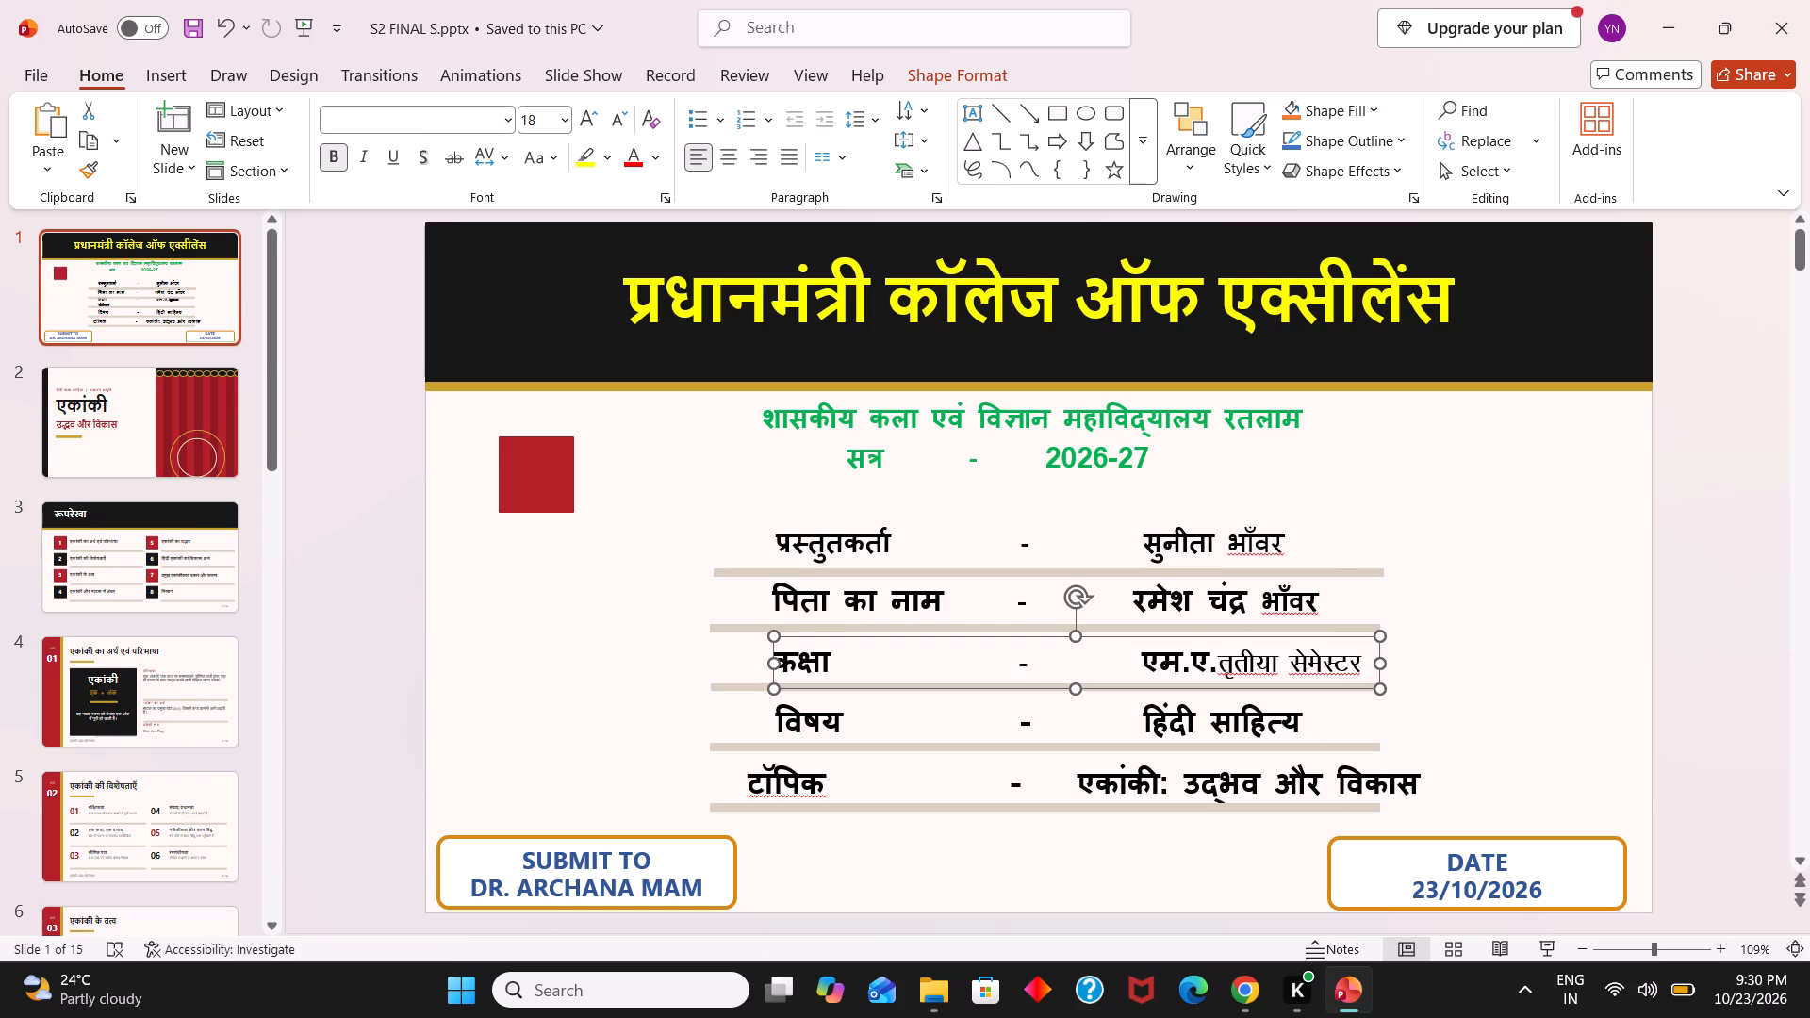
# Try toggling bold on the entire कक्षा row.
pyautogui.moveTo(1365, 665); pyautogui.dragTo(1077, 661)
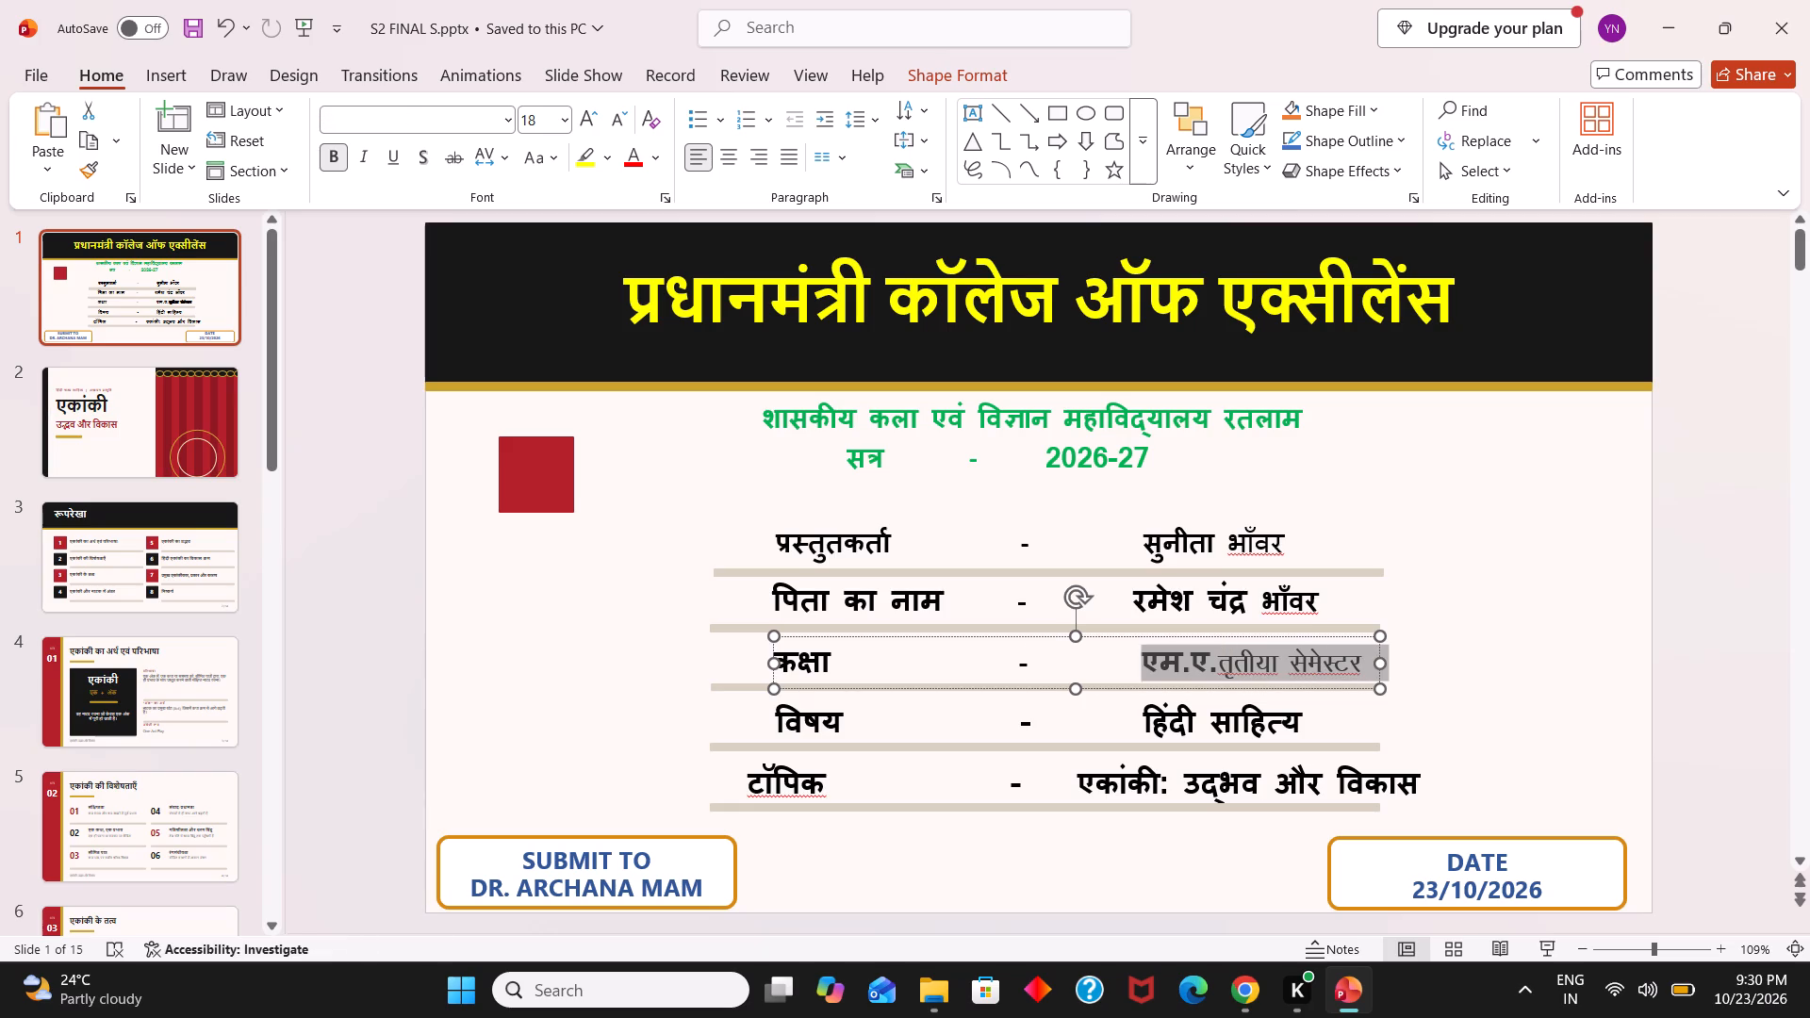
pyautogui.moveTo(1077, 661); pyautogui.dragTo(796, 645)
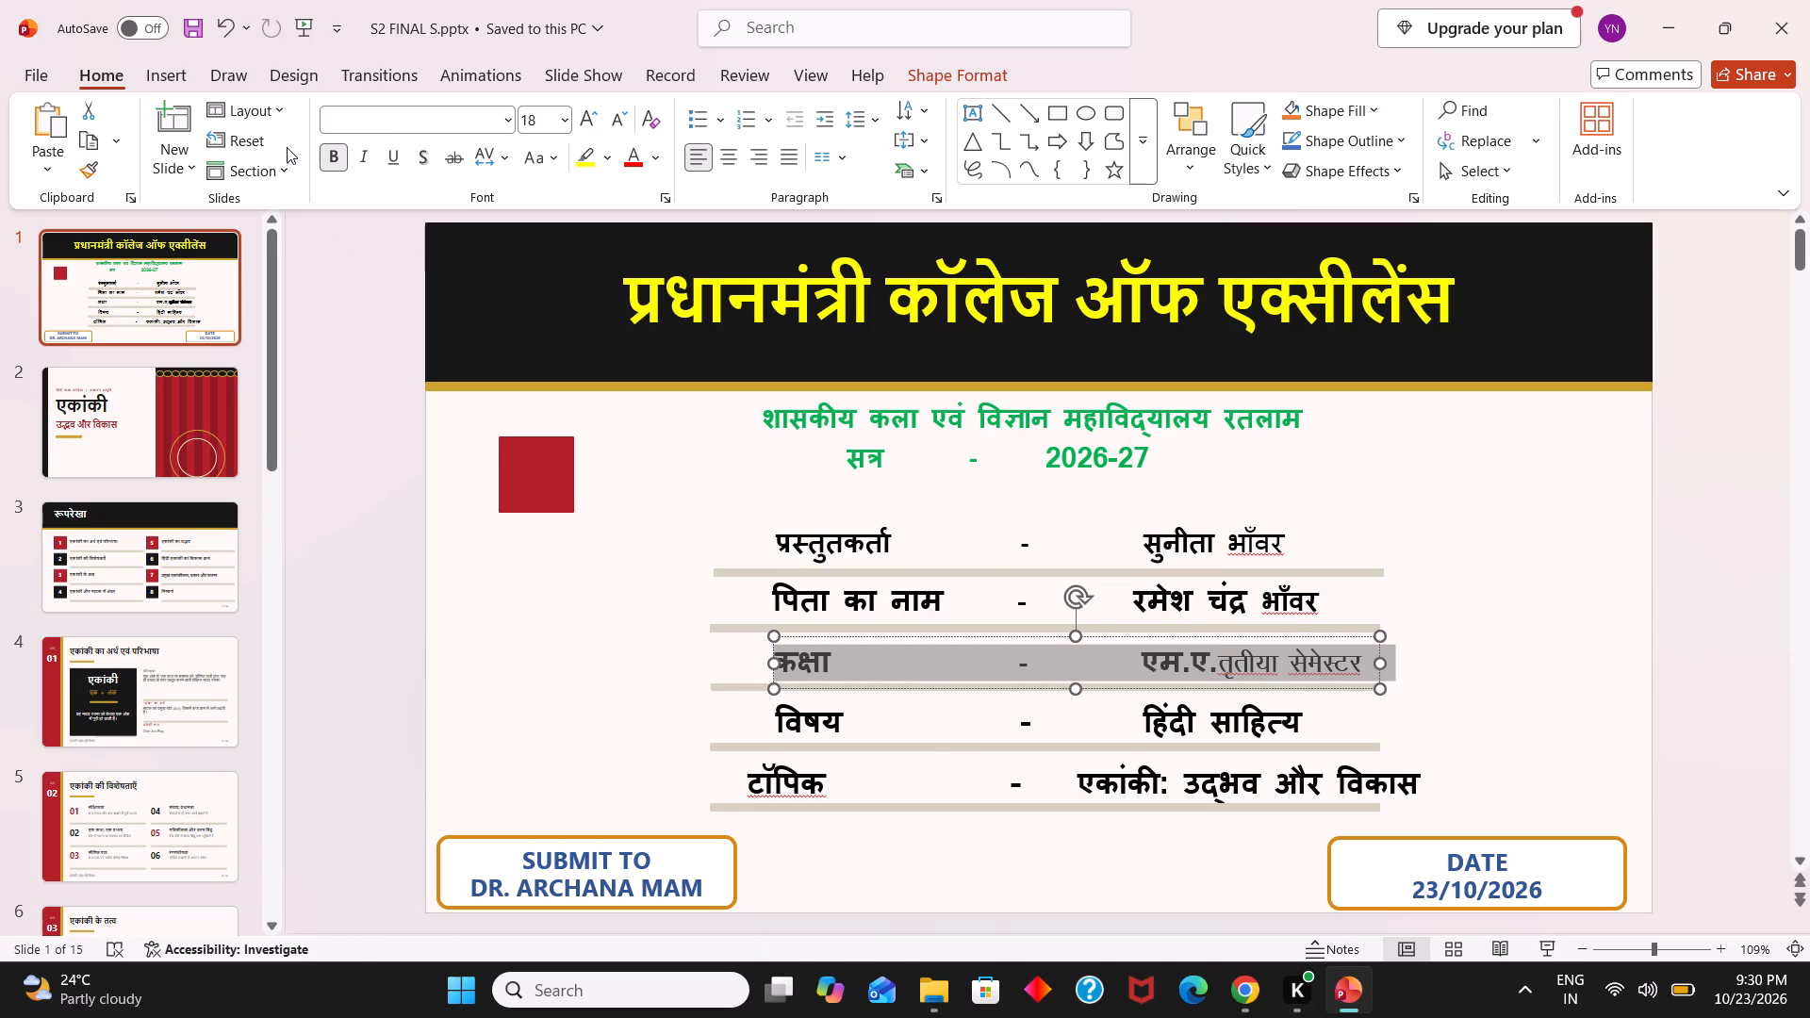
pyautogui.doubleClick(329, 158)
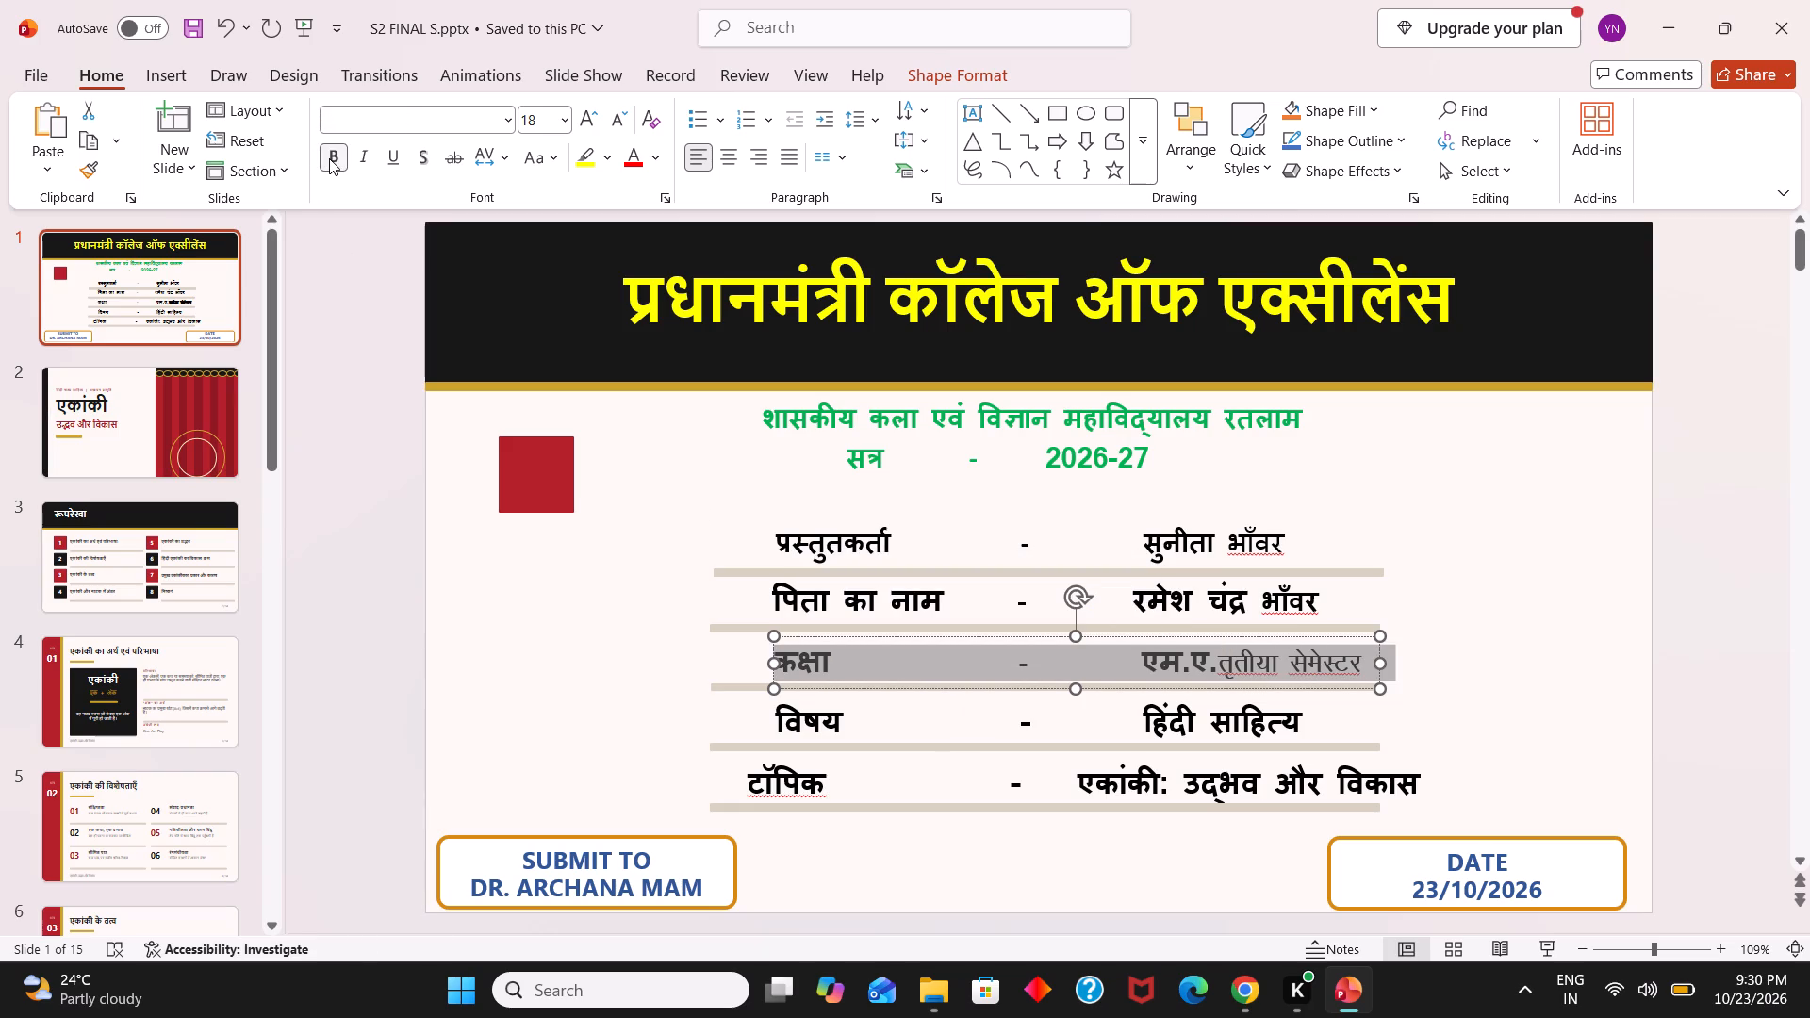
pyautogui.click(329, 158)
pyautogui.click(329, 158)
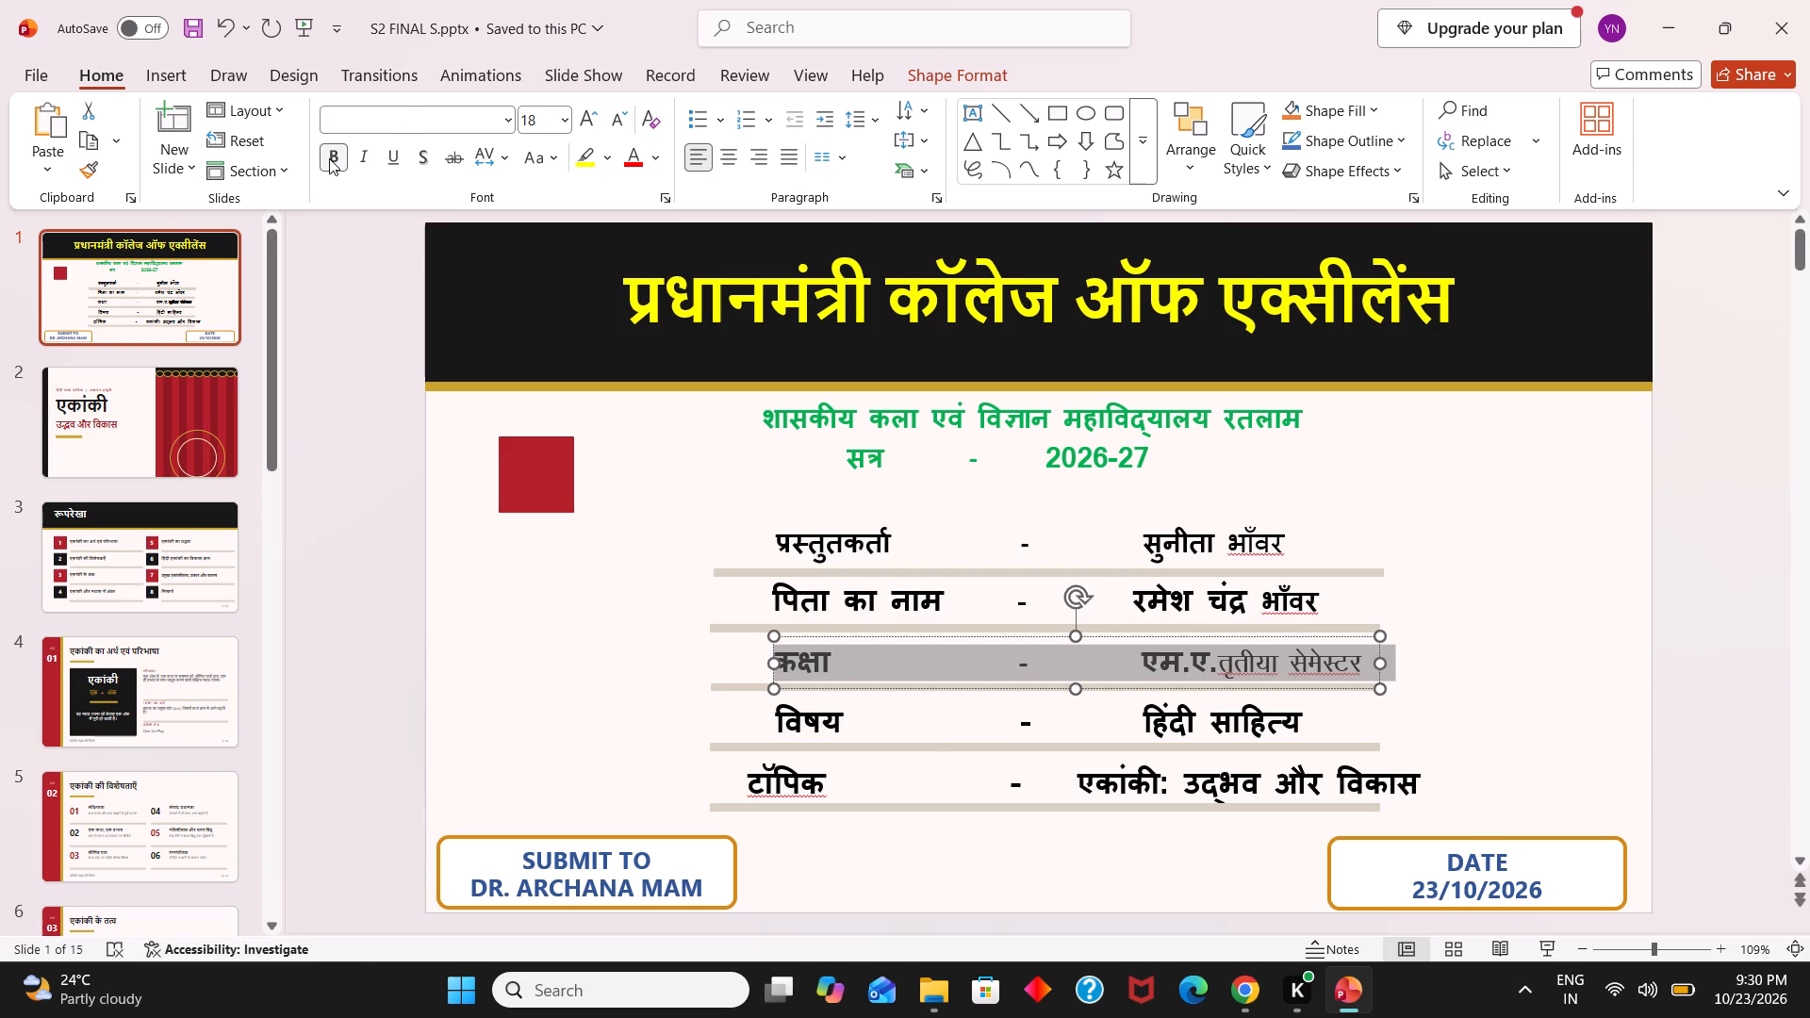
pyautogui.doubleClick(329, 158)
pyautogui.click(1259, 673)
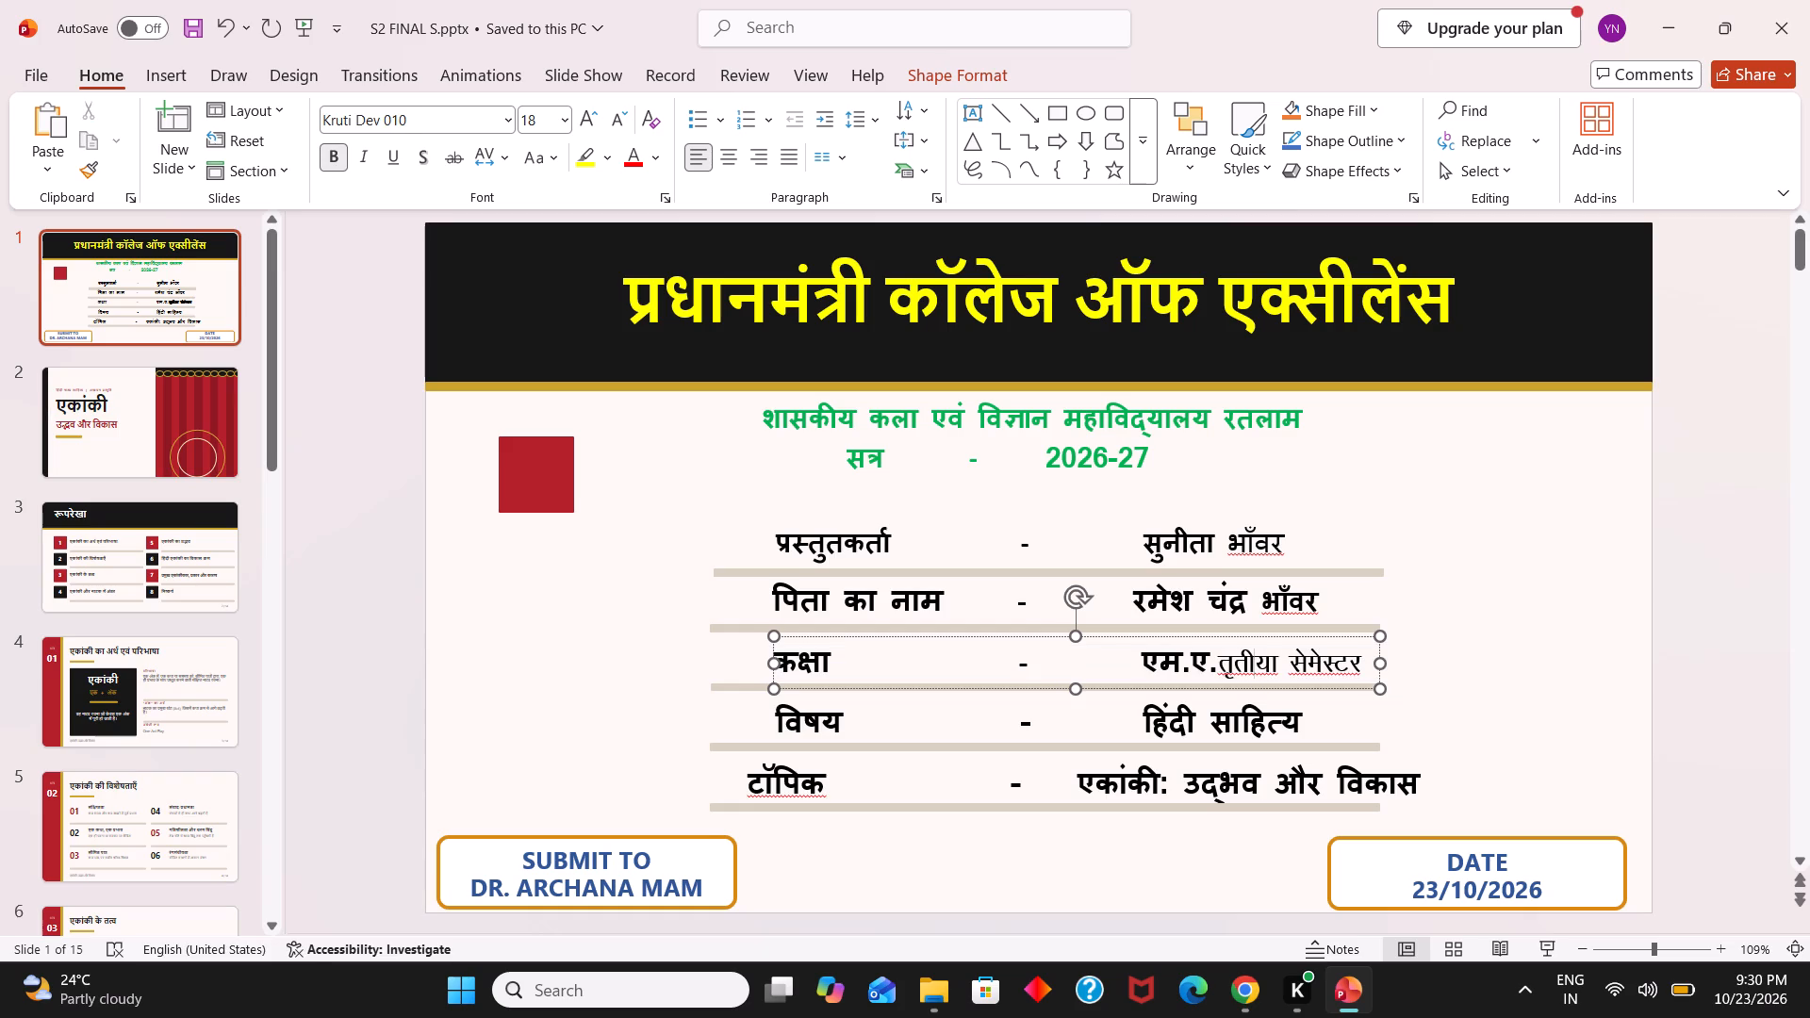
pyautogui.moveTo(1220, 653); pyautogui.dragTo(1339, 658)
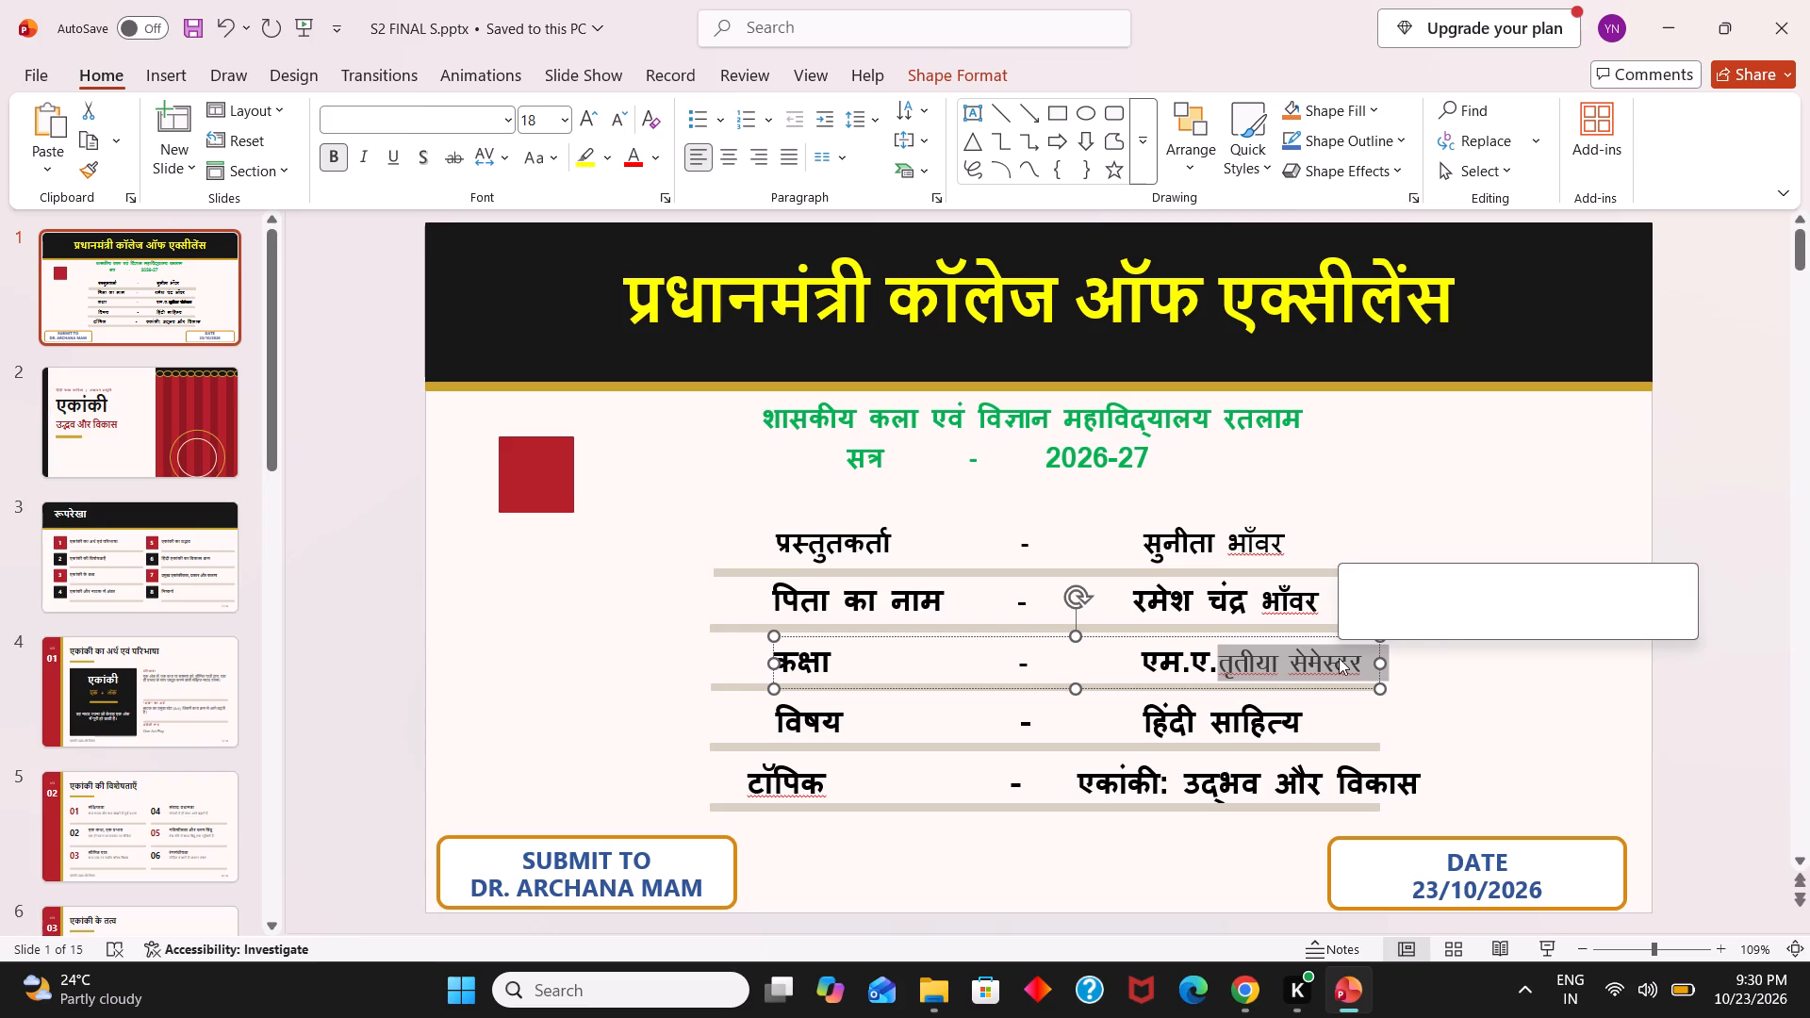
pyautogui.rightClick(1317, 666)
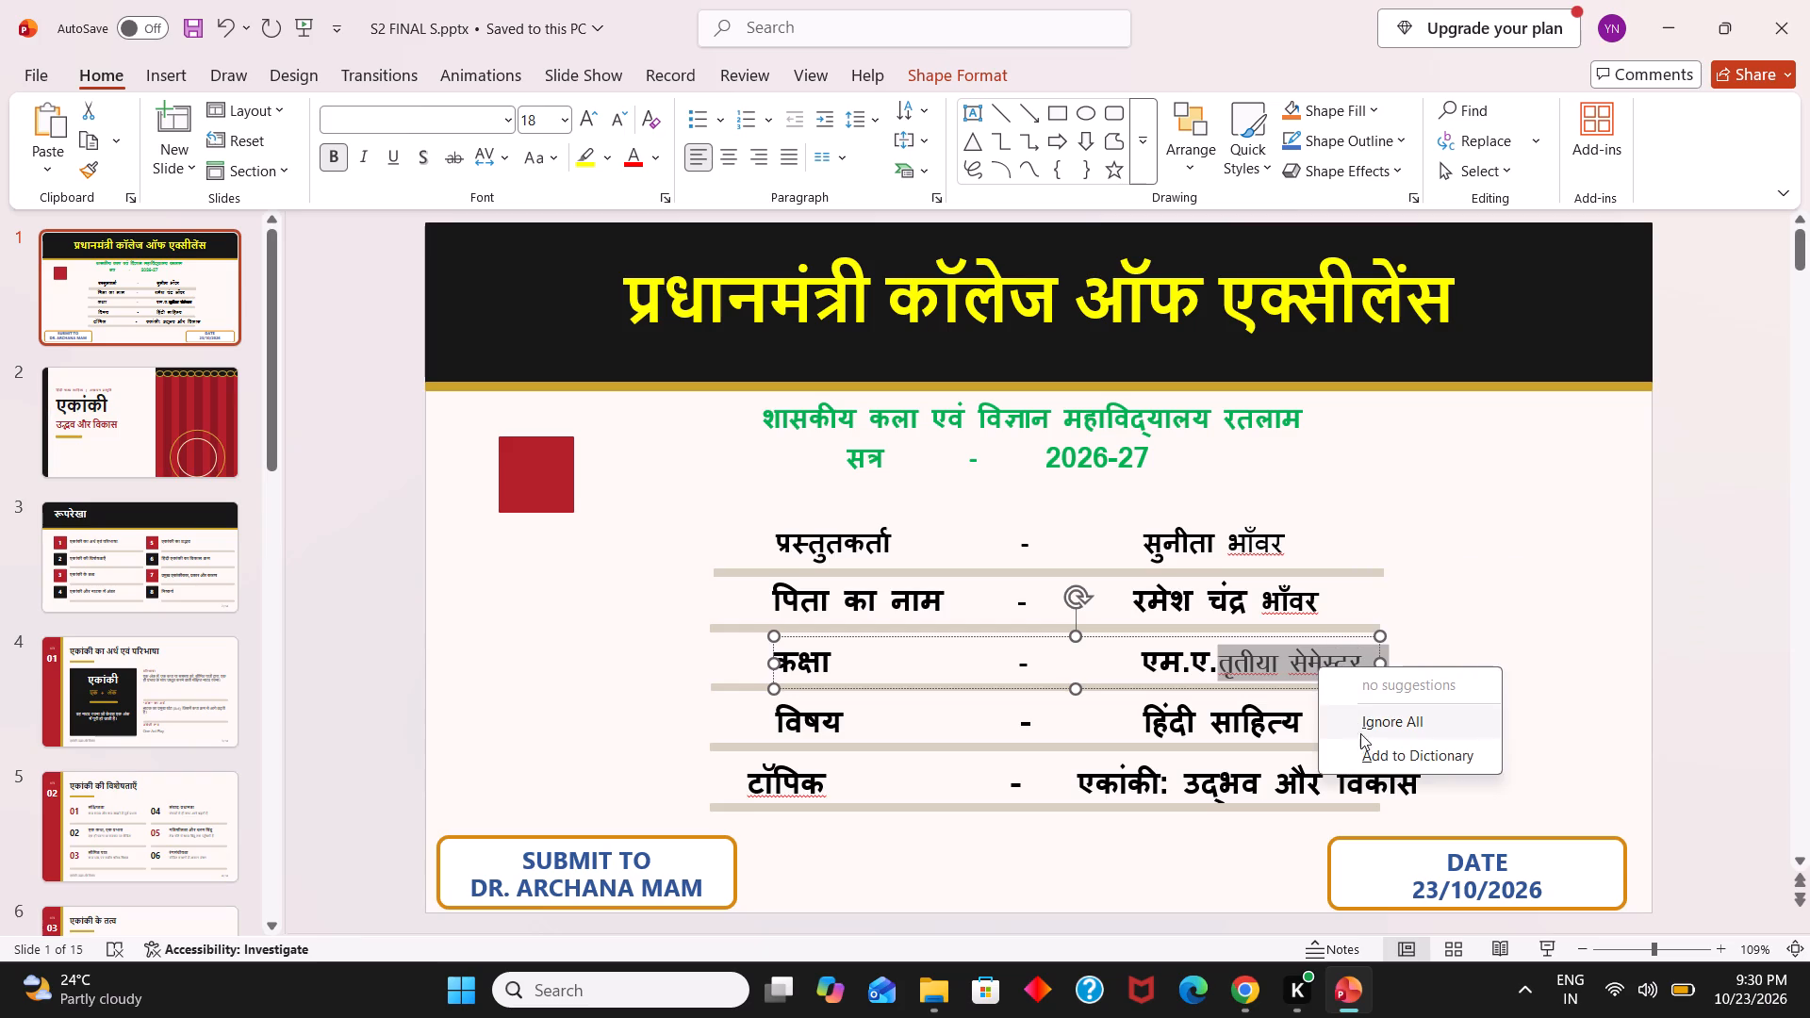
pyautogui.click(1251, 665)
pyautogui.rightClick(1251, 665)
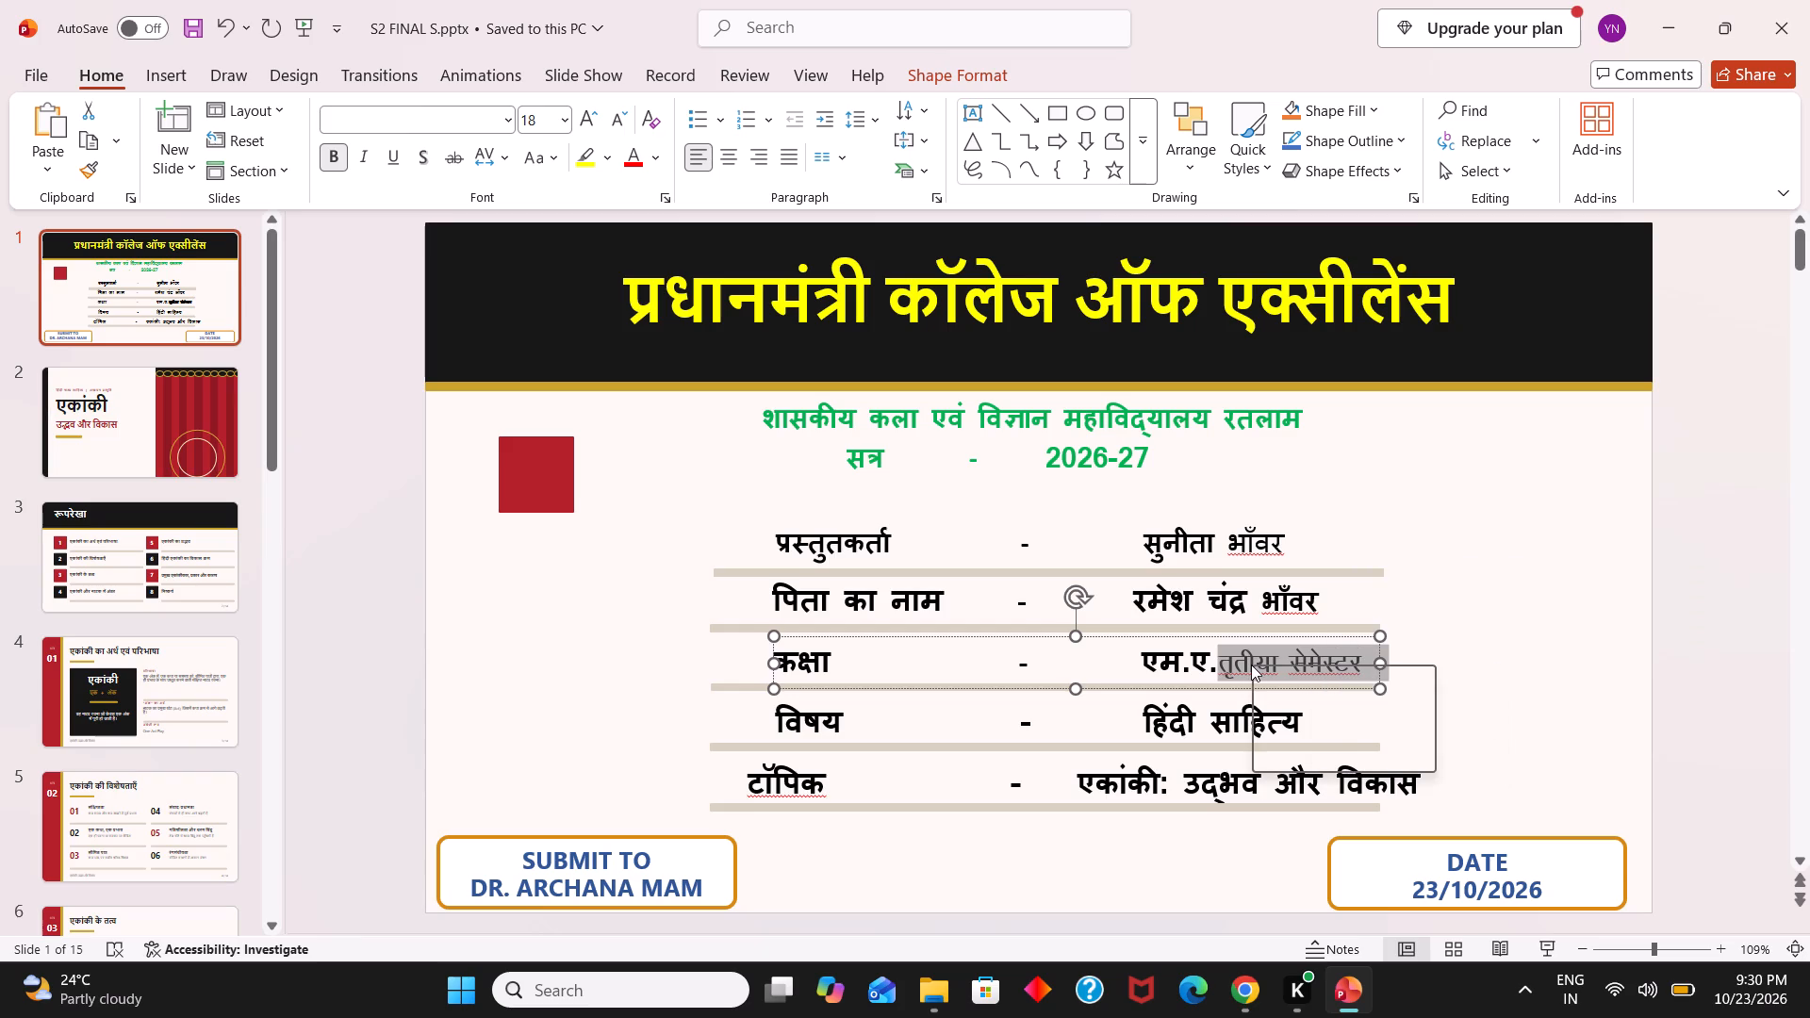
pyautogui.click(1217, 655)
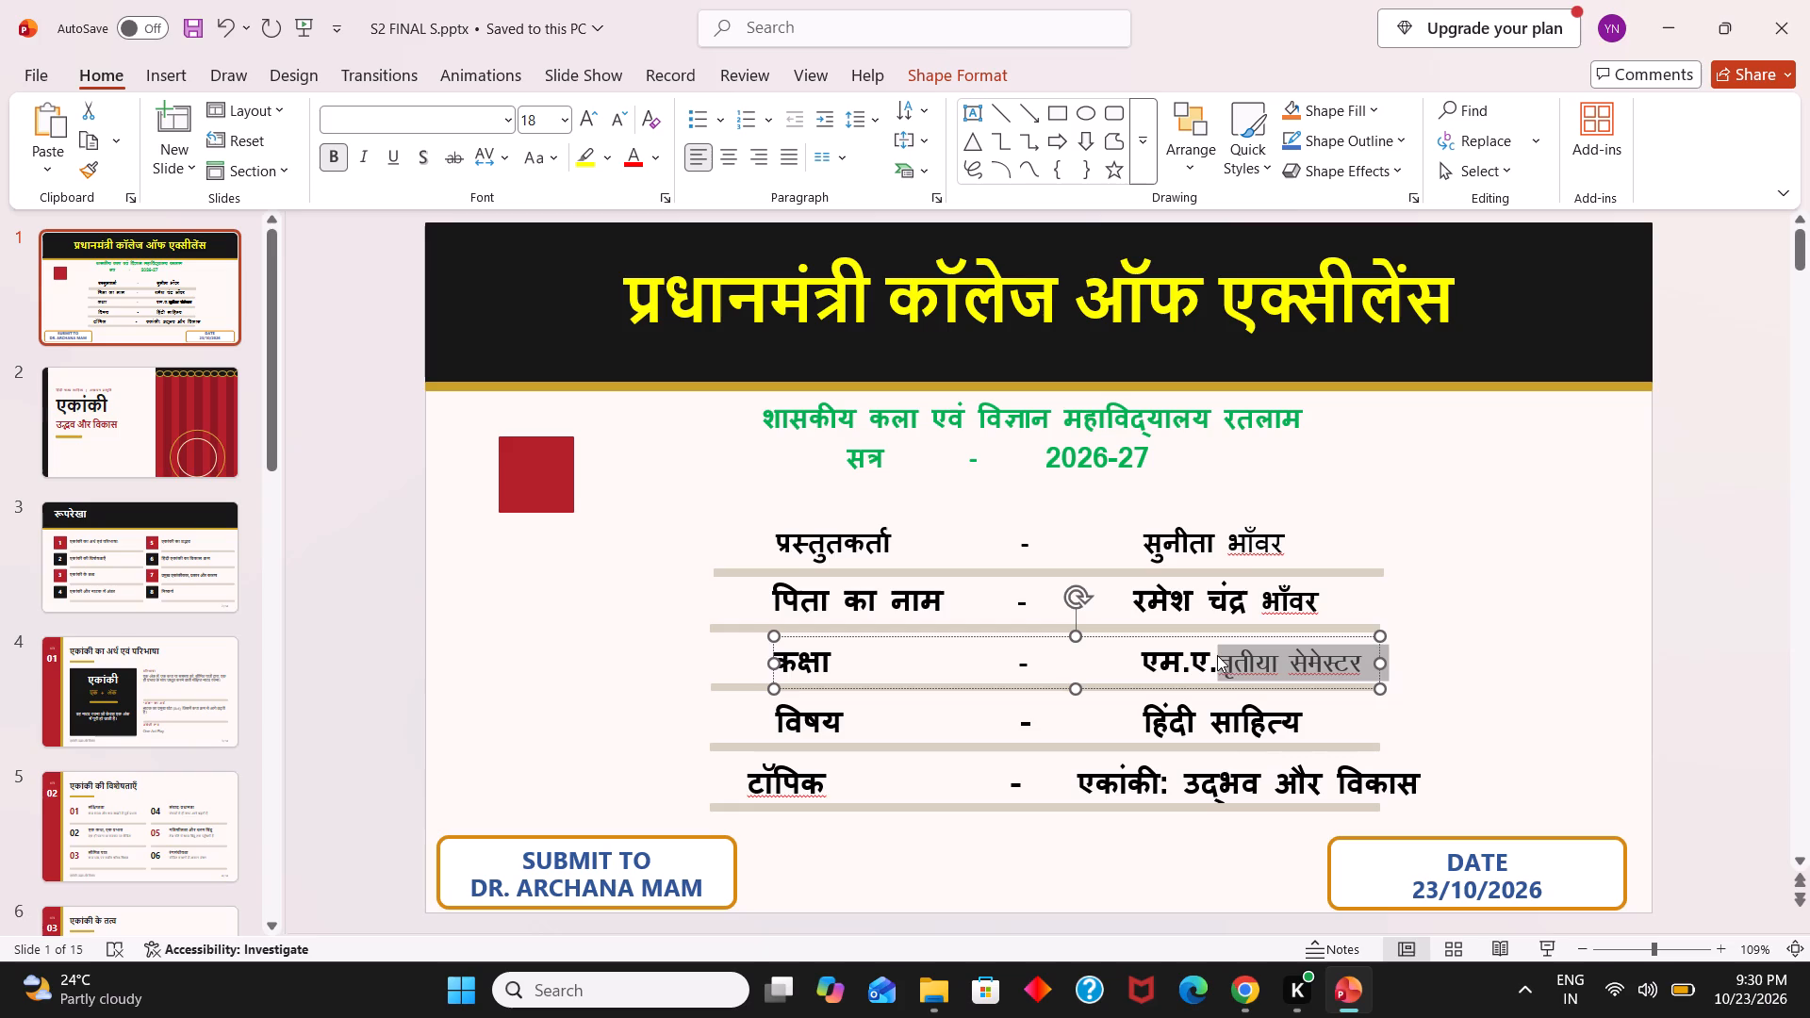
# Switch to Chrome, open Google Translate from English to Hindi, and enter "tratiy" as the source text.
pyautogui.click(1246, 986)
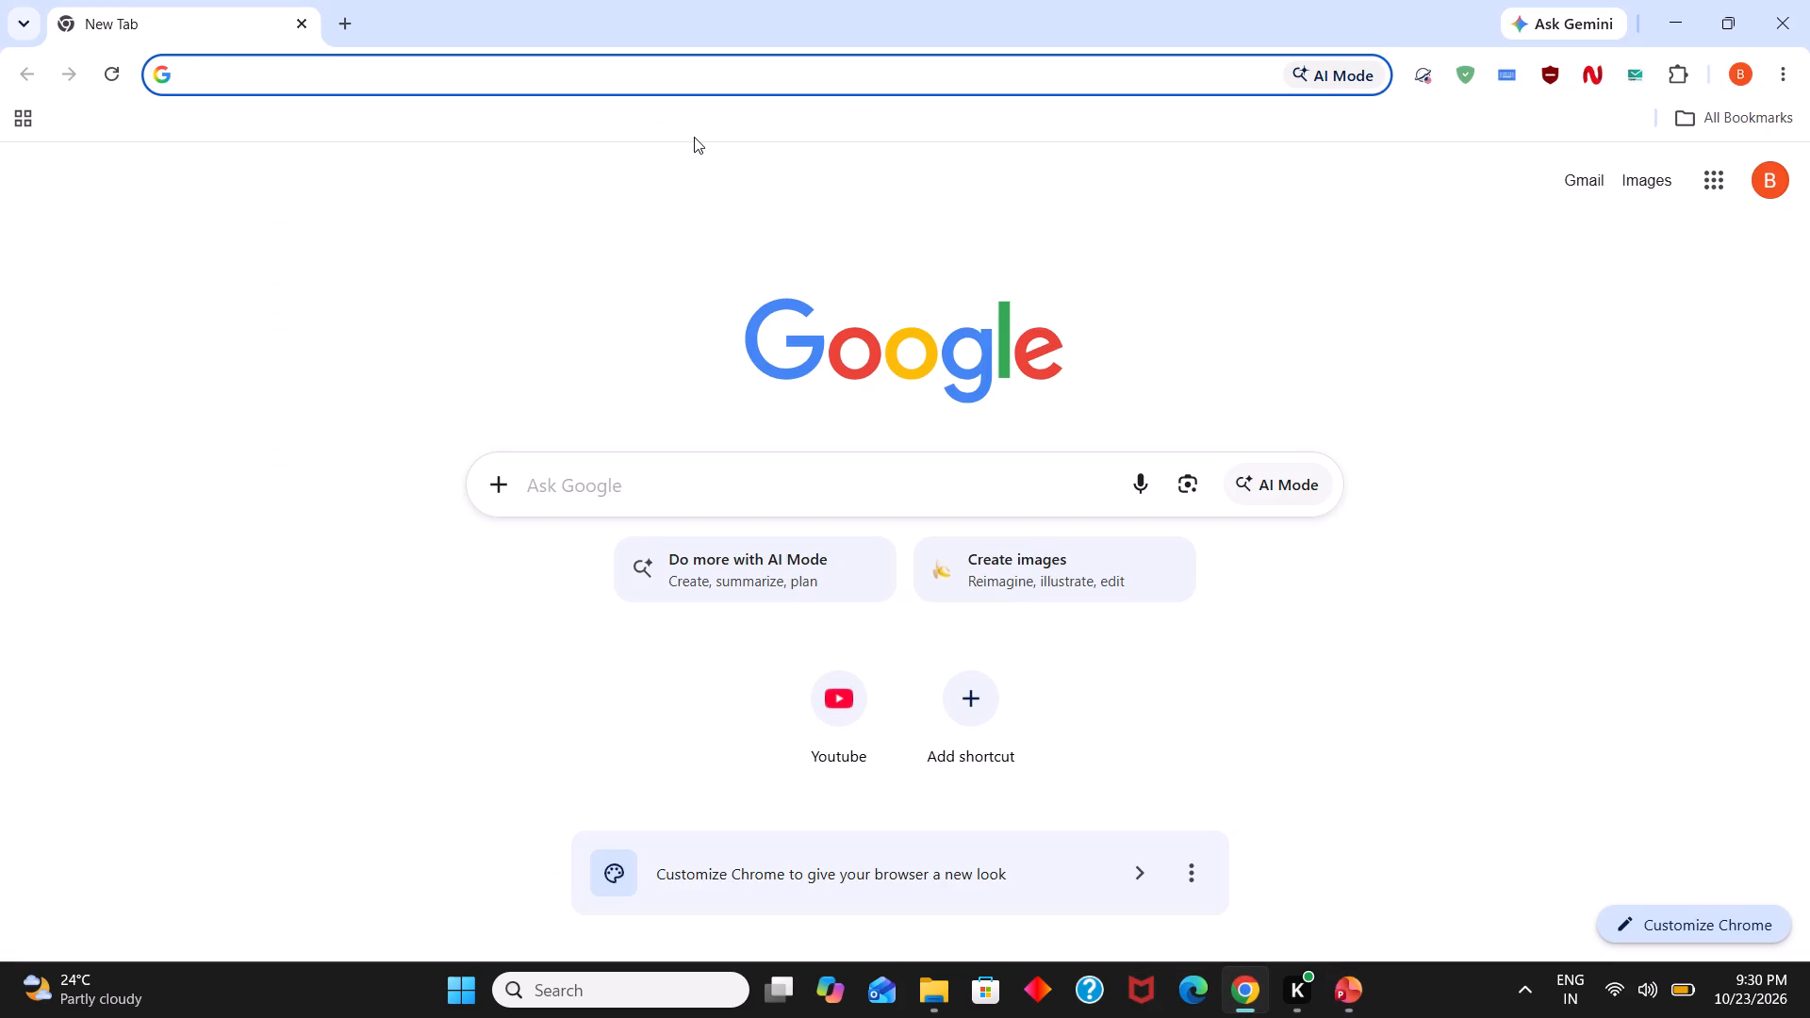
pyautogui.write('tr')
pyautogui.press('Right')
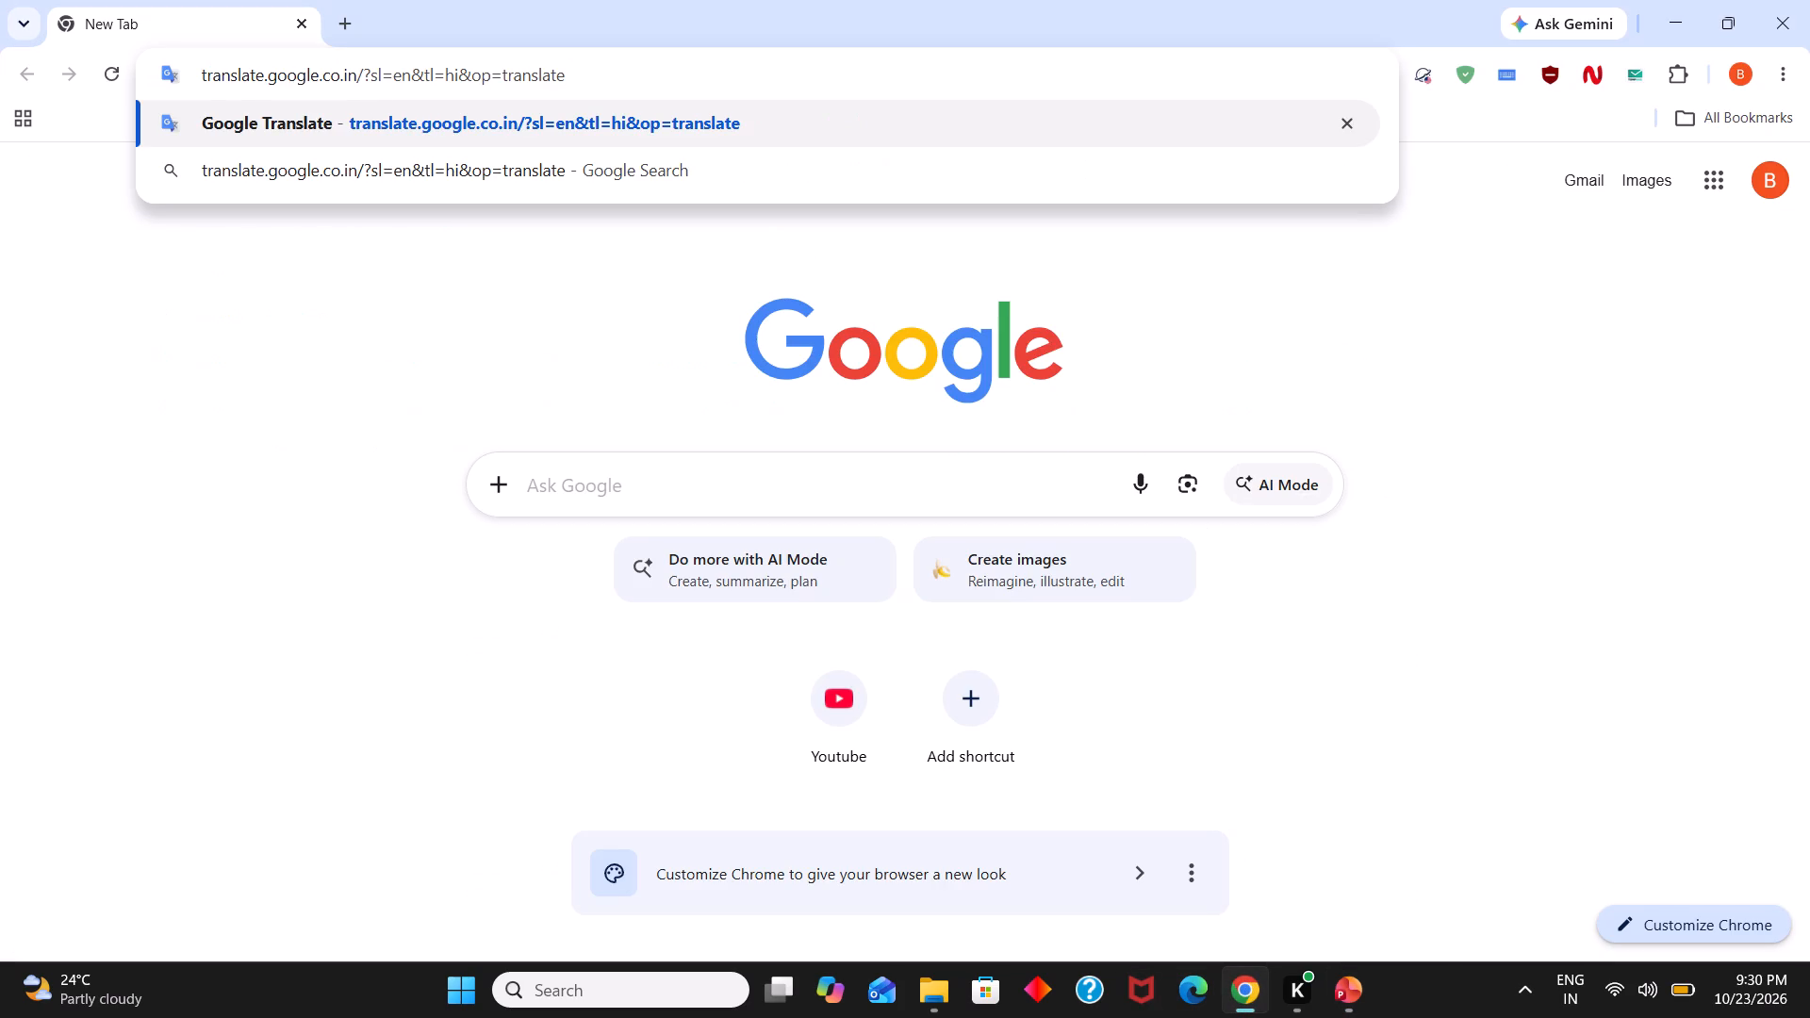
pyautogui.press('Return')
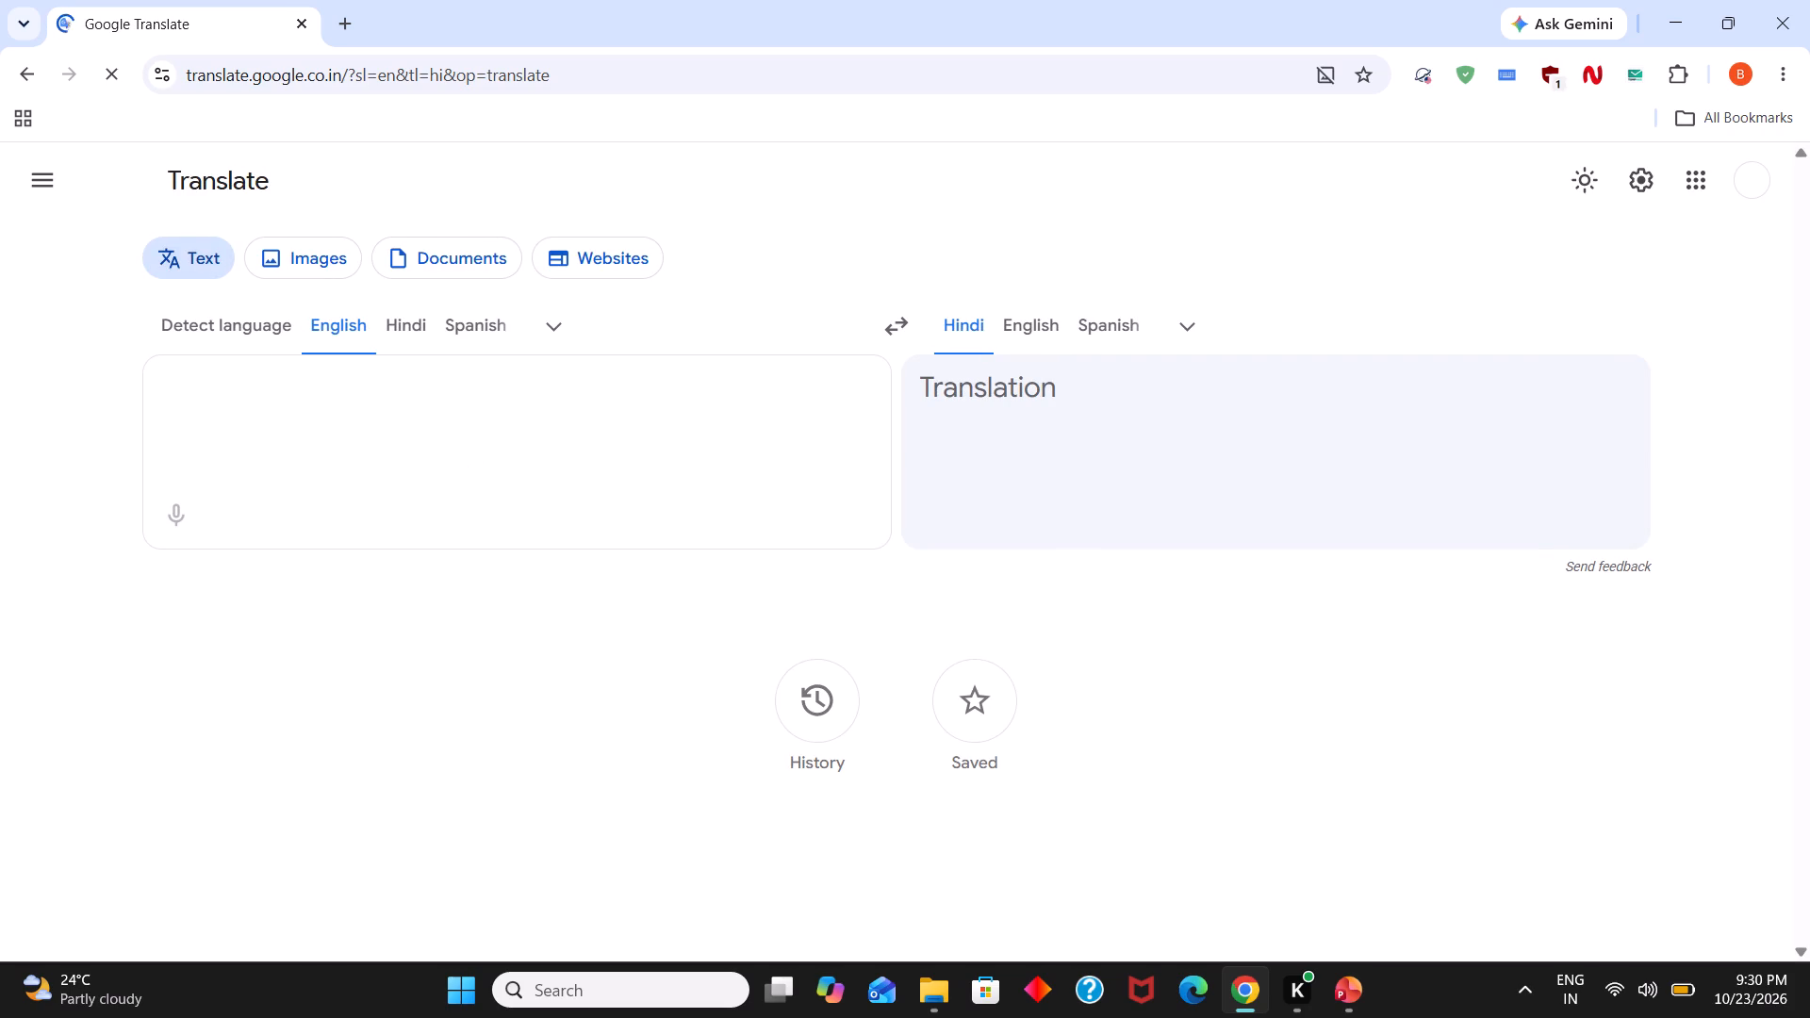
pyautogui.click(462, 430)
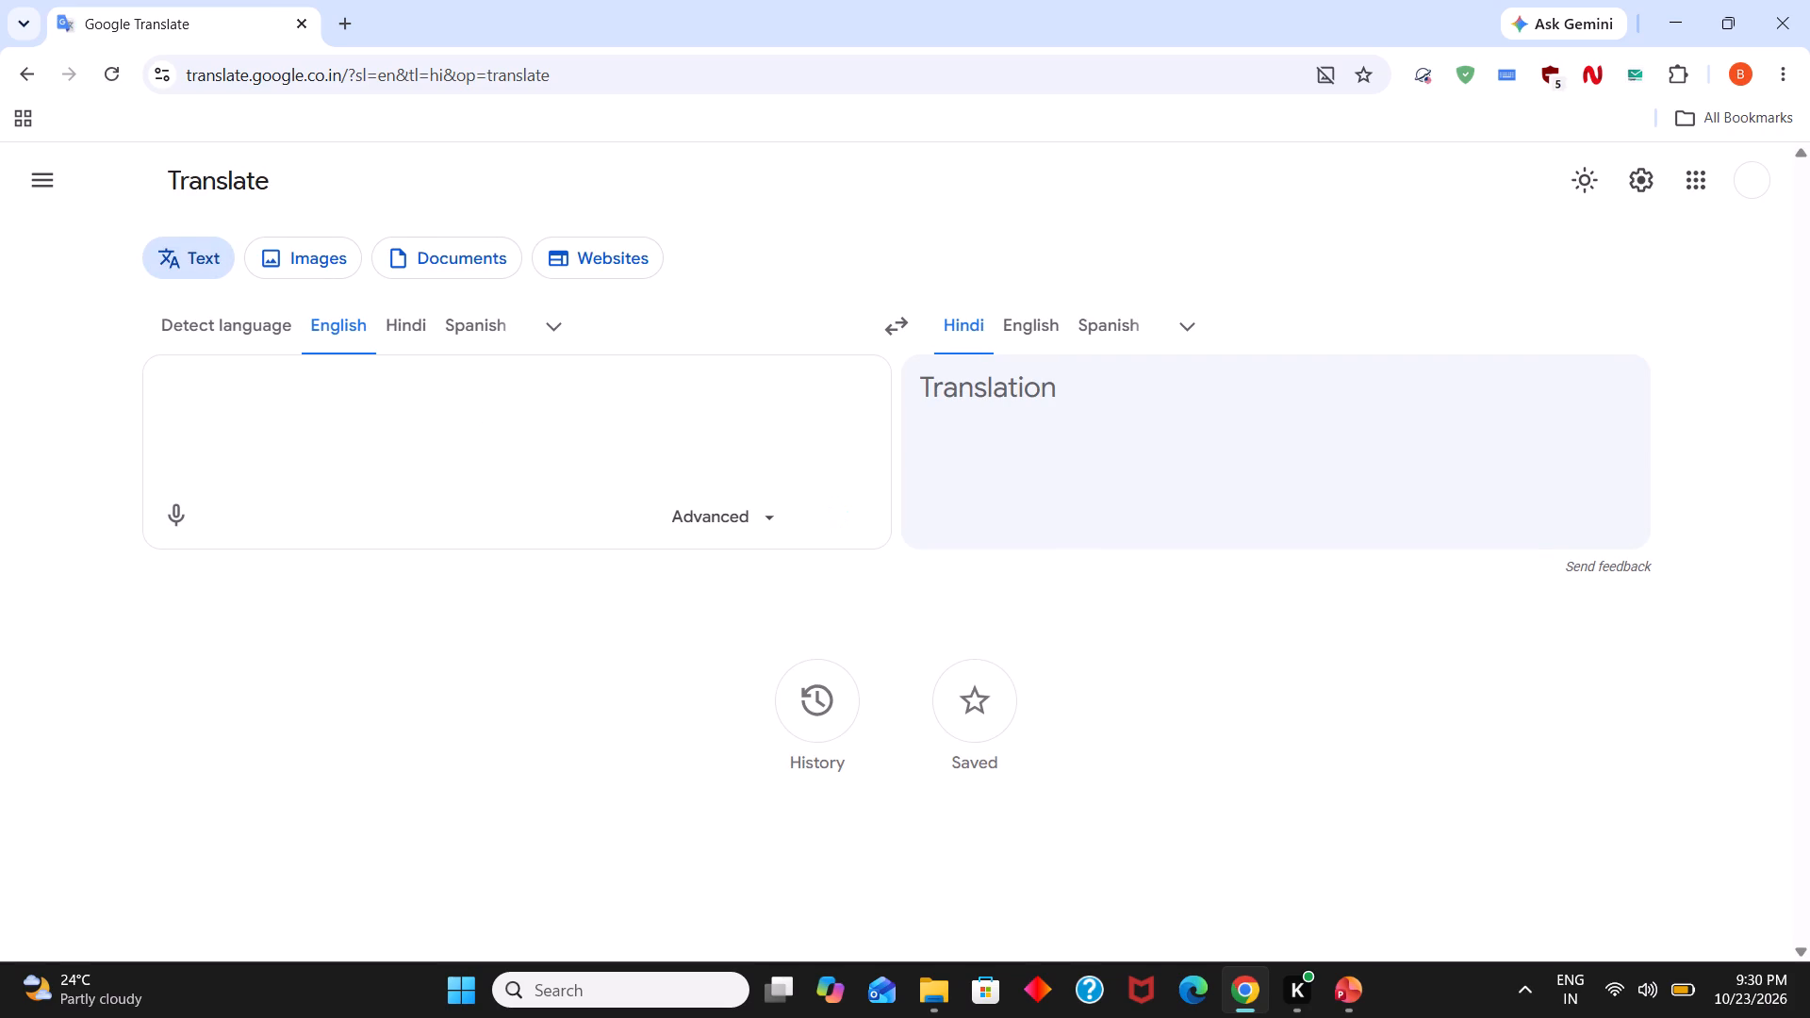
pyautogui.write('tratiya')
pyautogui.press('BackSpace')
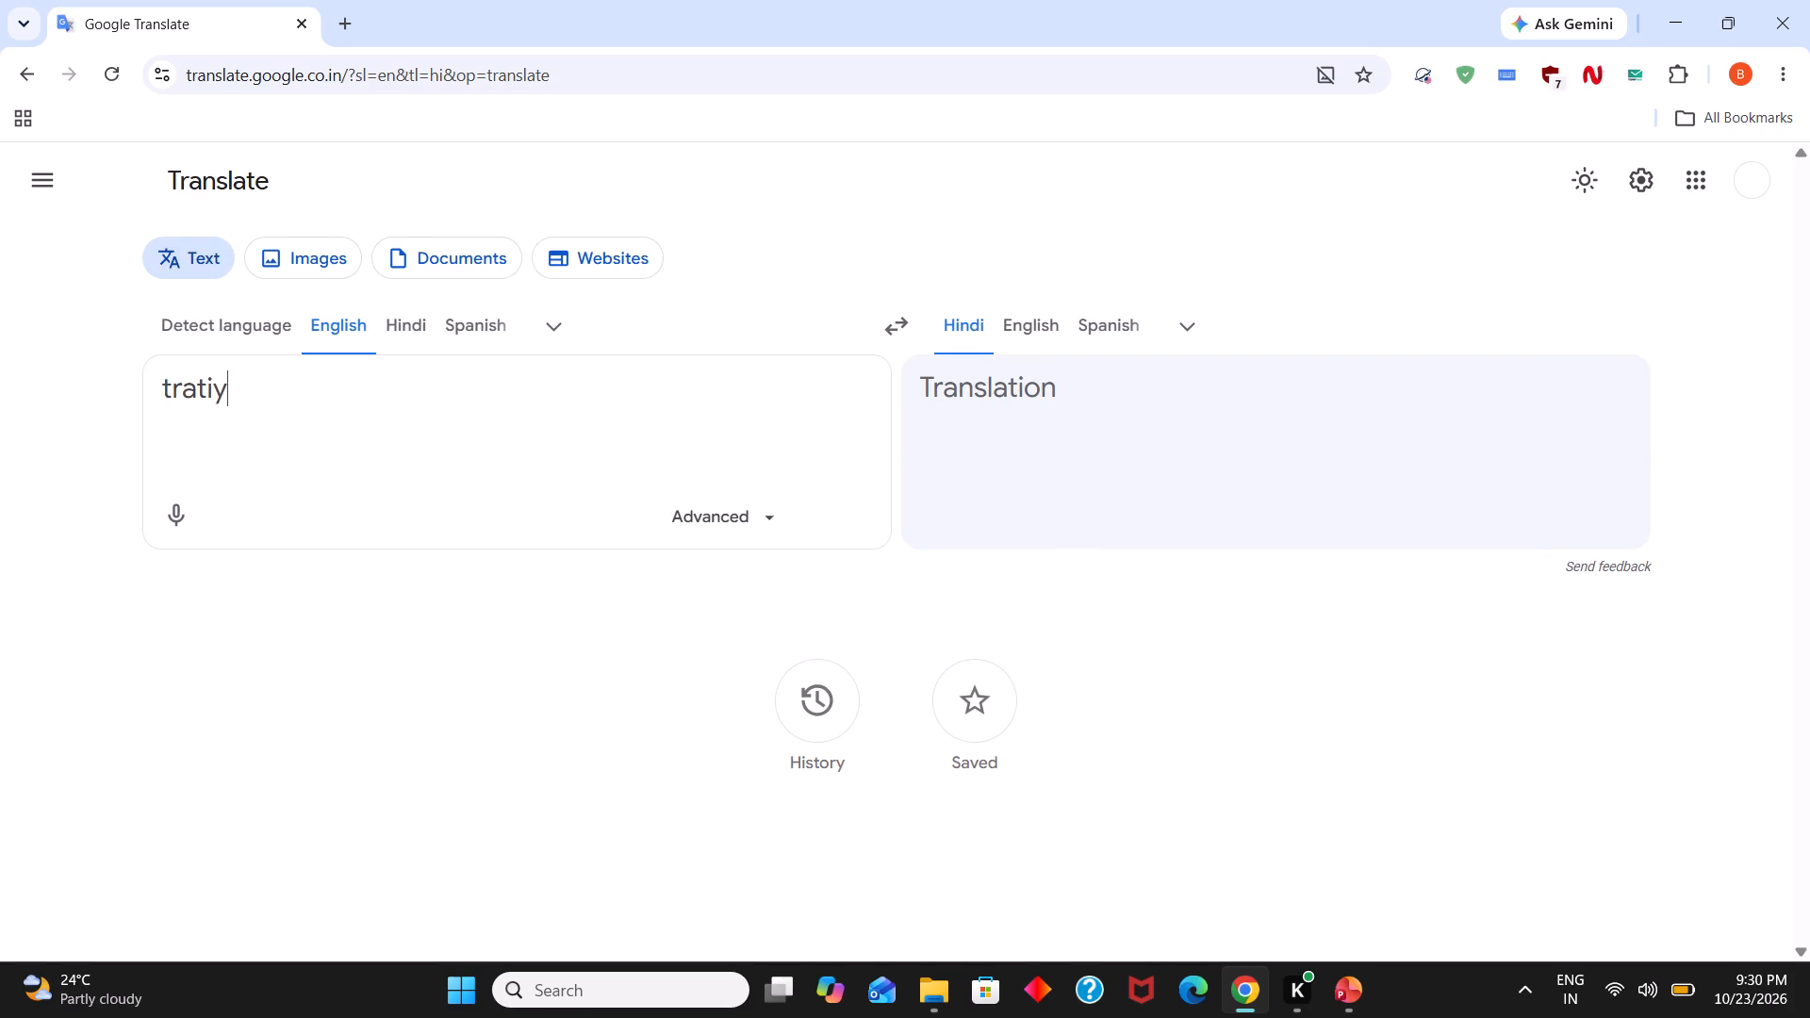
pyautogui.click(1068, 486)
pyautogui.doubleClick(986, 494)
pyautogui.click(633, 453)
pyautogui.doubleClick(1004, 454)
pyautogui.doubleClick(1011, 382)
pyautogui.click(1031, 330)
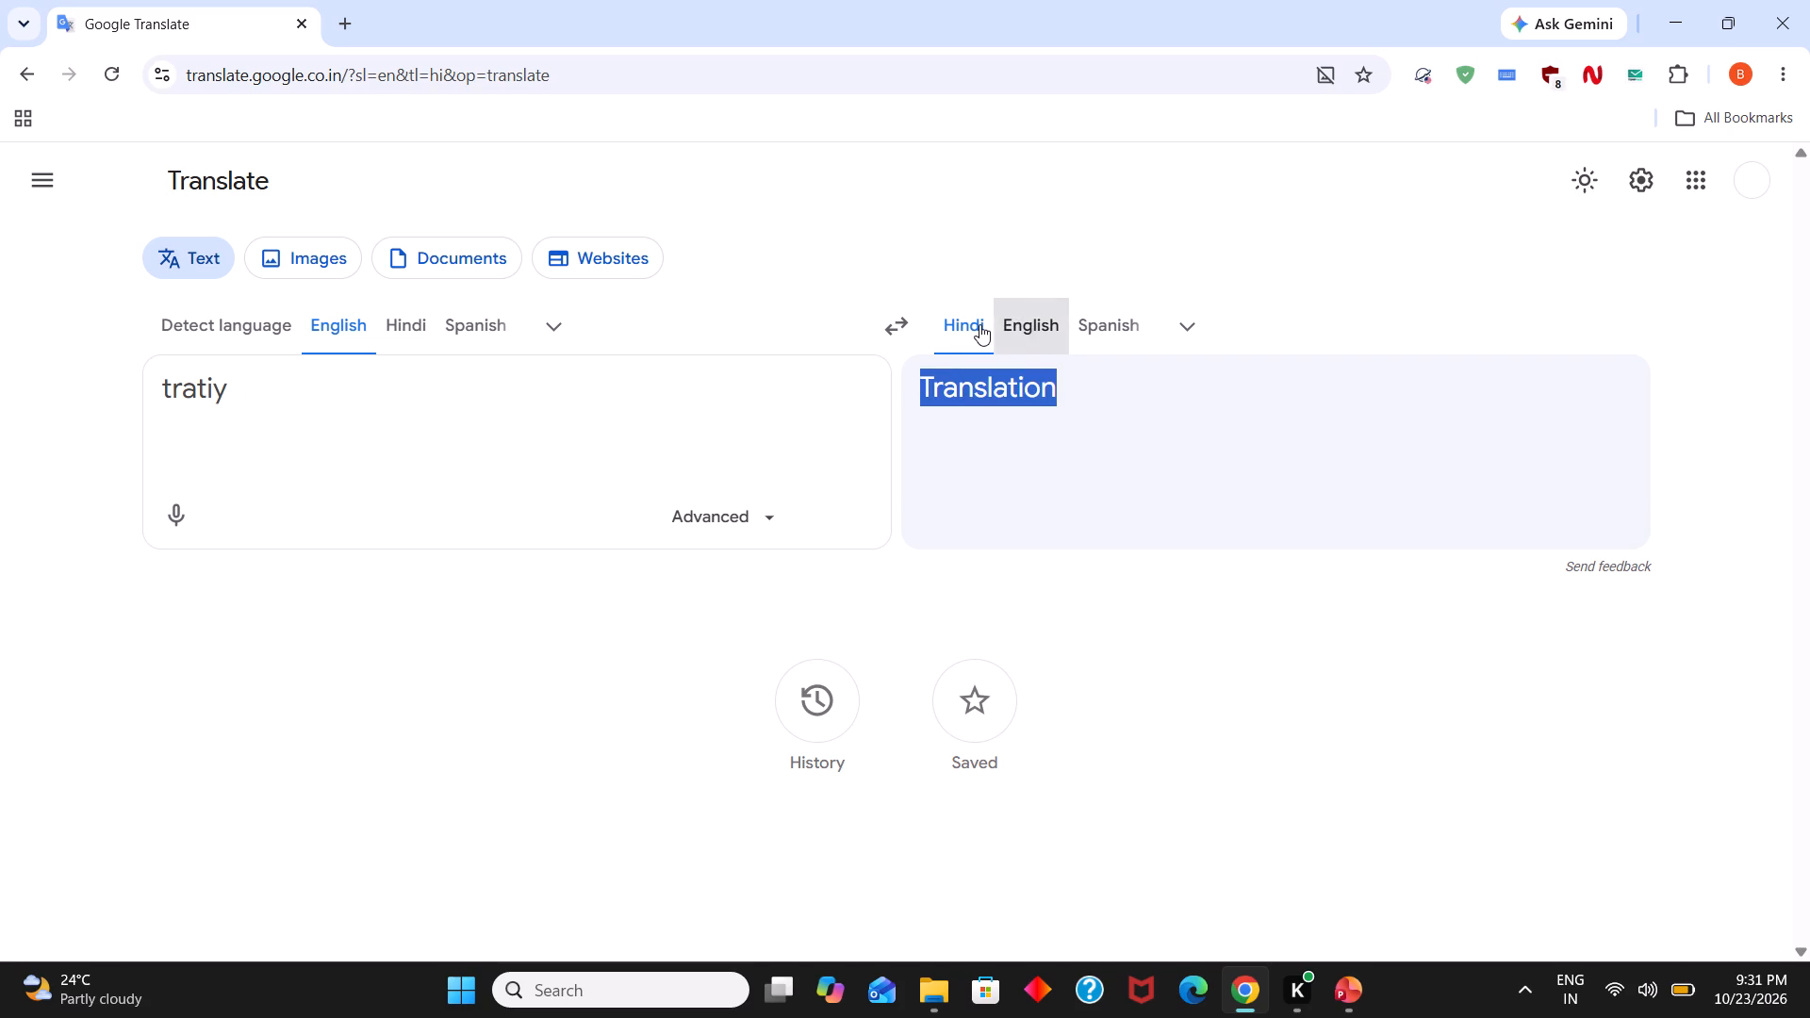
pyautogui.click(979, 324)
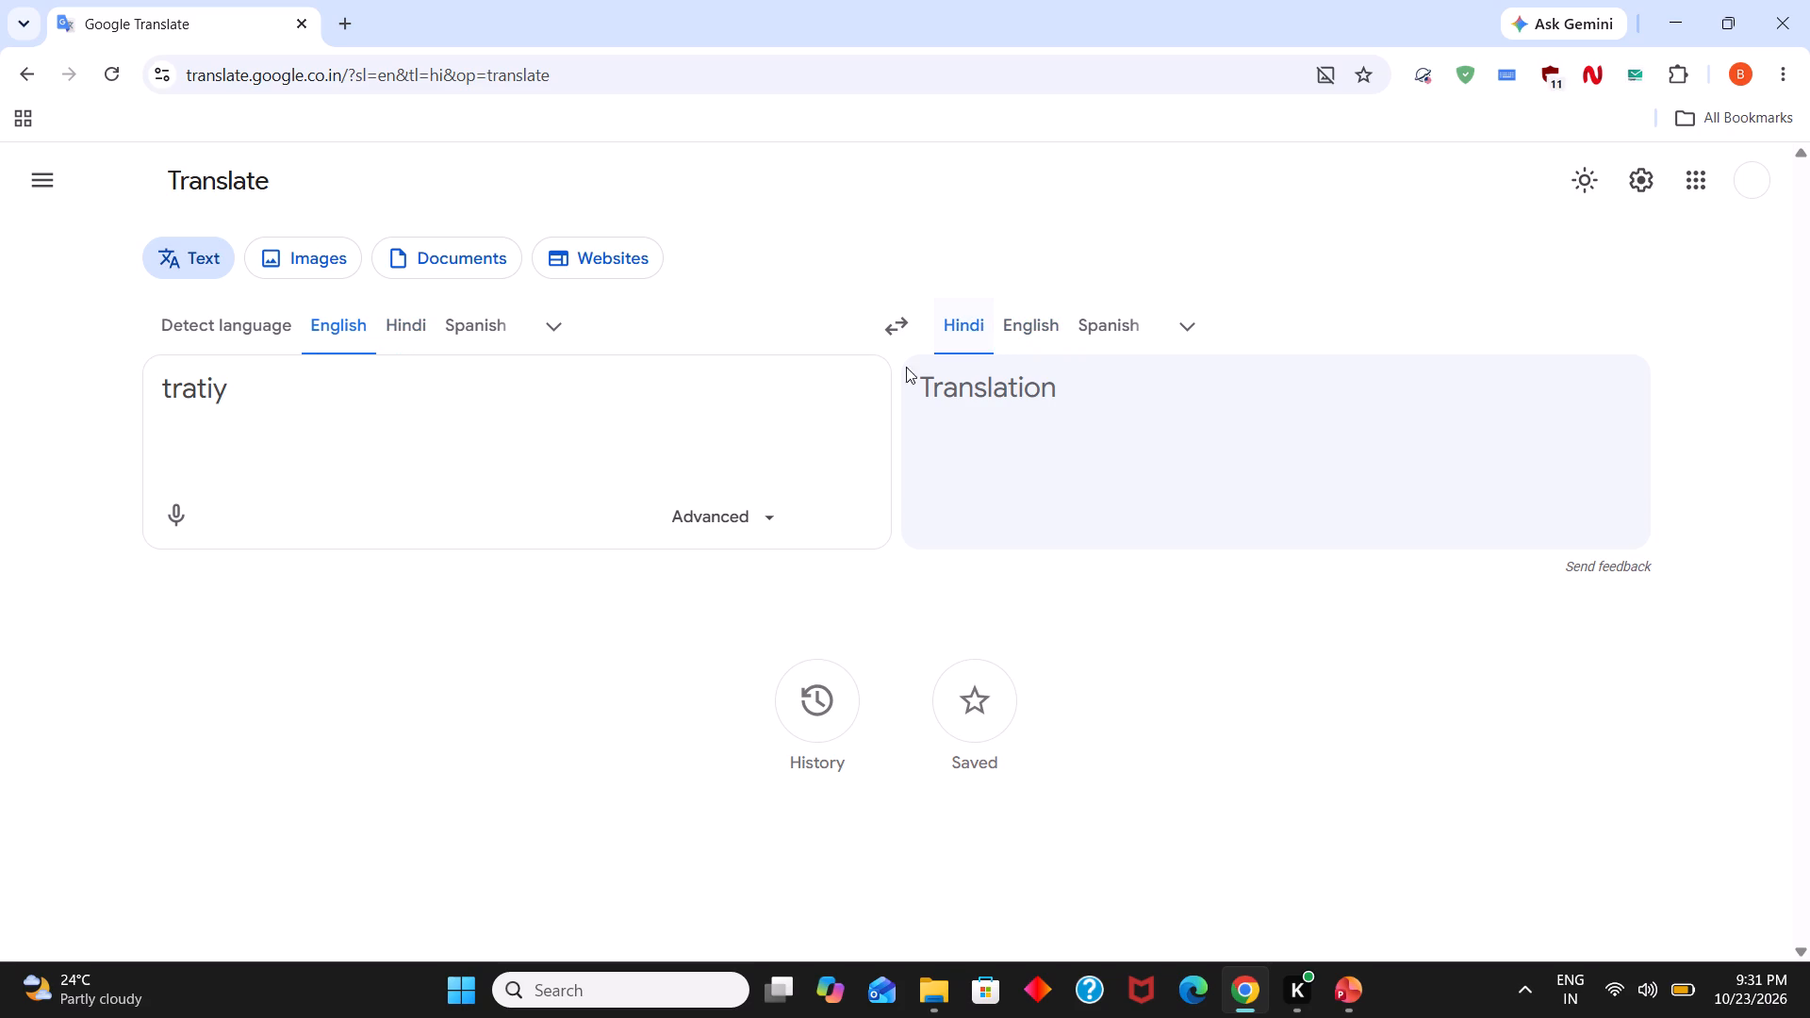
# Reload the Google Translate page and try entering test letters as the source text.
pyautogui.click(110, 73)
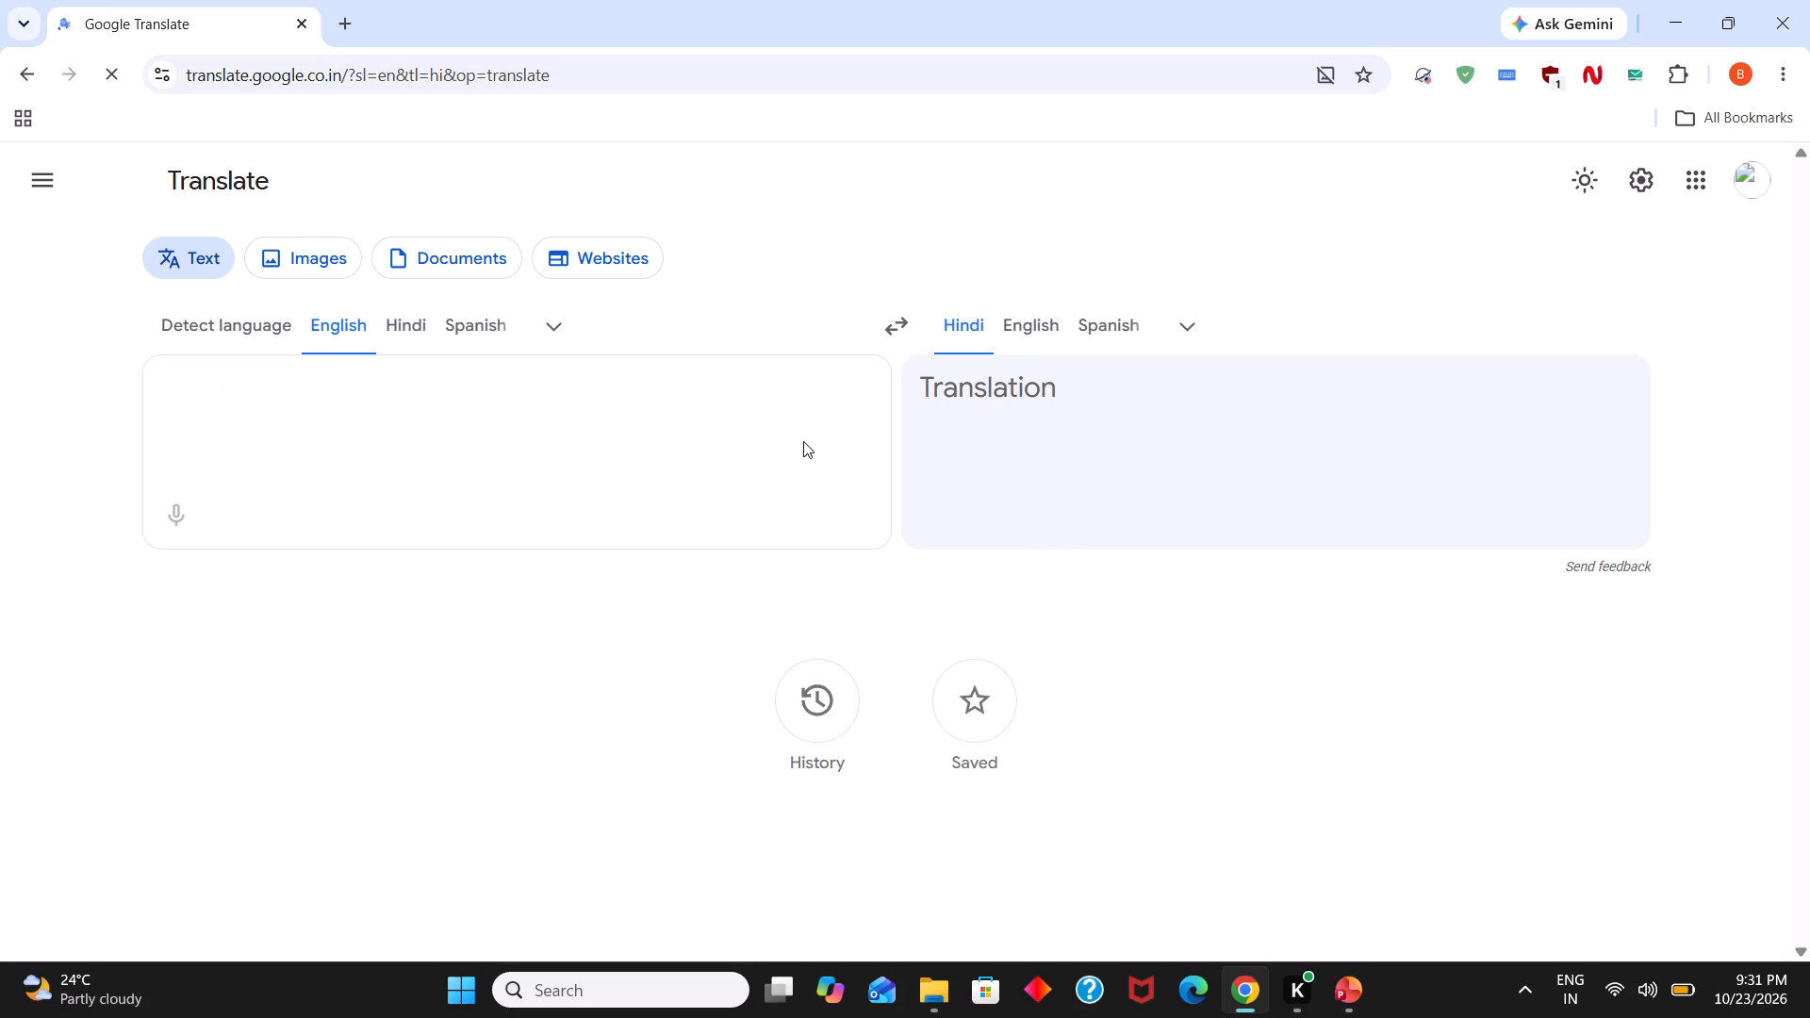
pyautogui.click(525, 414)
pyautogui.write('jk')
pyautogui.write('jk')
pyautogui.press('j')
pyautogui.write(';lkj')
# Search Google for "translate into hindi" to get its built-in translator.
pyautogui.moveTo(605, 77); pyautogui.dragTo(42, 70)
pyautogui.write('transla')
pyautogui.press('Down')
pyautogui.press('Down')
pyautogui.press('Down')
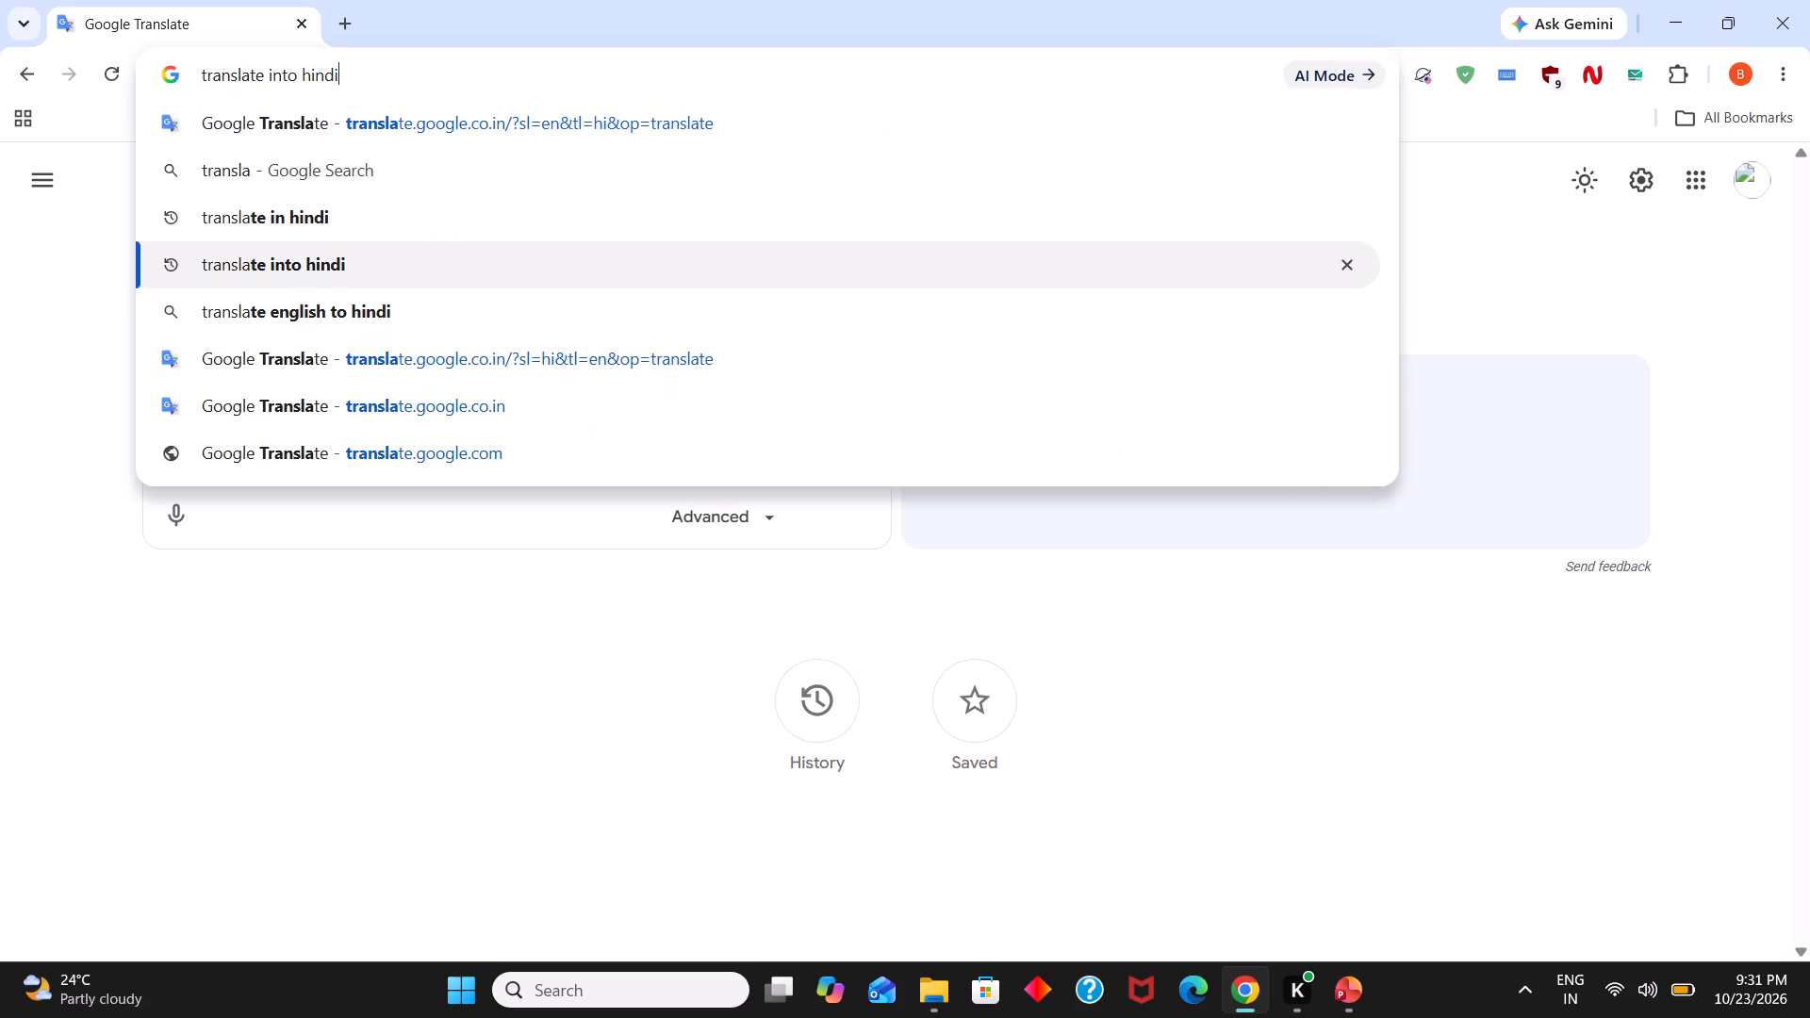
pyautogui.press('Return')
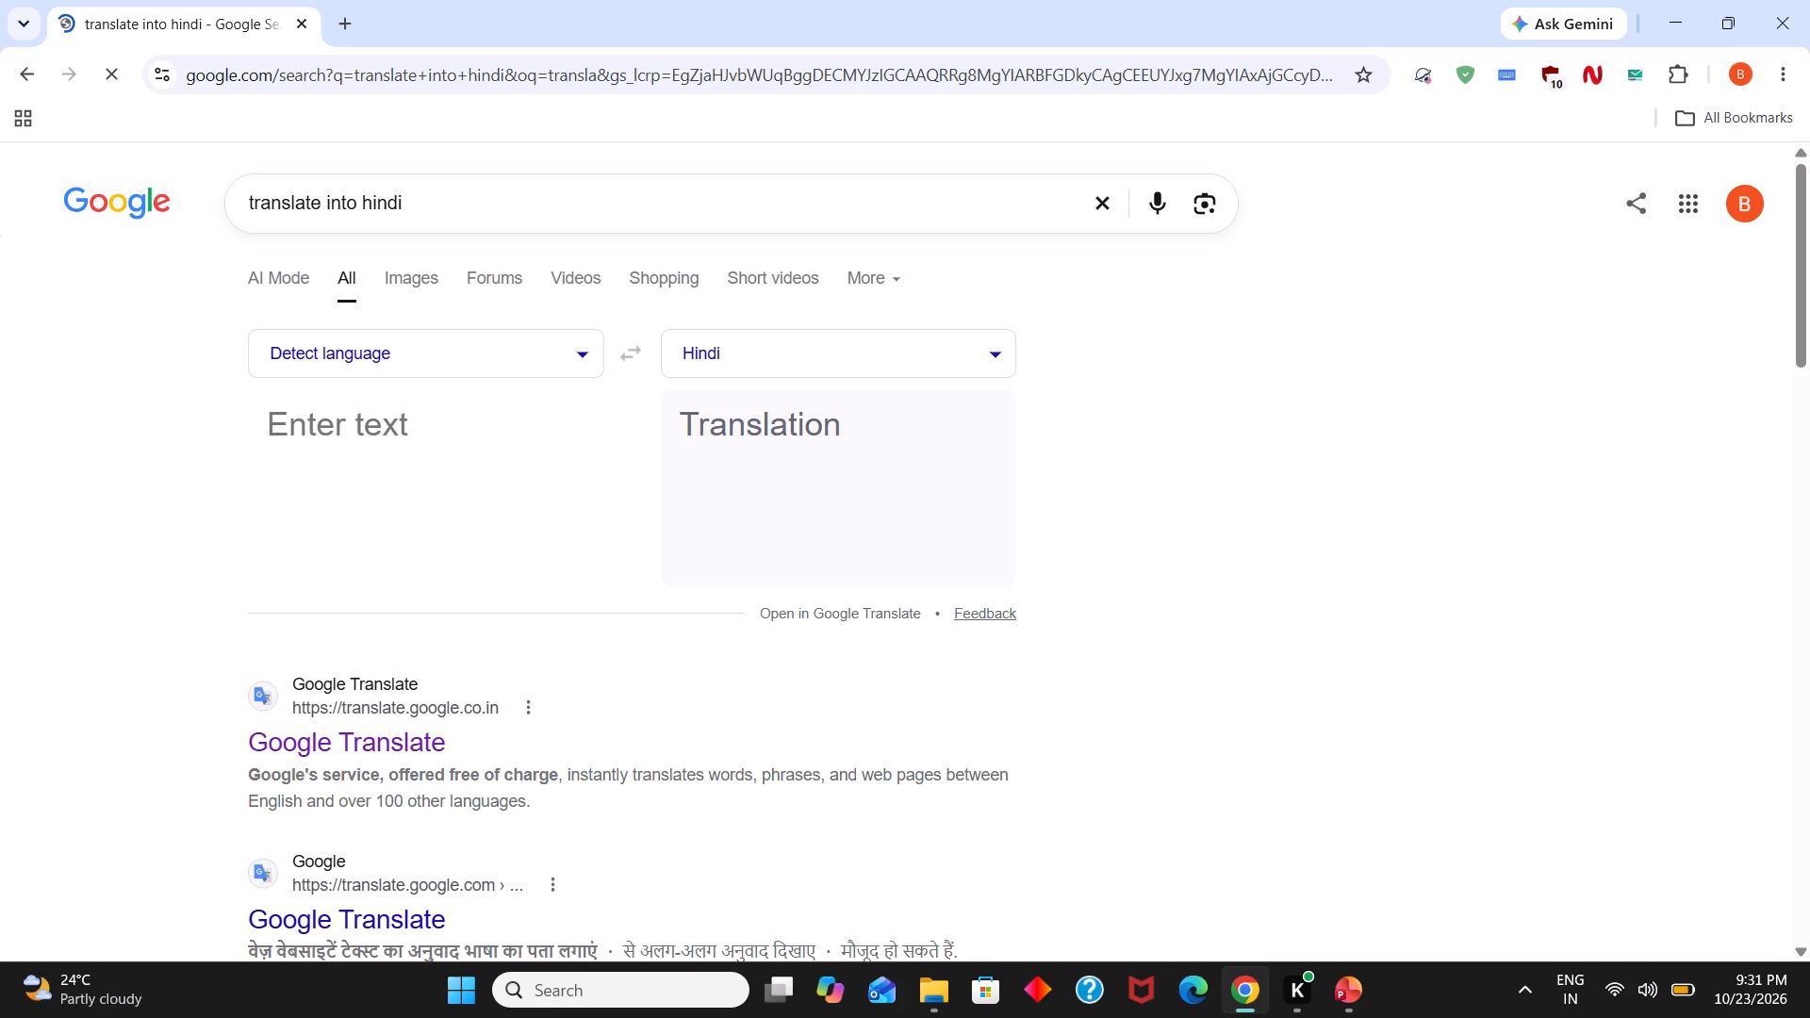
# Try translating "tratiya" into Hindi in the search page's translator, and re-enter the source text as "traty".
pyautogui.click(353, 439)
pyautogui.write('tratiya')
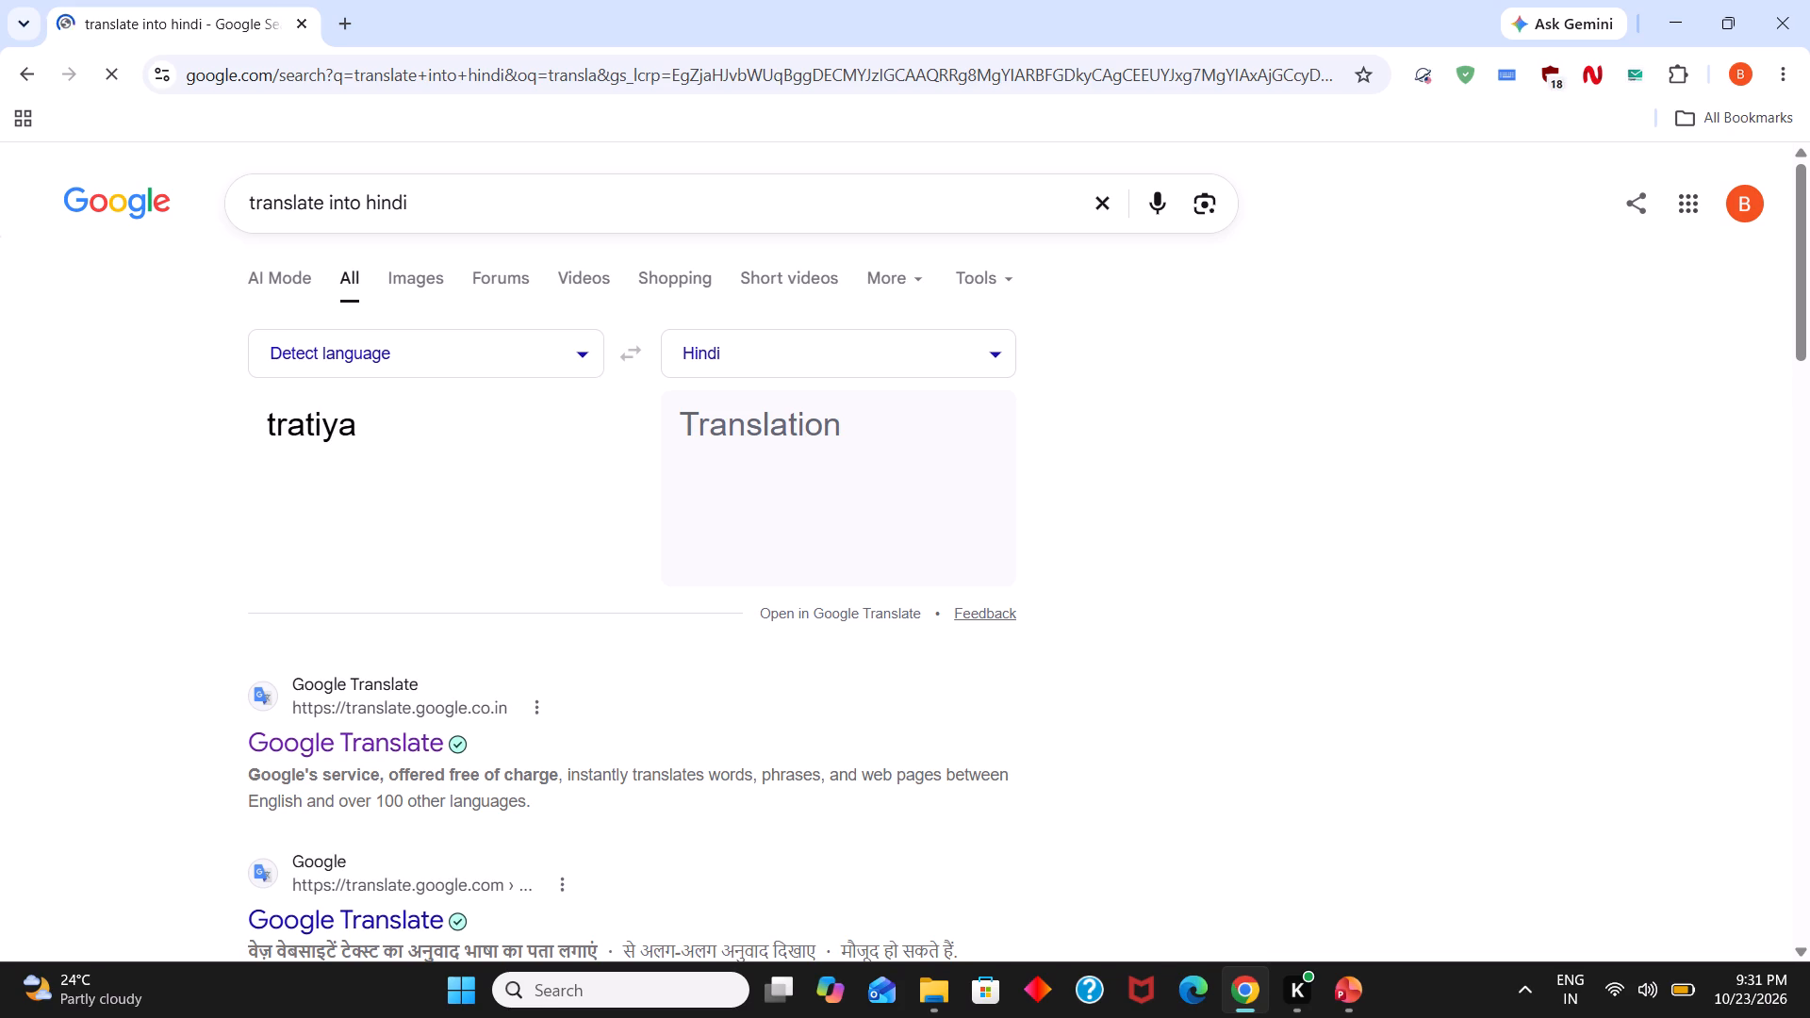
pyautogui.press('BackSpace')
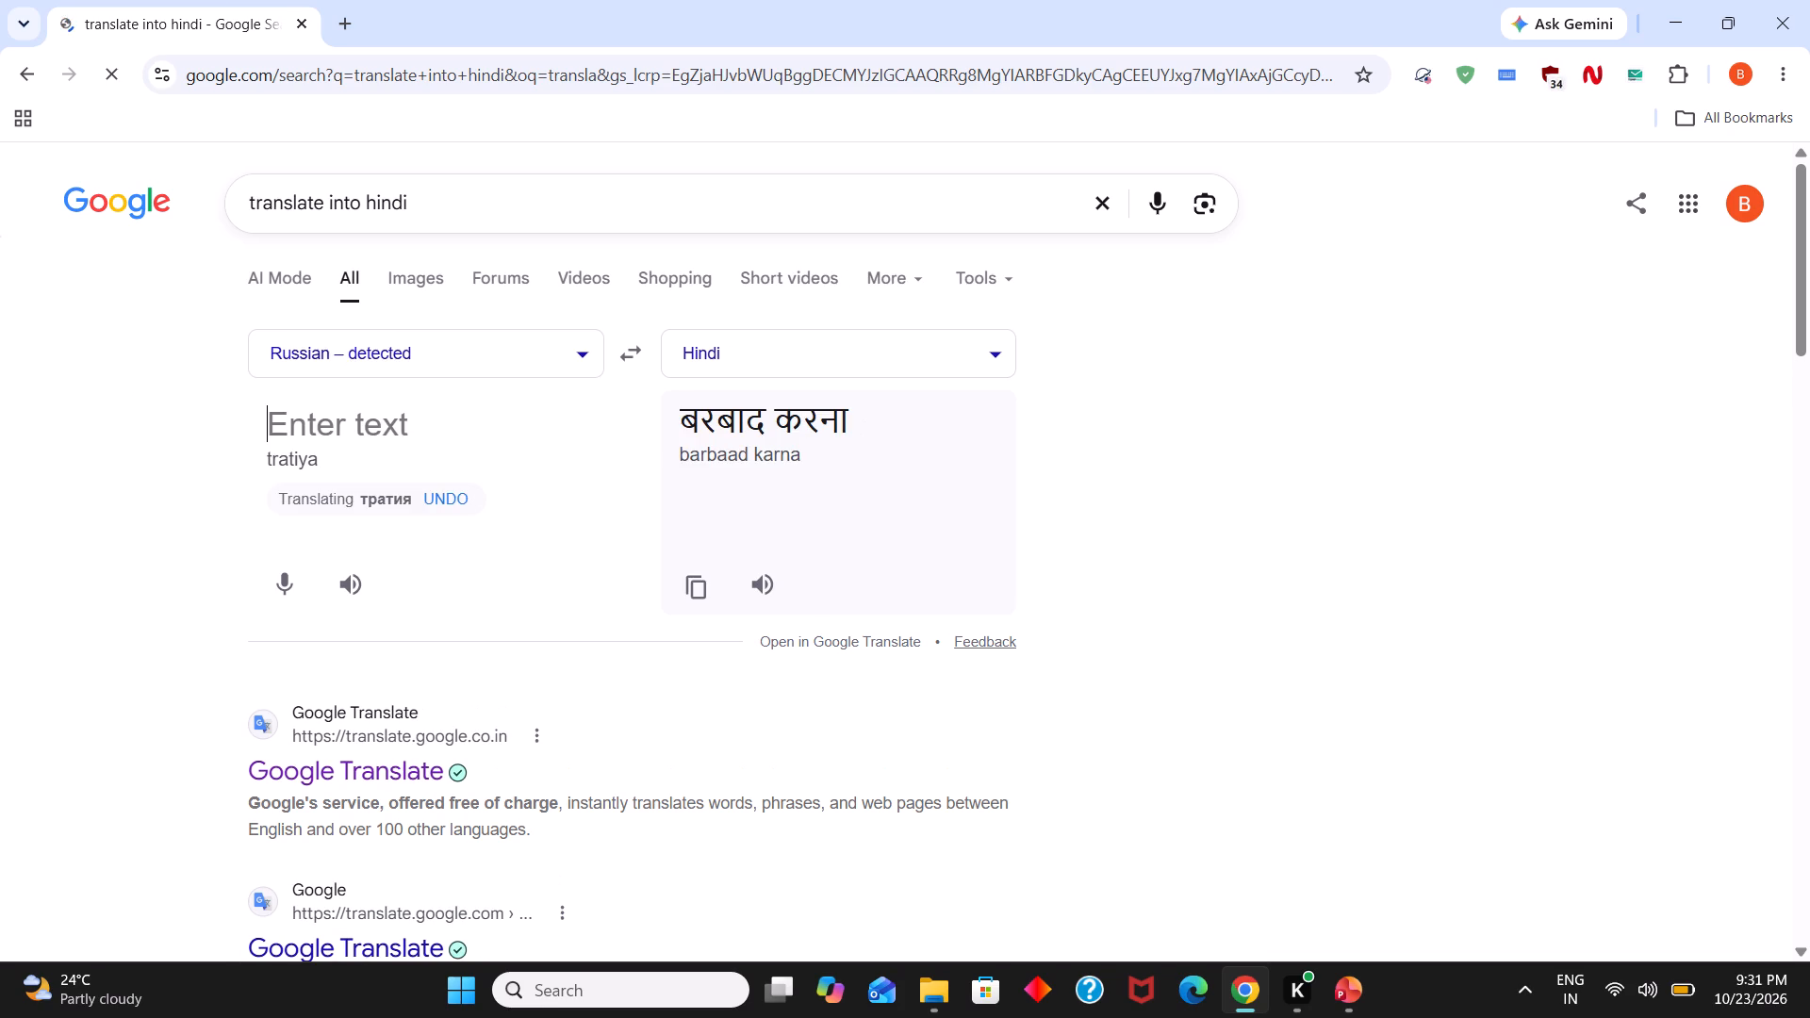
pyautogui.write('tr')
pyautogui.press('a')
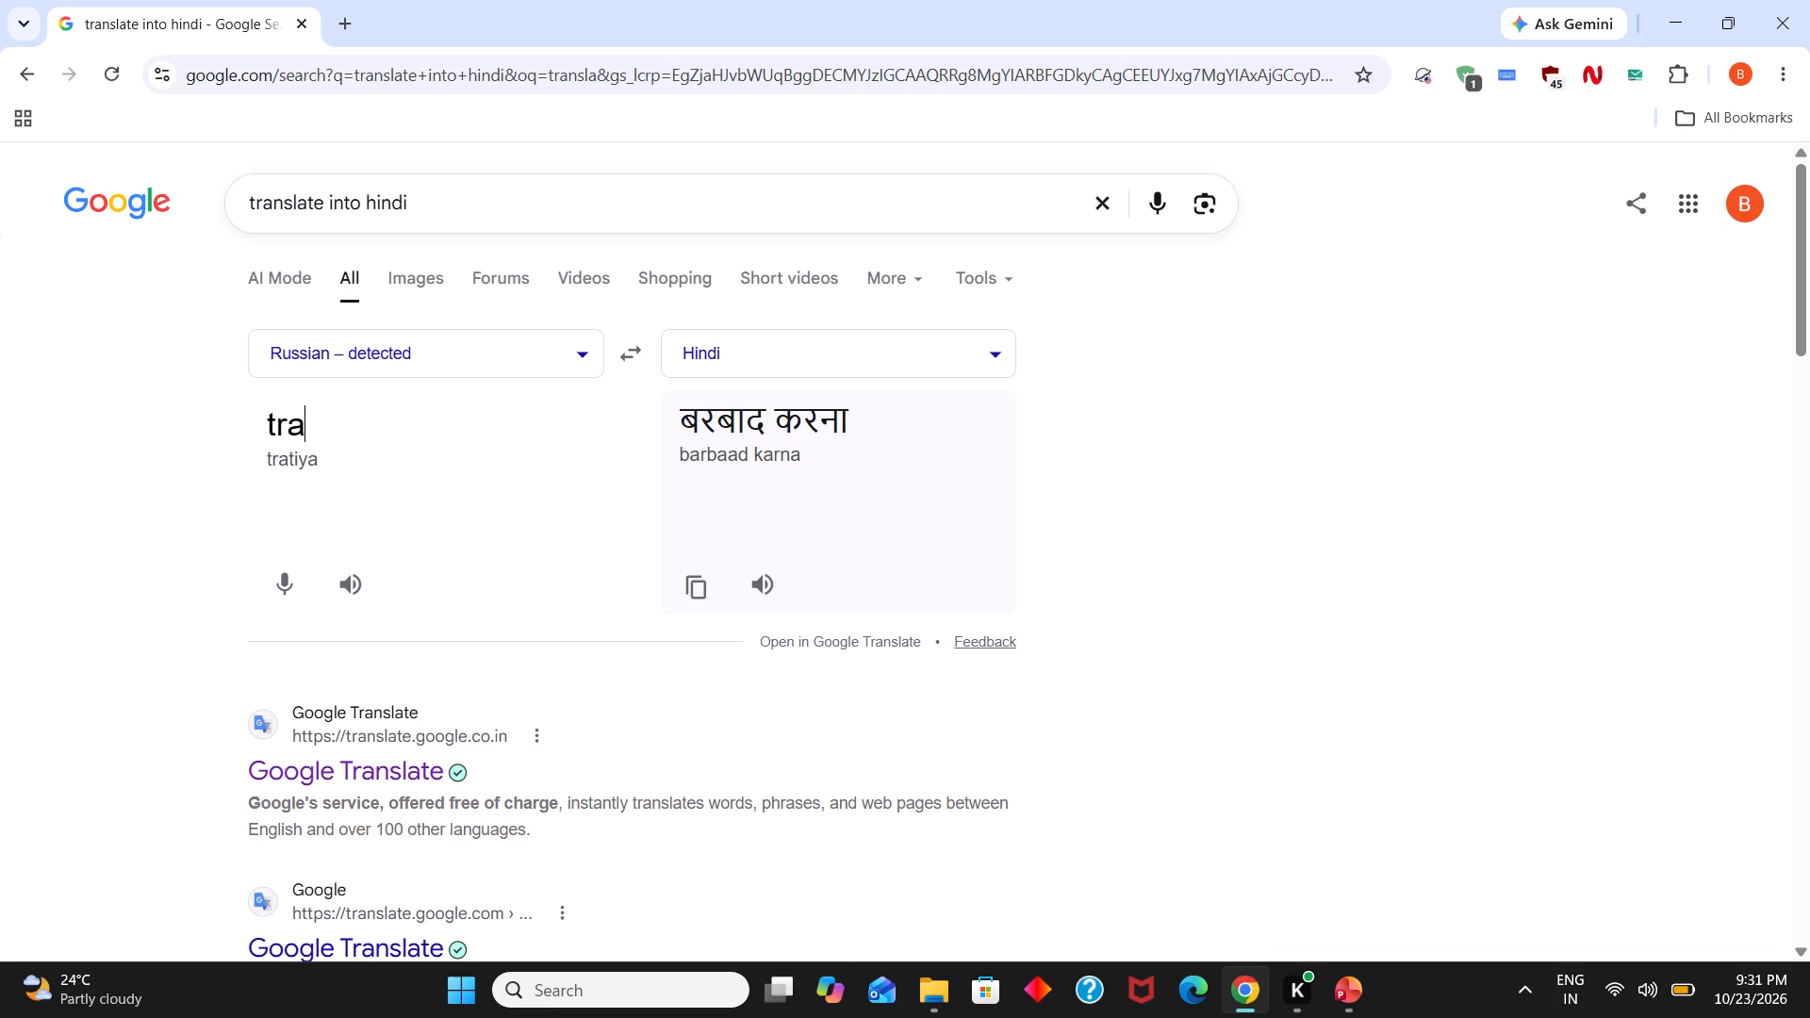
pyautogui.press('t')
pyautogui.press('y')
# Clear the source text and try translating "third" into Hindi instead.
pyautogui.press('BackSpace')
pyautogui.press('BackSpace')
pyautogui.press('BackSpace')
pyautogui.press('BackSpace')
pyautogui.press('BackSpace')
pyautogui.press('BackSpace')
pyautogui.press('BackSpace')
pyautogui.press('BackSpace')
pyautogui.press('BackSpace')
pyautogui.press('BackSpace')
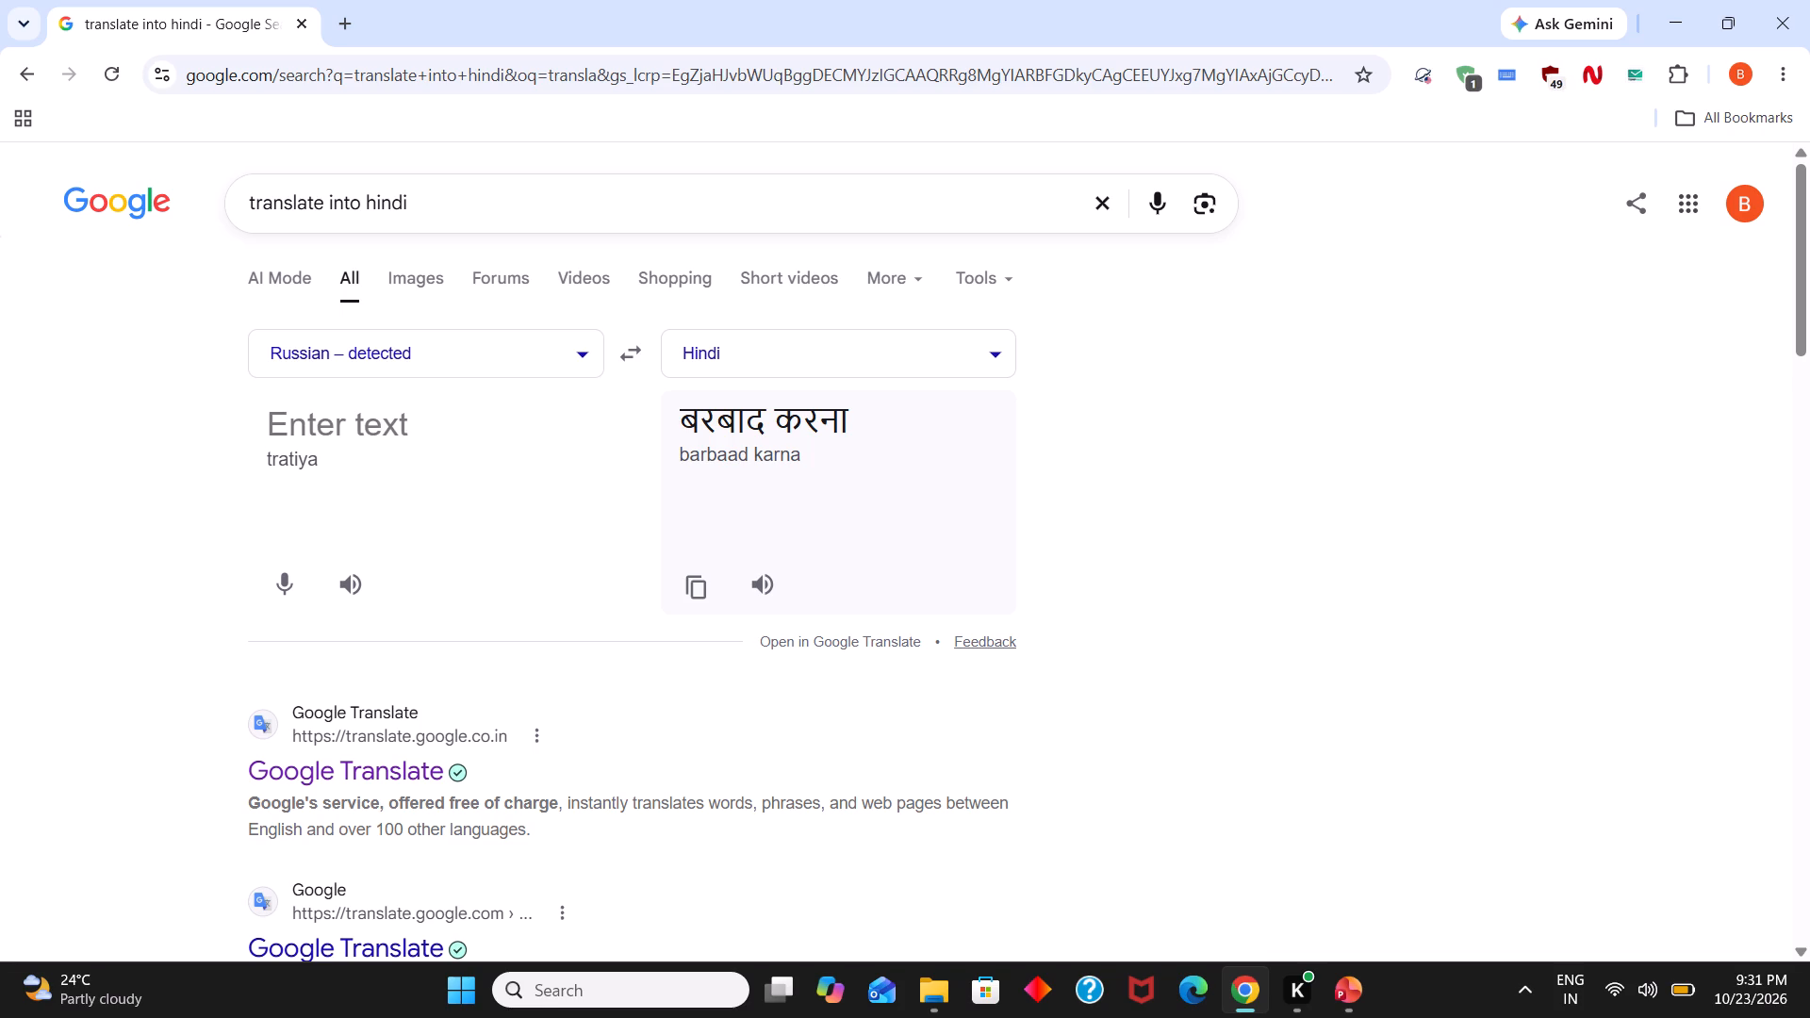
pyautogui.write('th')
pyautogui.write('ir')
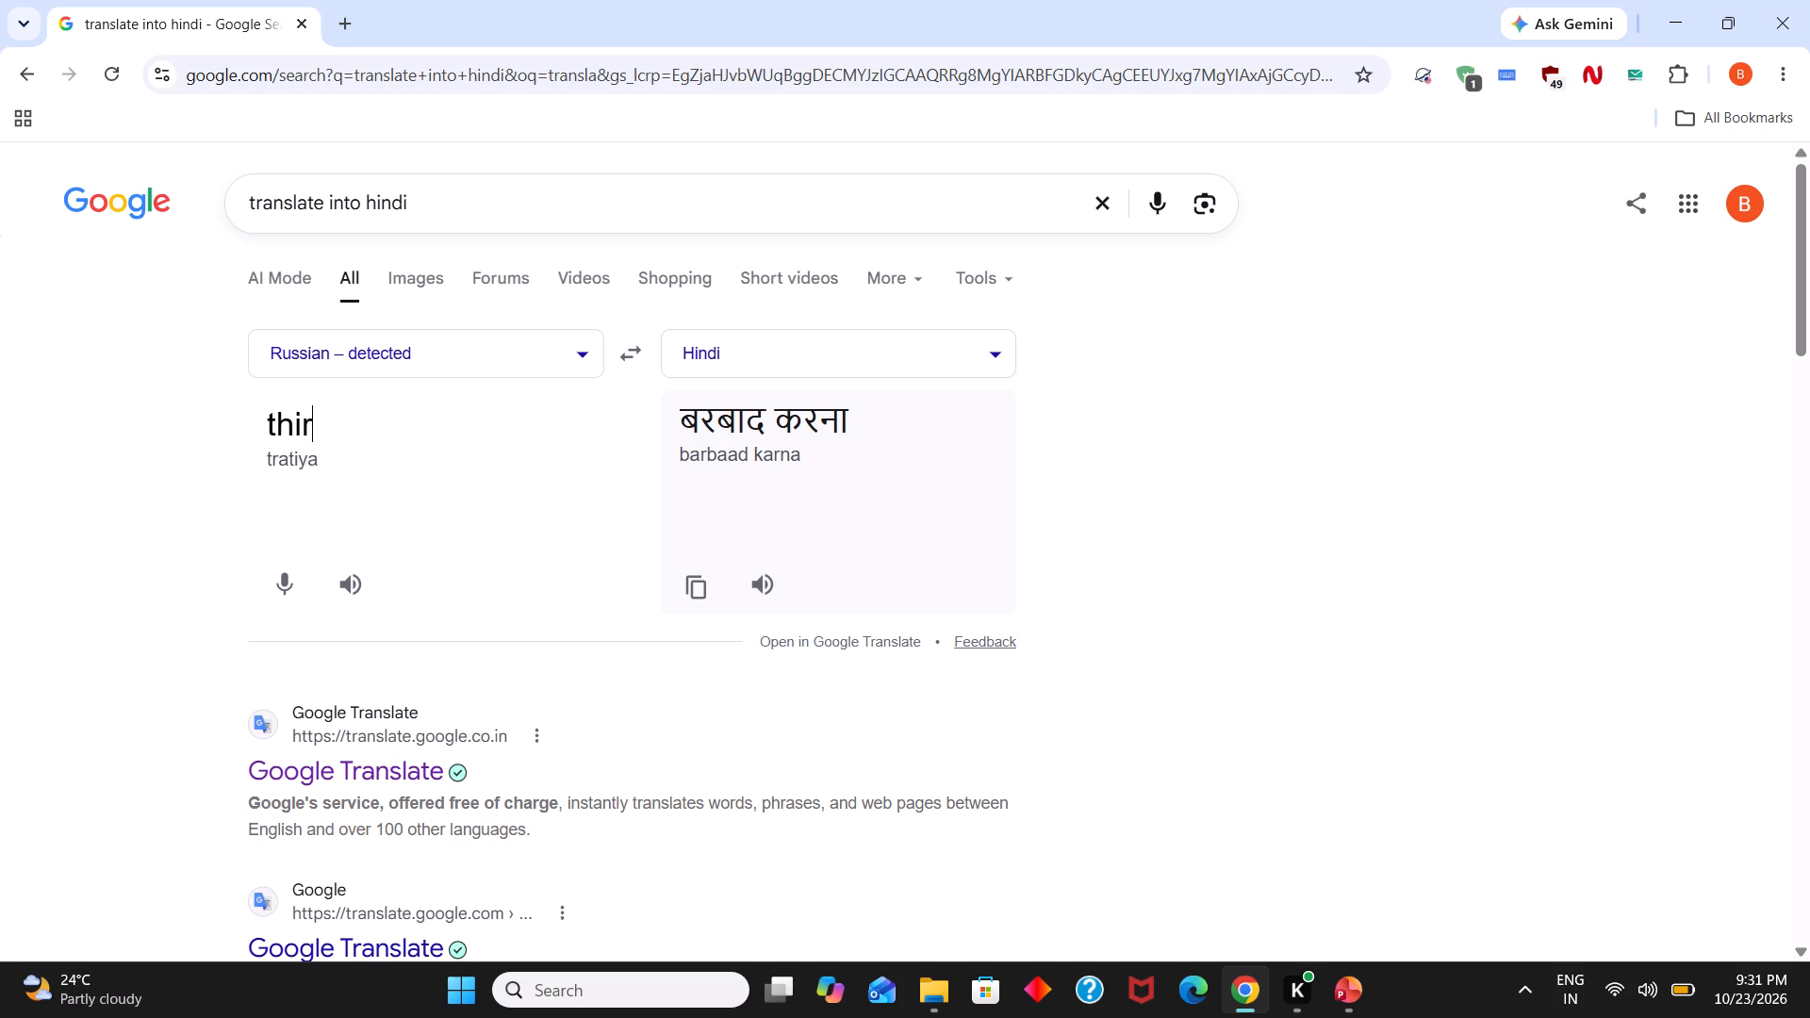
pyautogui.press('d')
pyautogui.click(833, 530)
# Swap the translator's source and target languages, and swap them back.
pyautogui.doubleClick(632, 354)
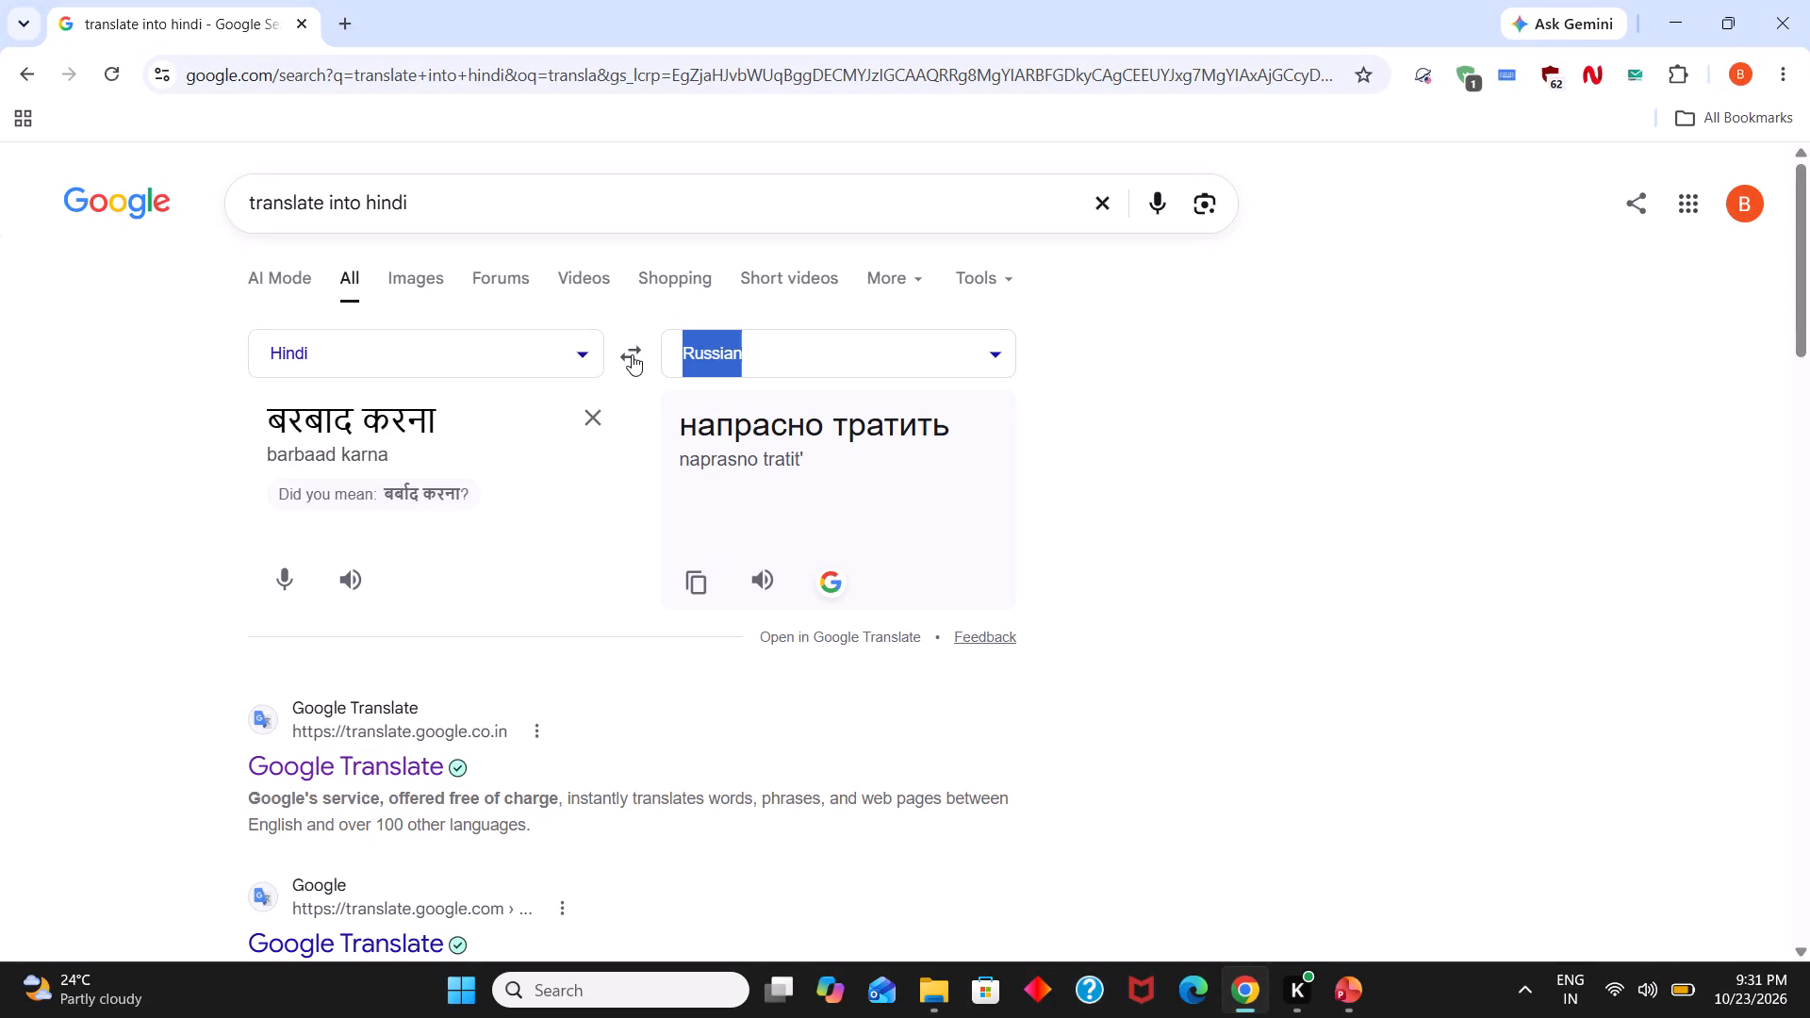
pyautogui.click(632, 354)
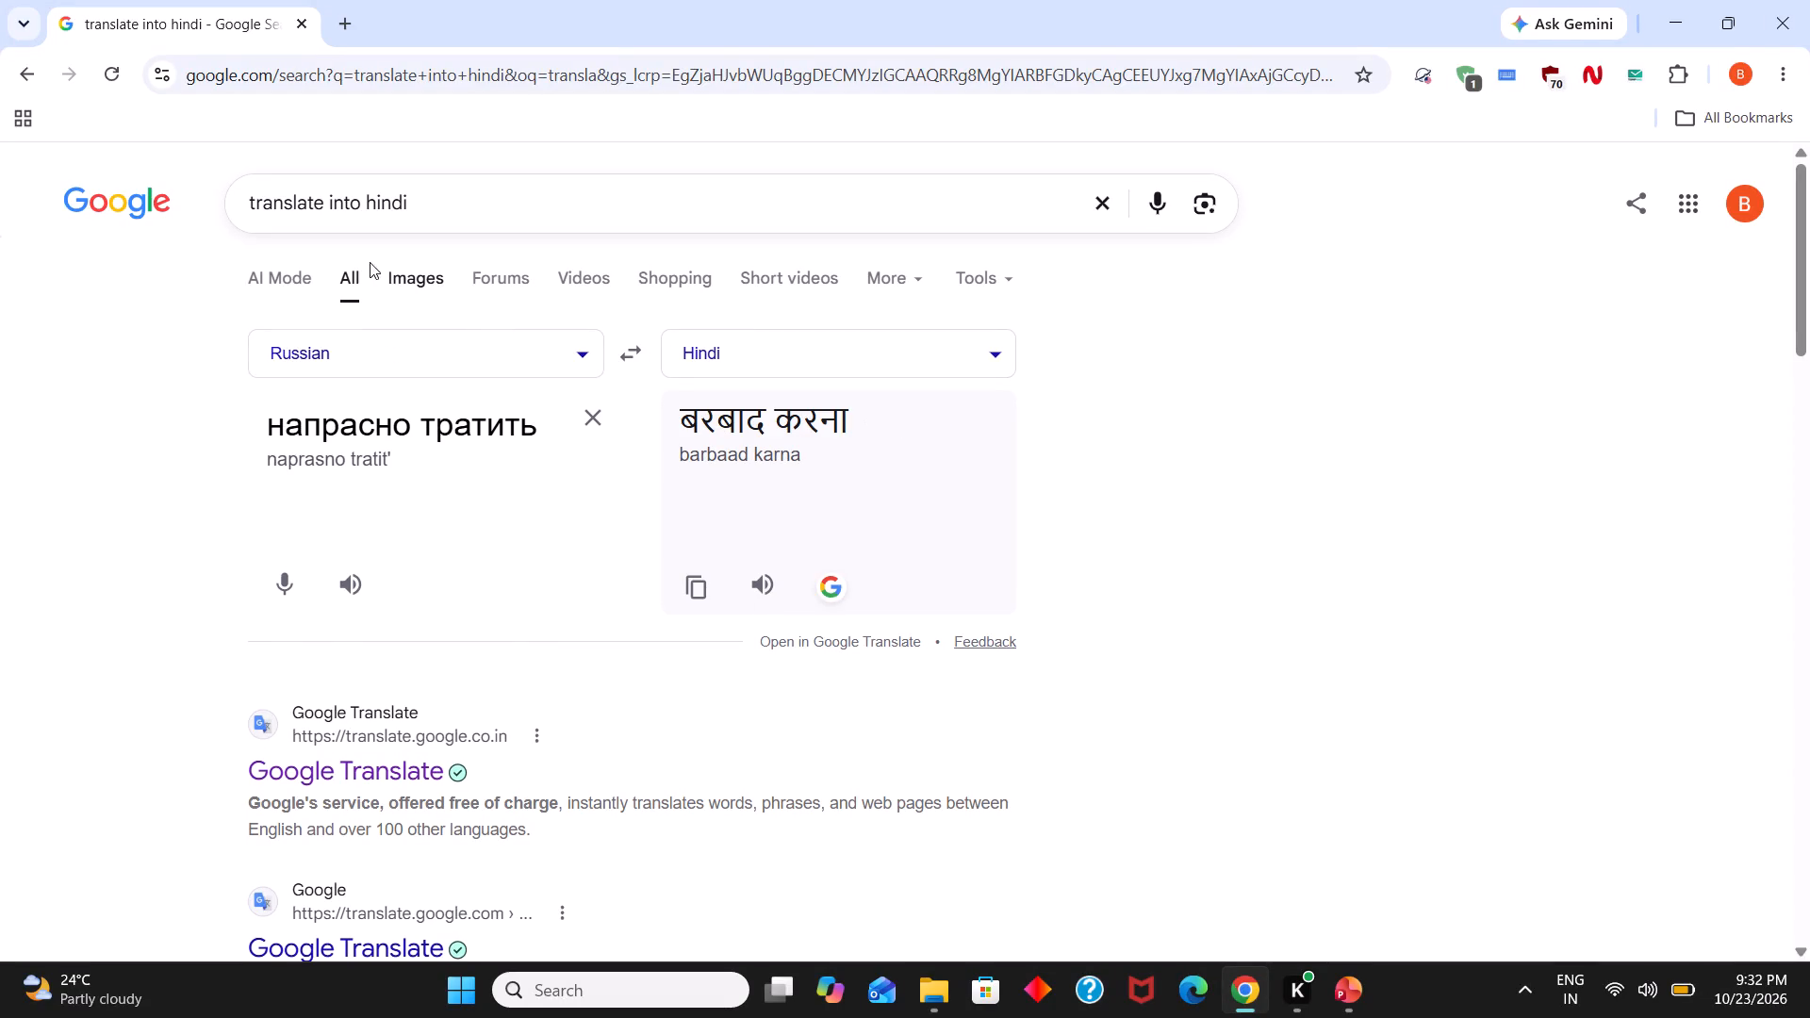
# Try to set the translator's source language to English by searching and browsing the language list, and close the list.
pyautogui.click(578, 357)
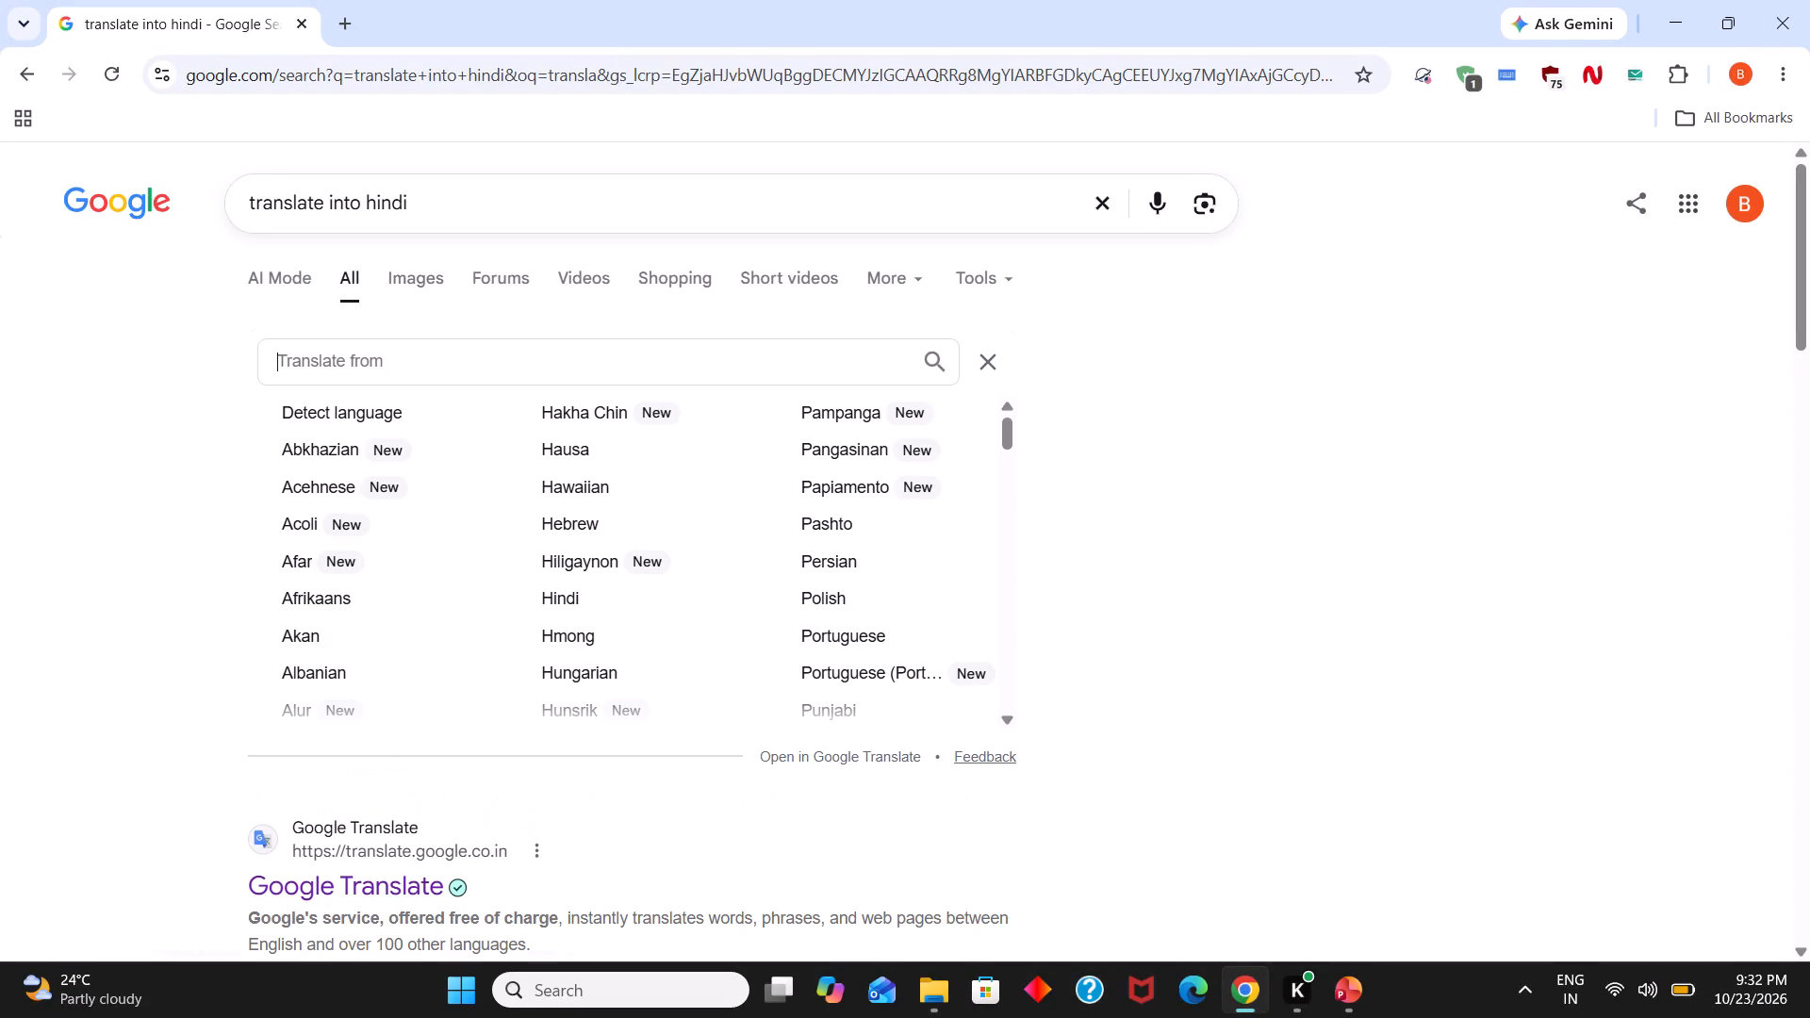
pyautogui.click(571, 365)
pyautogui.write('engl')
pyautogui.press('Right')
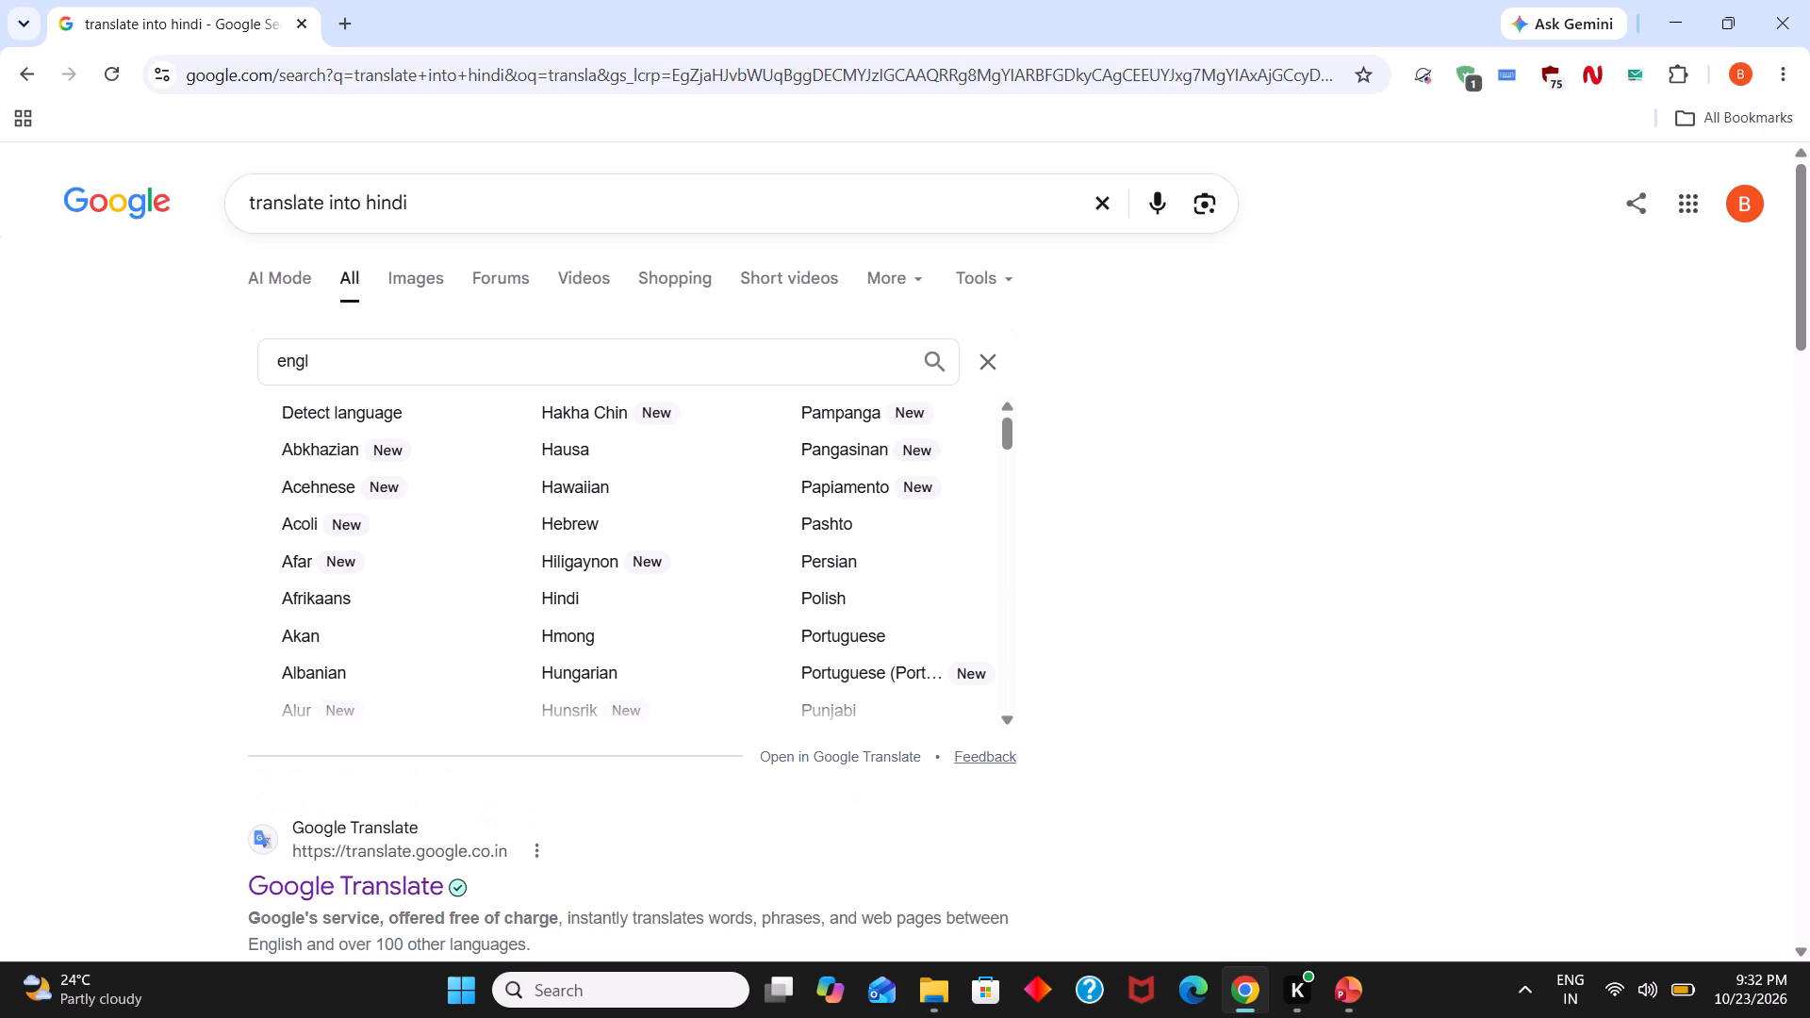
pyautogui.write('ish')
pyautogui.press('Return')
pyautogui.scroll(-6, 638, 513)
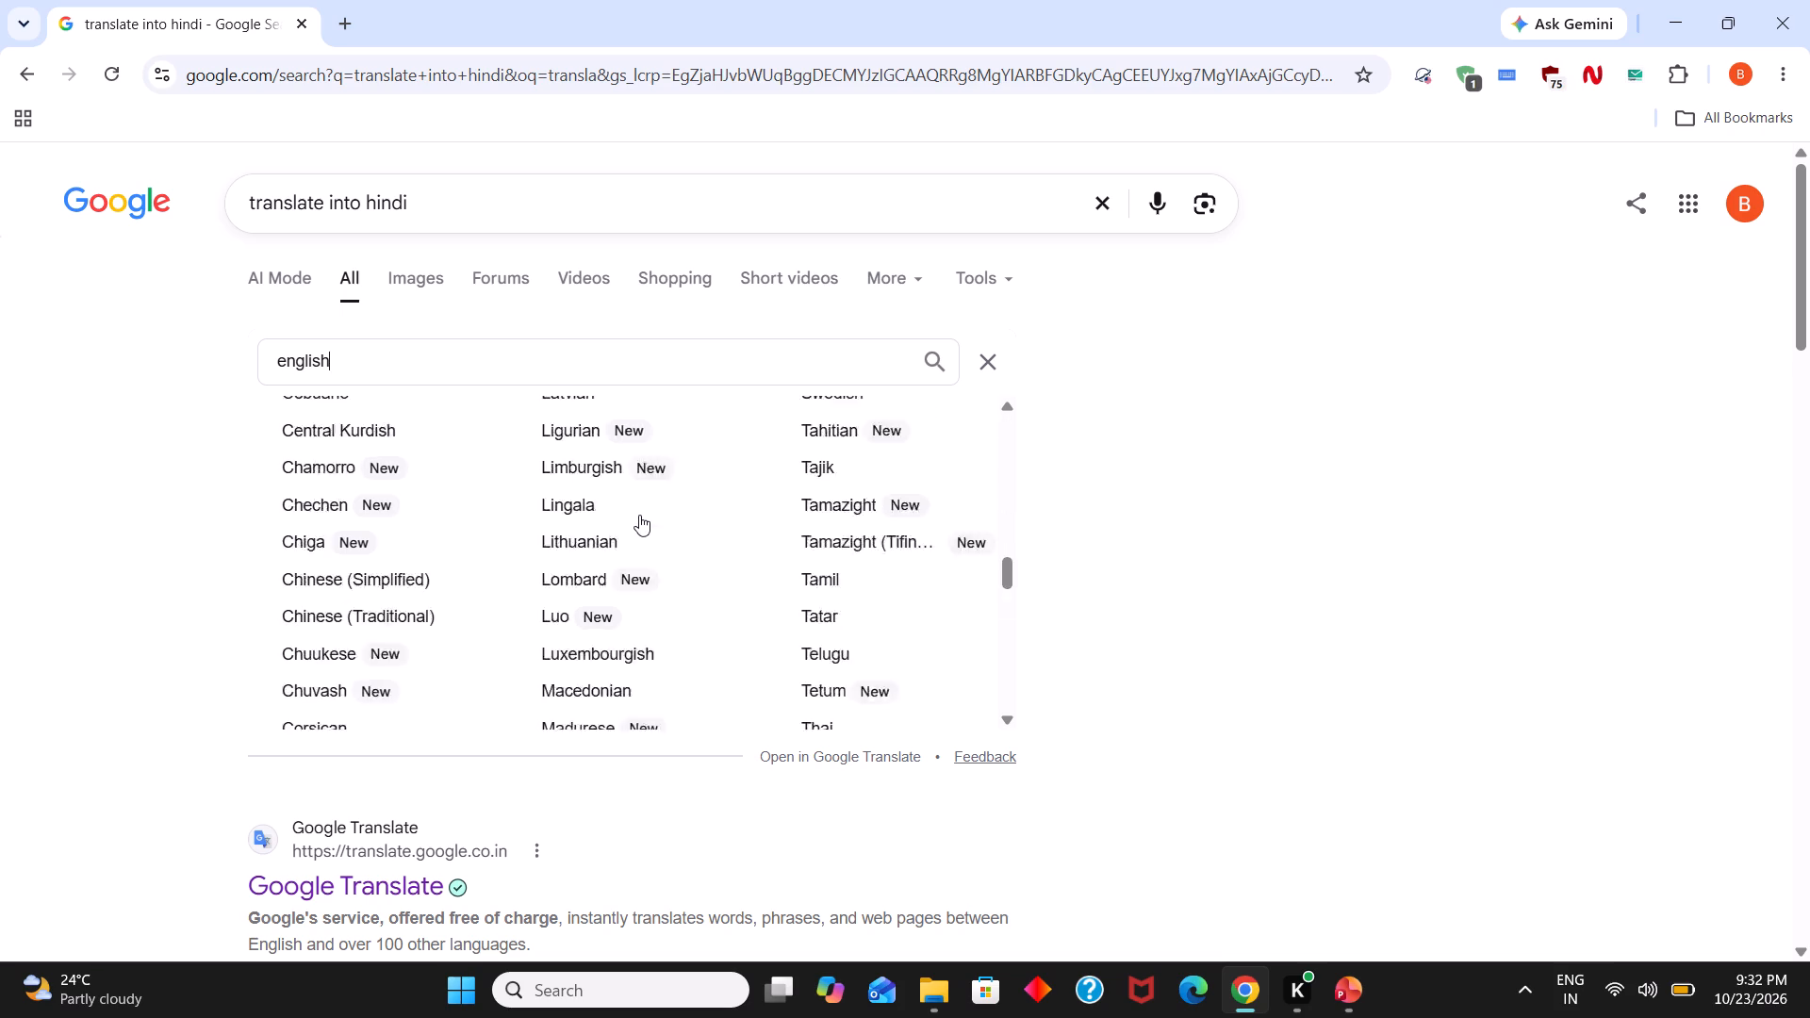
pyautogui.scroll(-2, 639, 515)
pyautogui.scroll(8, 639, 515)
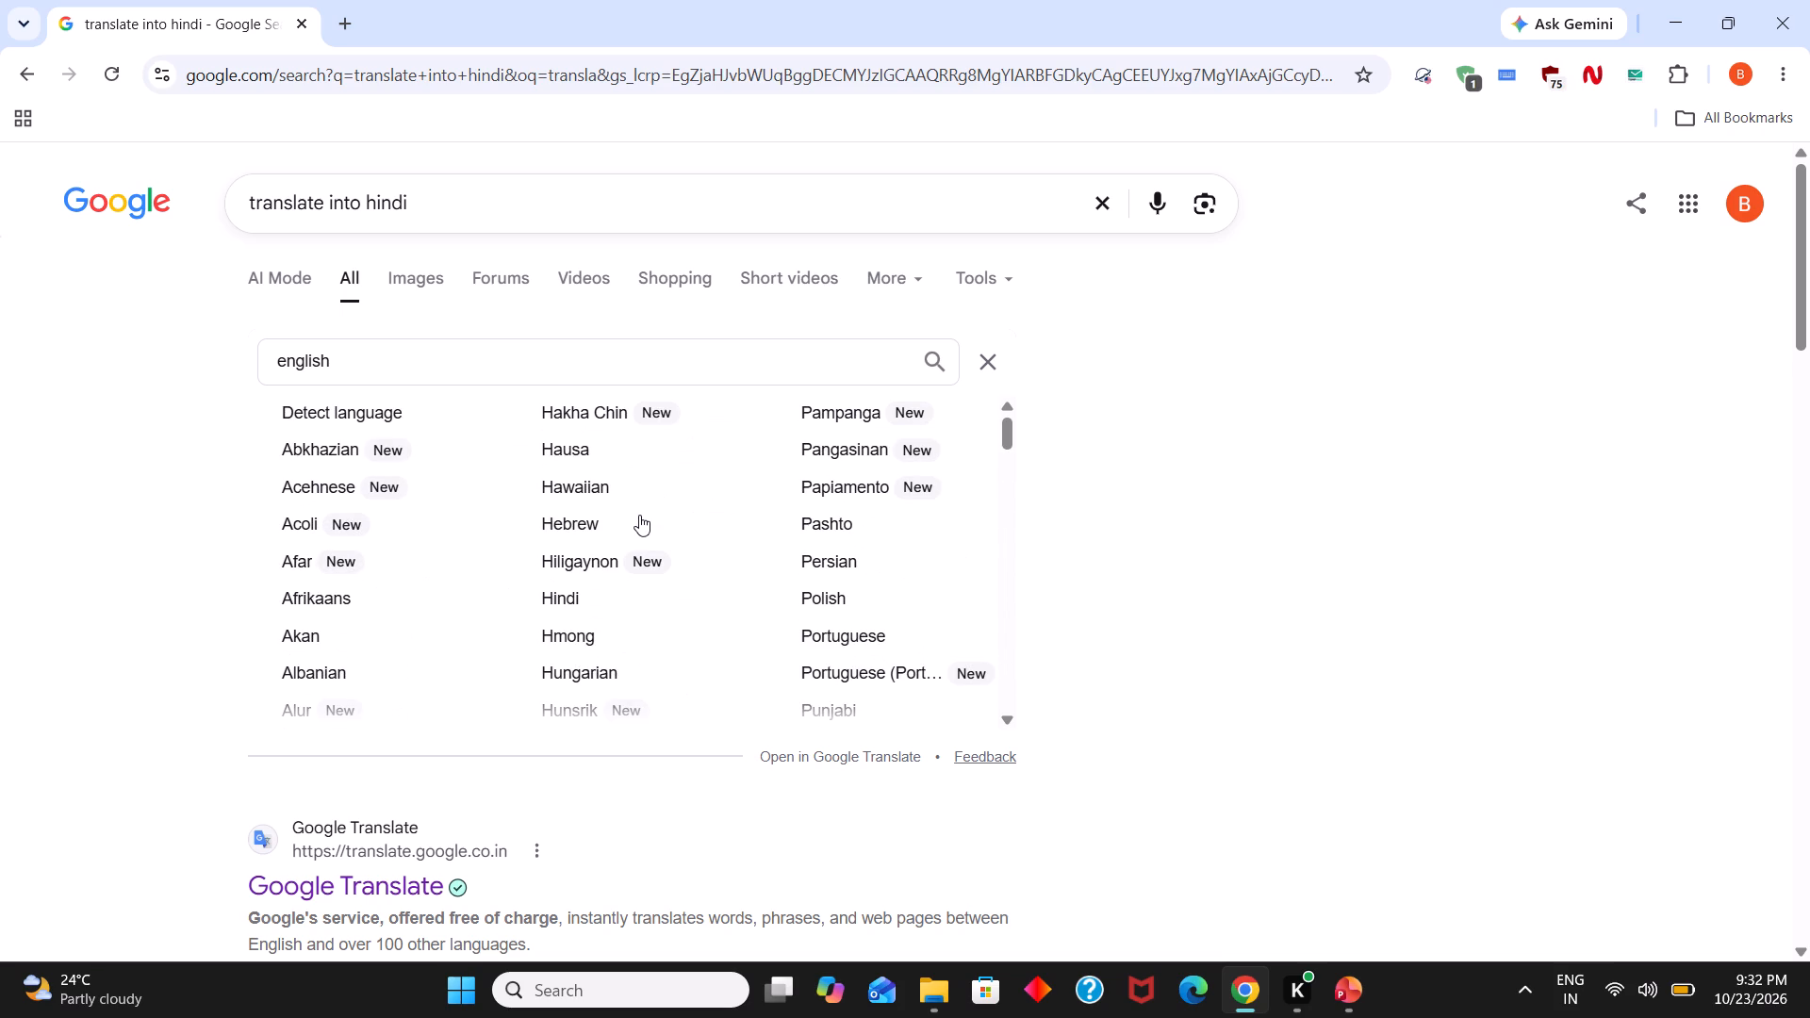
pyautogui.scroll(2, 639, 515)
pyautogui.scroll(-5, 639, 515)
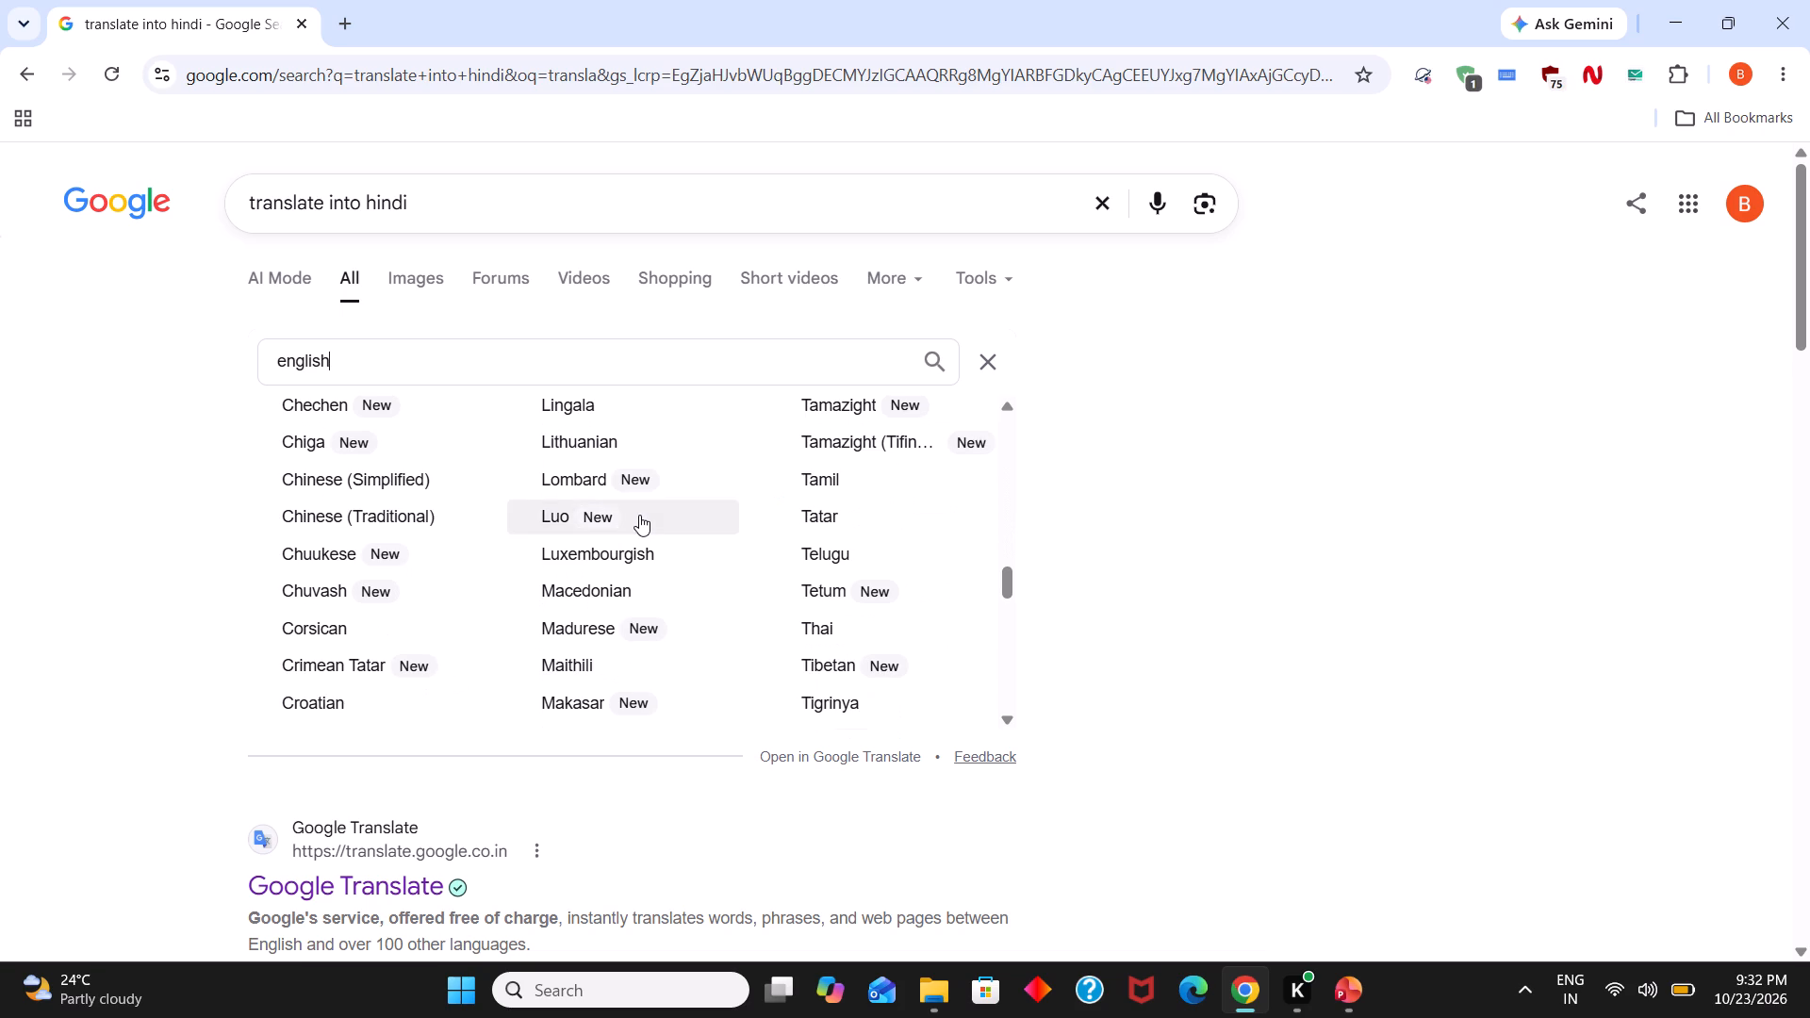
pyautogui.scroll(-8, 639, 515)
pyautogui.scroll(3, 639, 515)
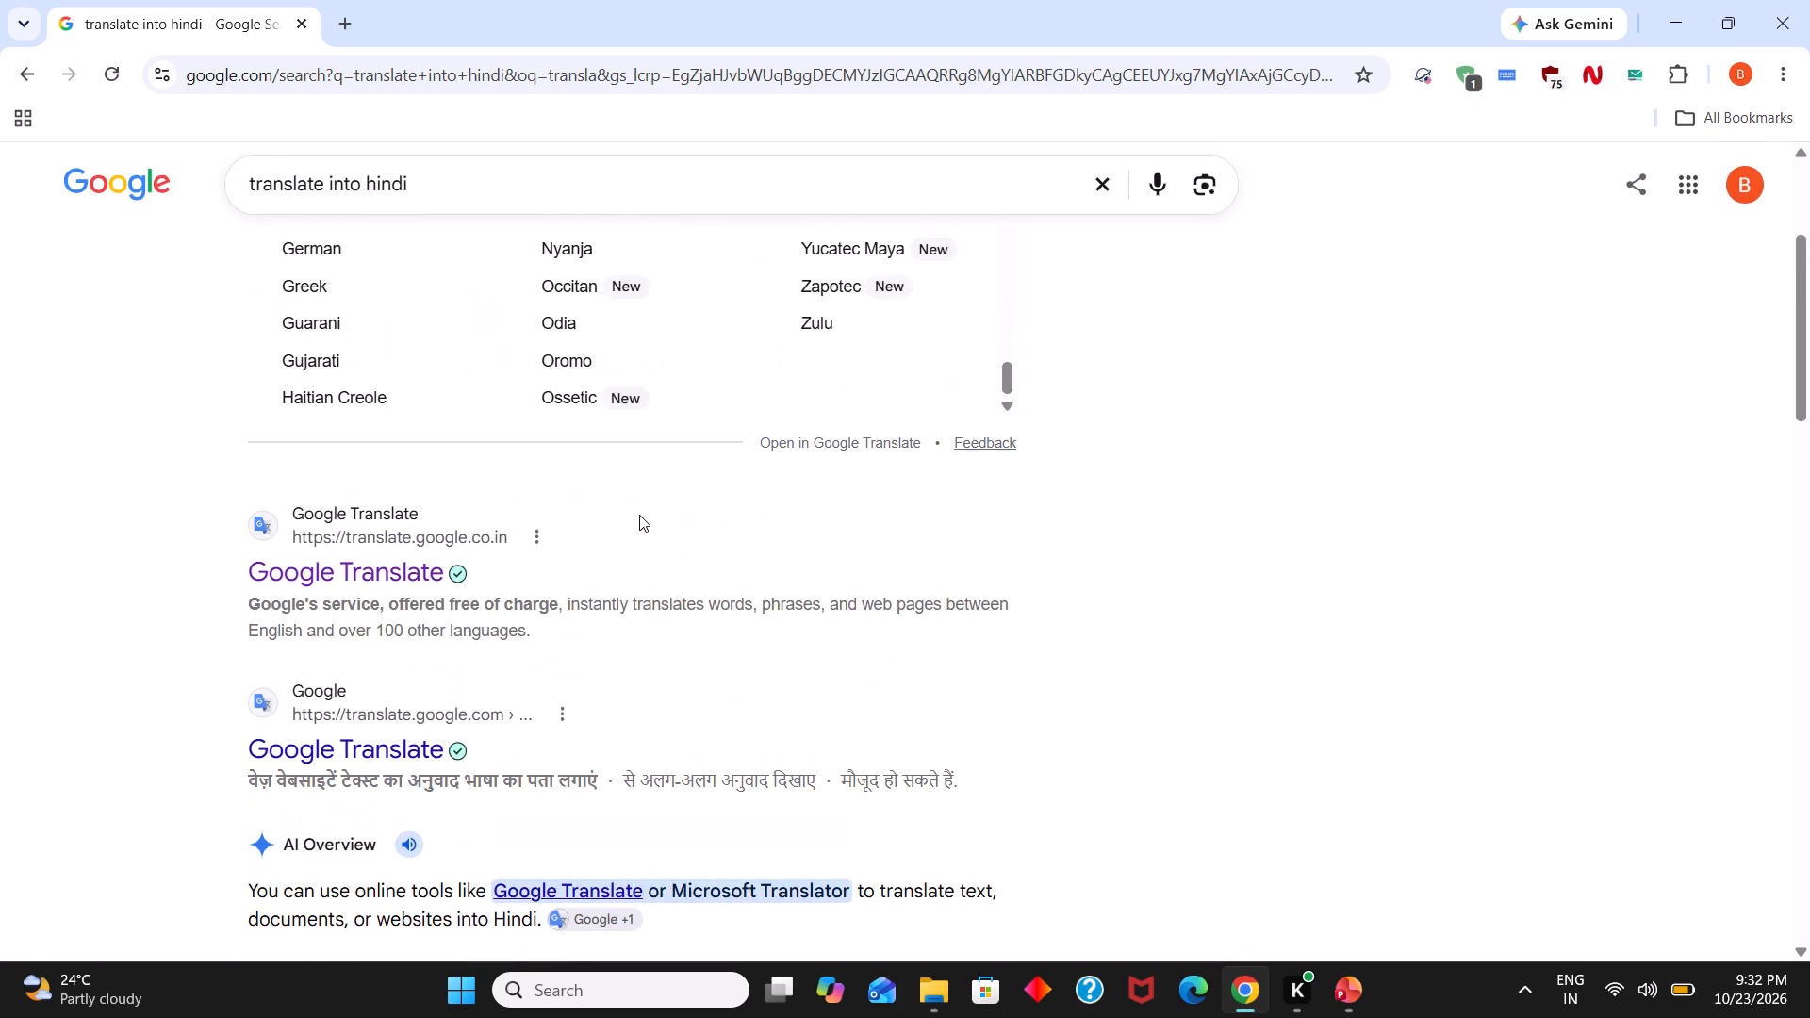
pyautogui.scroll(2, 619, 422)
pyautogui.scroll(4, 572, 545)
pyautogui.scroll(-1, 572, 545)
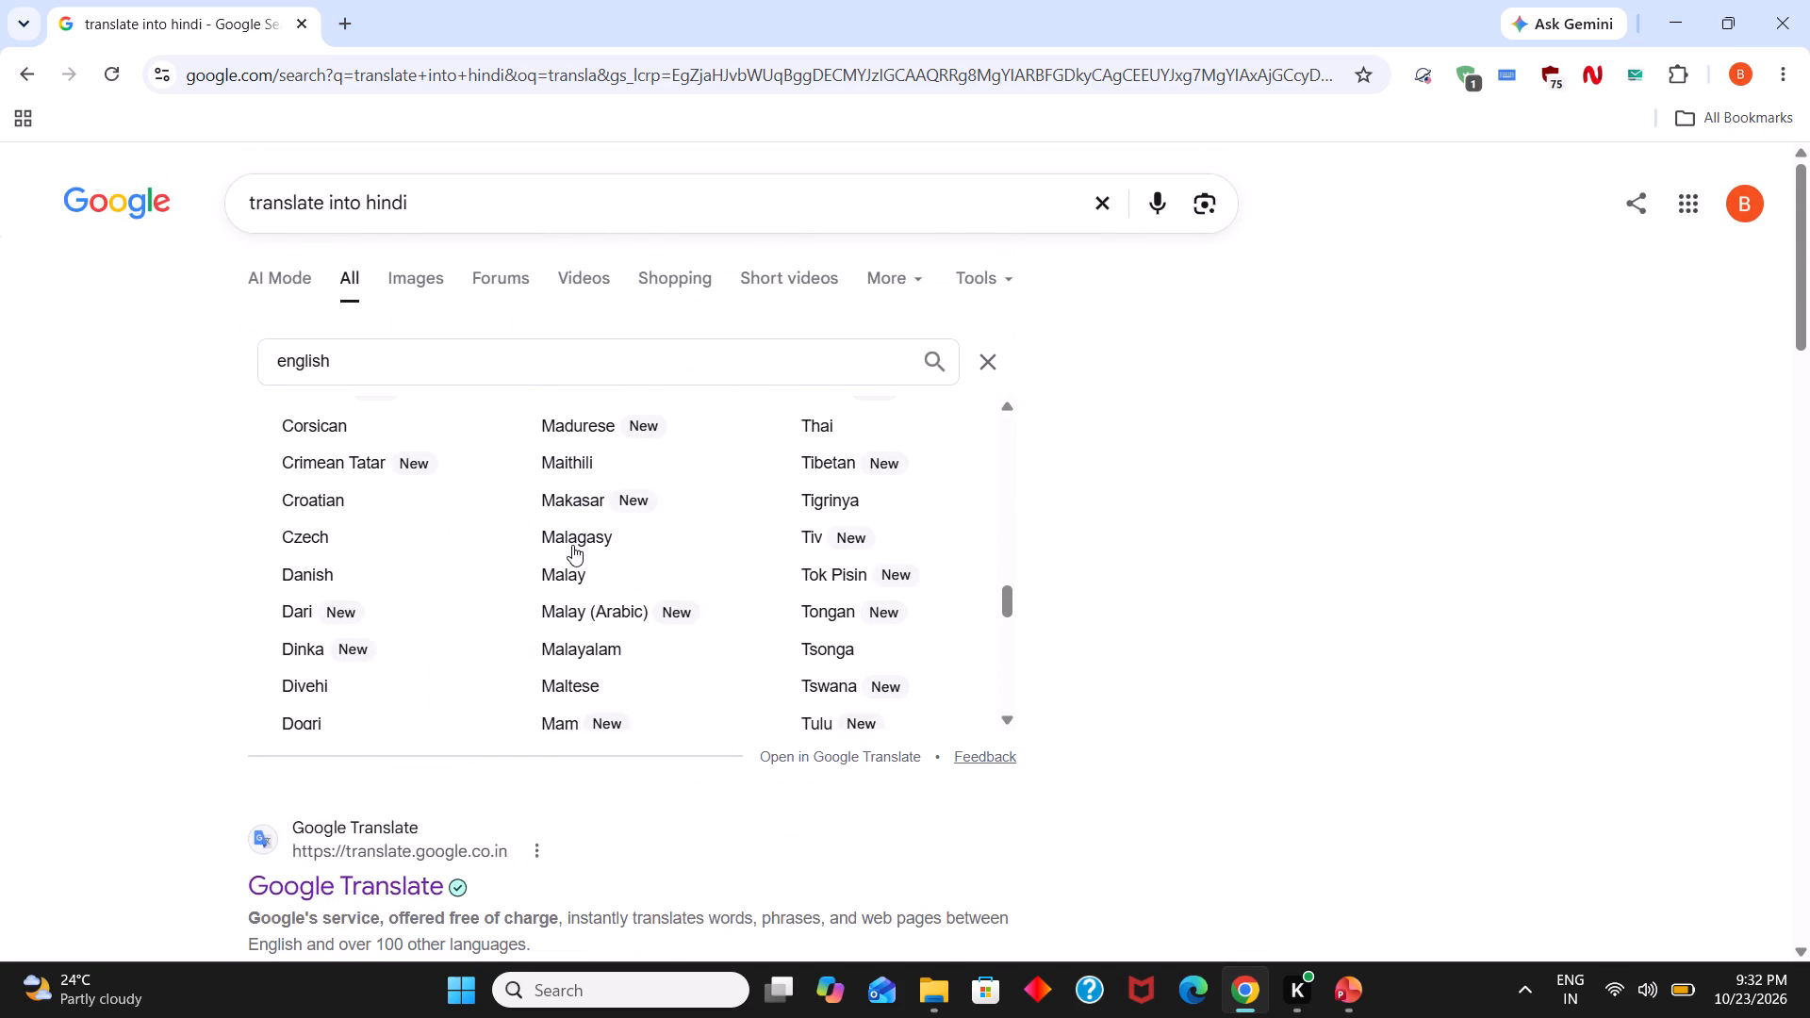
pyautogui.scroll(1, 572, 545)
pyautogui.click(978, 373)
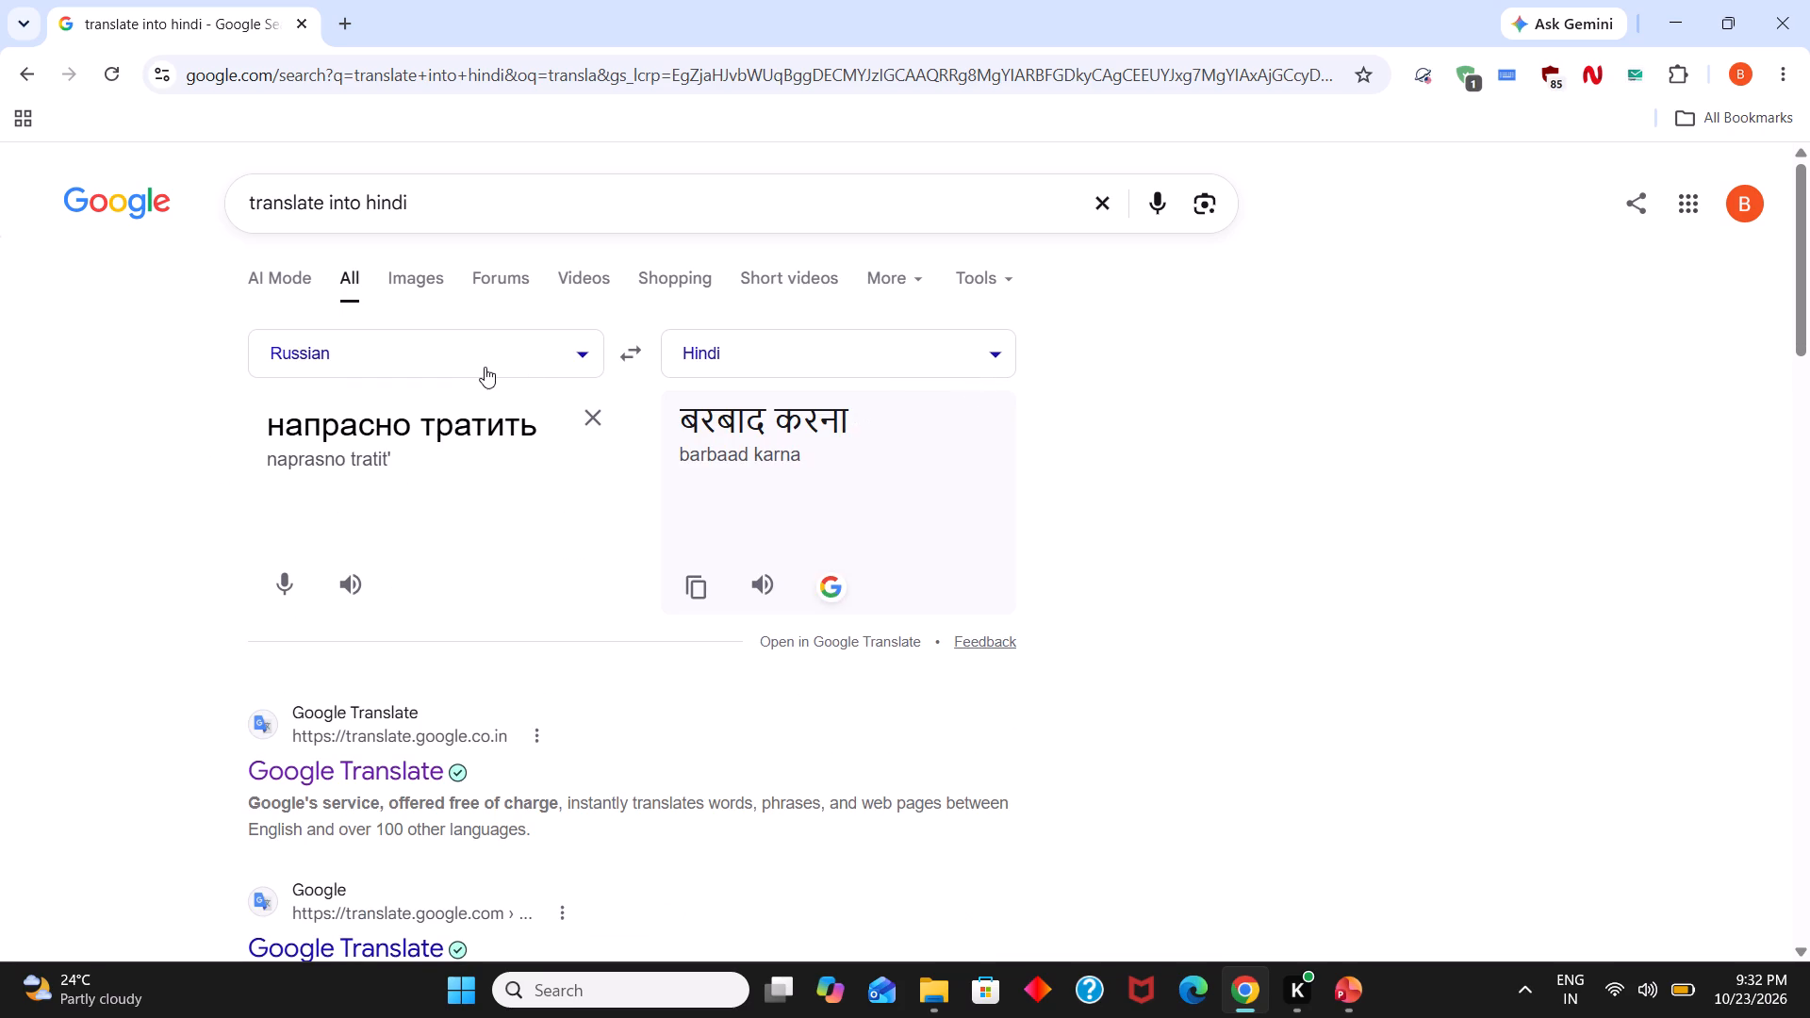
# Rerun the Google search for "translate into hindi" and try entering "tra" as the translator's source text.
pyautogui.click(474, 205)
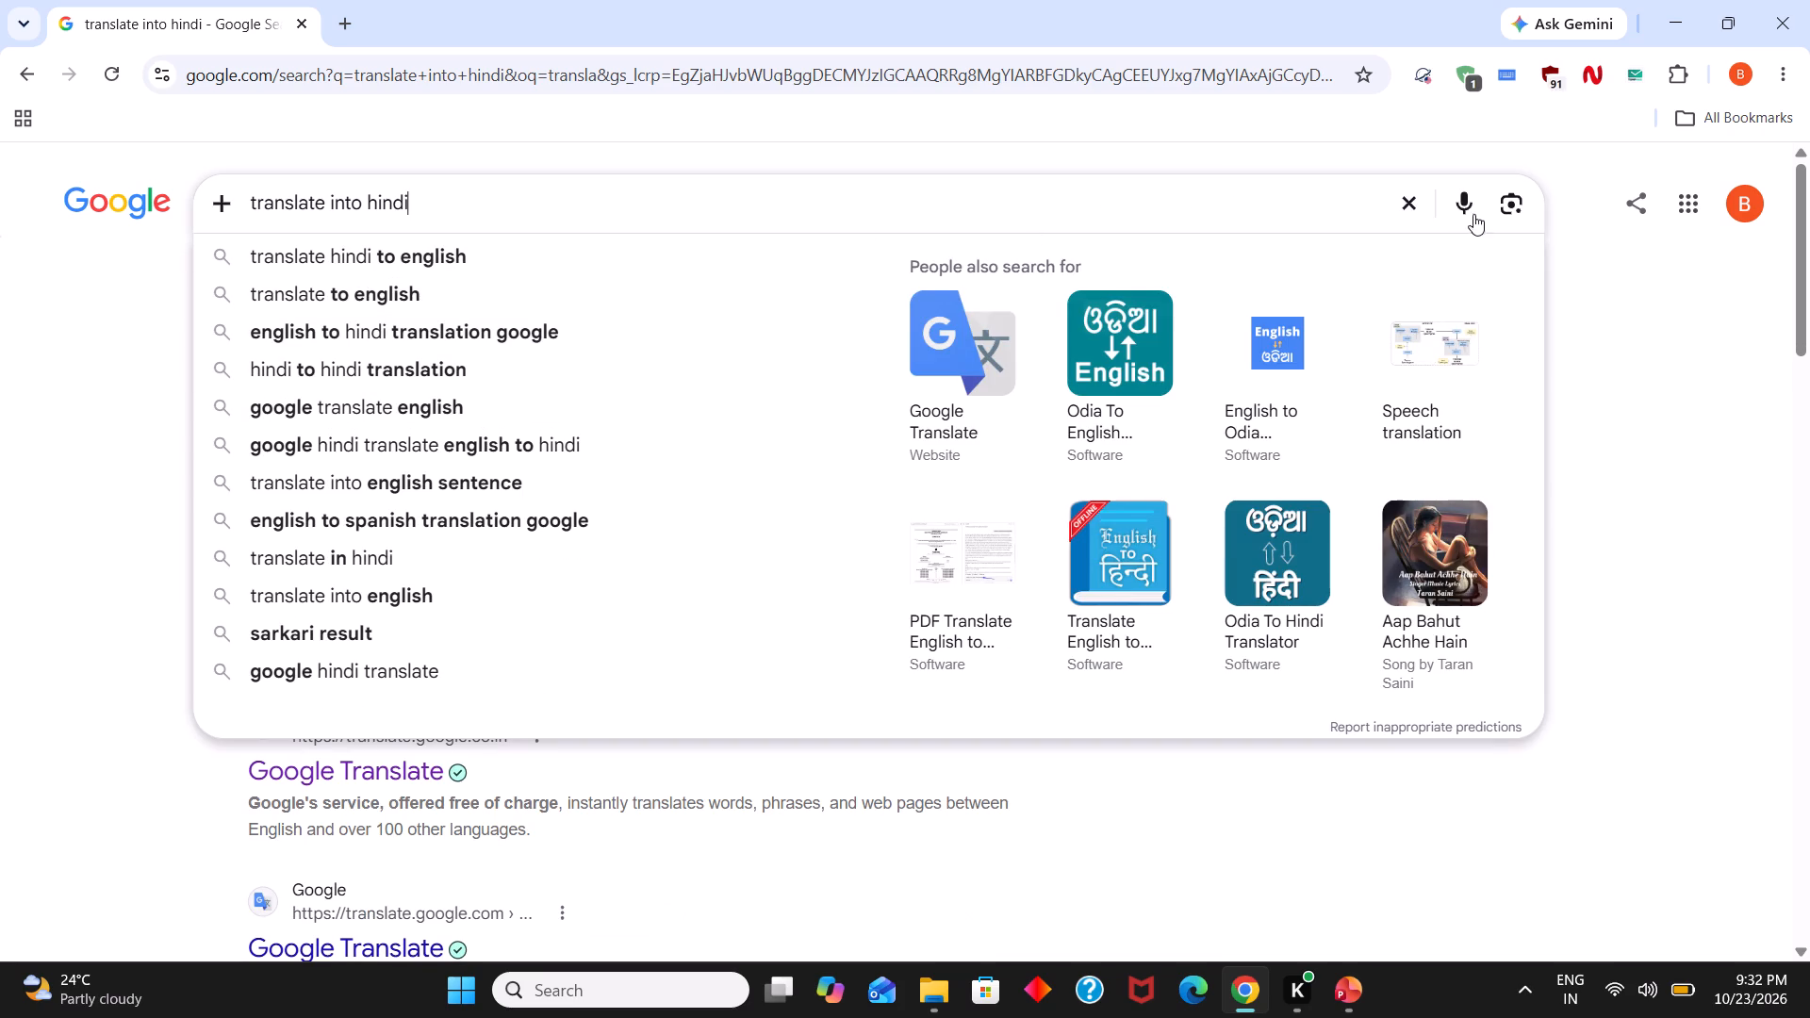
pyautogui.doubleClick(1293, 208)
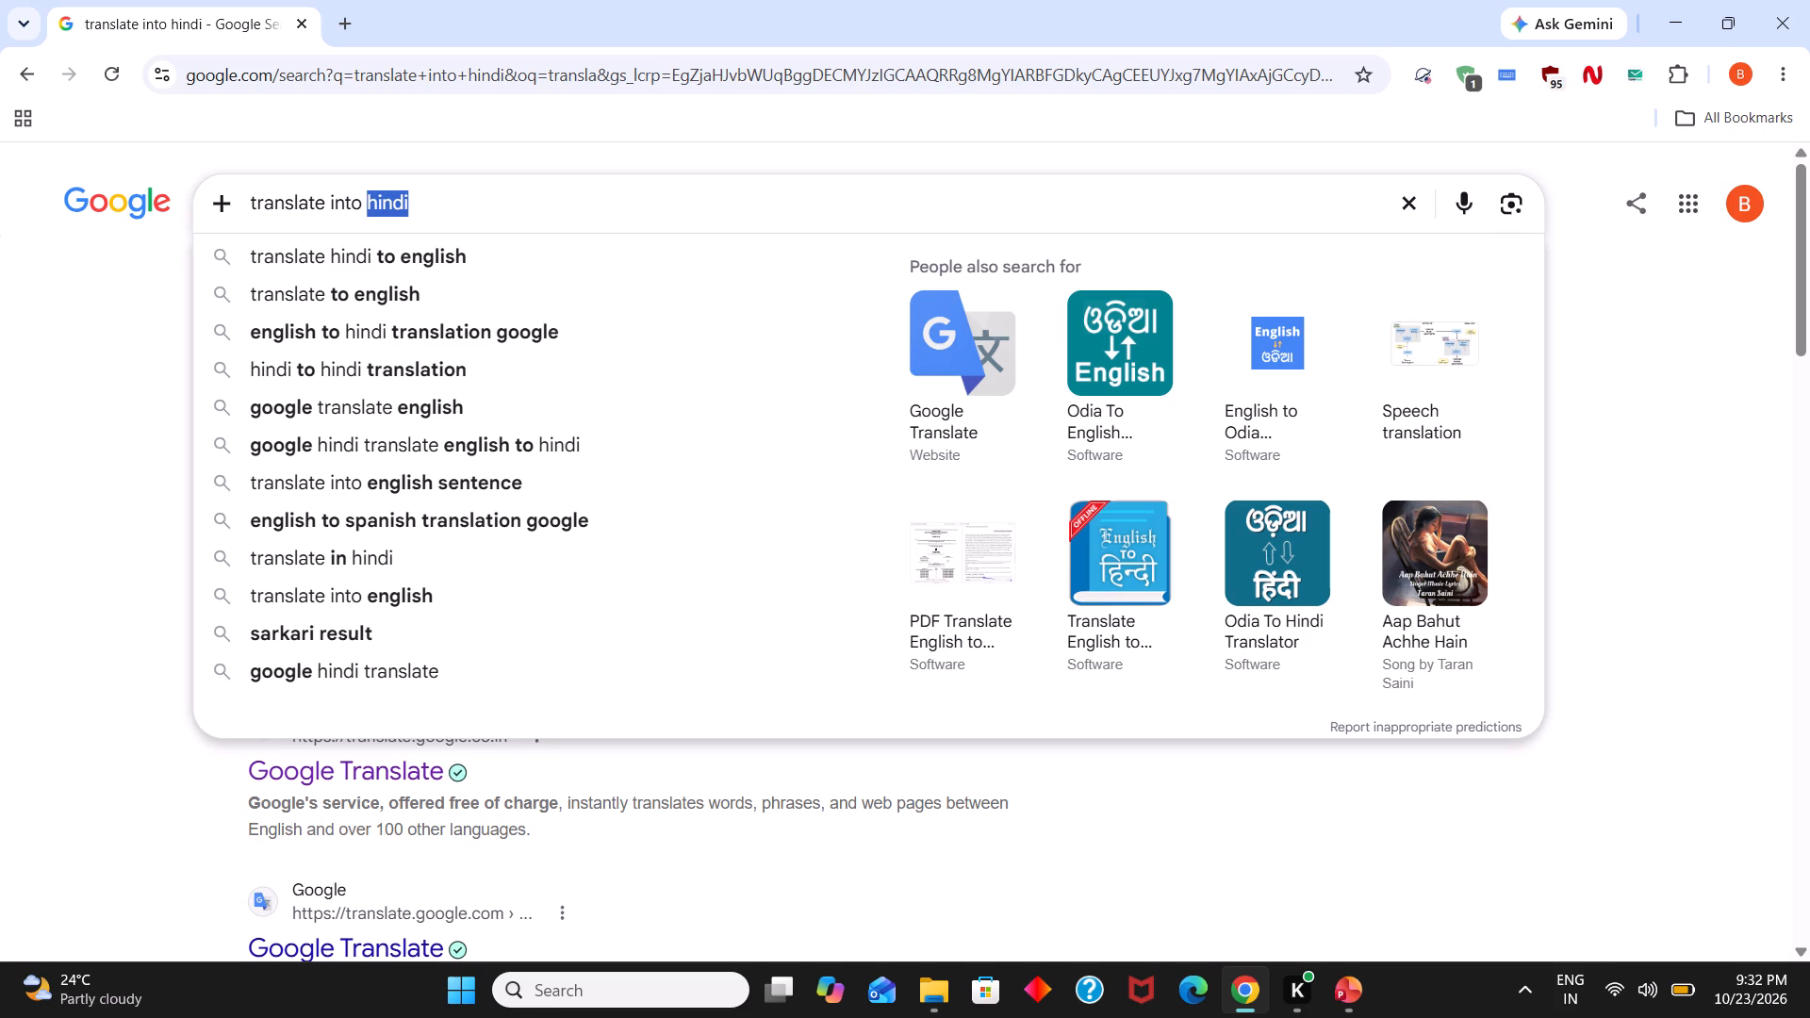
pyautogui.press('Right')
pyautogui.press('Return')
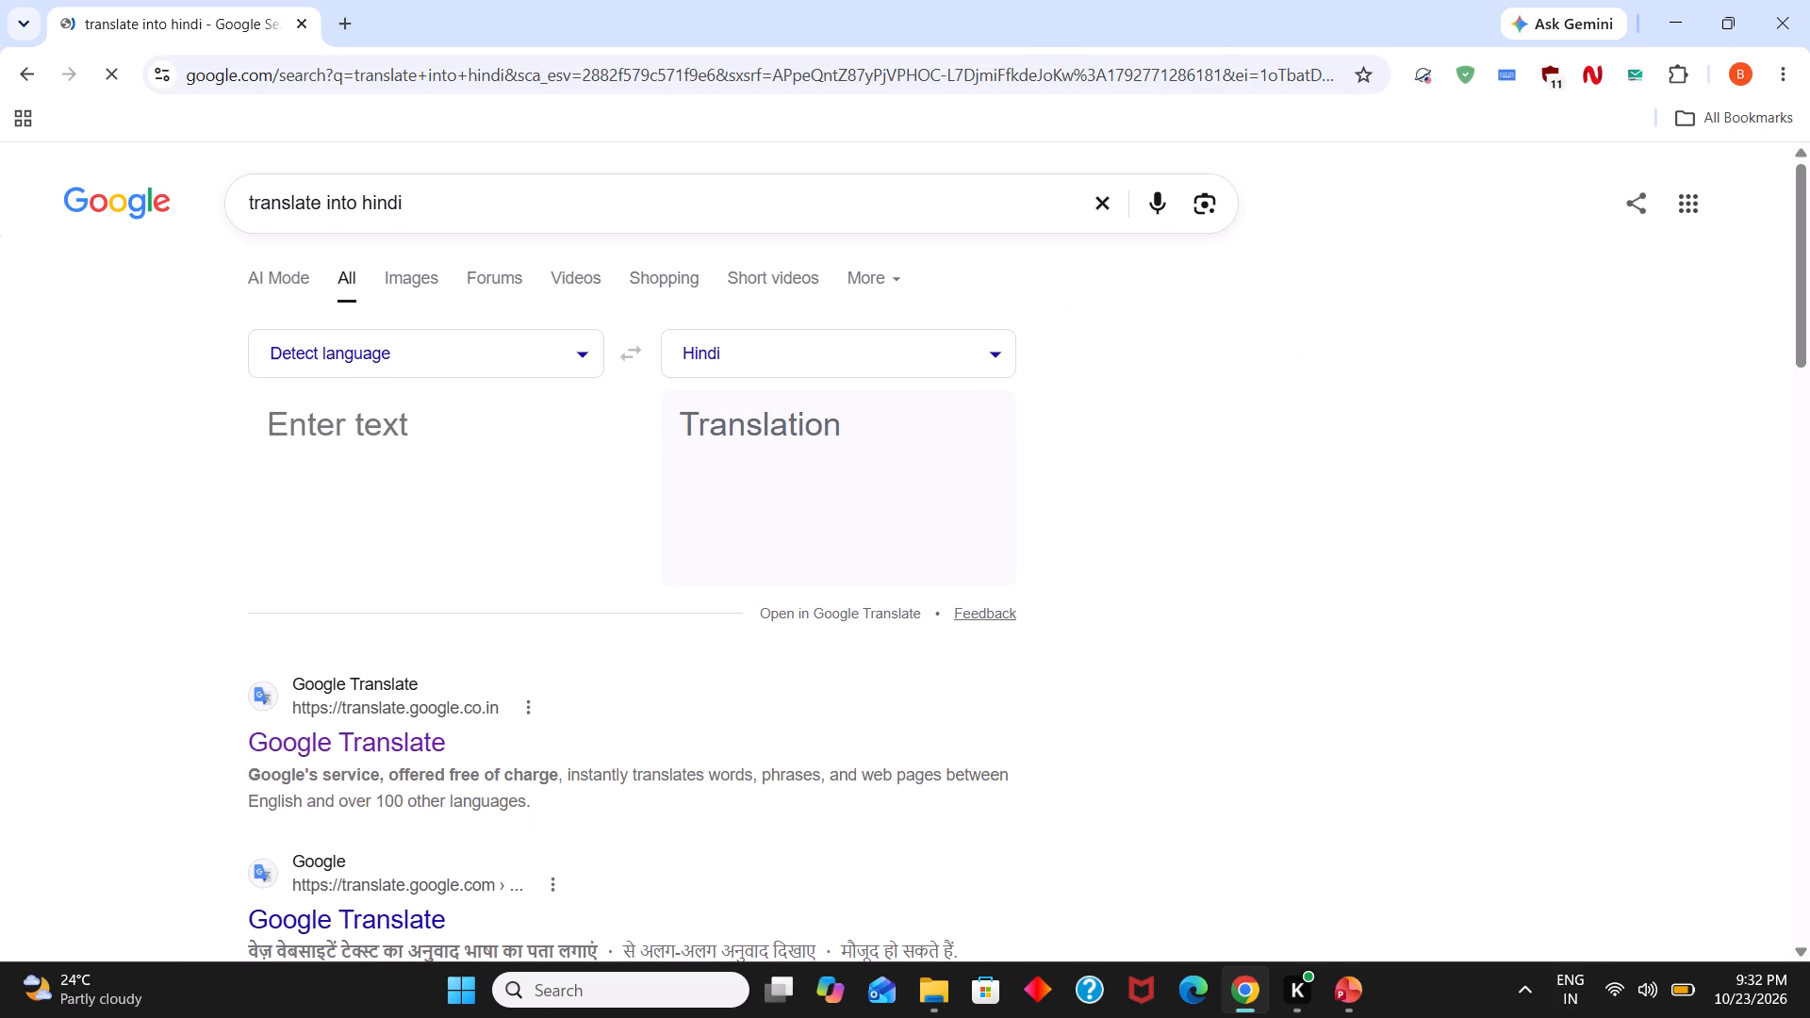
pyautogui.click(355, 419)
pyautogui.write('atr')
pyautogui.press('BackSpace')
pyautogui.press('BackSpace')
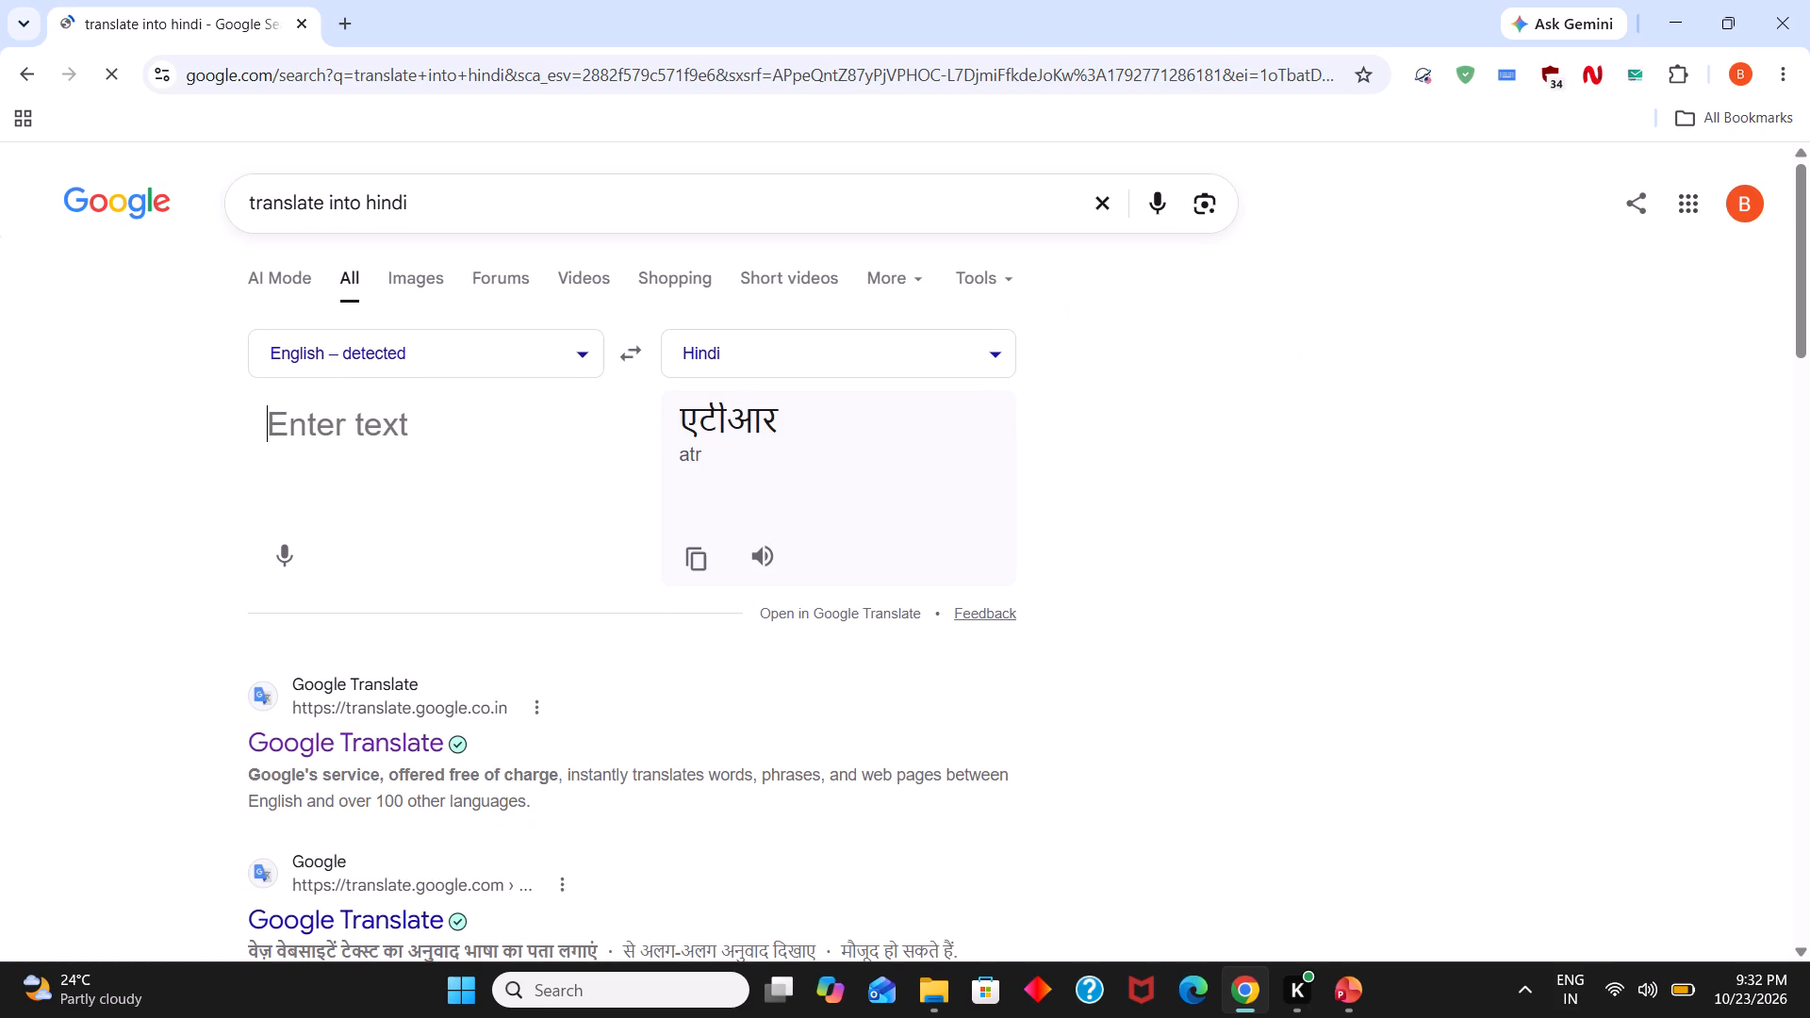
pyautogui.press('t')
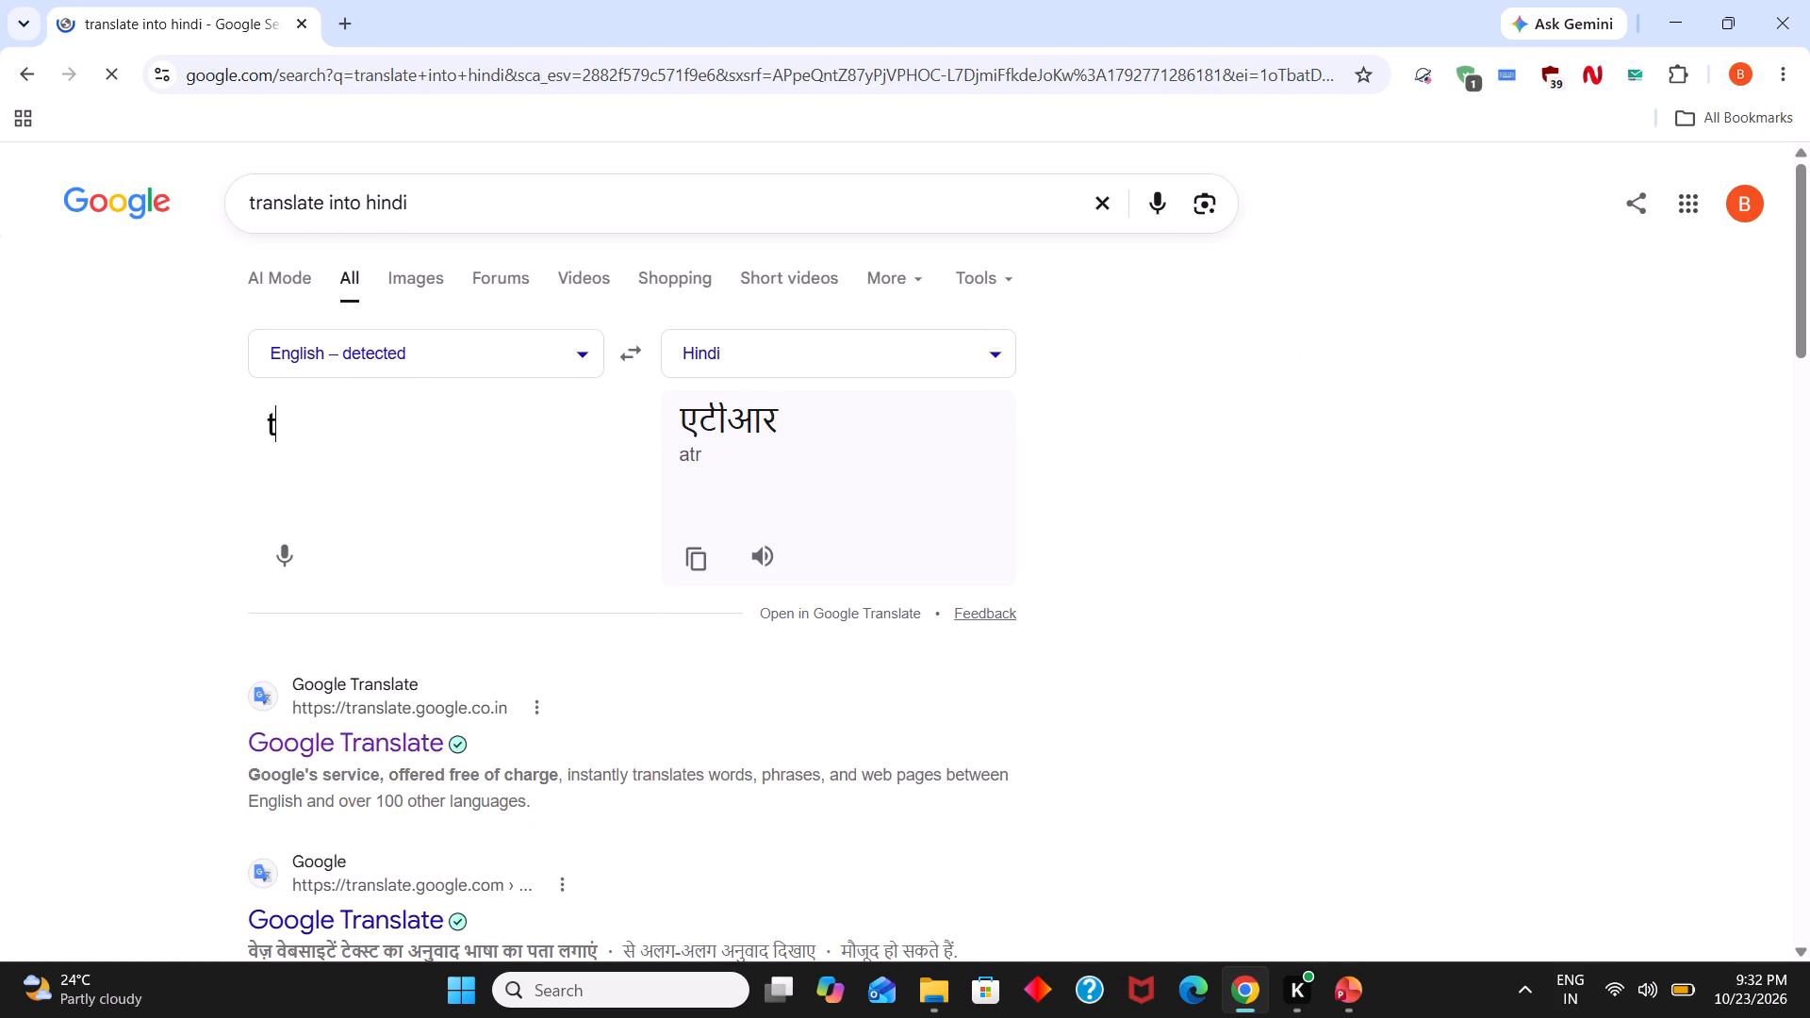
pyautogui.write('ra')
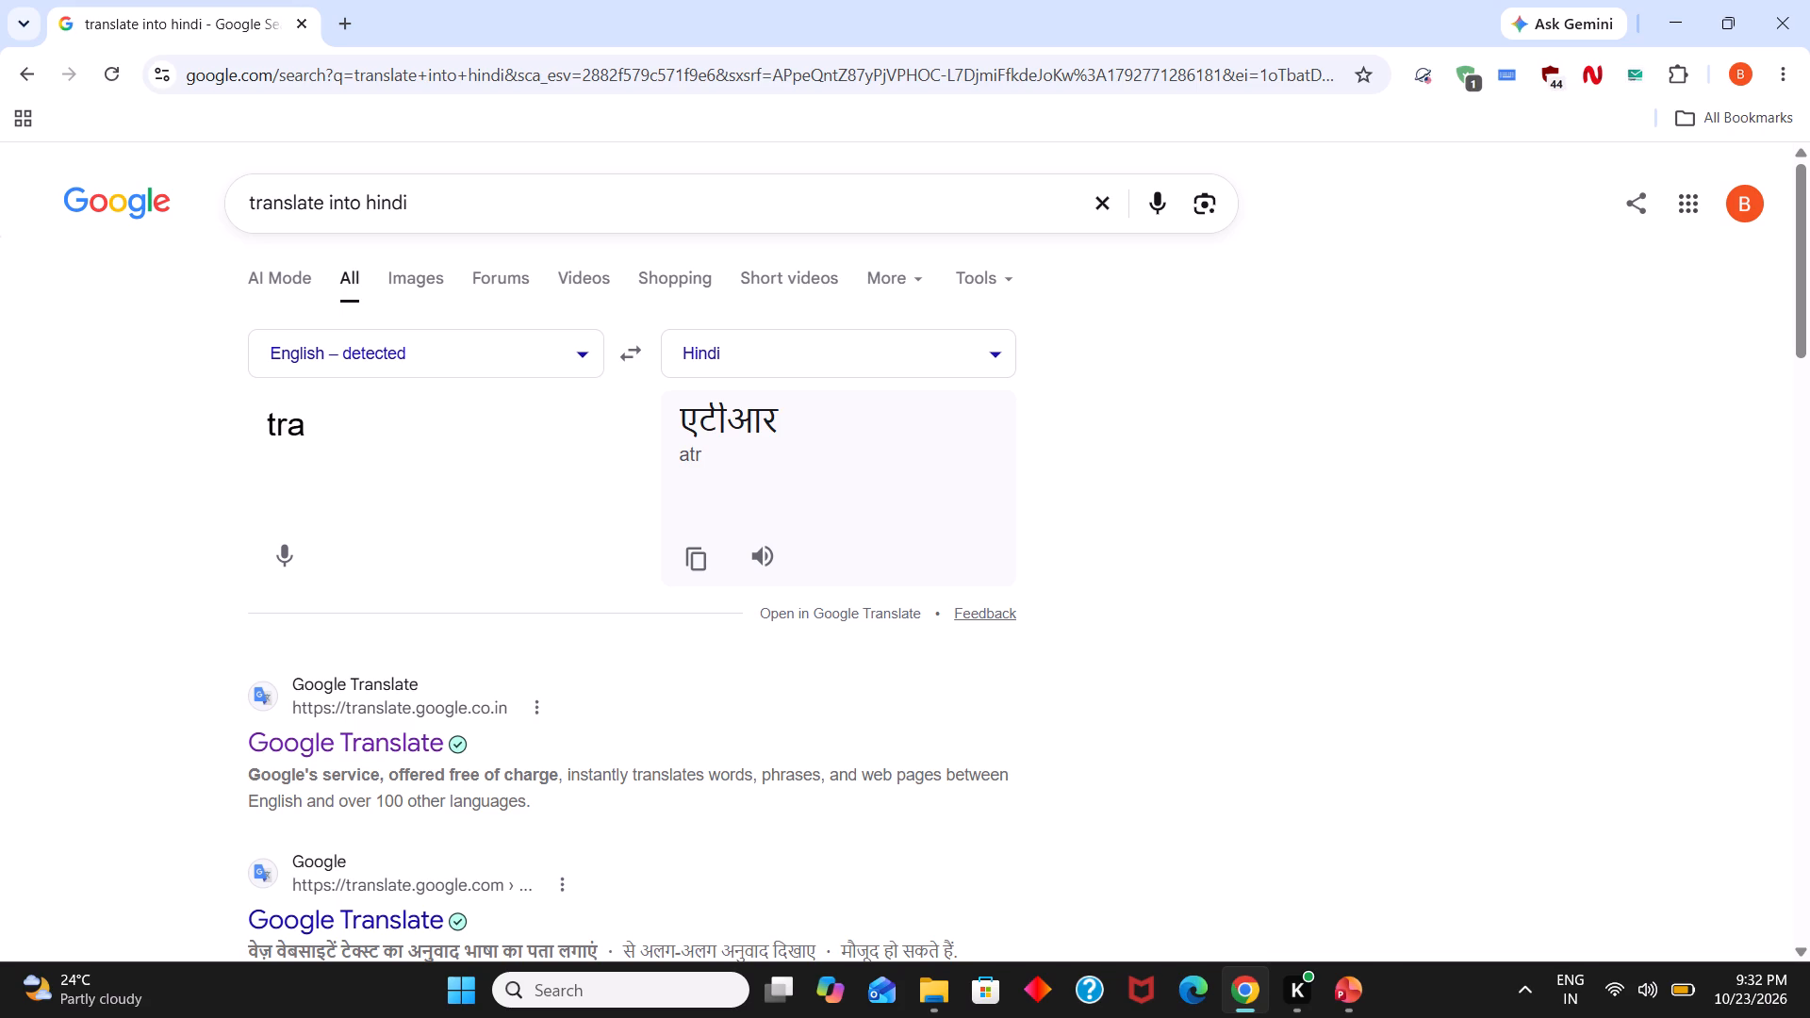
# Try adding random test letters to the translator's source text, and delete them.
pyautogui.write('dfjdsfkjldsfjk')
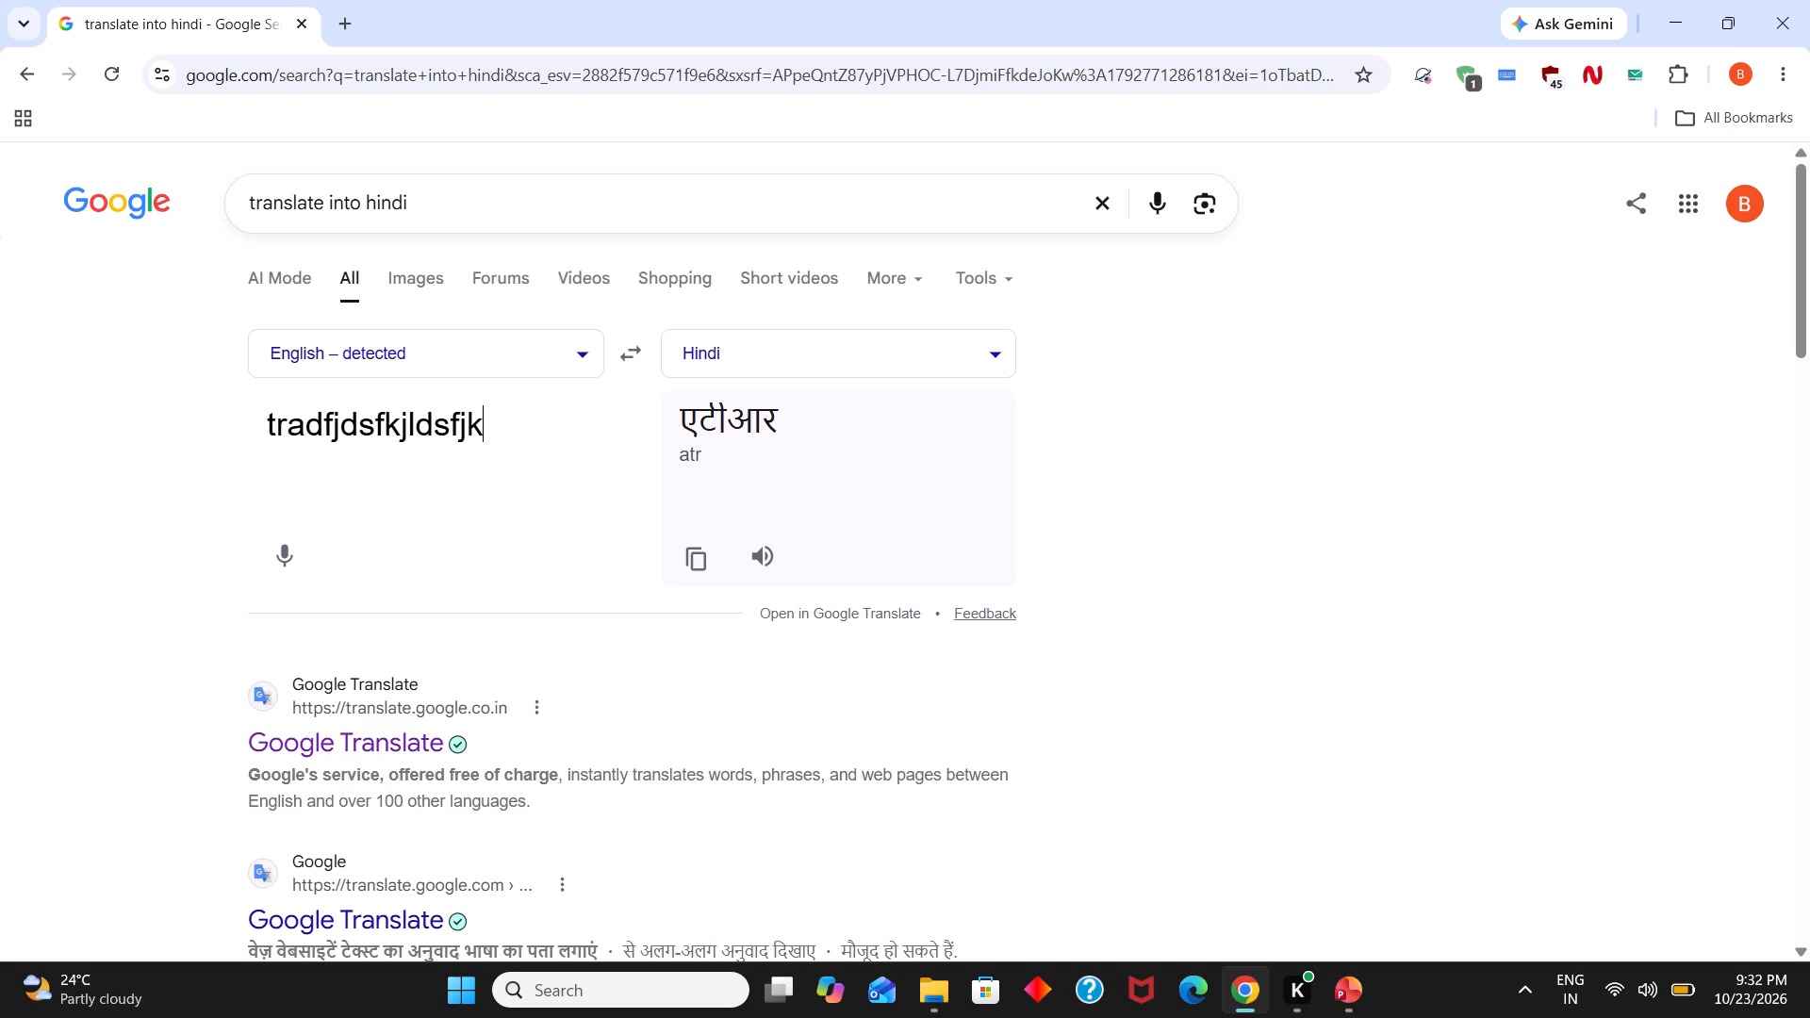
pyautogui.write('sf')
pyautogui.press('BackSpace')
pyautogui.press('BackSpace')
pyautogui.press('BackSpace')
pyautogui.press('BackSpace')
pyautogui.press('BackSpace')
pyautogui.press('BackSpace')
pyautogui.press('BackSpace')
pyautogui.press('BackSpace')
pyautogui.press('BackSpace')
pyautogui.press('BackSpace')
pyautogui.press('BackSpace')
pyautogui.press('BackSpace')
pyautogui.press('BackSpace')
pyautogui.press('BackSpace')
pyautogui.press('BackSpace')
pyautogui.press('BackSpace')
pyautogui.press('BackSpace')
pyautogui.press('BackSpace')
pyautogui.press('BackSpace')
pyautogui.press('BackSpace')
# Rerun the "translate into hindi" search and enter "tratiy" as the translator's source text.
pyautogui.click(1061, 216)
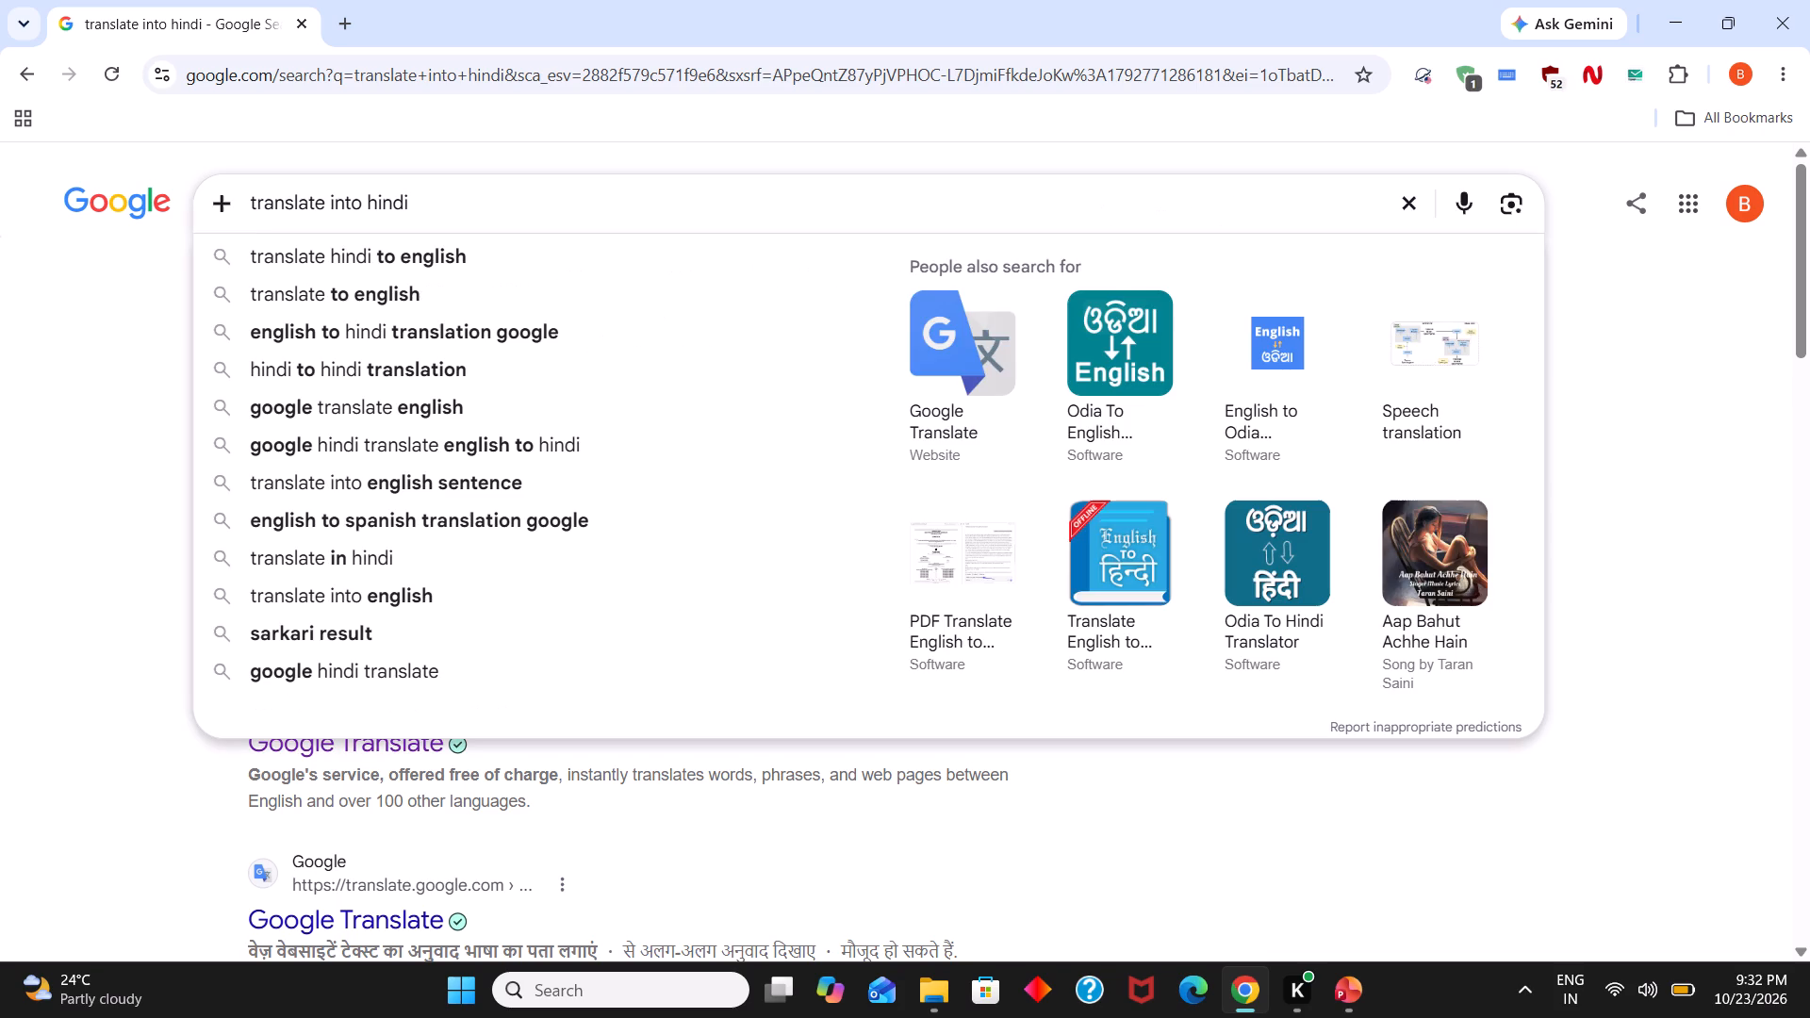
pyautogui.press('Return')
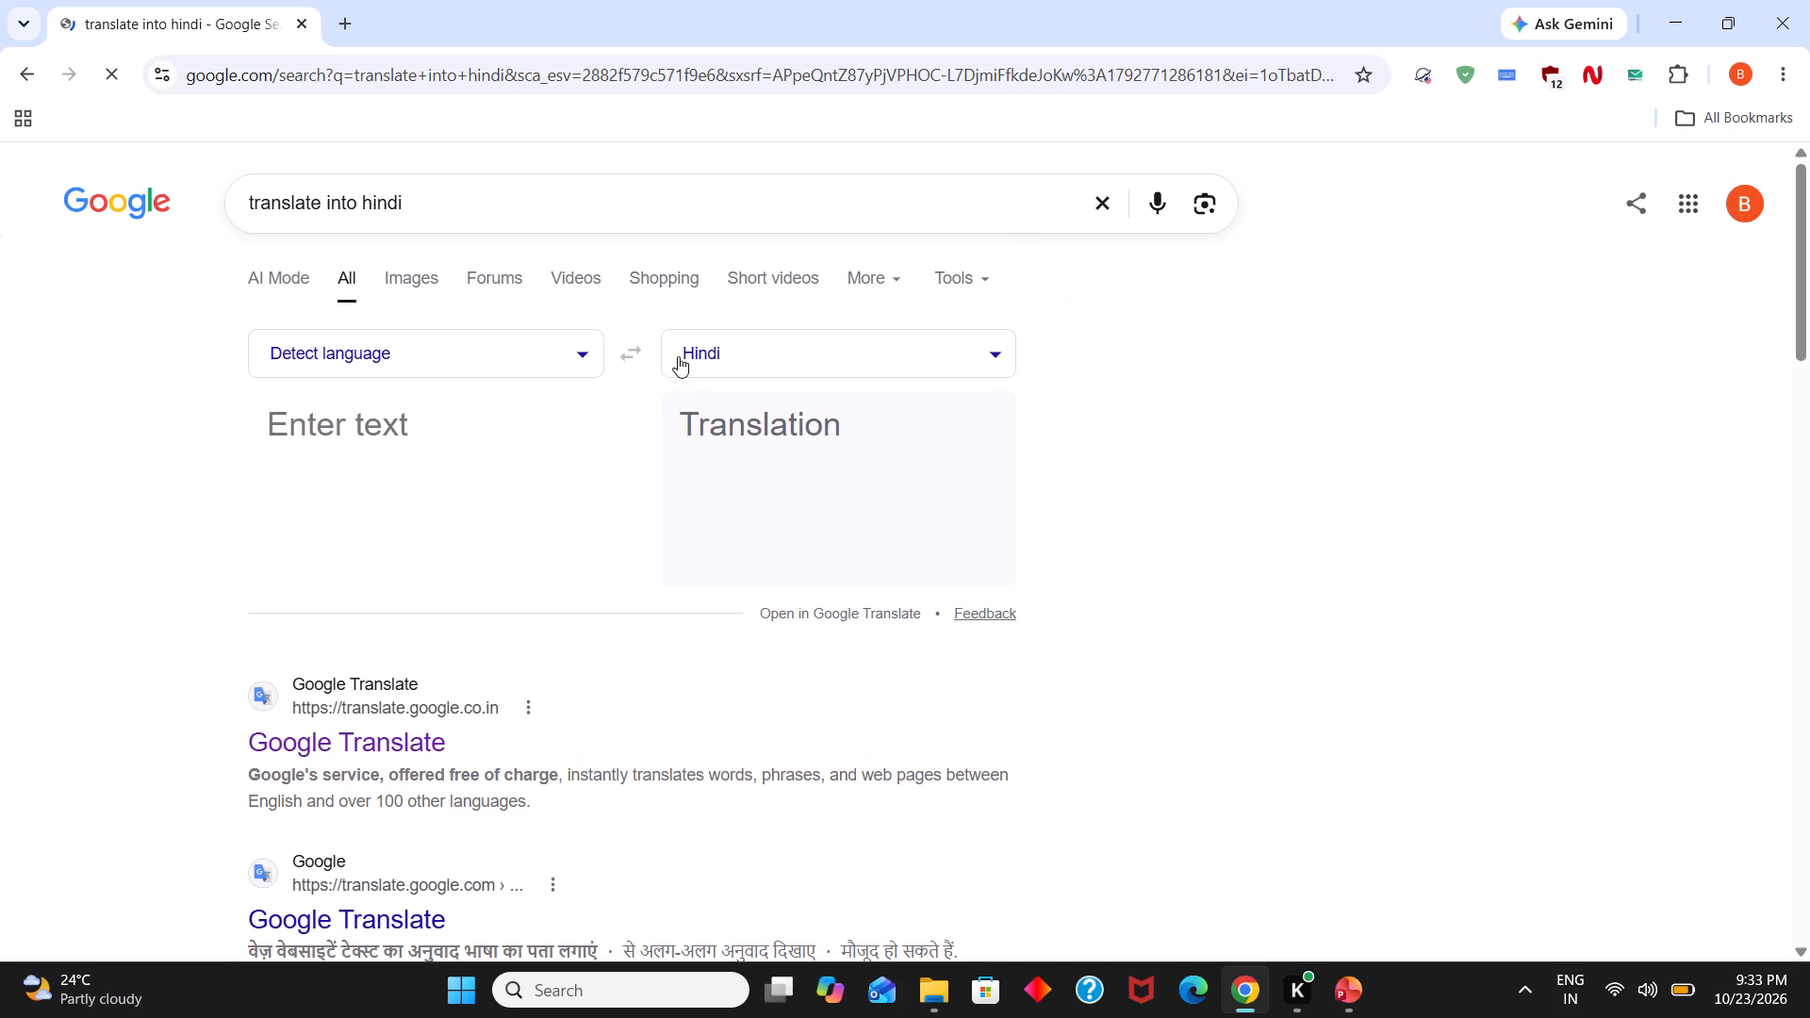
pyautogui.click(393, 408)
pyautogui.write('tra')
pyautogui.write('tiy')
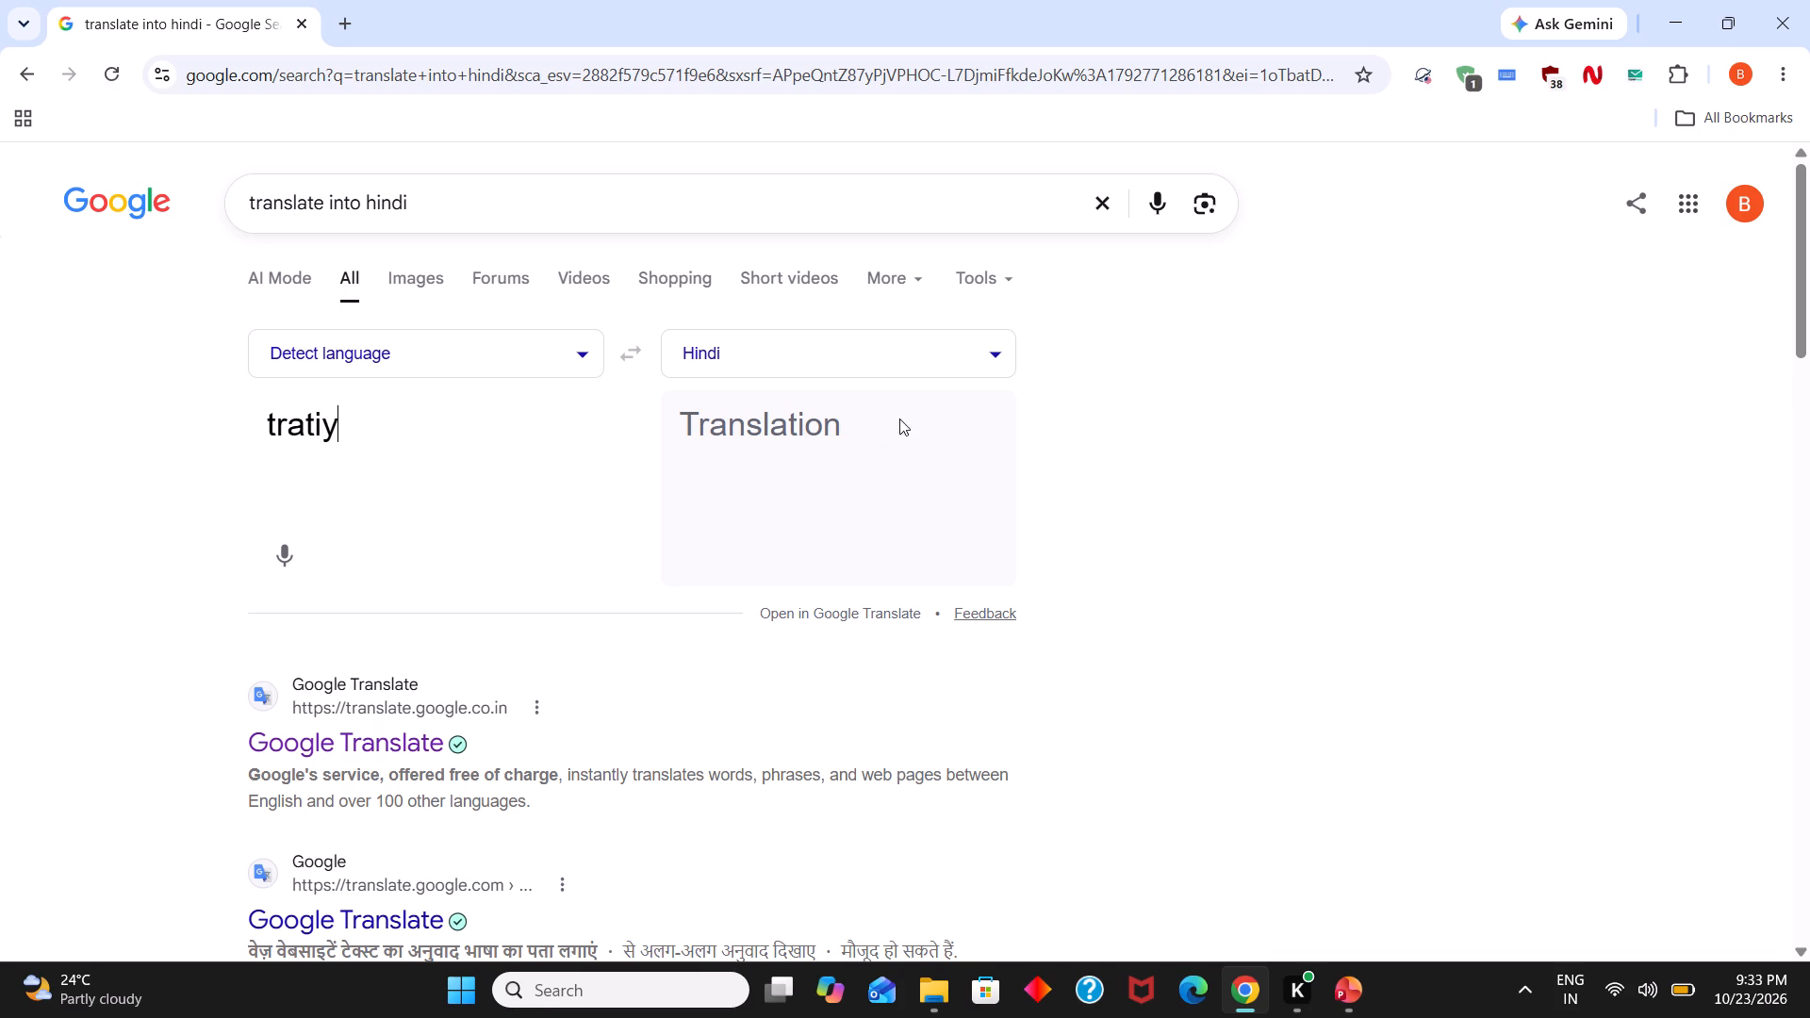
pyautogui.click(929, 413)
pyautogui.click(1190, 423)
pyautogui.click(1196, 425)
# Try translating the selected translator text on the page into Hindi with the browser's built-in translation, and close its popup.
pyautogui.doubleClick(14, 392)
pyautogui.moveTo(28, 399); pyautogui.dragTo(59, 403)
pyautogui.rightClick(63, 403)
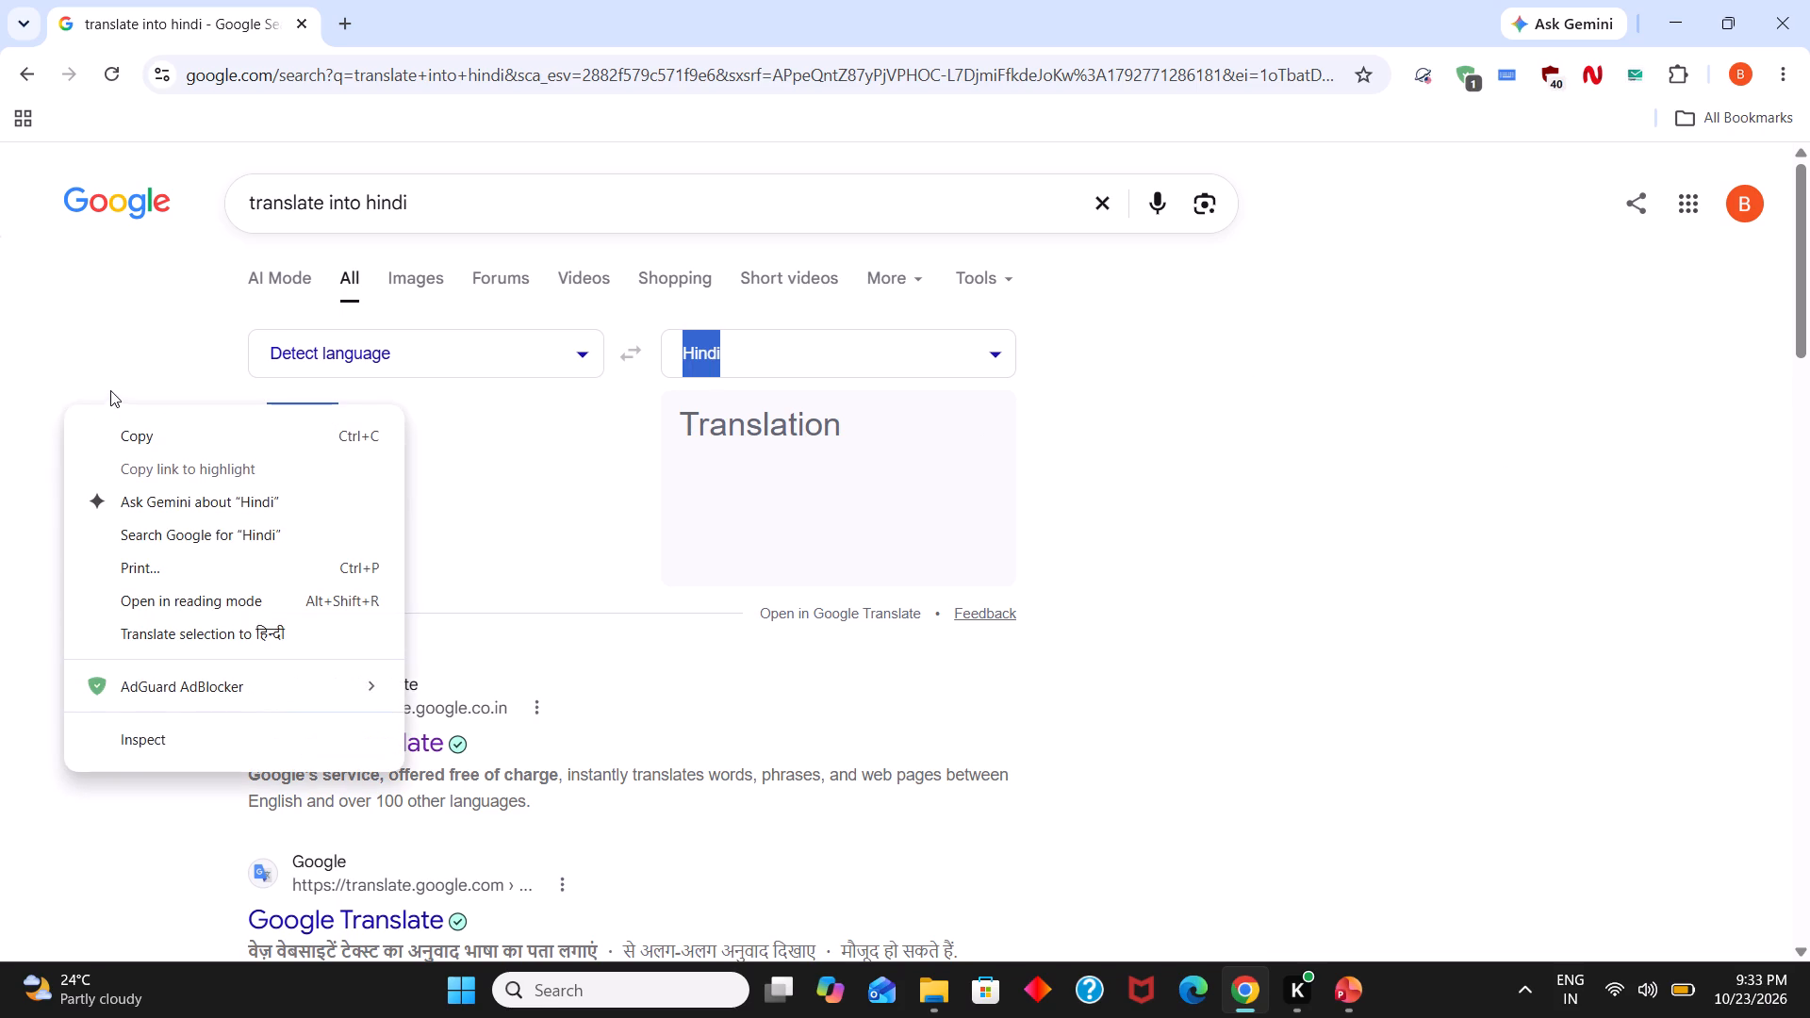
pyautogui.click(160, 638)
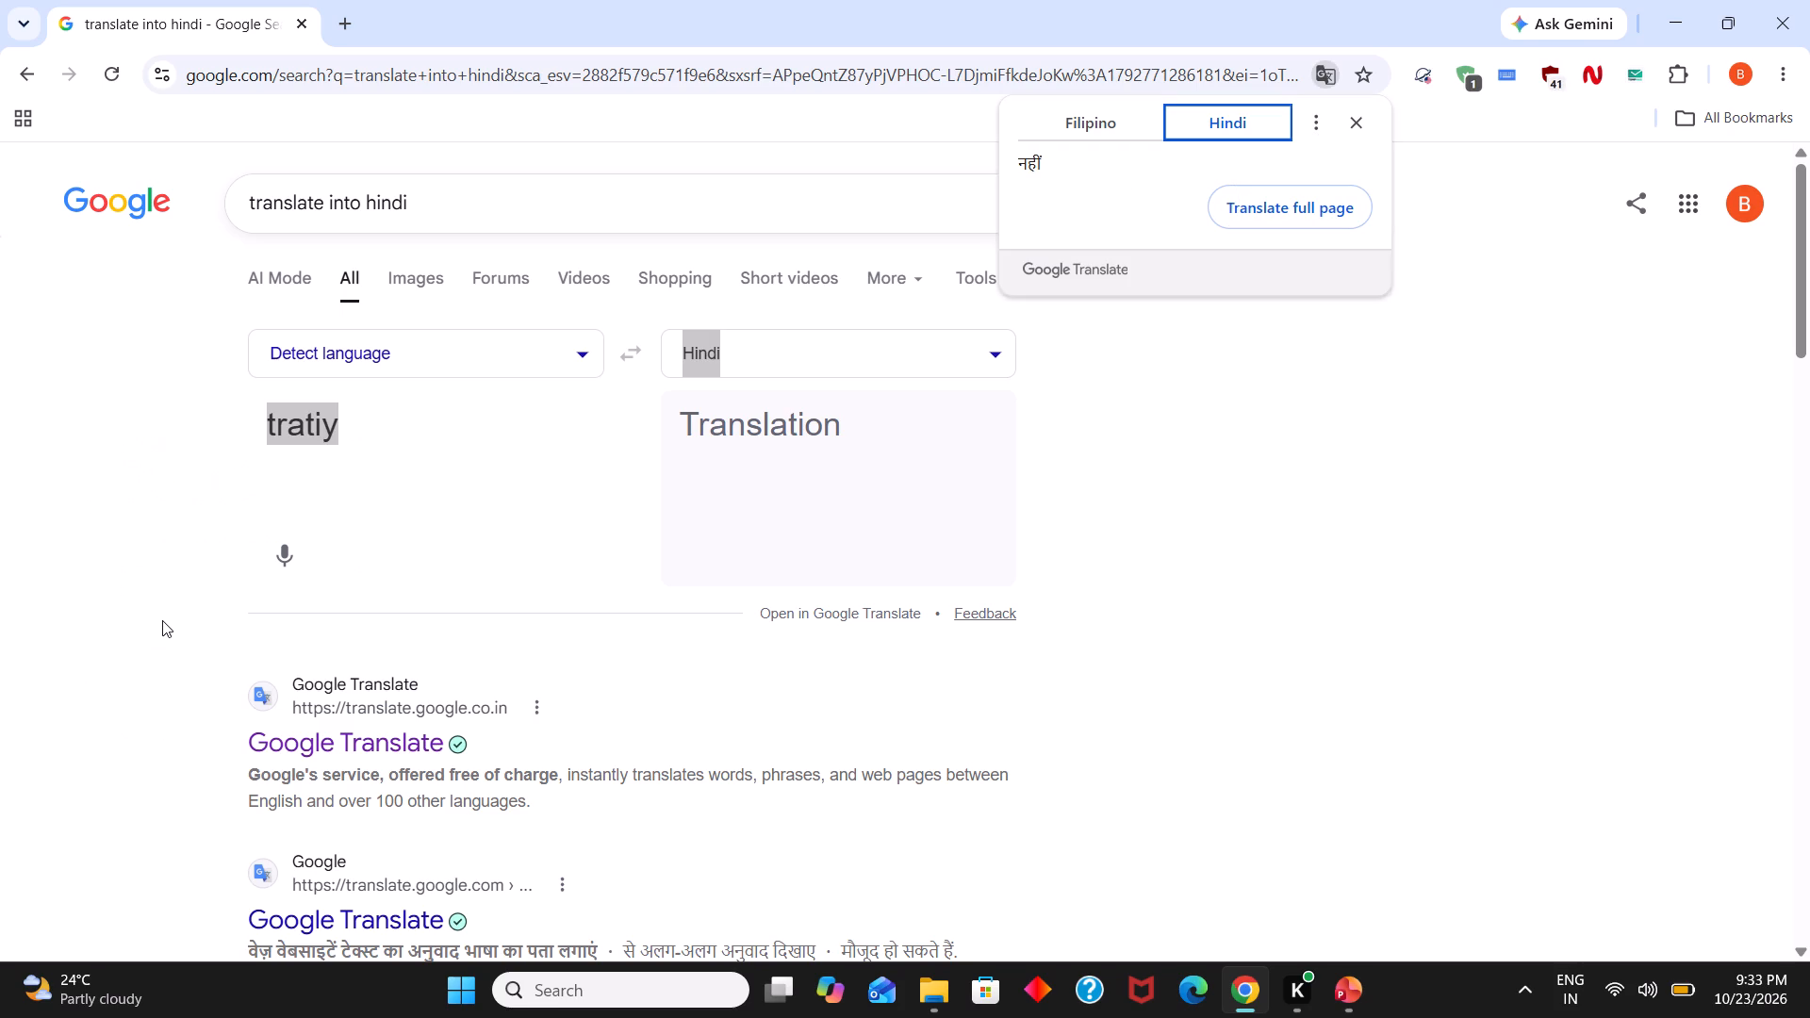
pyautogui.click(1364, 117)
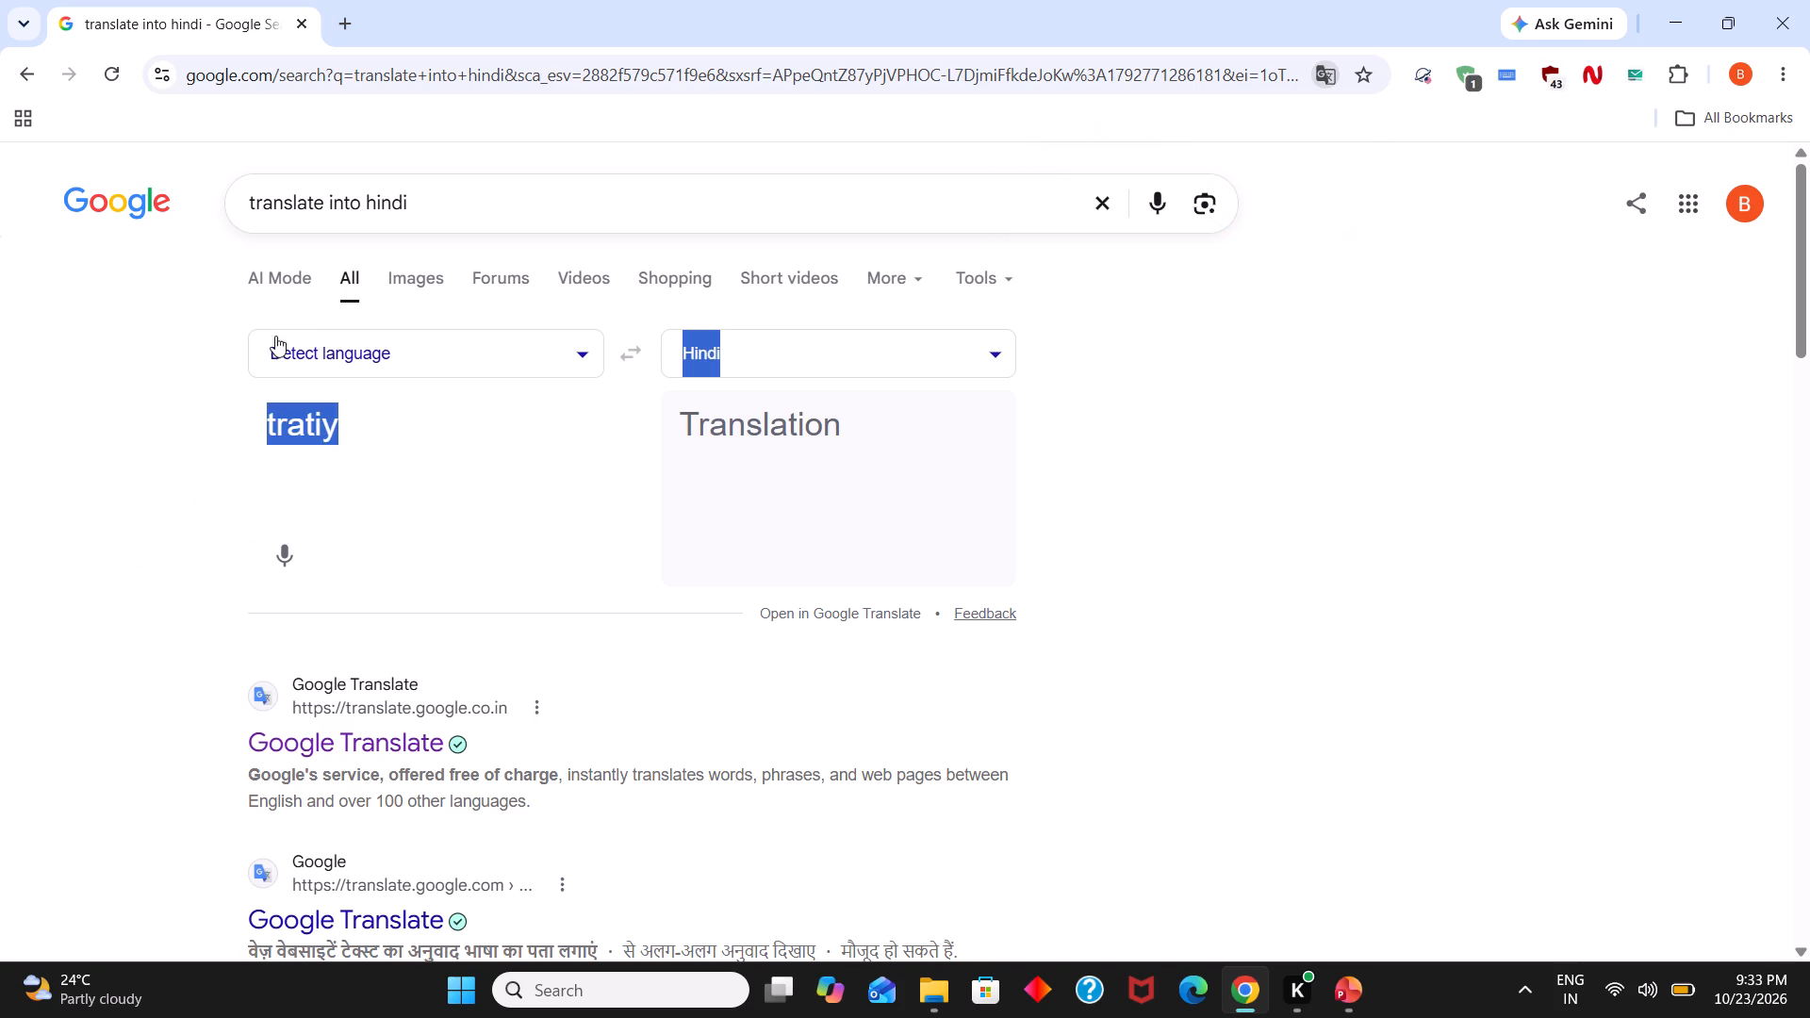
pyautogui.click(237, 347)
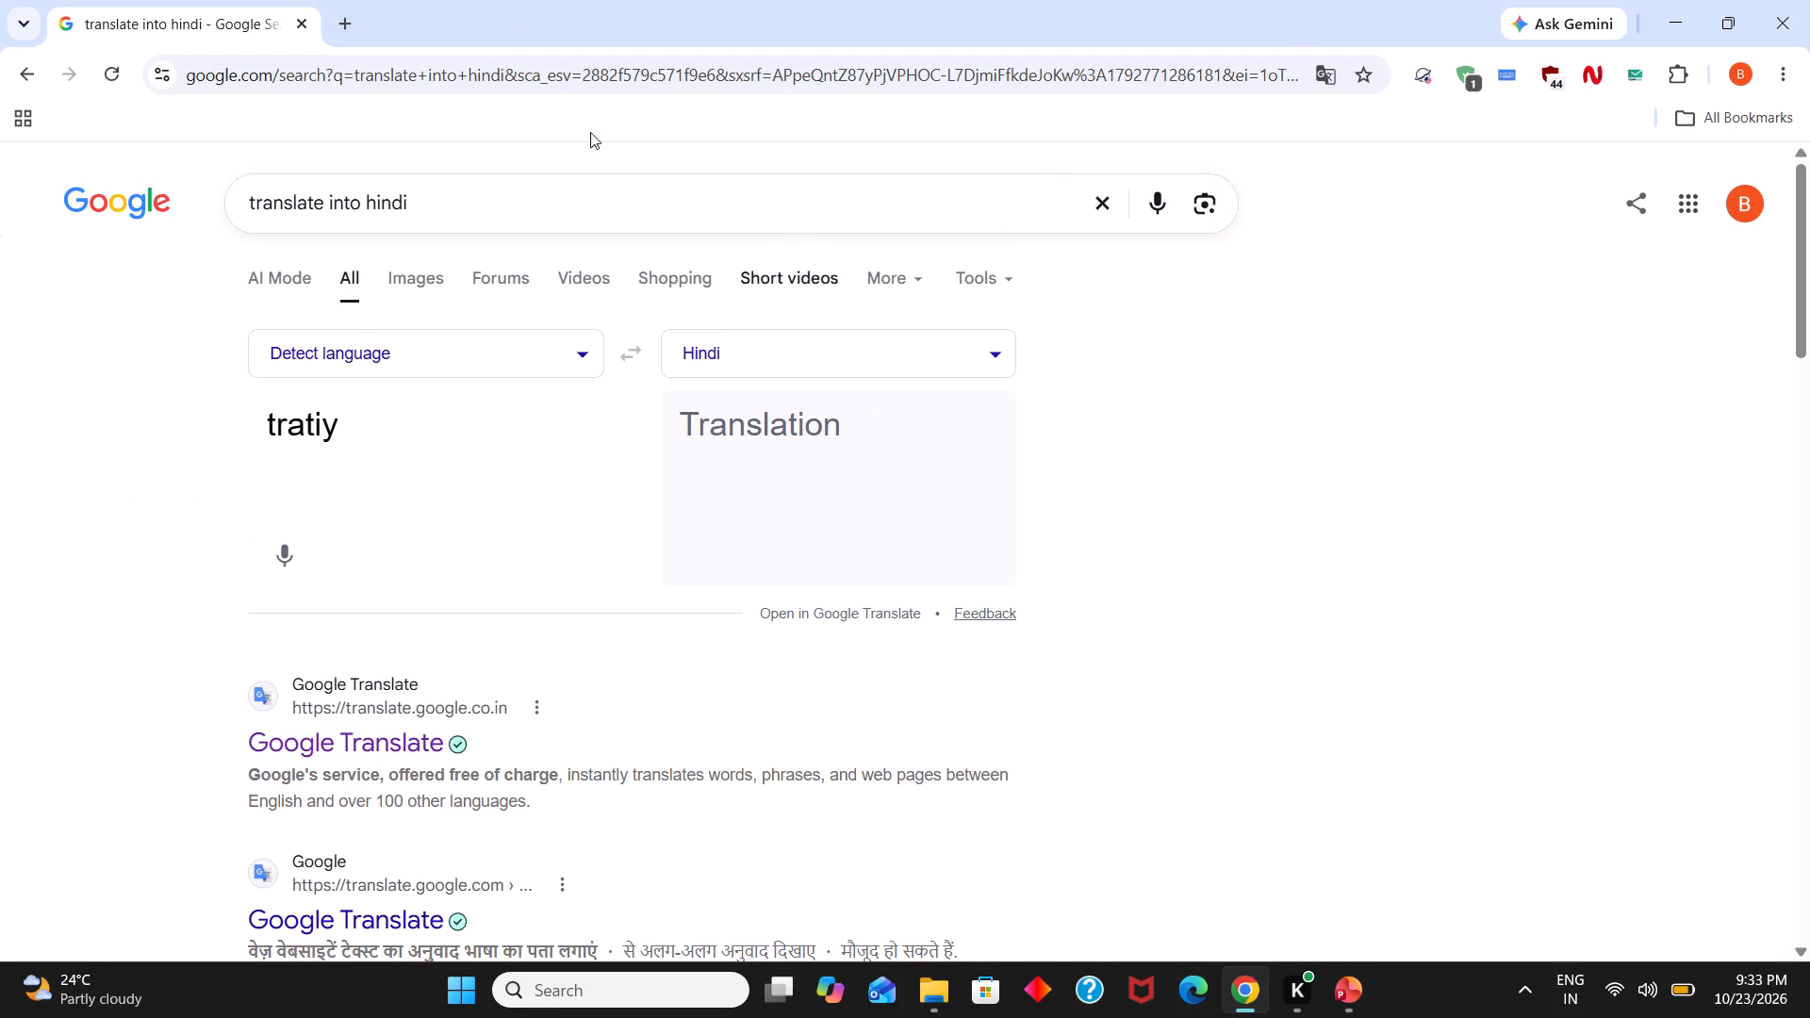
# Open YouTube in a new browser tab.
pyautogui.click(344, 21)
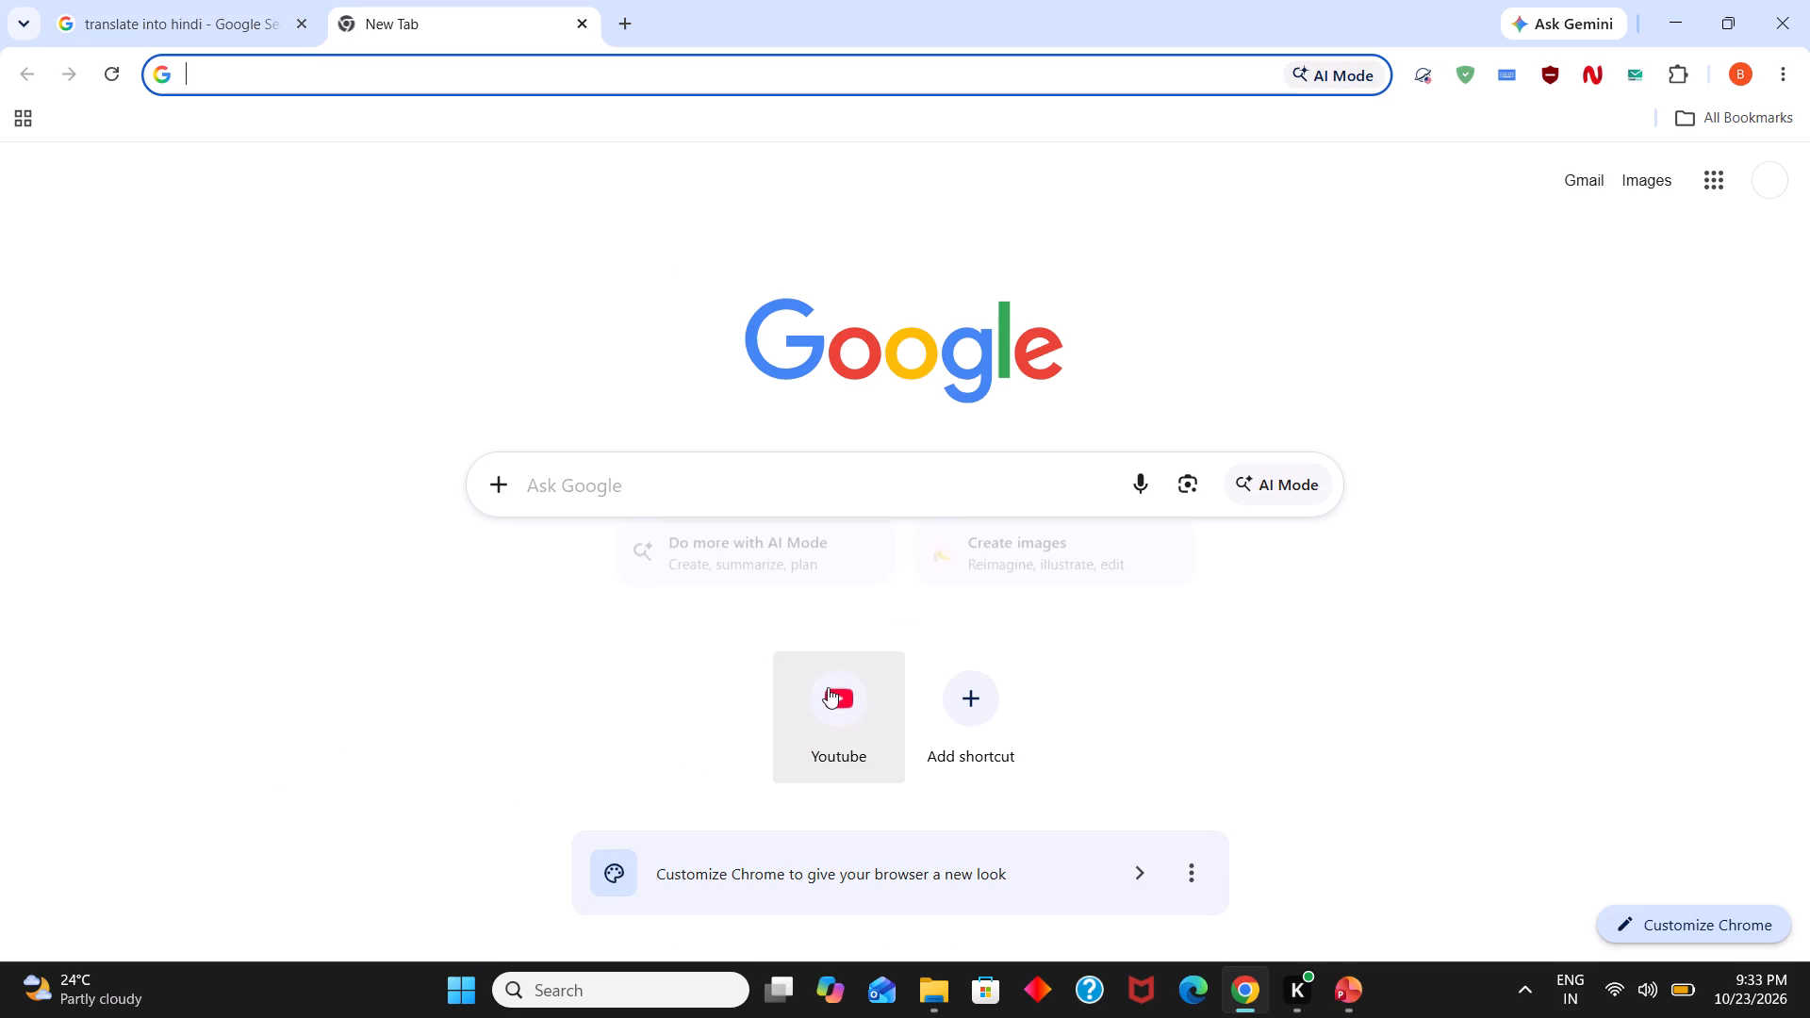
pyautogui.click(843, 695)
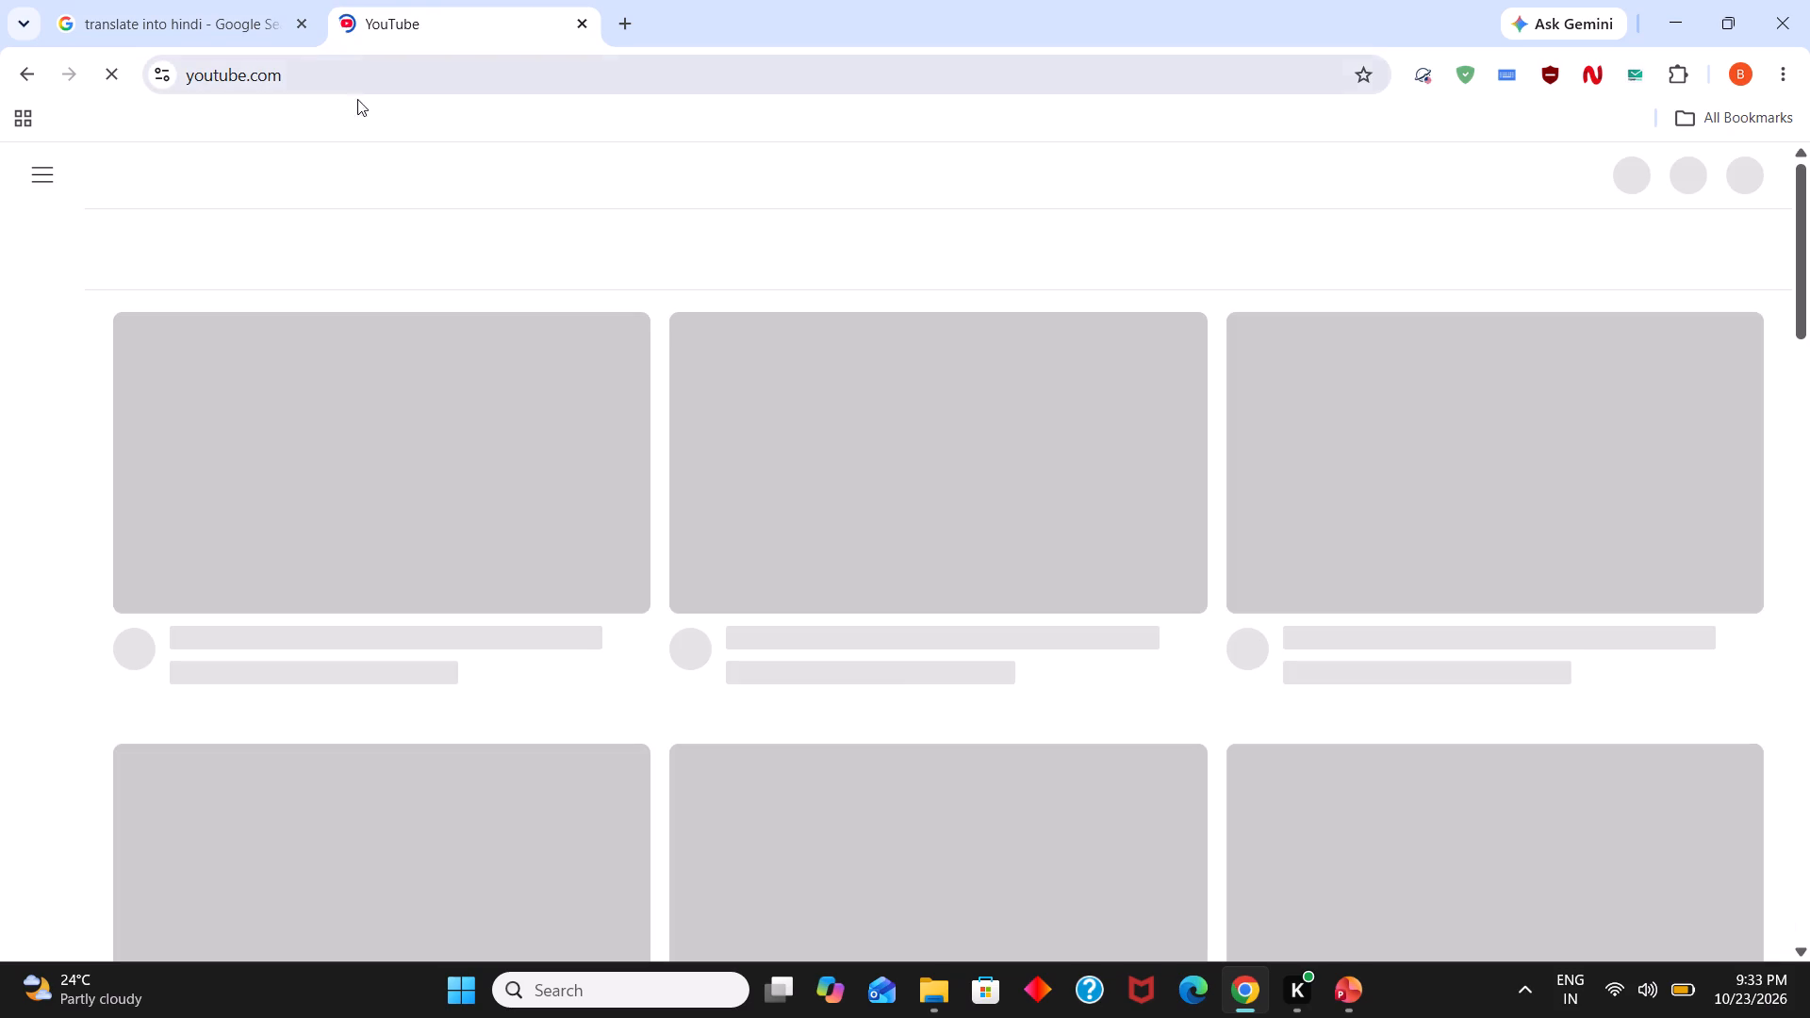
# Switch to Microsoft Store, search for "chrome", and install Brave Browser from the results.
pyautogui.click(987, 987)
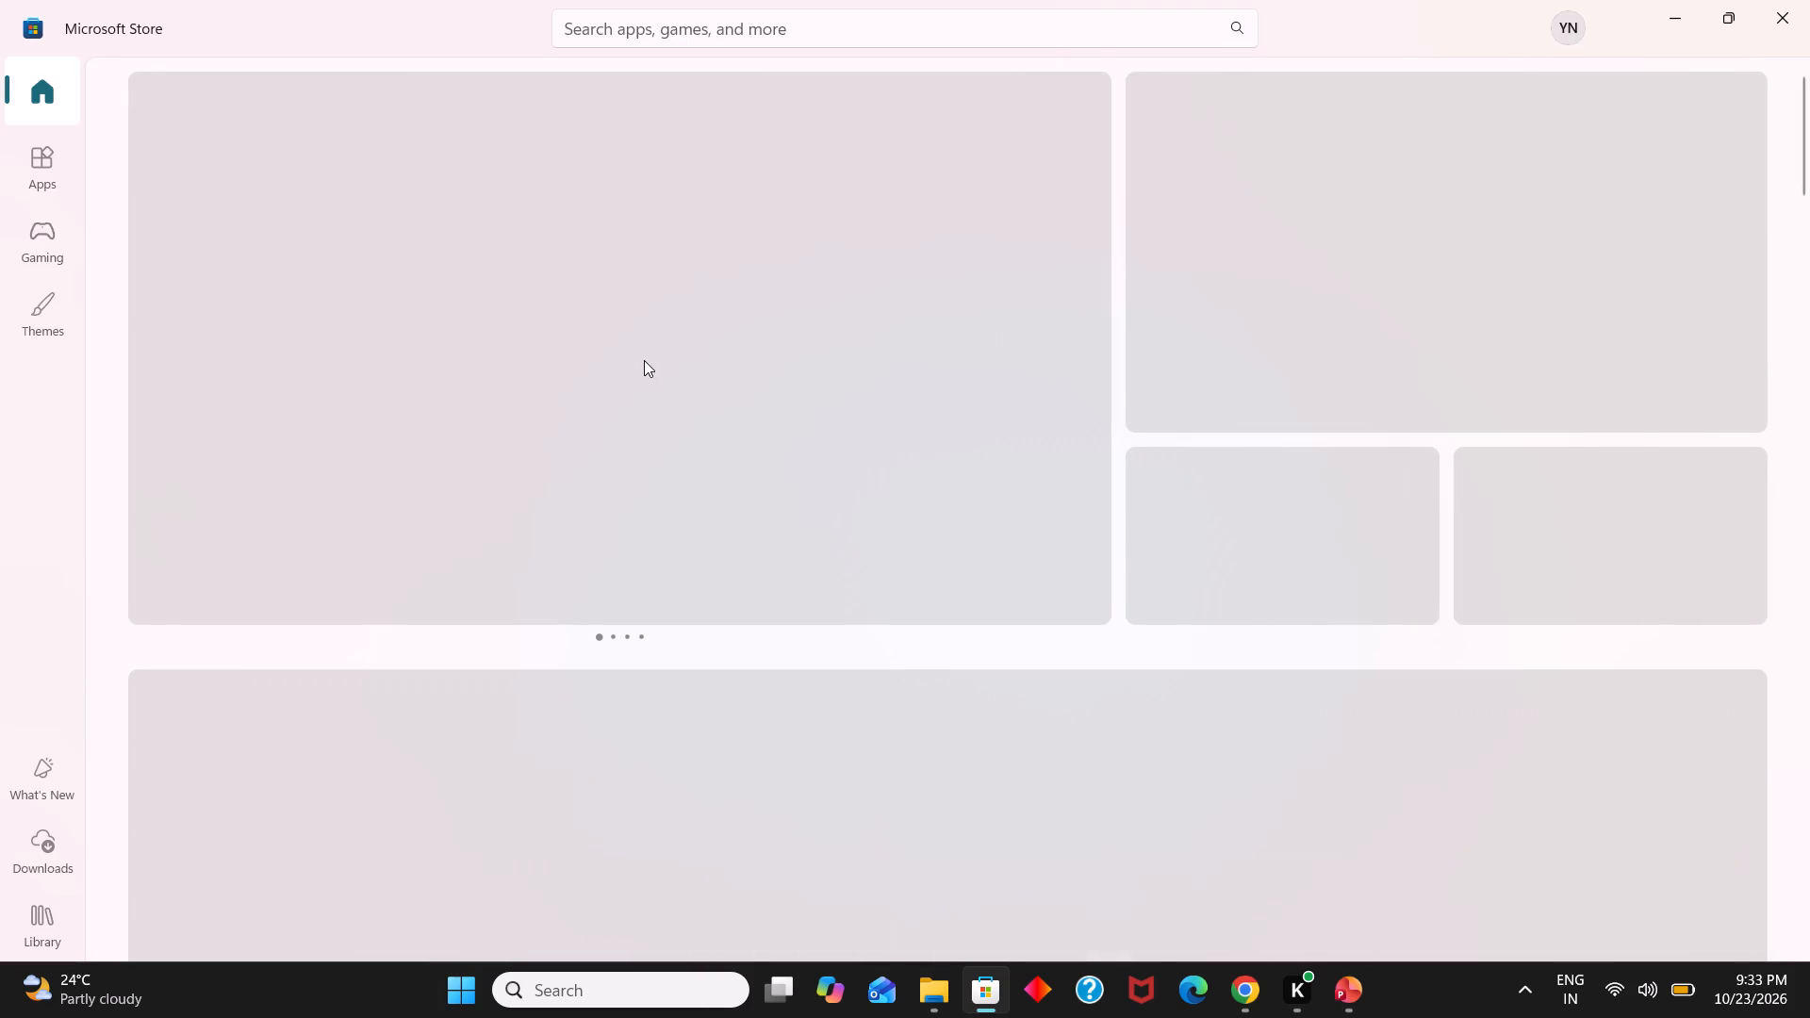
pyautogui.scroll(-7, 660, 383)
pyautogui.scroll(5, 662, 389)
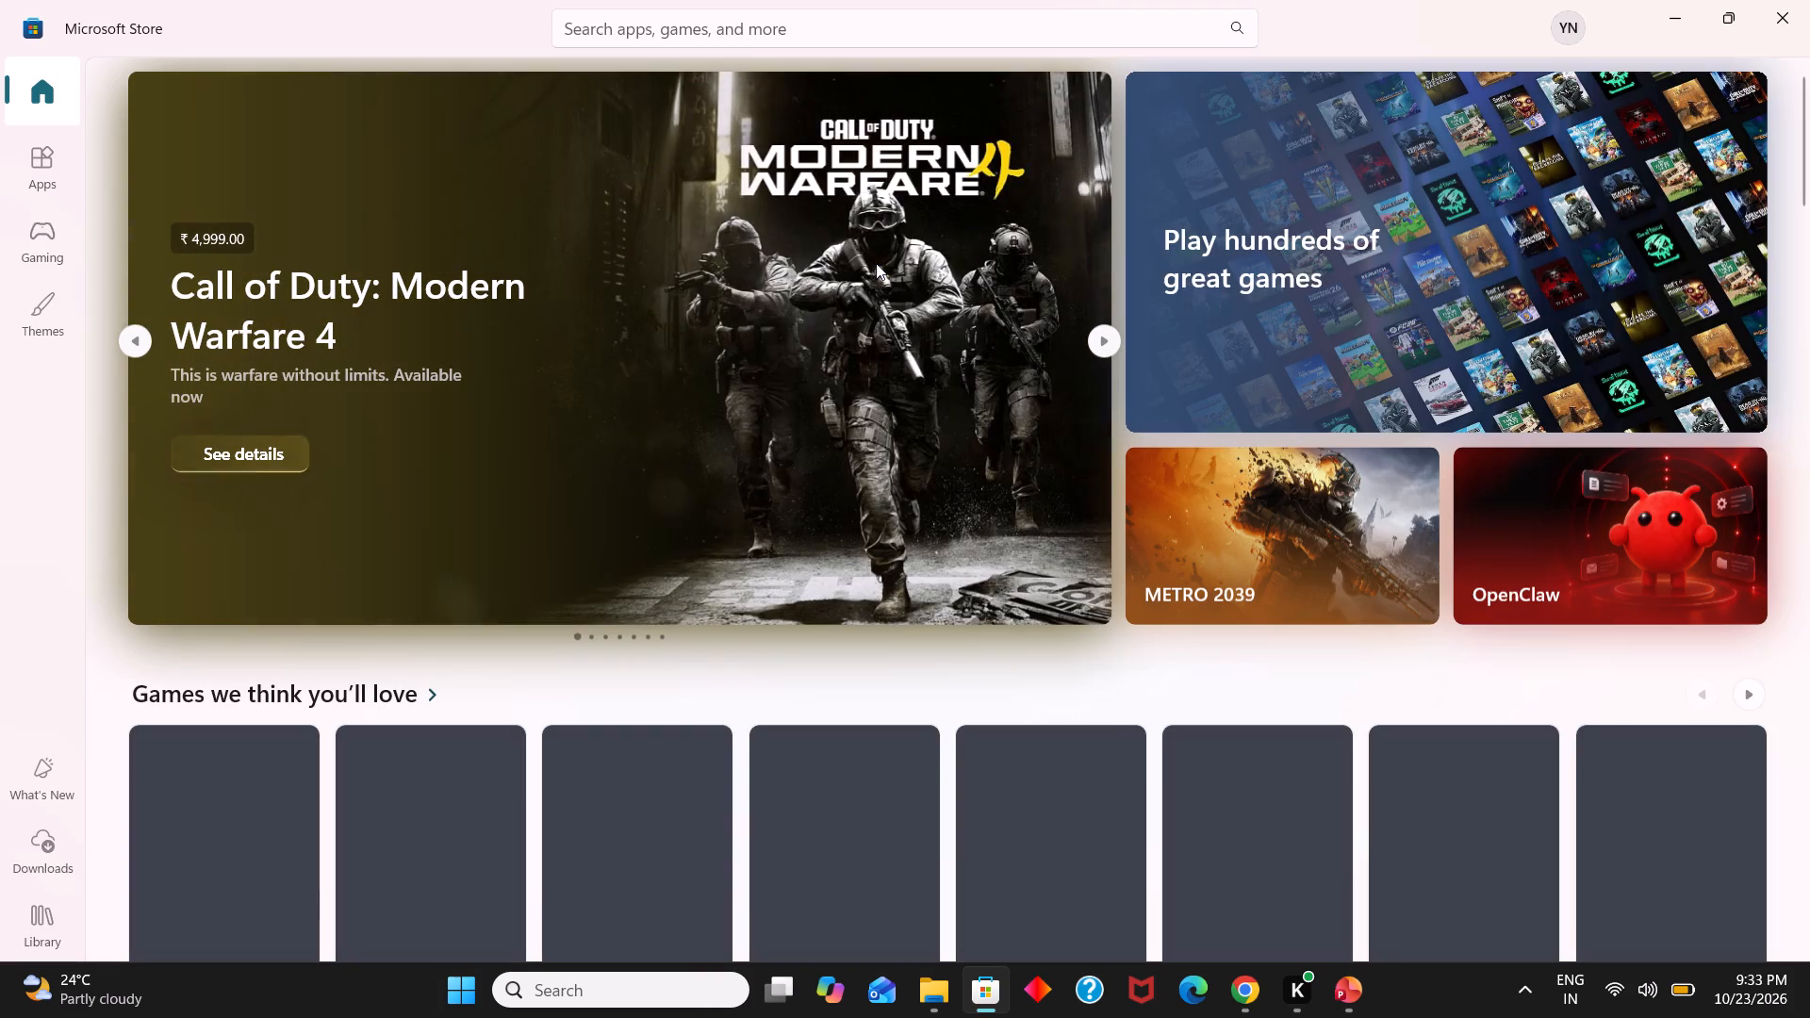
pyautogui.click(722, 19)
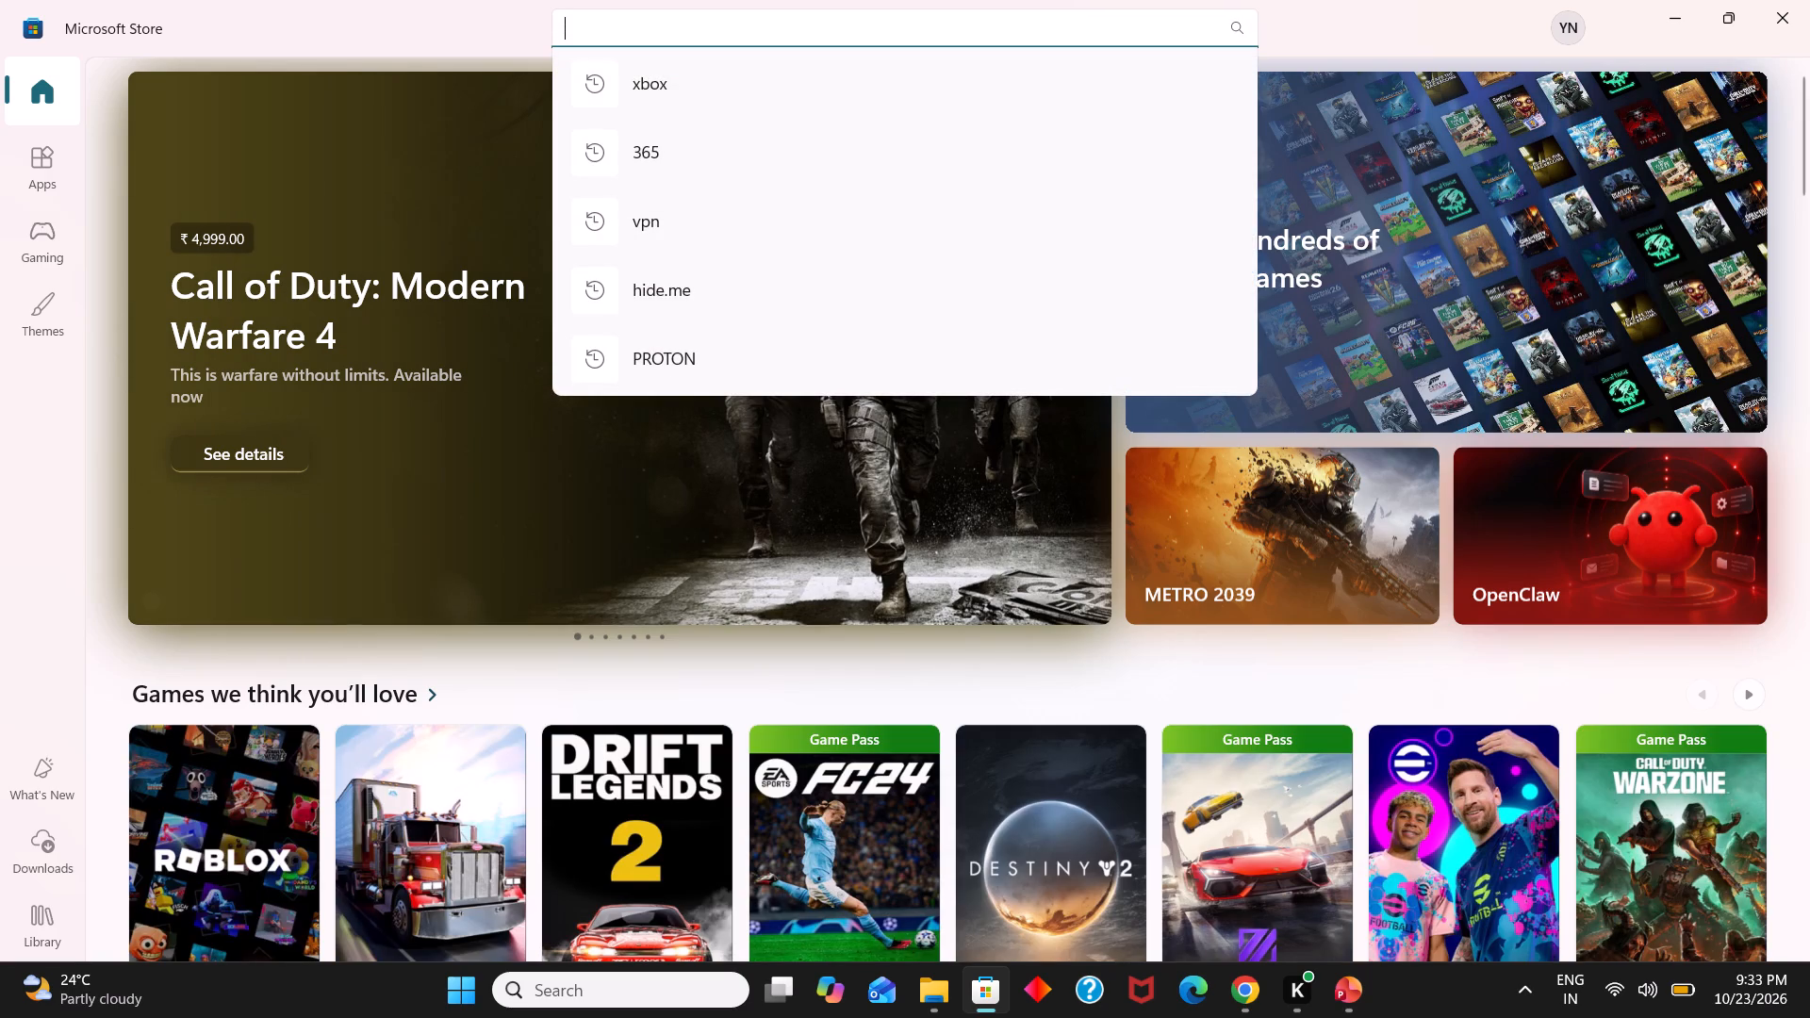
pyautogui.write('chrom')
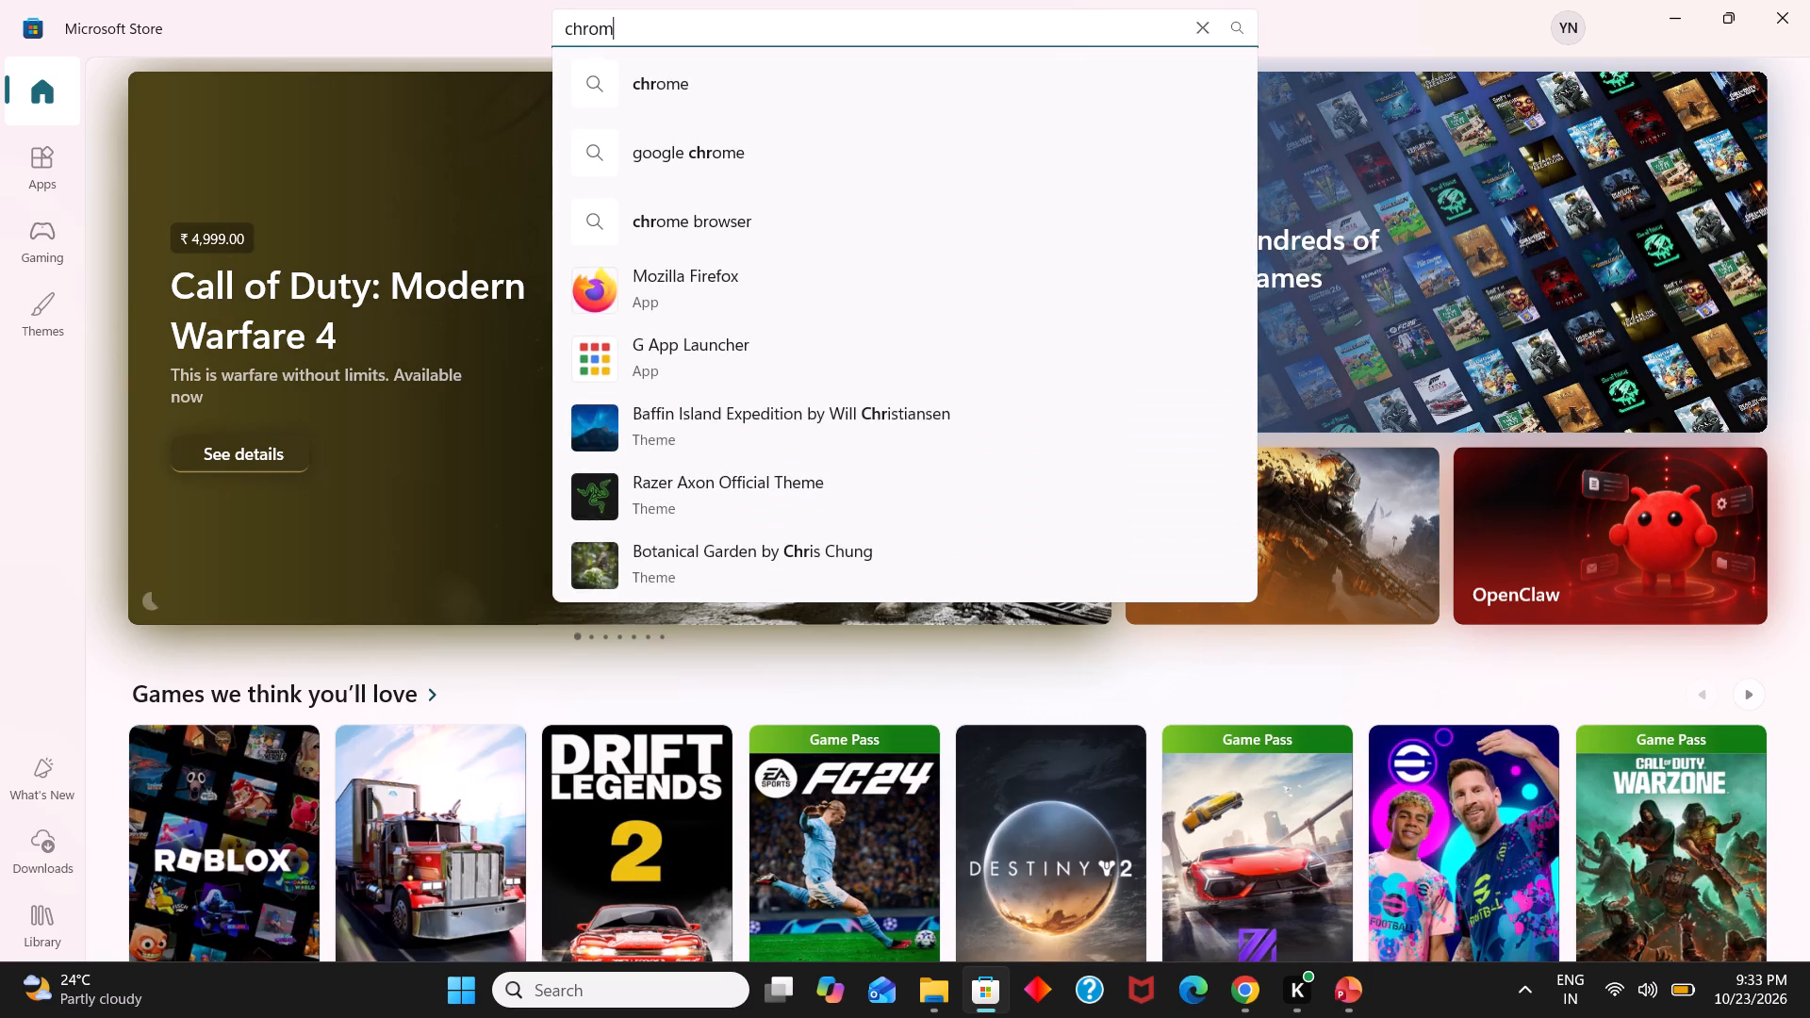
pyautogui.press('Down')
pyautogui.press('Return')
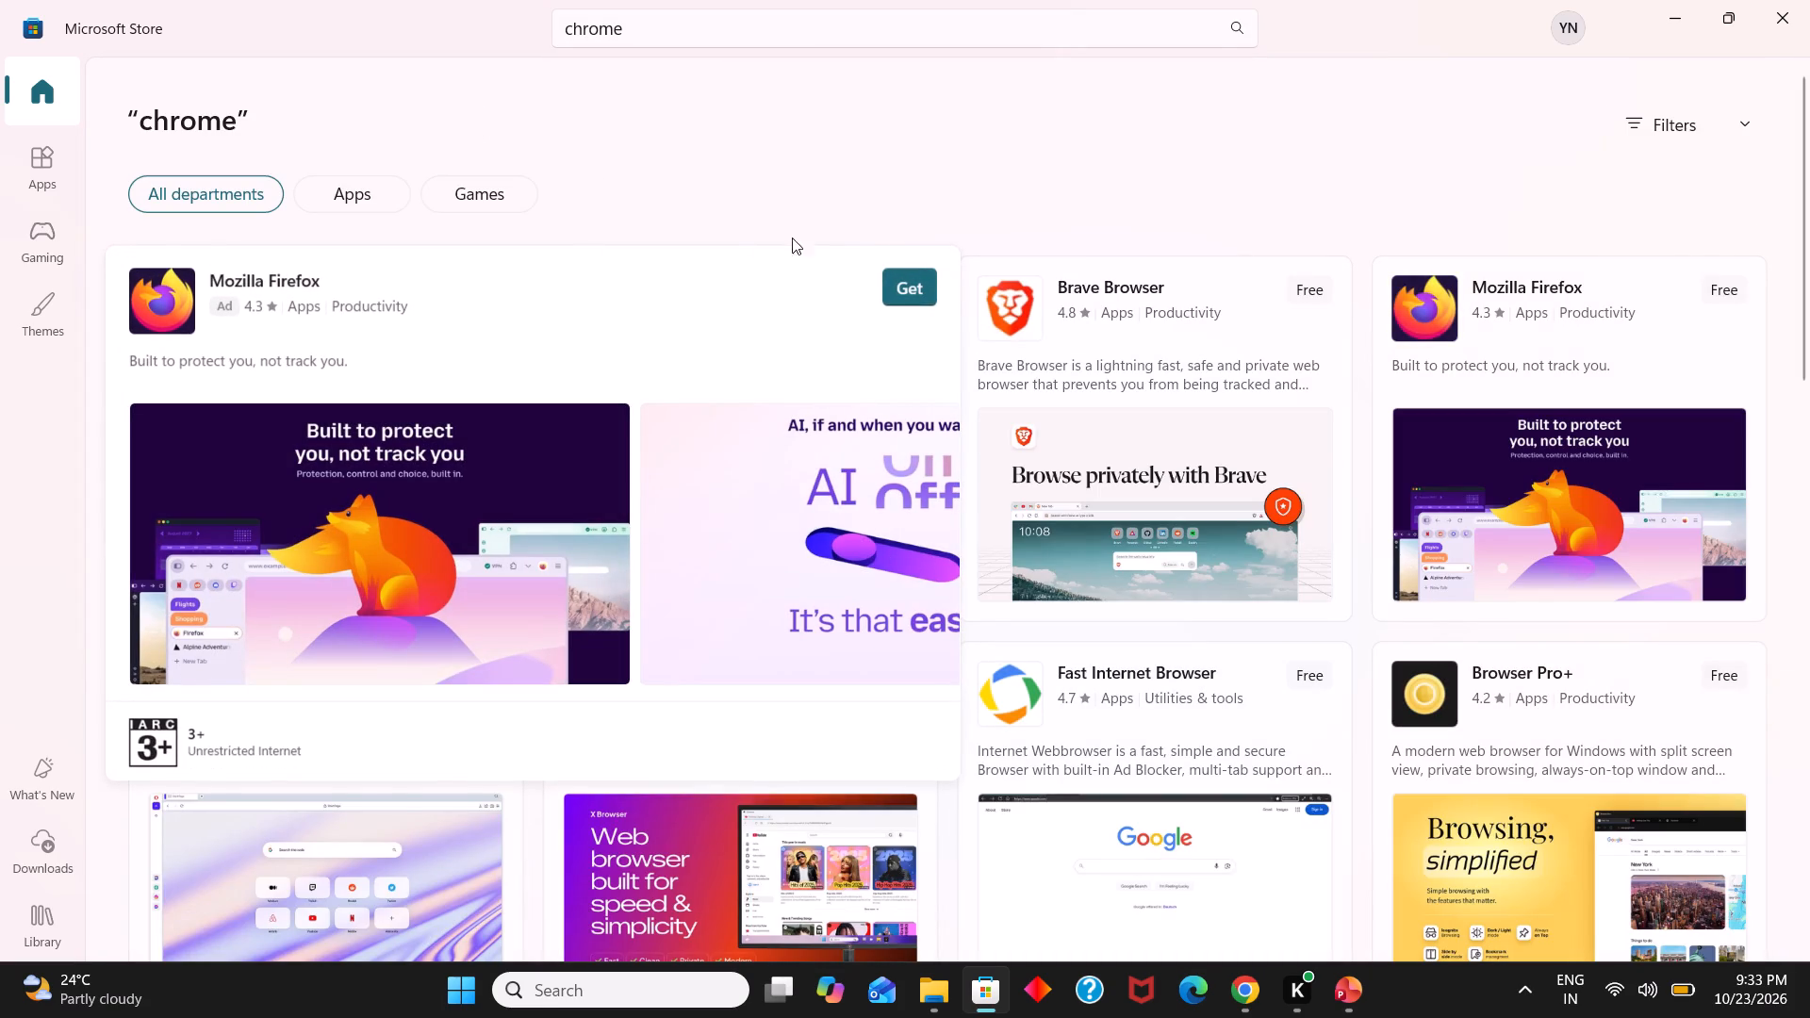
pyautogui.click(1013, 295)
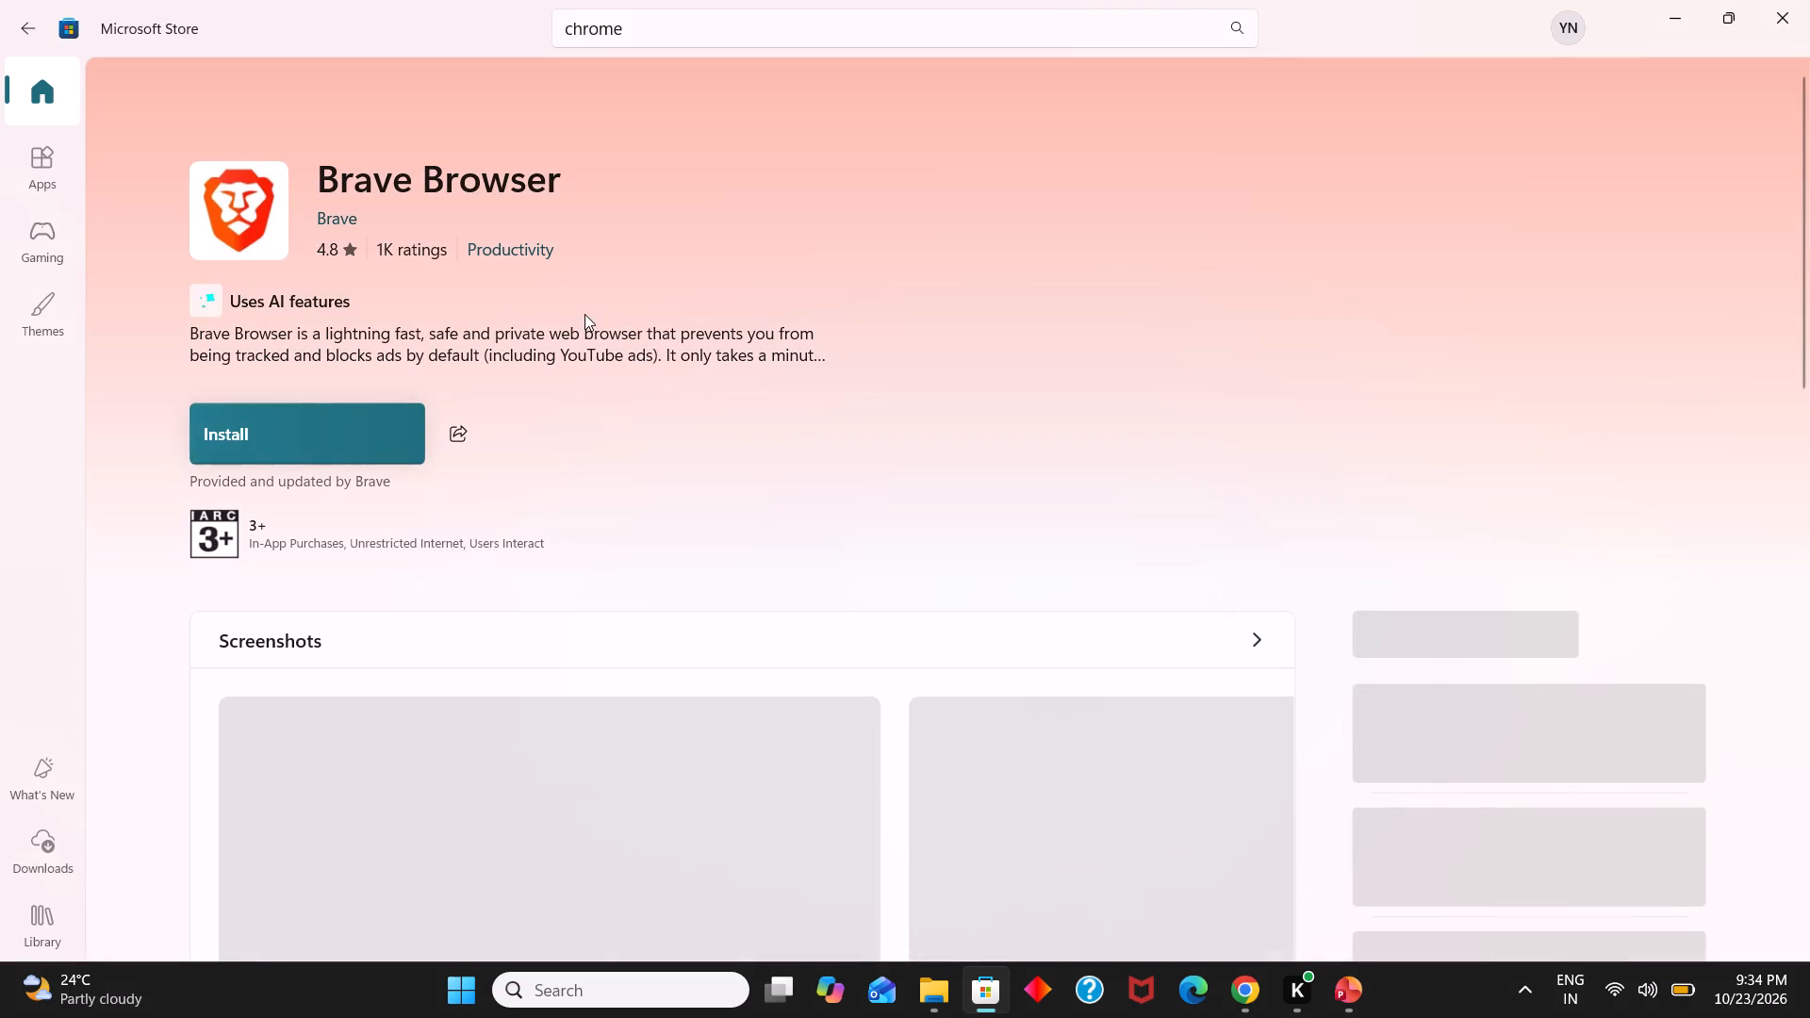
pyautogui.click(260, 436)
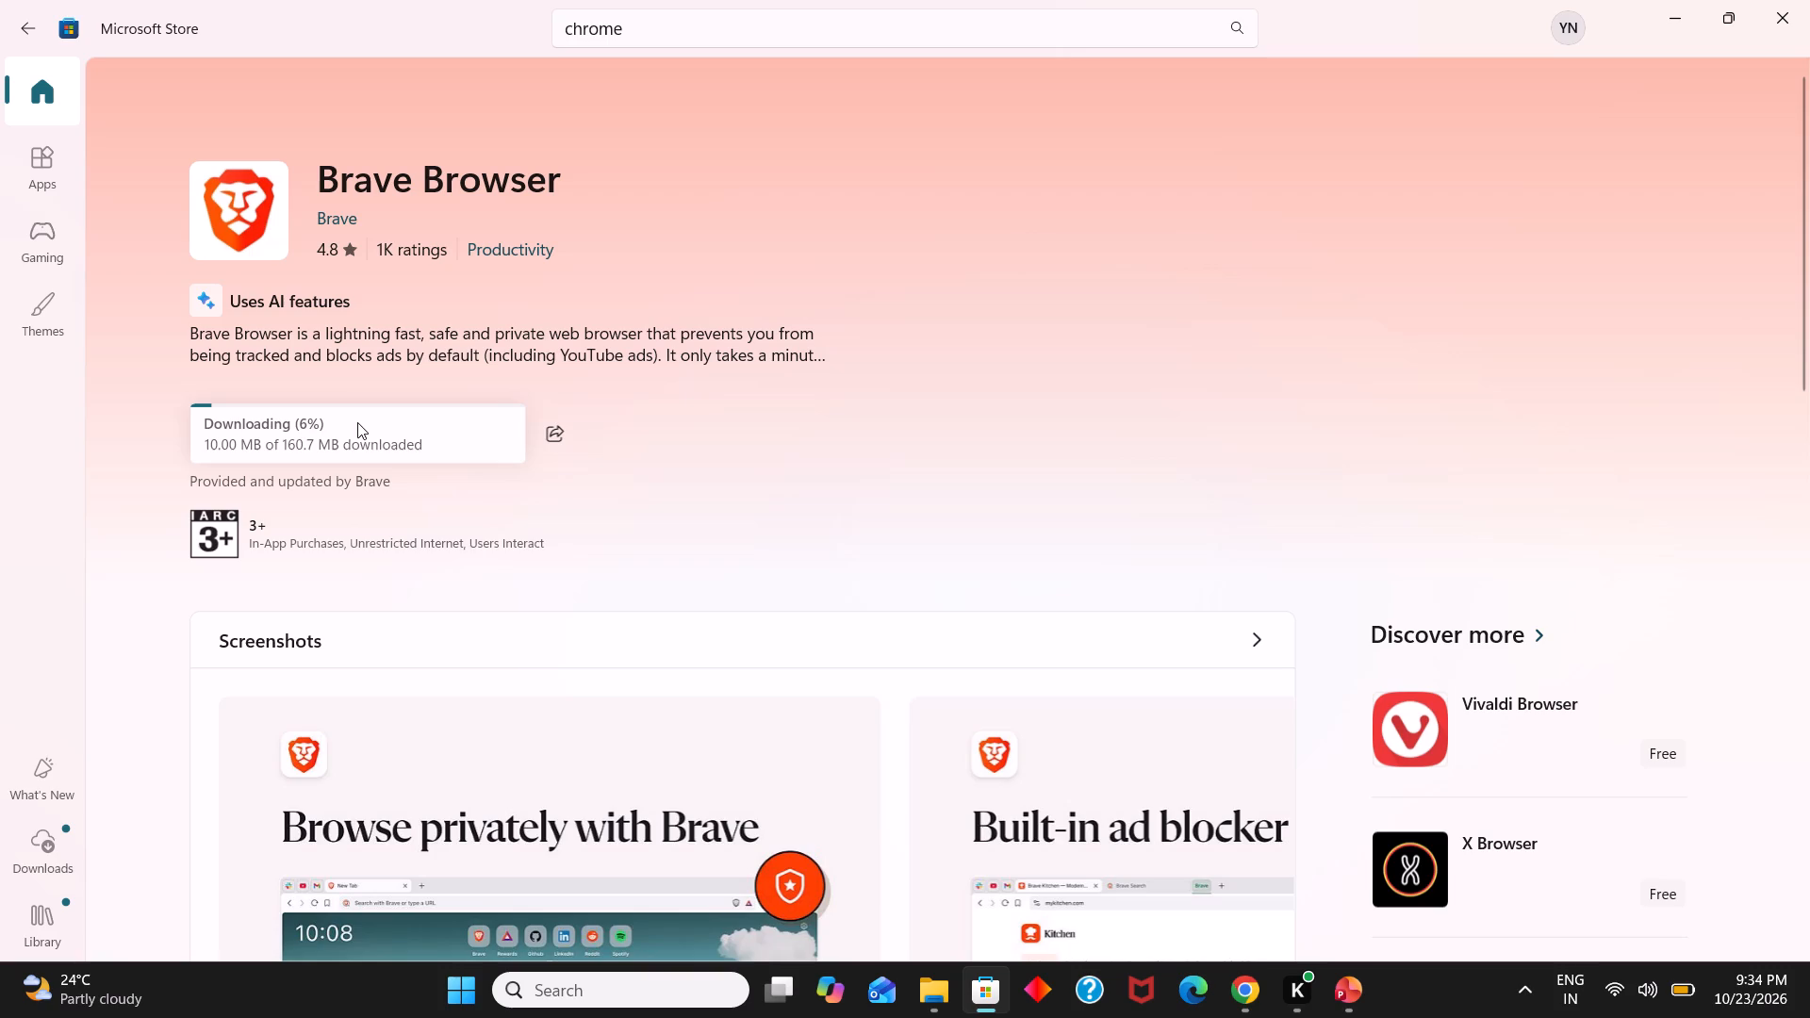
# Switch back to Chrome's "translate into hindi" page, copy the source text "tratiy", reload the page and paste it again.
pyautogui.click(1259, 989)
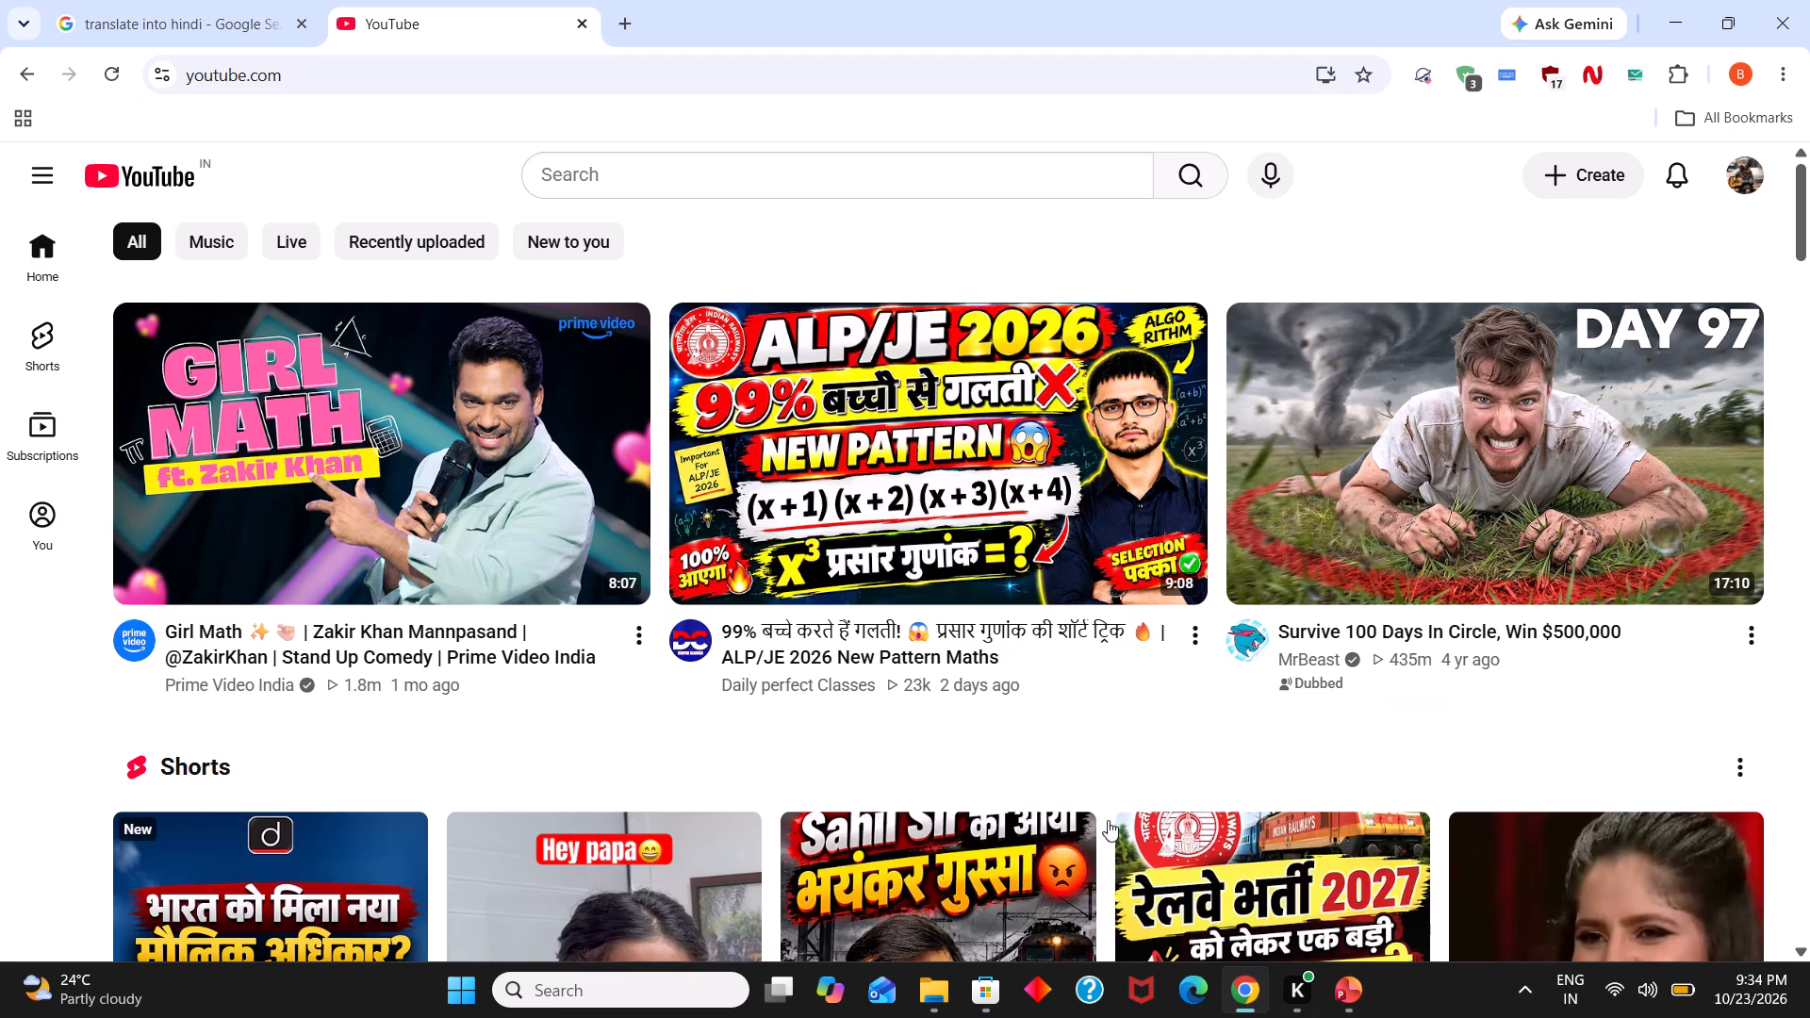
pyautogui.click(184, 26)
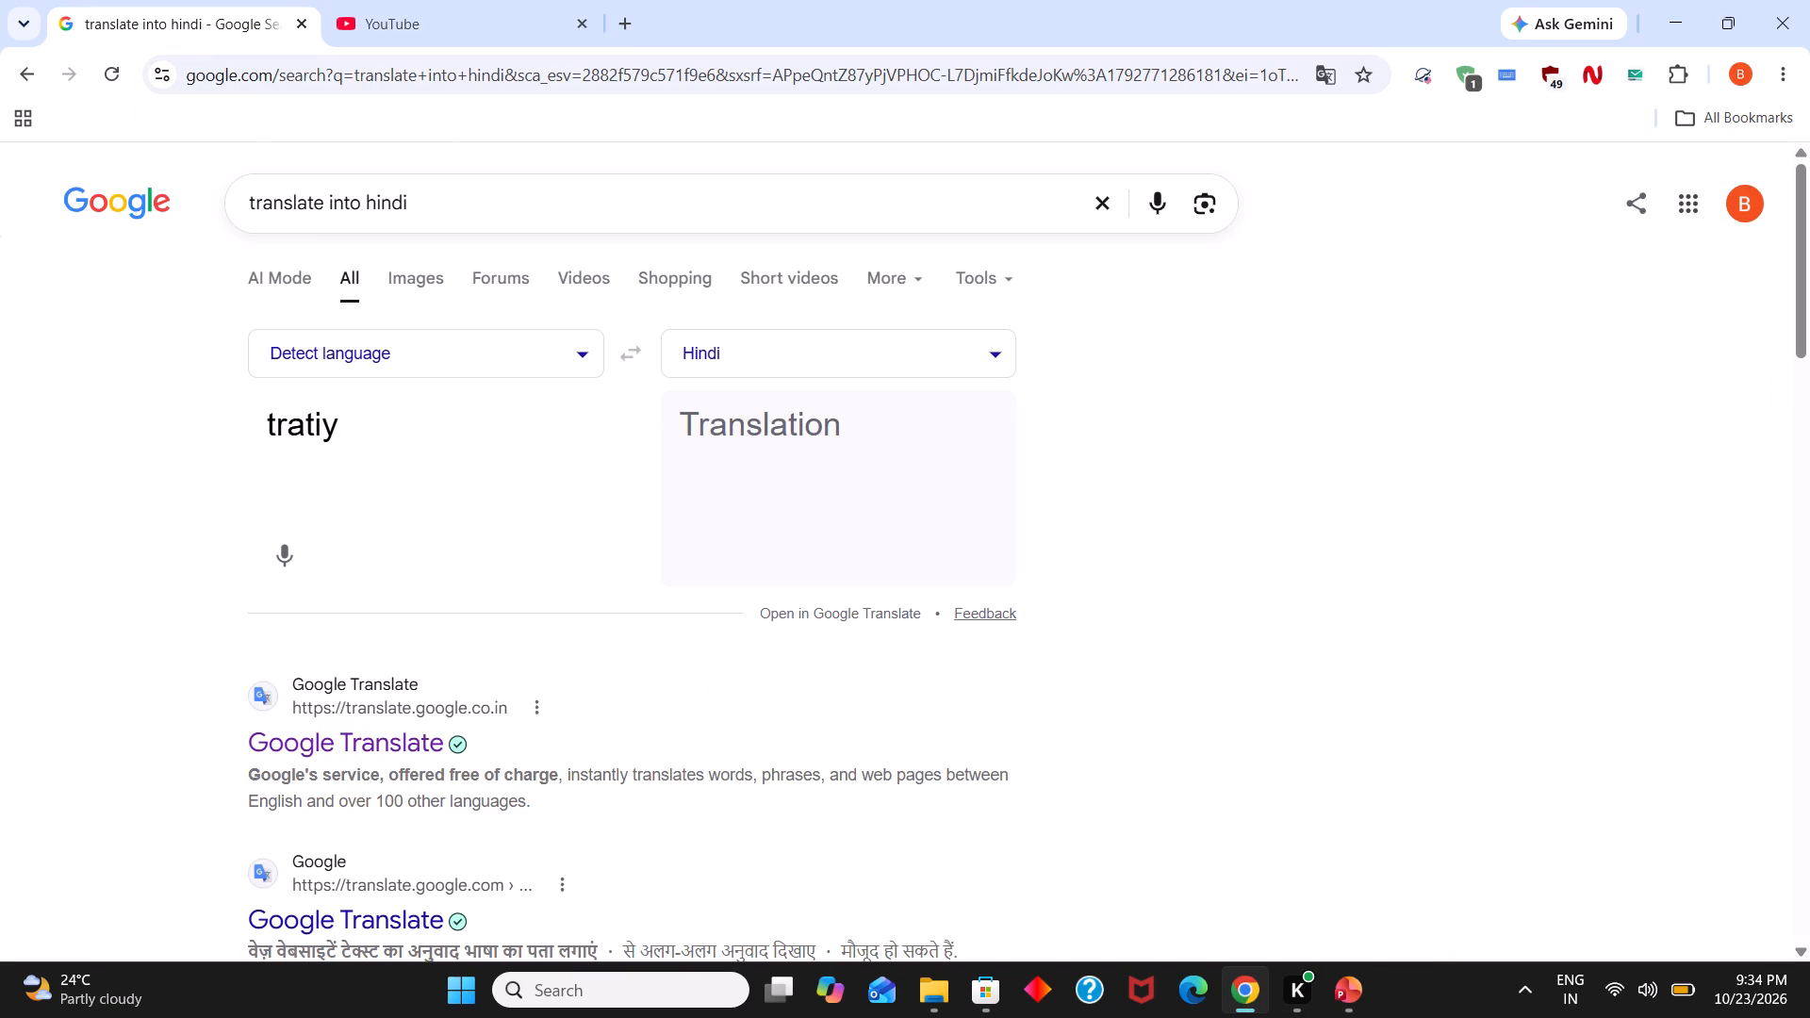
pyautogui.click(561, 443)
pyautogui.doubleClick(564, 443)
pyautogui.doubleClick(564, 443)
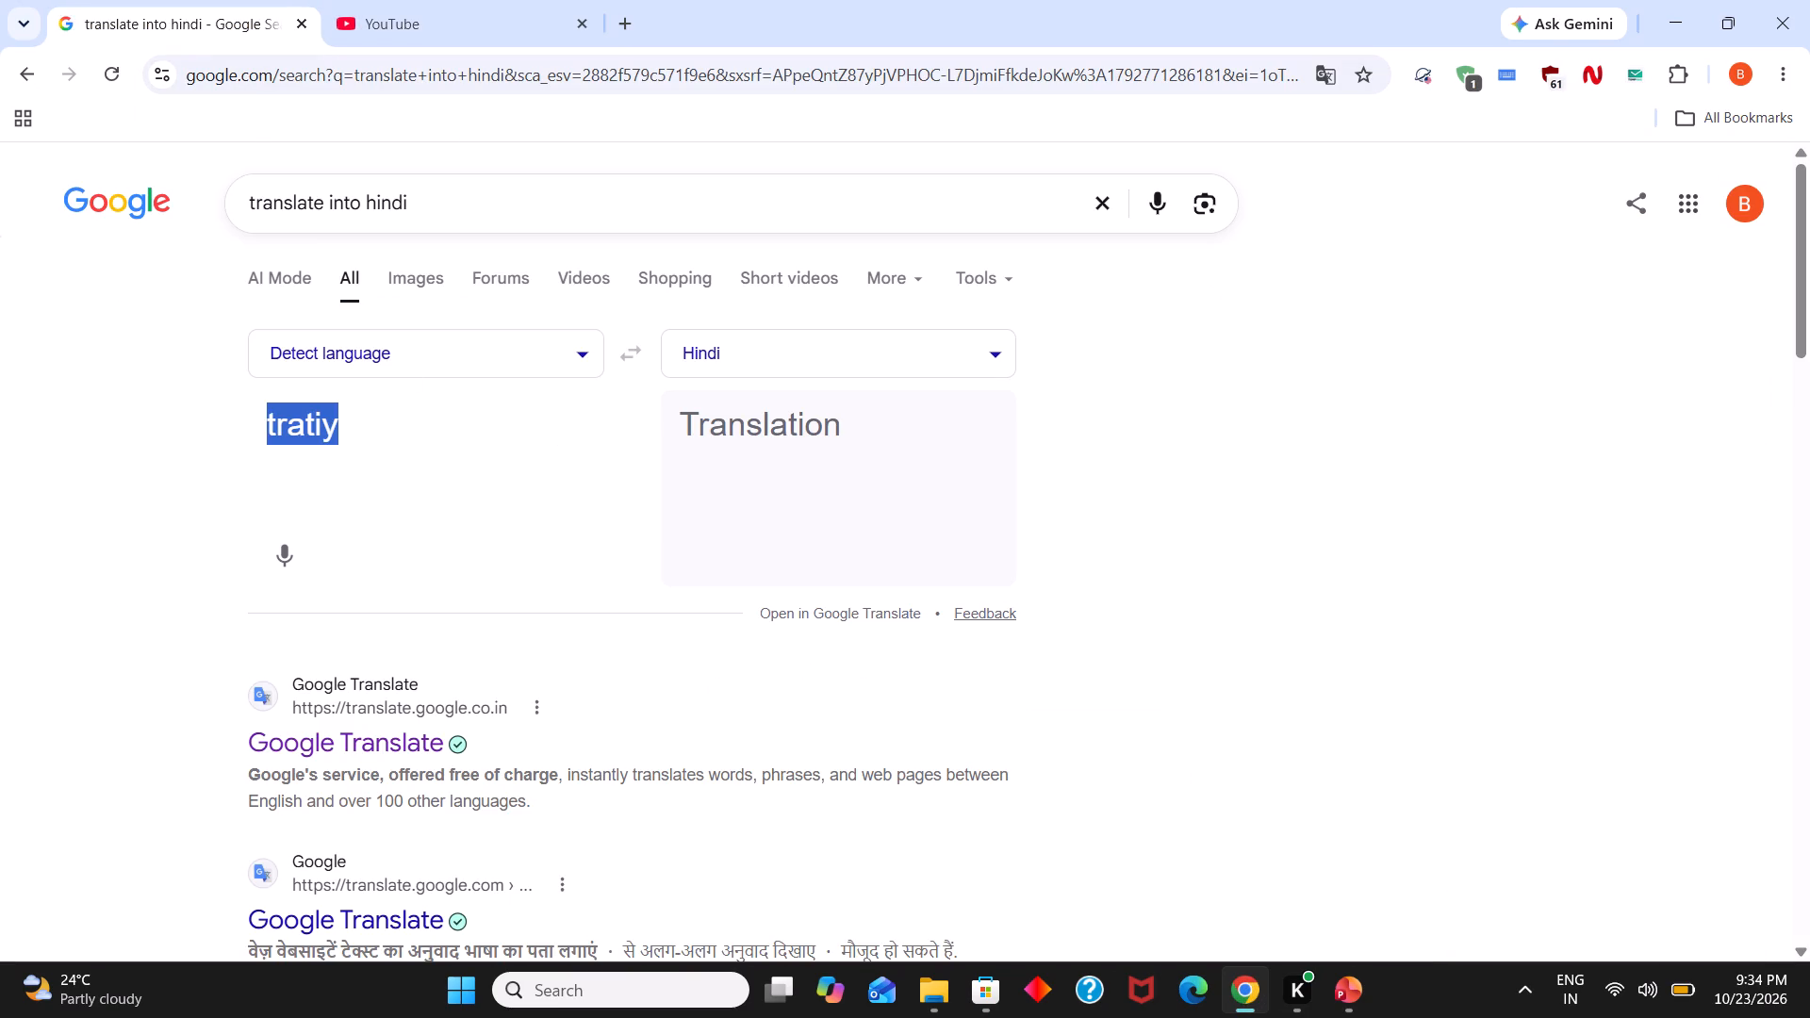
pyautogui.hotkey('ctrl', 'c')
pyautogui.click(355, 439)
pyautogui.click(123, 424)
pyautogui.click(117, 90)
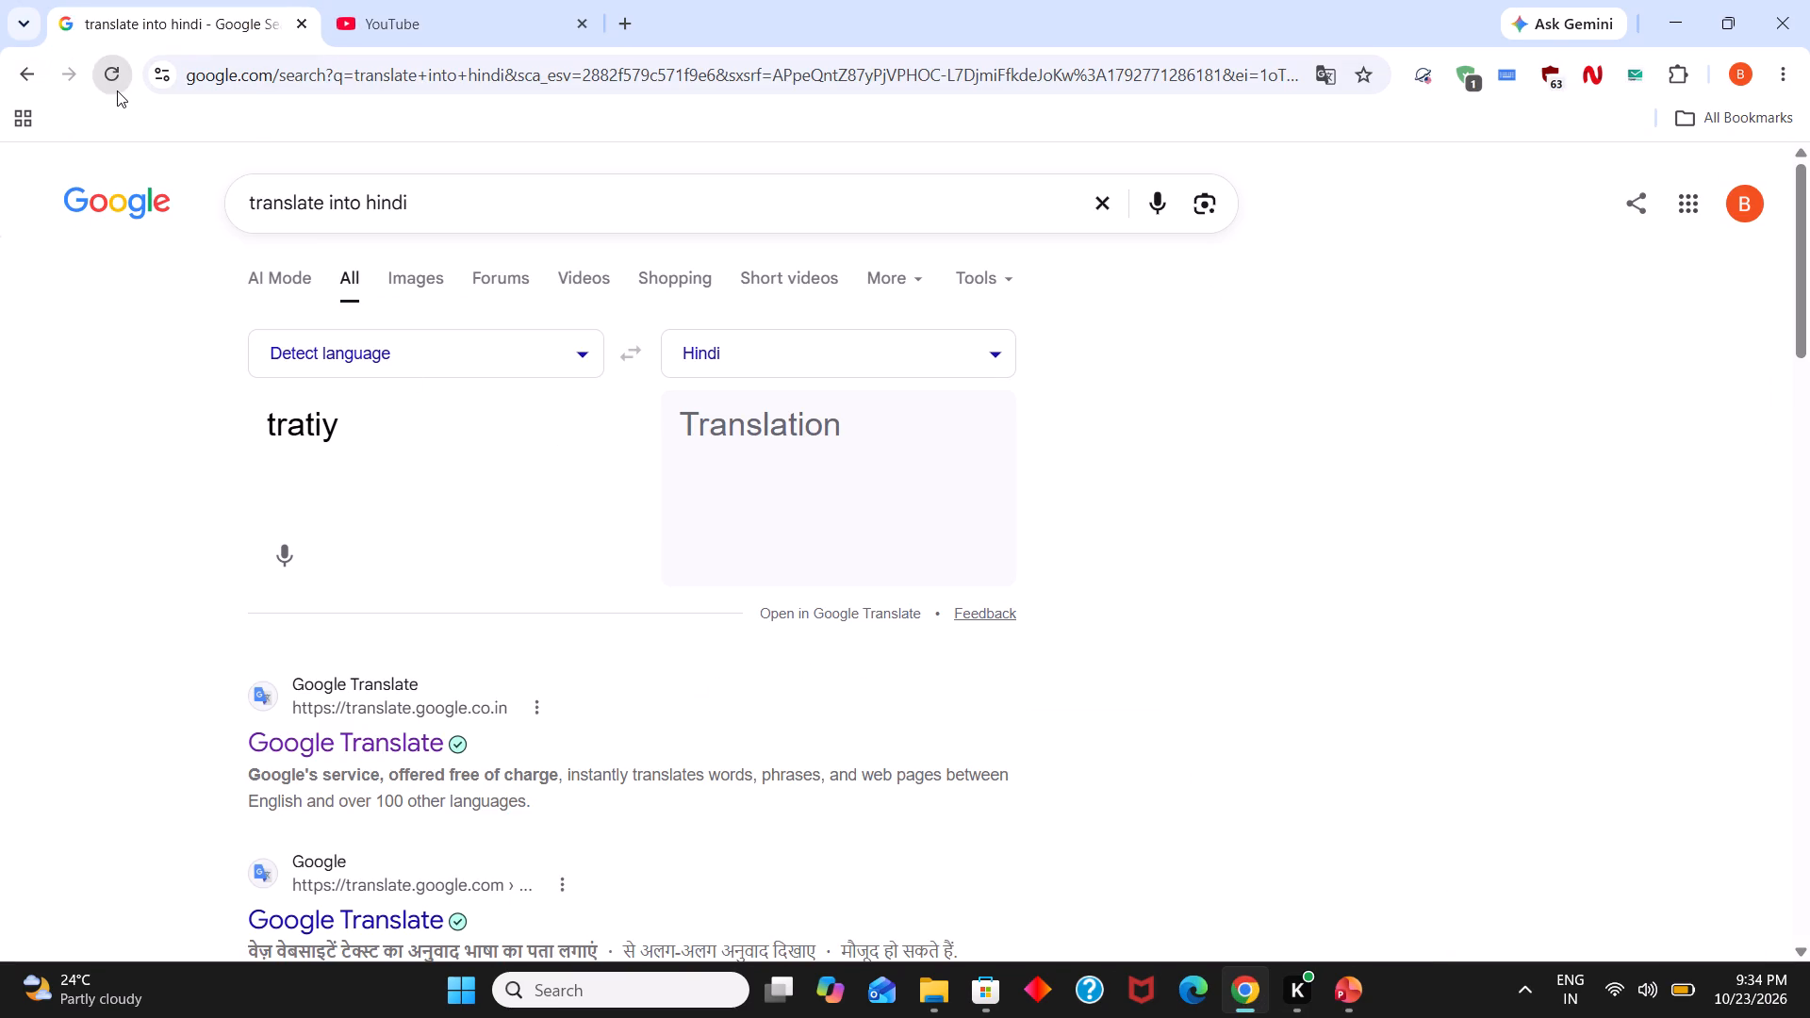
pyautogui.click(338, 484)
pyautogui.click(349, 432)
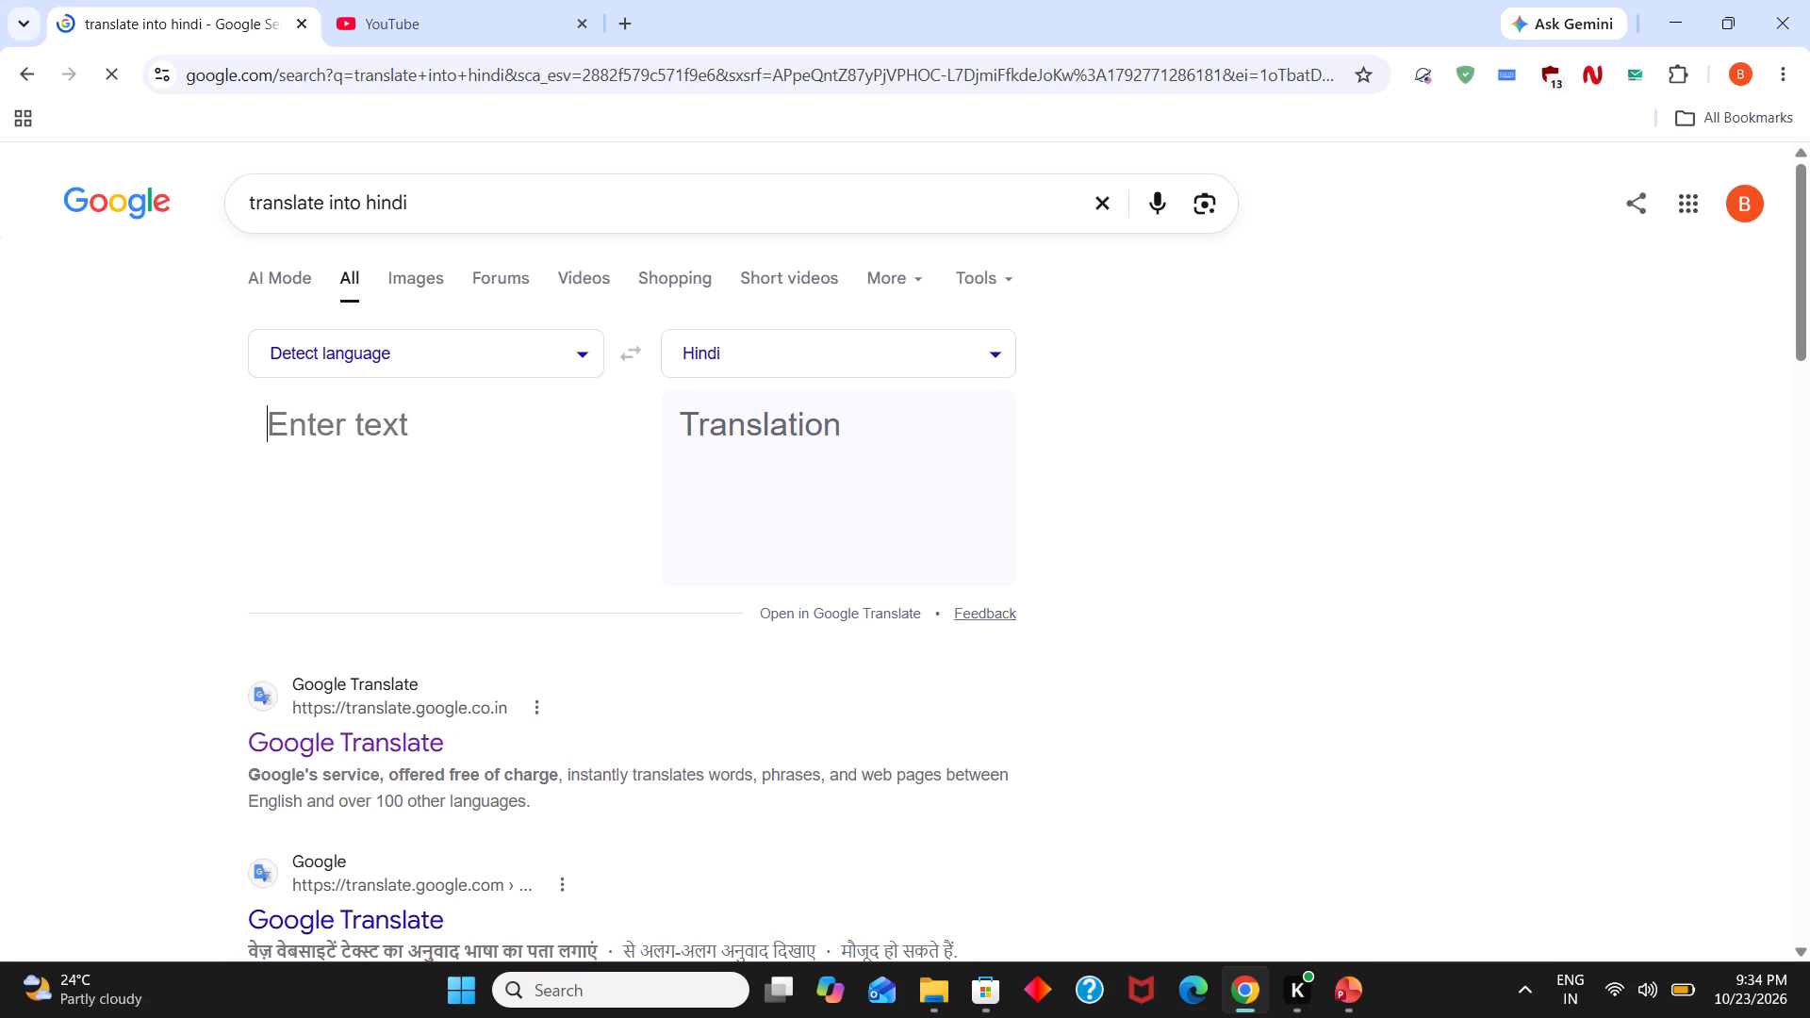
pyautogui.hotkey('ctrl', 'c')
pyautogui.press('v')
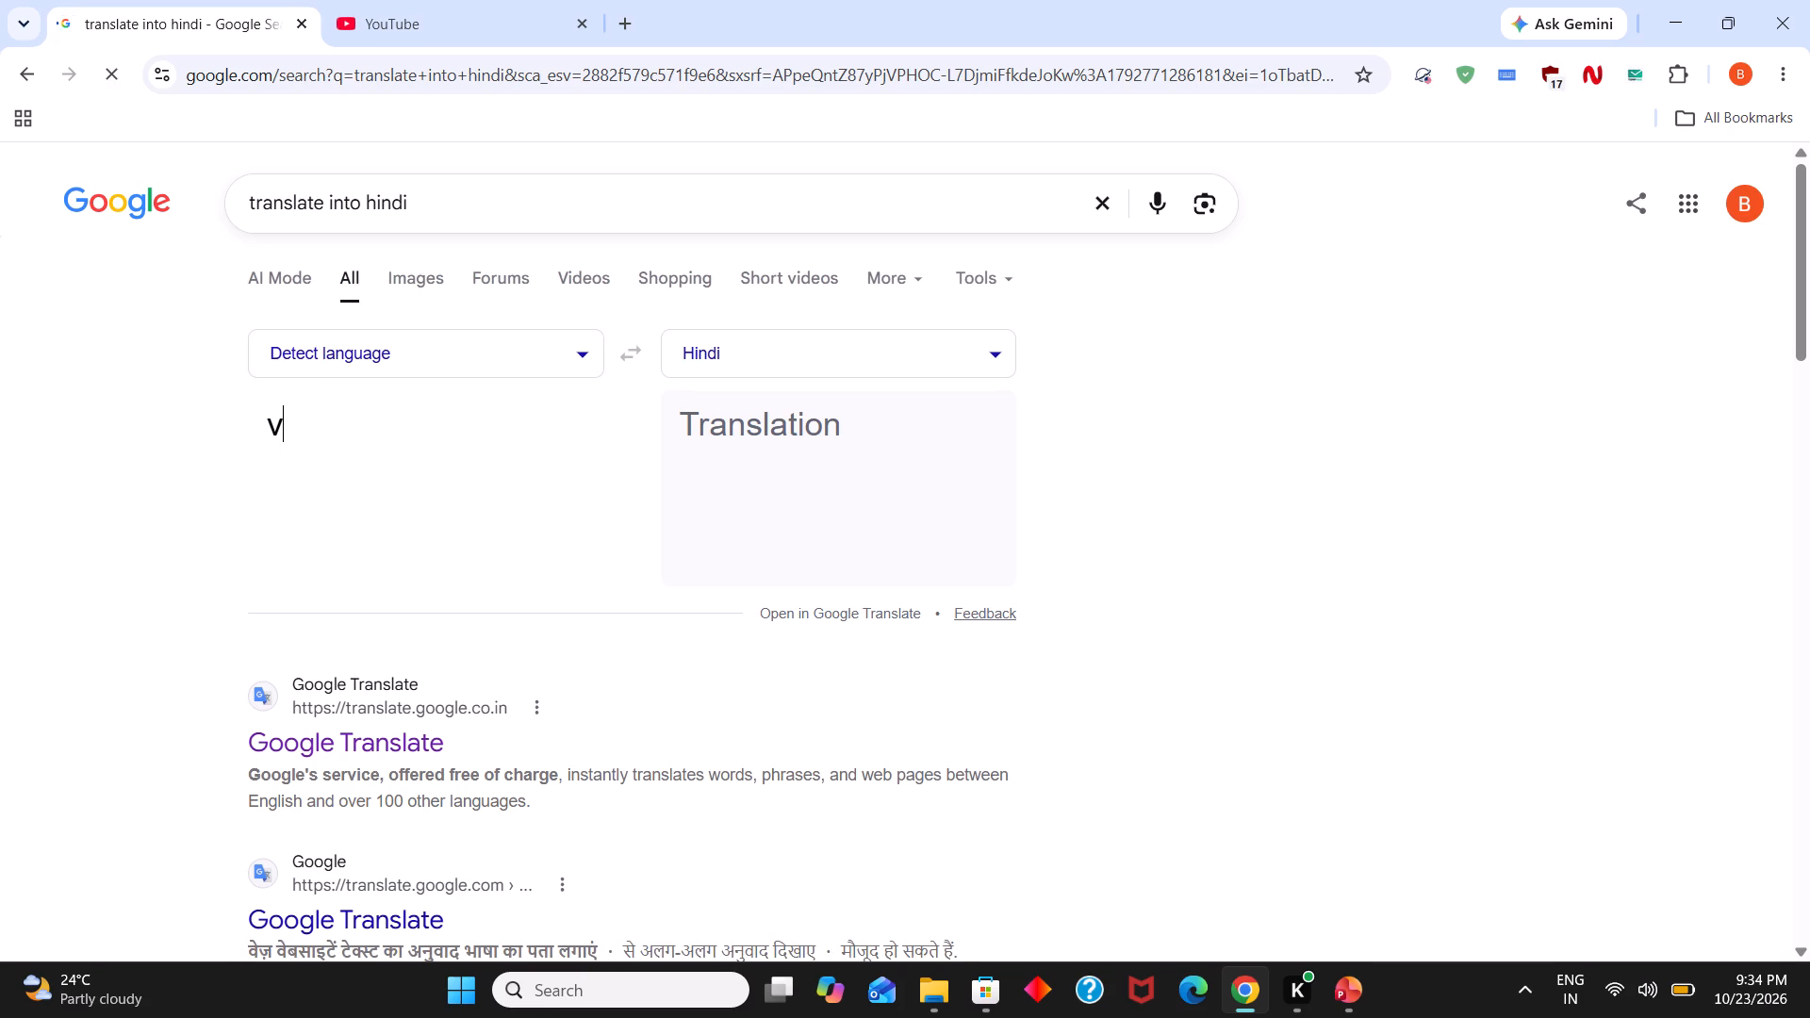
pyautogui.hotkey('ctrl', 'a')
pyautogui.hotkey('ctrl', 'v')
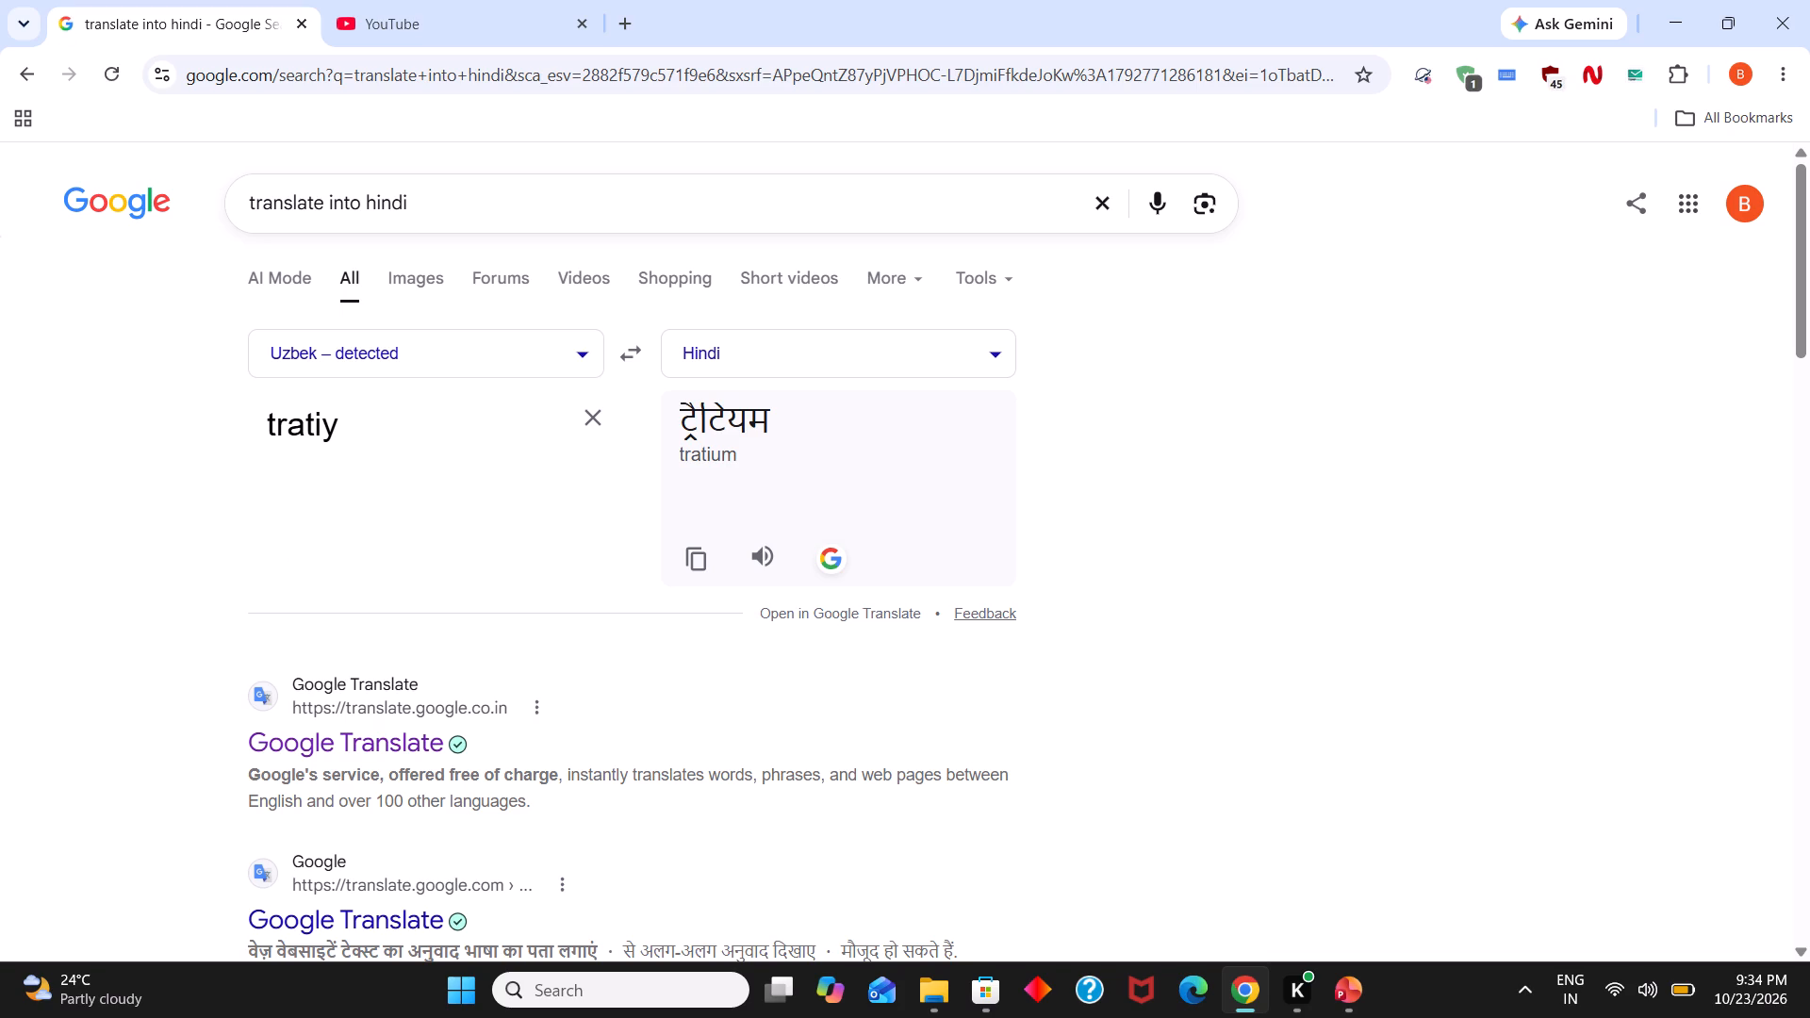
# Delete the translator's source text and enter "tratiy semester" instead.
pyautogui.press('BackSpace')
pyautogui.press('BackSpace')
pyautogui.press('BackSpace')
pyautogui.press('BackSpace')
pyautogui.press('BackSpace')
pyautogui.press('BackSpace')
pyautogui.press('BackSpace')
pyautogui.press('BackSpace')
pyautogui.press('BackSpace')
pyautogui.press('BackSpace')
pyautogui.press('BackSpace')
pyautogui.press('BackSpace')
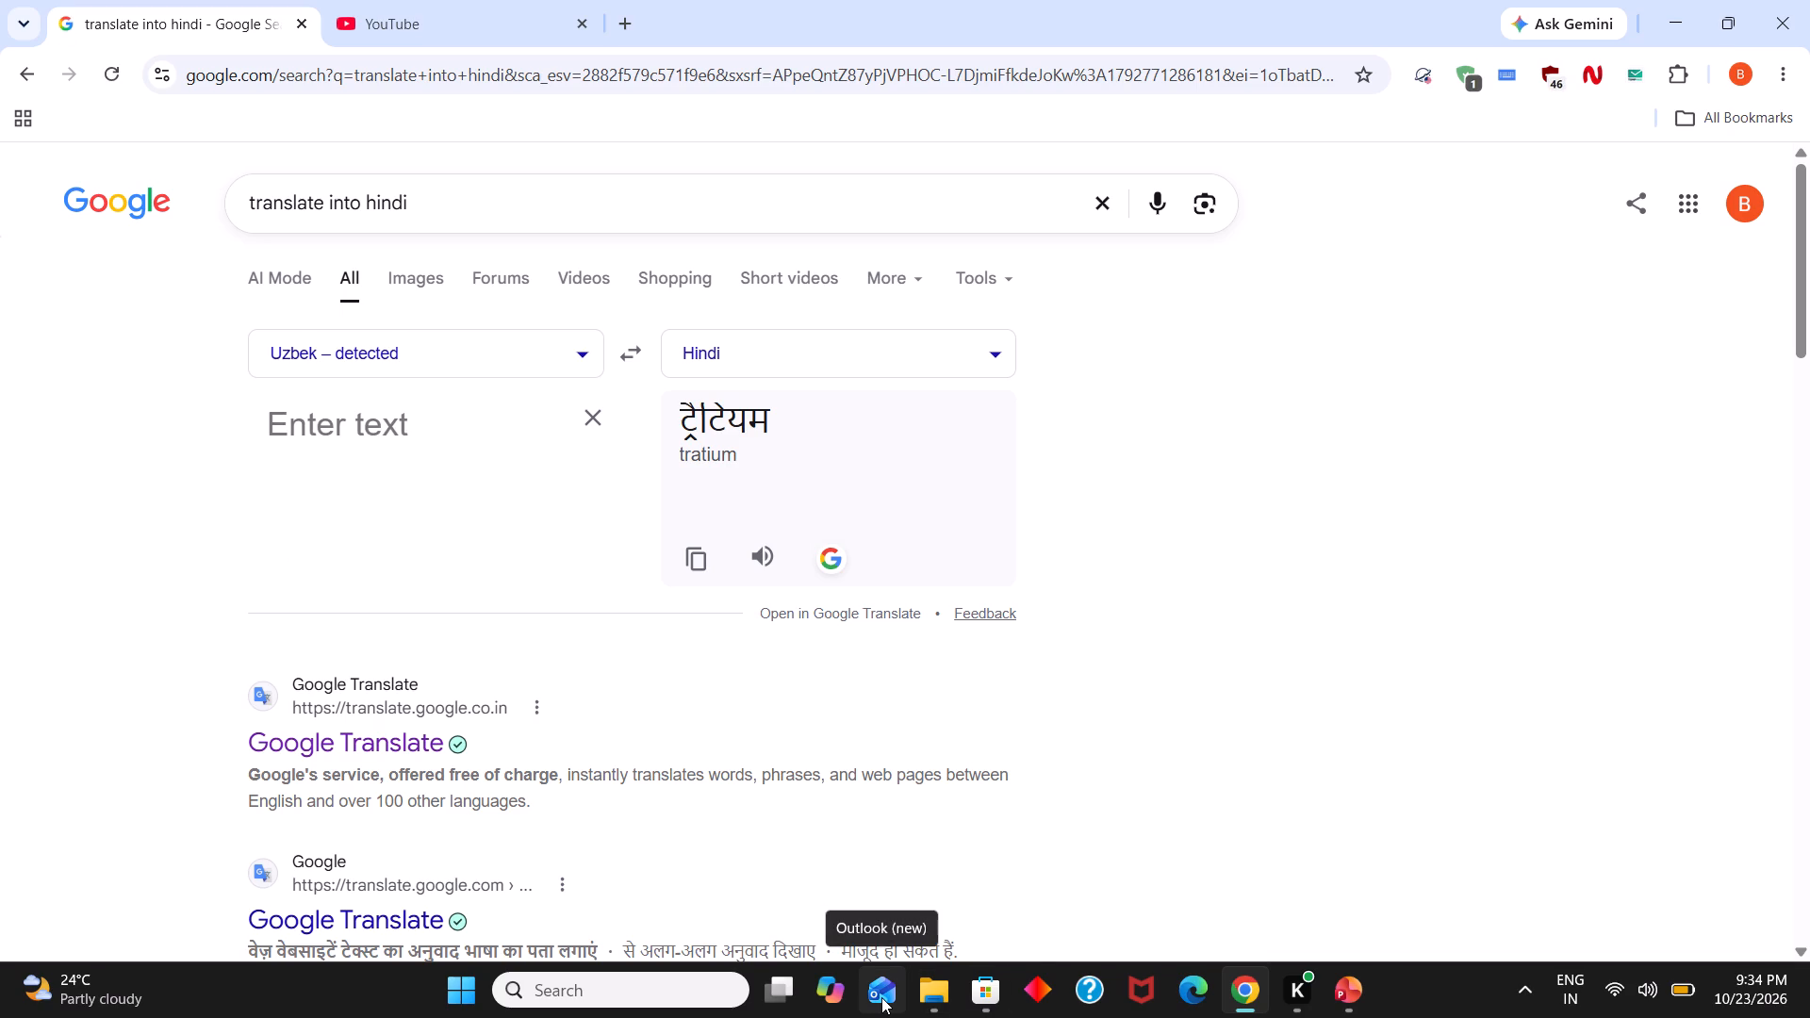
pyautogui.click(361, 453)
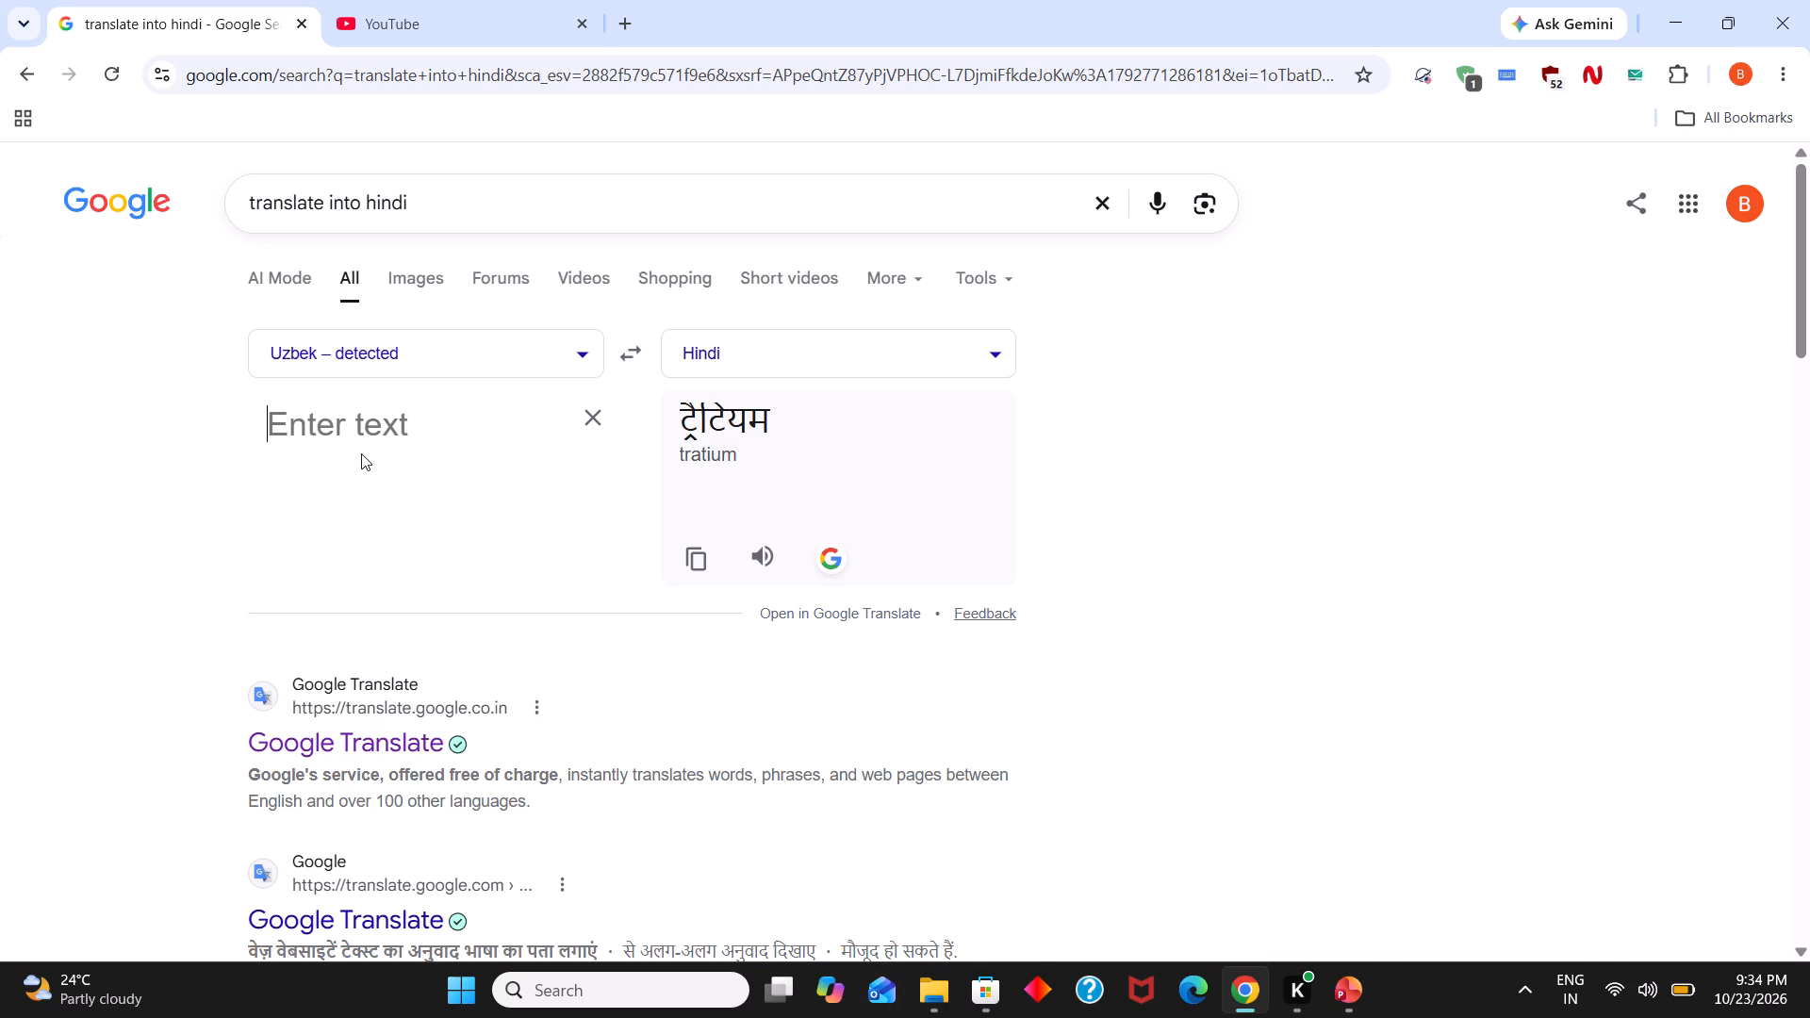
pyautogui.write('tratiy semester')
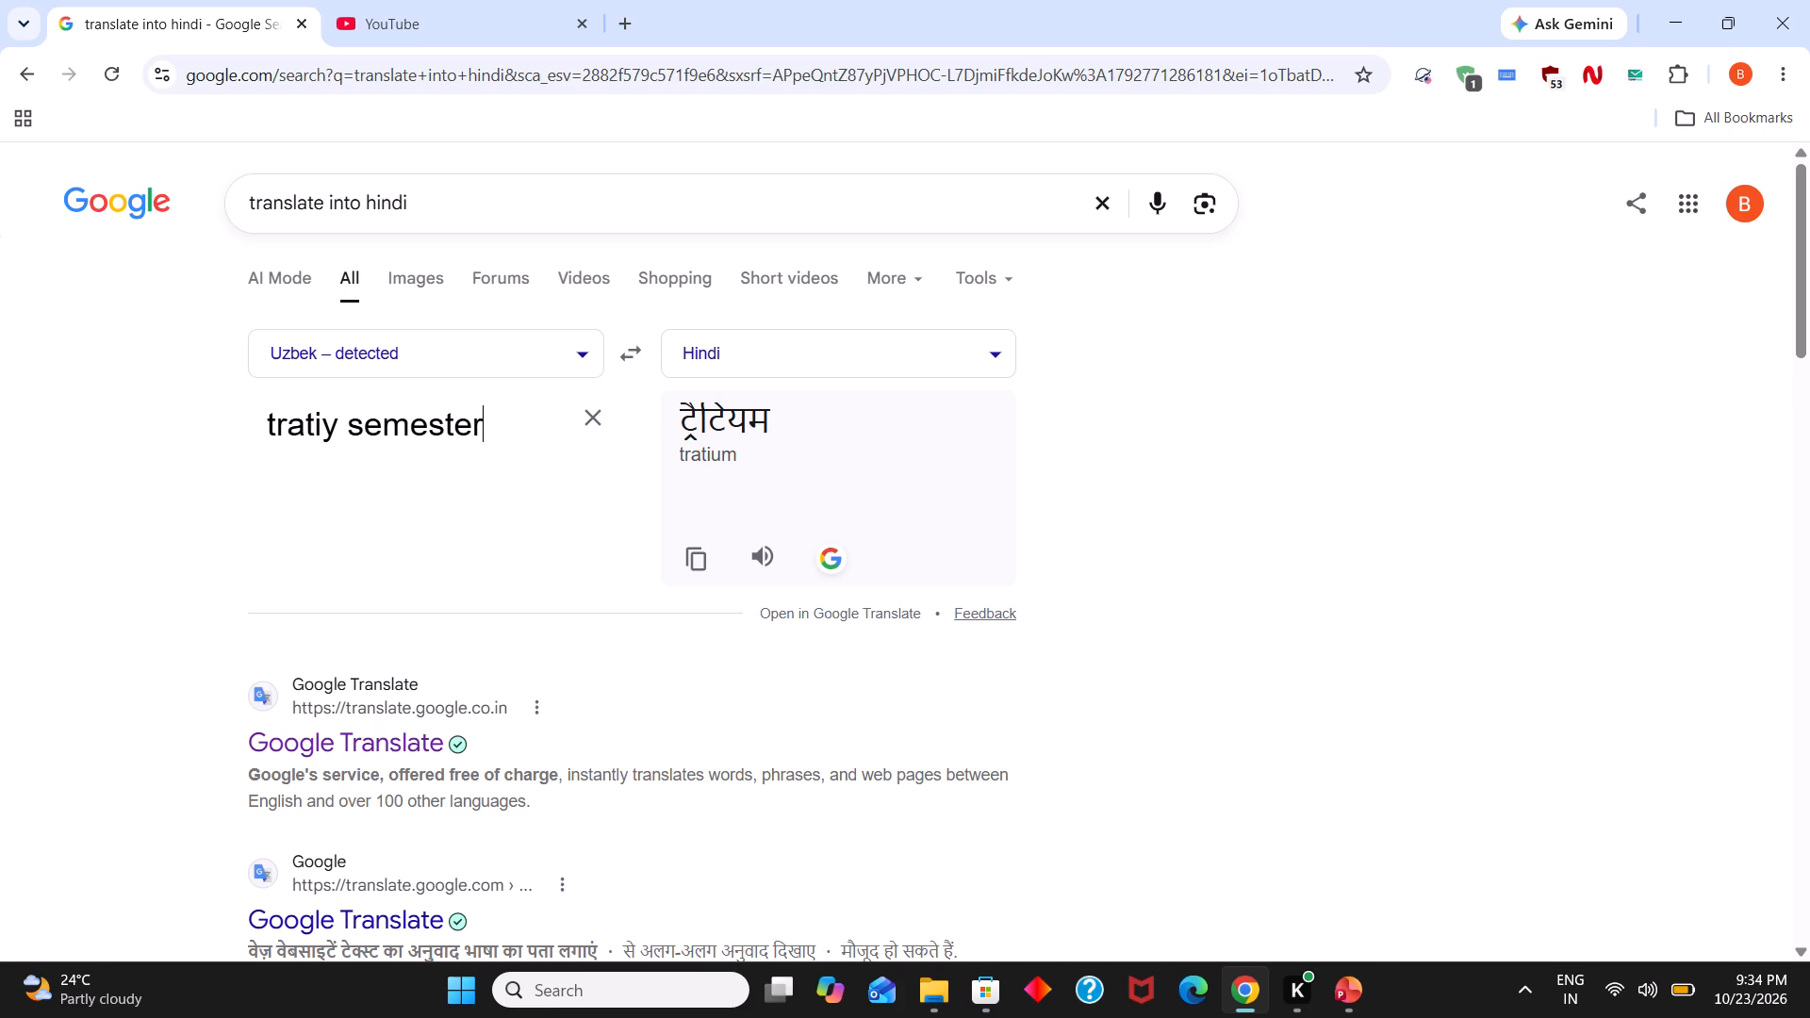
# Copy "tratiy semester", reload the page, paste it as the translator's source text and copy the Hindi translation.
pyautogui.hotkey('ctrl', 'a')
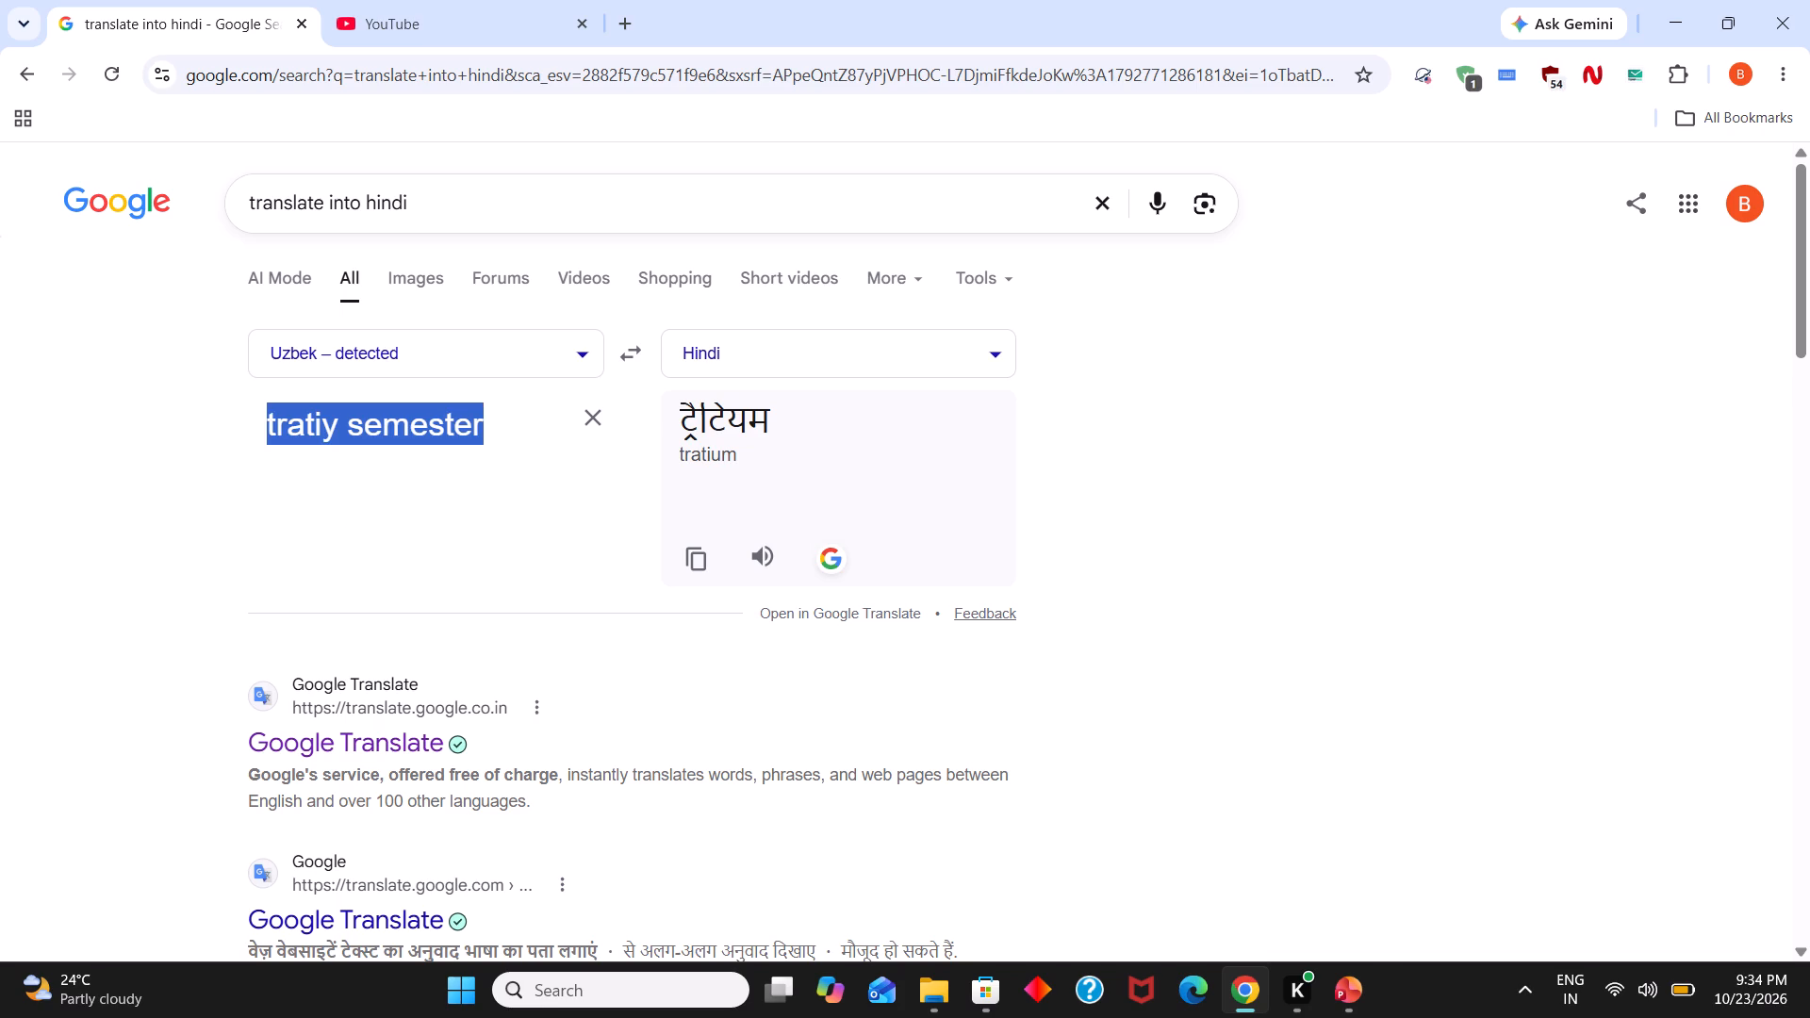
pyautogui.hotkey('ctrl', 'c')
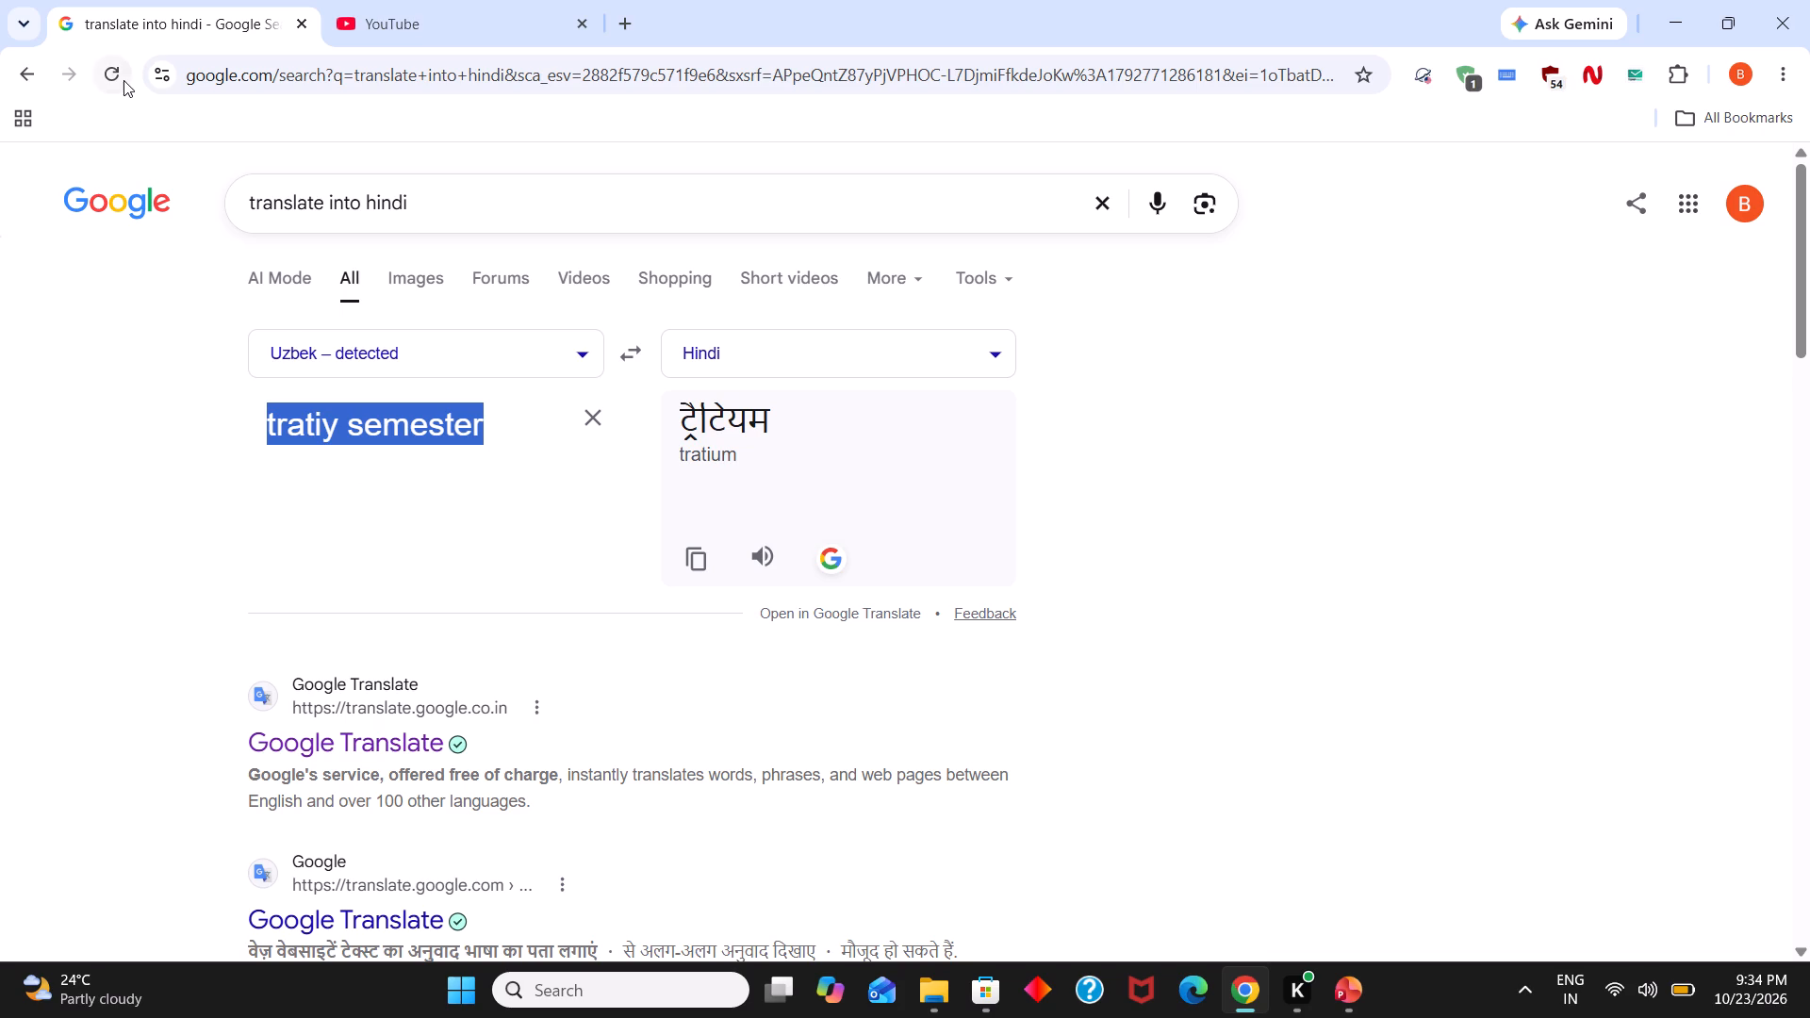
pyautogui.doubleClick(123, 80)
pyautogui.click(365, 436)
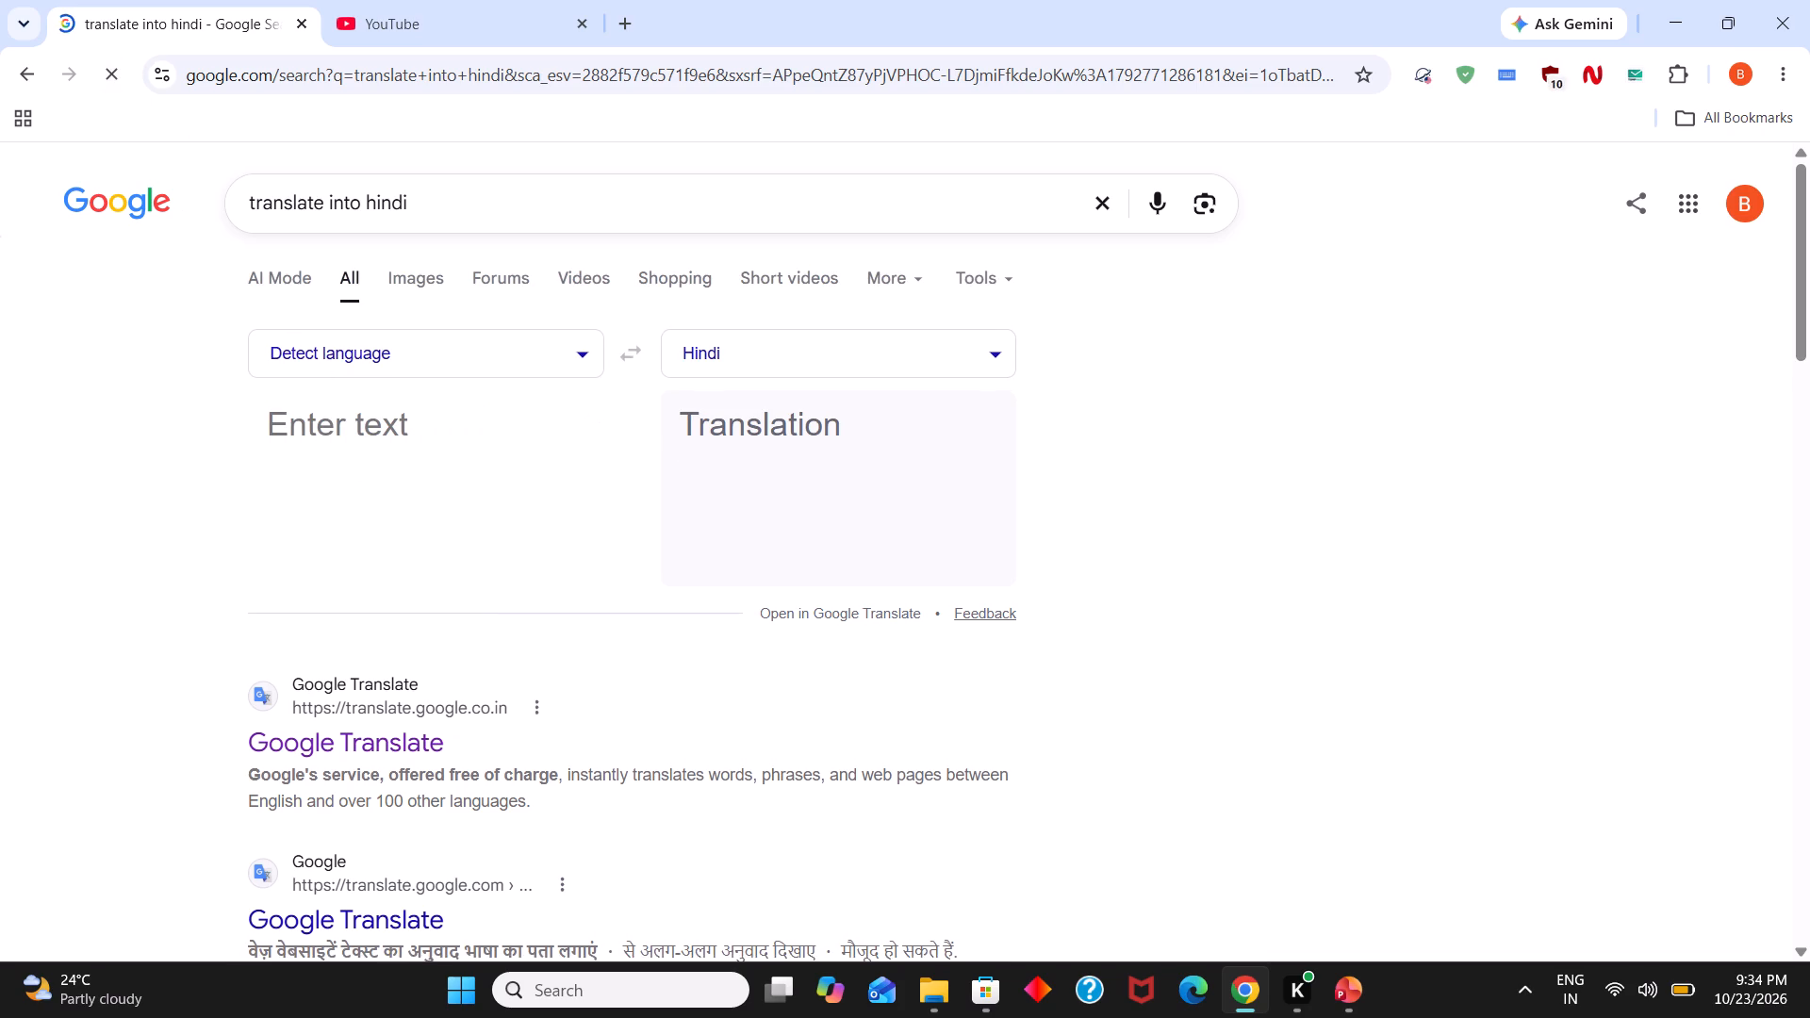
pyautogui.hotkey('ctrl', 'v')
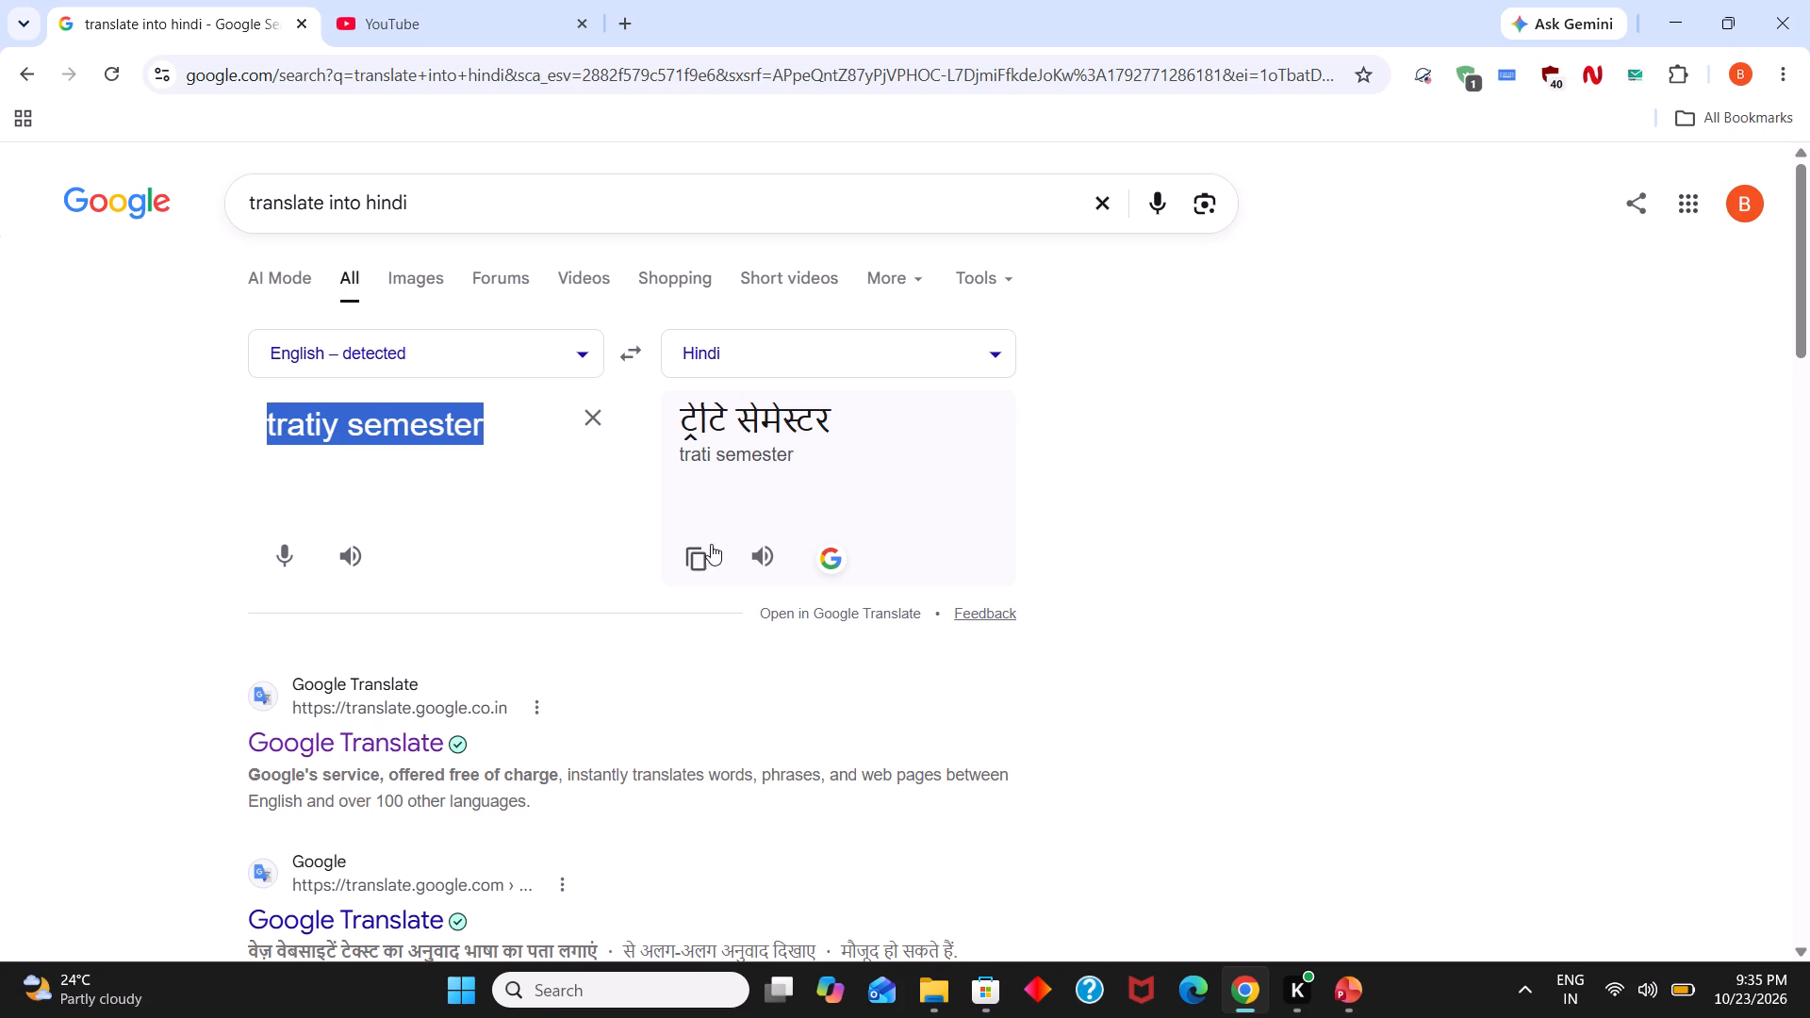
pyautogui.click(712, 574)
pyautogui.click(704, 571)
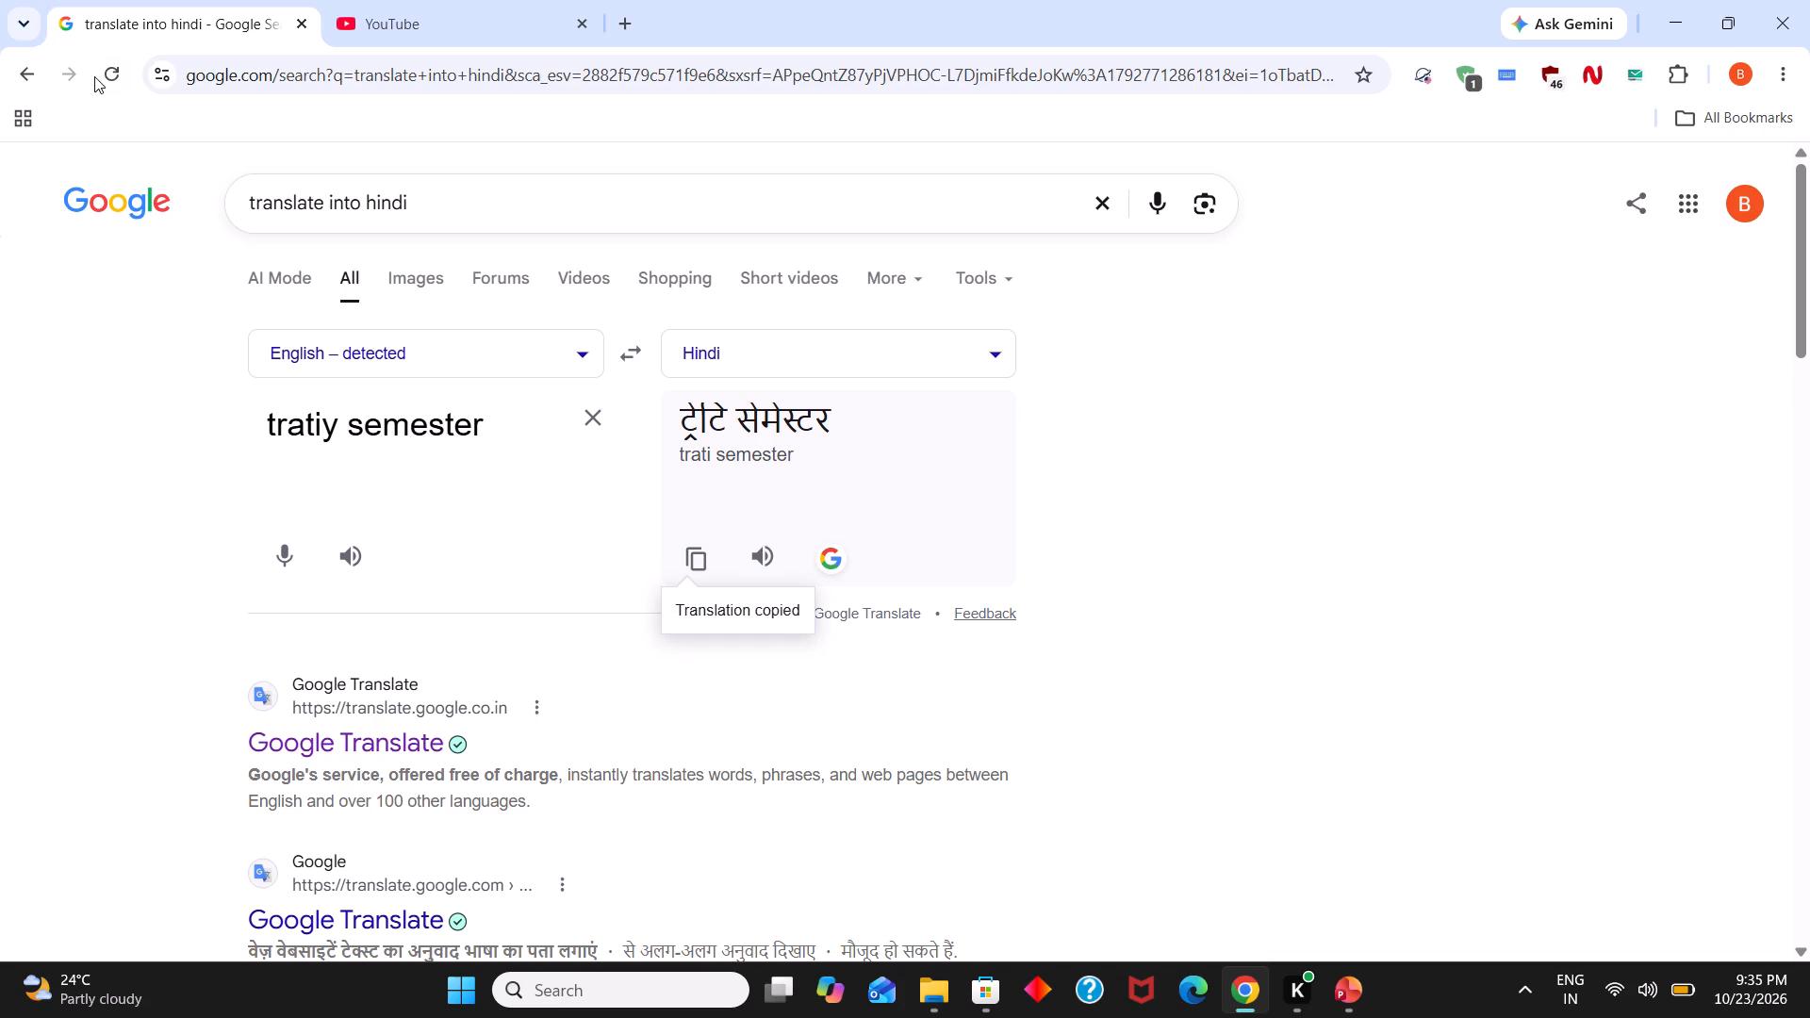
# Reload the translator, enter "third" as the source text, and copy the alternative Hindi translation "तृतीय".
pyautogui.click(103, 76)
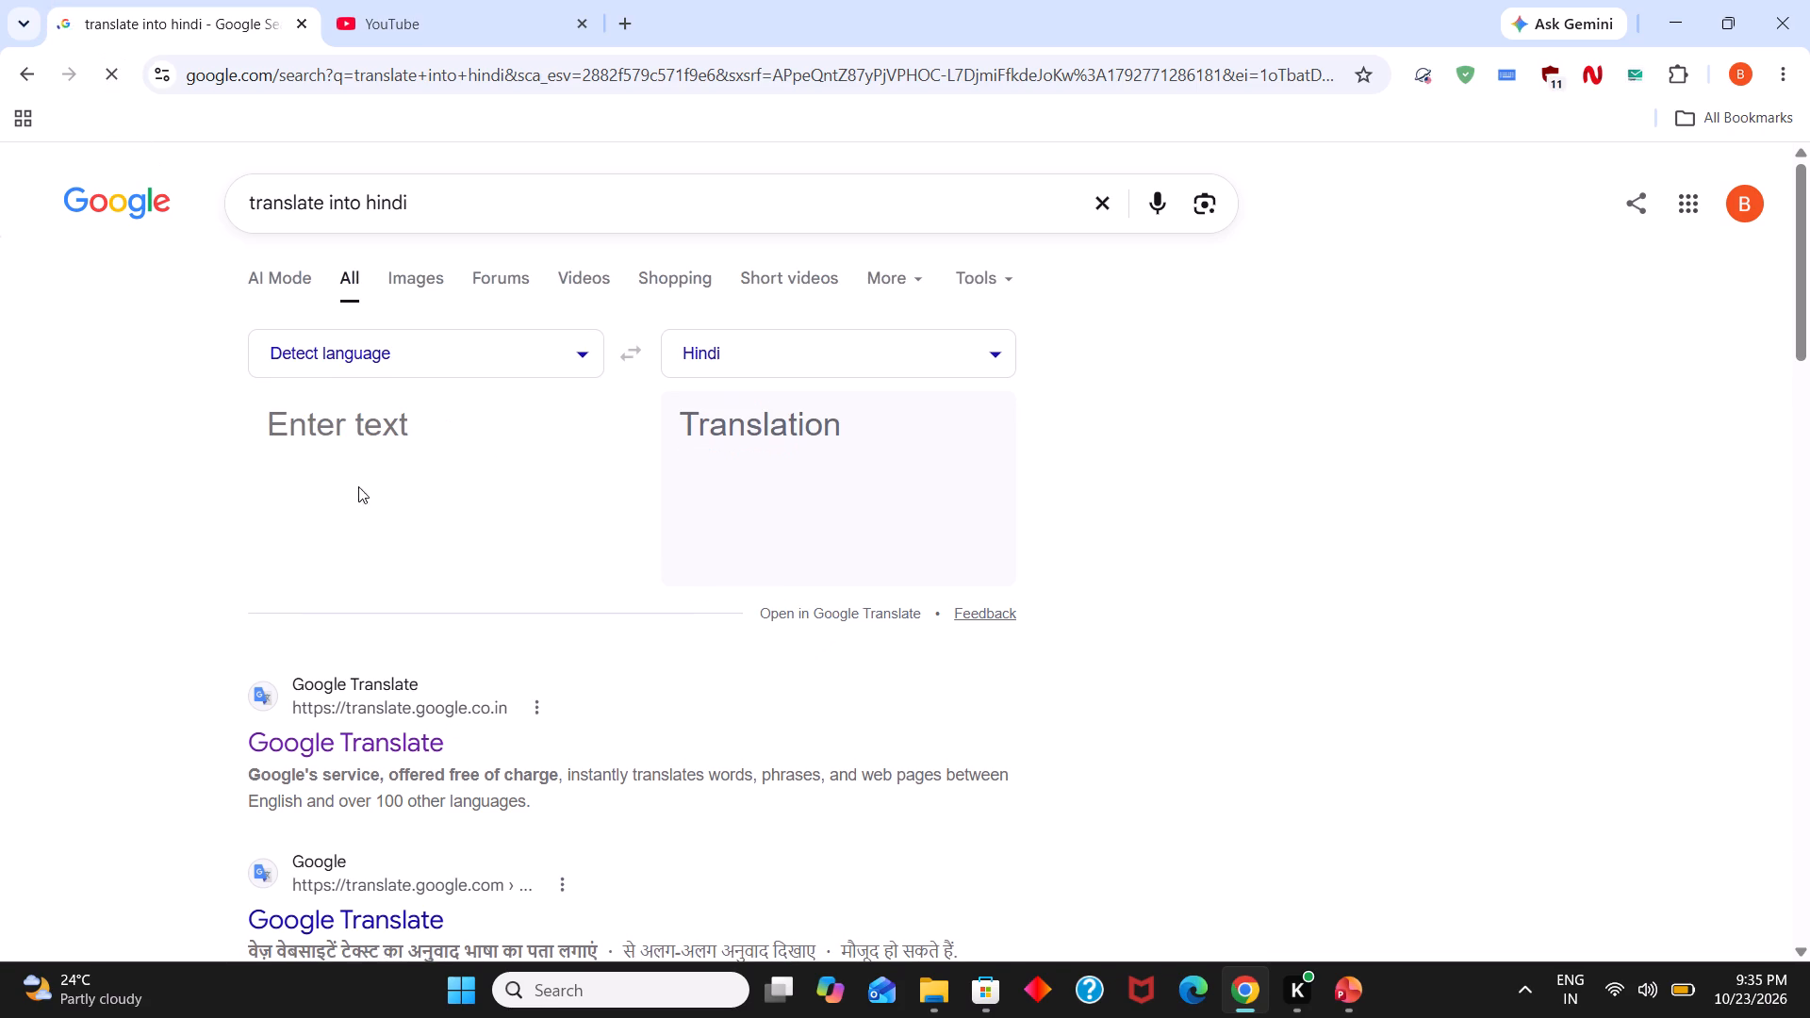
pyautogui.click(360, 425)
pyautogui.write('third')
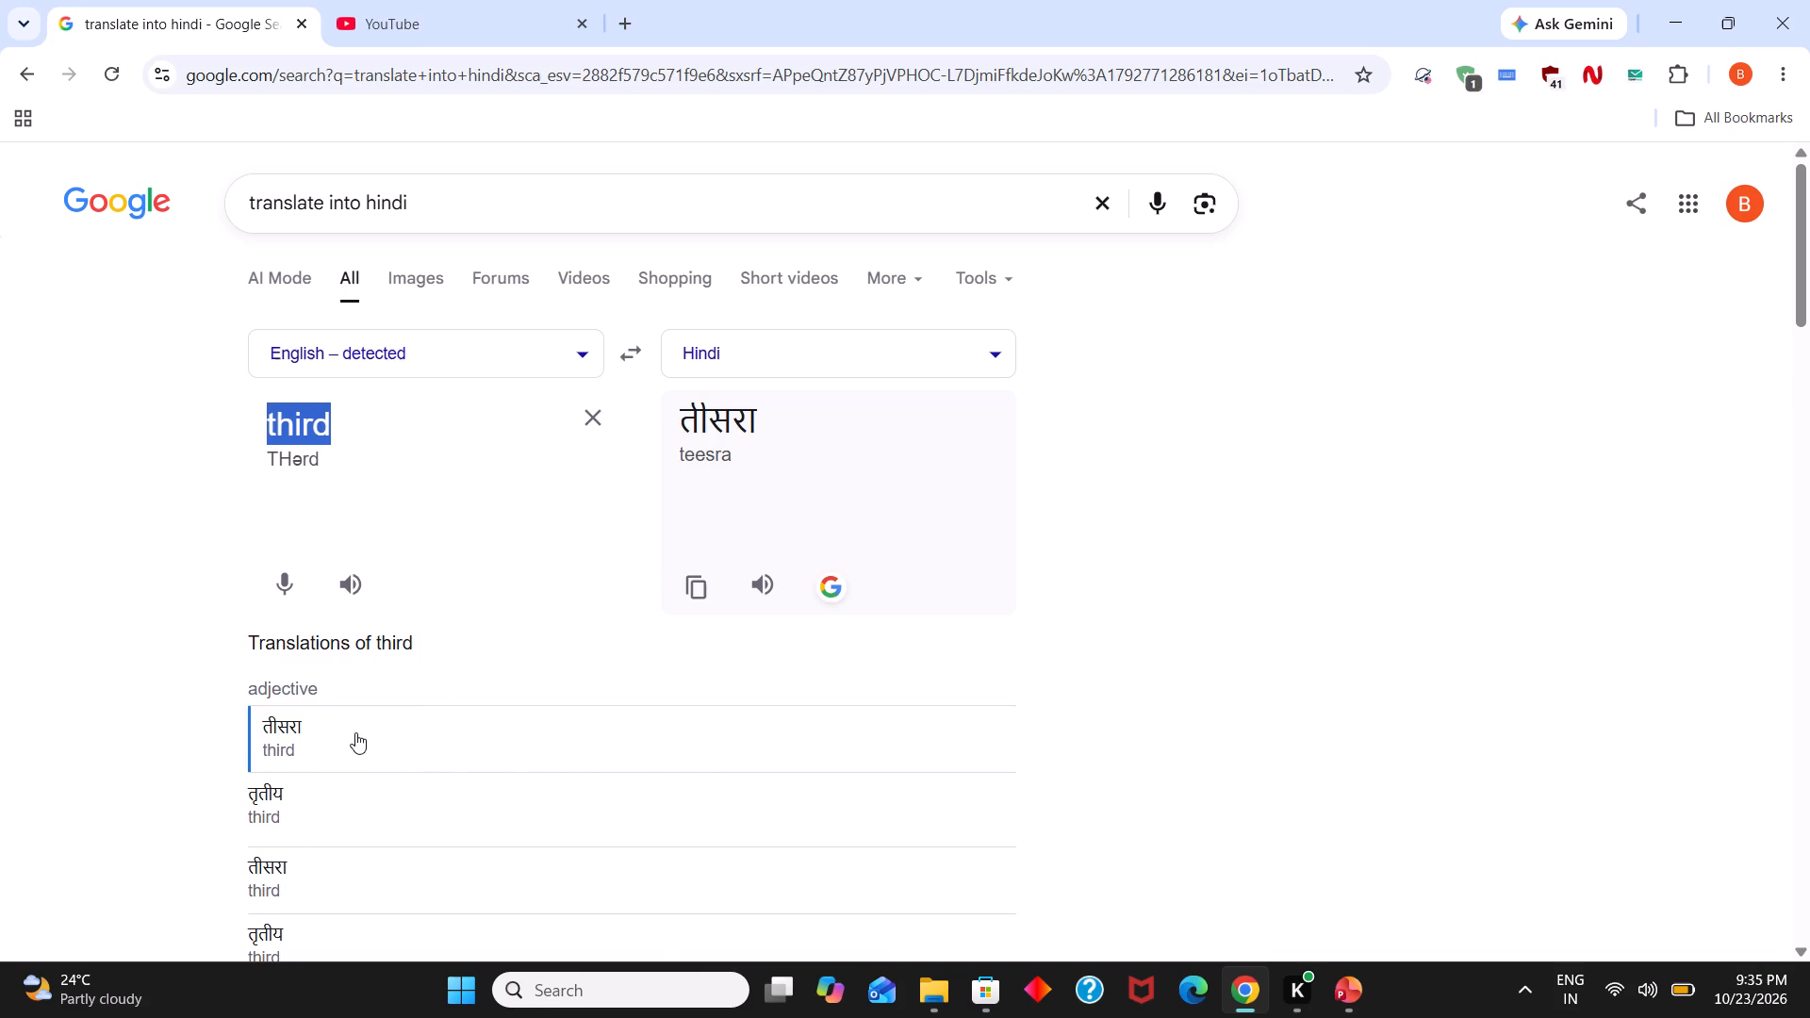
pyautogui.scroll(-1, 355, 732)
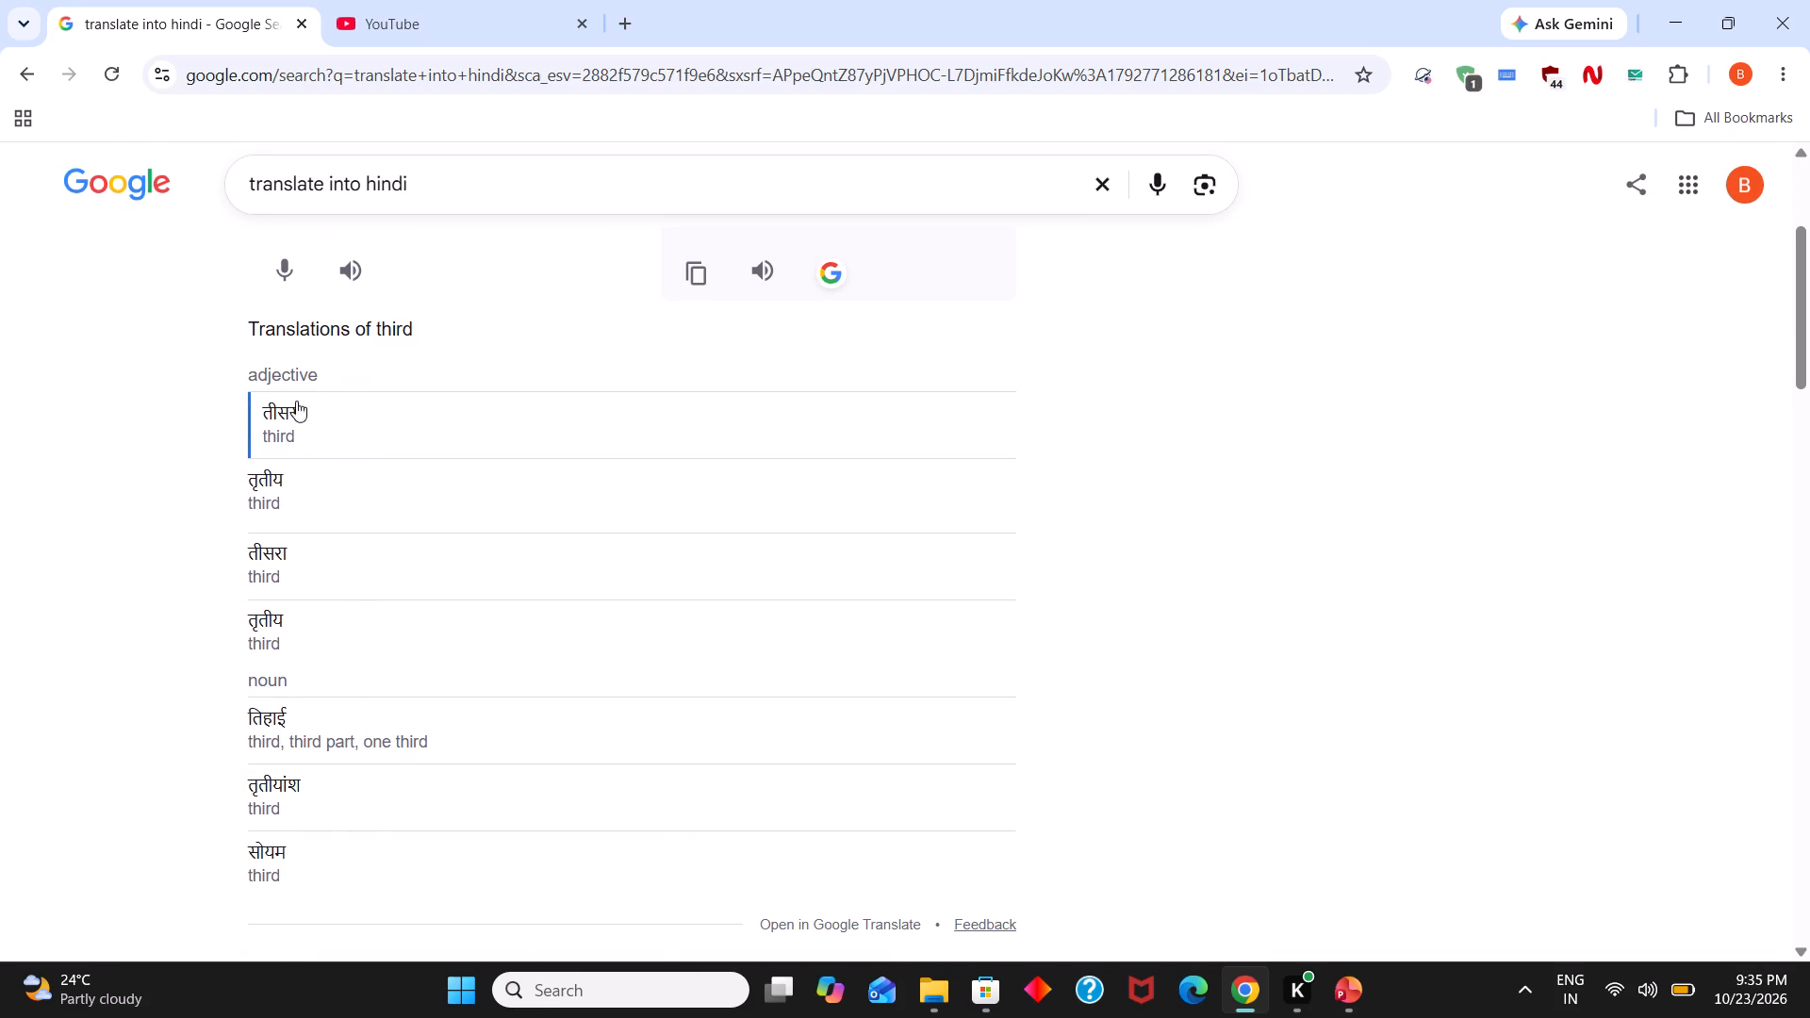
pyautogui.moveTo(311, 470); pyautogui.dragTo(236, 463)
pyautogui.rightClick(271, 463)
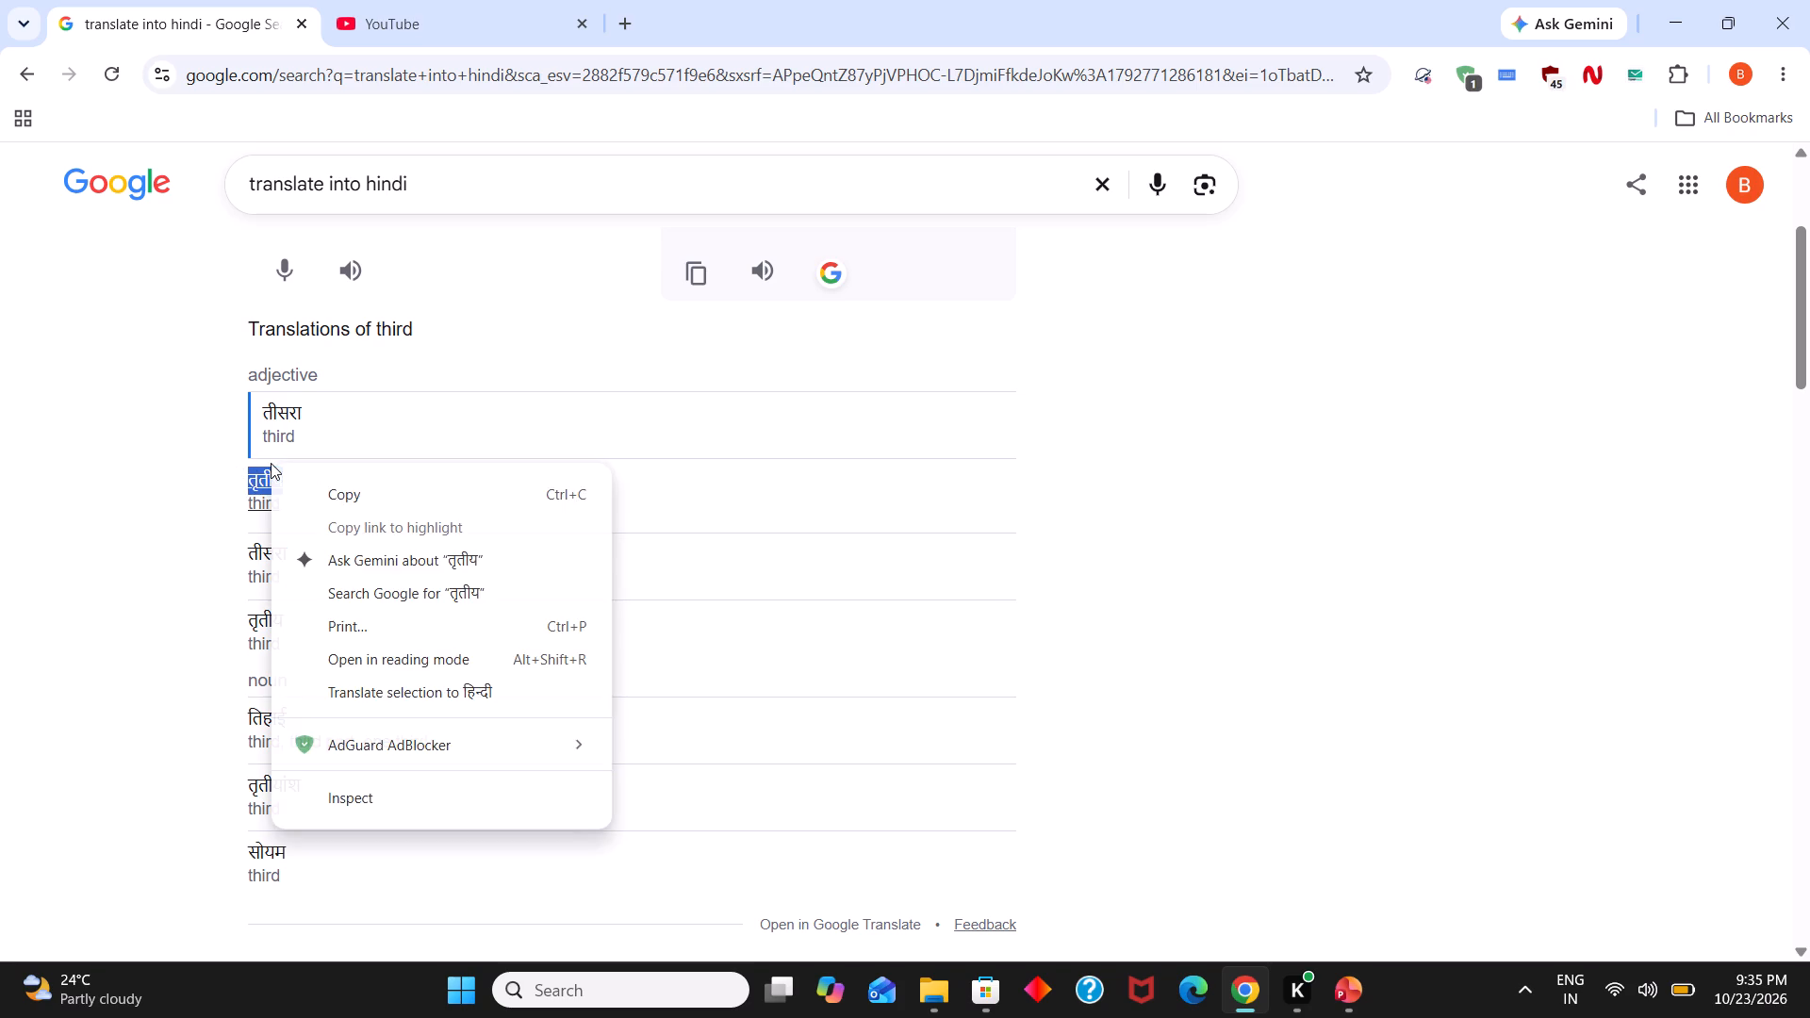
pyautogui.click(370, 493)
# Clear "third" from the translator's source text and paste the copied "तृतीय" instead.
pyautogui.scroll(3, 332, 397)
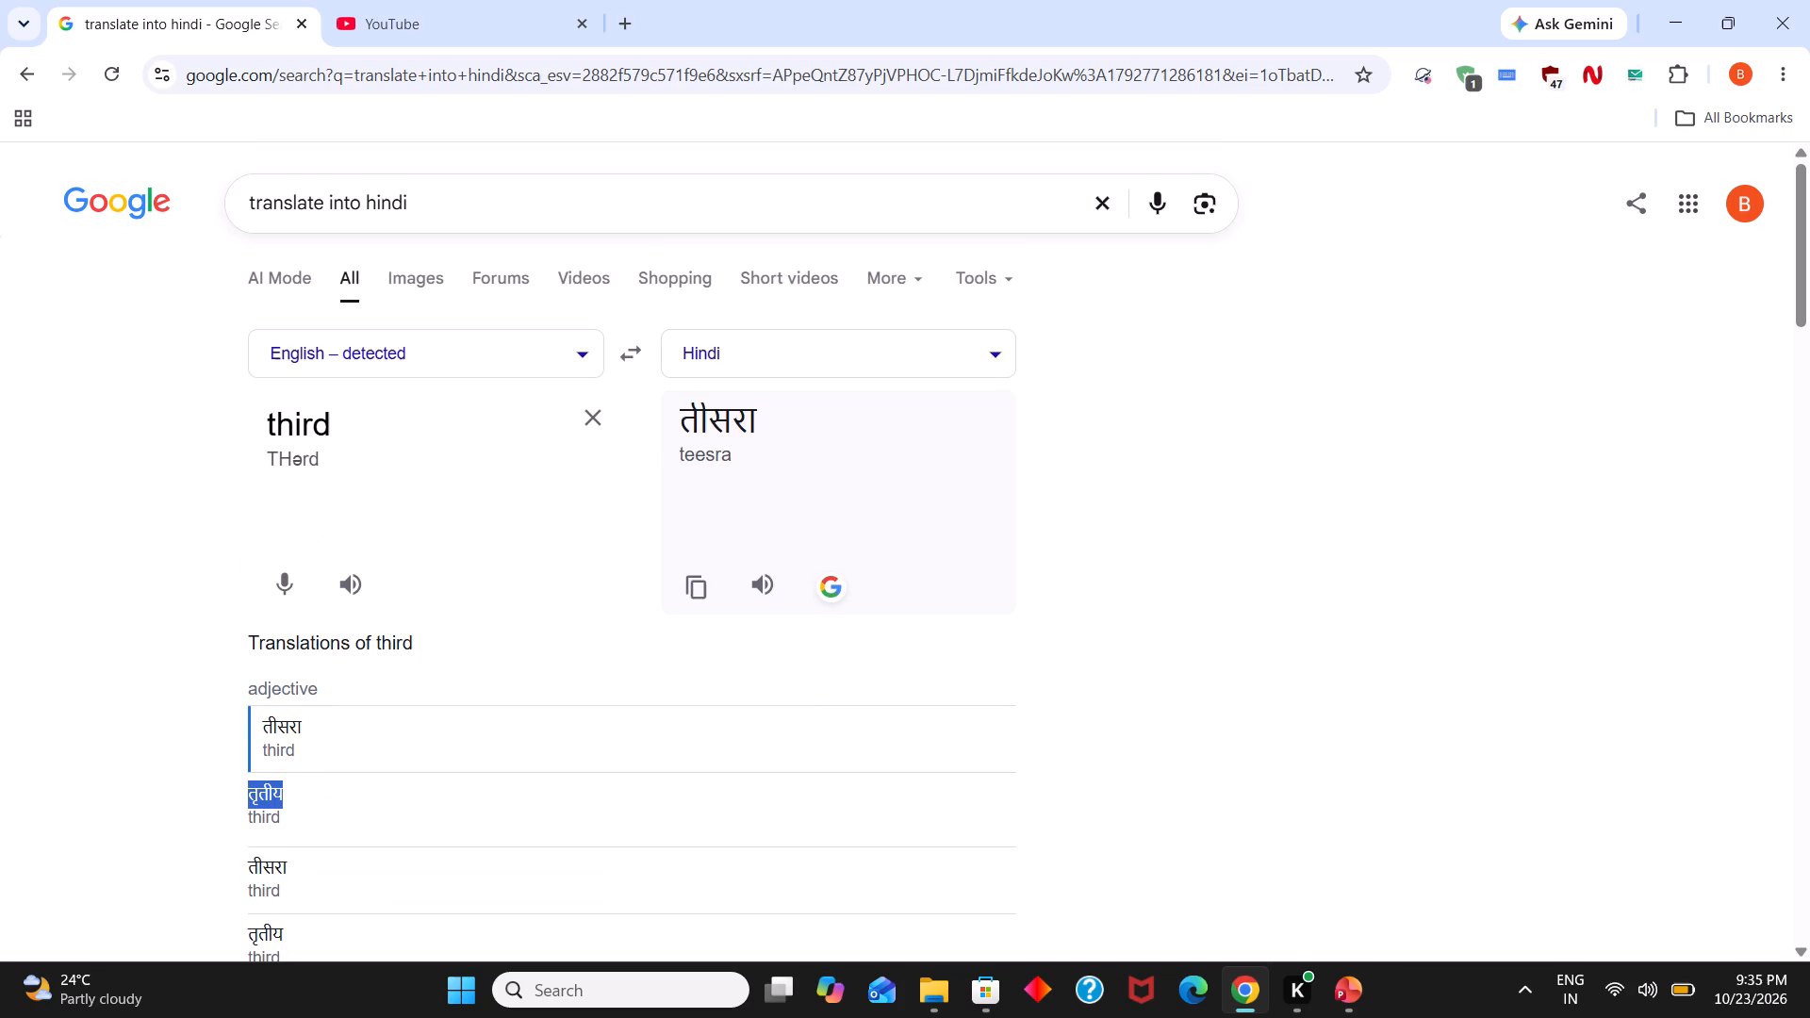
pyautogui.click(632, 416)
pyautogui.click(602, 416)
pyautogui.click(438, 407)
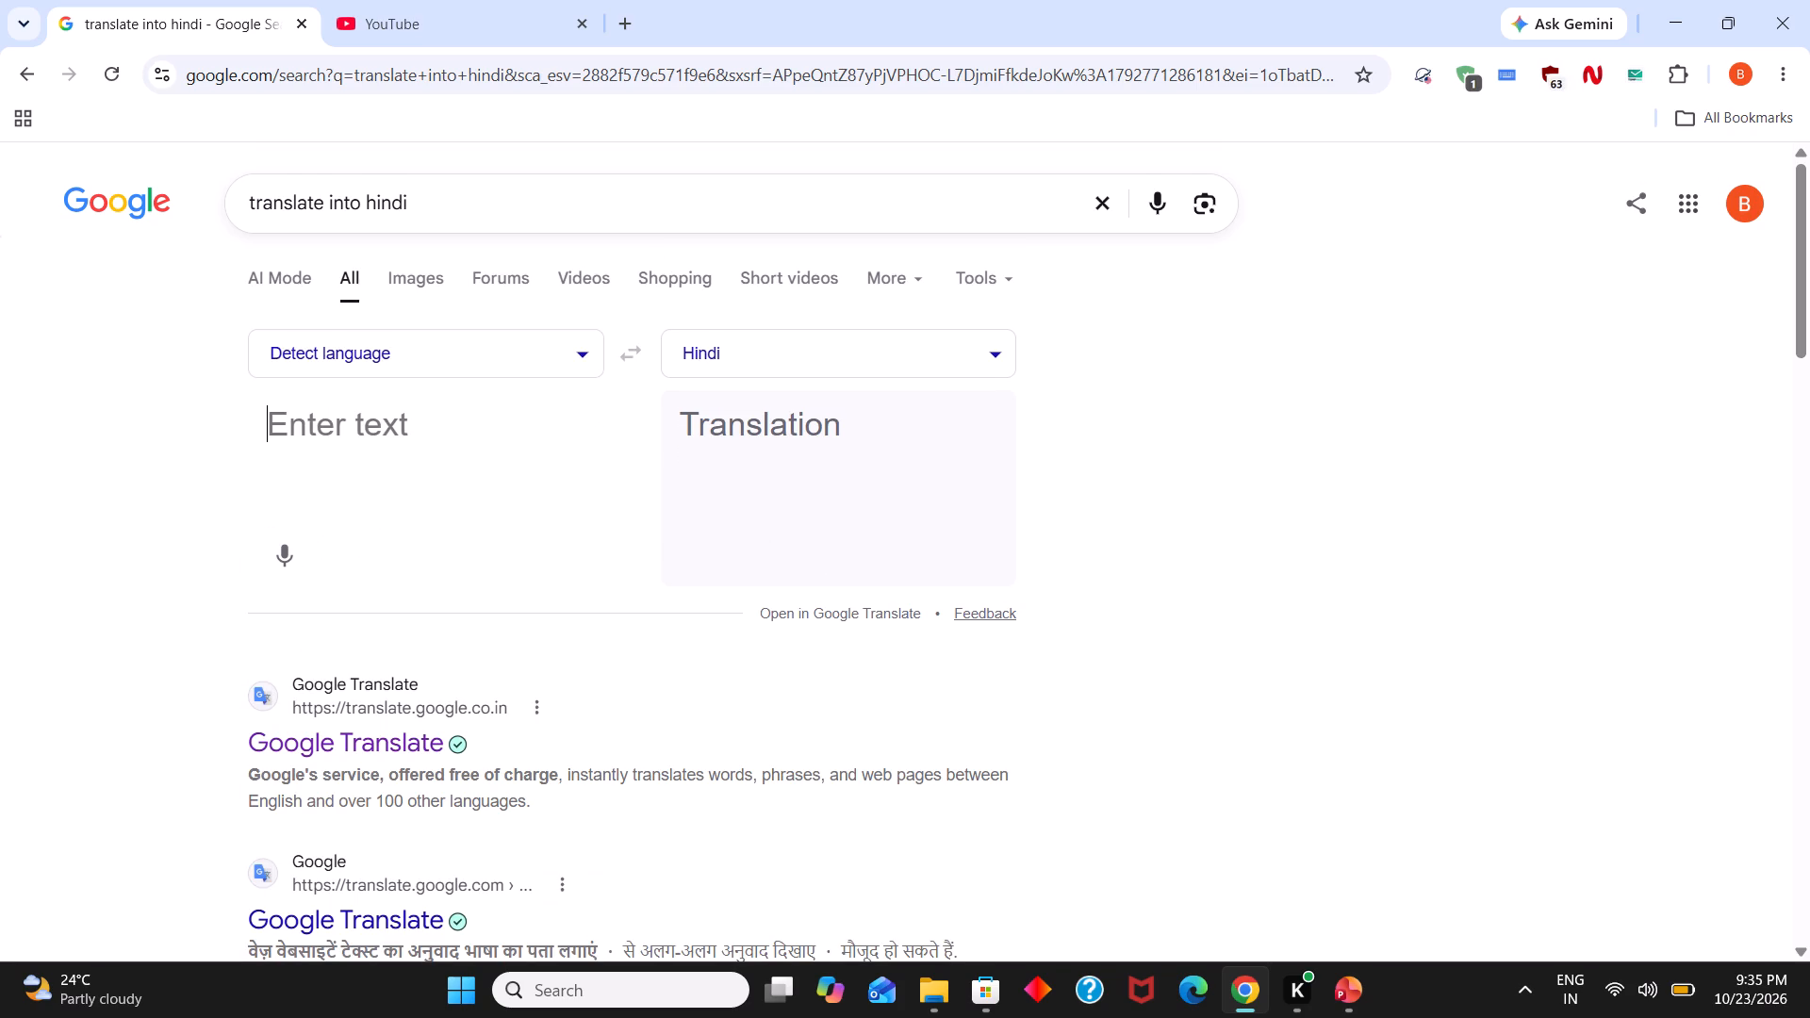
pyautogui.hotkey('ctrl', 'v')
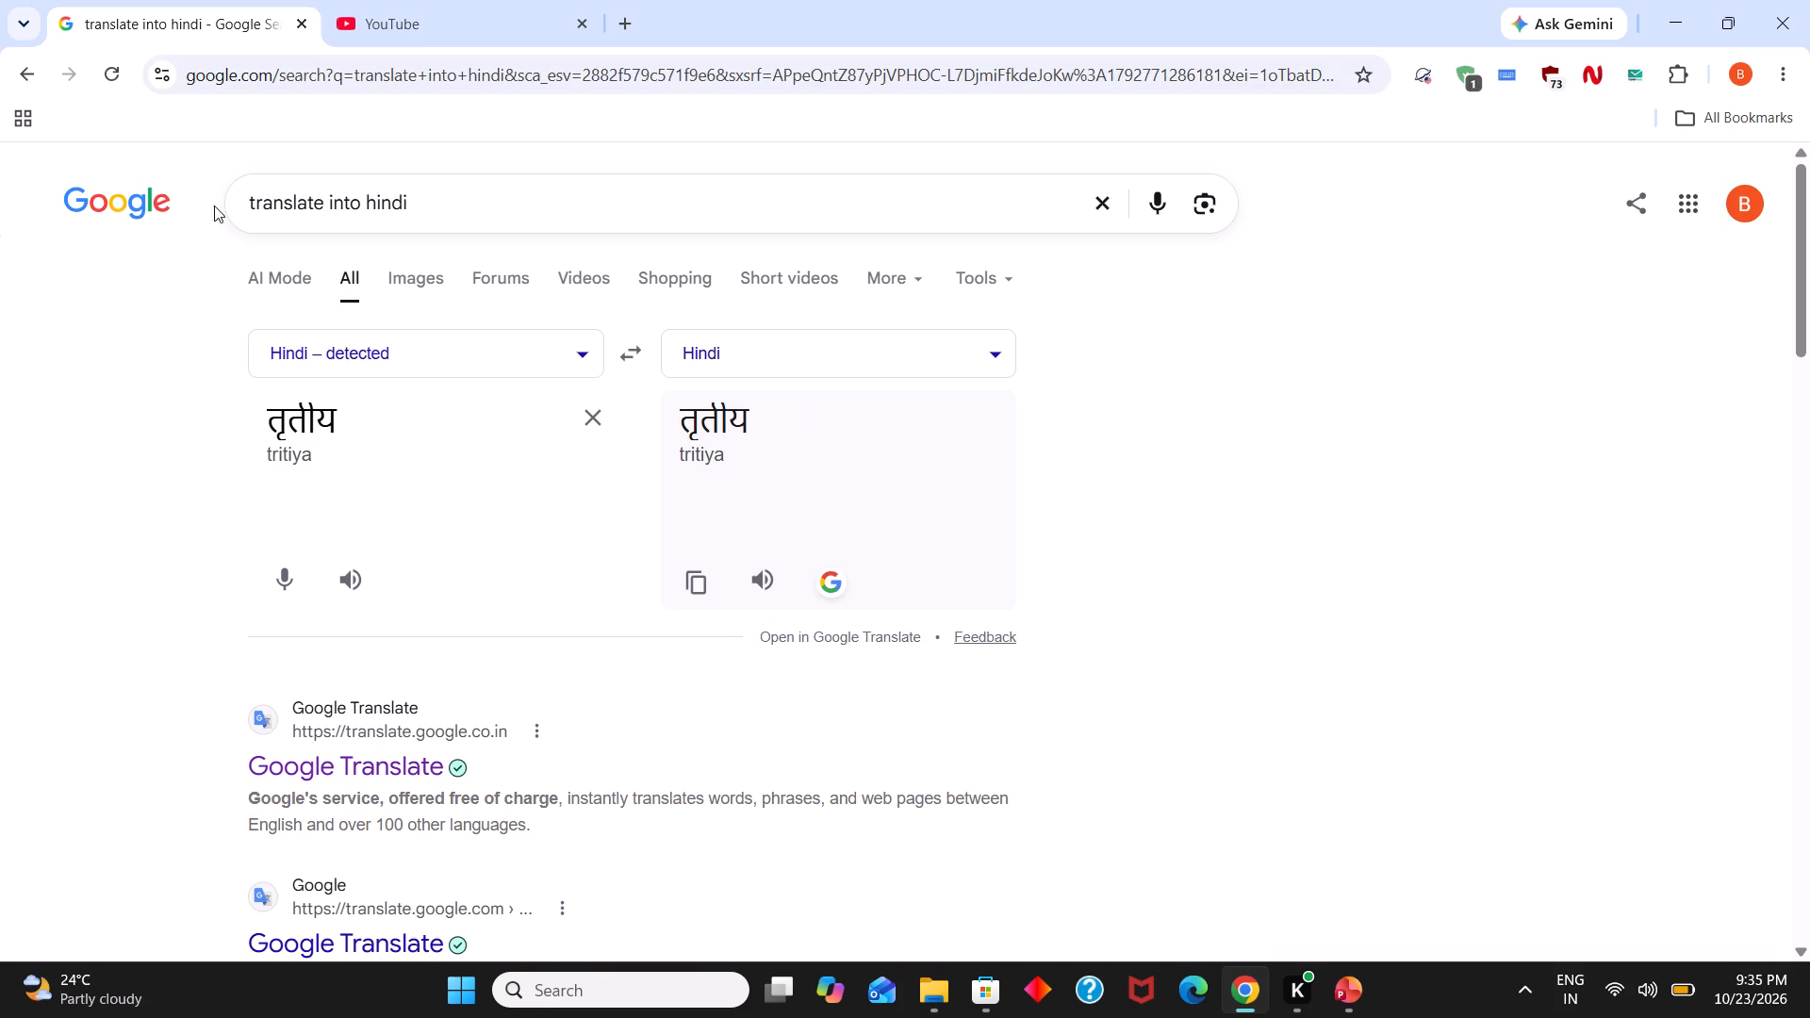
# Switch to PowerPoint and replace "तृतीया सेमेस्टर" in the class entry with the previously copied "ट्रेटि सेमेस्टर".
pyautogui.click(1369, 985)
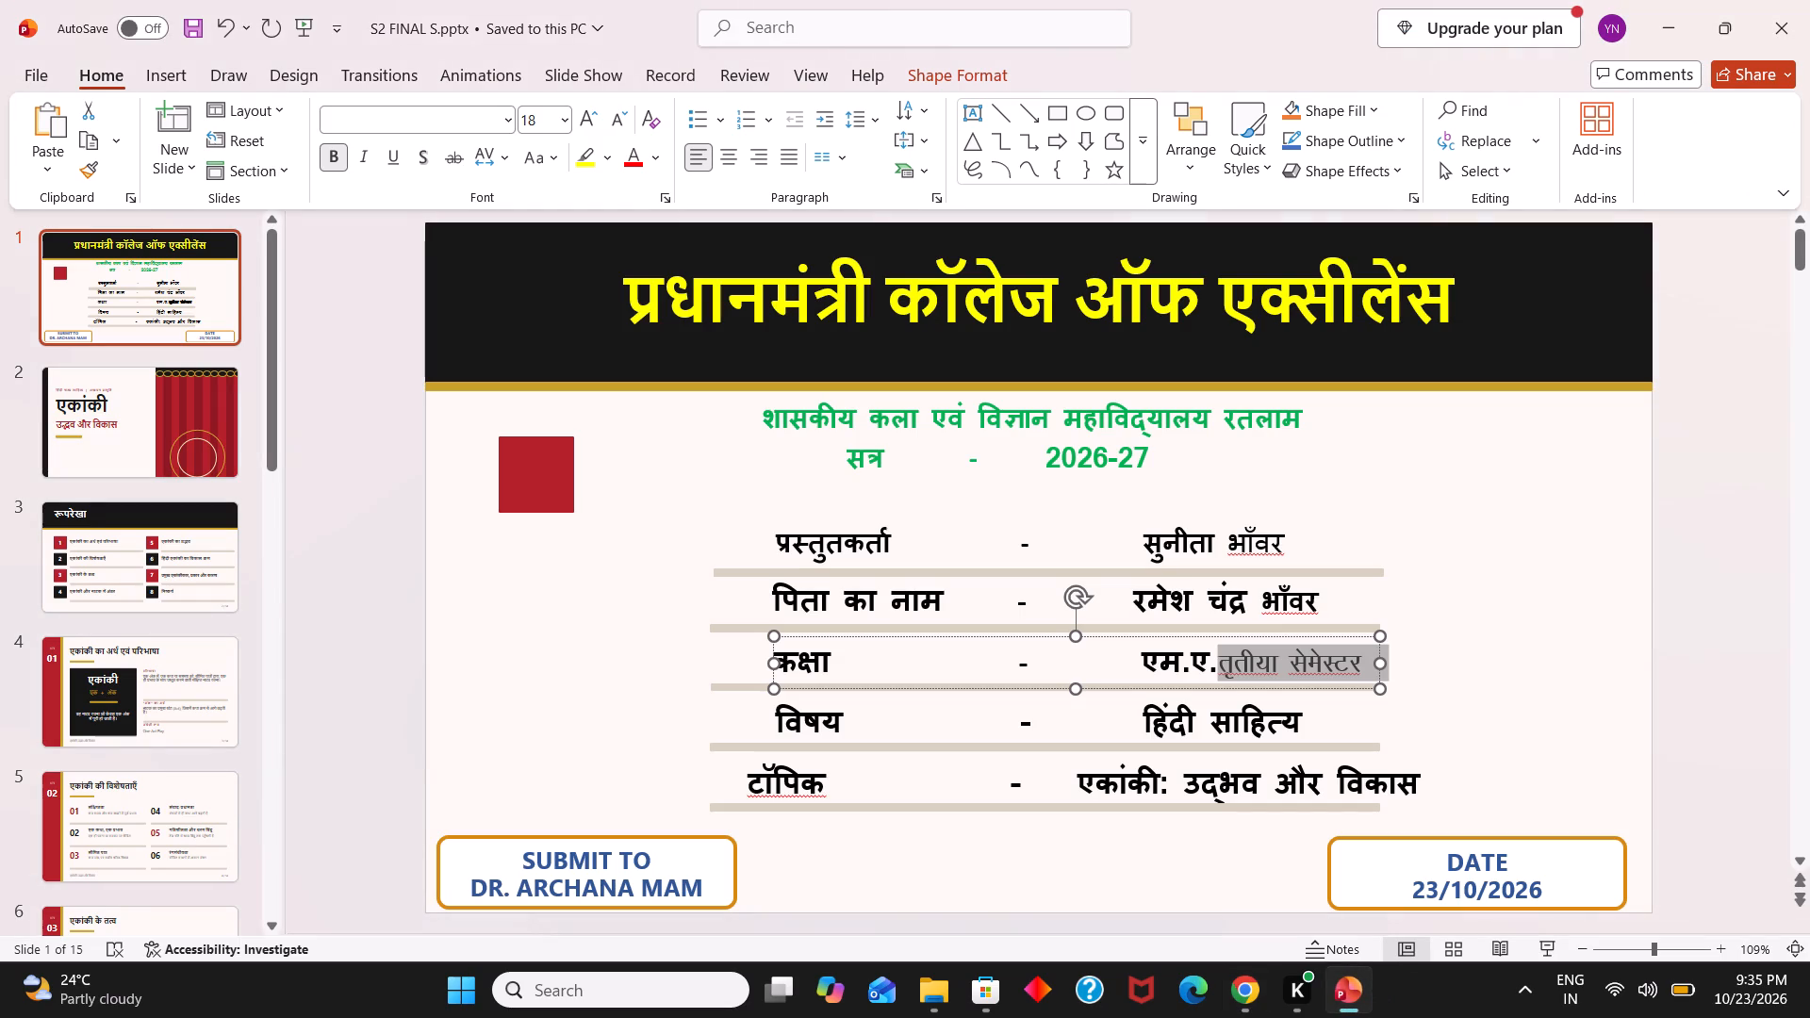
pyautogui.press('super+v')
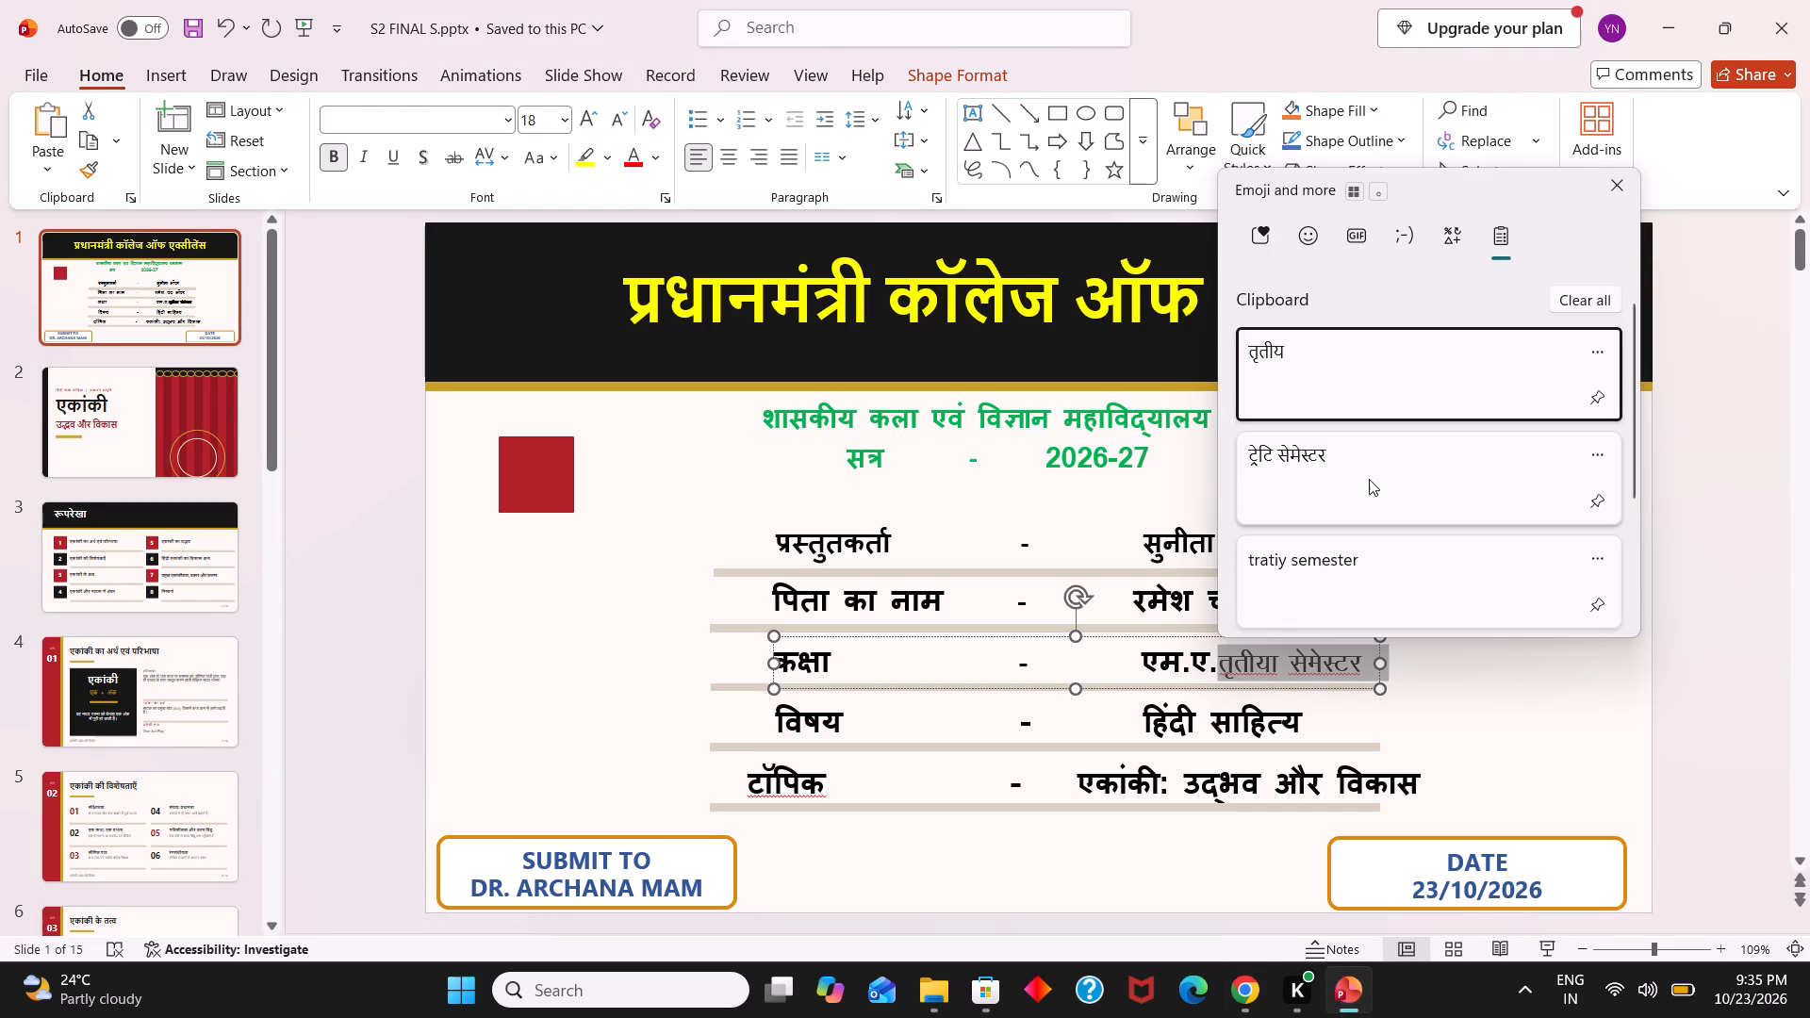
pyautogui.click(1368, 483)
pyautogui.hotkey('ctrl', 'v')
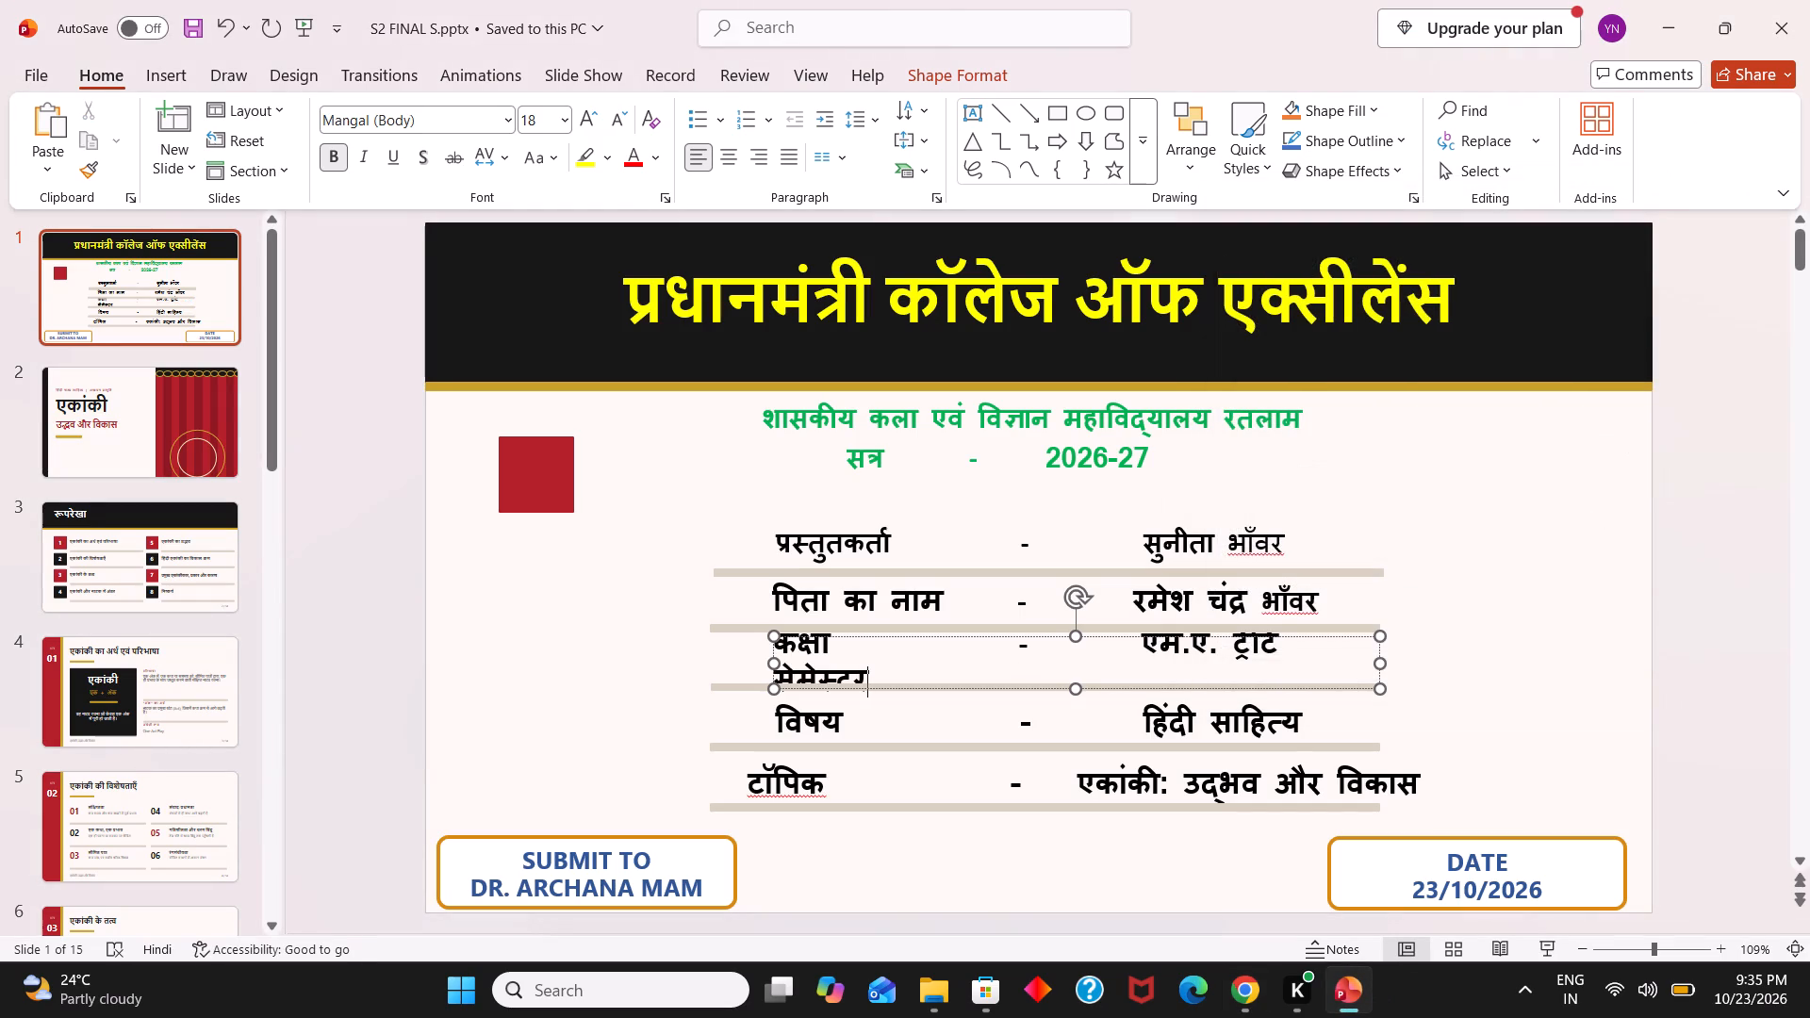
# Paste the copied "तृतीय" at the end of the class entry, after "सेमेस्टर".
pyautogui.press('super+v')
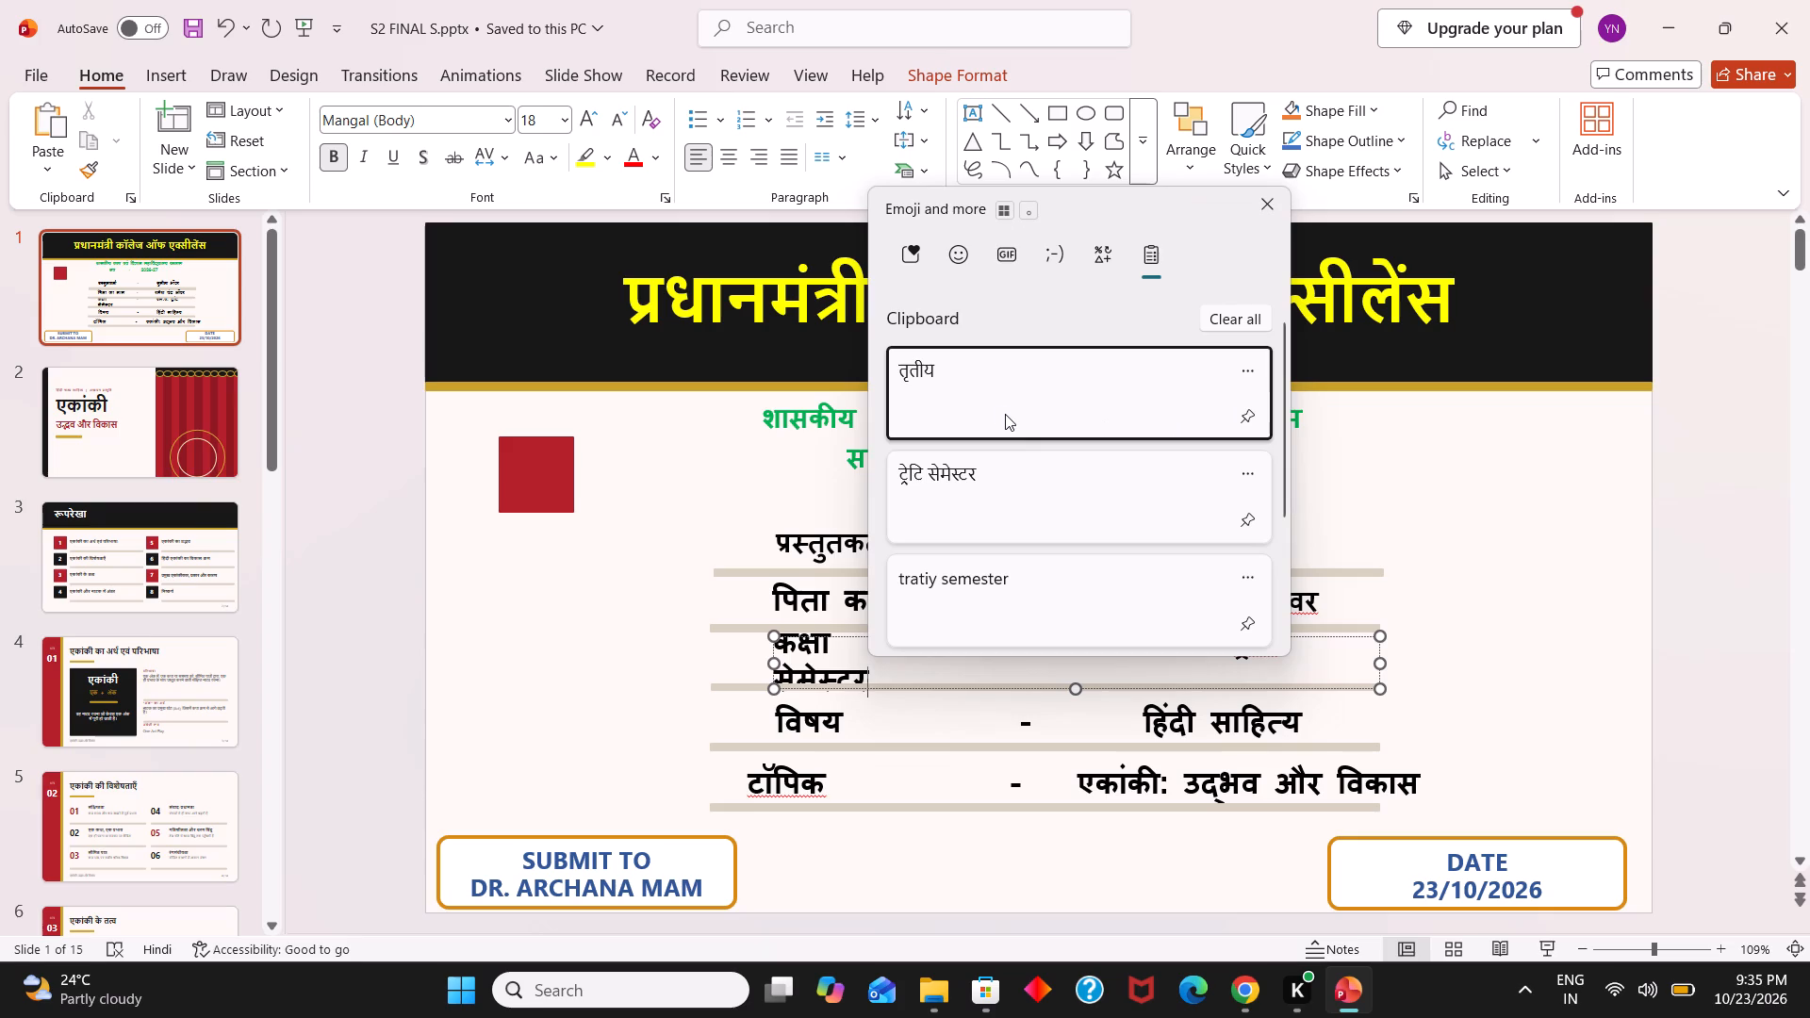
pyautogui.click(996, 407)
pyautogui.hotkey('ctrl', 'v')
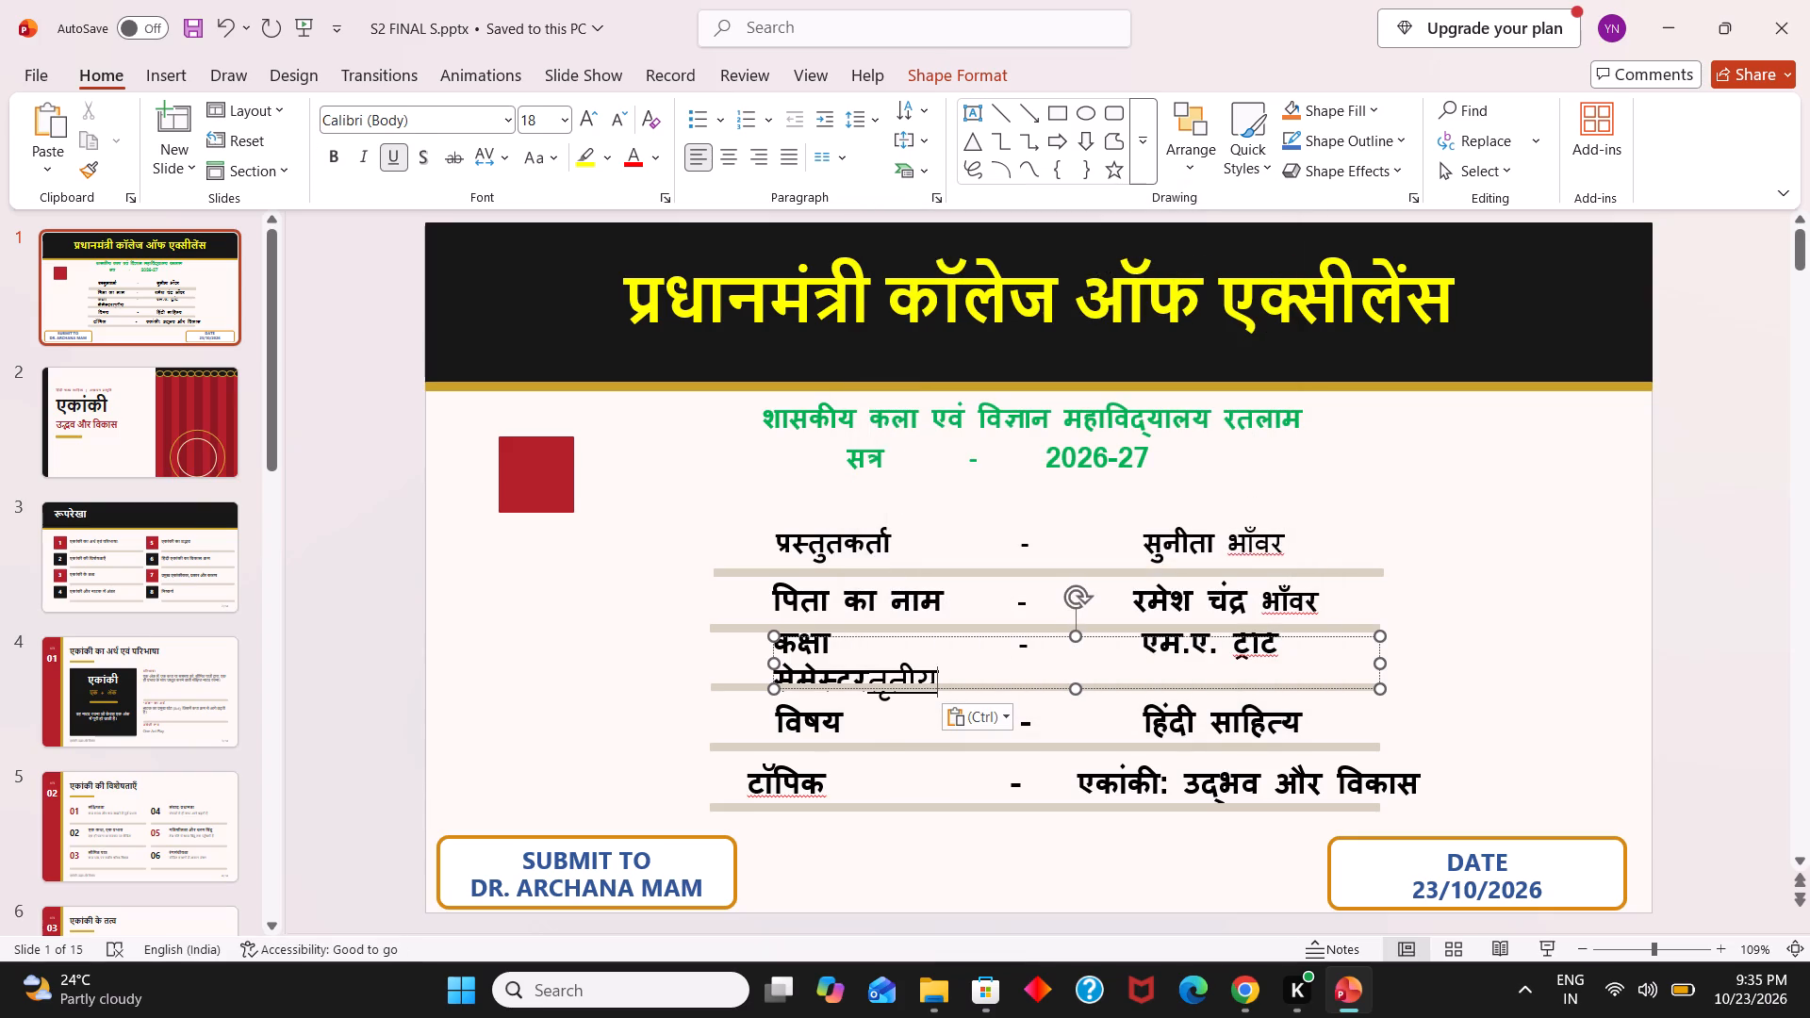
# Replace the word "ट्रेटि" in the class entry with the copied "तृतीय".
pyautogui.moveTo(1231, 642); pyautogui.dragTo(1294, 645)
pyautogui.press('super+v')
pyautogui.click(1309, 340)
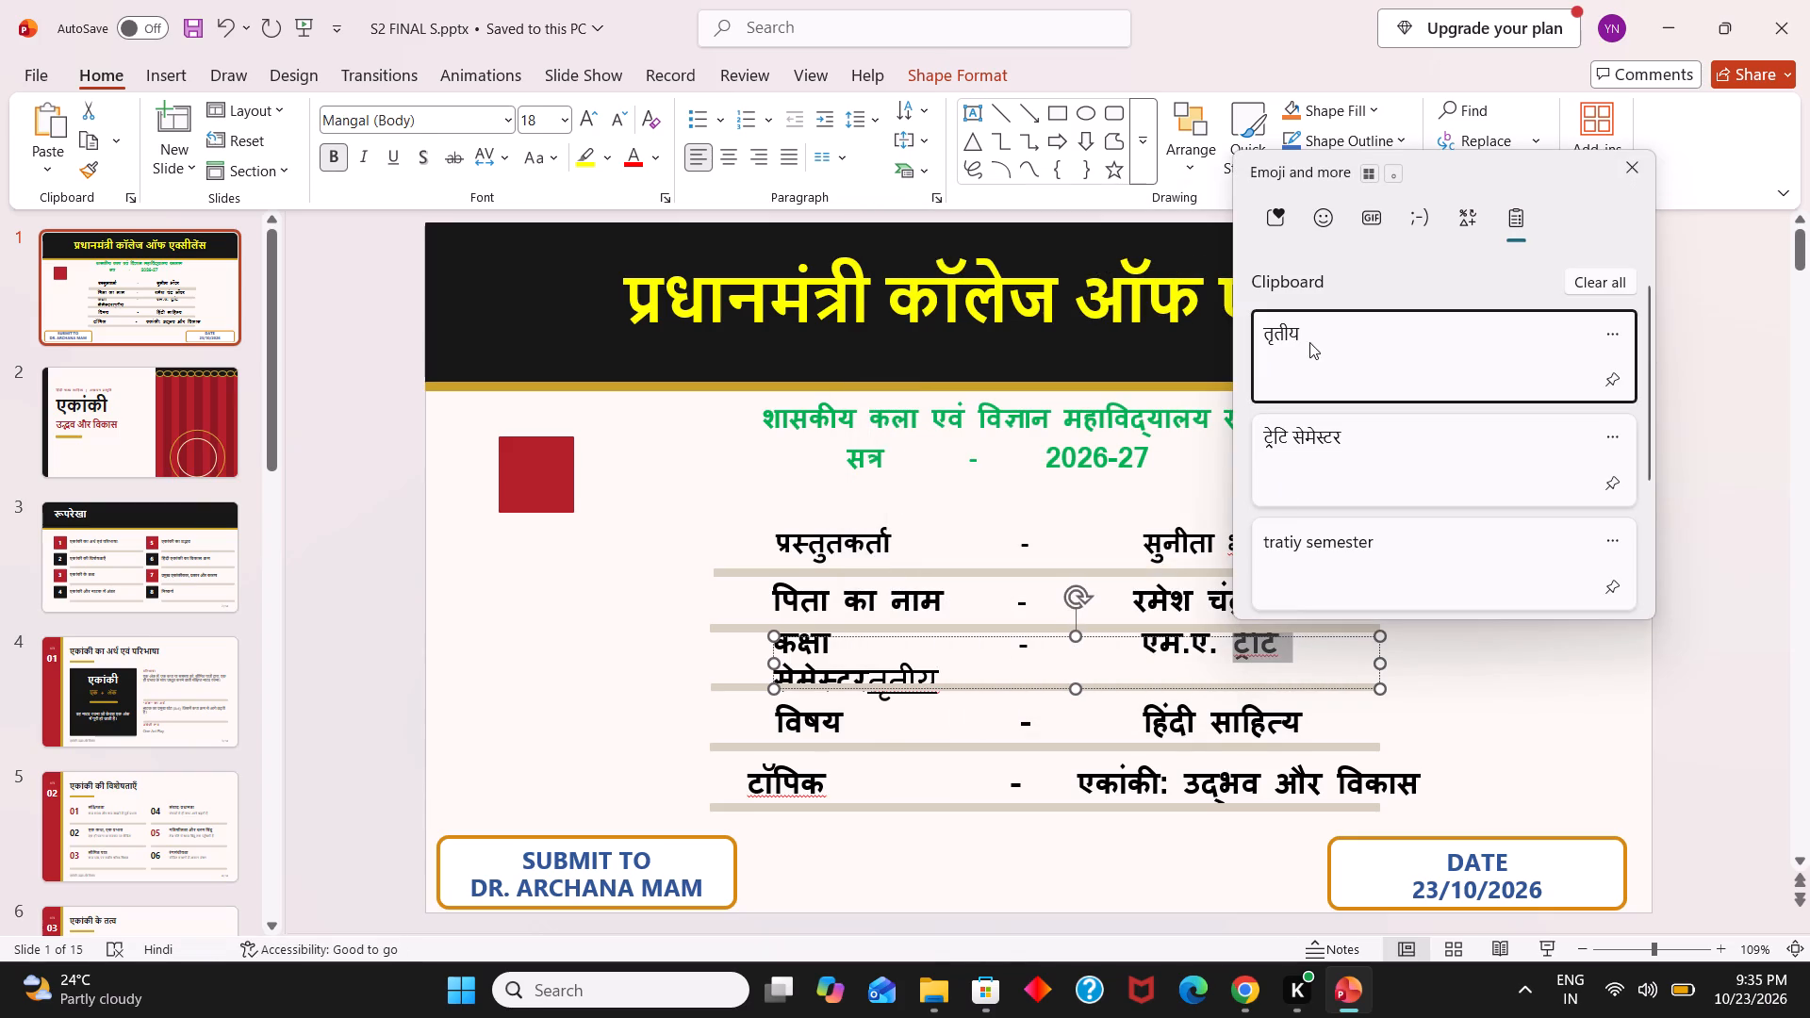
pyautogui.hotkey('ctrl', 'v')
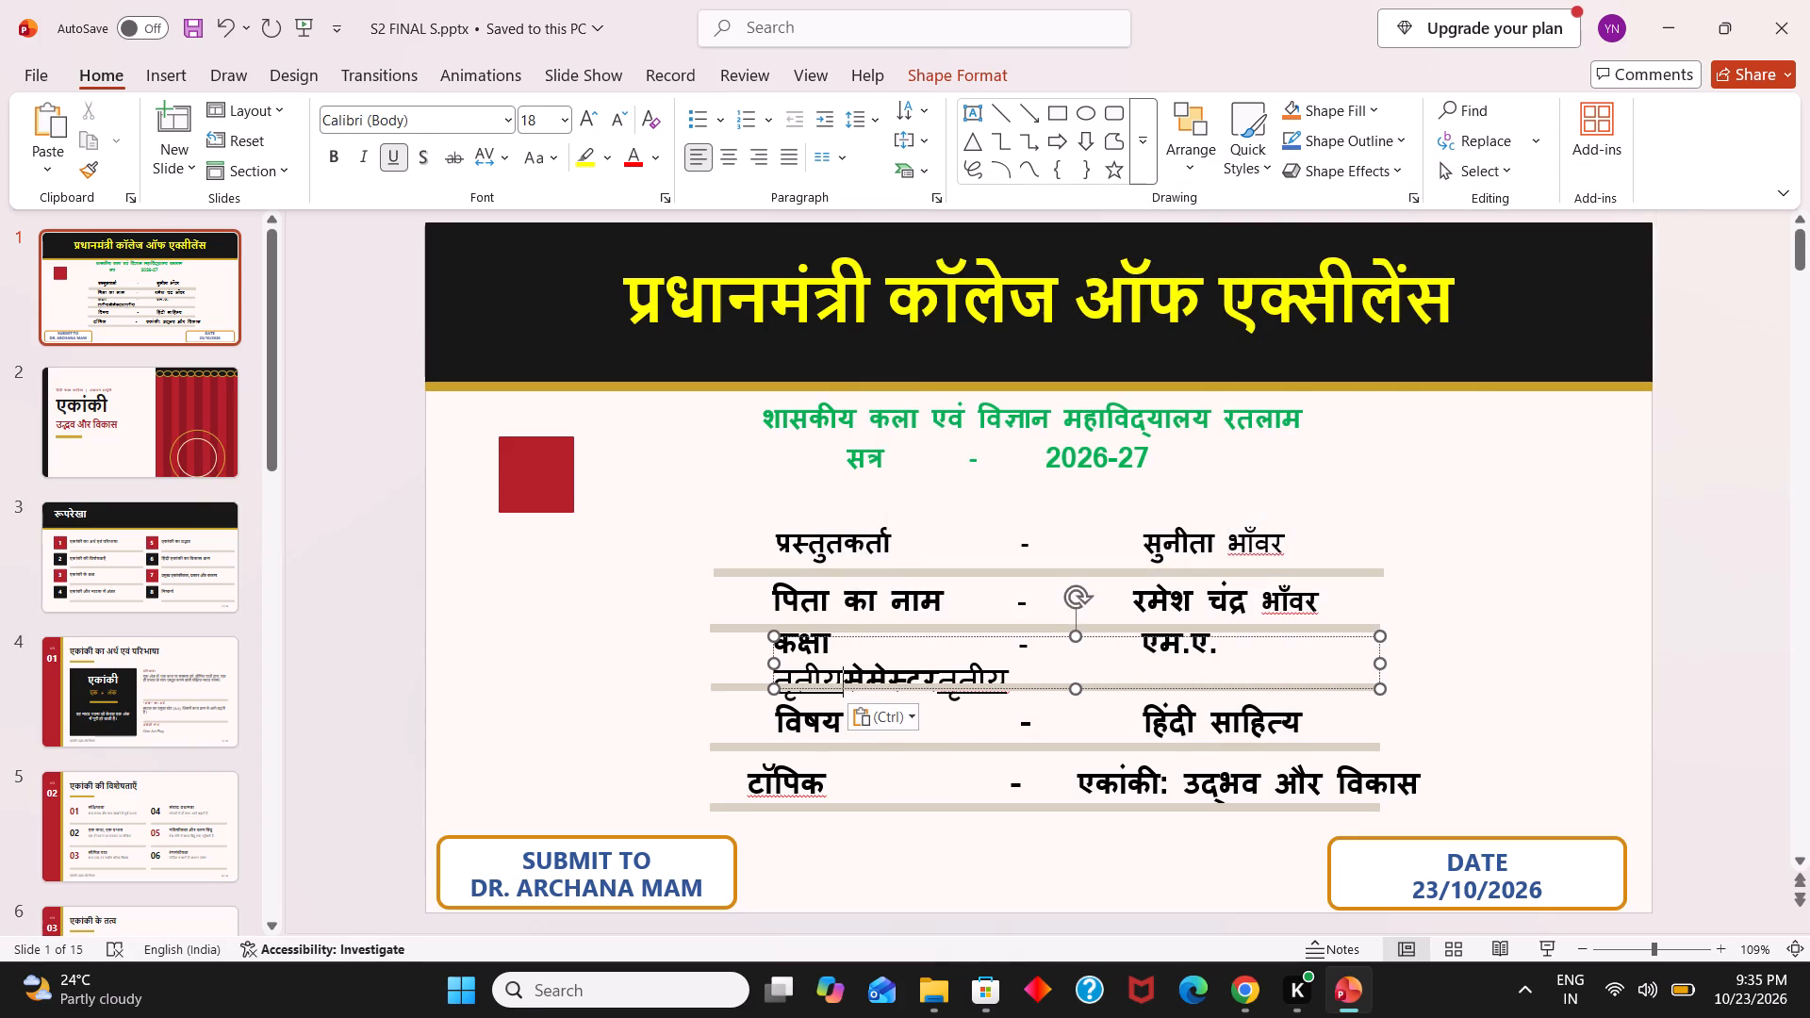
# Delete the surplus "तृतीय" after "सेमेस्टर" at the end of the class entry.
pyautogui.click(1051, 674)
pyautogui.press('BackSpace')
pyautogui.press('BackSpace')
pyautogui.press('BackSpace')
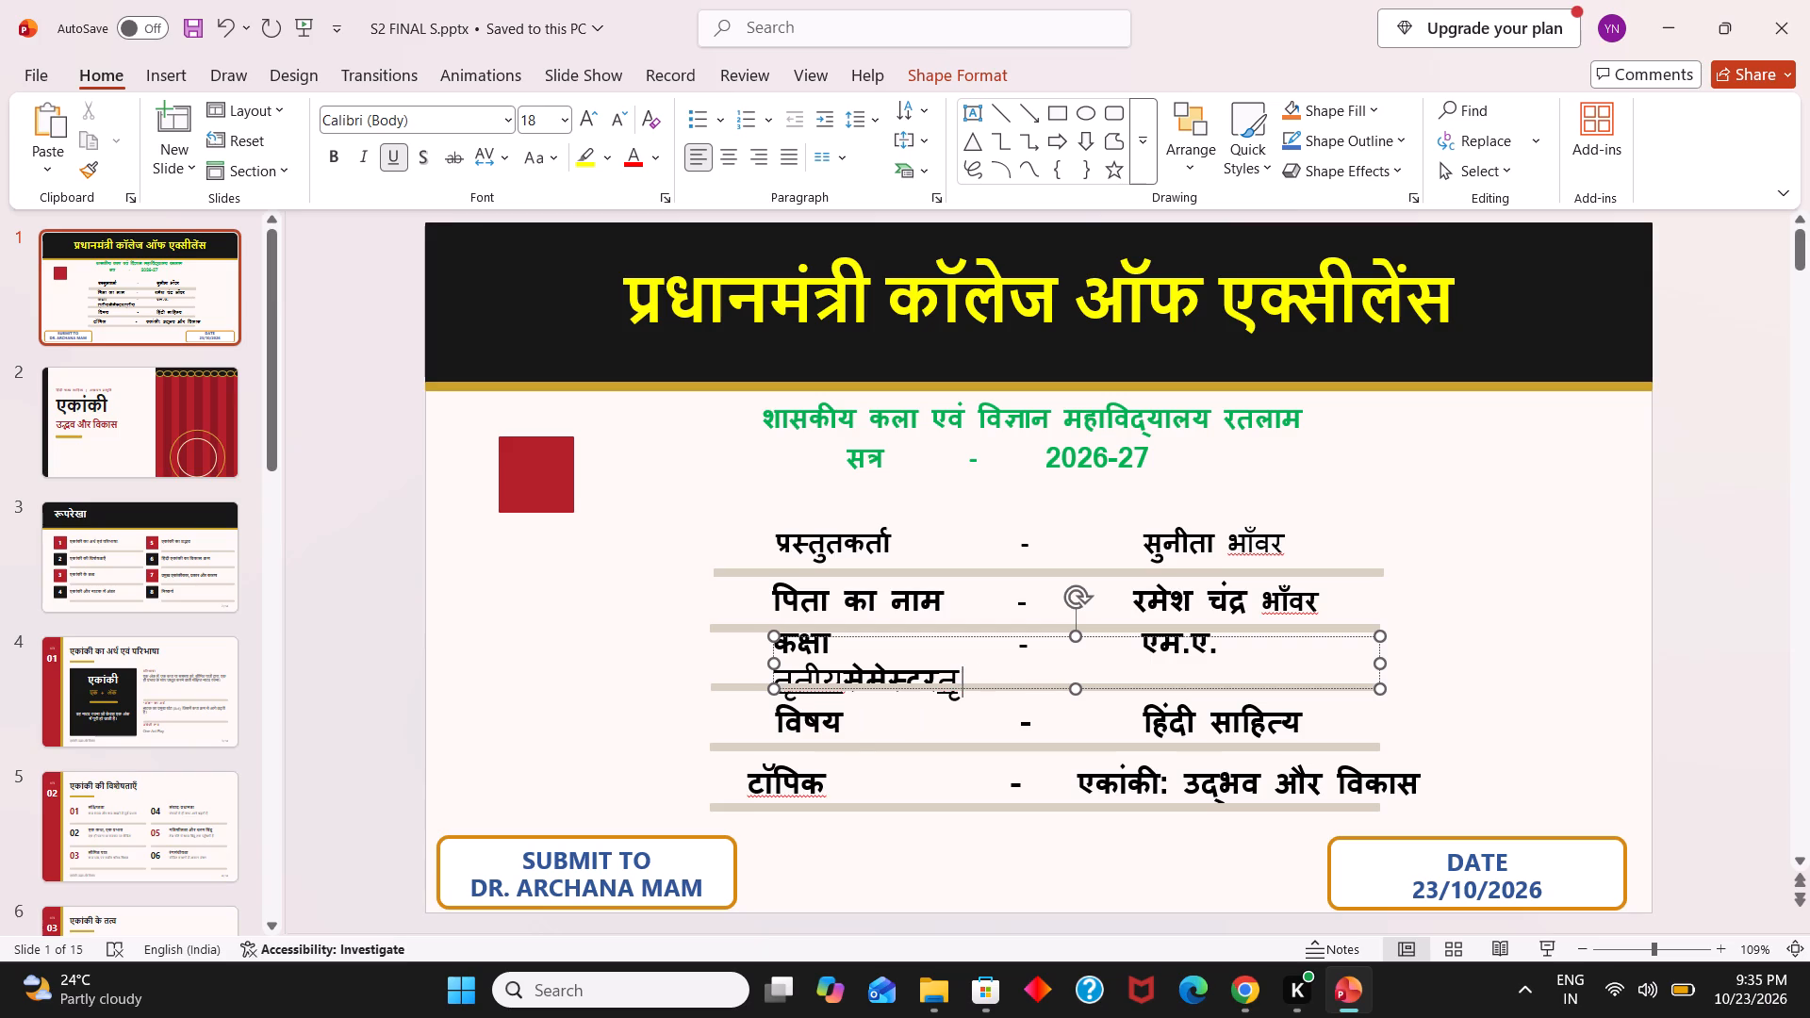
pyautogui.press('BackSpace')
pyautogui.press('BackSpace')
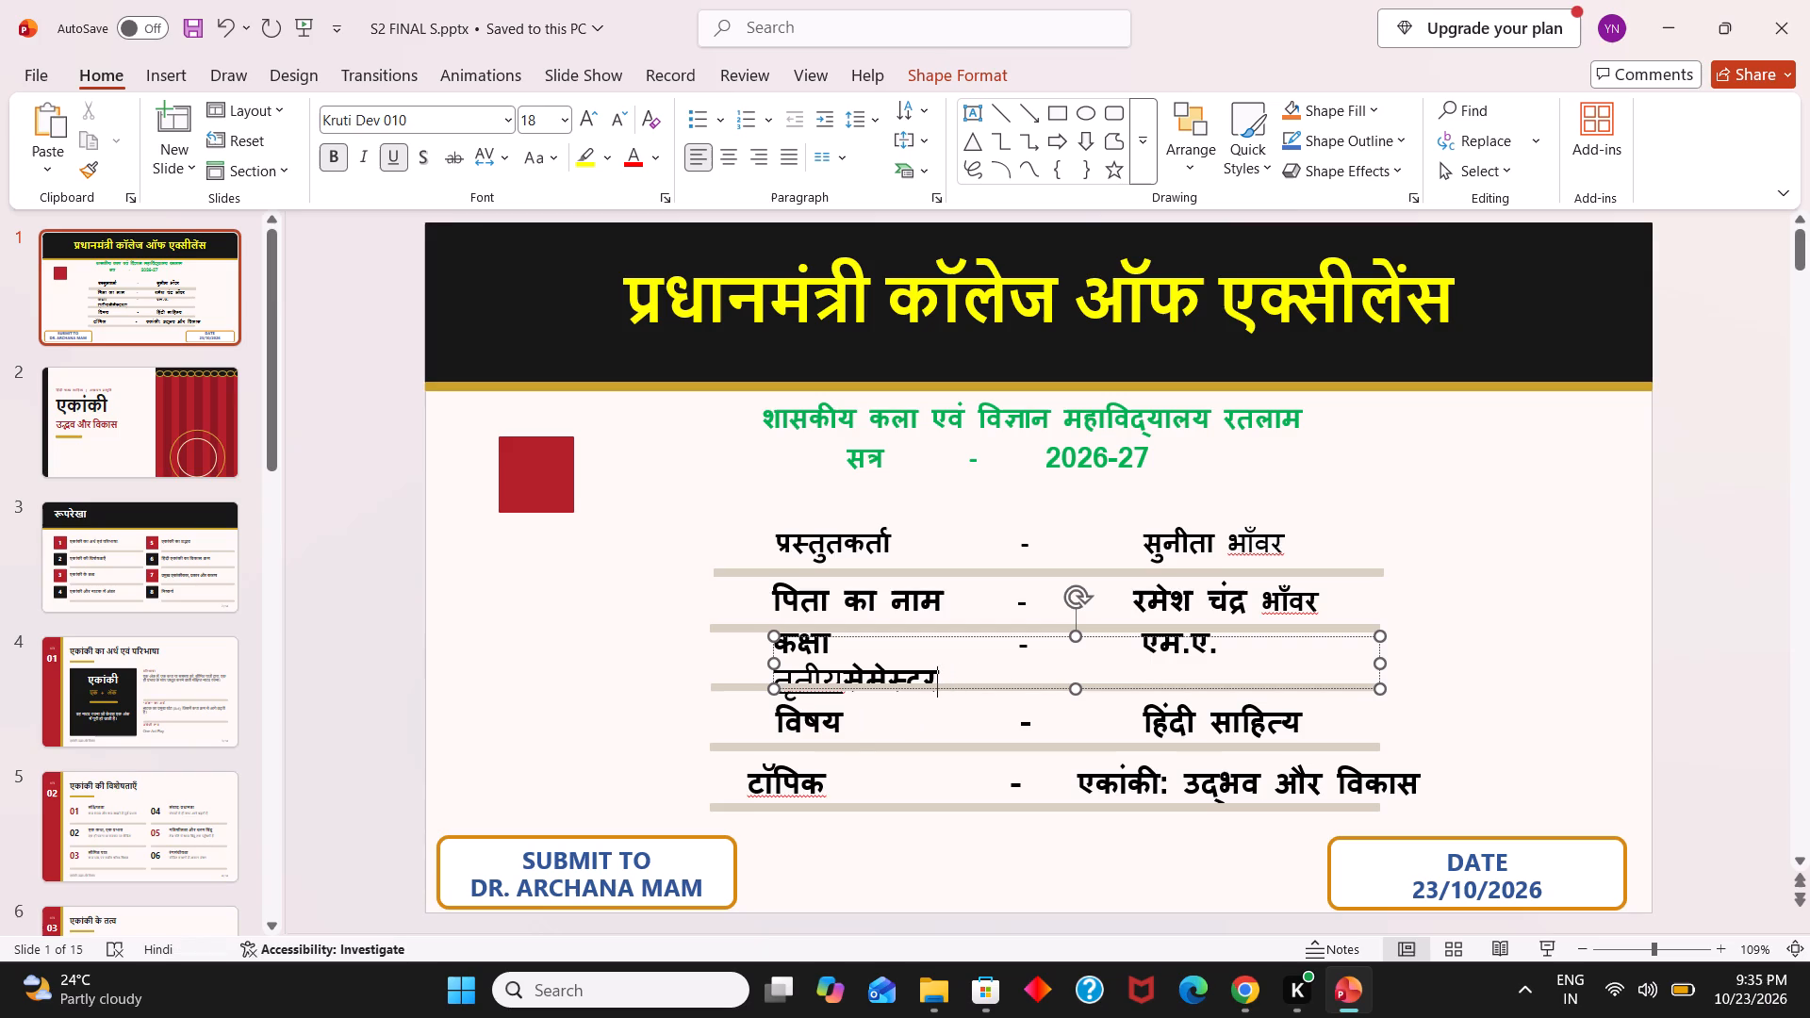
# Insert a space between "तृतीय" and "सेमेस्टर" in the class entry.
pyautogui.press('Left')
pyautogui.press('Left')
pyautogui.press('Left')
pyautogui.press('Left')
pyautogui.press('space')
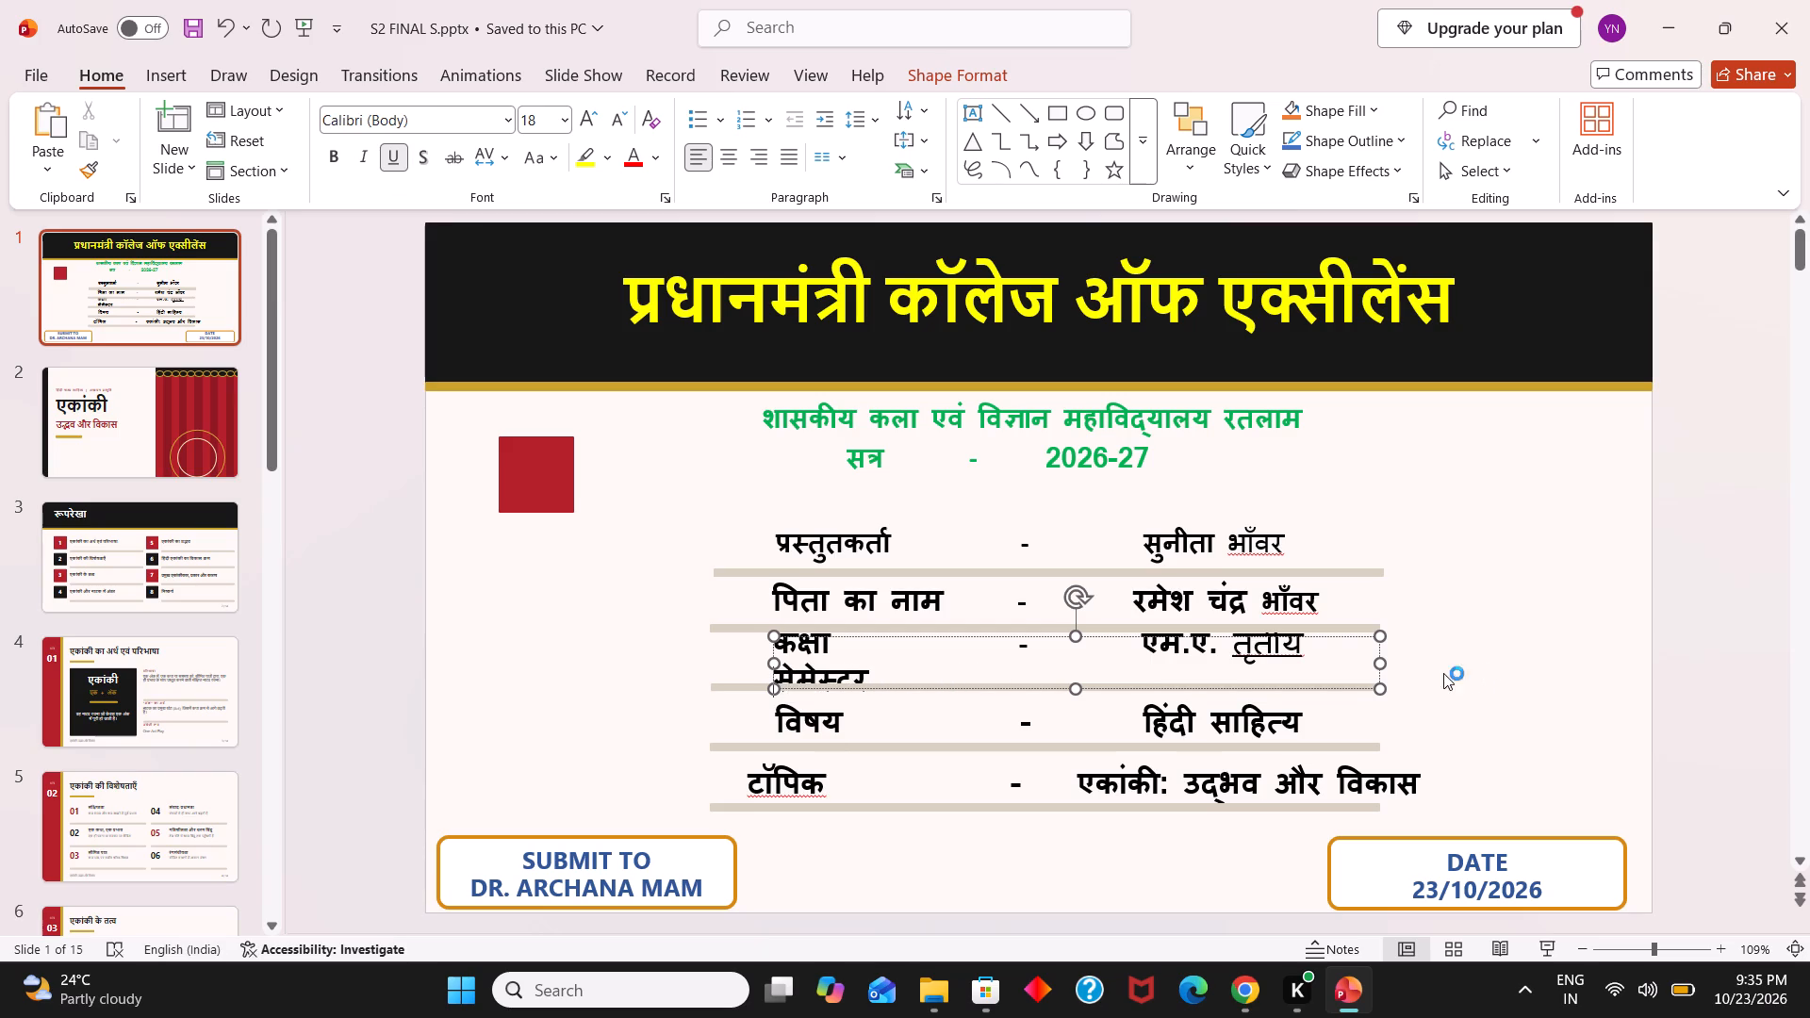
# Widen the class entry's text box so that its text fits on one line.
pyautogui.moveTo(1378, 661); pyautogui.dragTo(1431, 659)
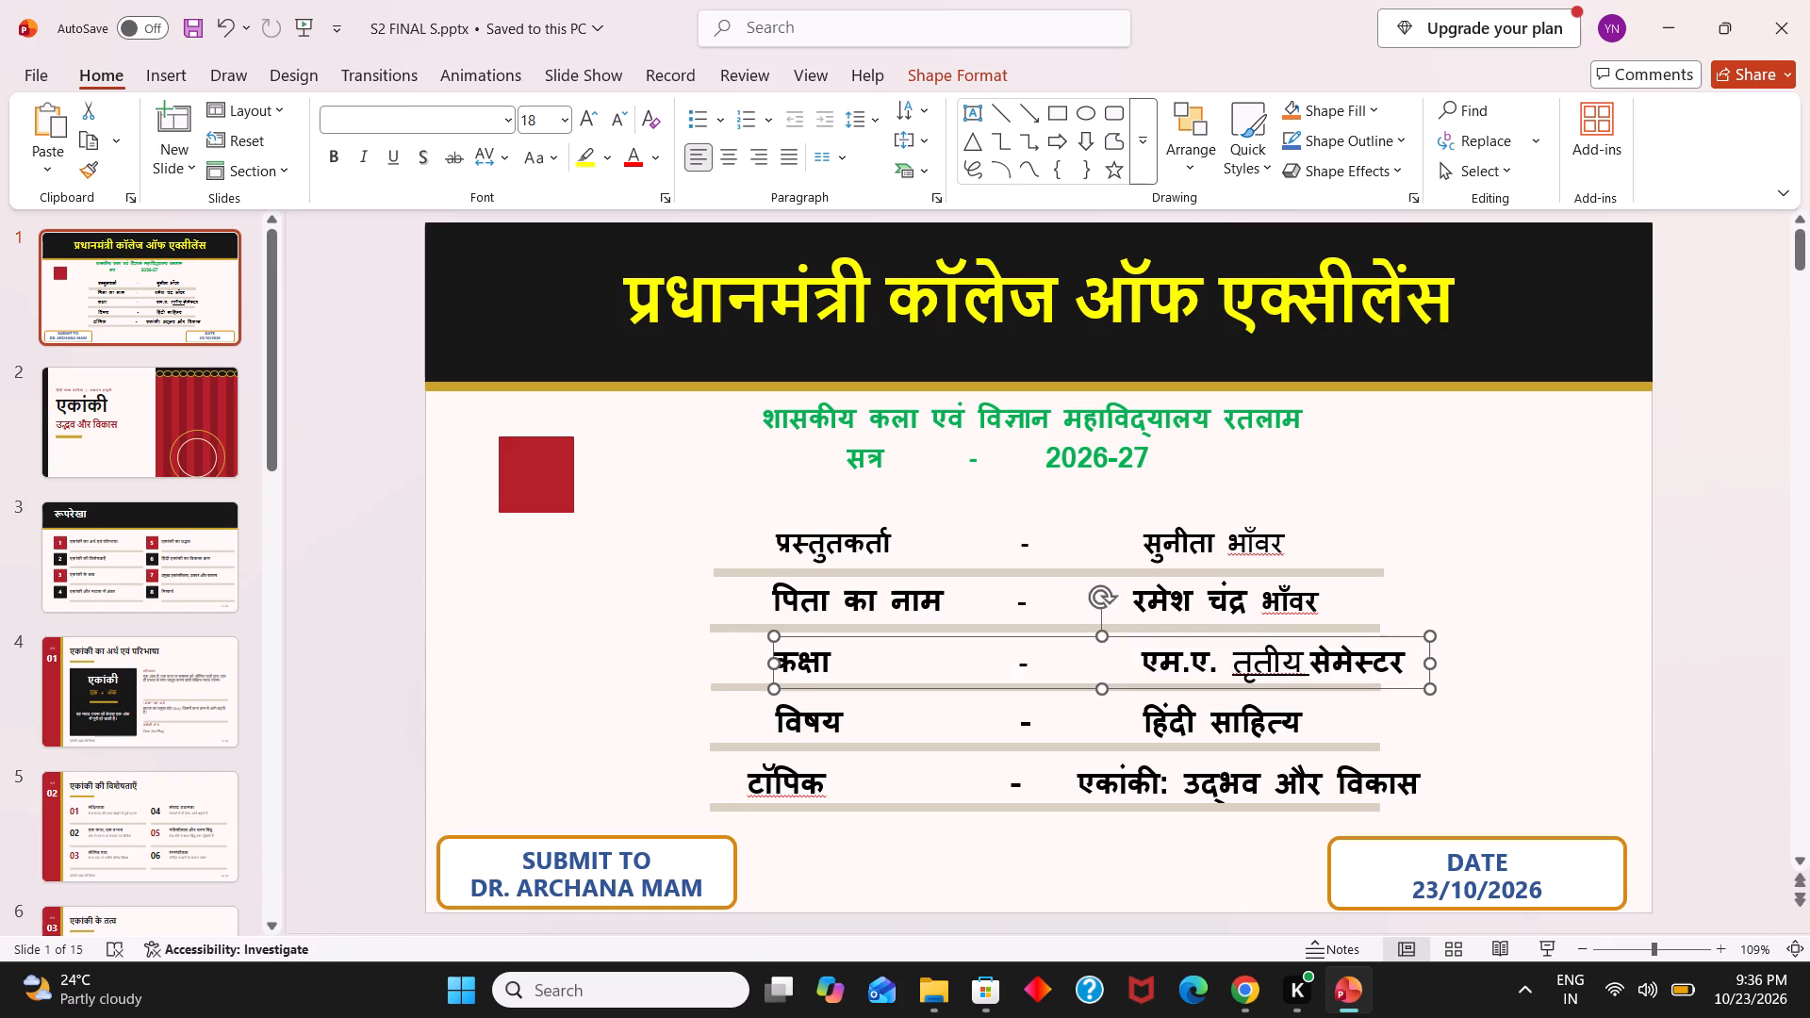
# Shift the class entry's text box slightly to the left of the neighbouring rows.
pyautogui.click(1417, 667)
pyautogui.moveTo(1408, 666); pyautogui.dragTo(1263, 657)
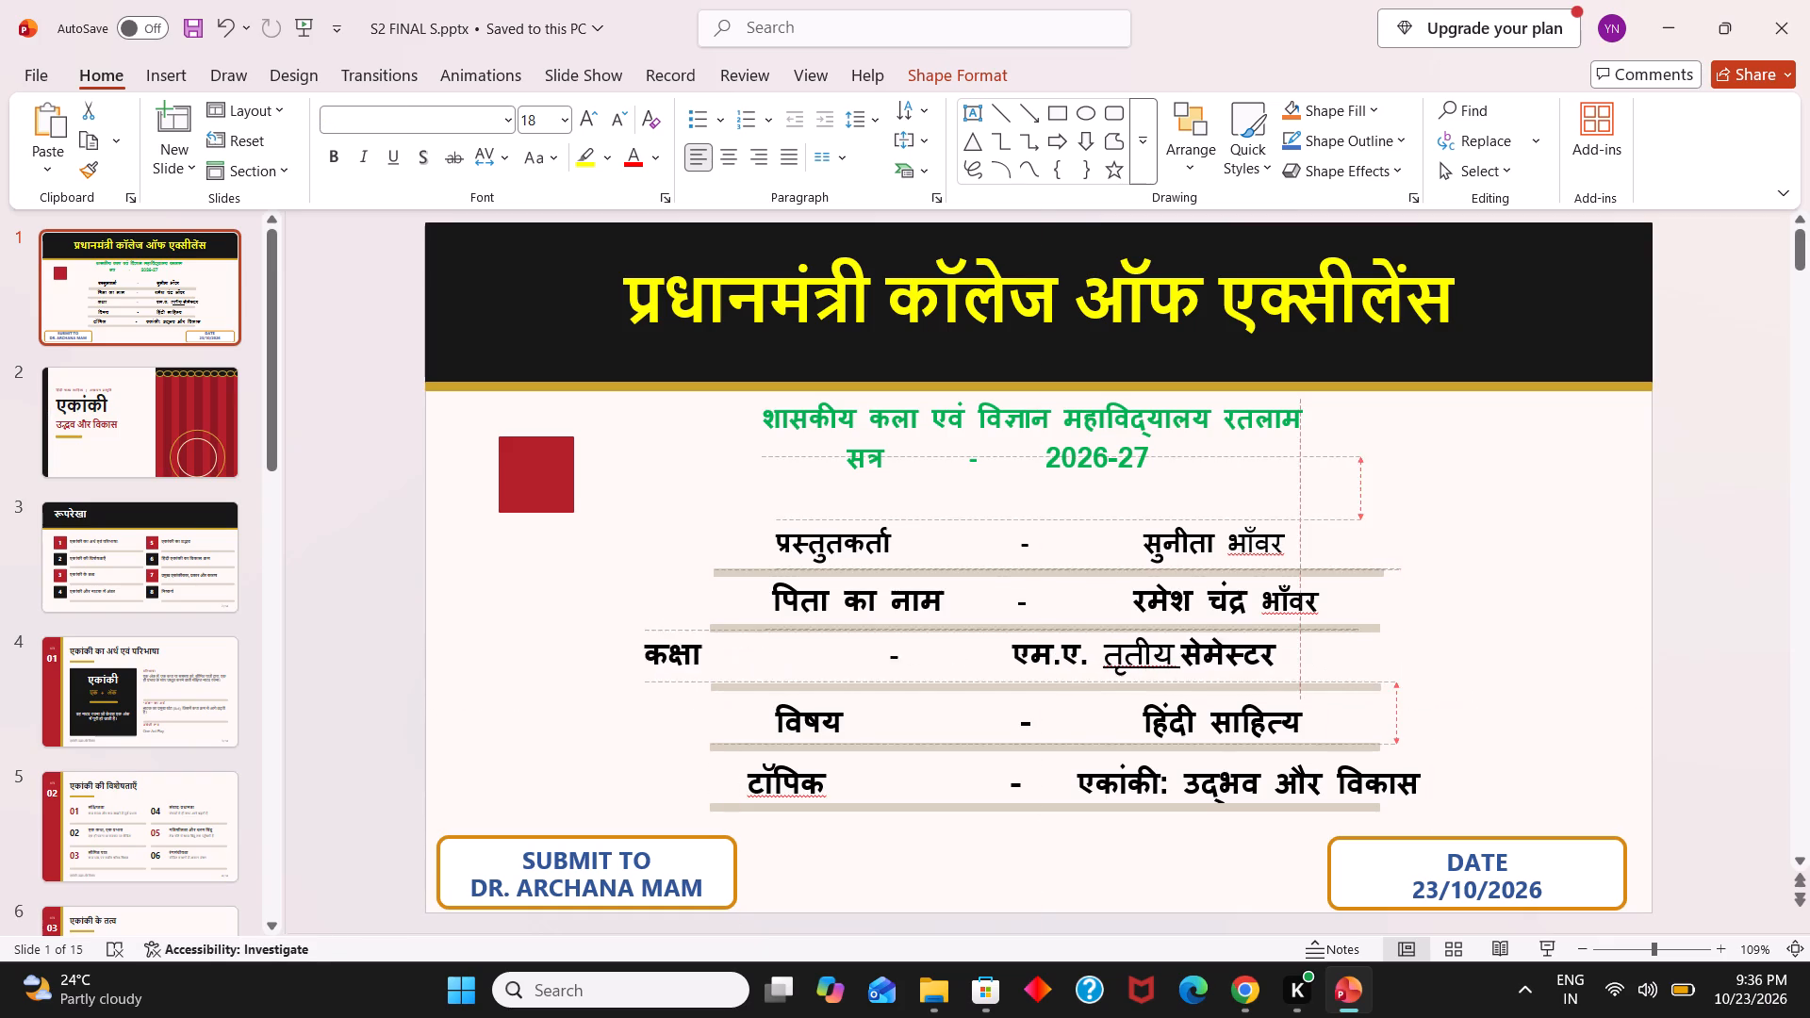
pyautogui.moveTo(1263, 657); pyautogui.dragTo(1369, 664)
# Make the whole class line, from "कक्षा" to "सेमेस्टर", bold.
pyautogui.click(1340, 665)
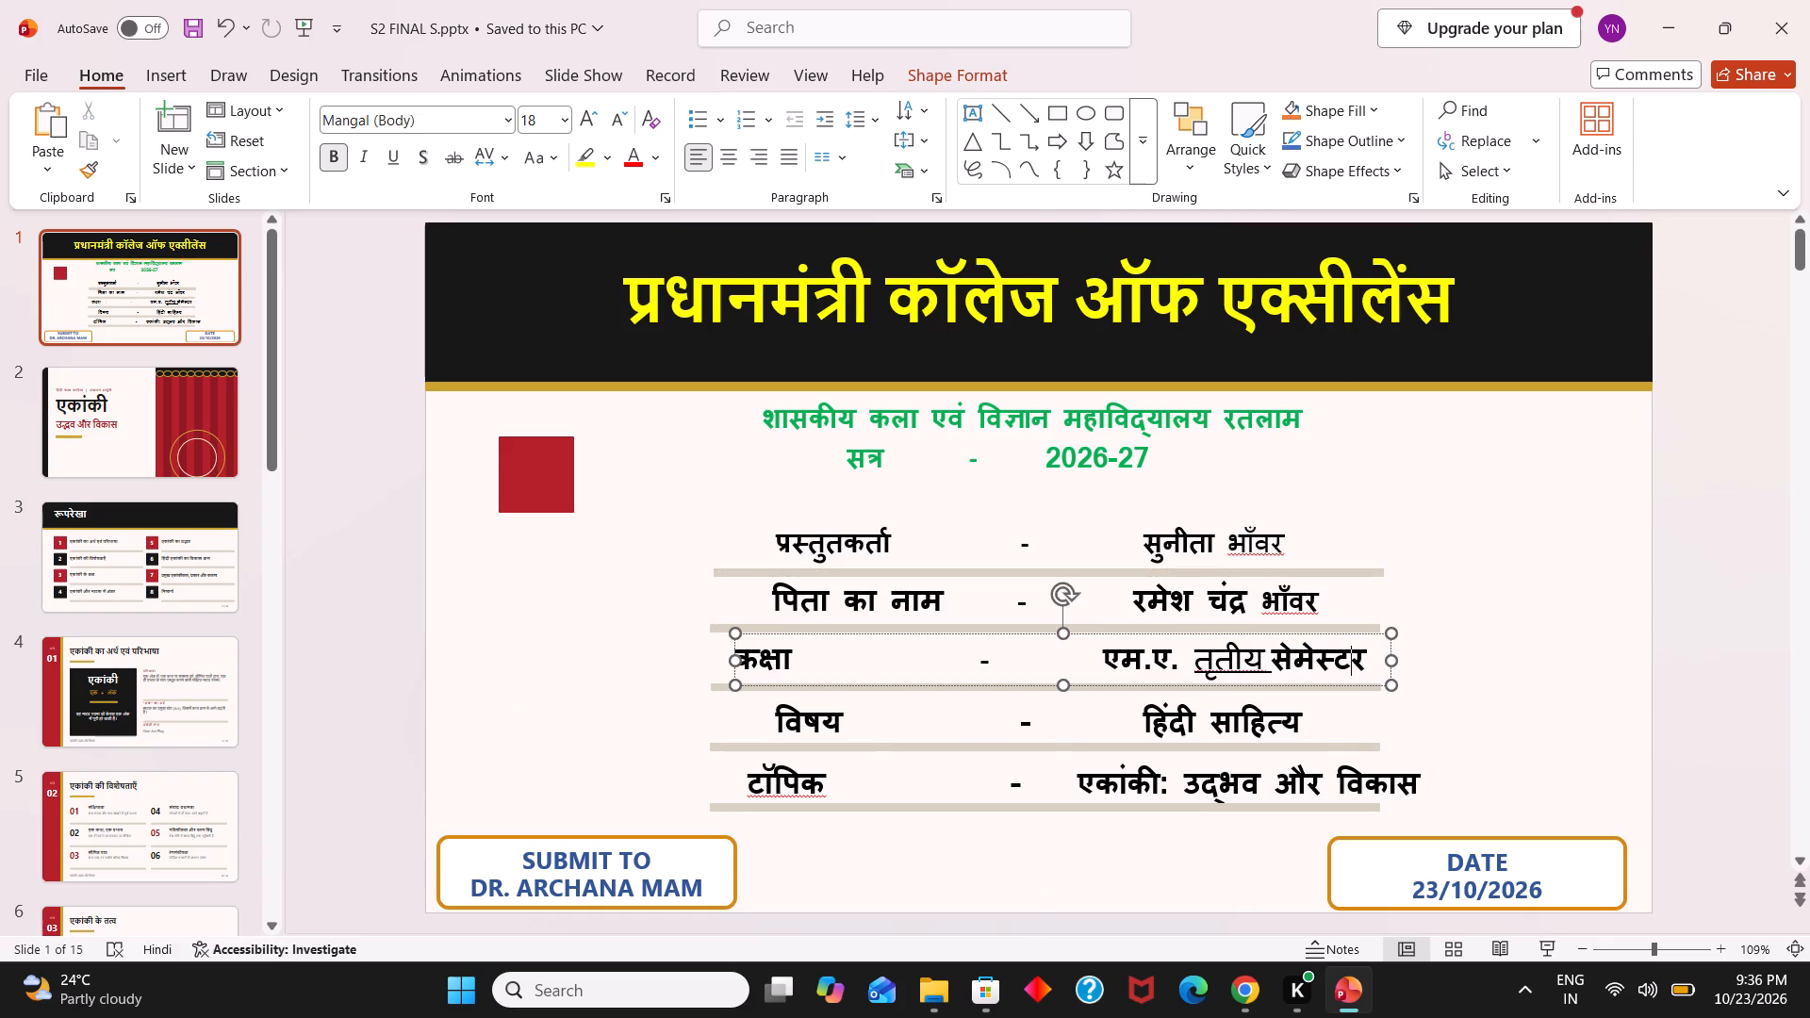
pyautogui.moveTo(1360, 661); pyautogui.dragTo(741, 652)
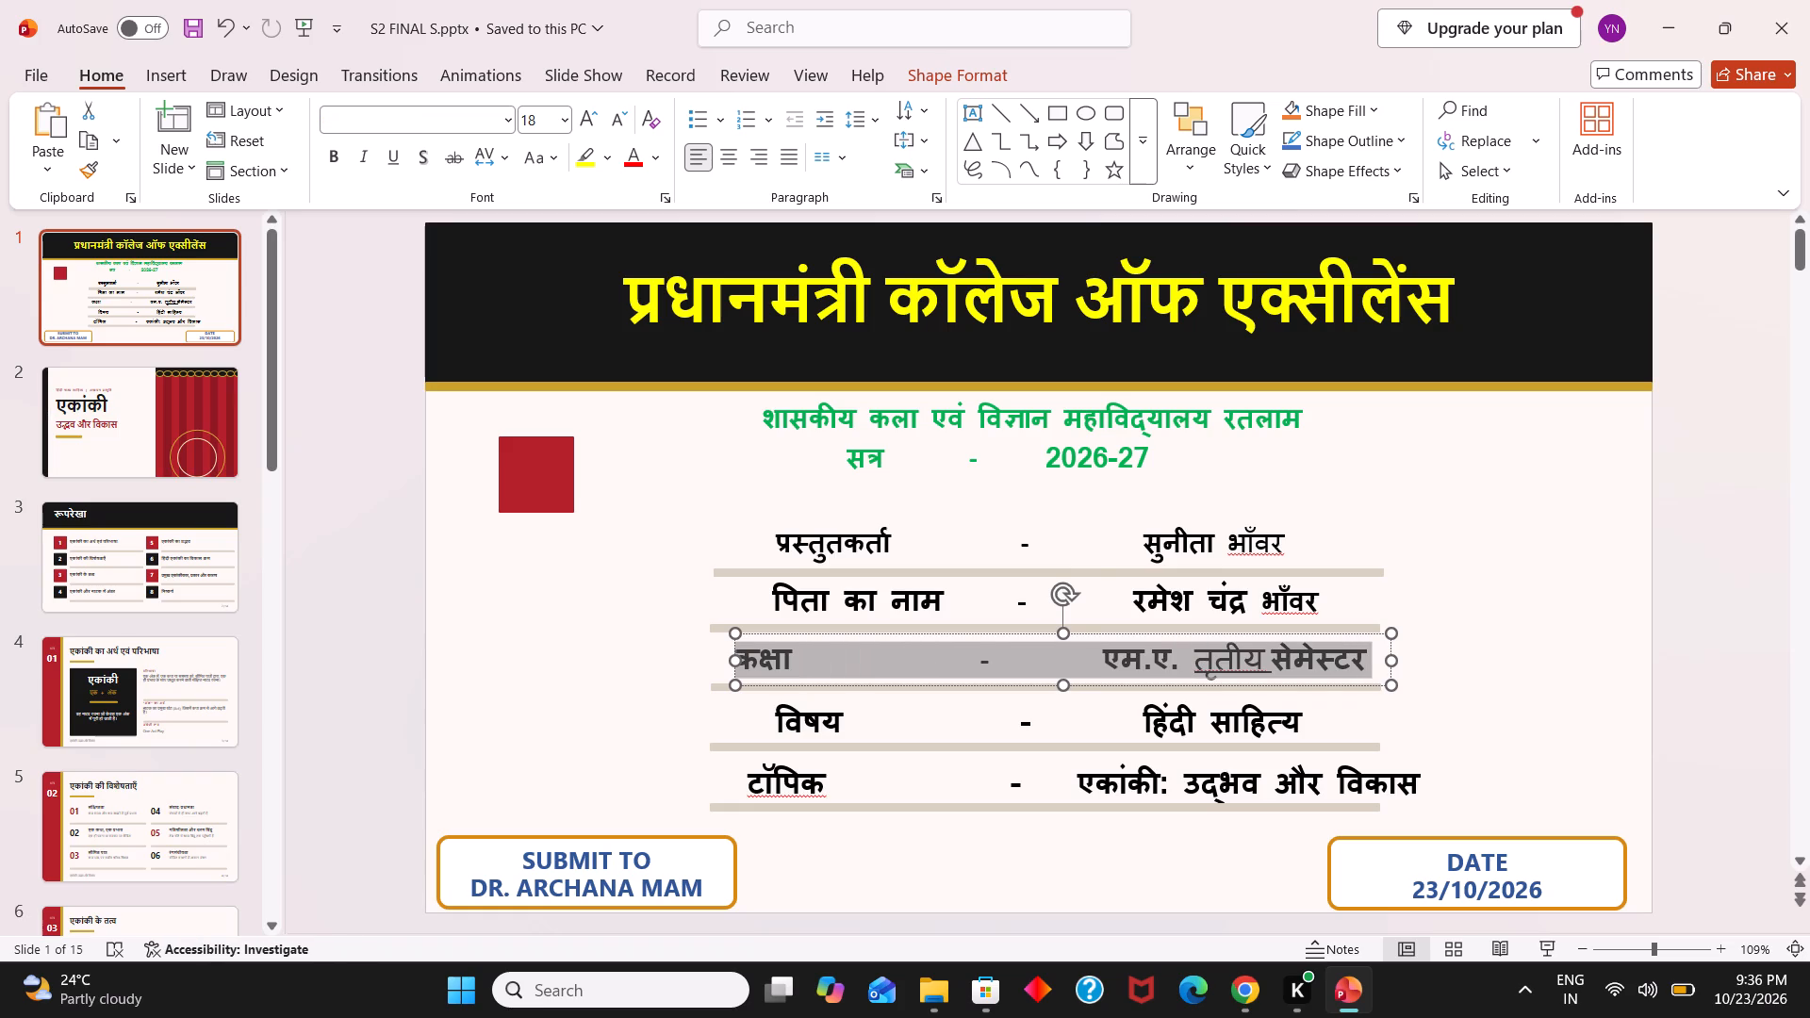
pyautogui.moveTo(741, 652); pyautogui.dragTo(732, 652)
pyautogui.click(329, 153)
pyautogui.click(329, 153)
# Delete the space between "एम.ए." and "तृतीय" in the class entry.
pyautogui.click(1182, 658)
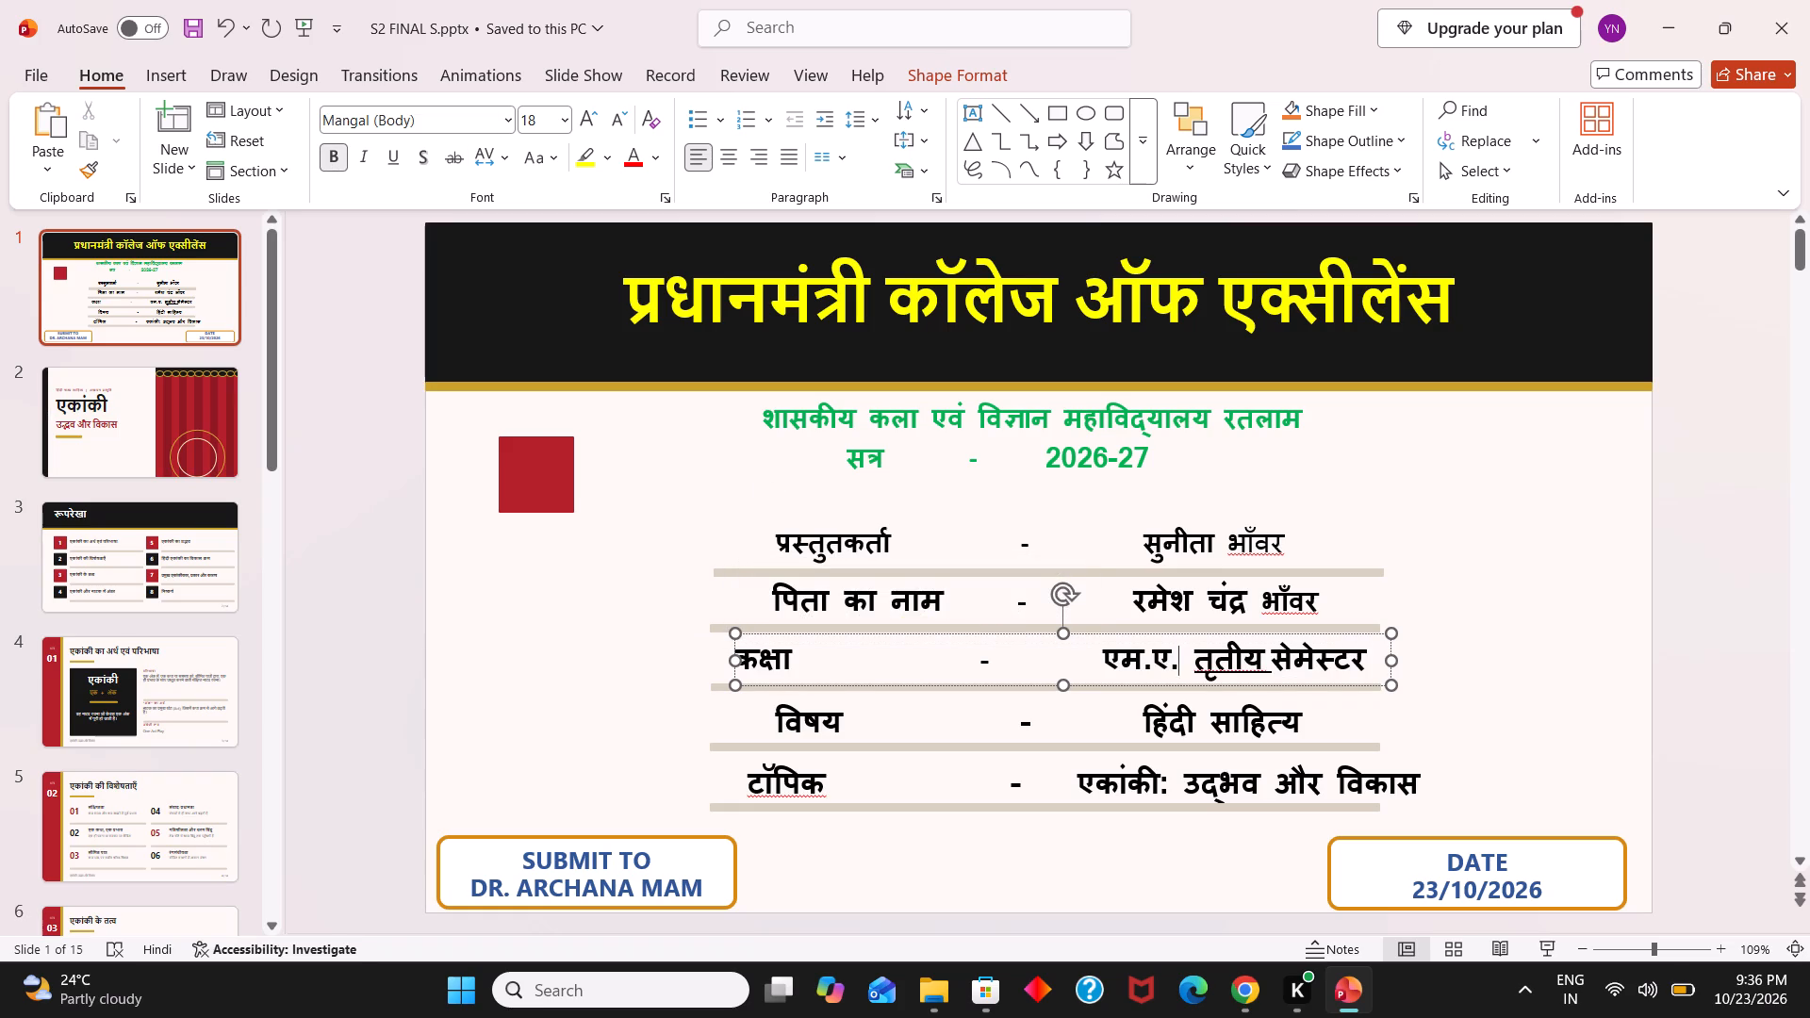
pyautogui.click(1192, 654)
pyautogui.press('BackSpace')
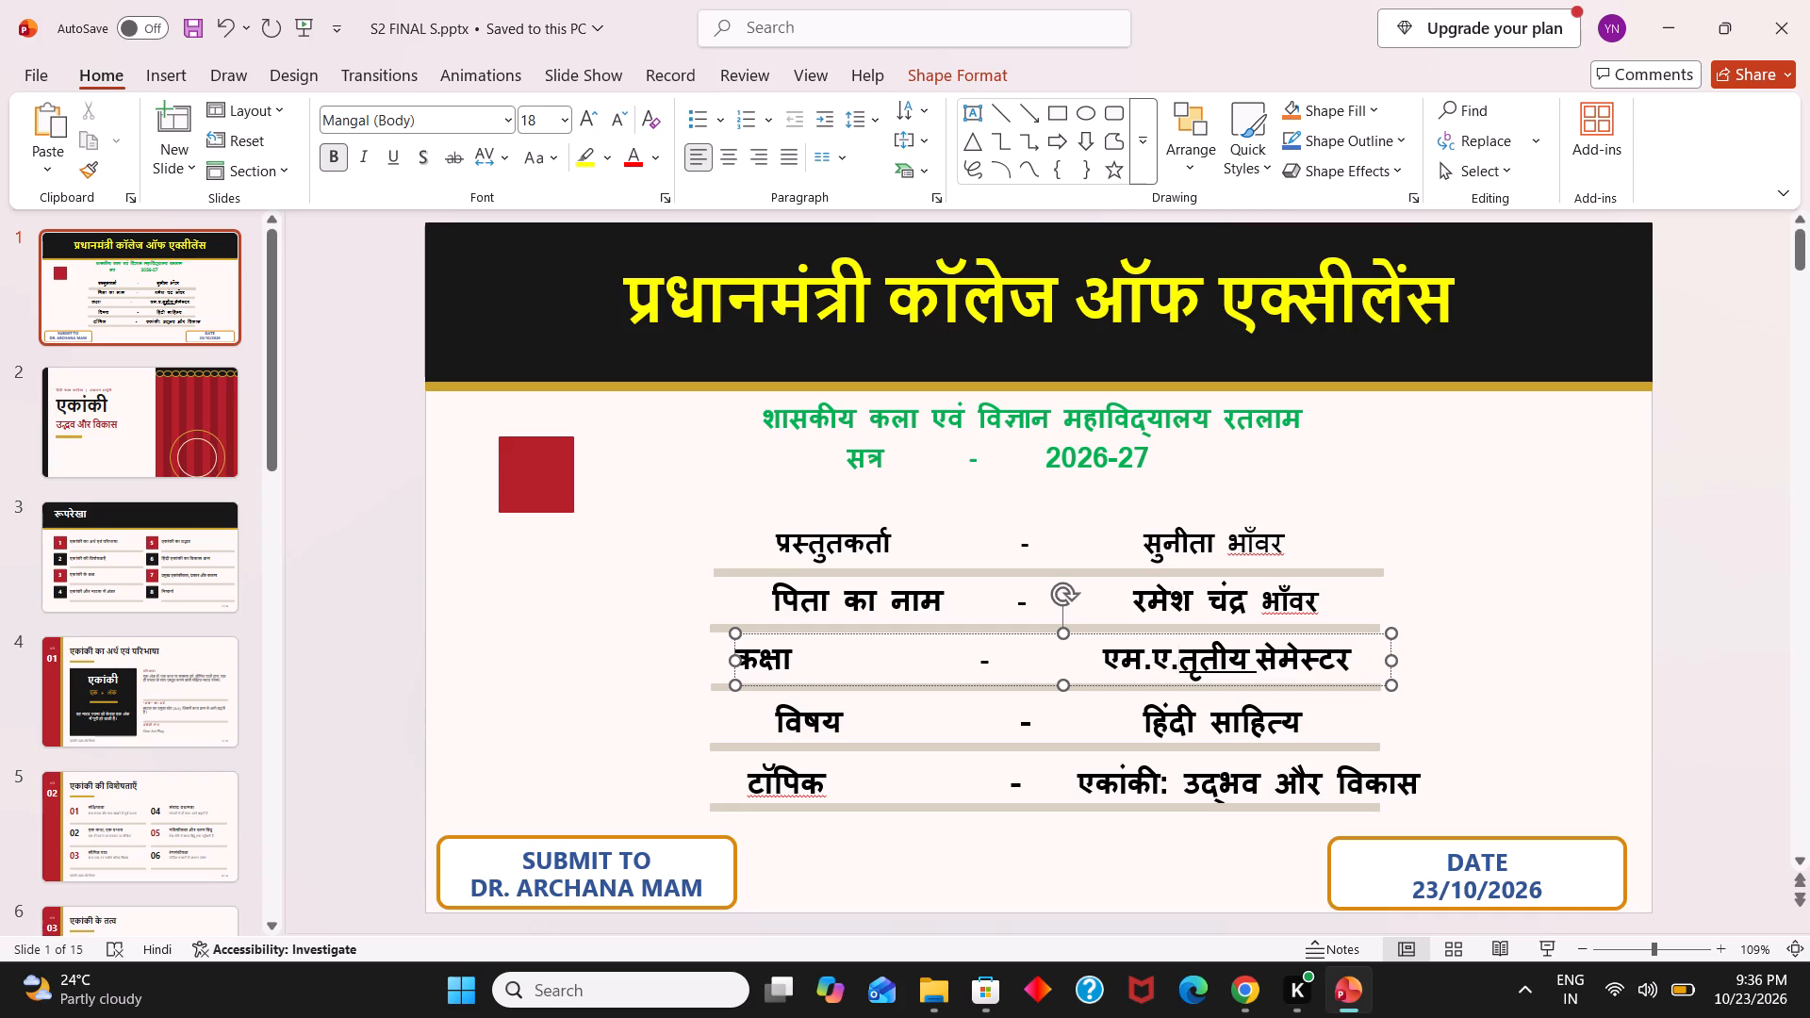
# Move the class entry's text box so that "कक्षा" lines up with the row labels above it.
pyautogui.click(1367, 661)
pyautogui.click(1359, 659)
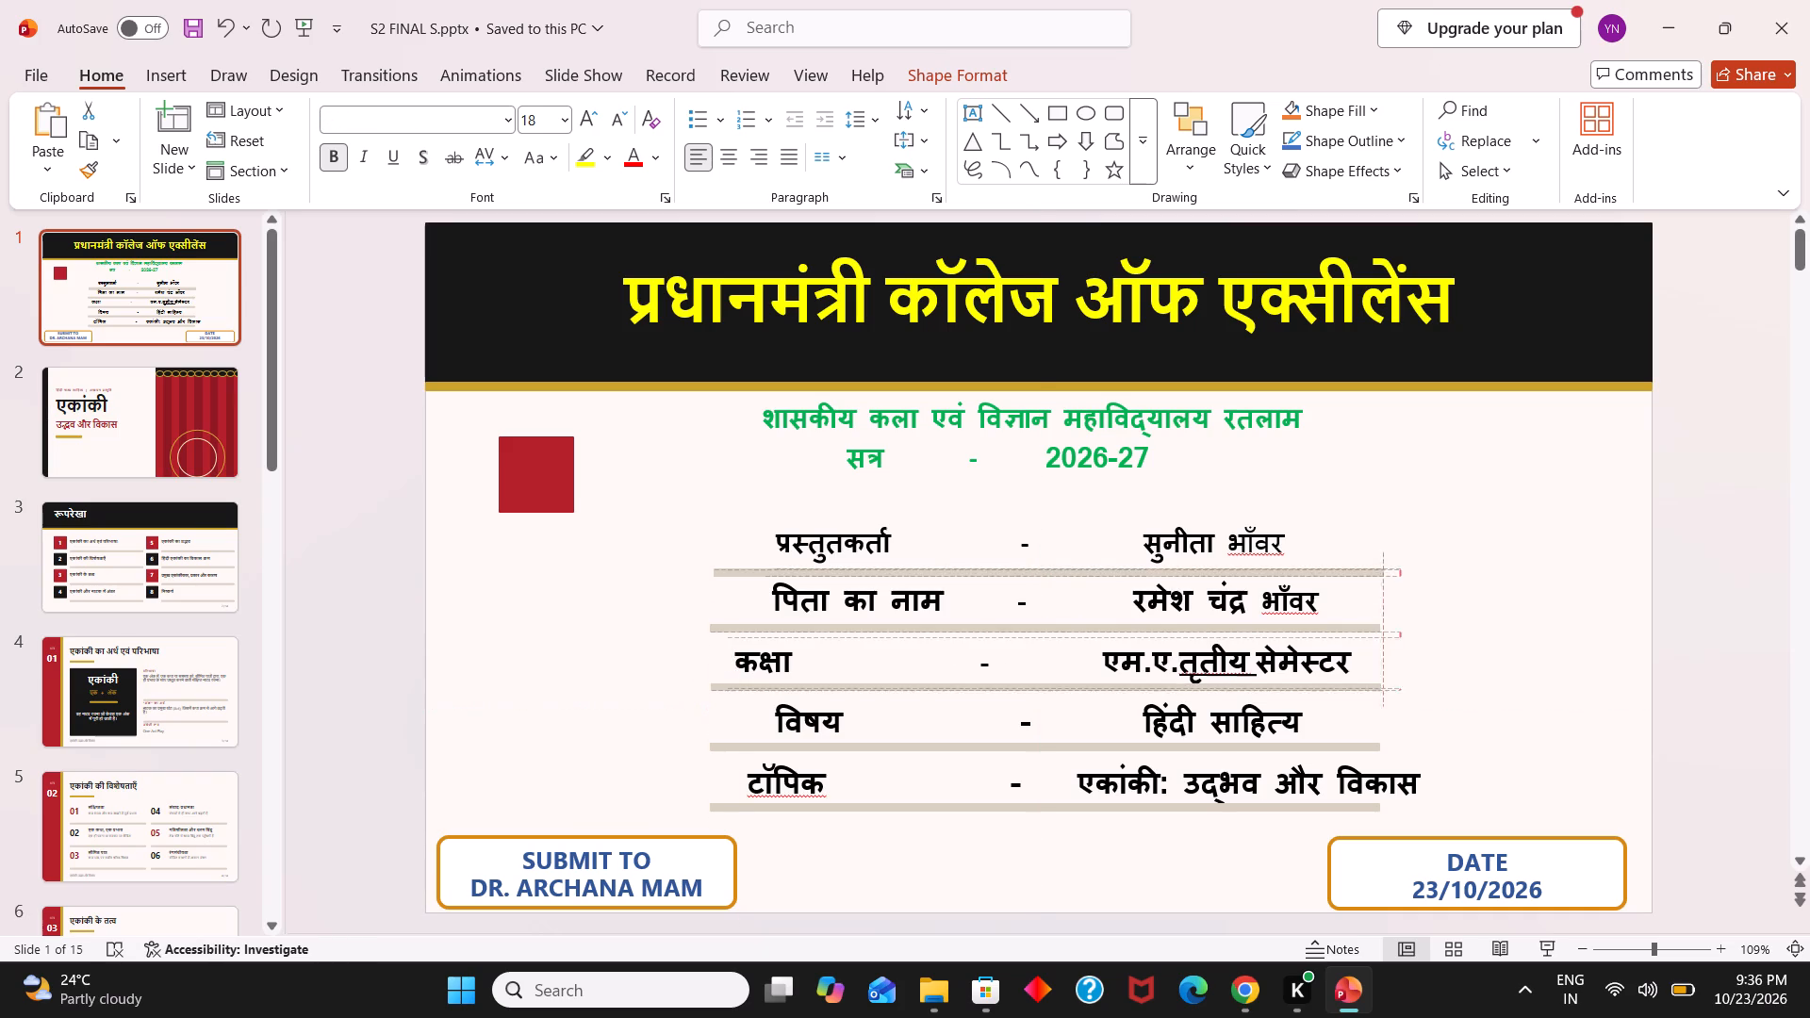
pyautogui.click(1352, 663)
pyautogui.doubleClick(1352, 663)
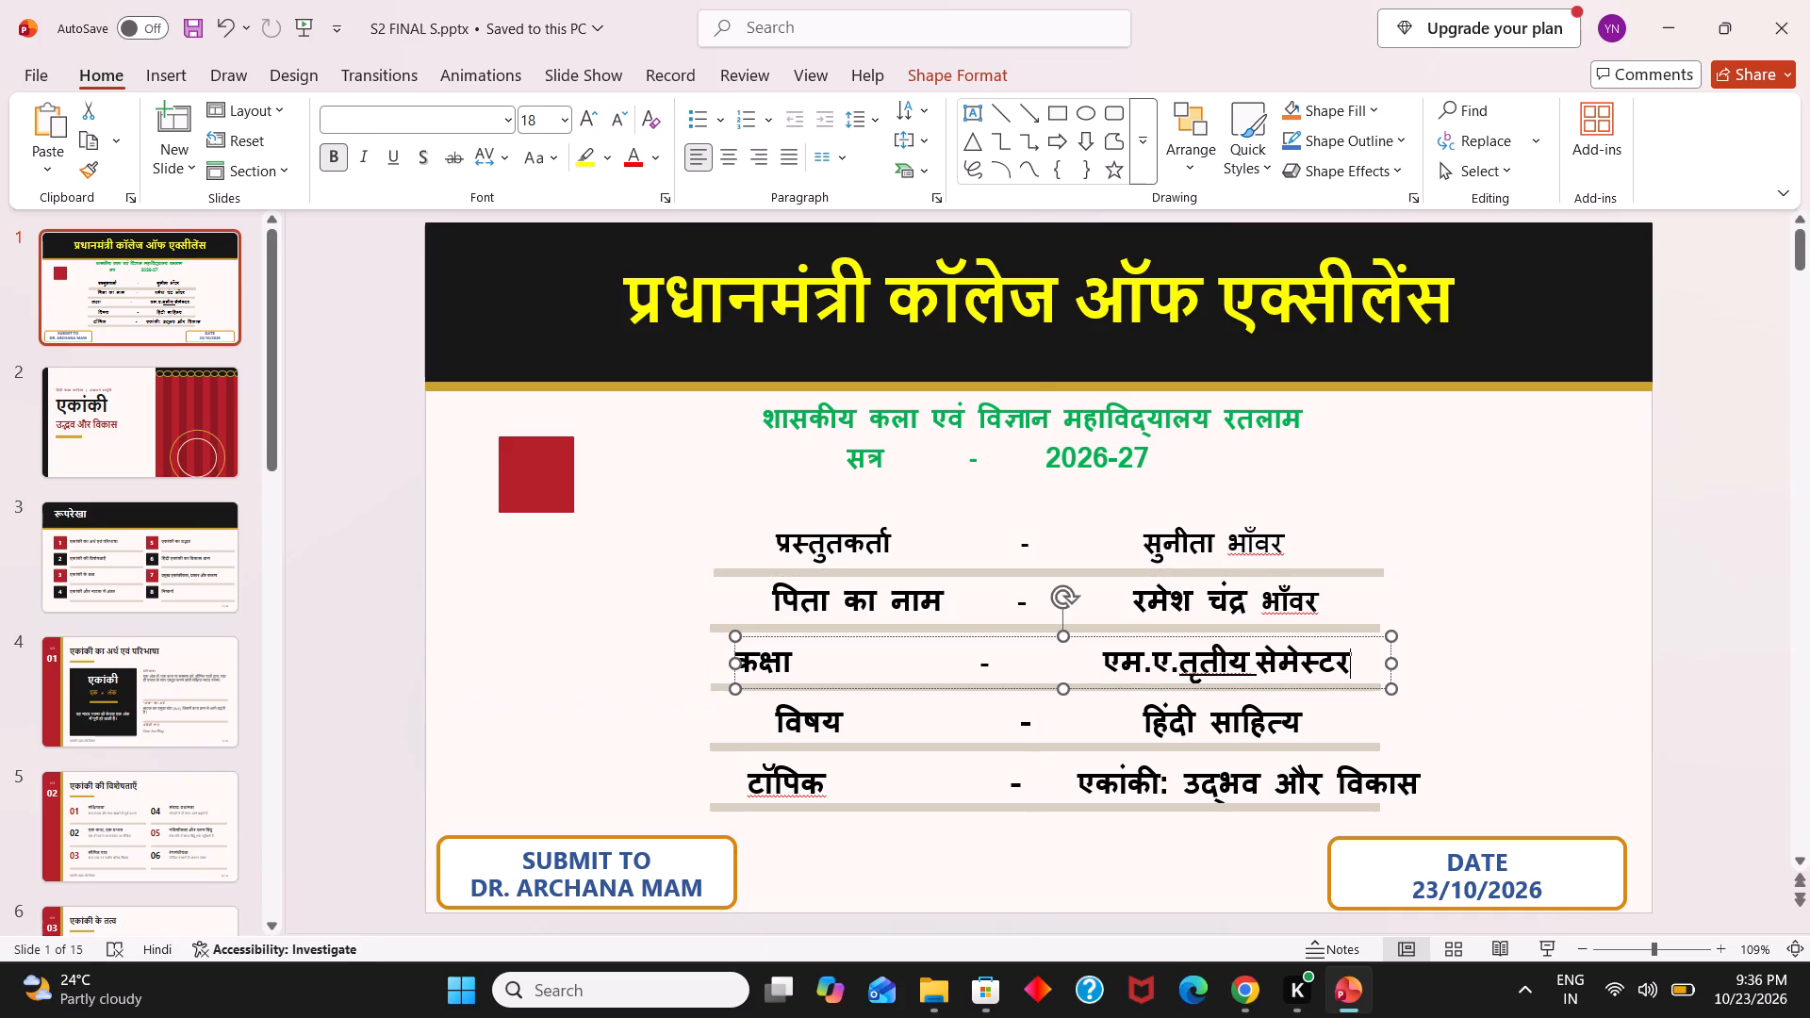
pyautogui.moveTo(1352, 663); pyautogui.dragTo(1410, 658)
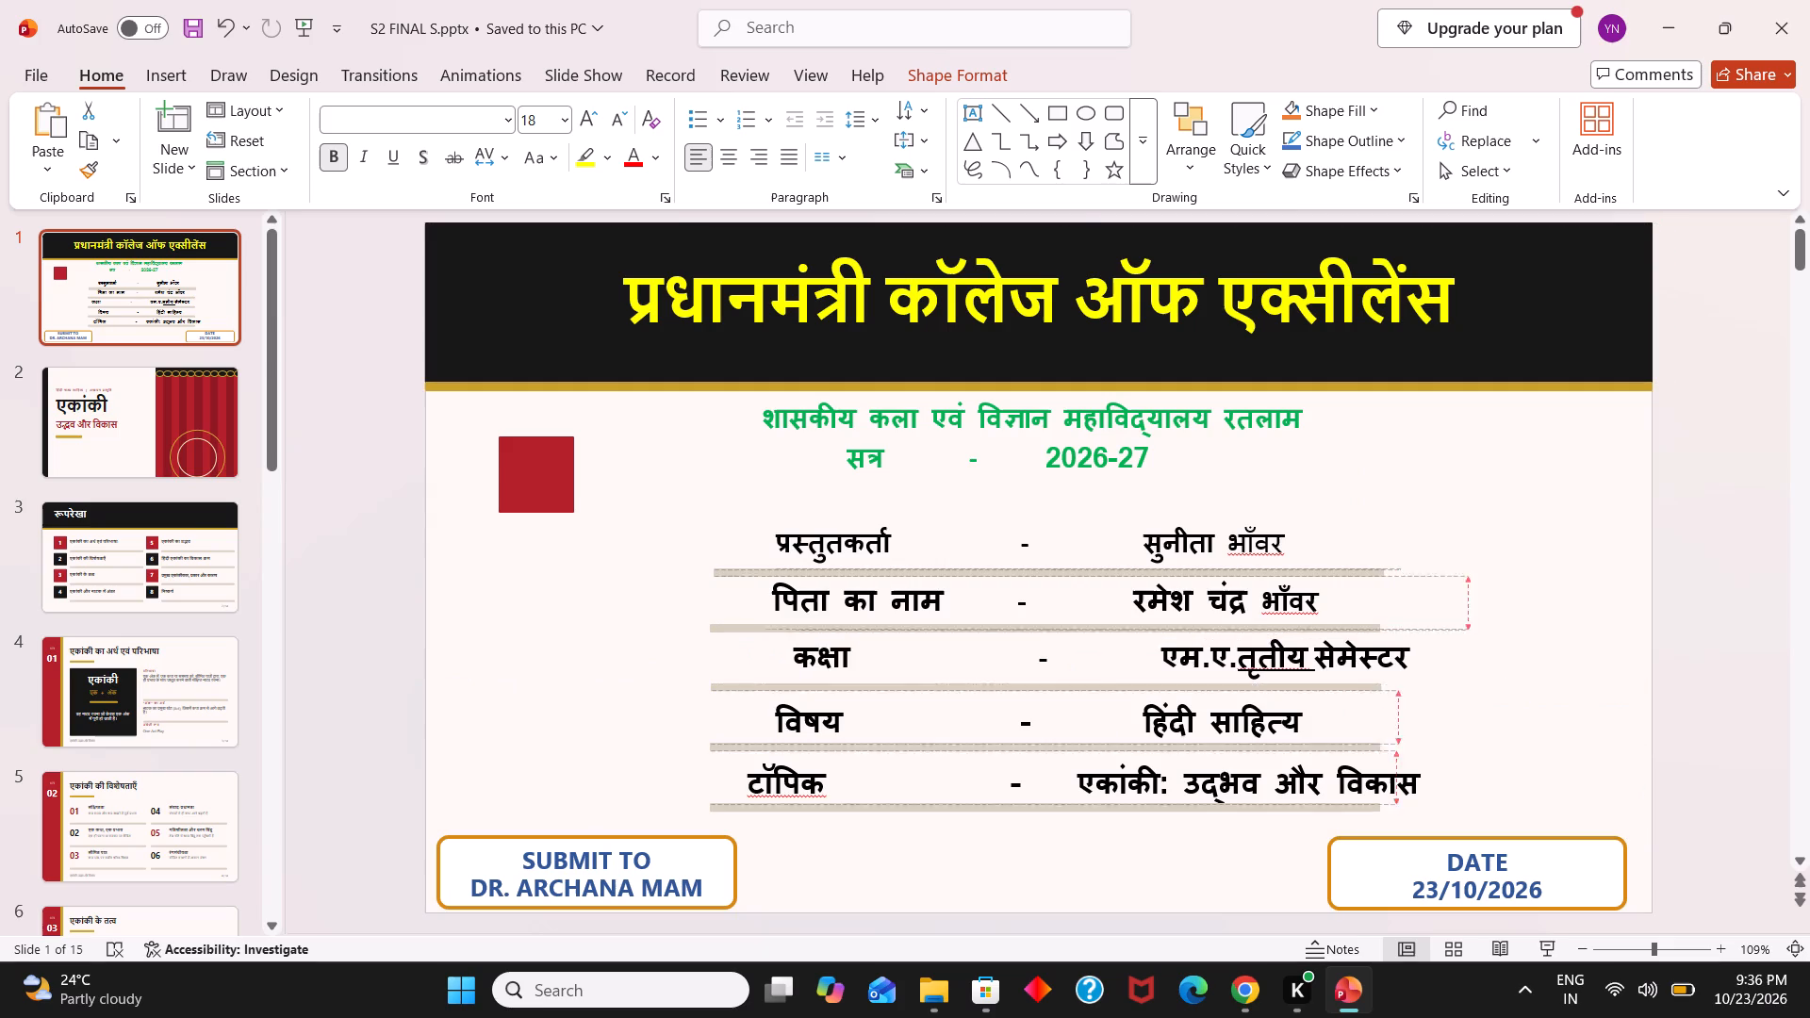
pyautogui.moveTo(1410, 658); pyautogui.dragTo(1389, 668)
# Reduce the font size of the whole class entry to 16.
pyautogui.click(1389, 668)
pyautogui.click(1389, 661)
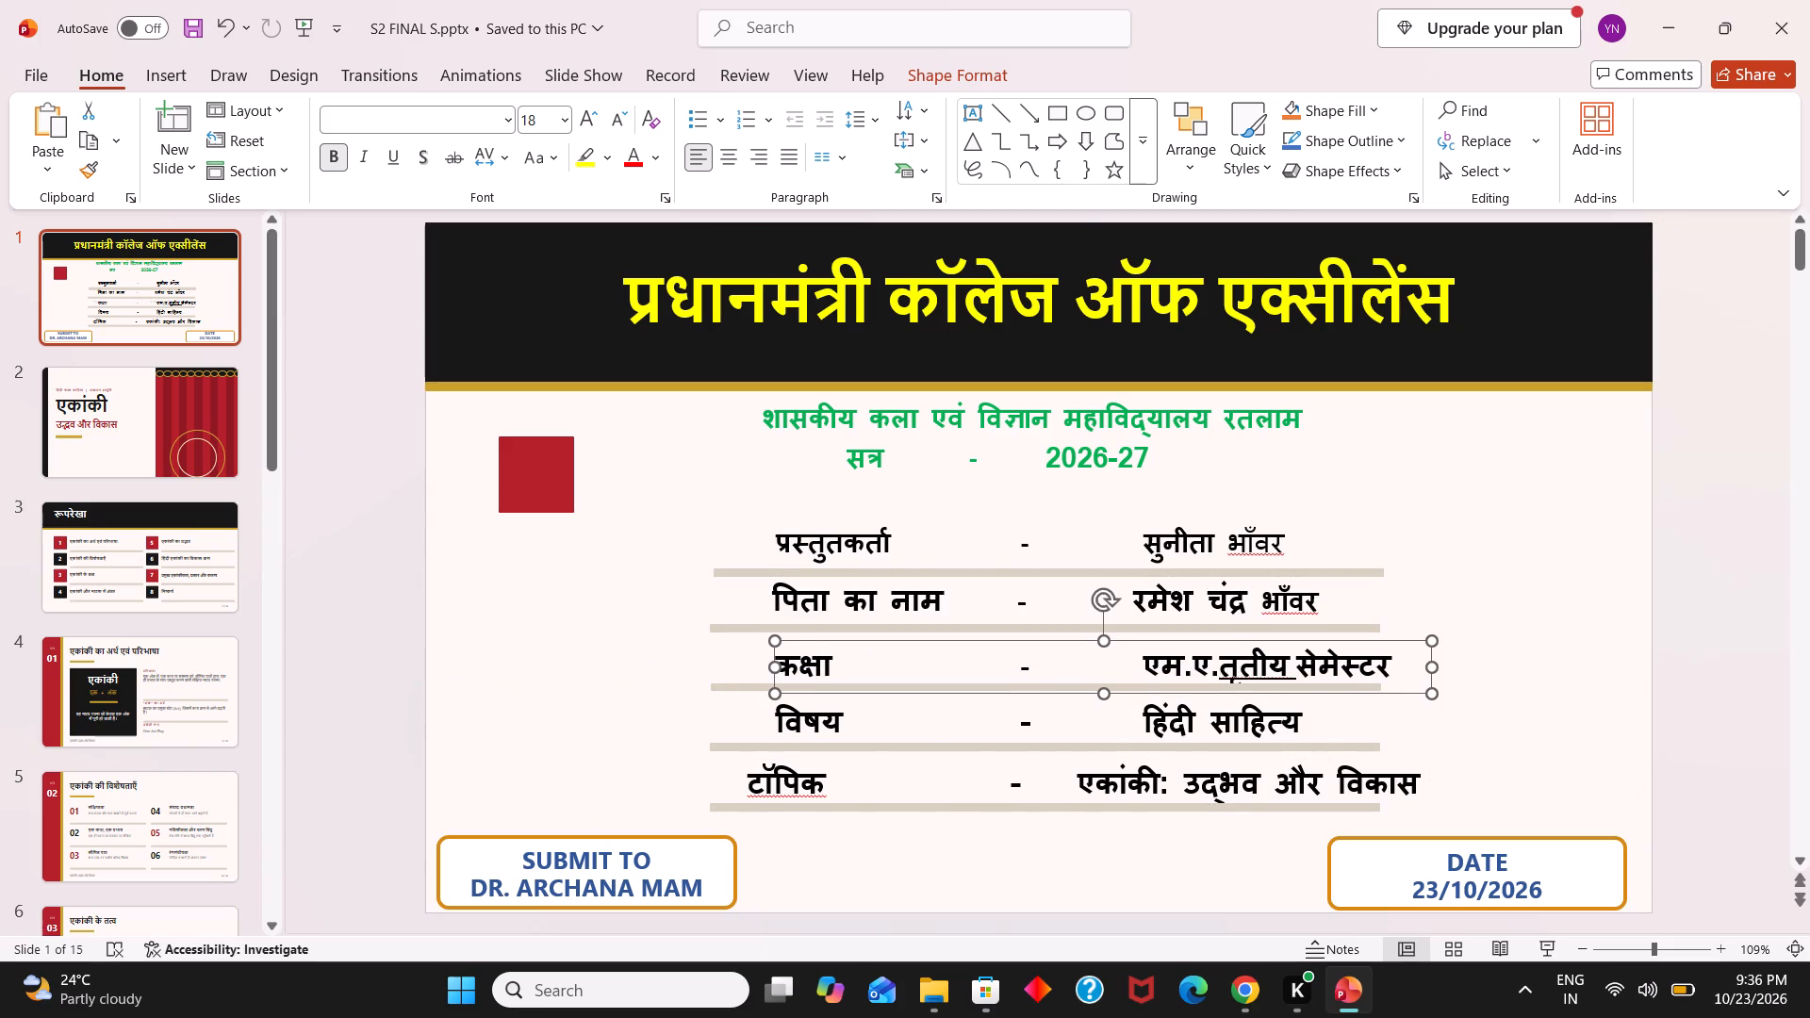
pyautogui.hotkey('ctrl', 'shift', ',')
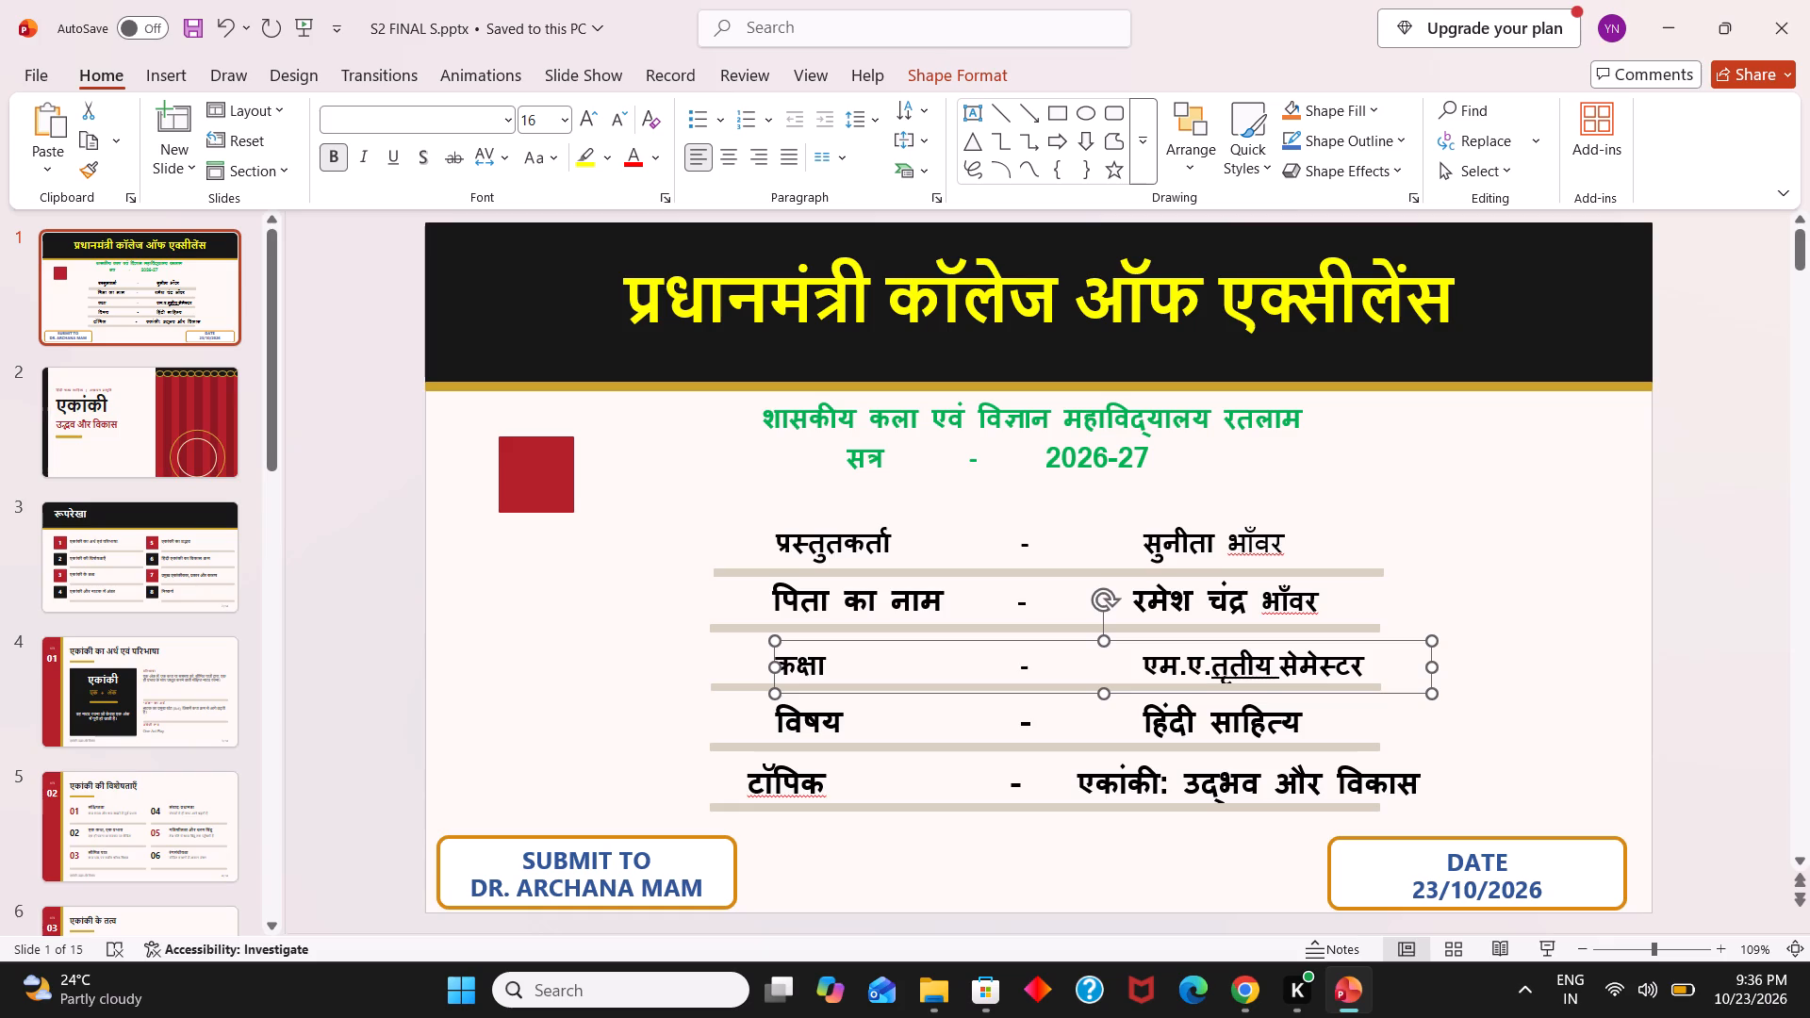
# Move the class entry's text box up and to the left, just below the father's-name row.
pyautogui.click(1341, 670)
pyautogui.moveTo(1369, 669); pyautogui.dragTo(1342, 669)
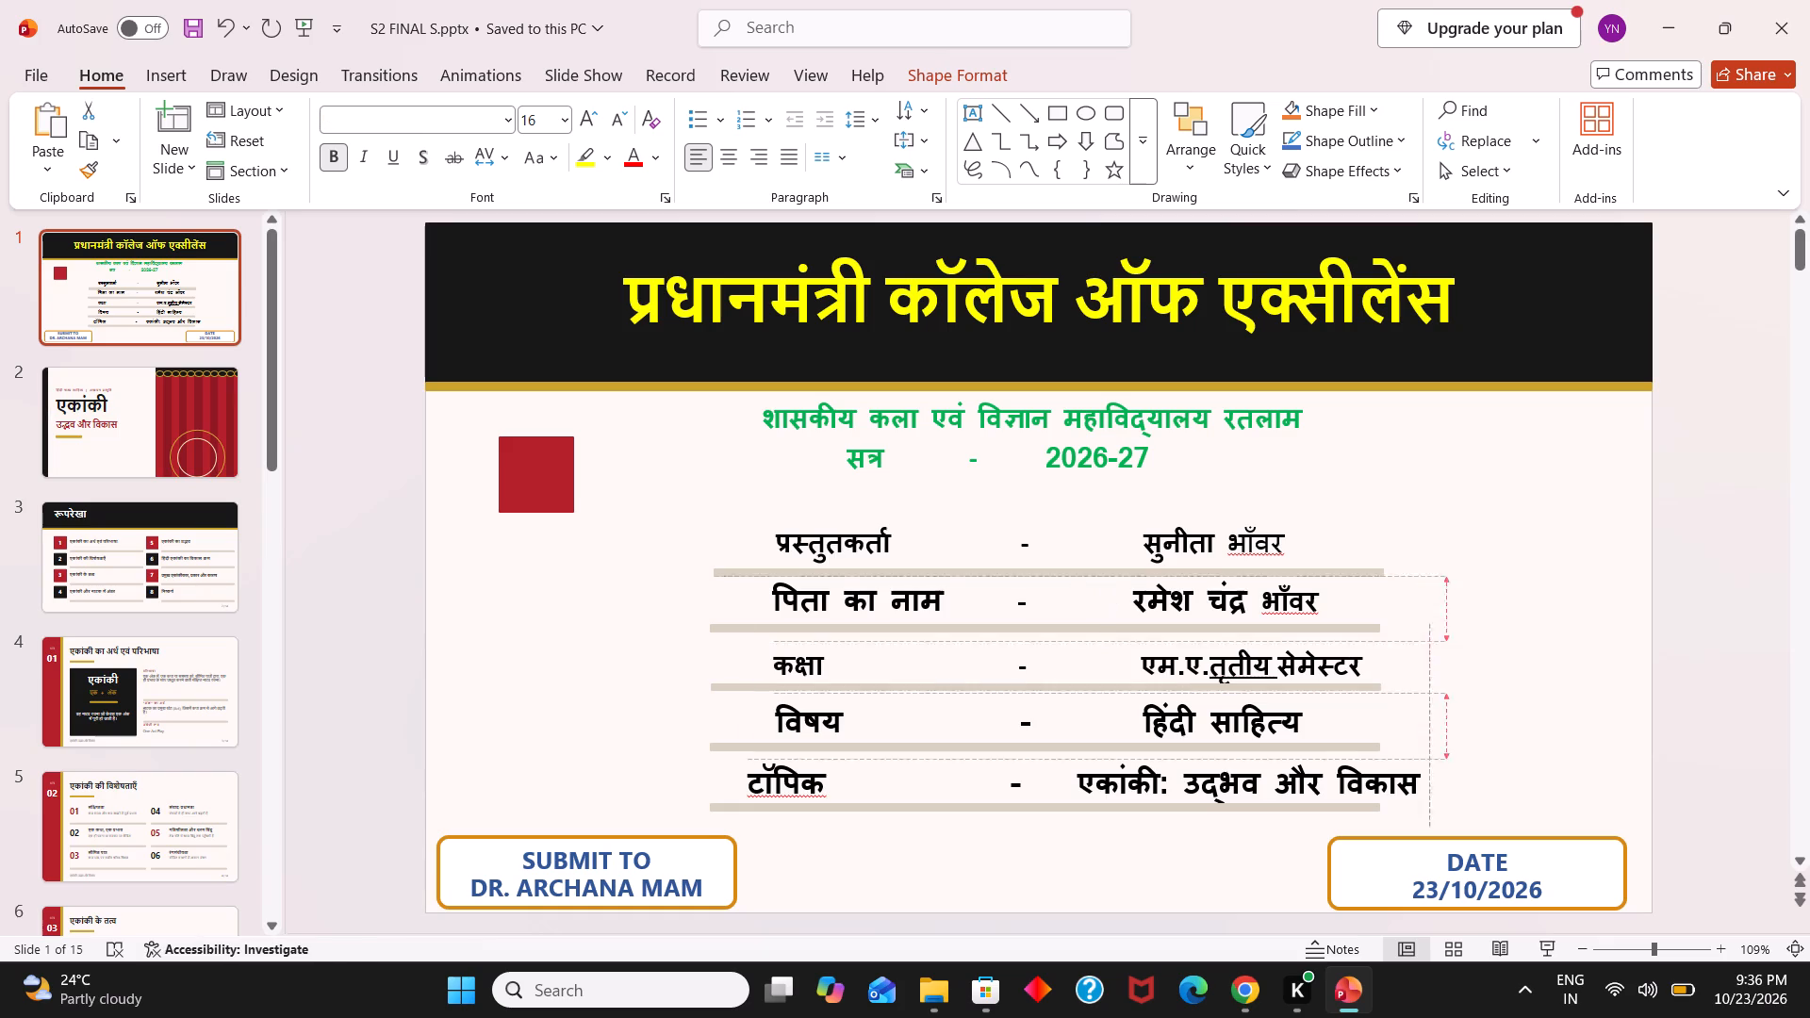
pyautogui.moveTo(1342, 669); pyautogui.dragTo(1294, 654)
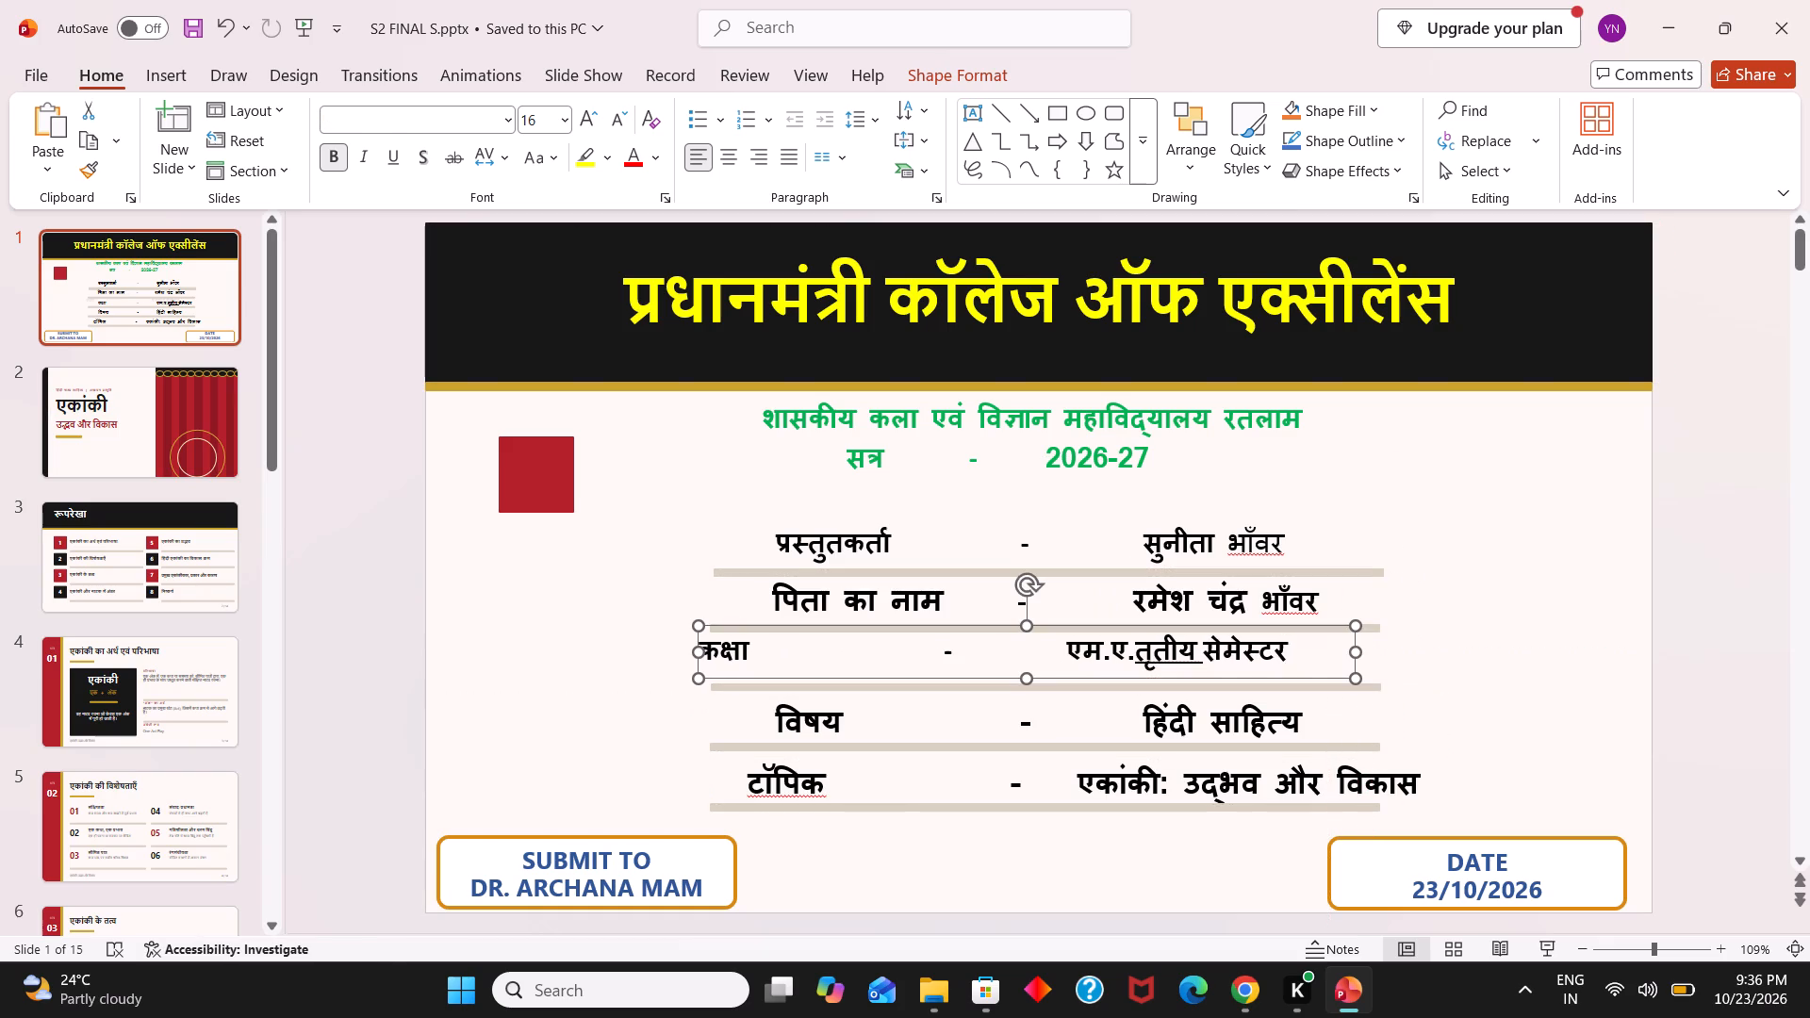
# Remove the underline from the word "तृतीय" in the class entry.
pyautogui.click(1193, 650)
pyautogui.click(1182, 654)
pyautogui.click(1182, 654)
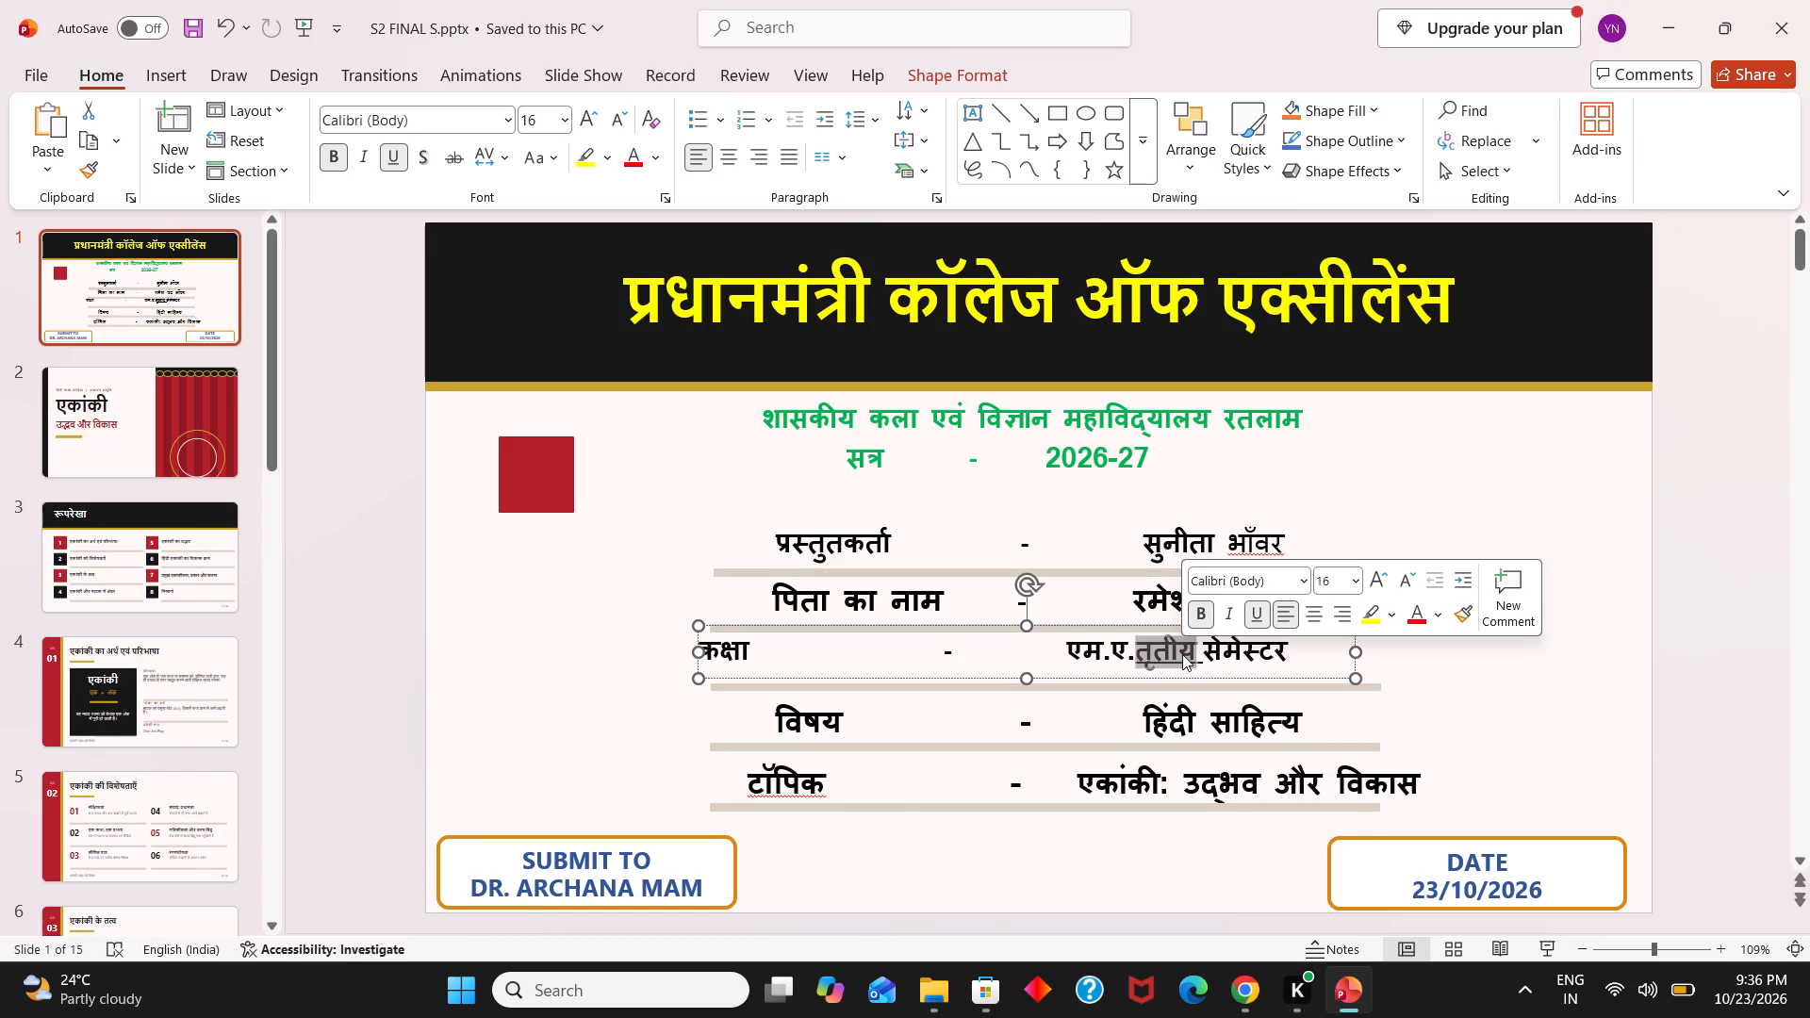
pyautogui.click(1260, 624)
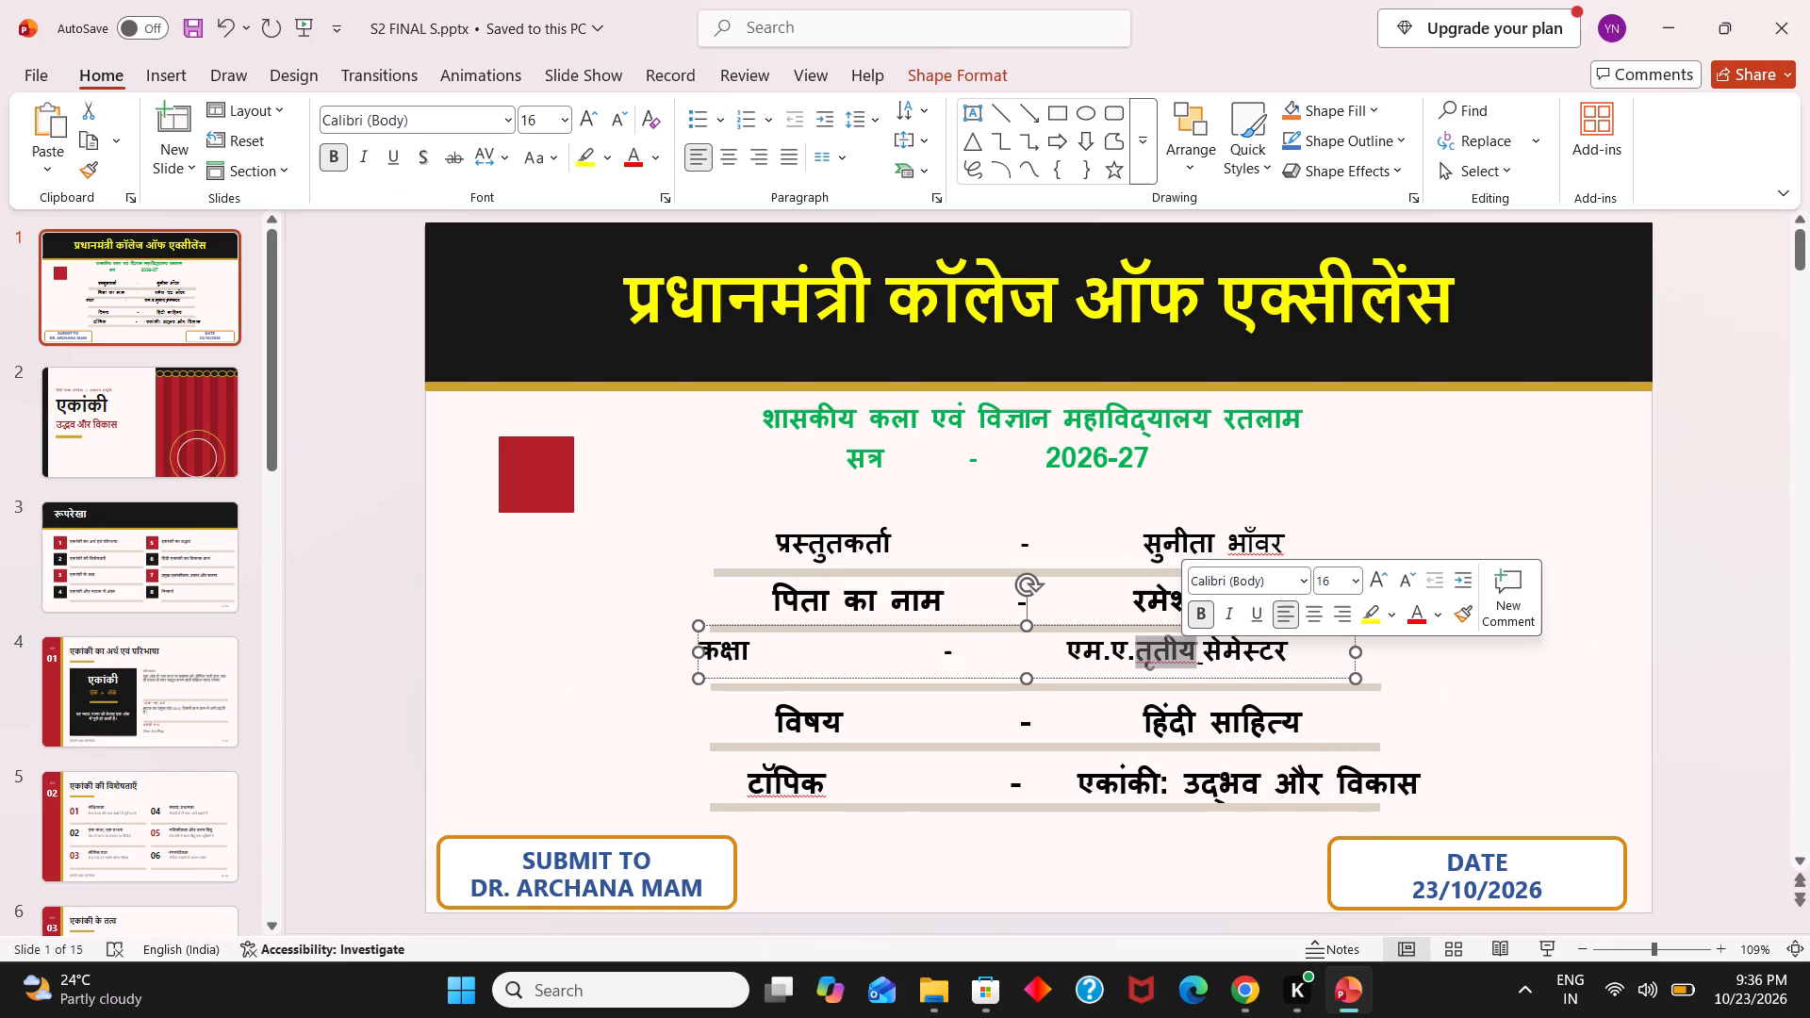
pyautogui.click(1303, 675)
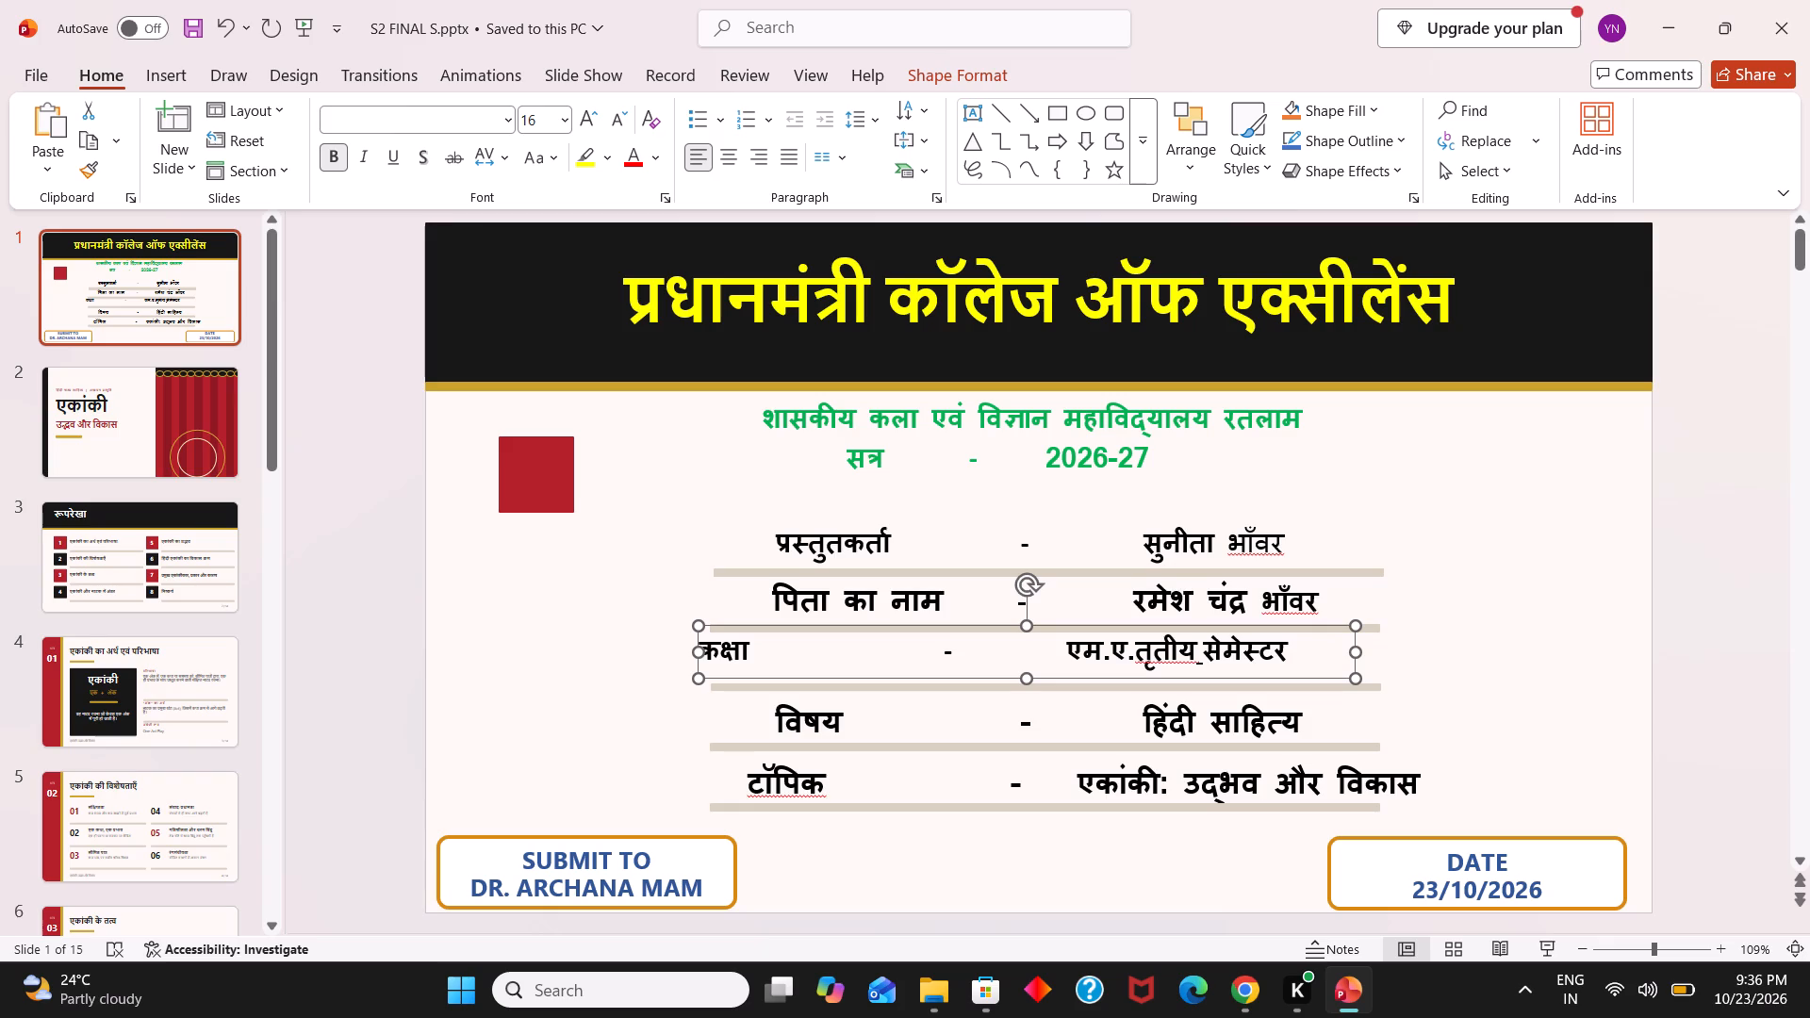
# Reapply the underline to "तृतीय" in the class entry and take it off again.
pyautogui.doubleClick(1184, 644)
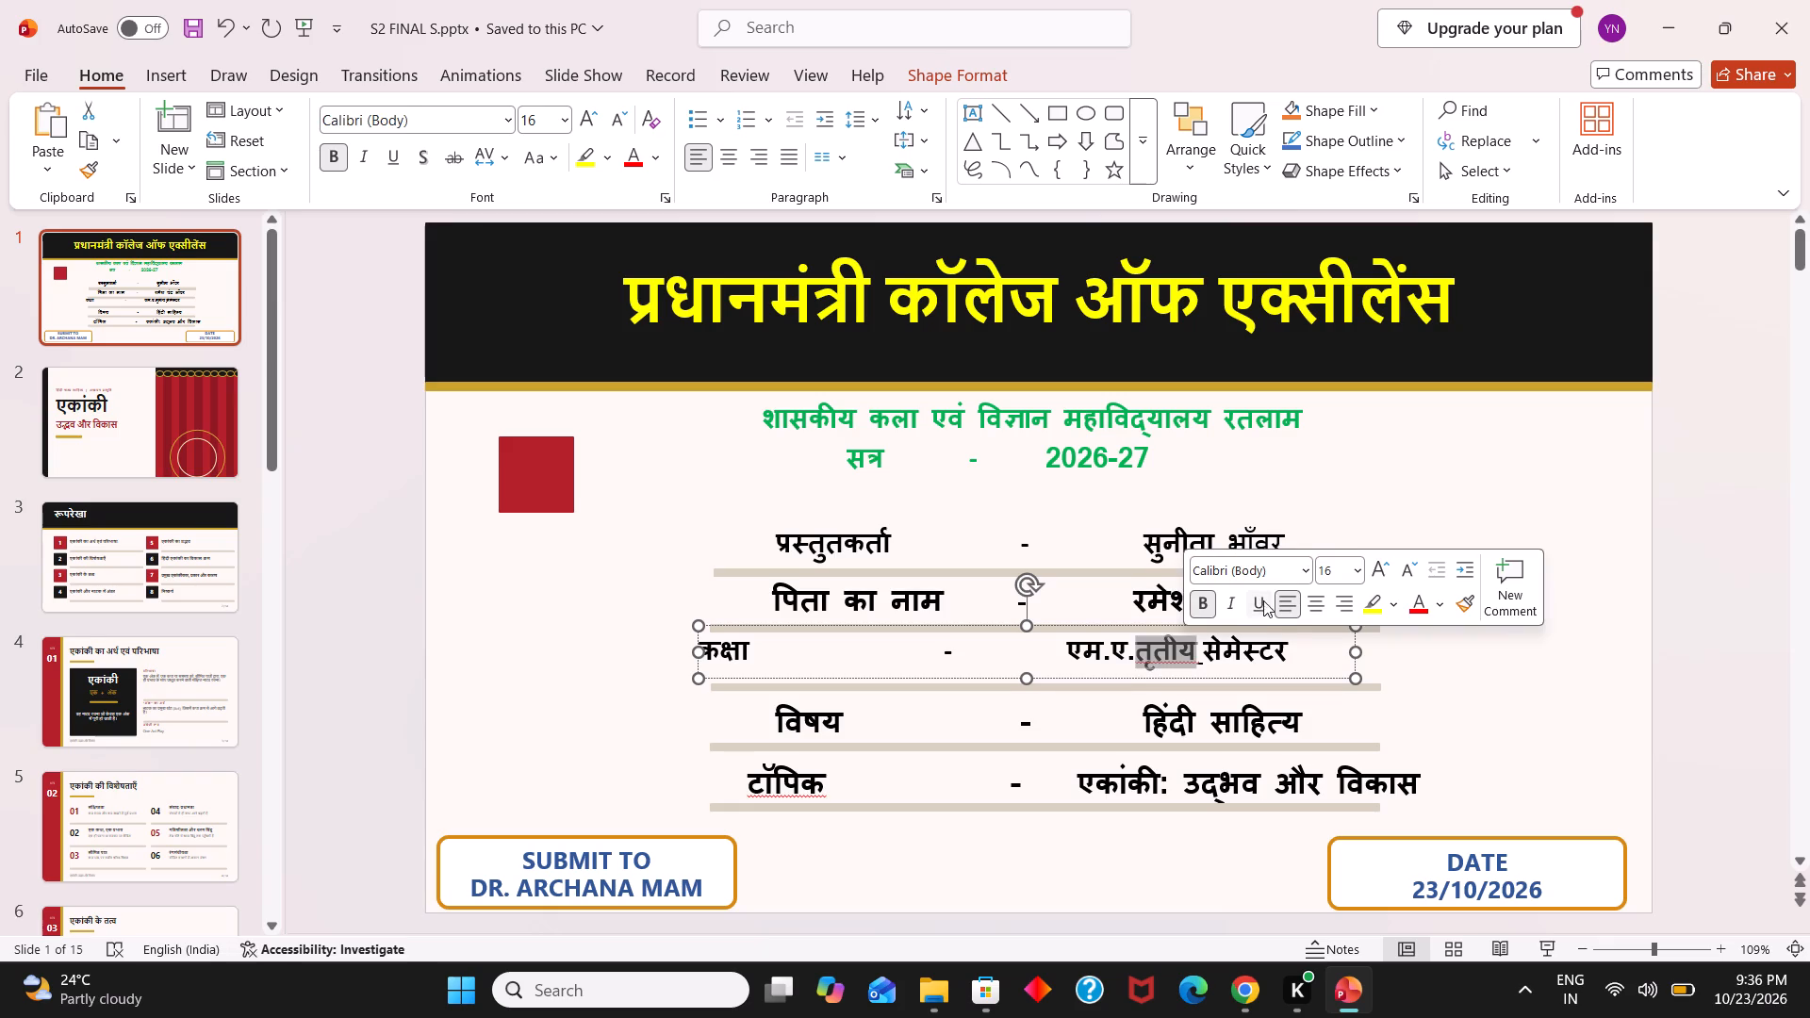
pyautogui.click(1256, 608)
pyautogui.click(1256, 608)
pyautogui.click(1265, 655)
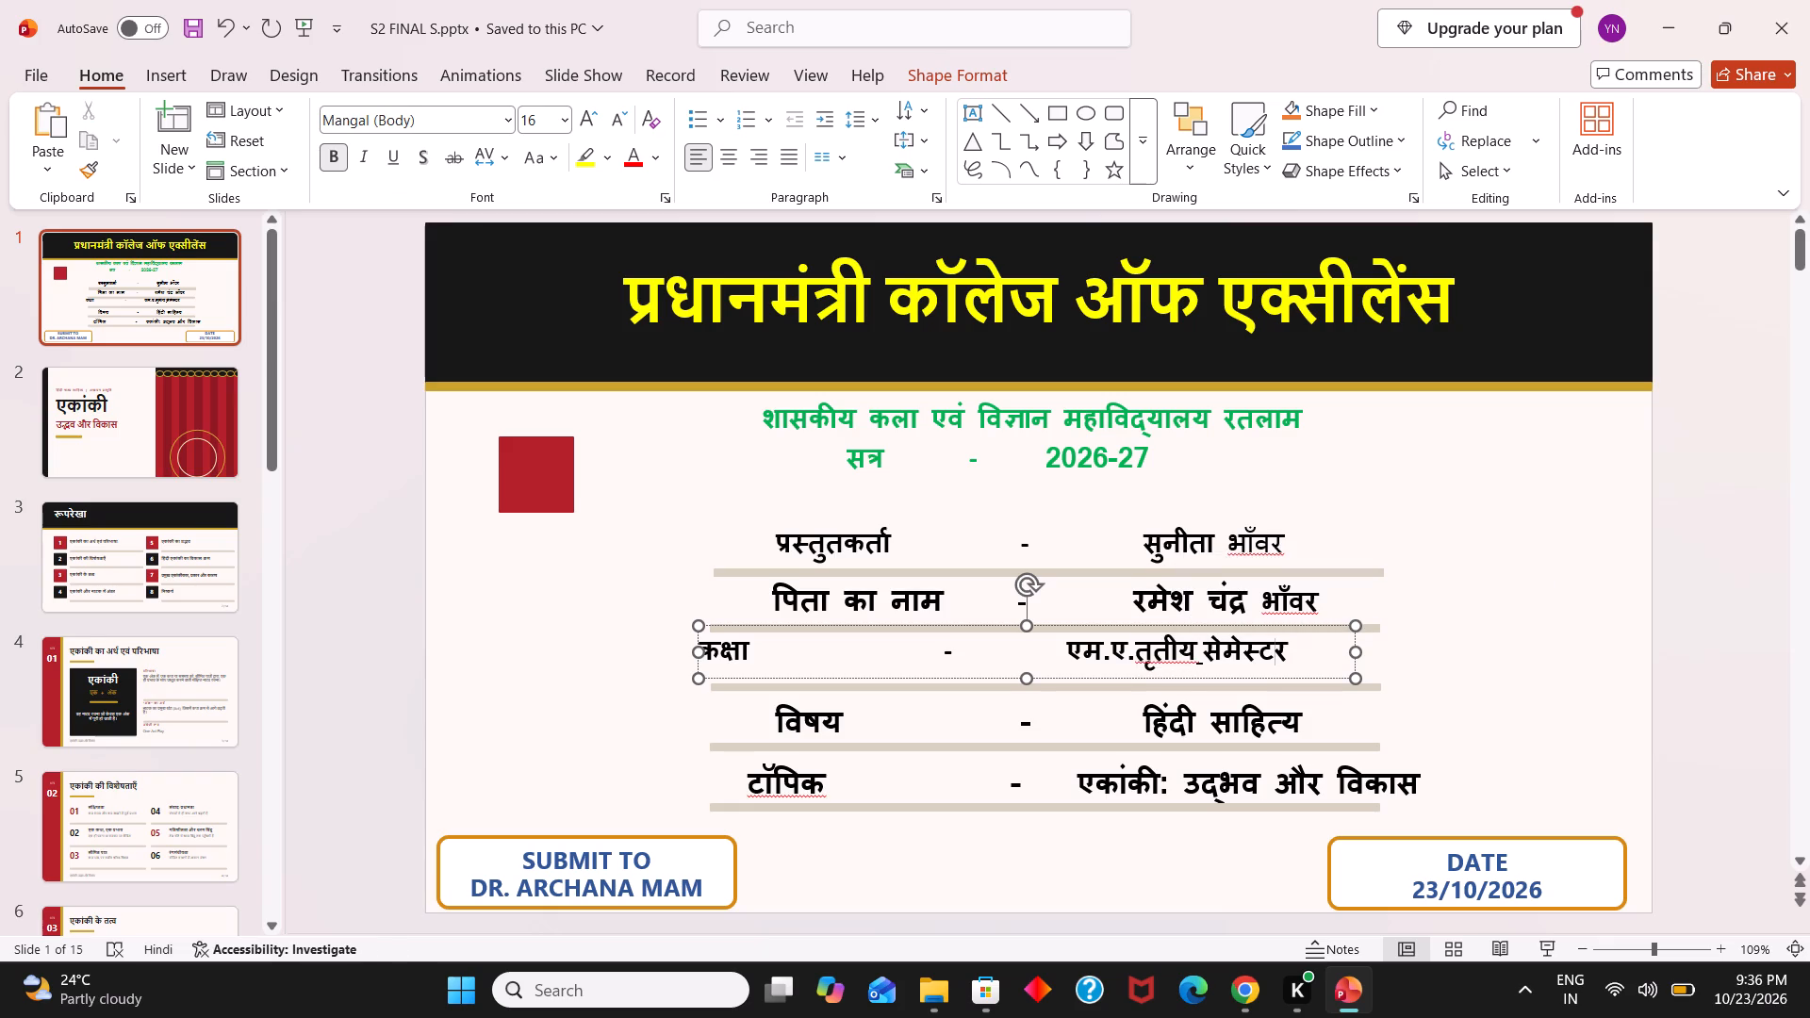
# Move the class entry's text box back to the right, between its divider lines and nearly in line with the neighbouring rows.
pyautogui.moveTo(1294, 668); pyautogui.dragTo(1345, 668)
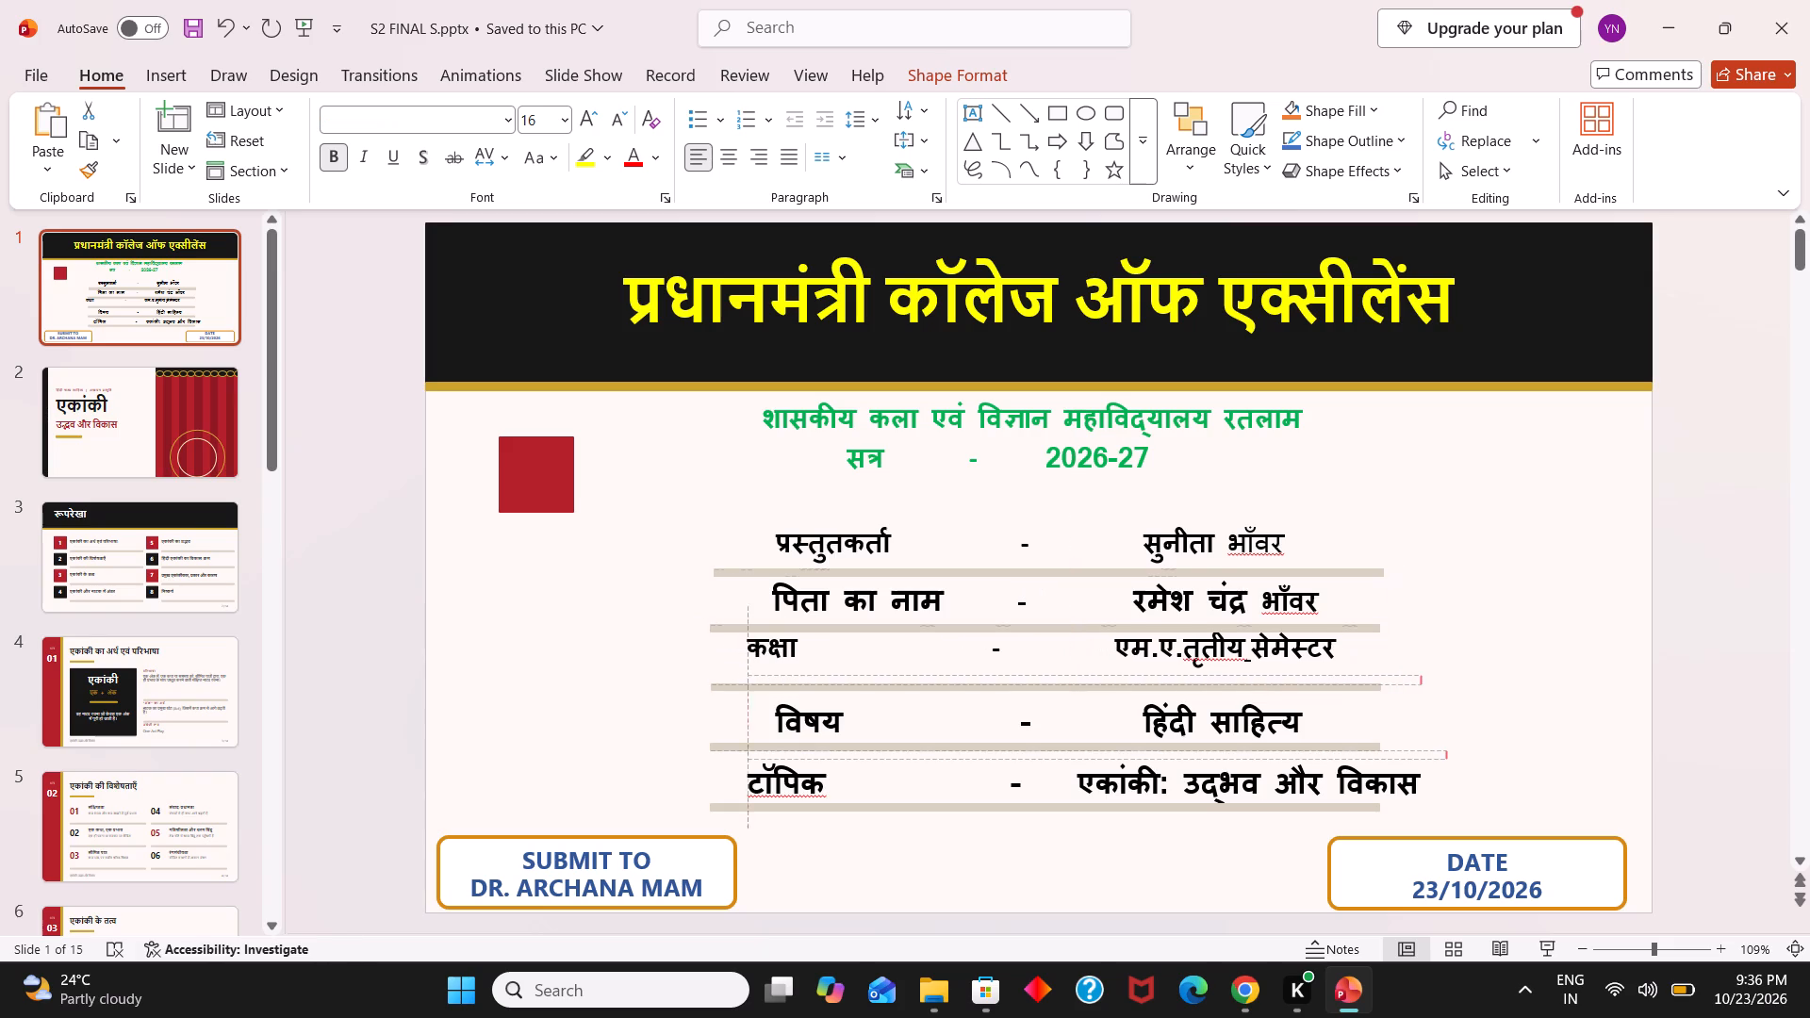
pyautogui.moveTo(1345, 668); pyautogui.dragTo(1355, 677)
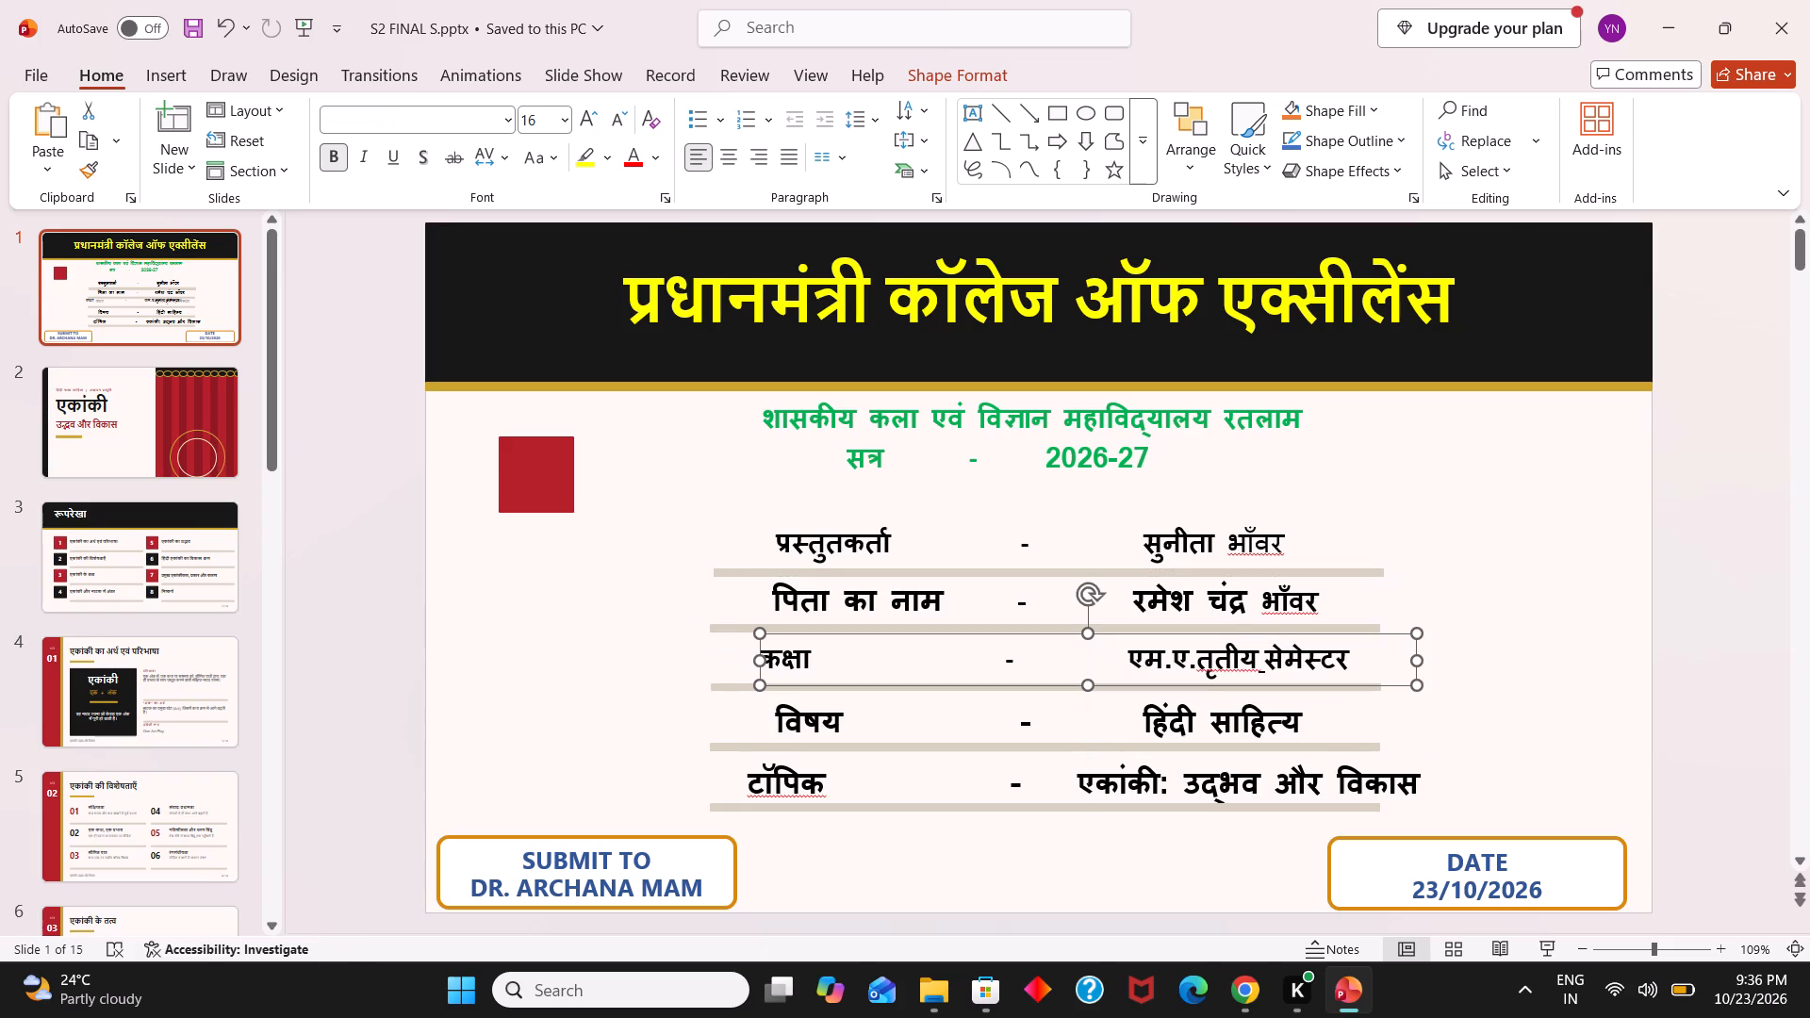
# Set all the text in the father's-name row on the title slide to 16 pt.
pyautogui.moveTo(588, 612); pyautogui.dragTo(597, 615)
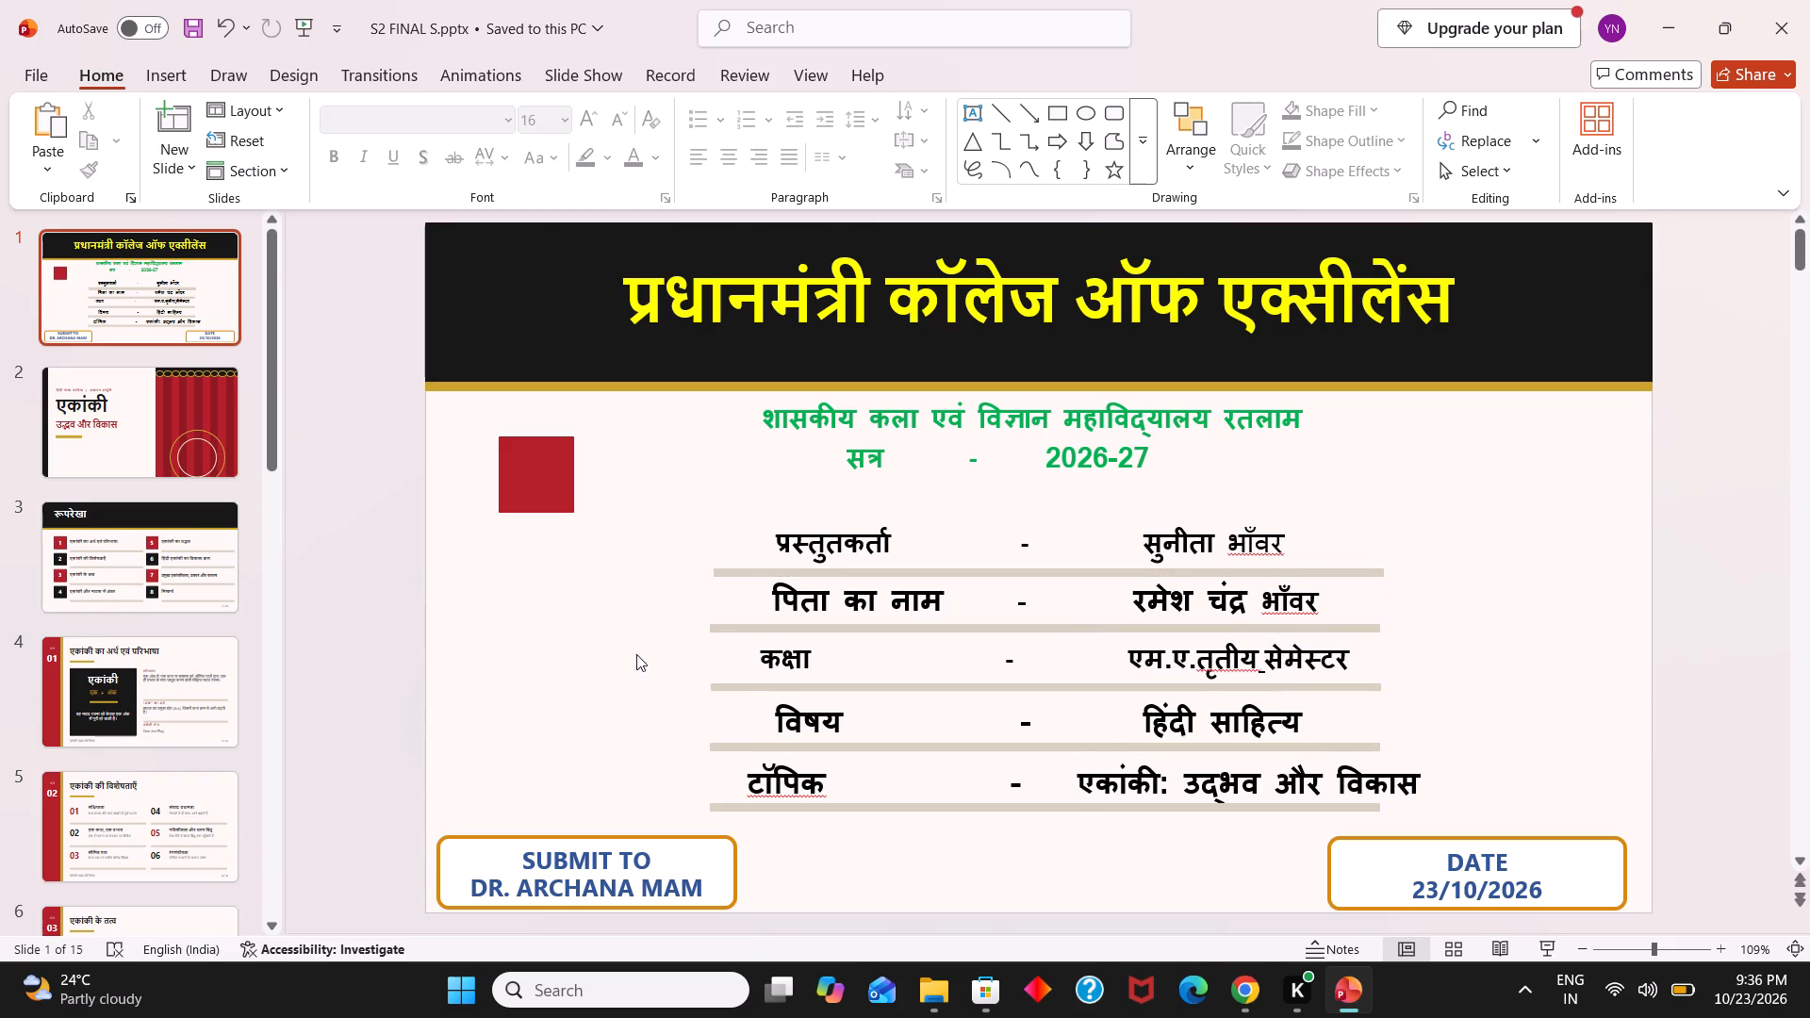
pyautogui.click(774, 602)
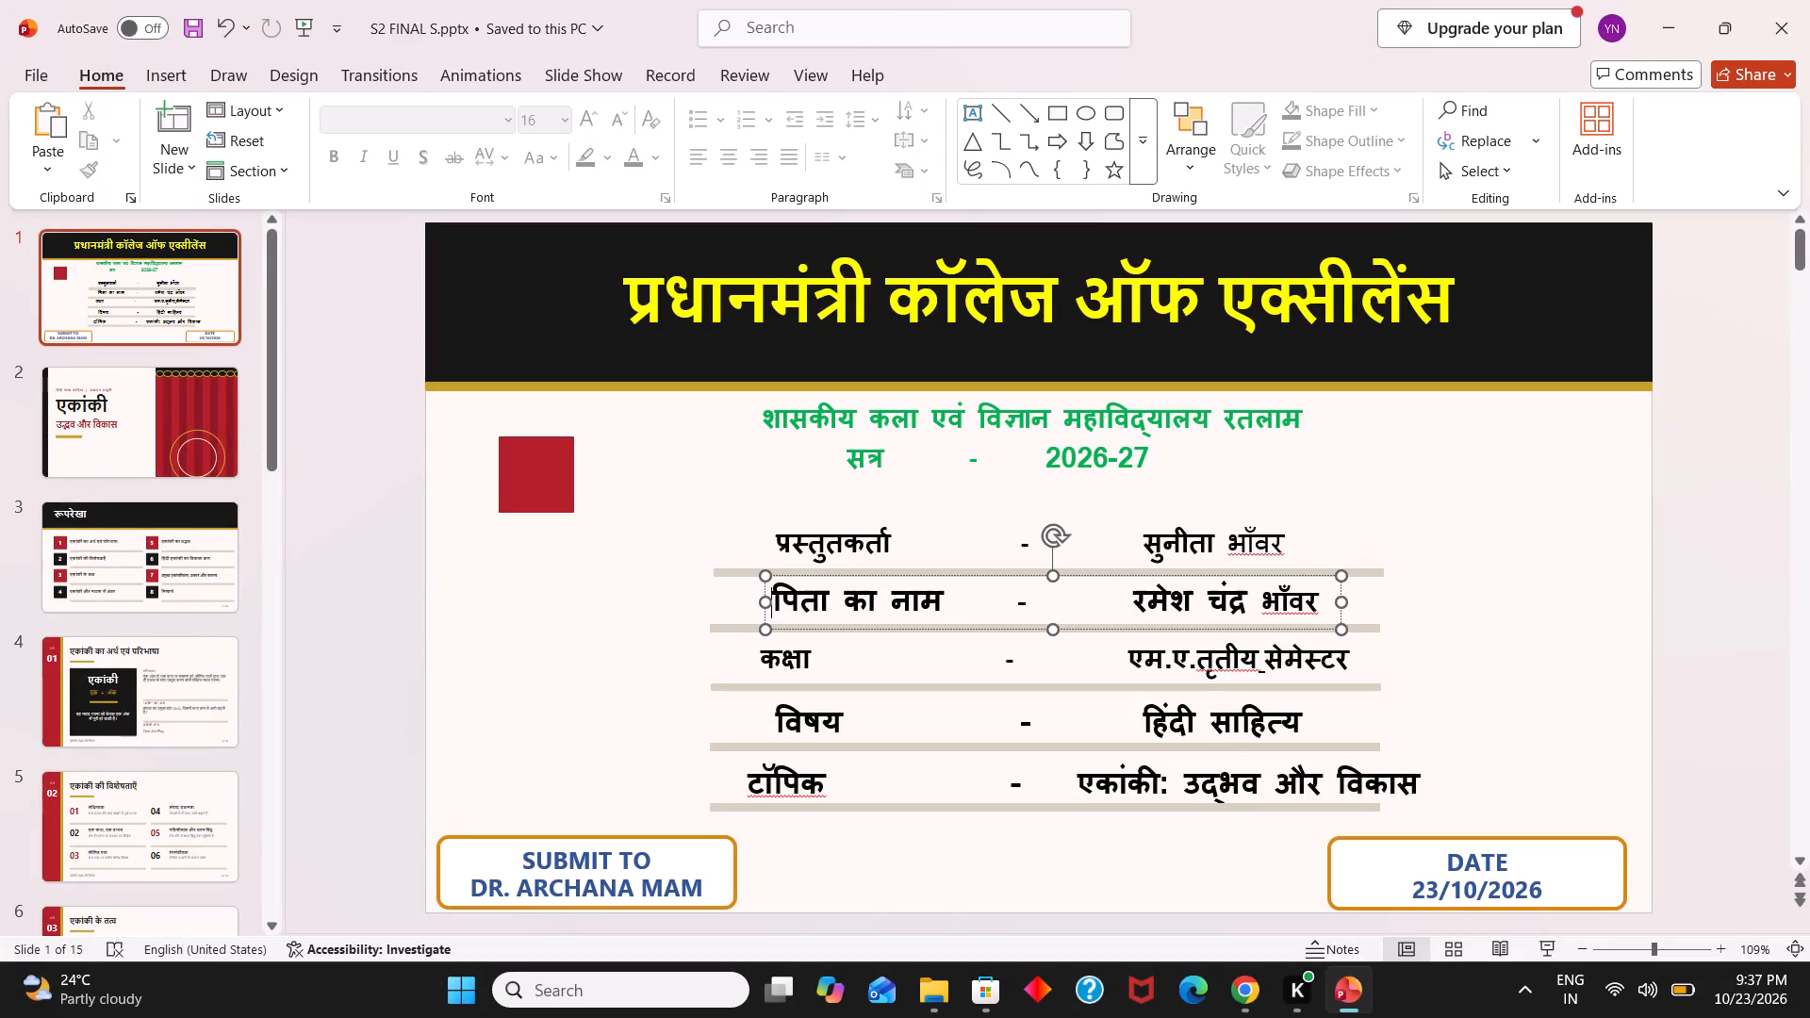
pyautogui.doubleClick(1320, 604)
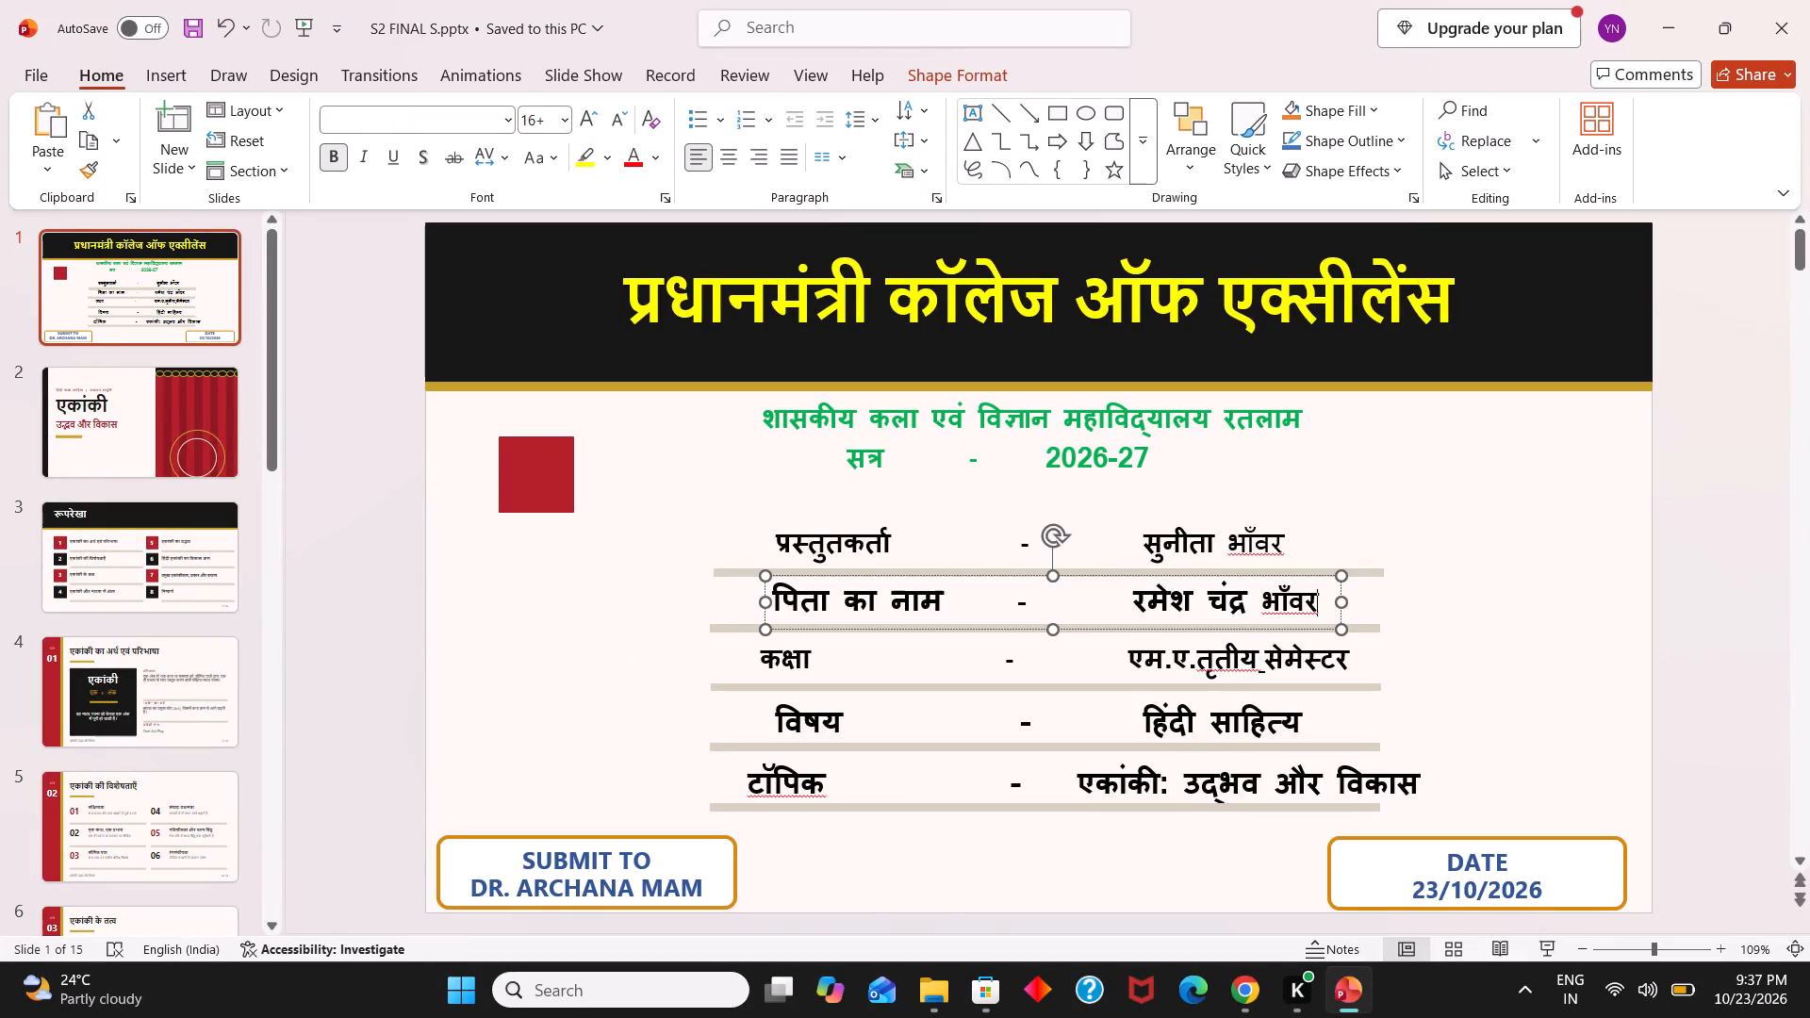
pyautogui.click(1320, 604)
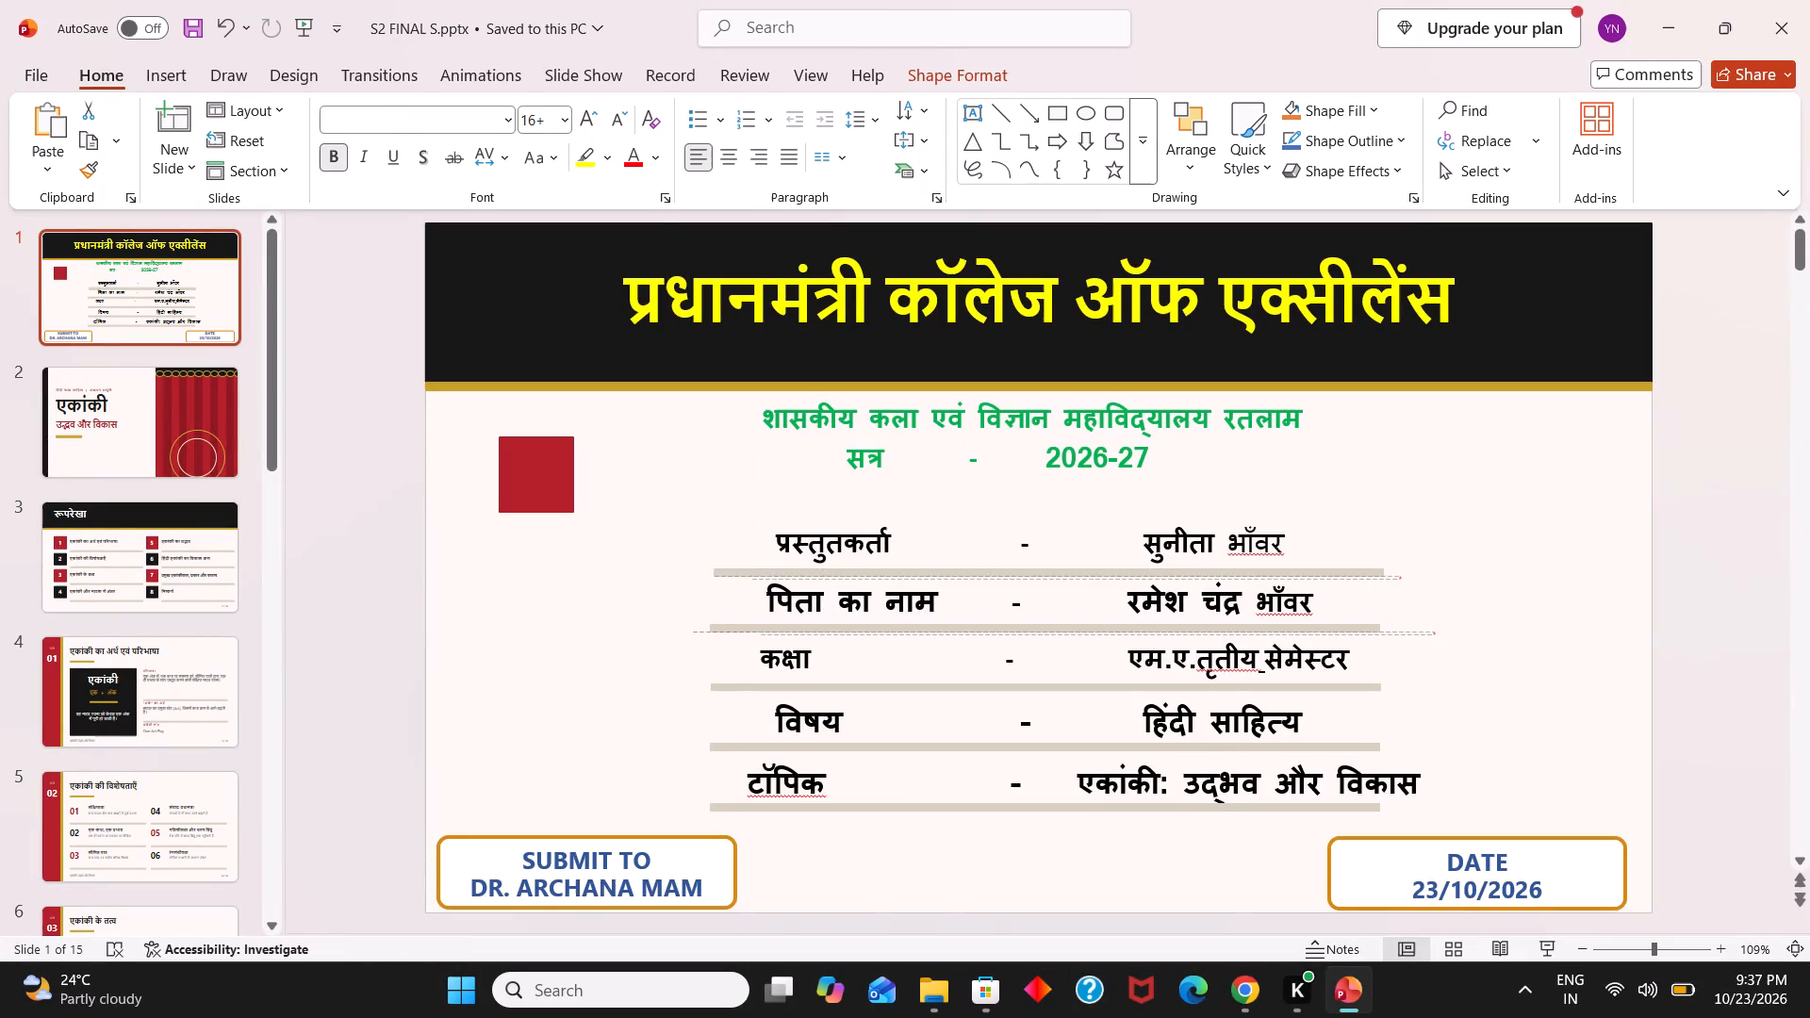
pyautogui.doubleClick(1299, 601)
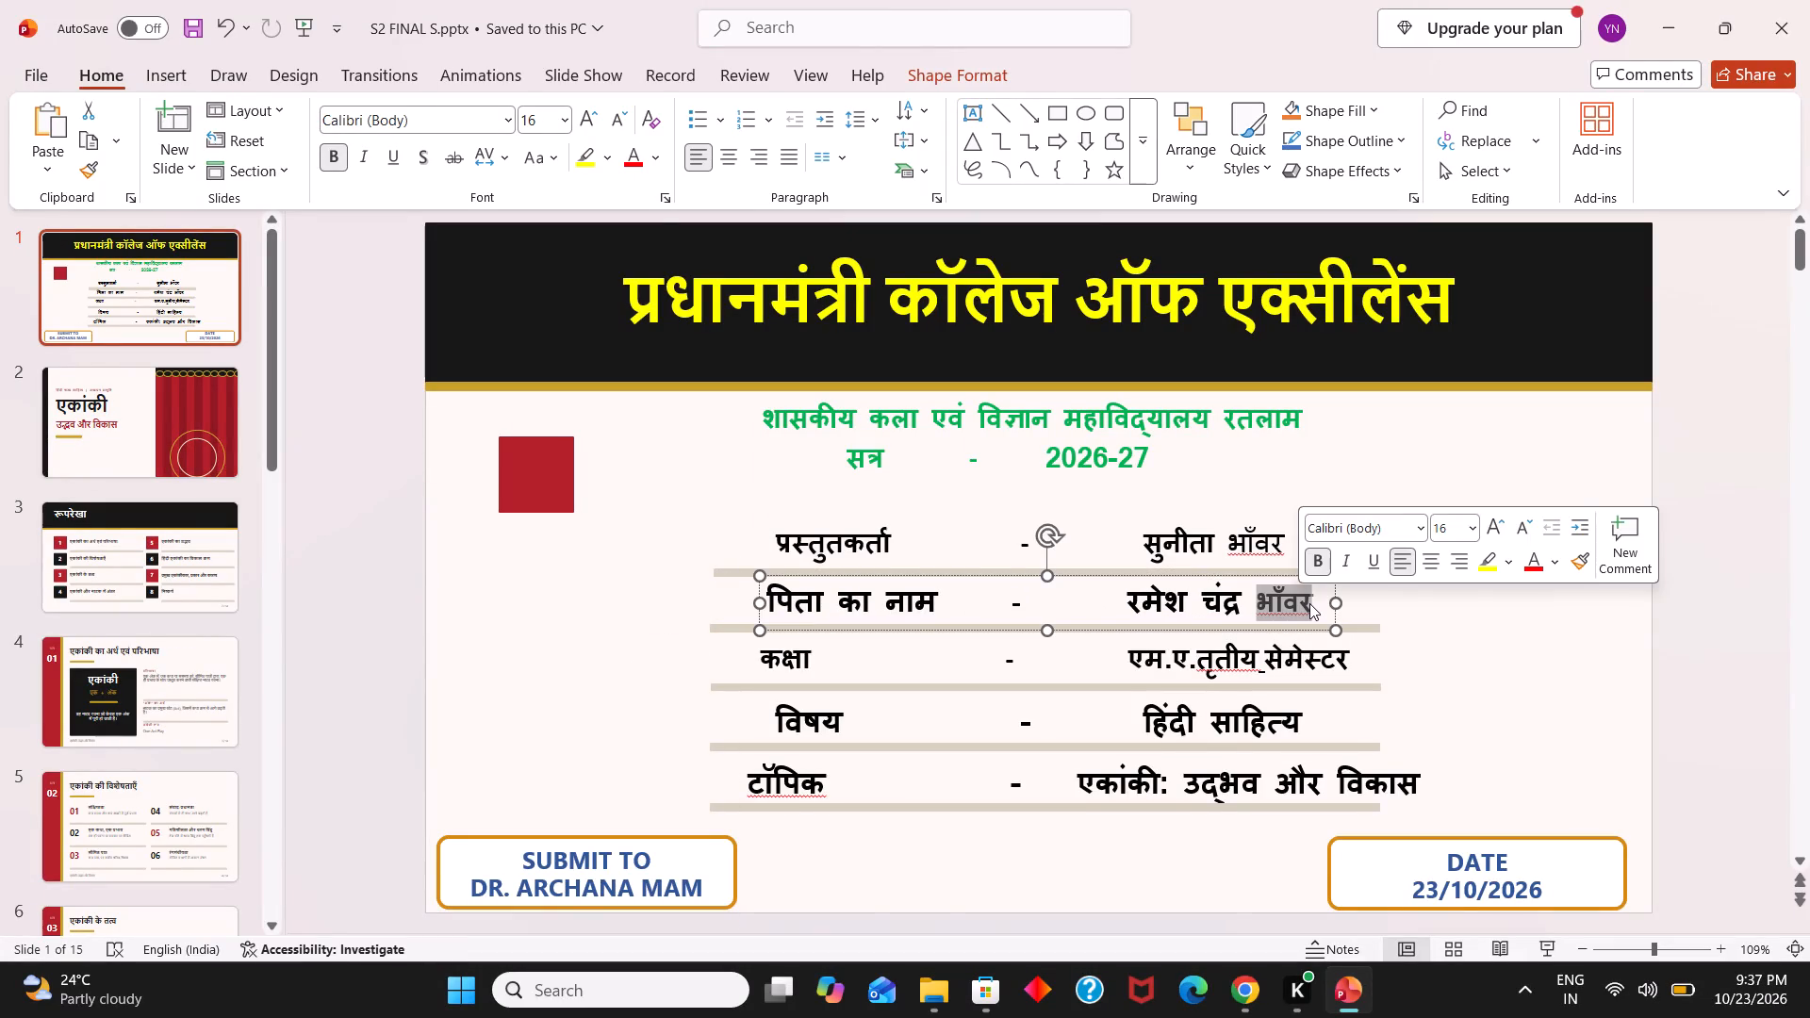
pyautogui.click(1309, 603)
pyautogui.click(1308, 606)
pyautogui.moveTo(1308, 606); pyautogui.dragTo(858, 602)
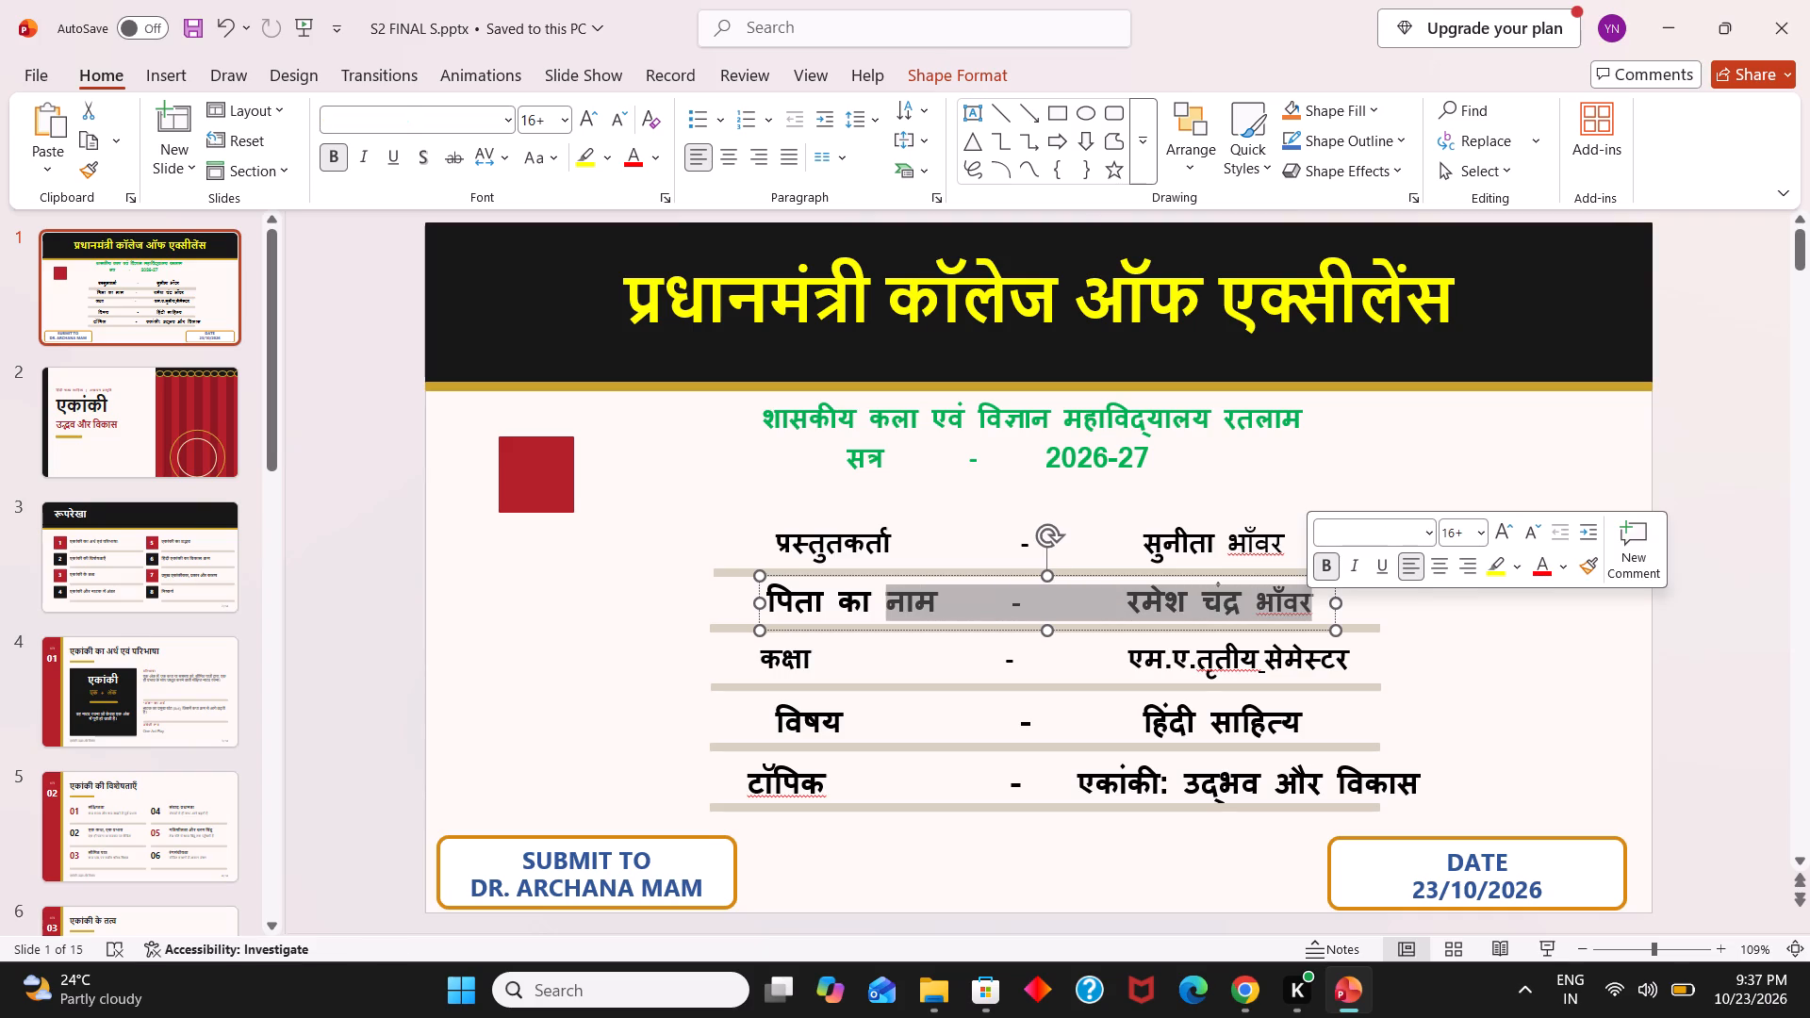
pyautogui.moveTo(858, 602); pyautogui.dragTo(783, 600)
pyautogui.doubleClick(804, 553)
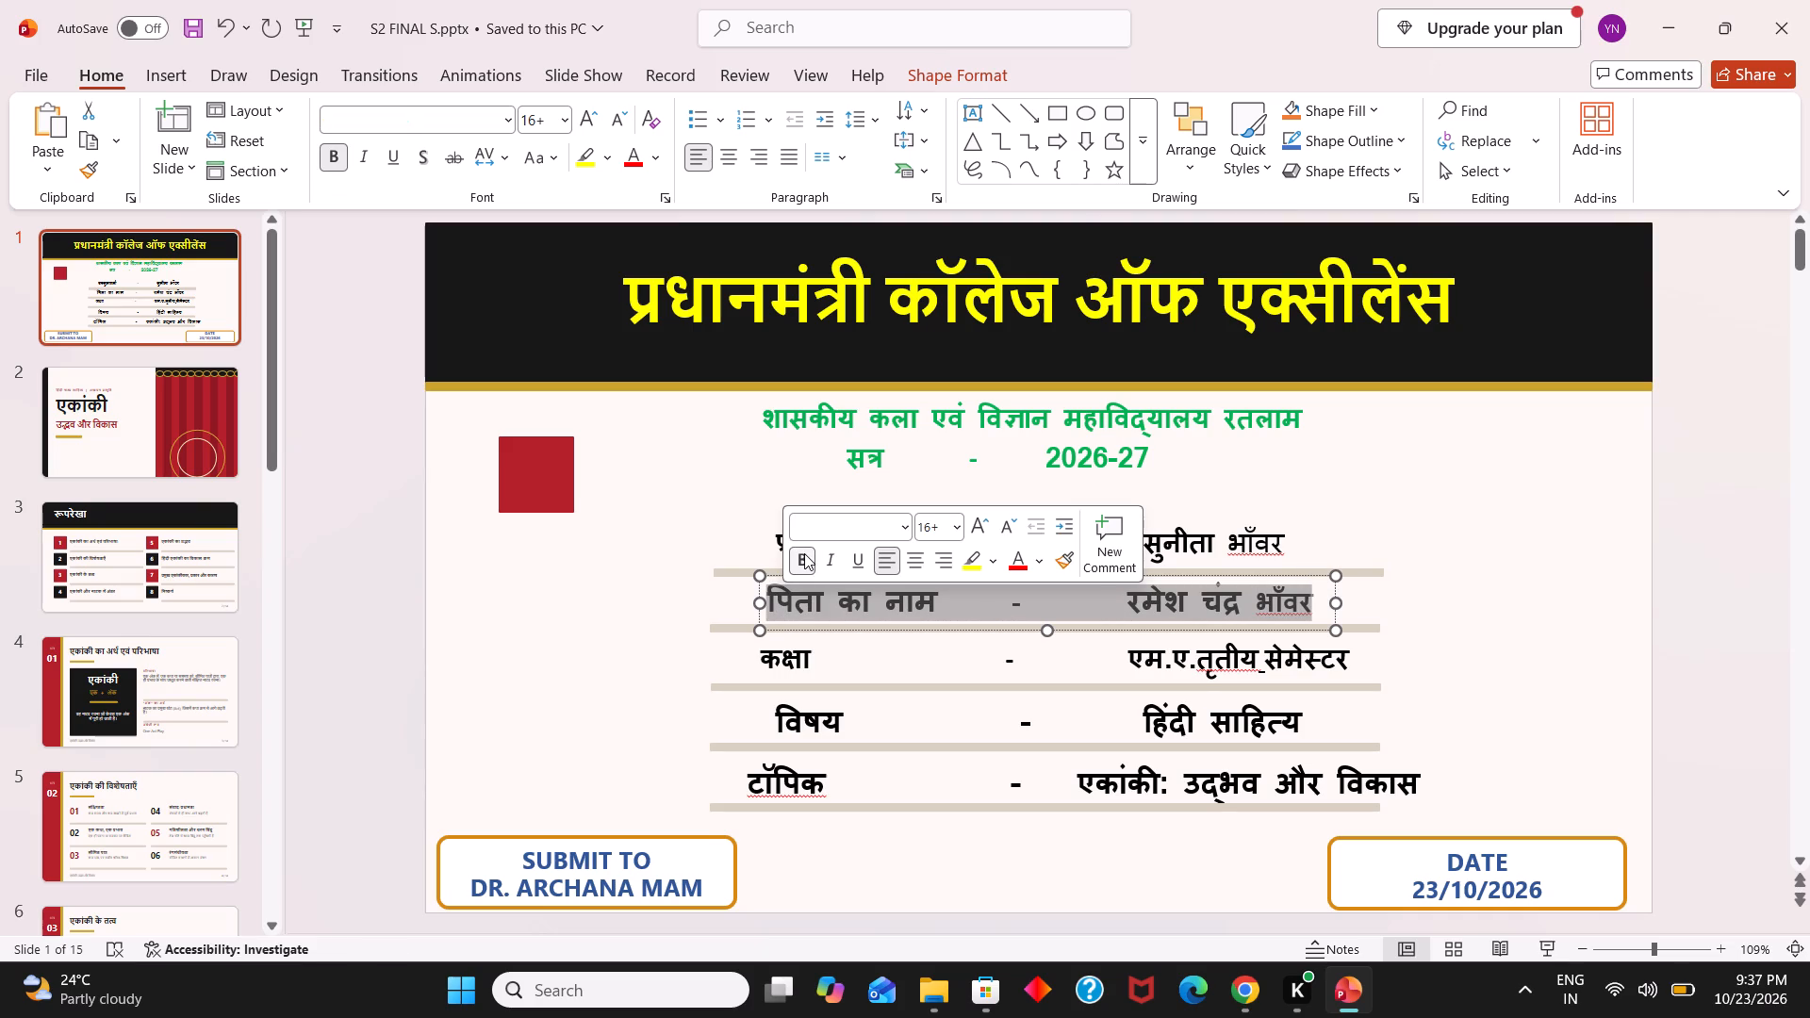
pyautogui.click(558, 116)
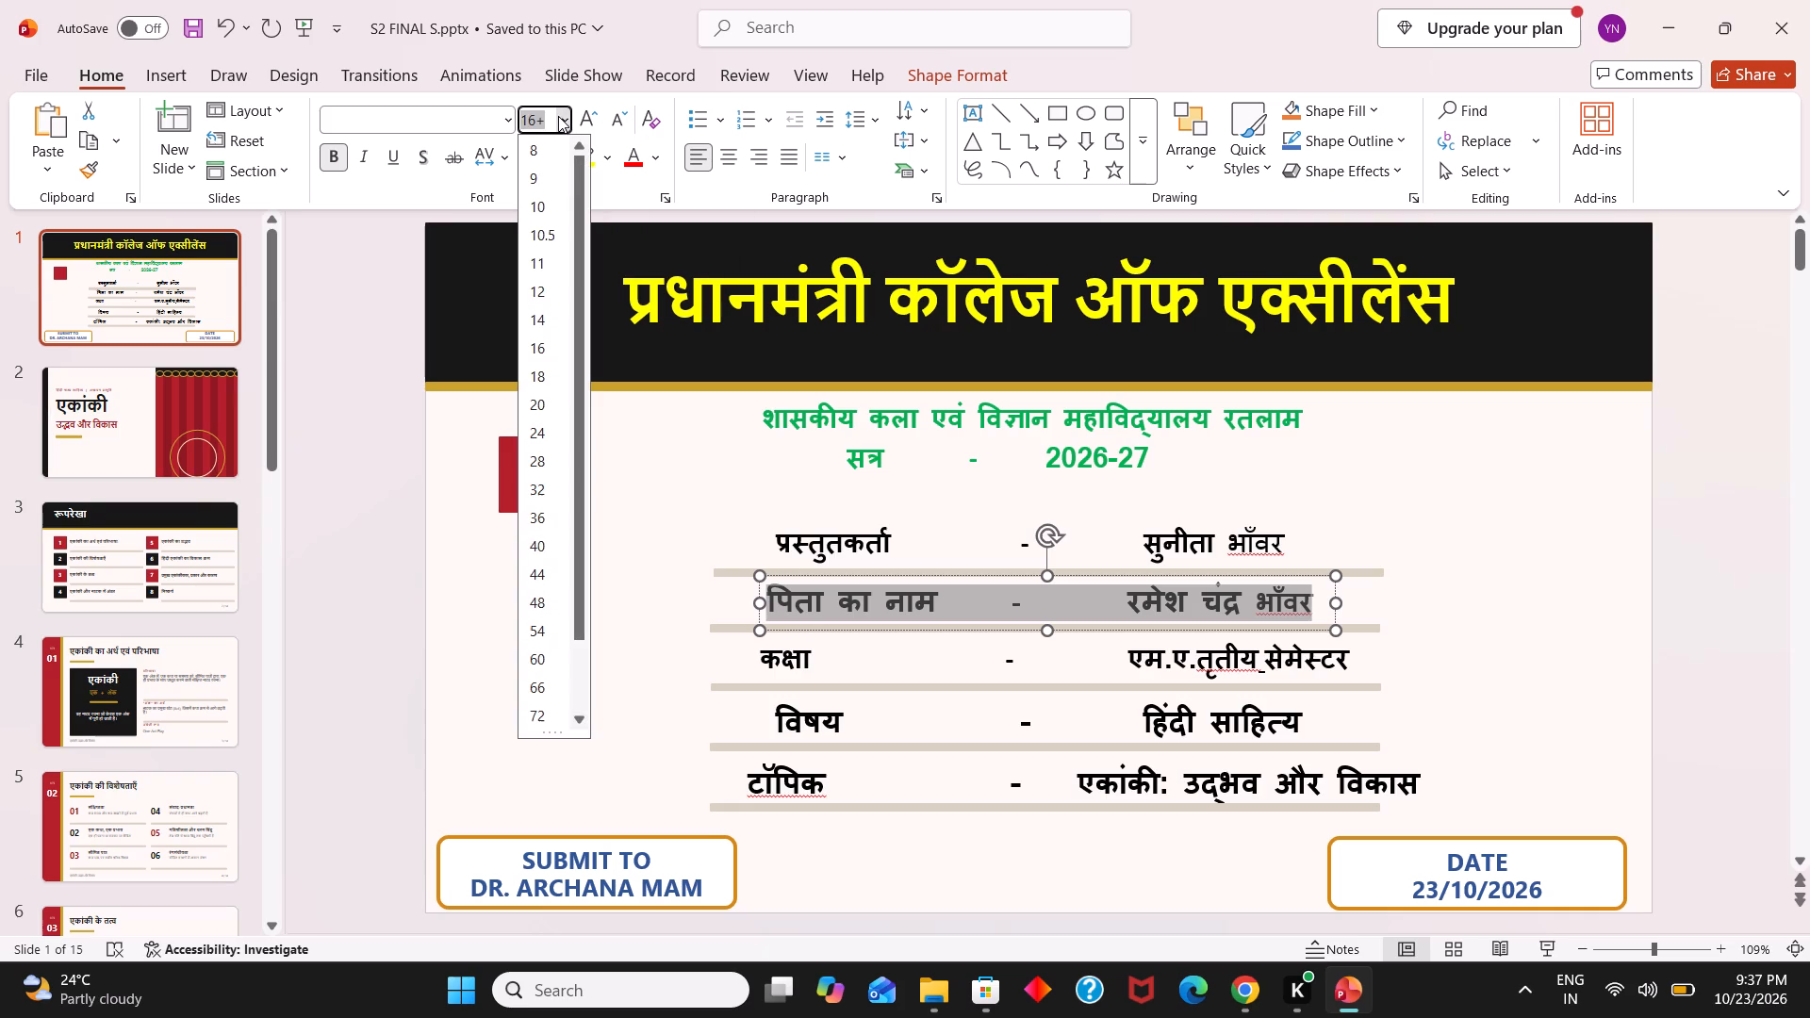
pyautogui.doubleClick(537, 344)
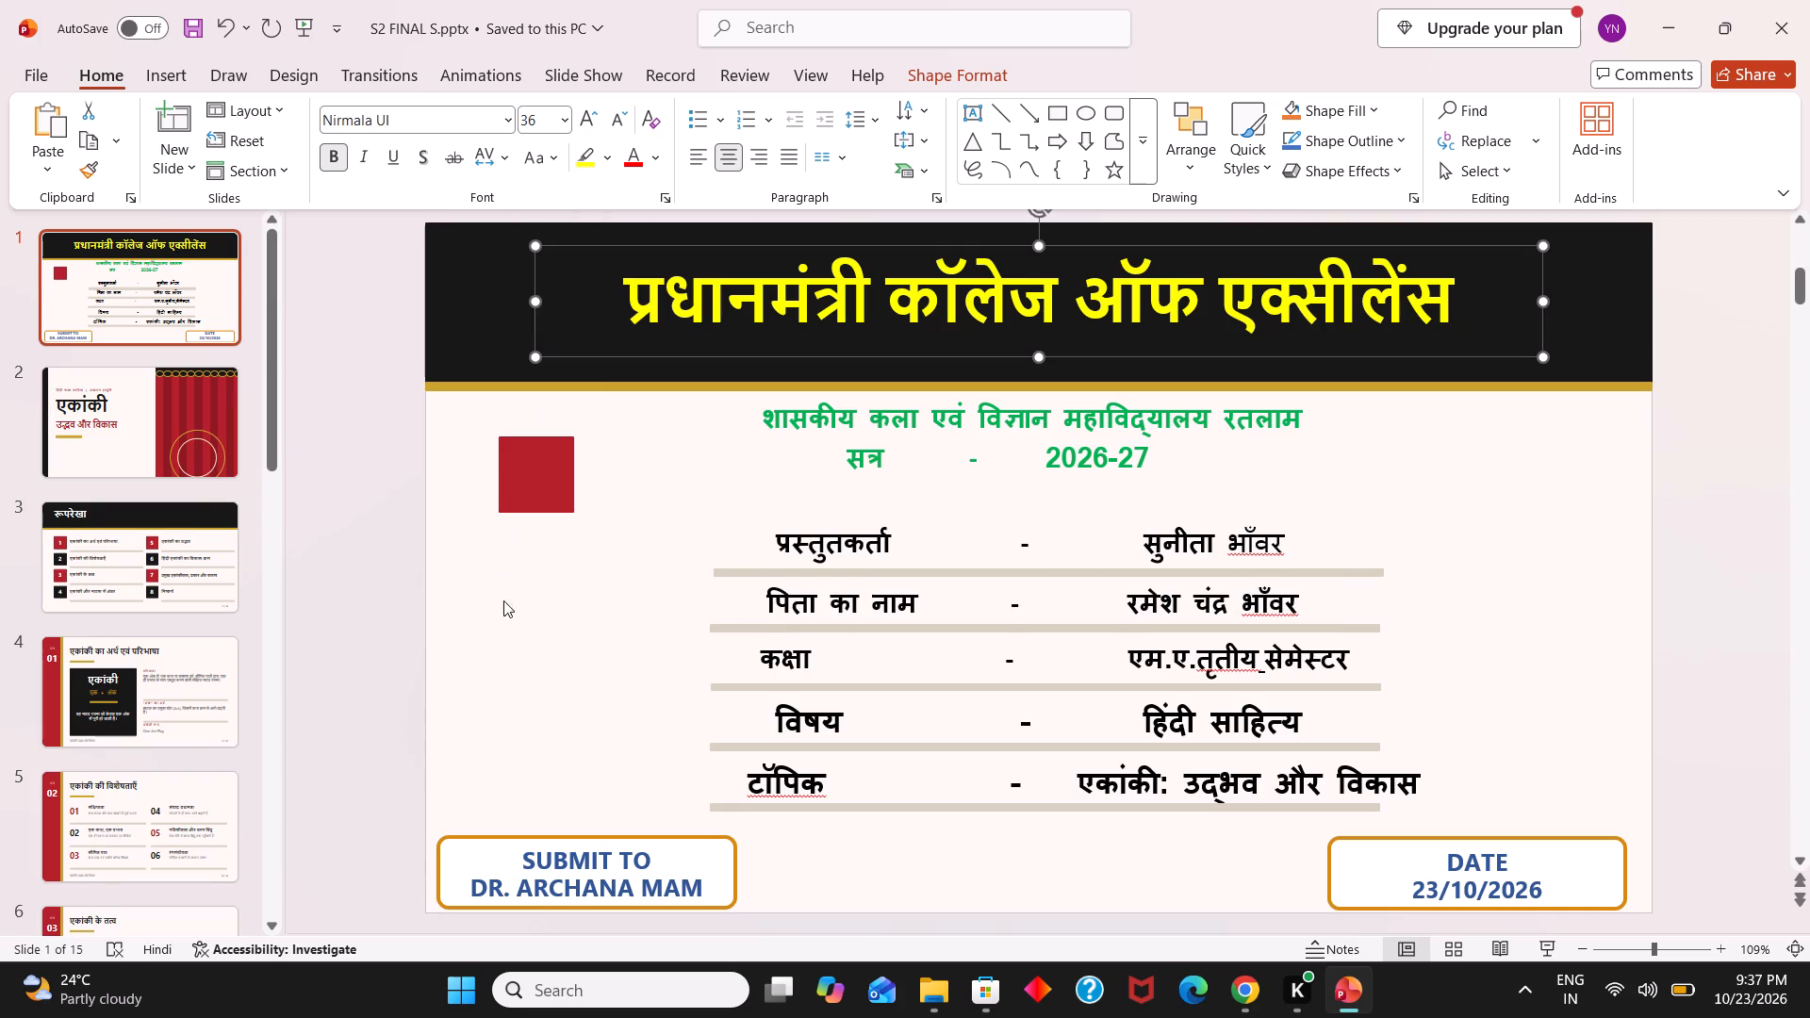
pyautogui.click(518, 621)
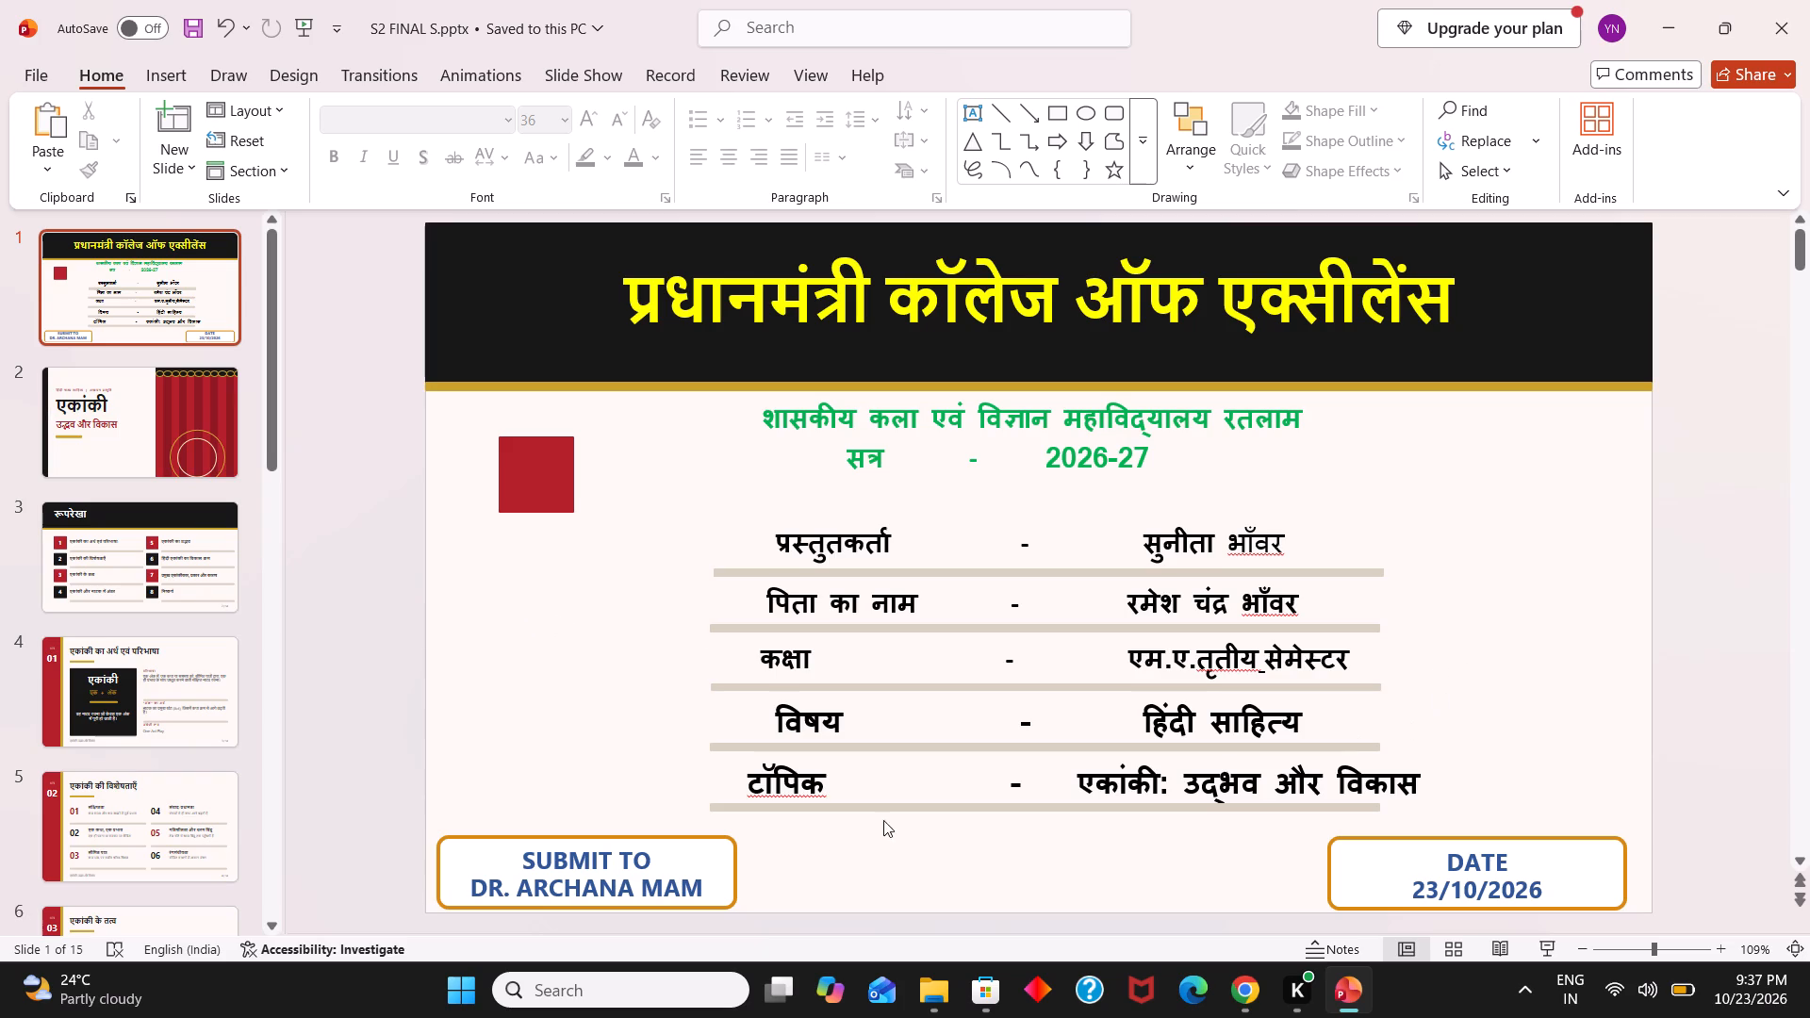
# Delete the teacher's name line from the "SUBMIT TO" box on the title slide.
pyautogui.click(690, 889)
pyautogui.moveTo(700, 887); pyautogui.dragTo(483, 886)
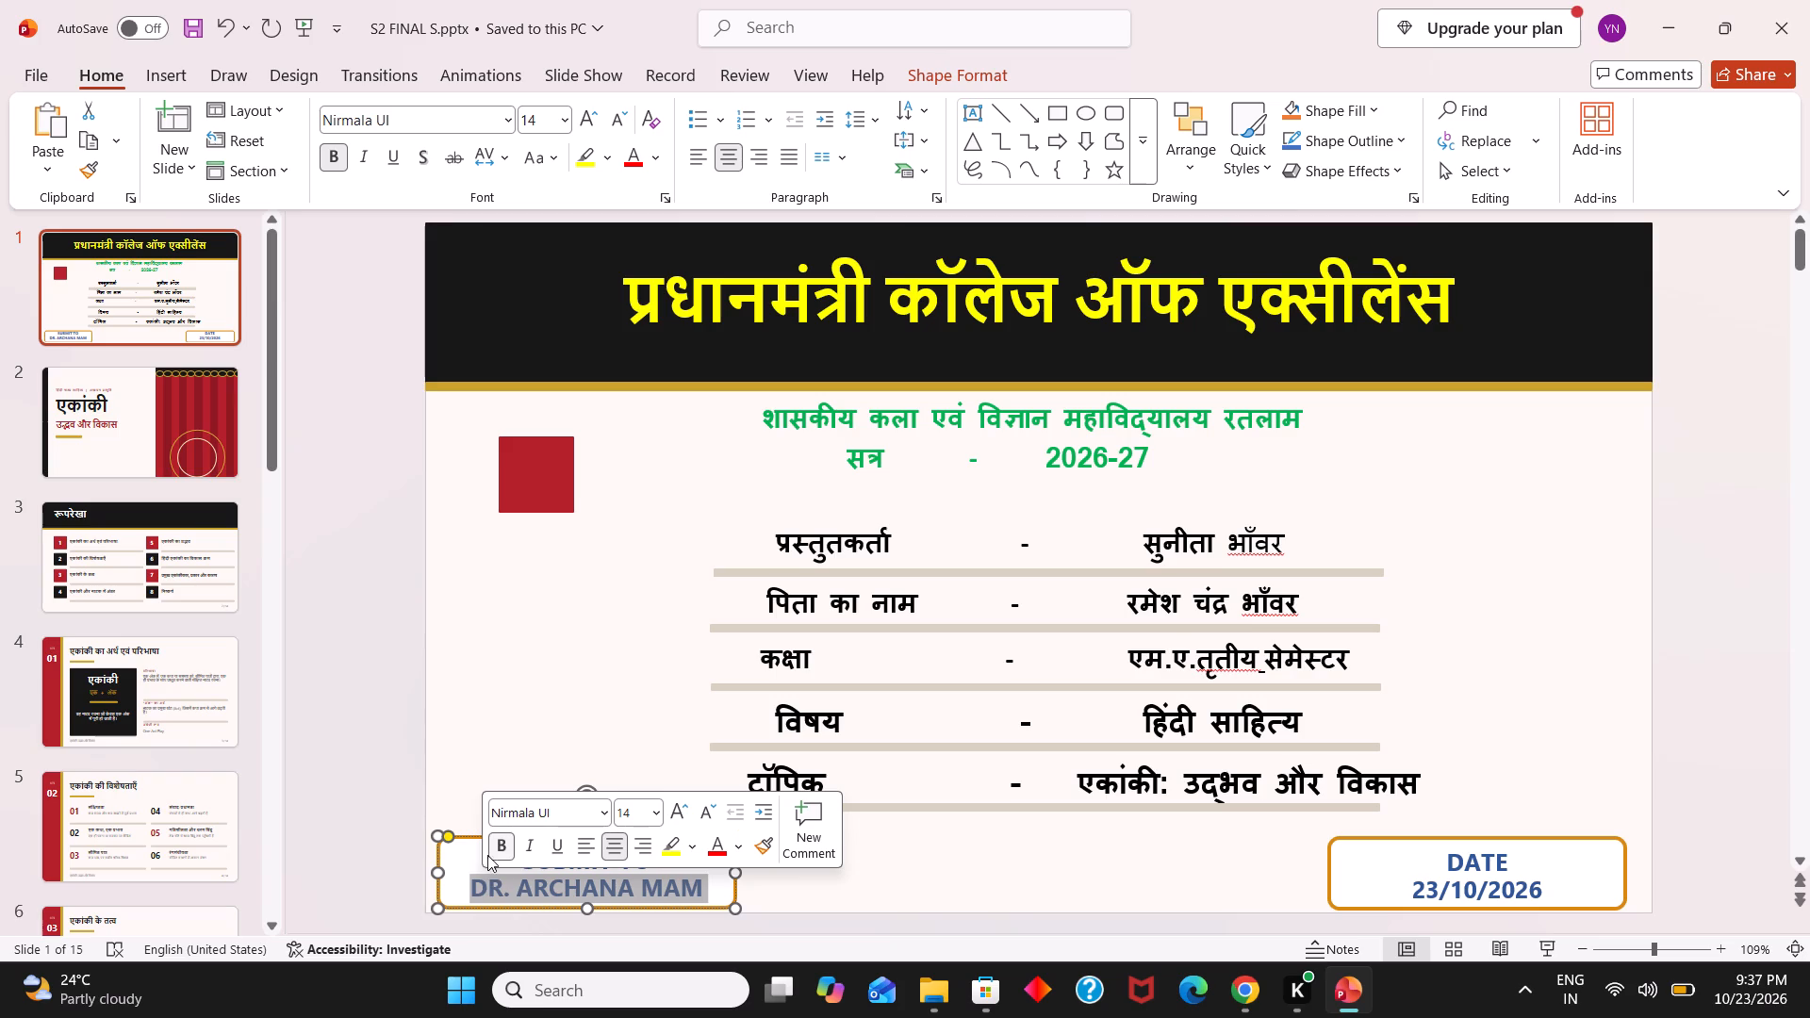
pyautogui.press('BackSpace')
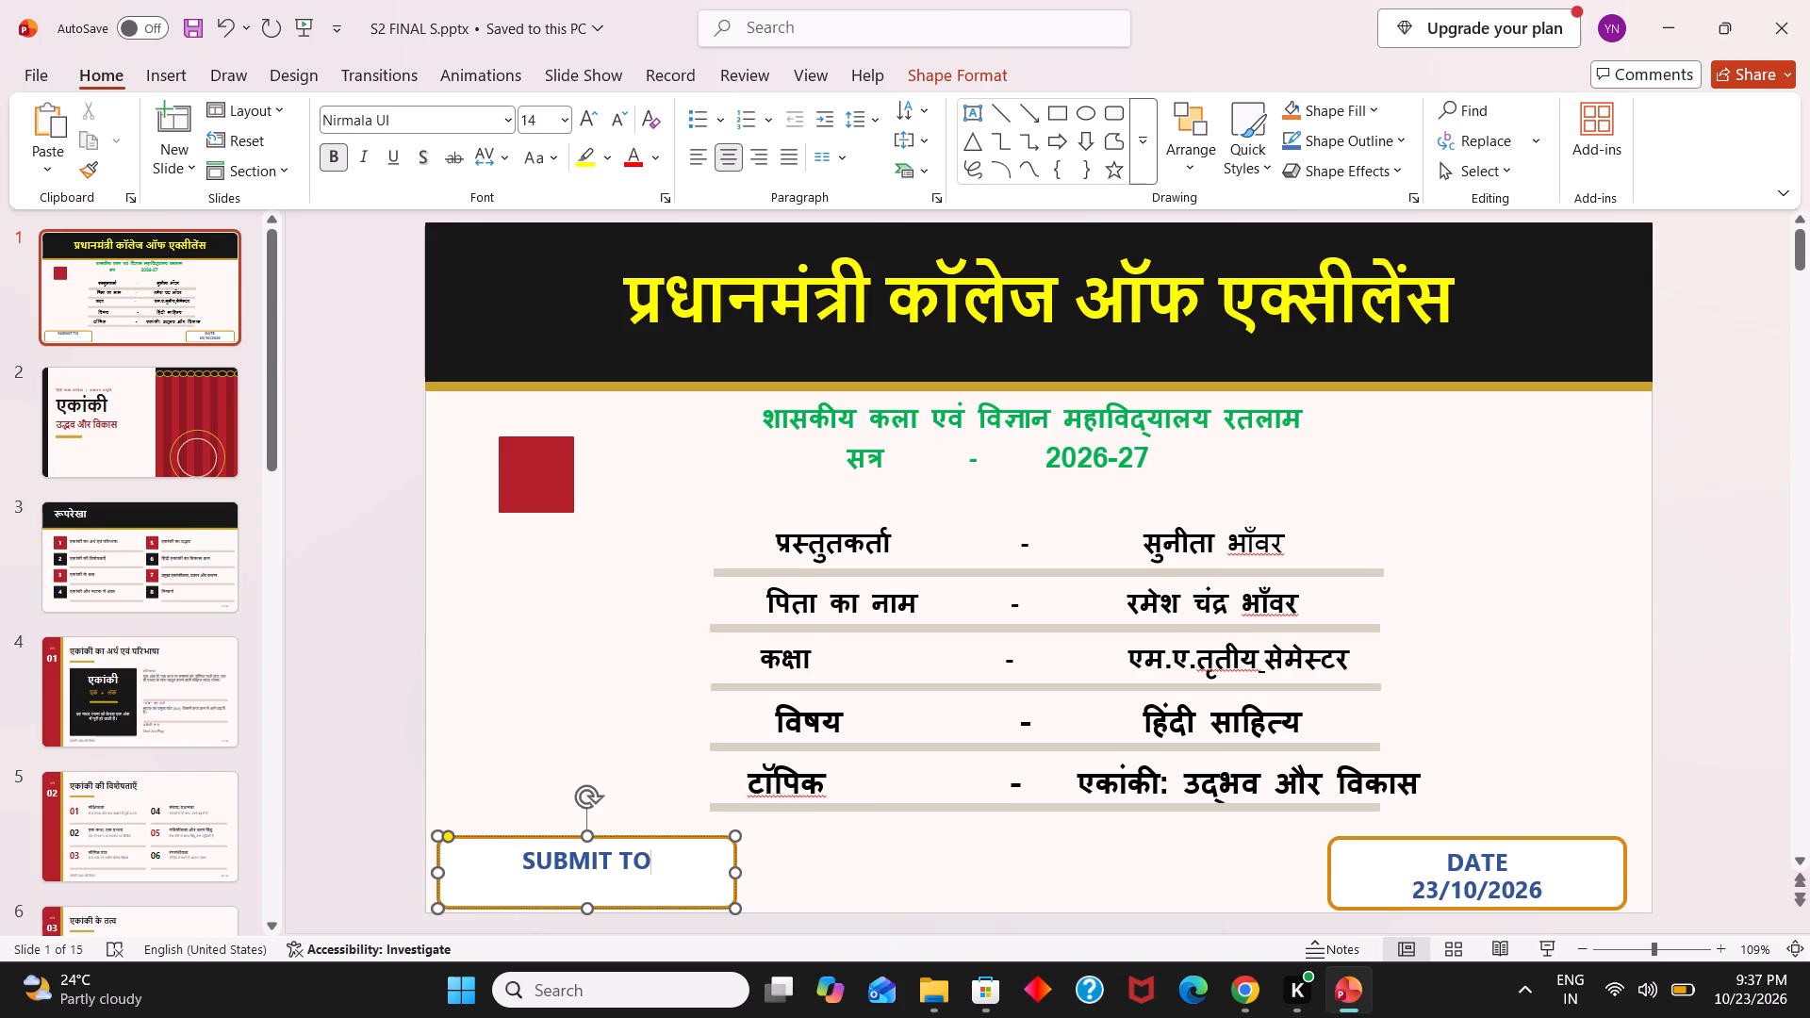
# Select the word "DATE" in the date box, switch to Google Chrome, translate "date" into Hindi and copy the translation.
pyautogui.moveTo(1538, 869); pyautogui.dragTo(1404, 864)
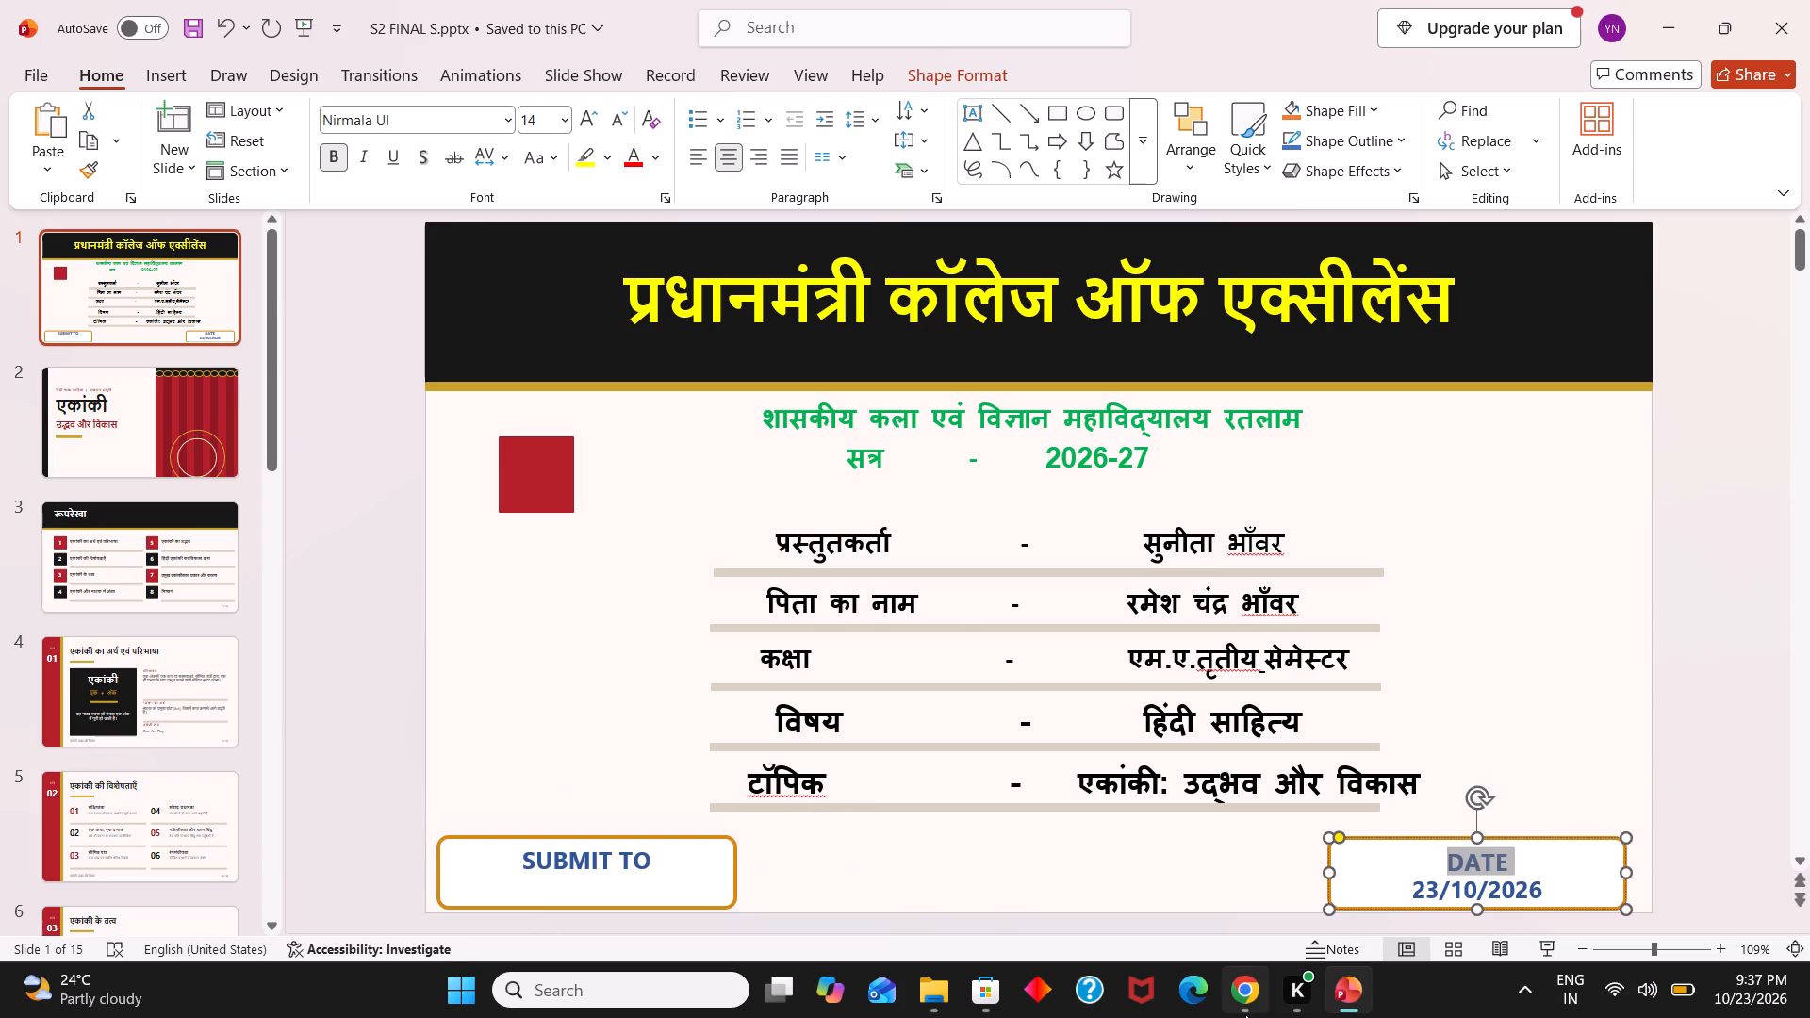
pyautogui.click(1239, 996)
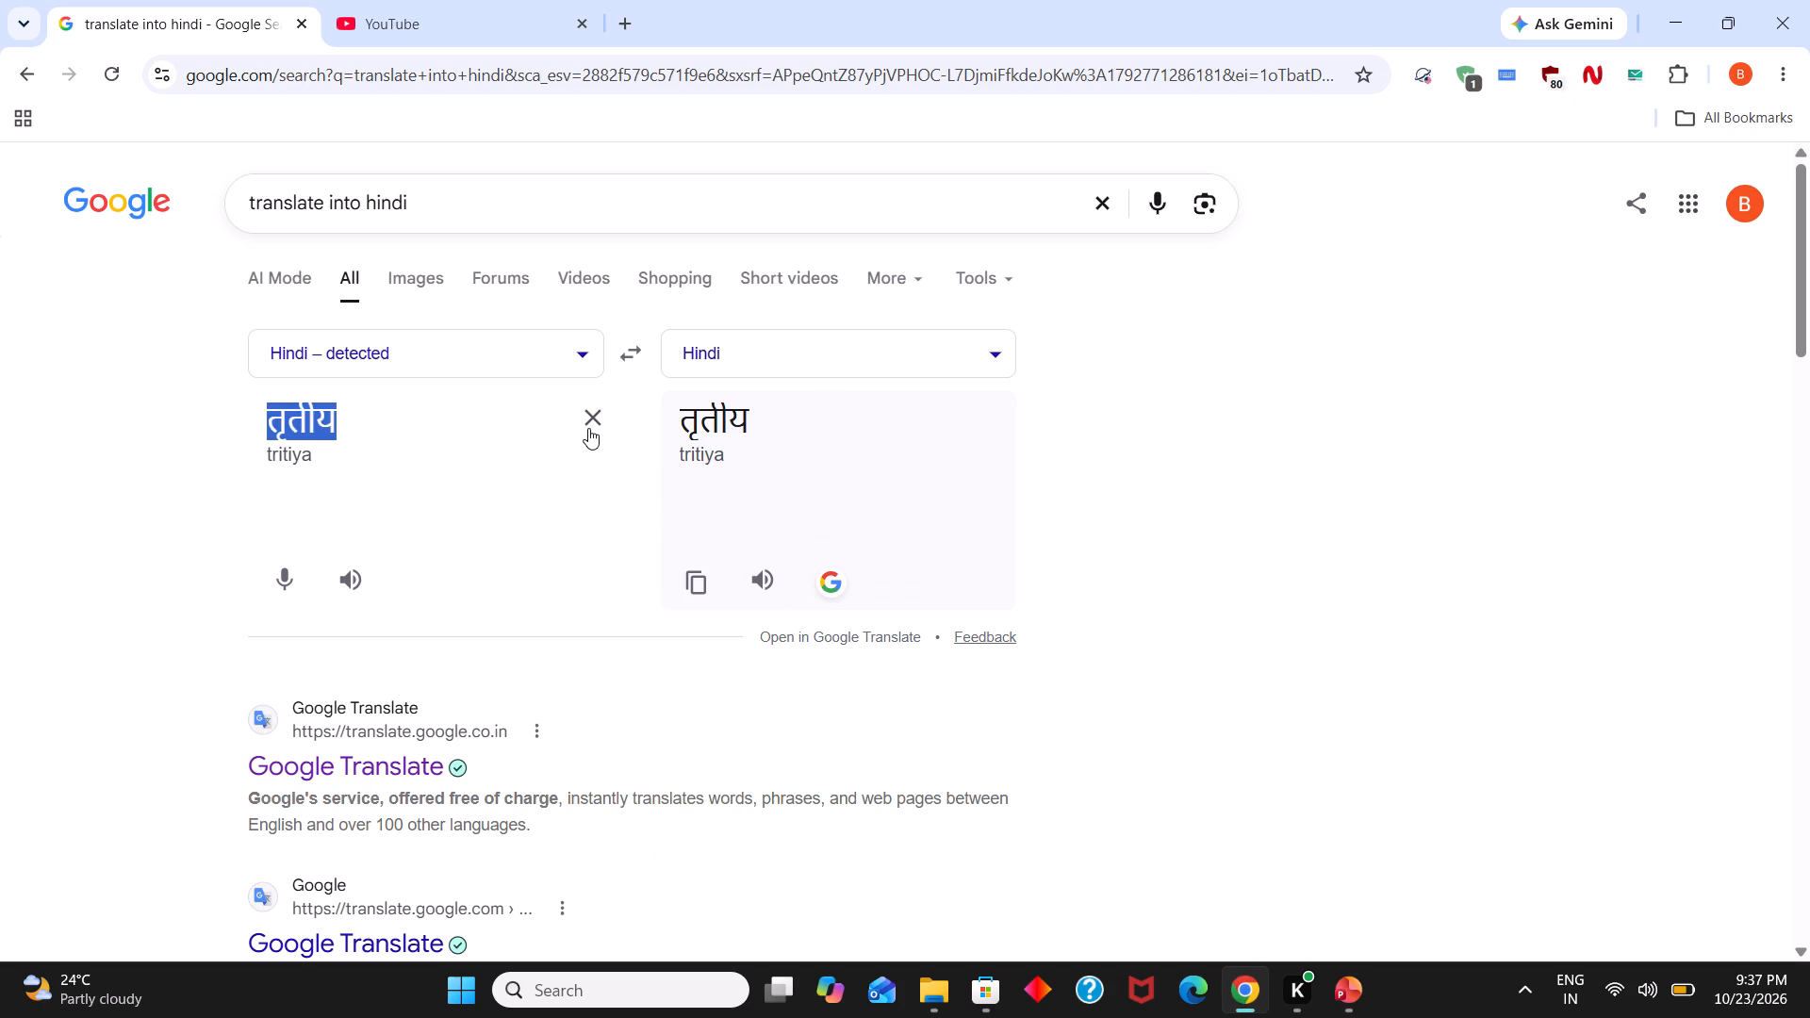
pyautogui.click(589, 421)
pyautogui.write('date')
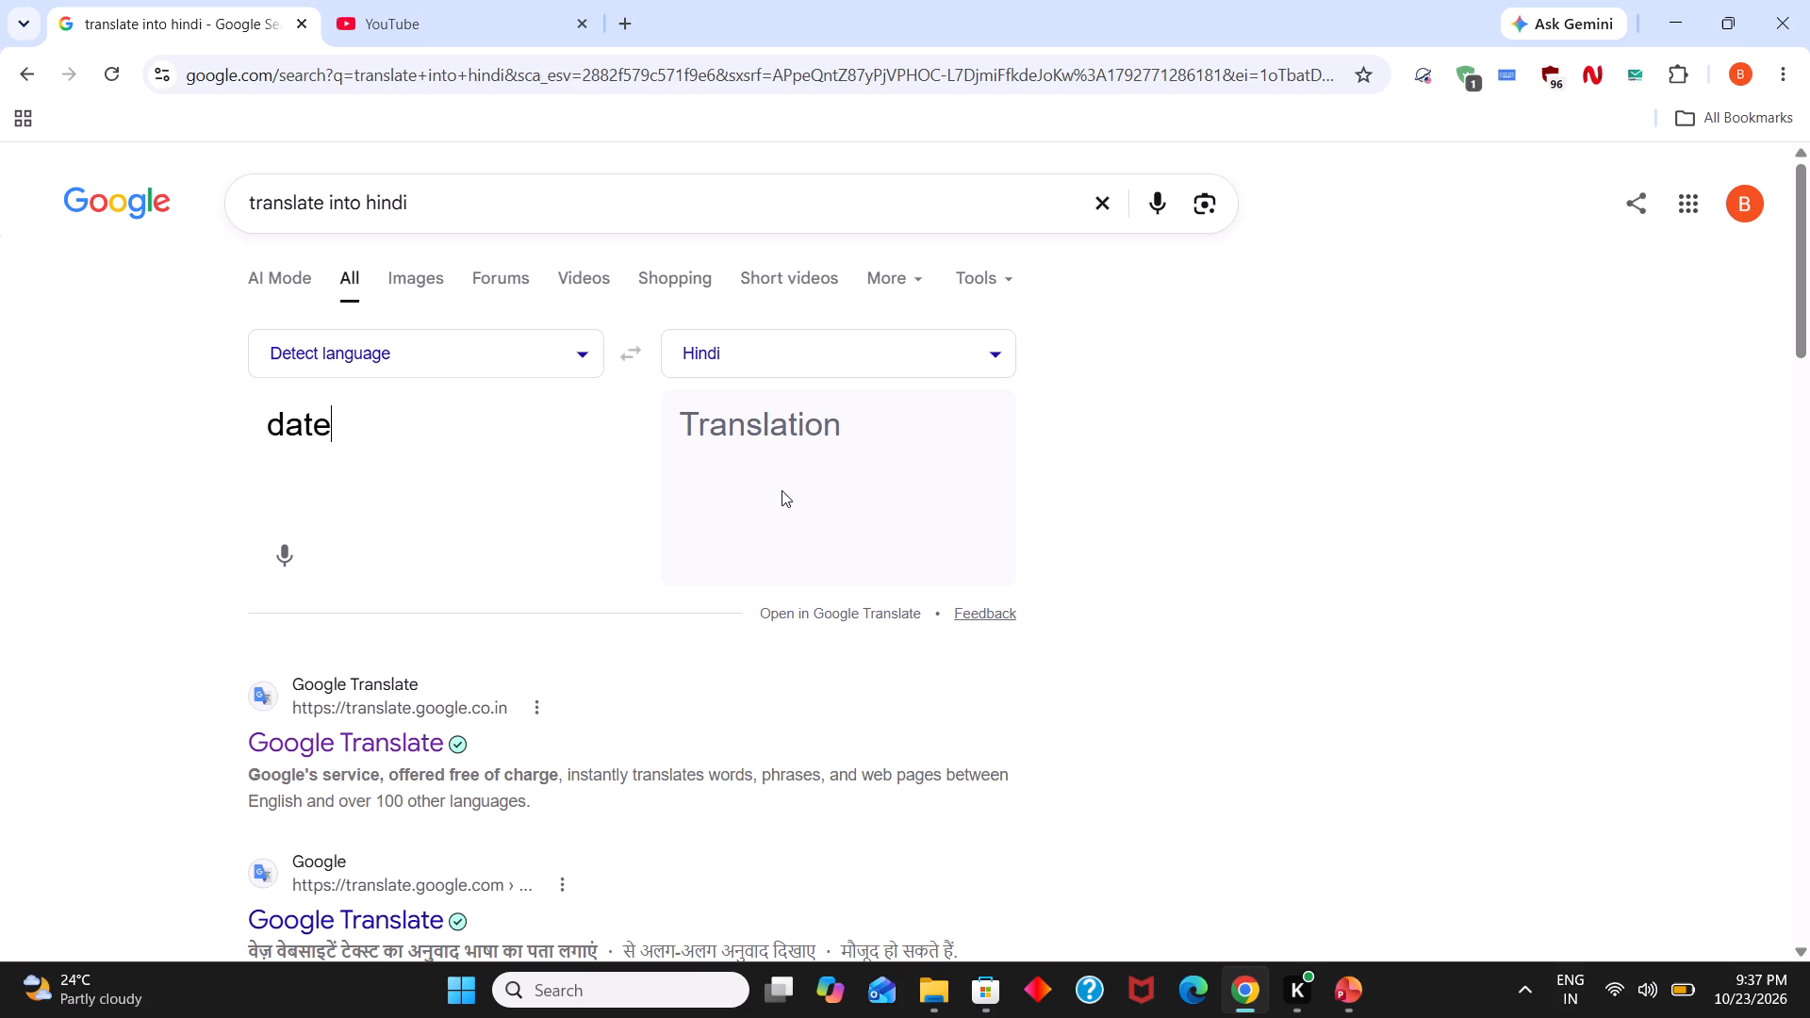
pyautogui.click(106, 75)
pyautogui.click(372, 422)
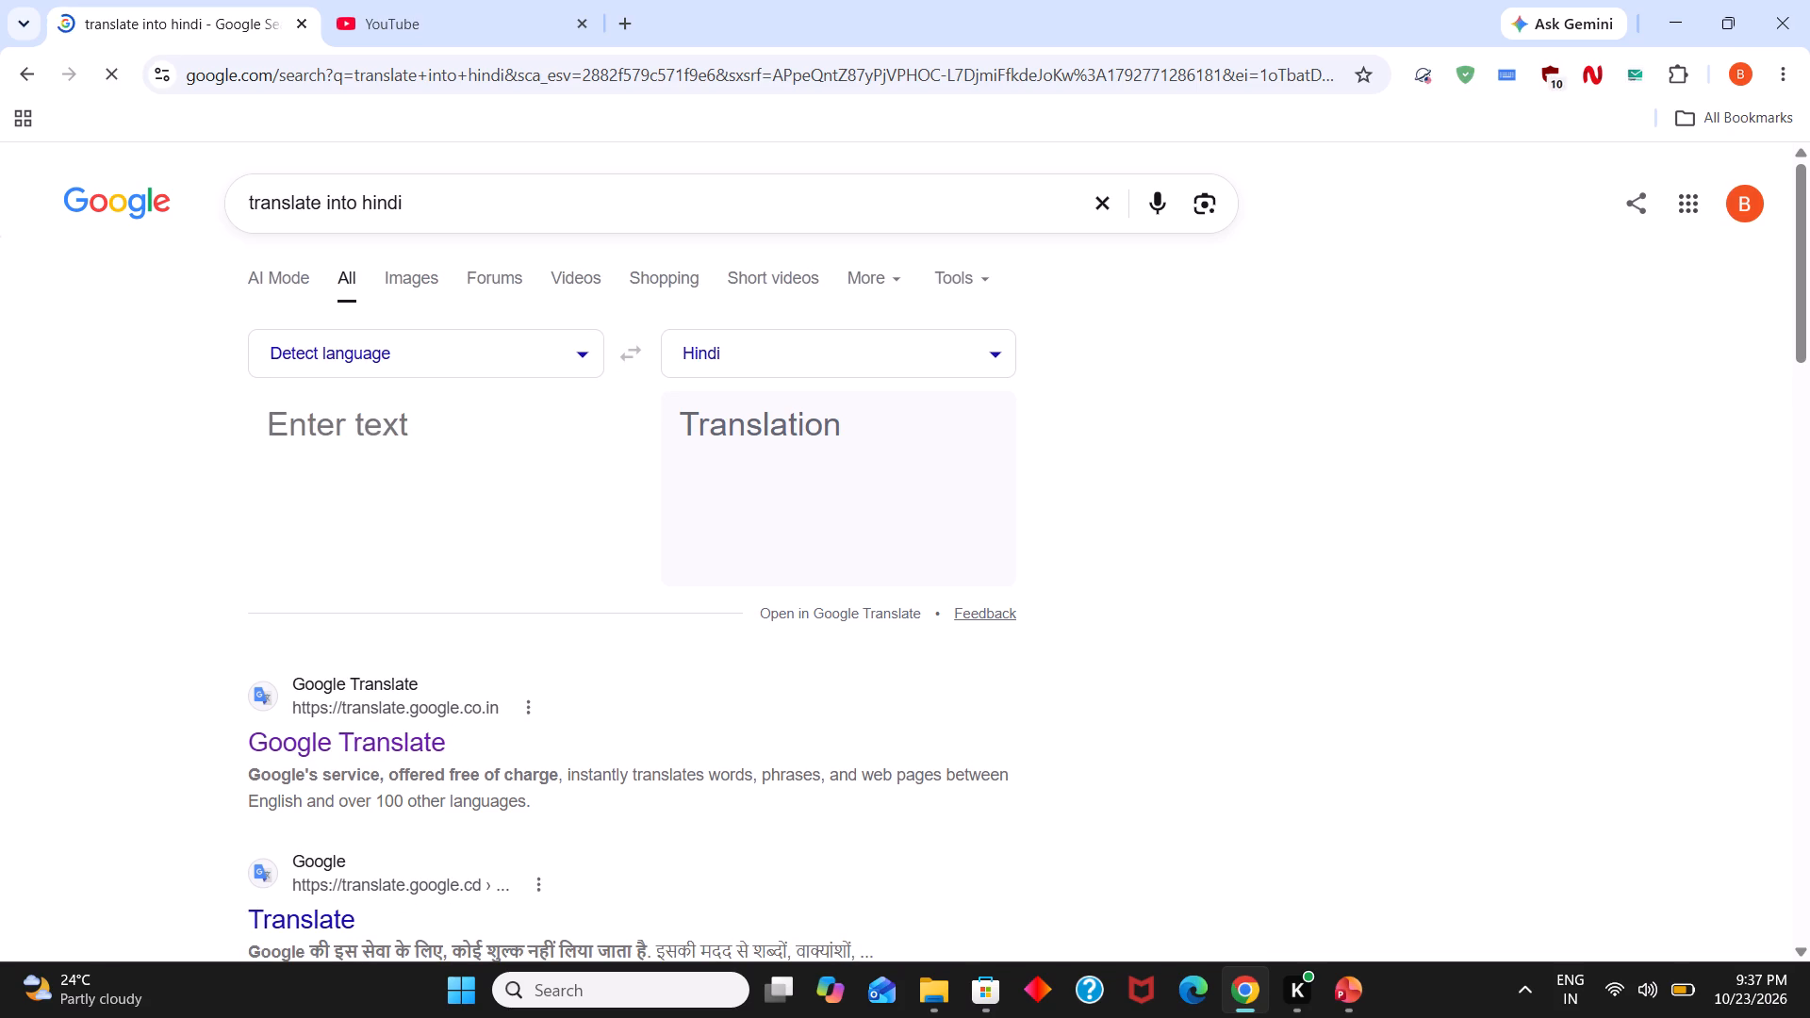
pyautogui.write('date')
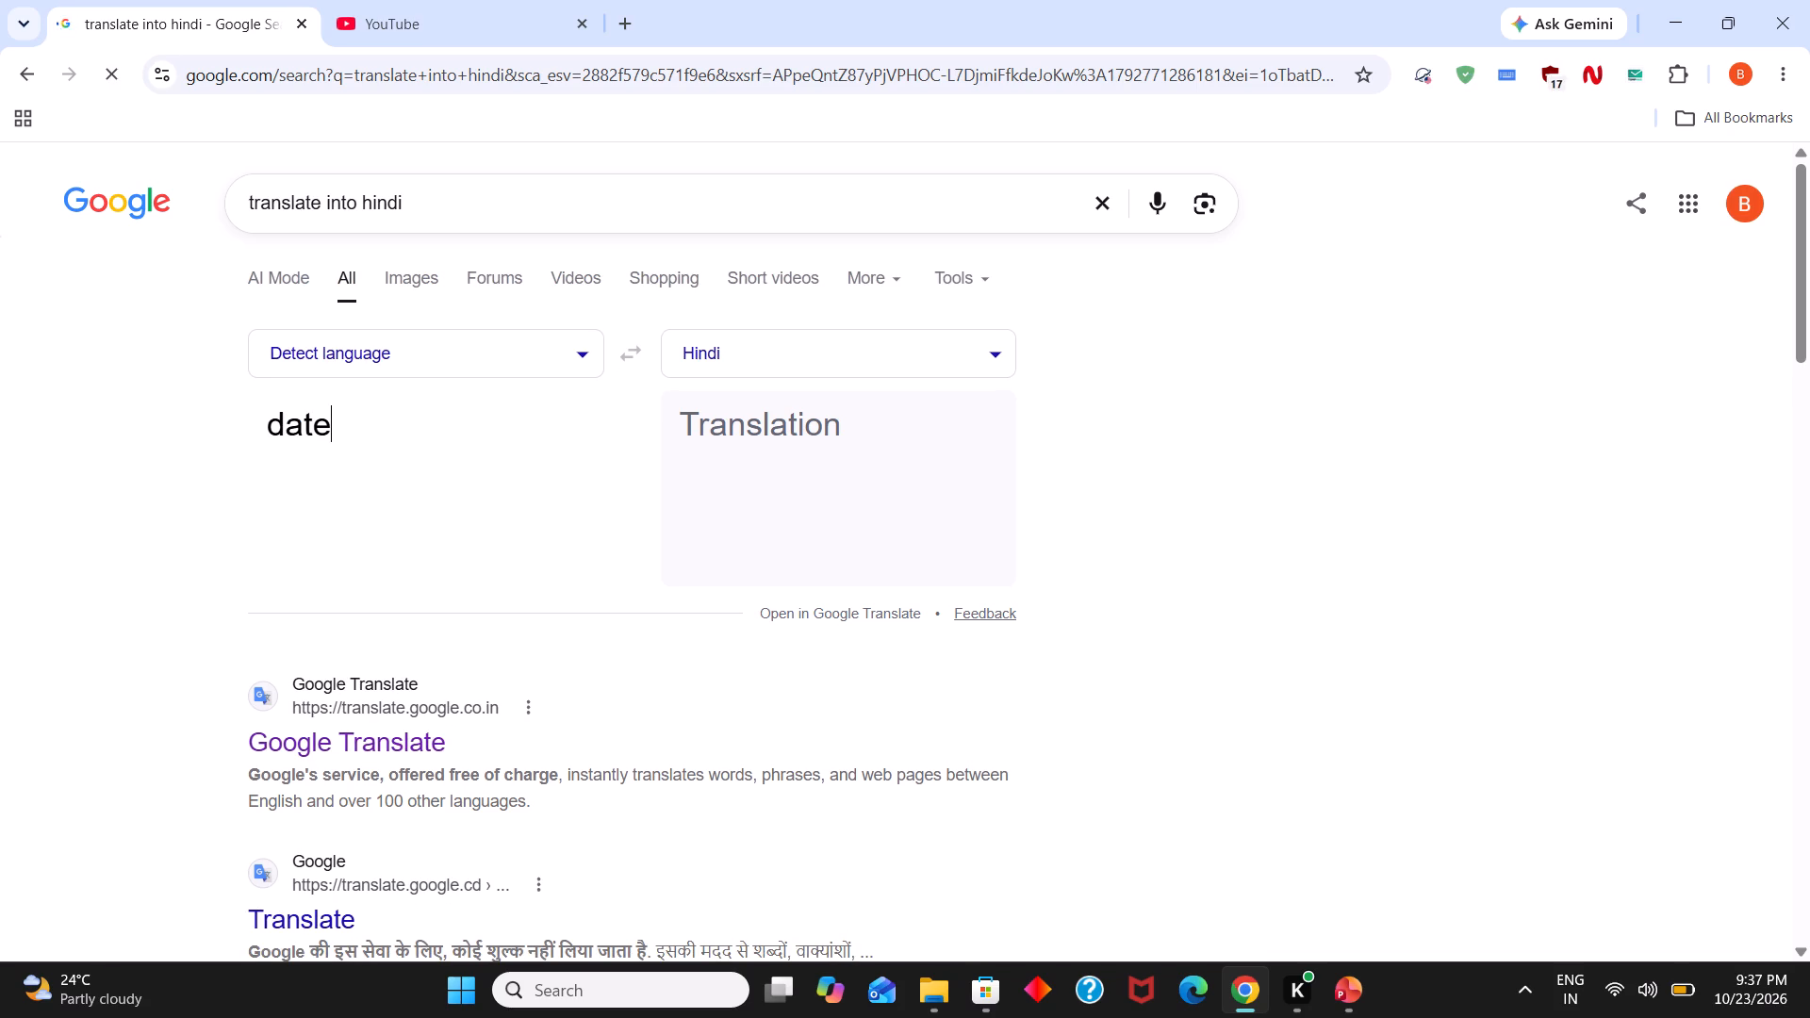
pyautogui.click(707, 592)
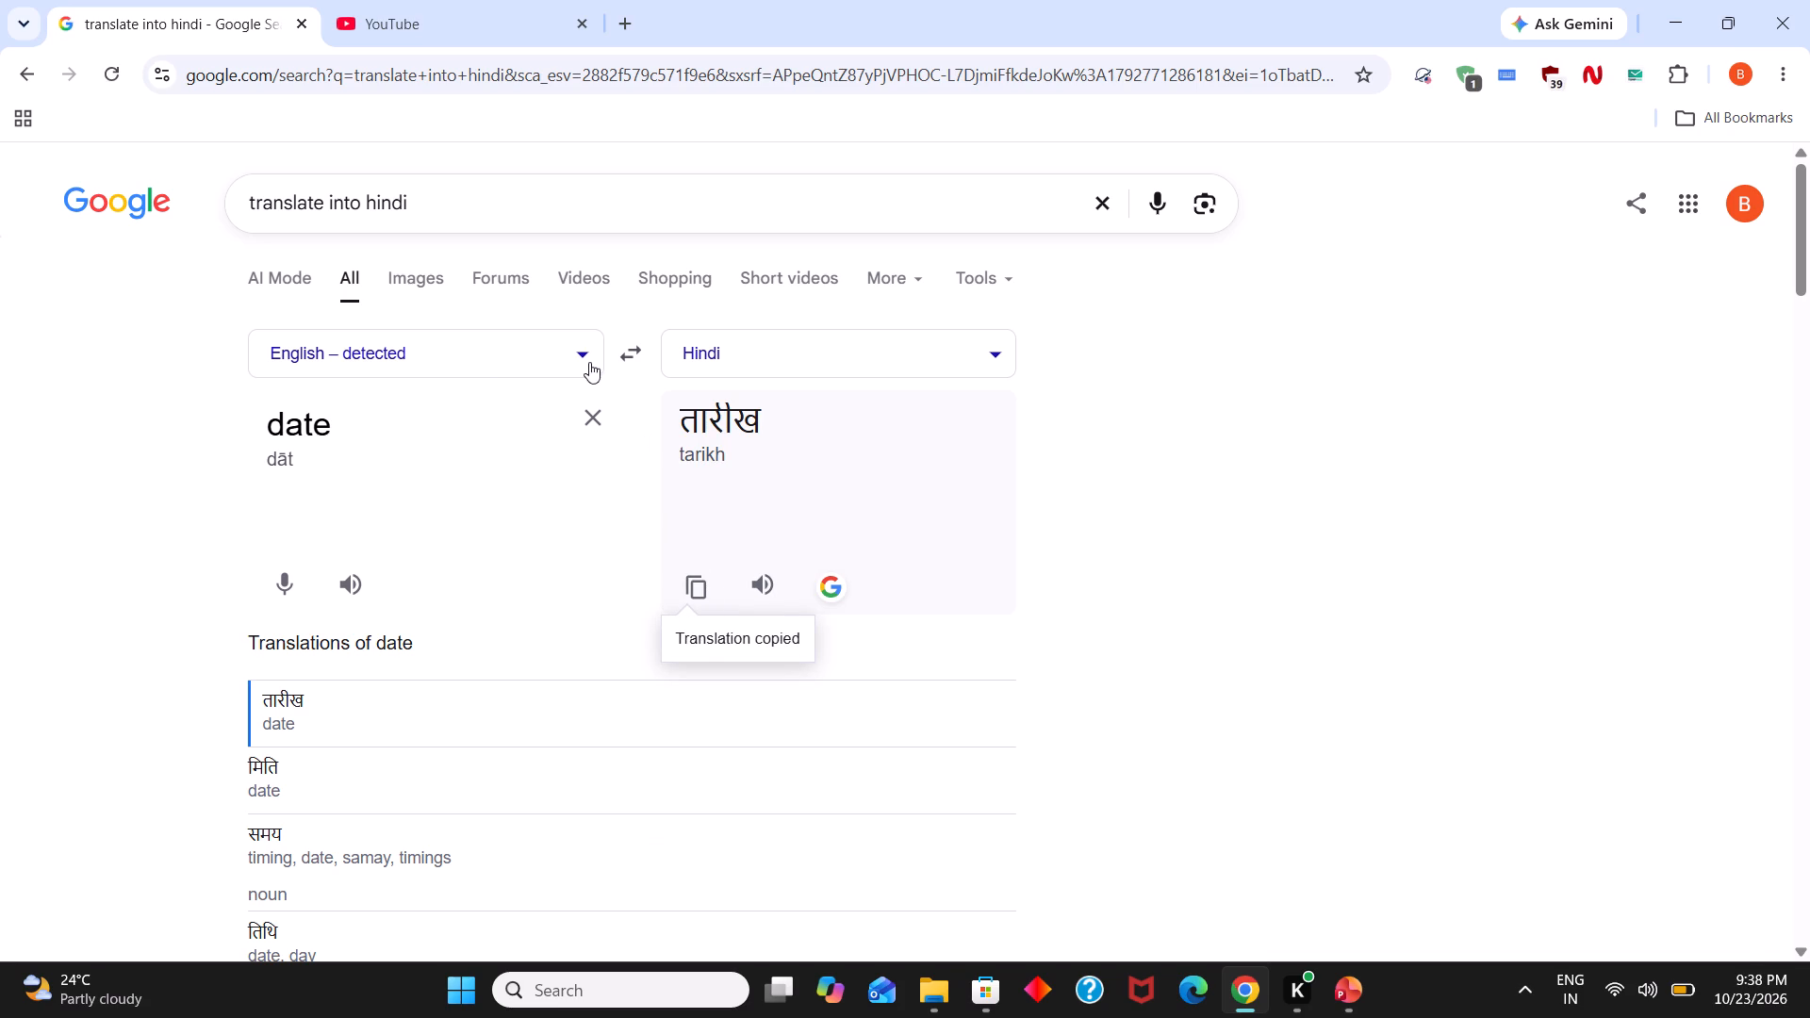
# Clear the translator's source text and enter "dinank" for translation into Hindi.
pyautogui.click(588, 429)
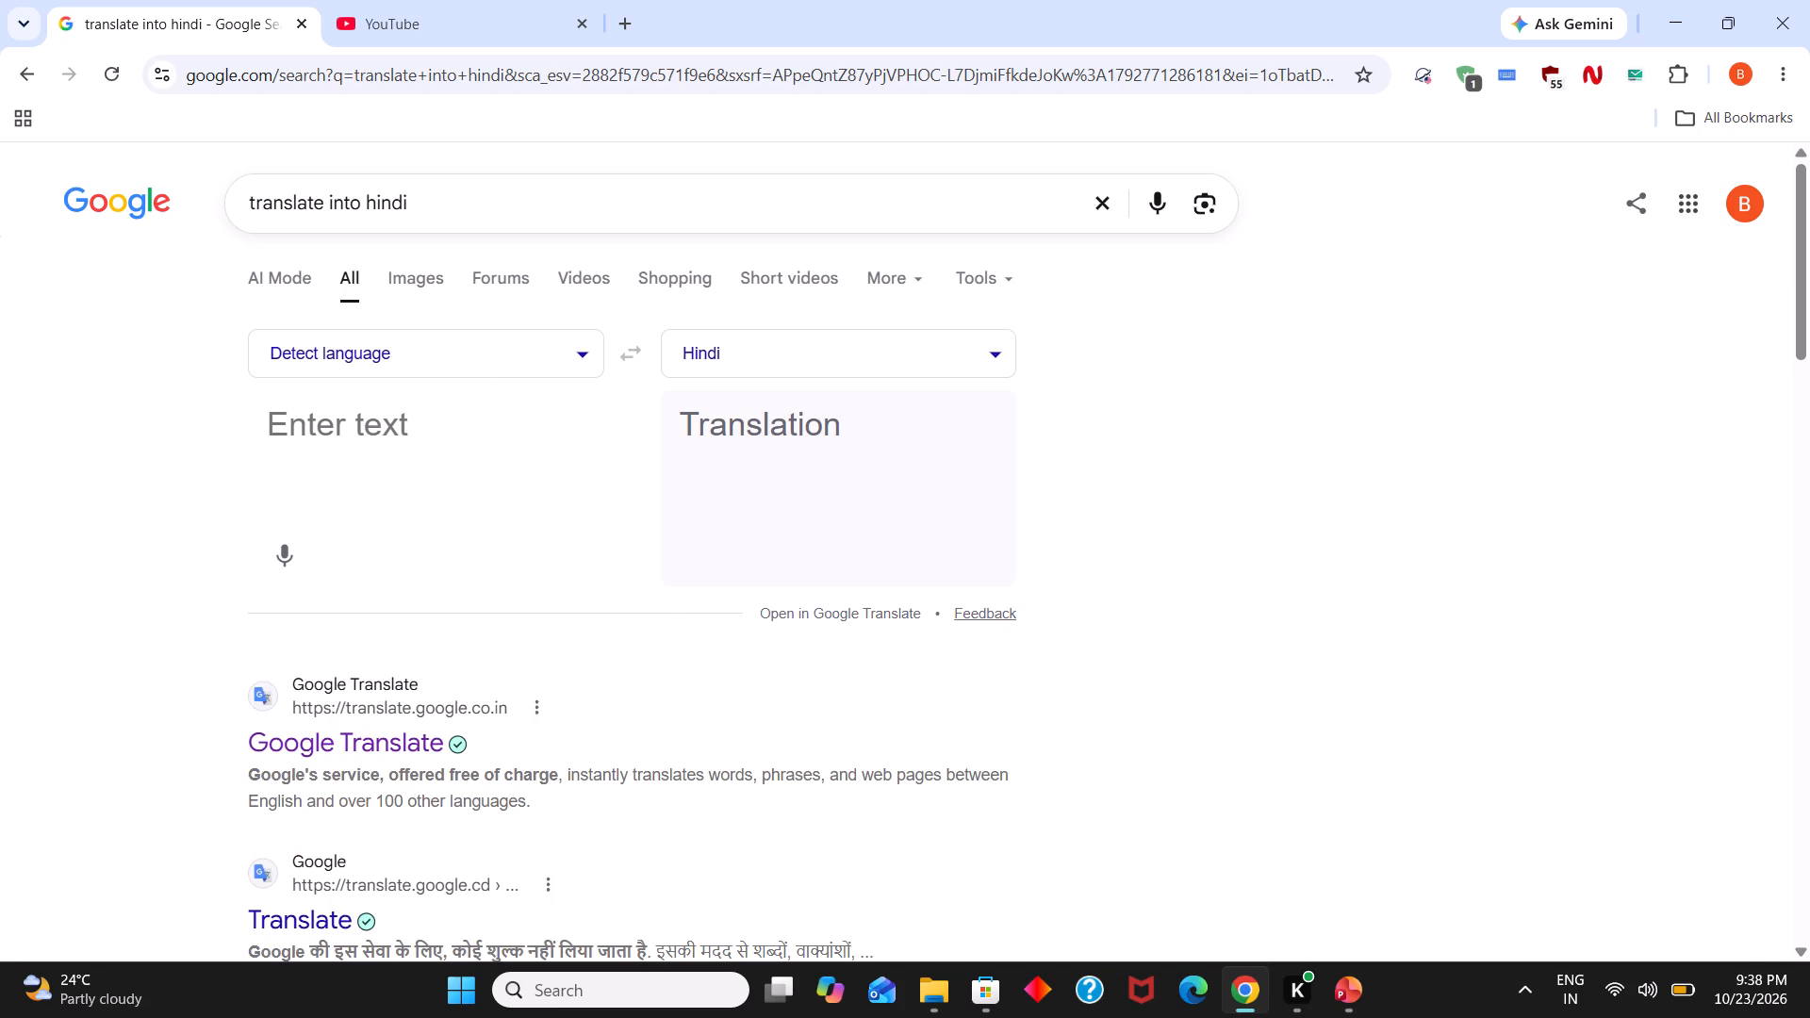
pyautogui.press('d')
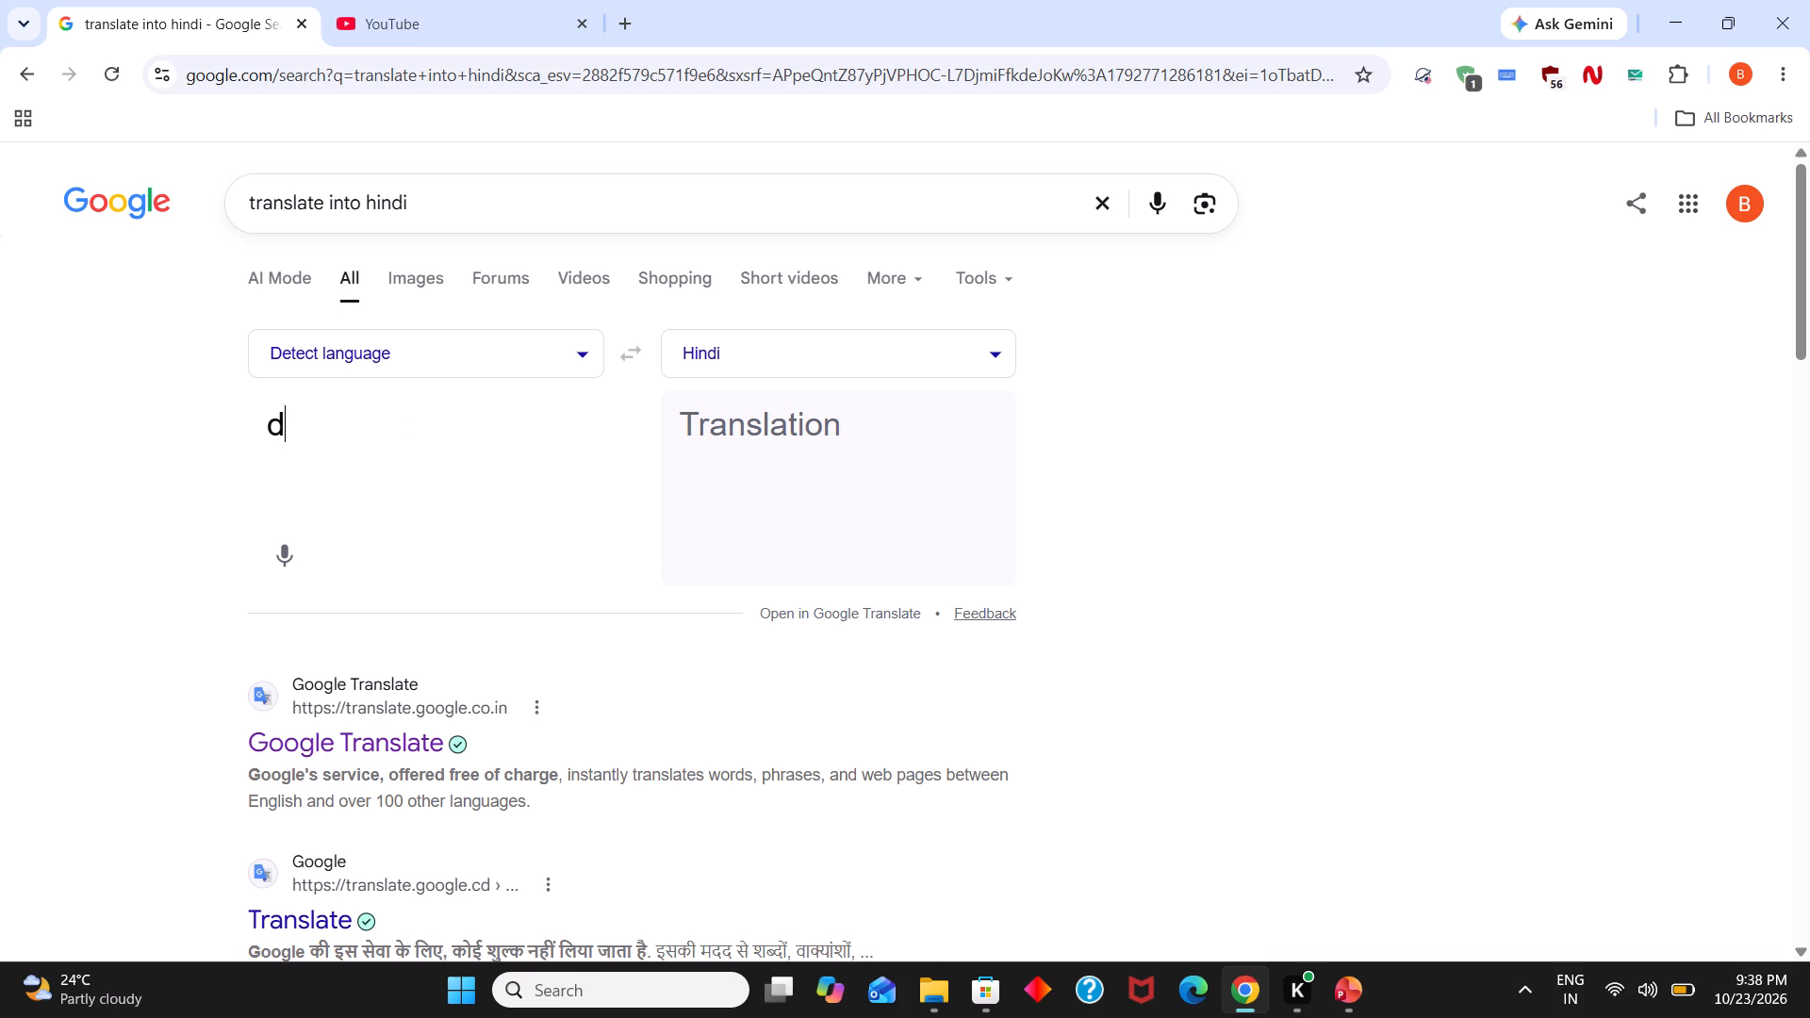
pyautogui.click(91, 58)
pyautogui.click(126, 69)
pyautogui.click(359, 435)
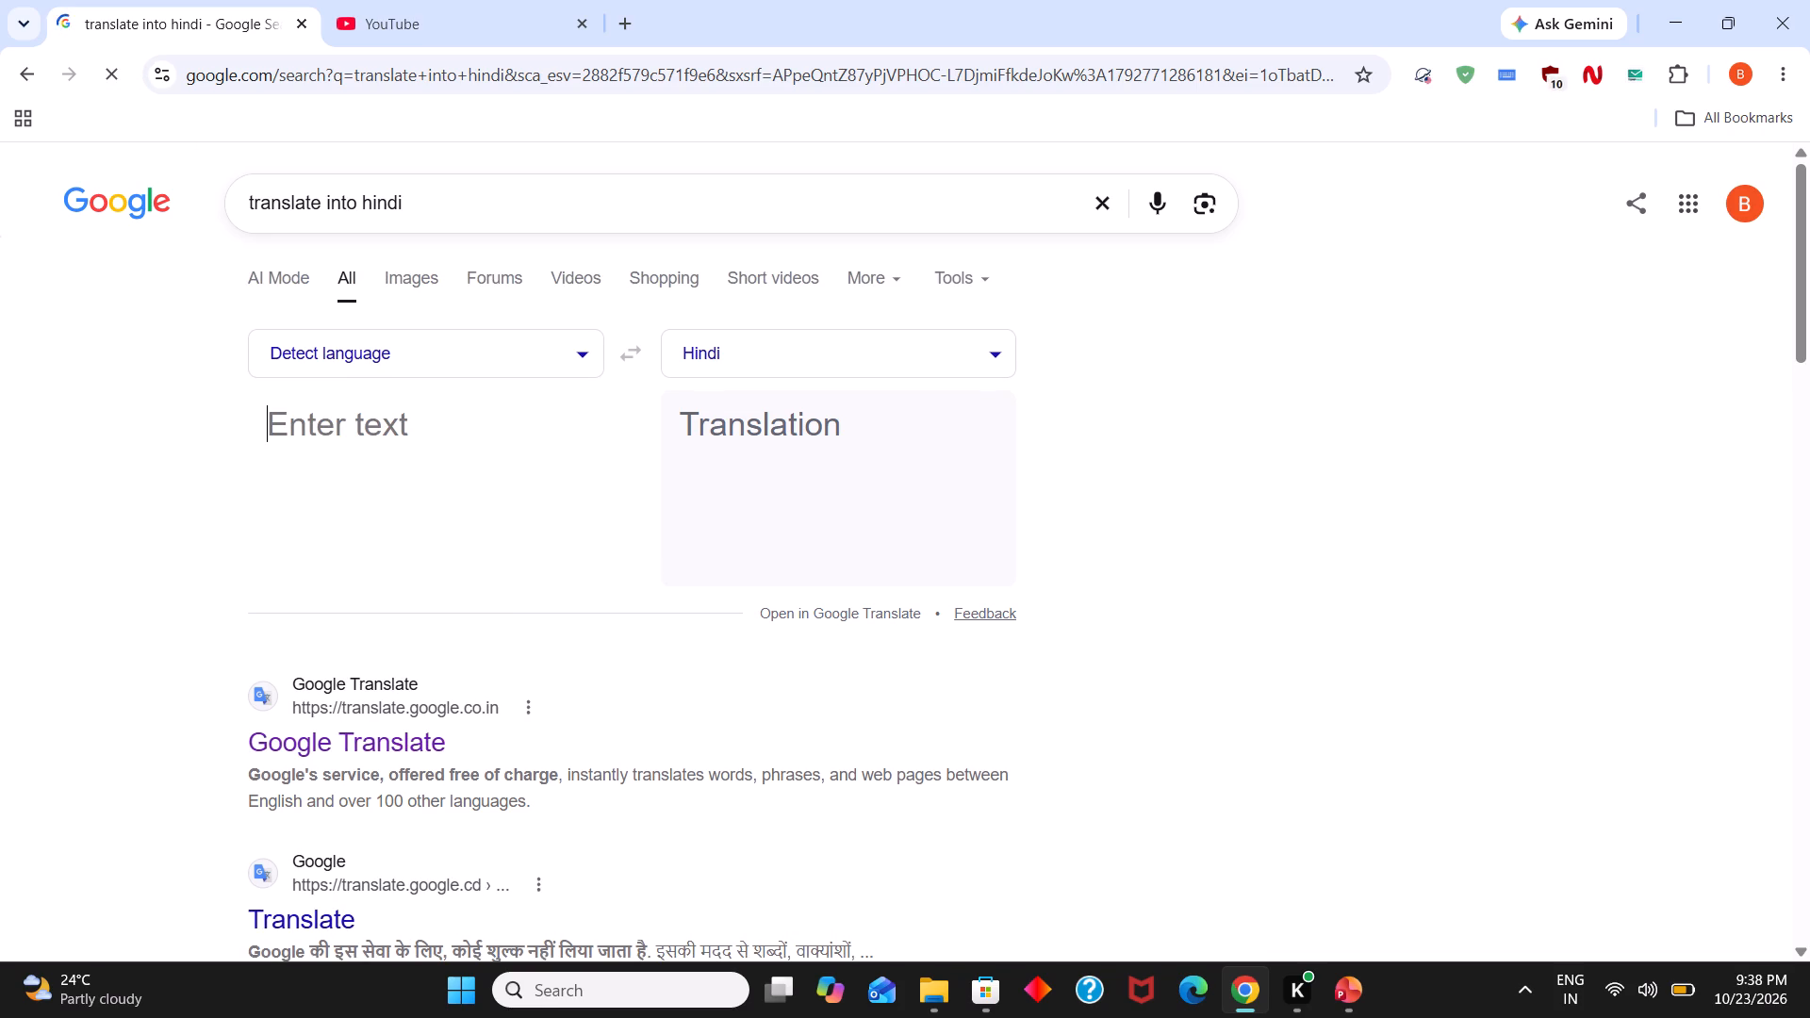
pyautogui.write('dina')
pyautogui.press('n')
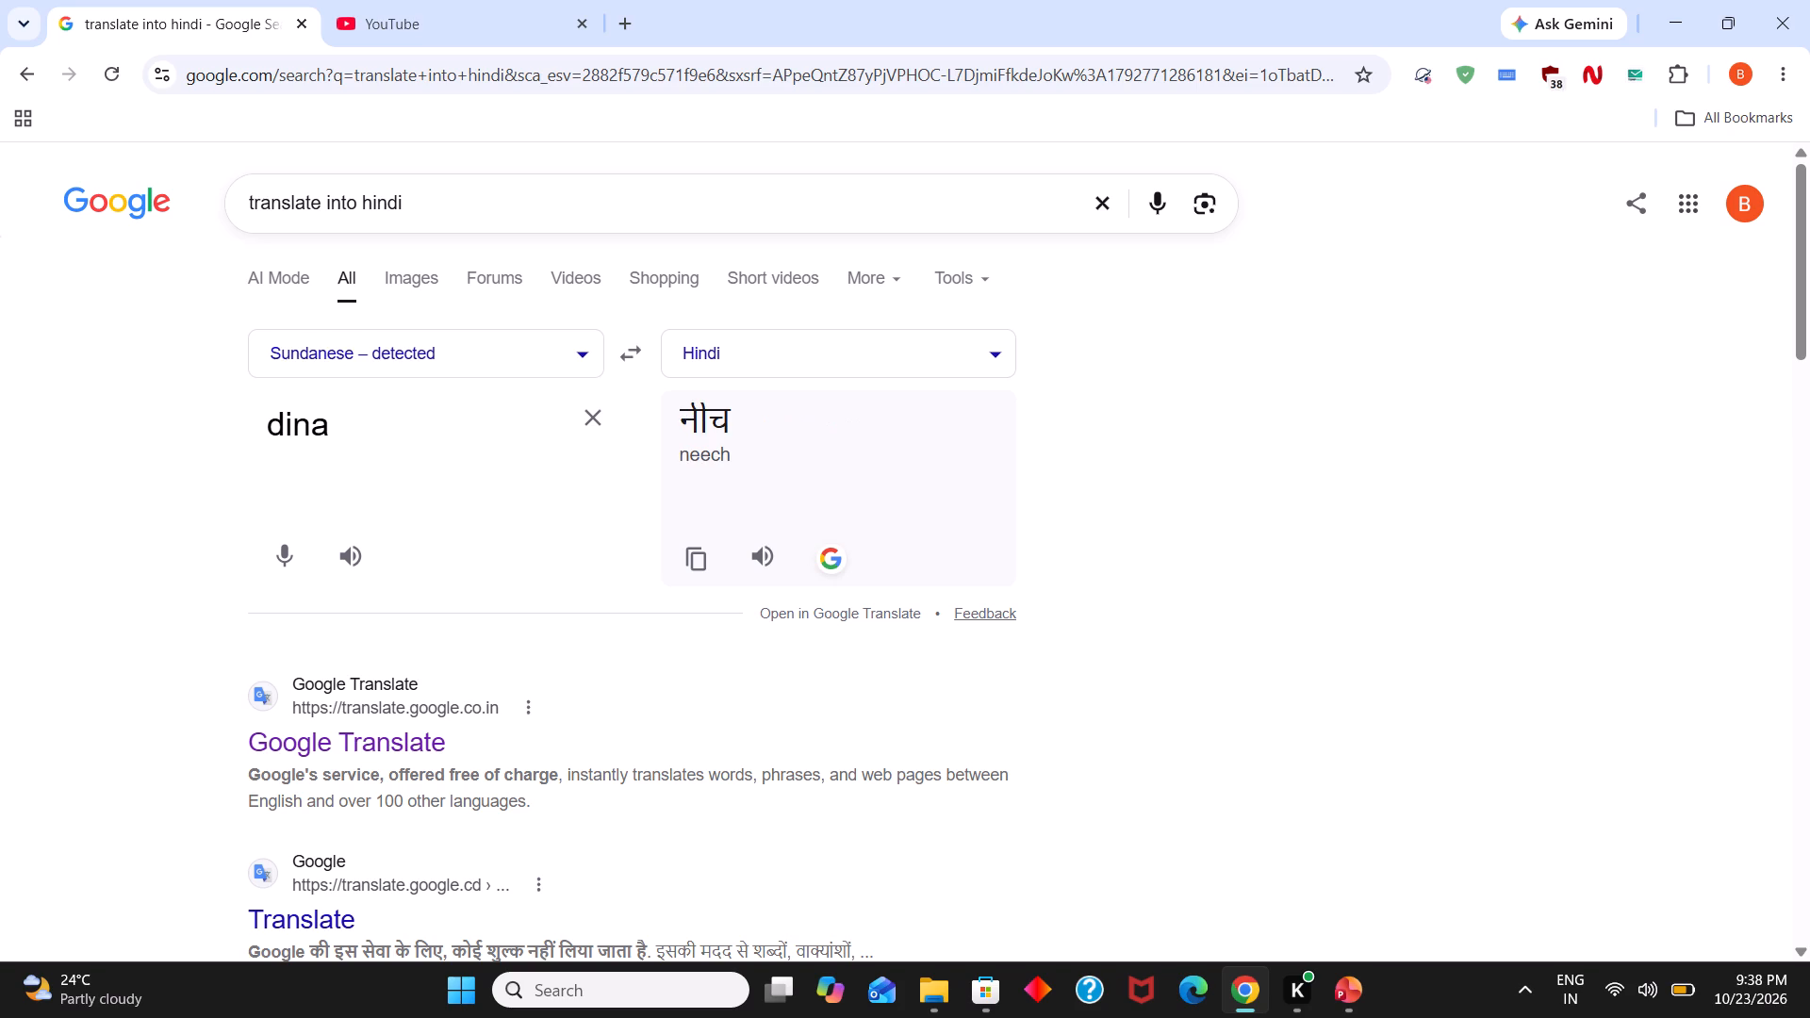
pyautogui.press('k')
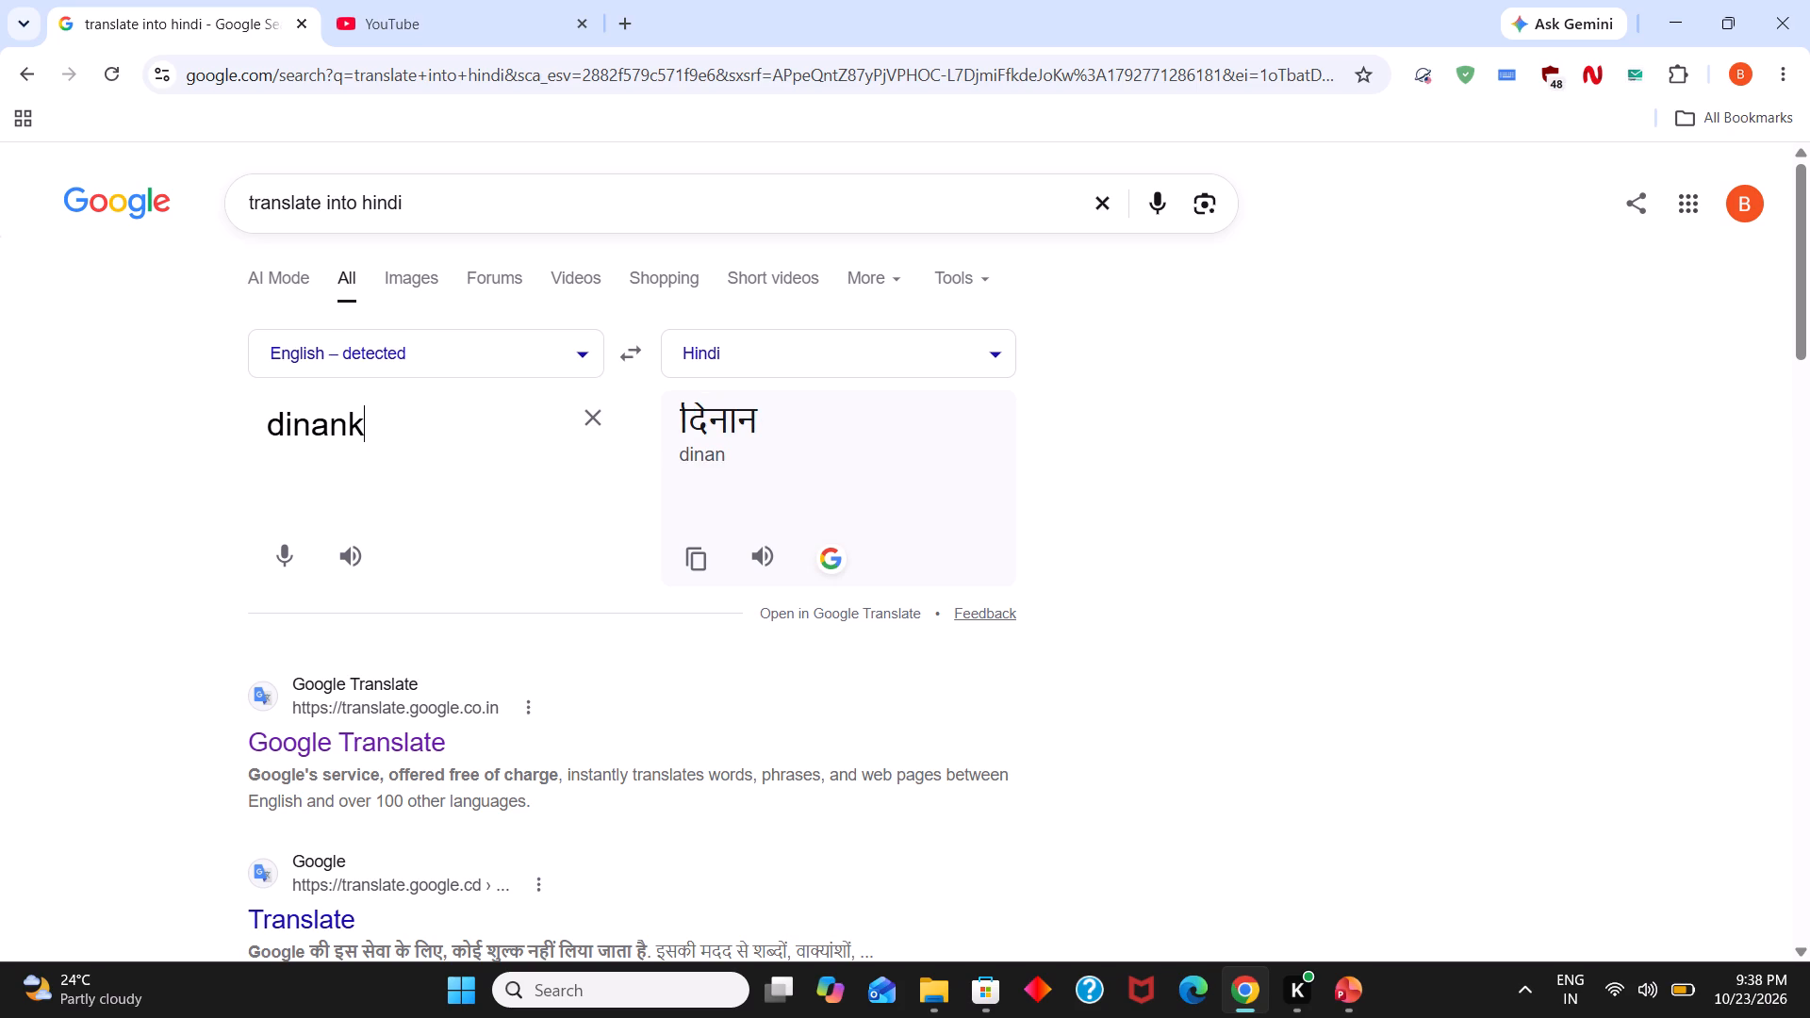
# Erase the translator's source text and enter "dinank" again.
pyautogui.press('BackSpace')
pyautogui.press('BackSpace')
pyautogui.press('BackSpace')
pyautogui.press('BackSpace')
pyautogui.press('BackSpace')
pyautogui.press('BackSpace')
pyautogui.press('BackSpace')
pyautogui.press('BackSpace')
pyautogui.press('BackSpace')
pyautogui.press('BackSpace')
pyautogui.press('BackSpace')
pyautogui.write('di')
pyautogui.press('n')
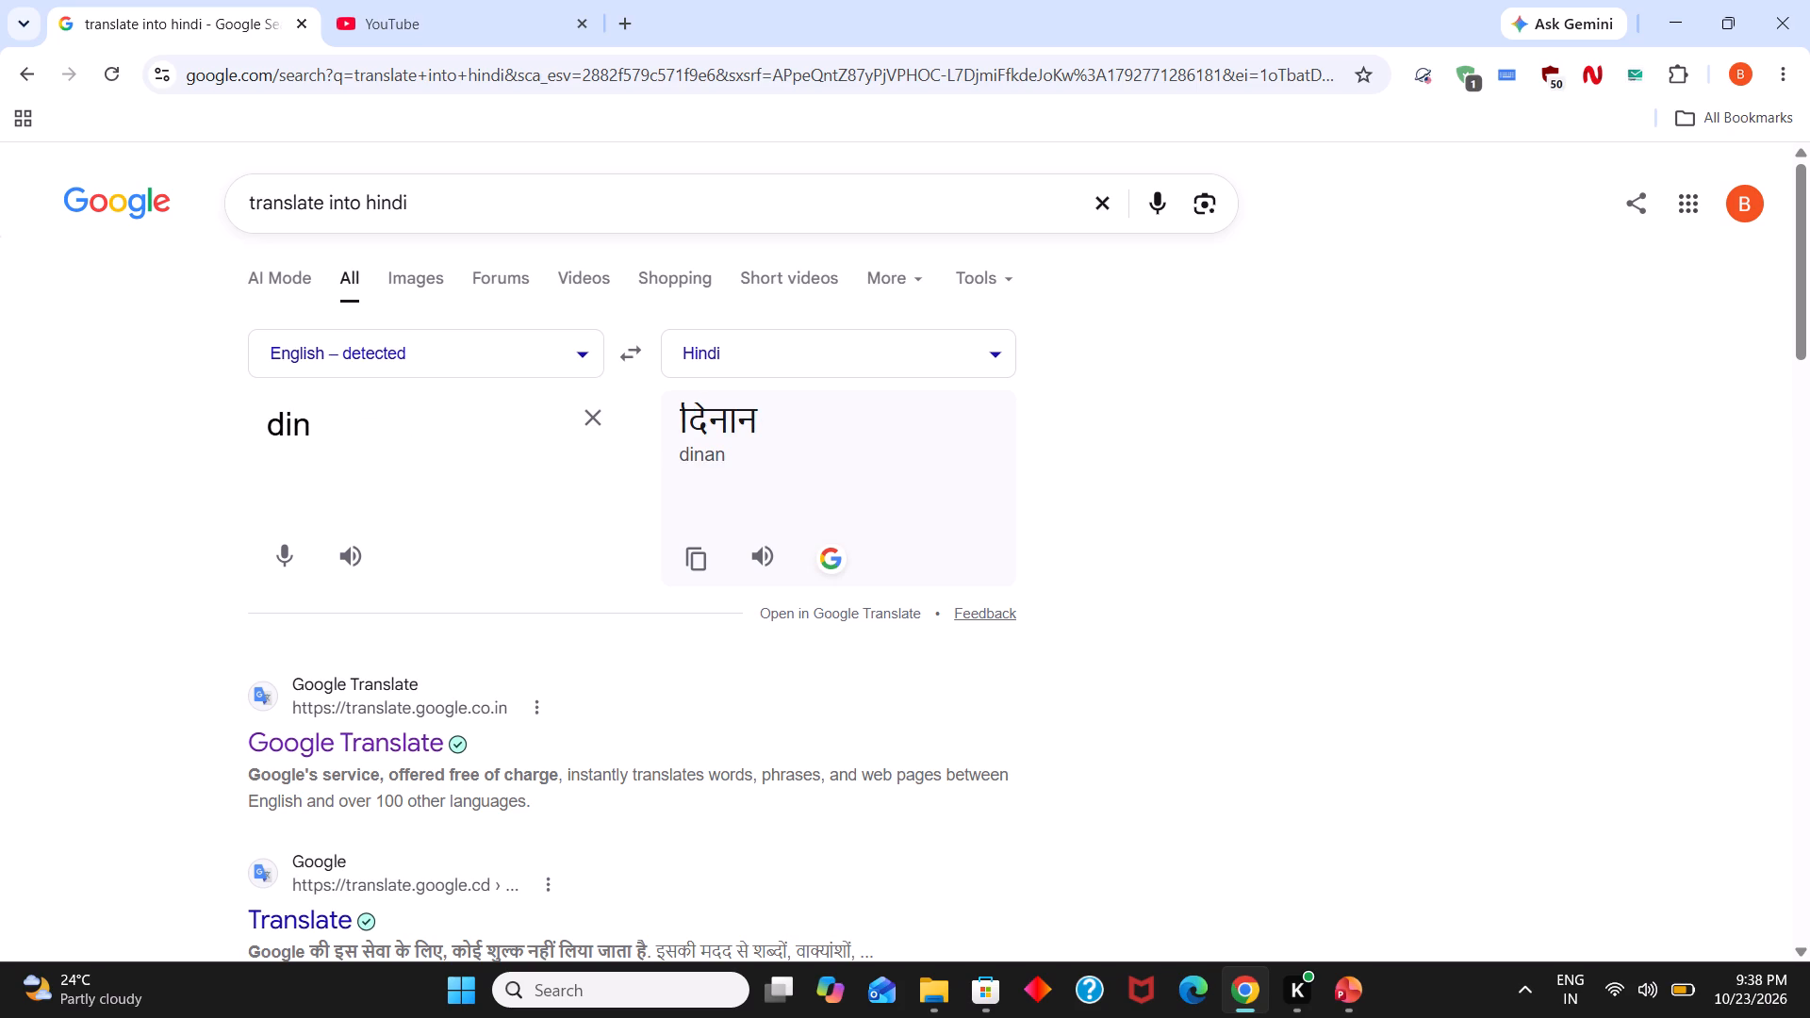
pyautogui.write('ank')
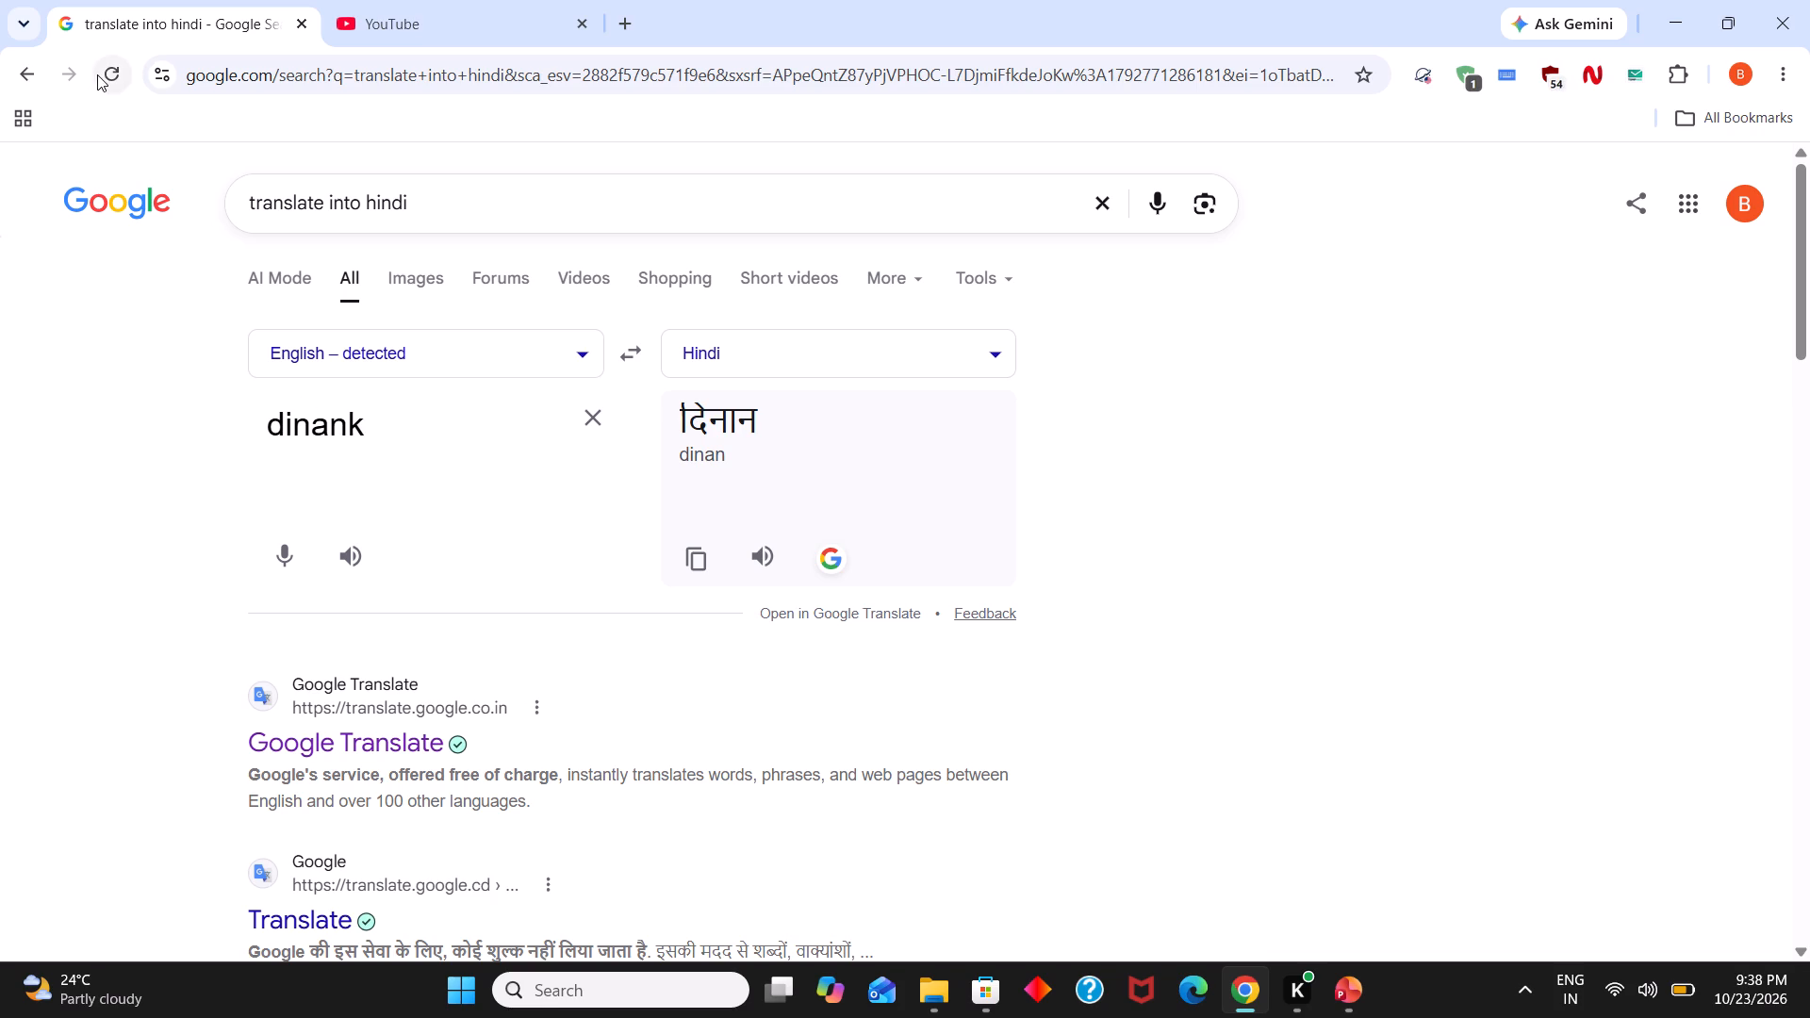
# Reload the translation page and enter "dinank" as the source text.
pyautogui.click(97, 74)
pyautogui.click(386, 429)
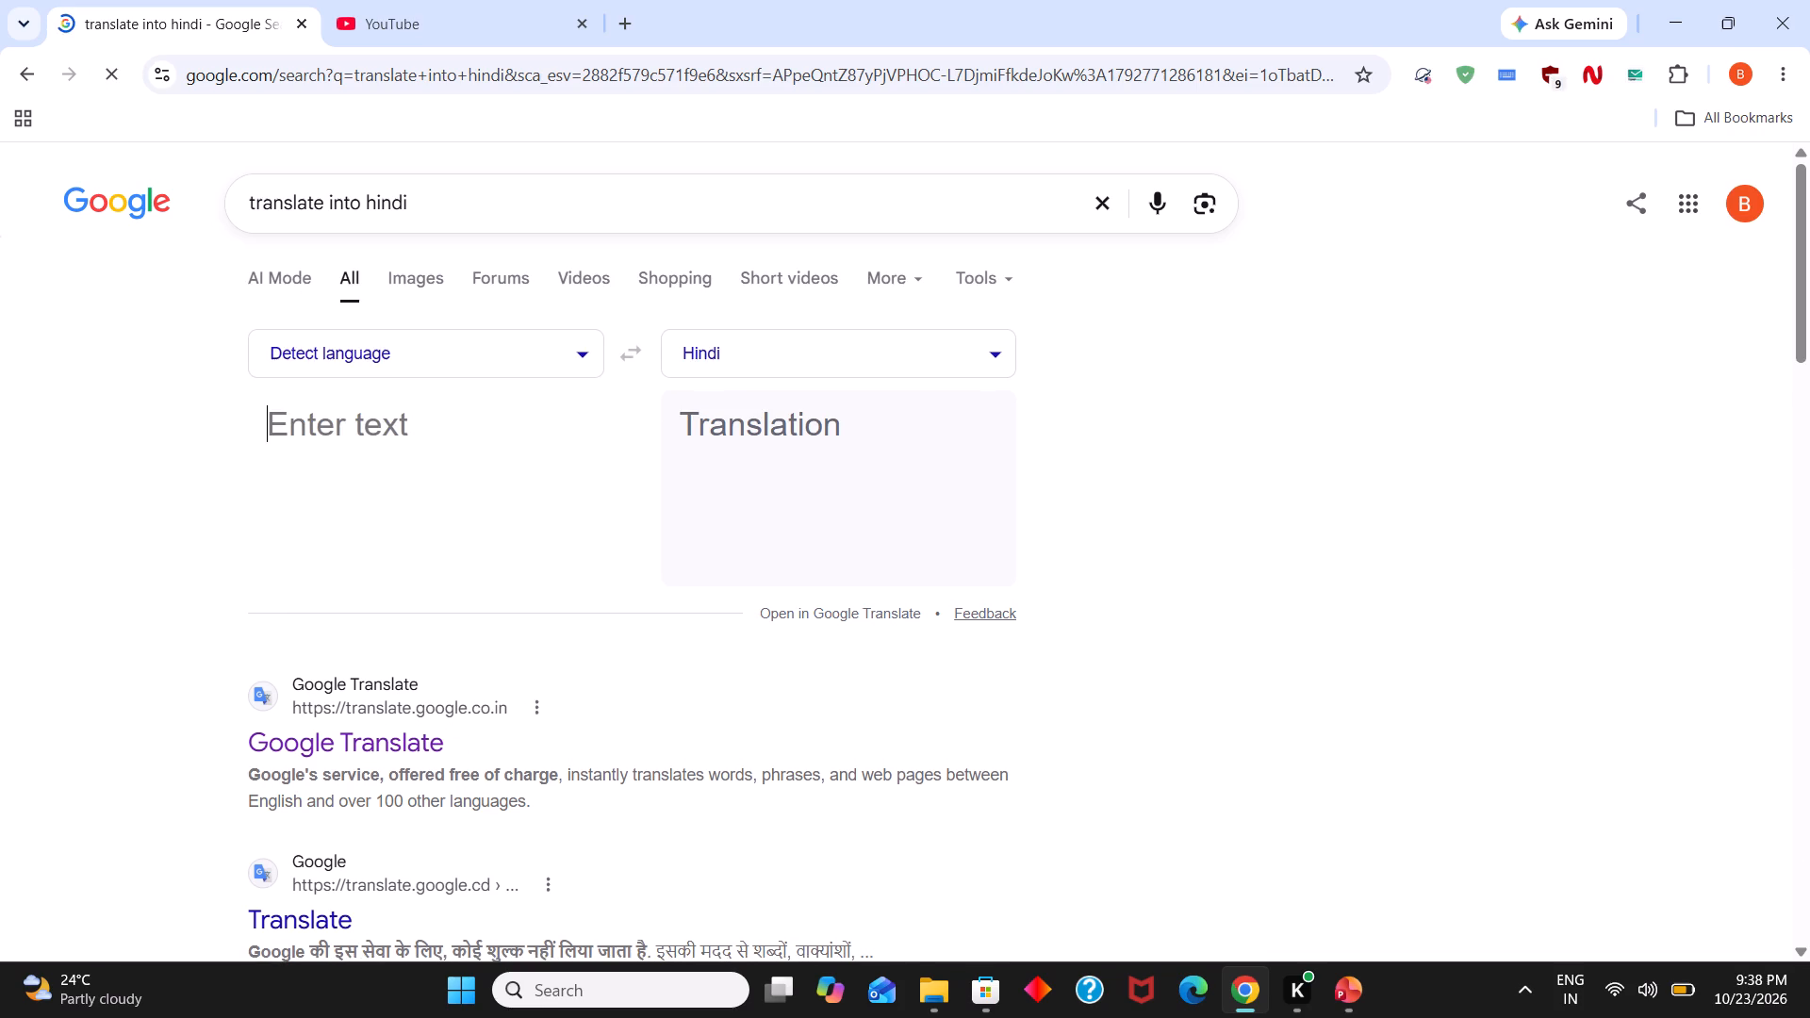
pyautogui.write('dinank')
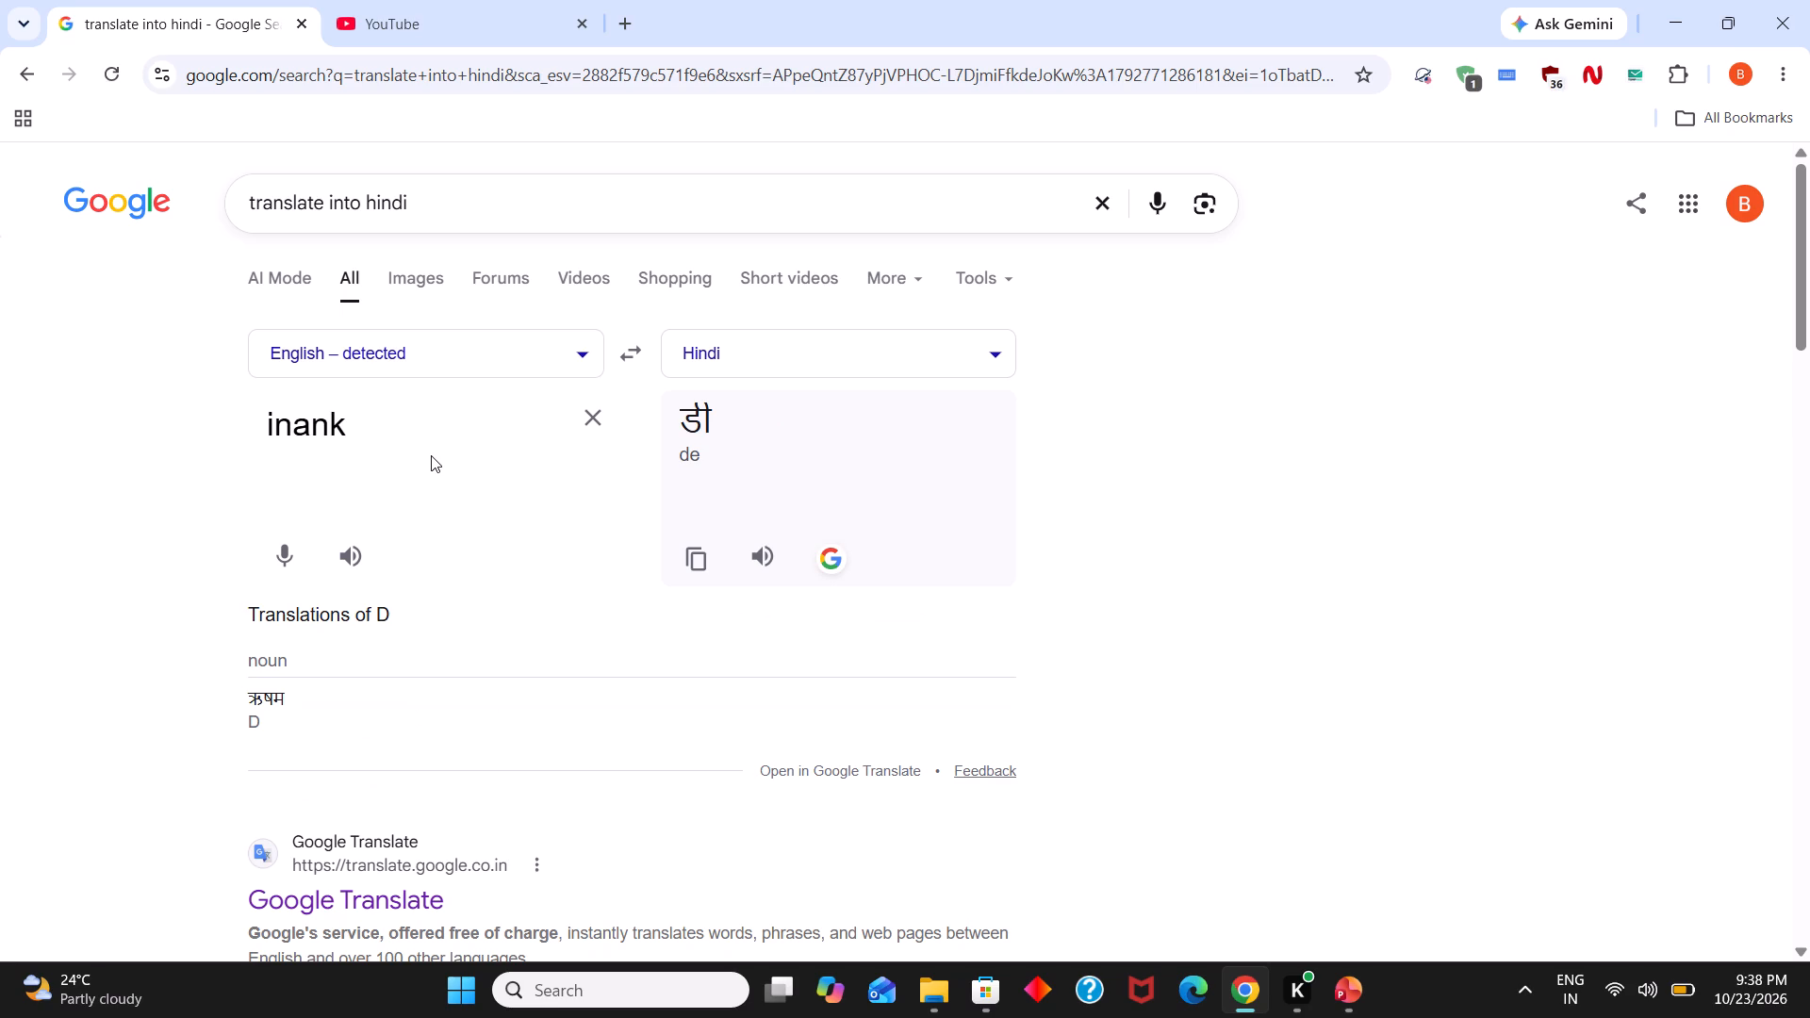
# Copy the partial word "inank", reload the translation page, paste it, complete it to "dinank" and copy the full word.
pyautogui.moveTo(393, 402); pyautogui.dragTo(384, 402)
pyautogui.moveTo(384, 402); pyautogui.dragTo(192, 377)
pyautogui.hotkey('ctrl', 'c')
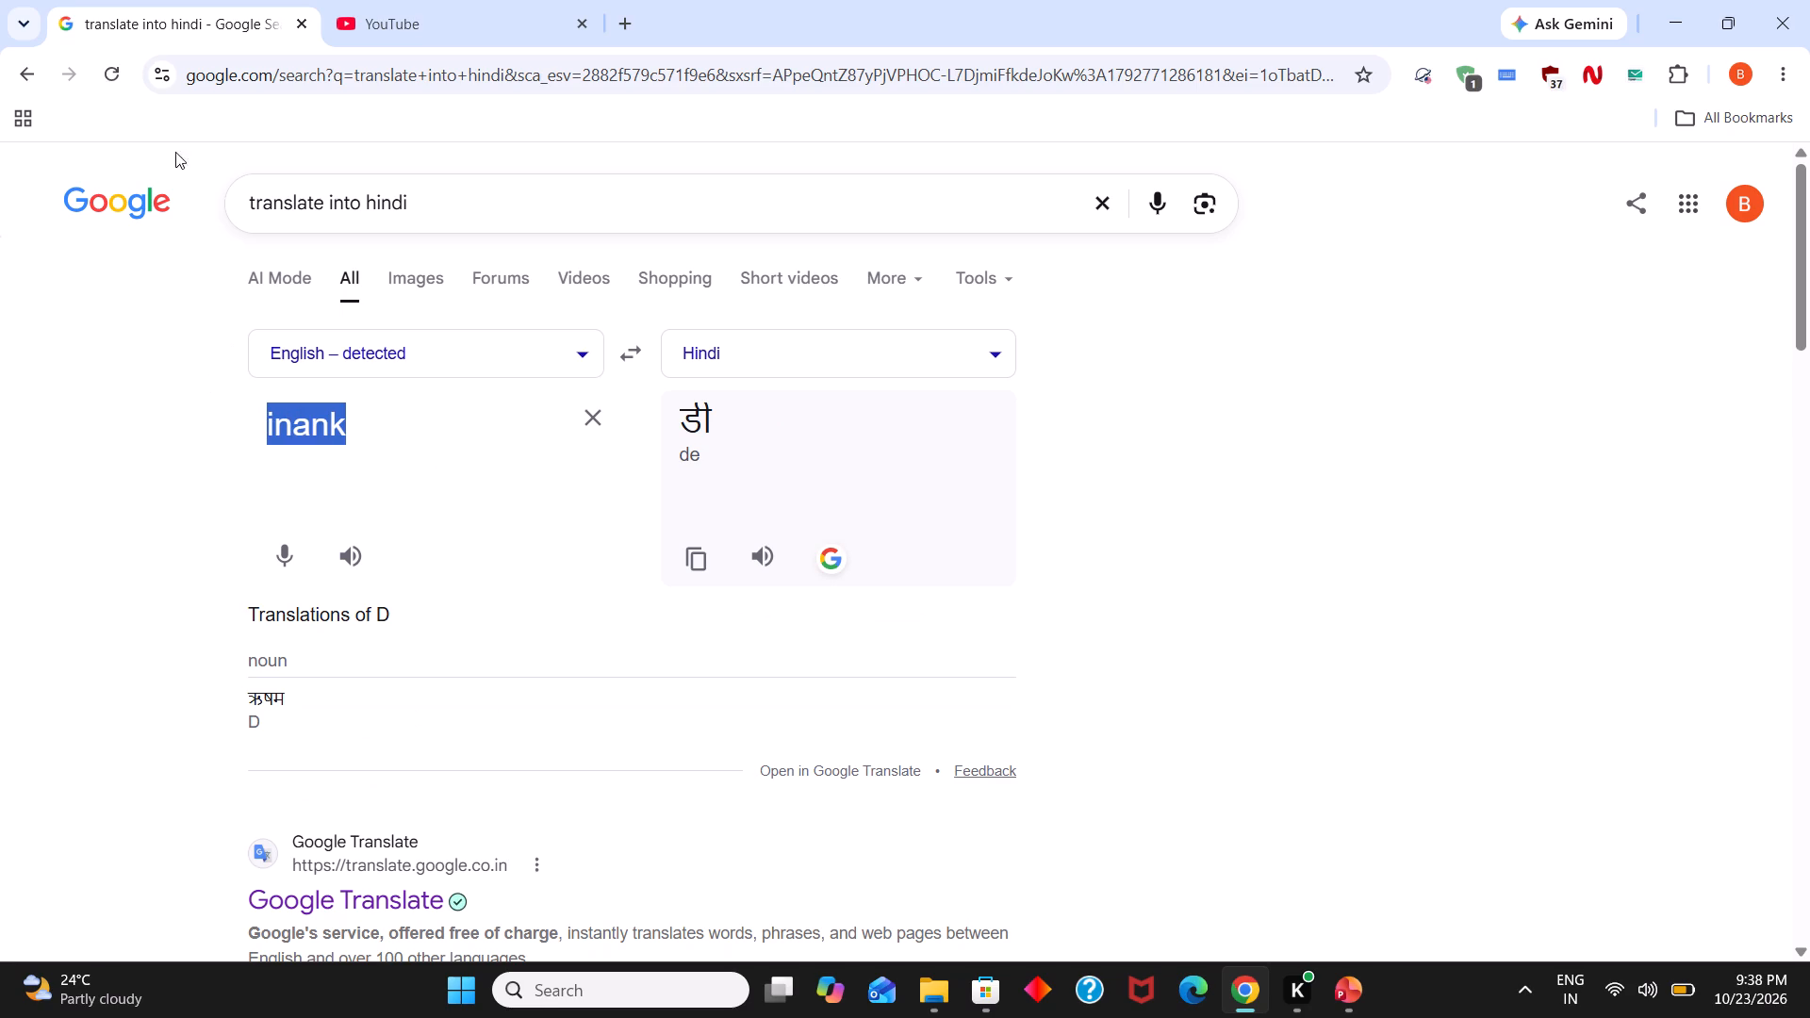
pyautogui.doubleClick(124, 63)
pyautogui.click(395, 431)
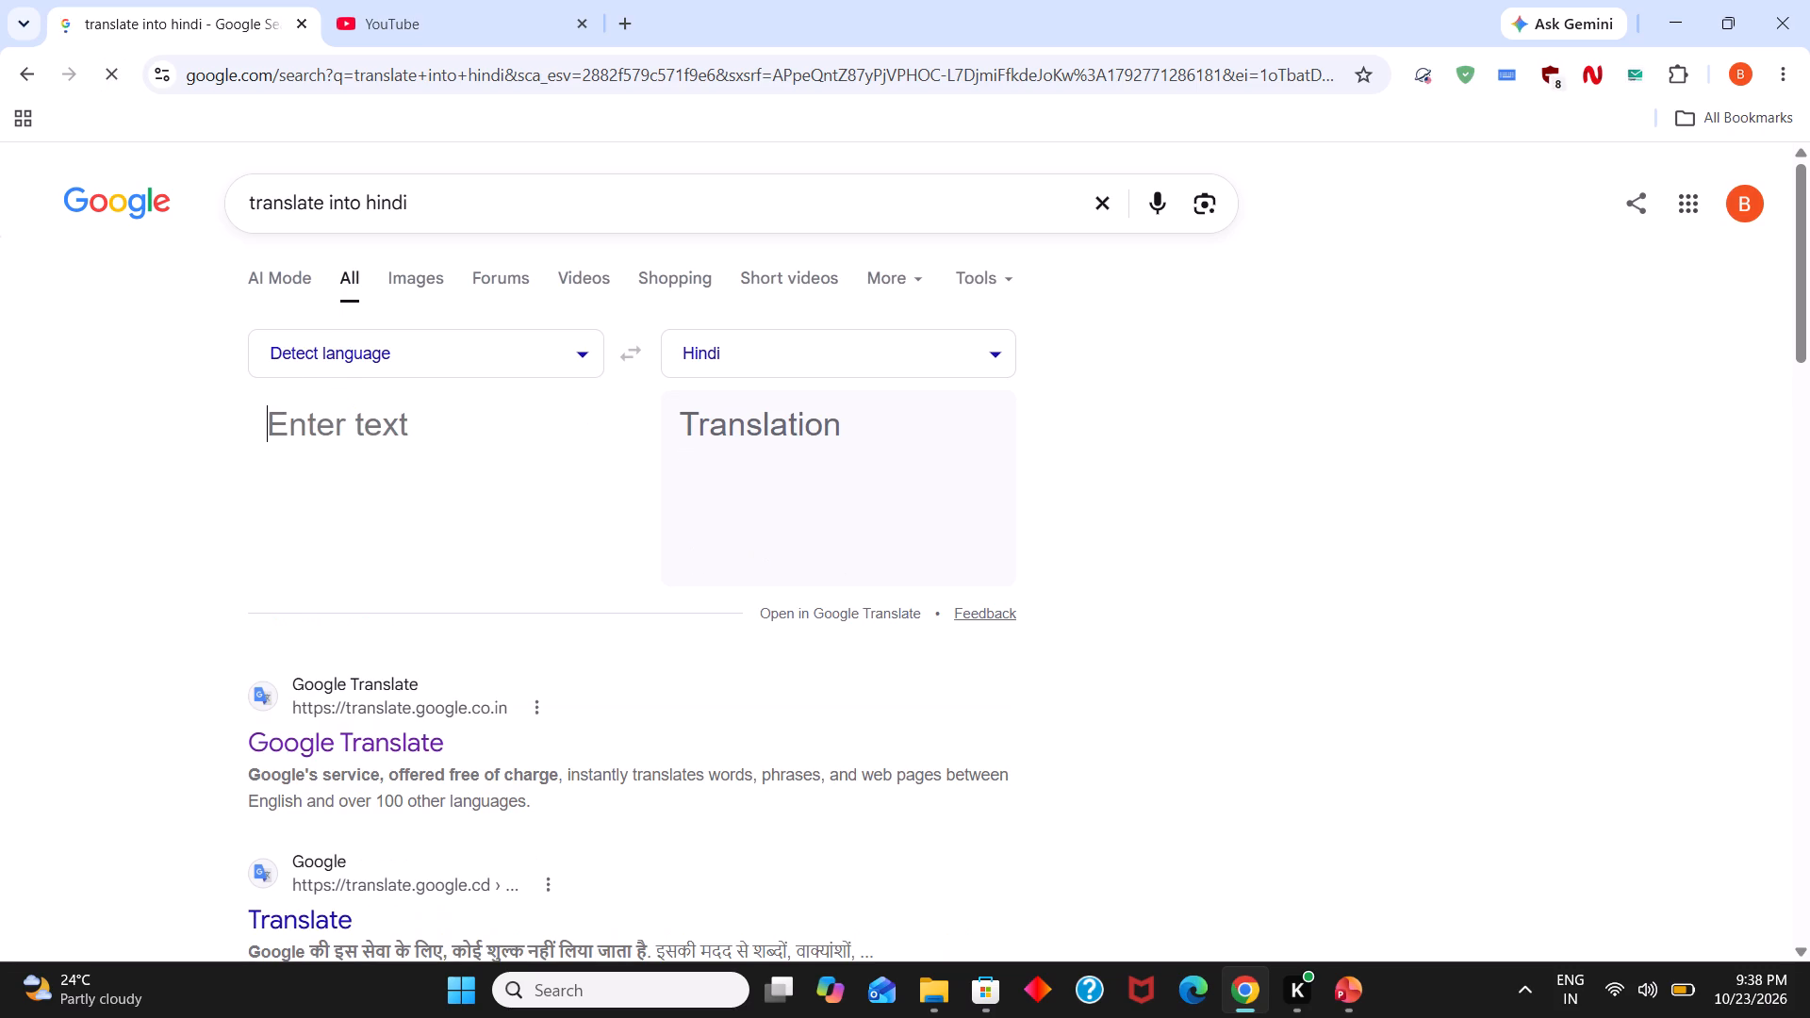
pyautogui.hotkey('ctrl', 'v')
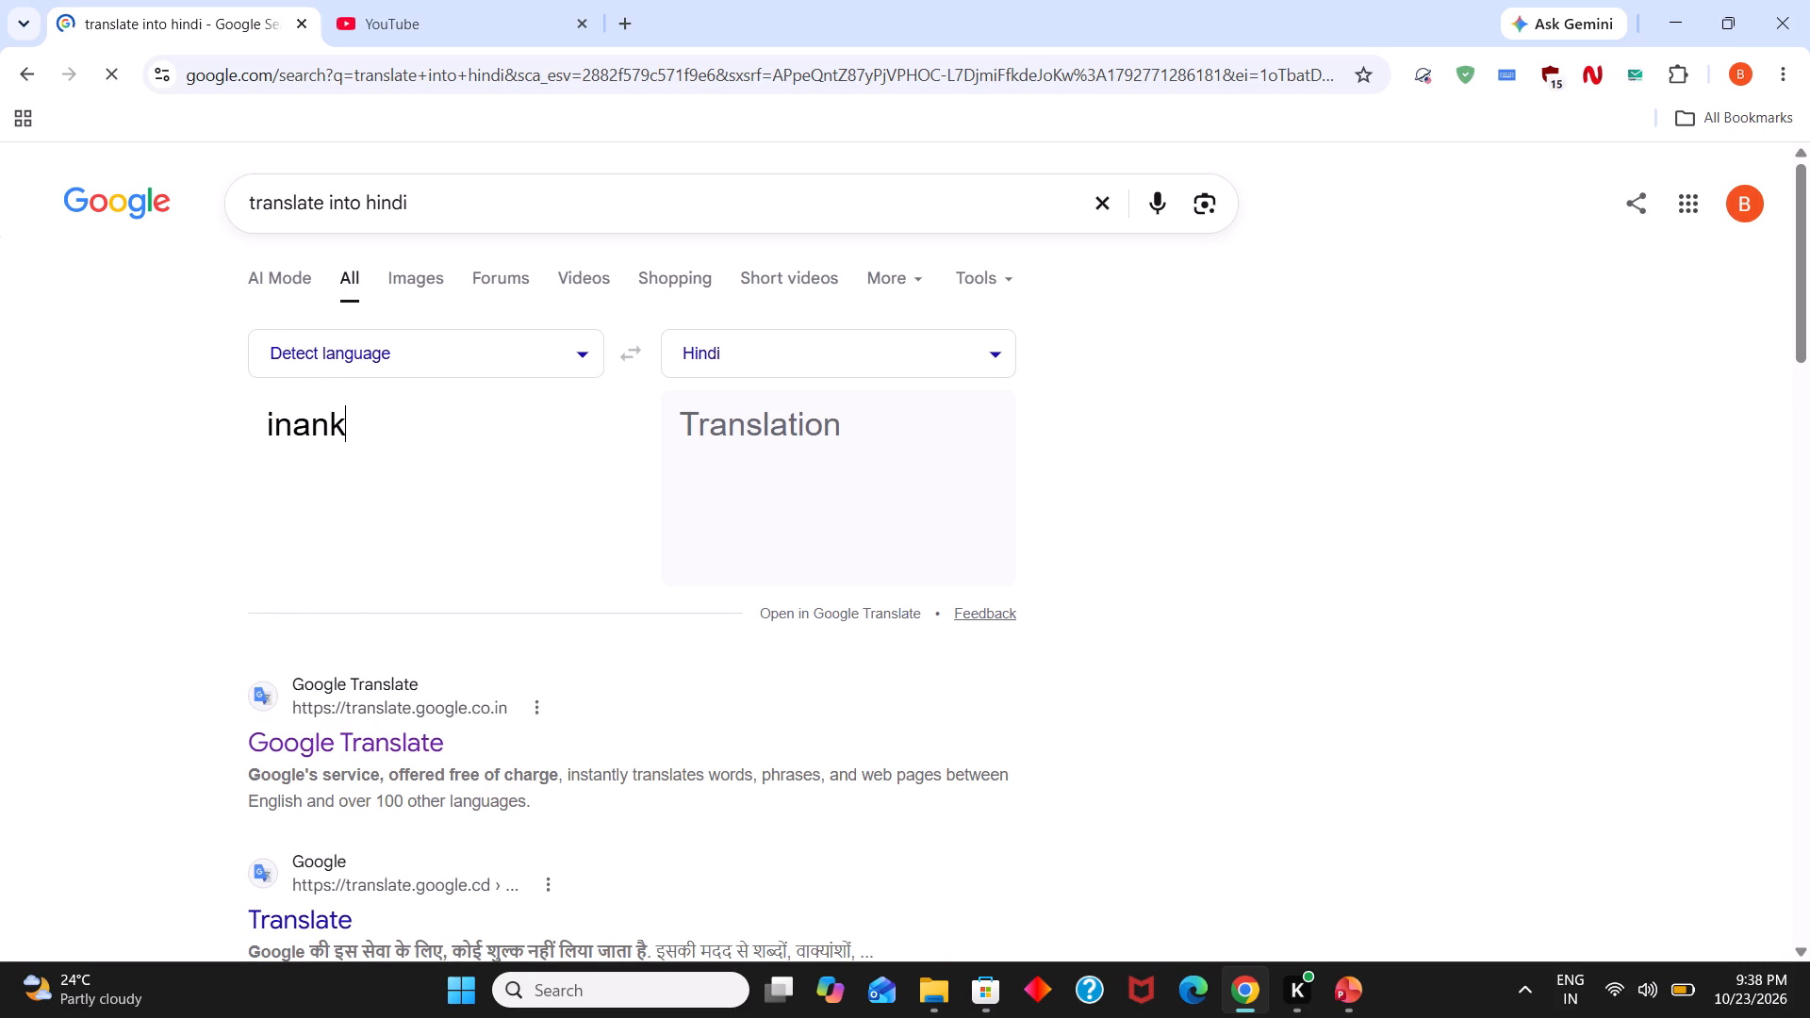
pyautogui.click(267, 422)
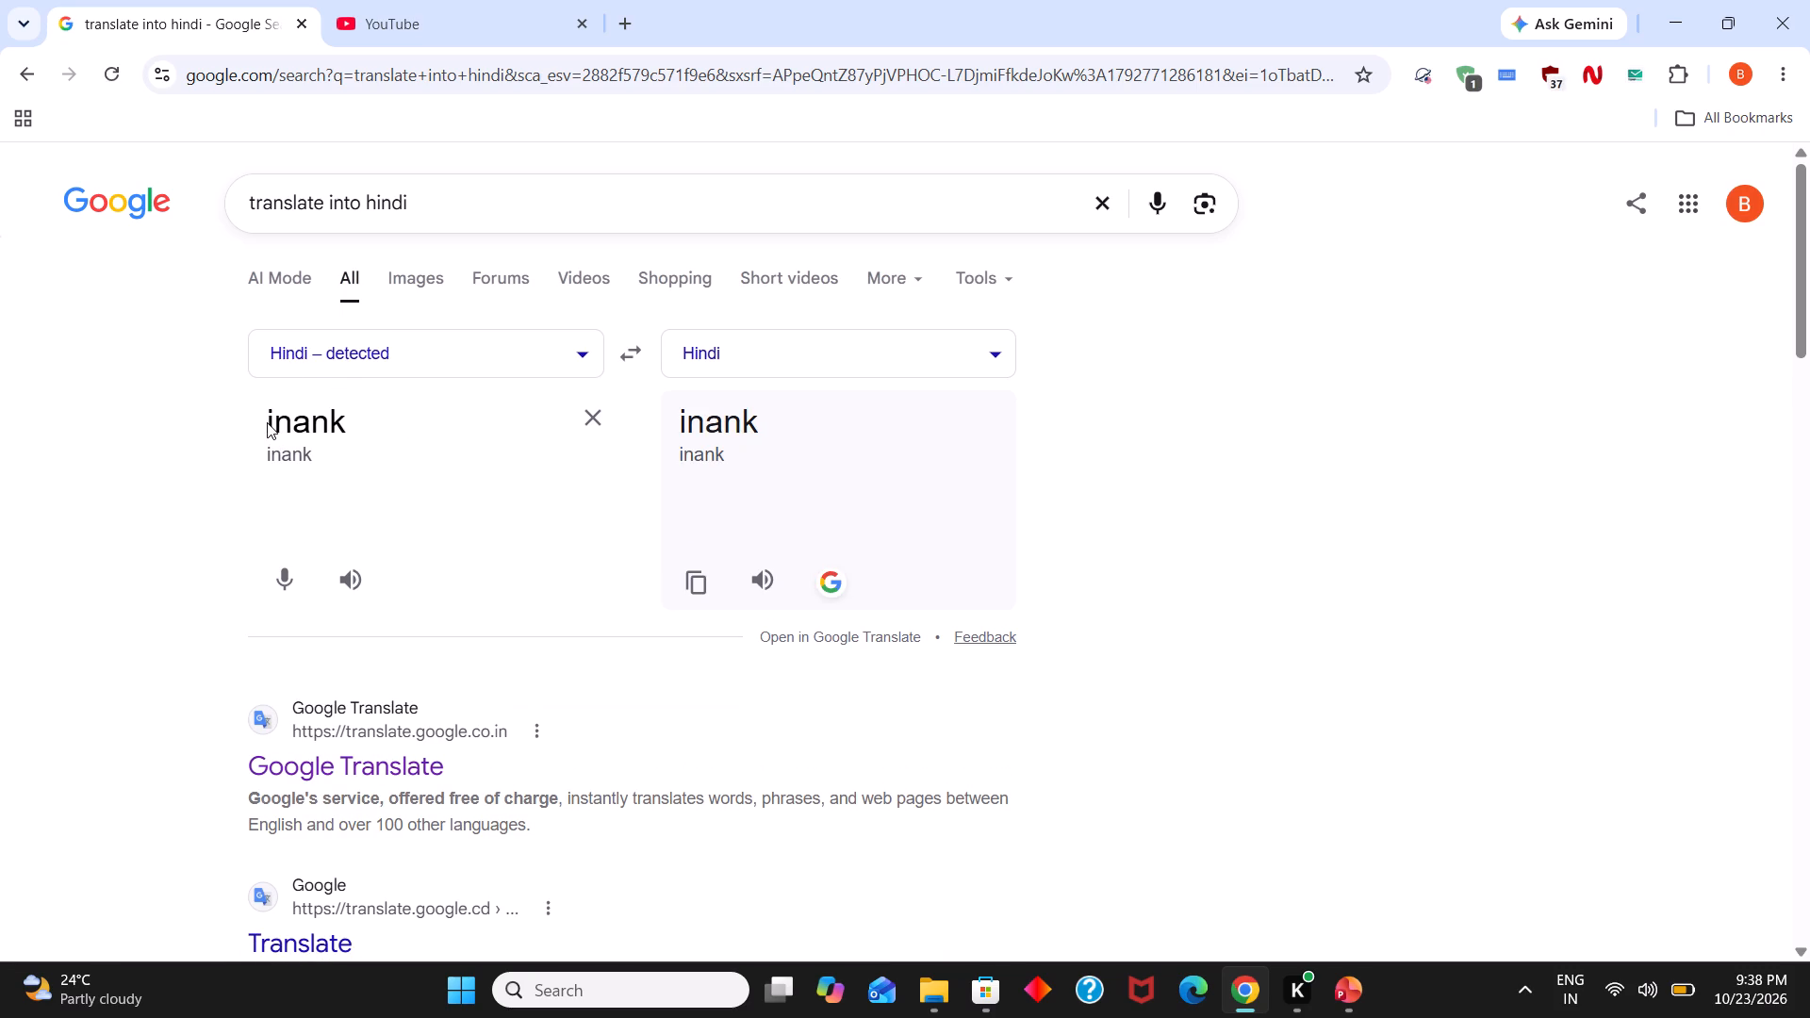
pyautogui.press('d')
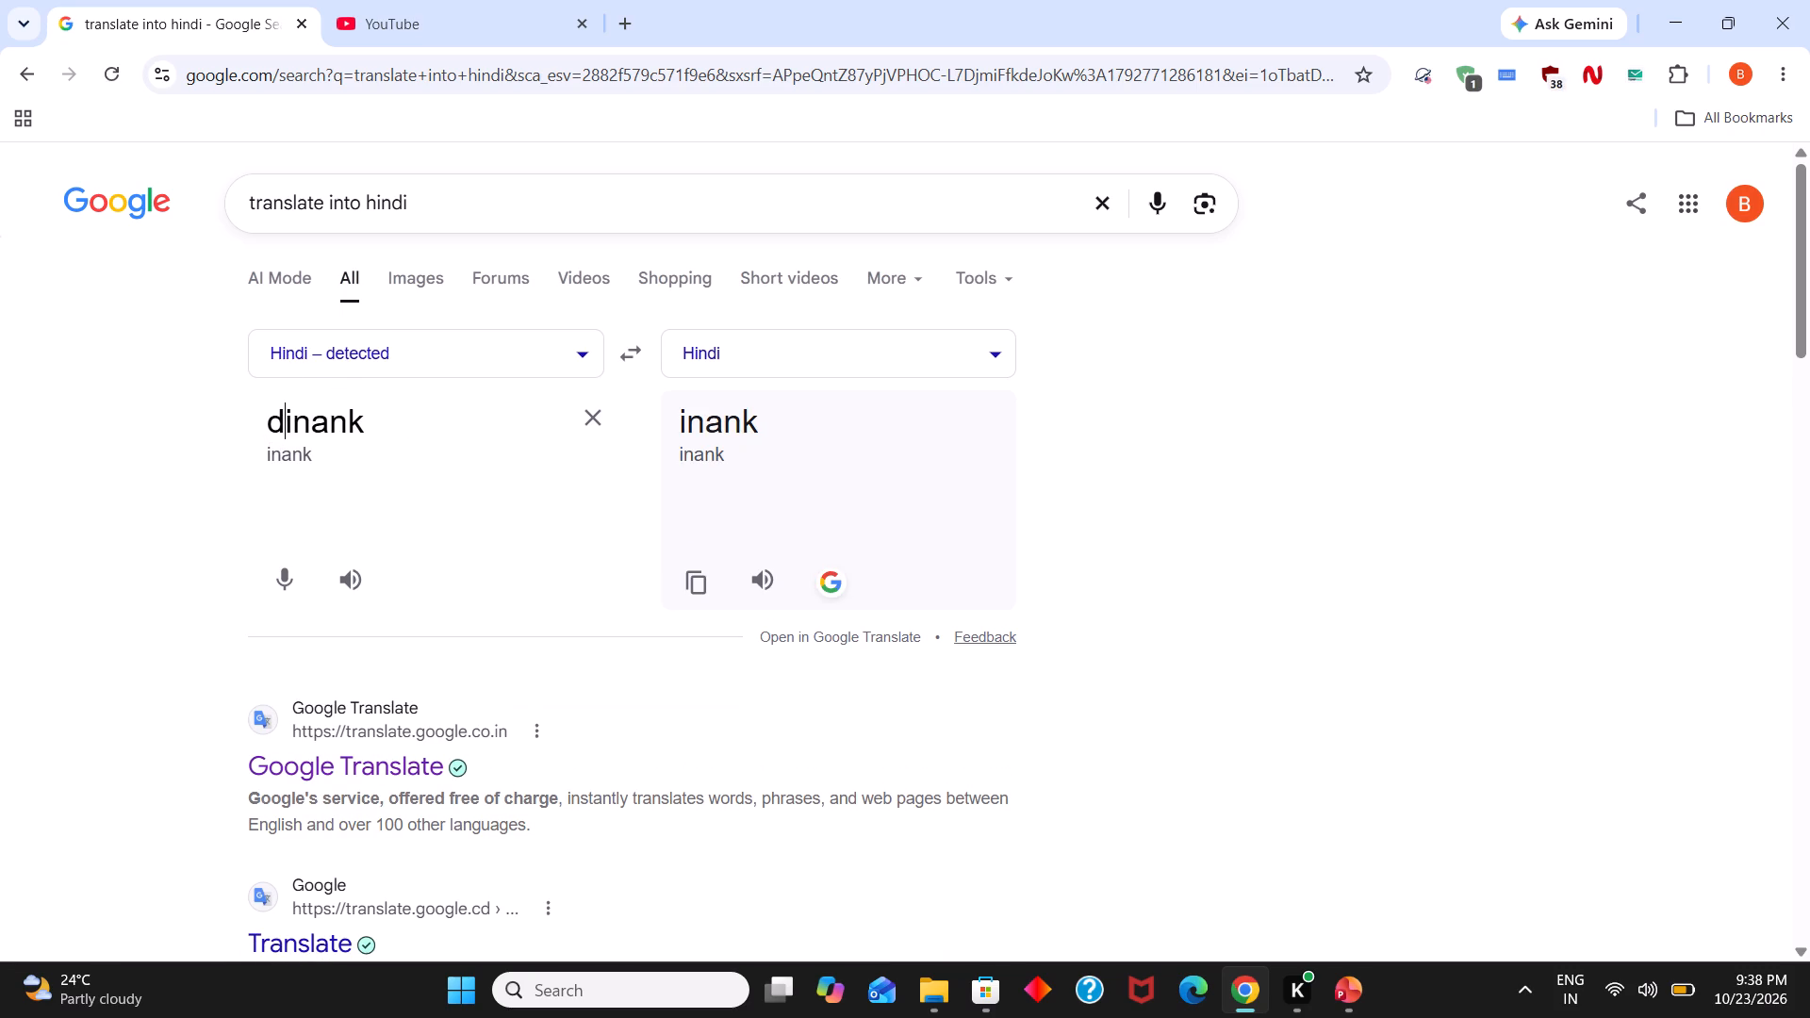
pyautogui.hotkey('ctrl', 'a')
pyautogui.hotkey('ctrl', 'c')
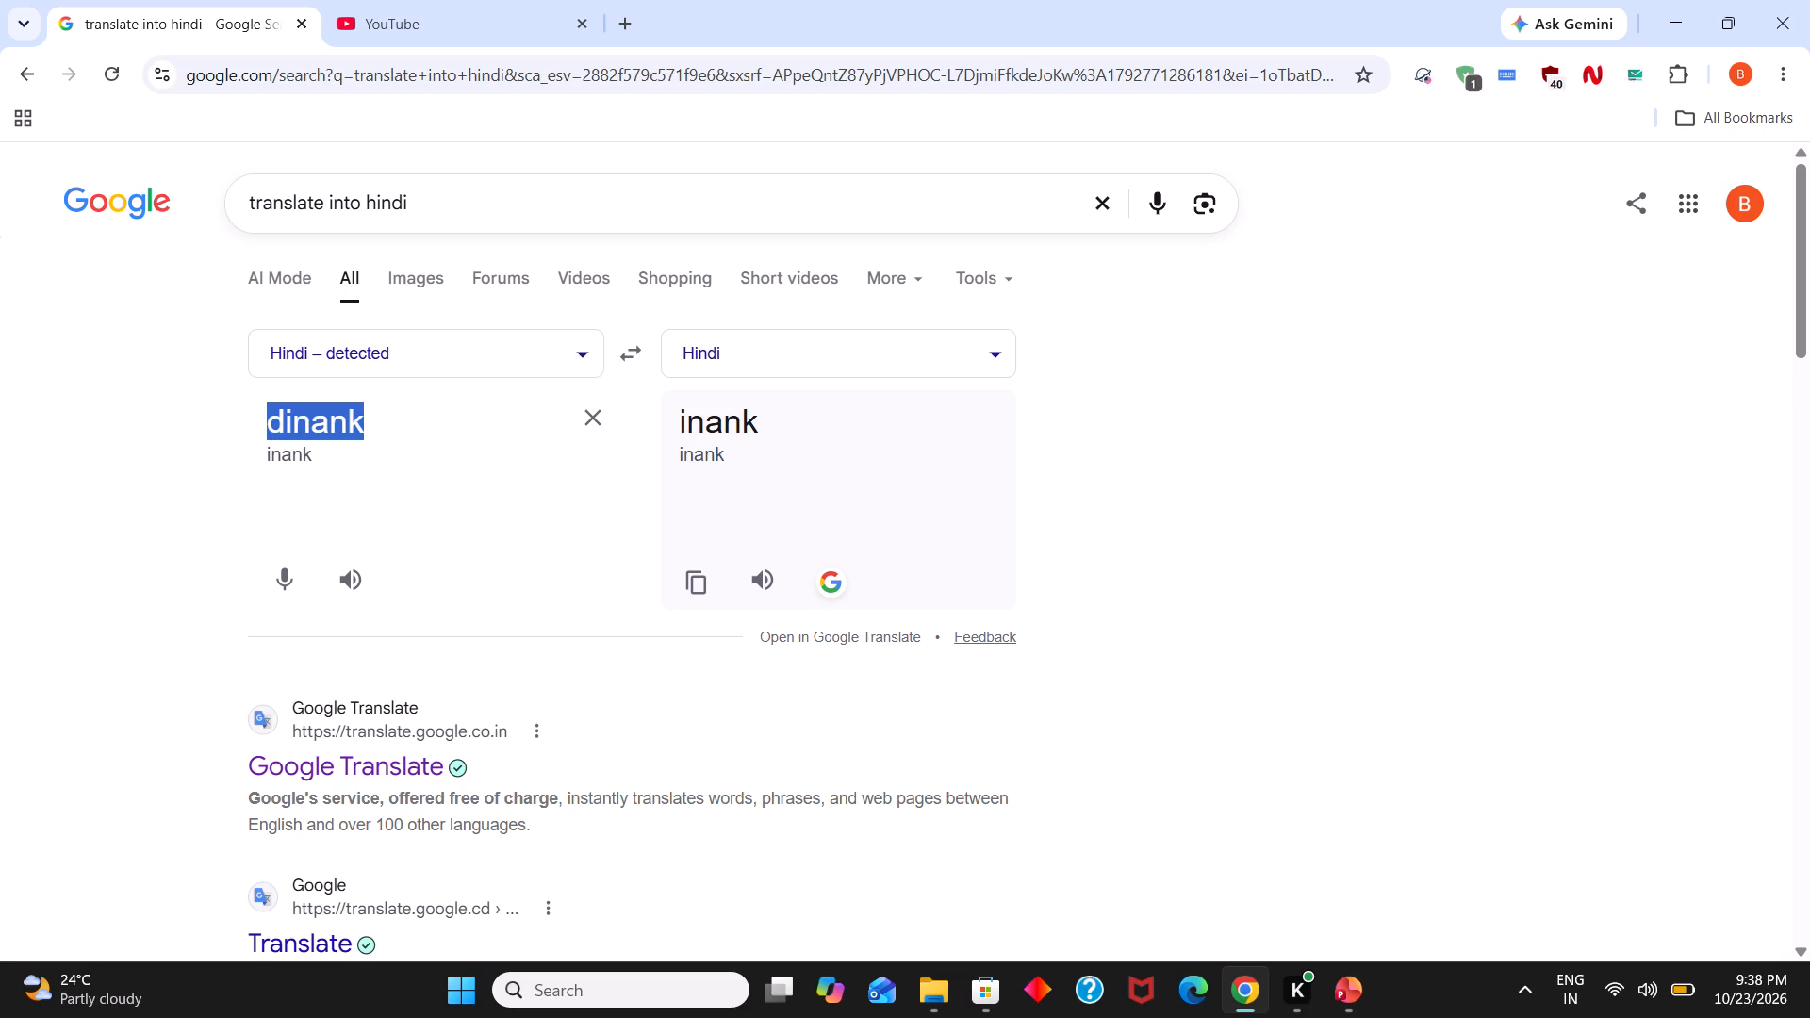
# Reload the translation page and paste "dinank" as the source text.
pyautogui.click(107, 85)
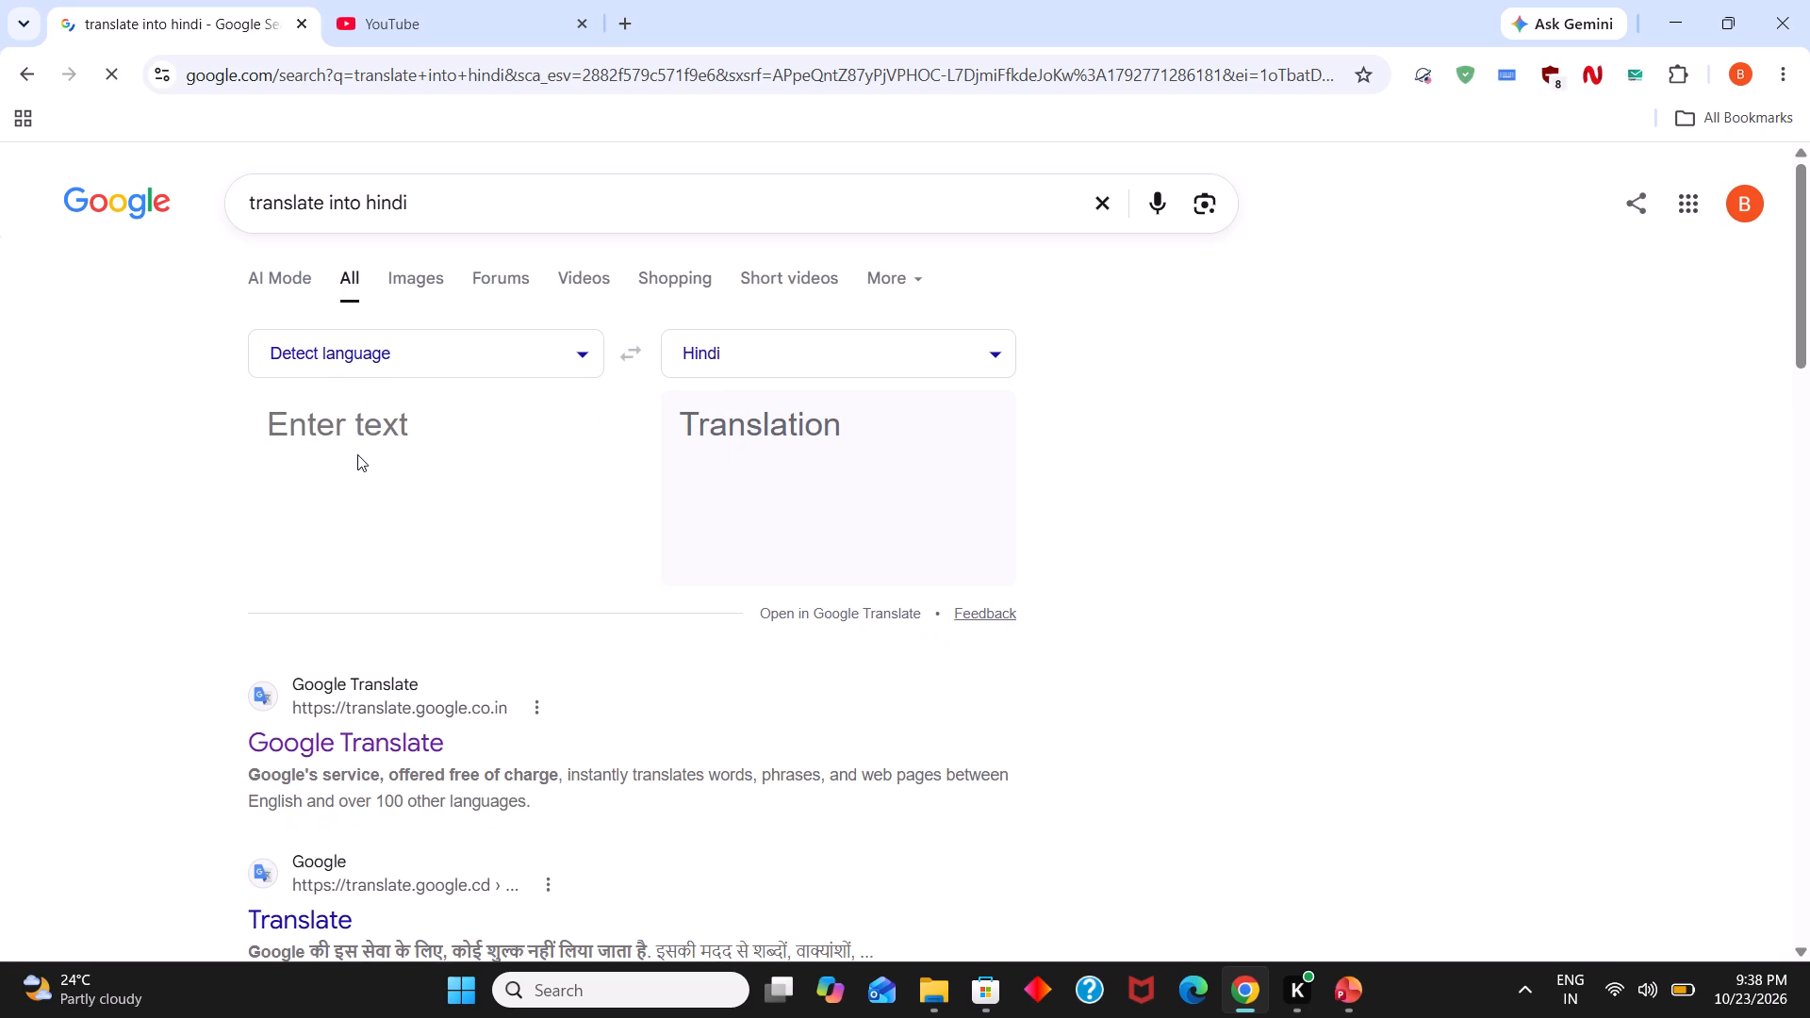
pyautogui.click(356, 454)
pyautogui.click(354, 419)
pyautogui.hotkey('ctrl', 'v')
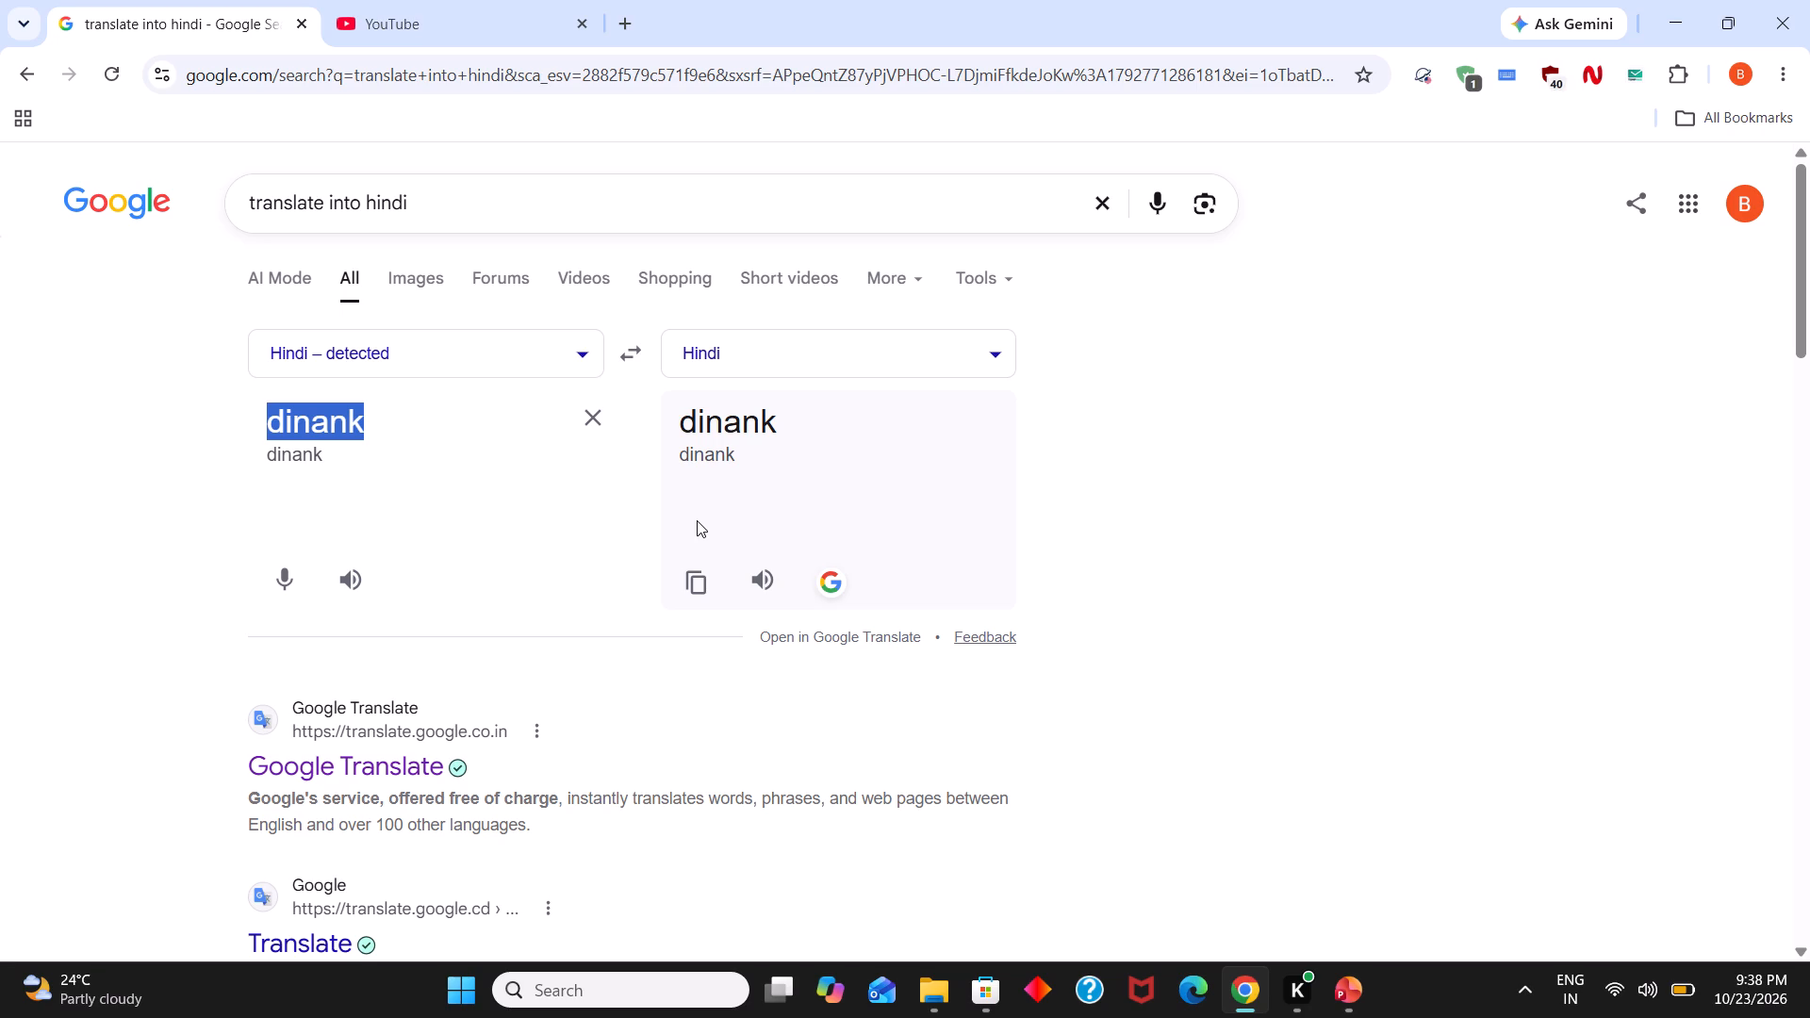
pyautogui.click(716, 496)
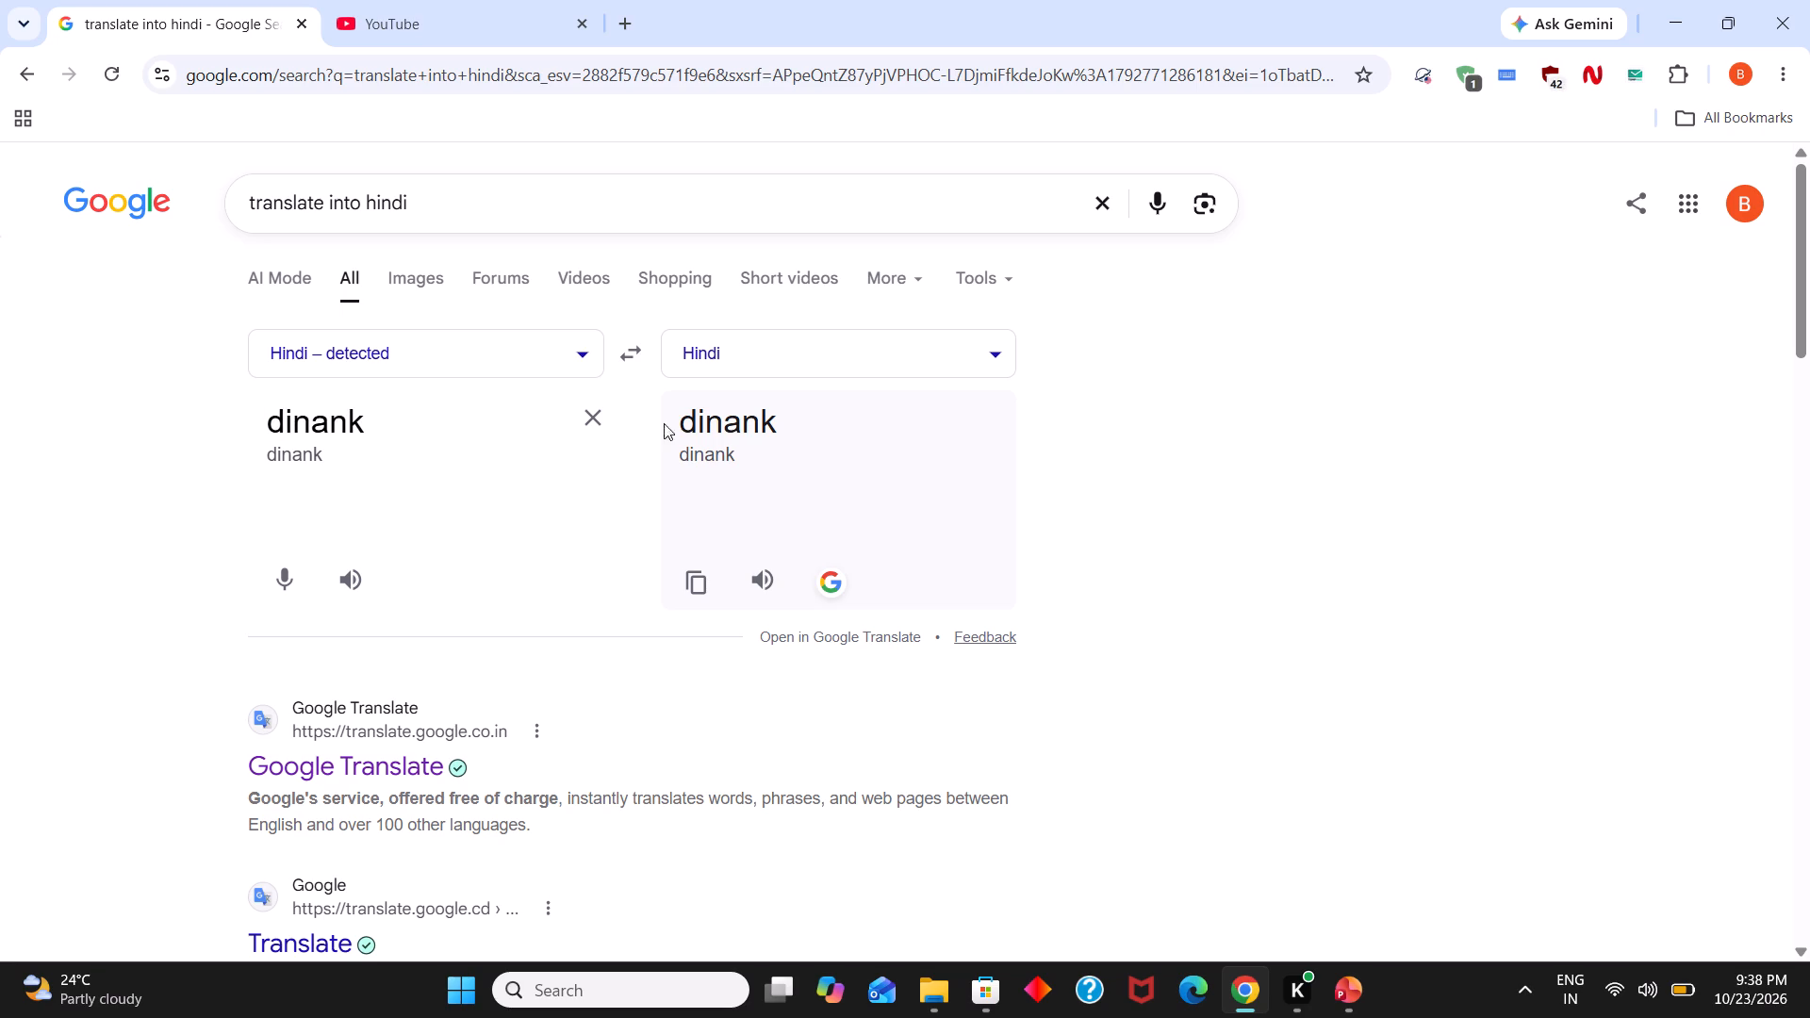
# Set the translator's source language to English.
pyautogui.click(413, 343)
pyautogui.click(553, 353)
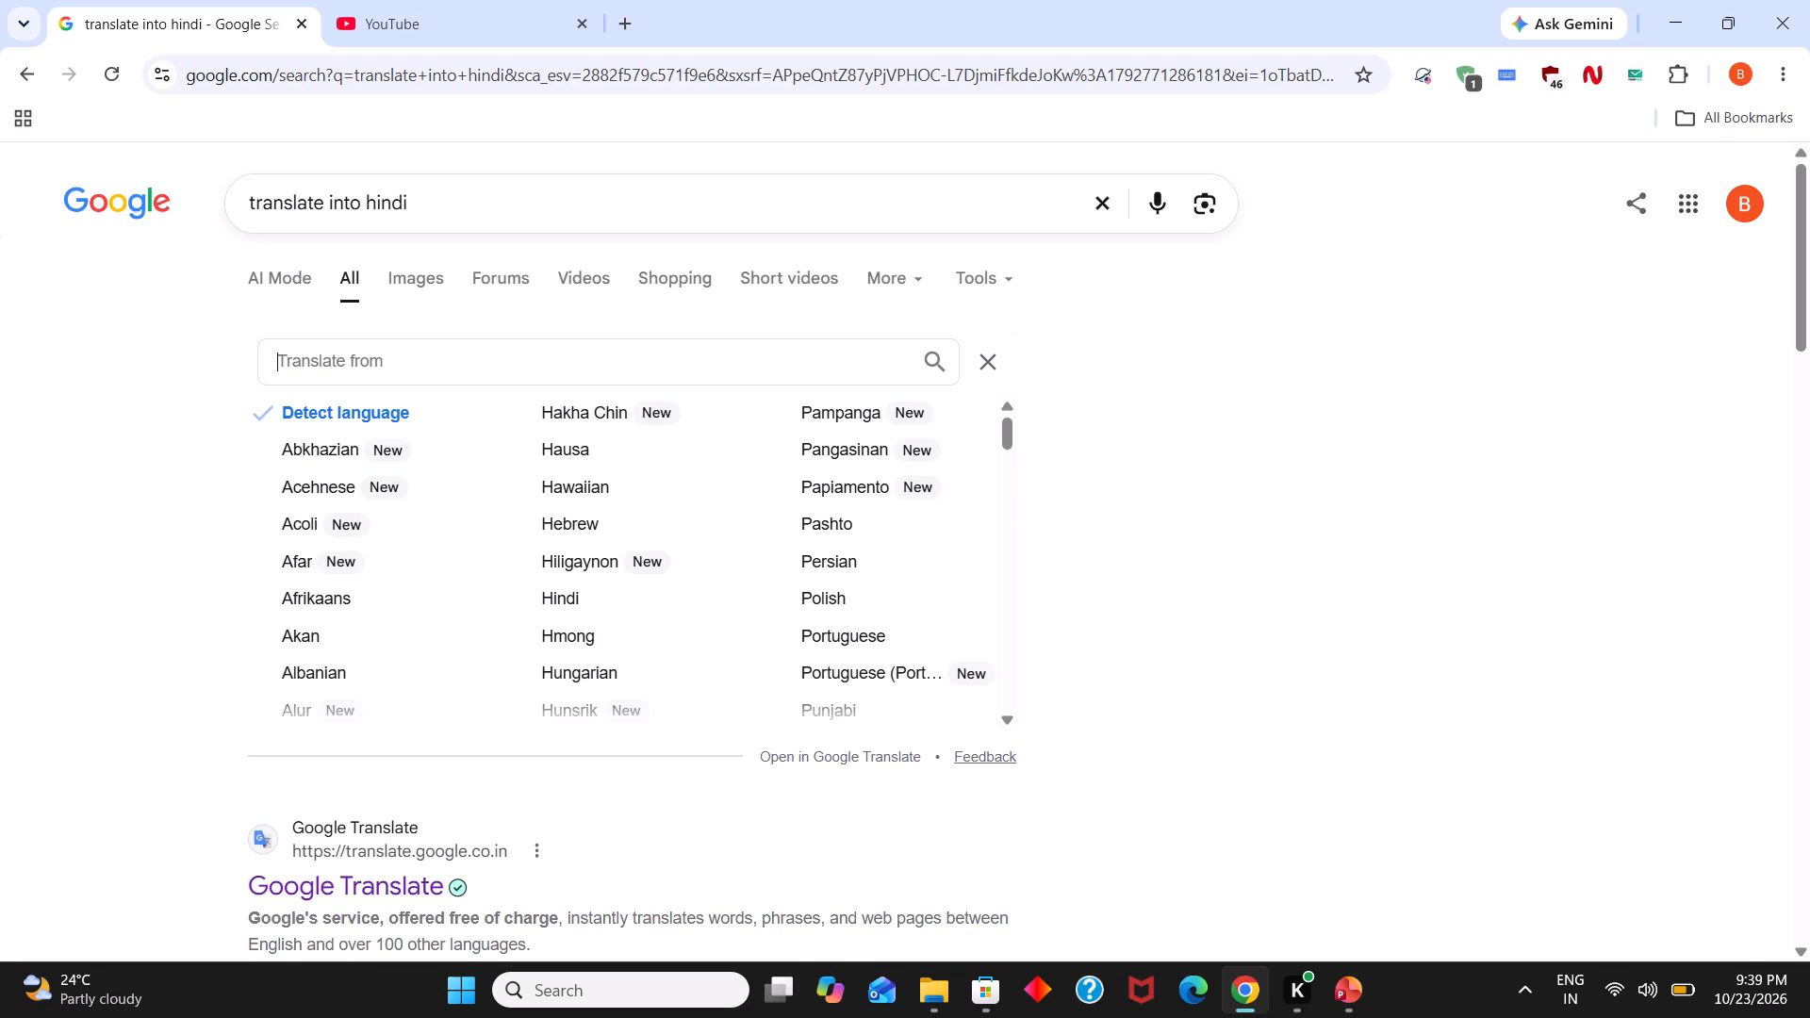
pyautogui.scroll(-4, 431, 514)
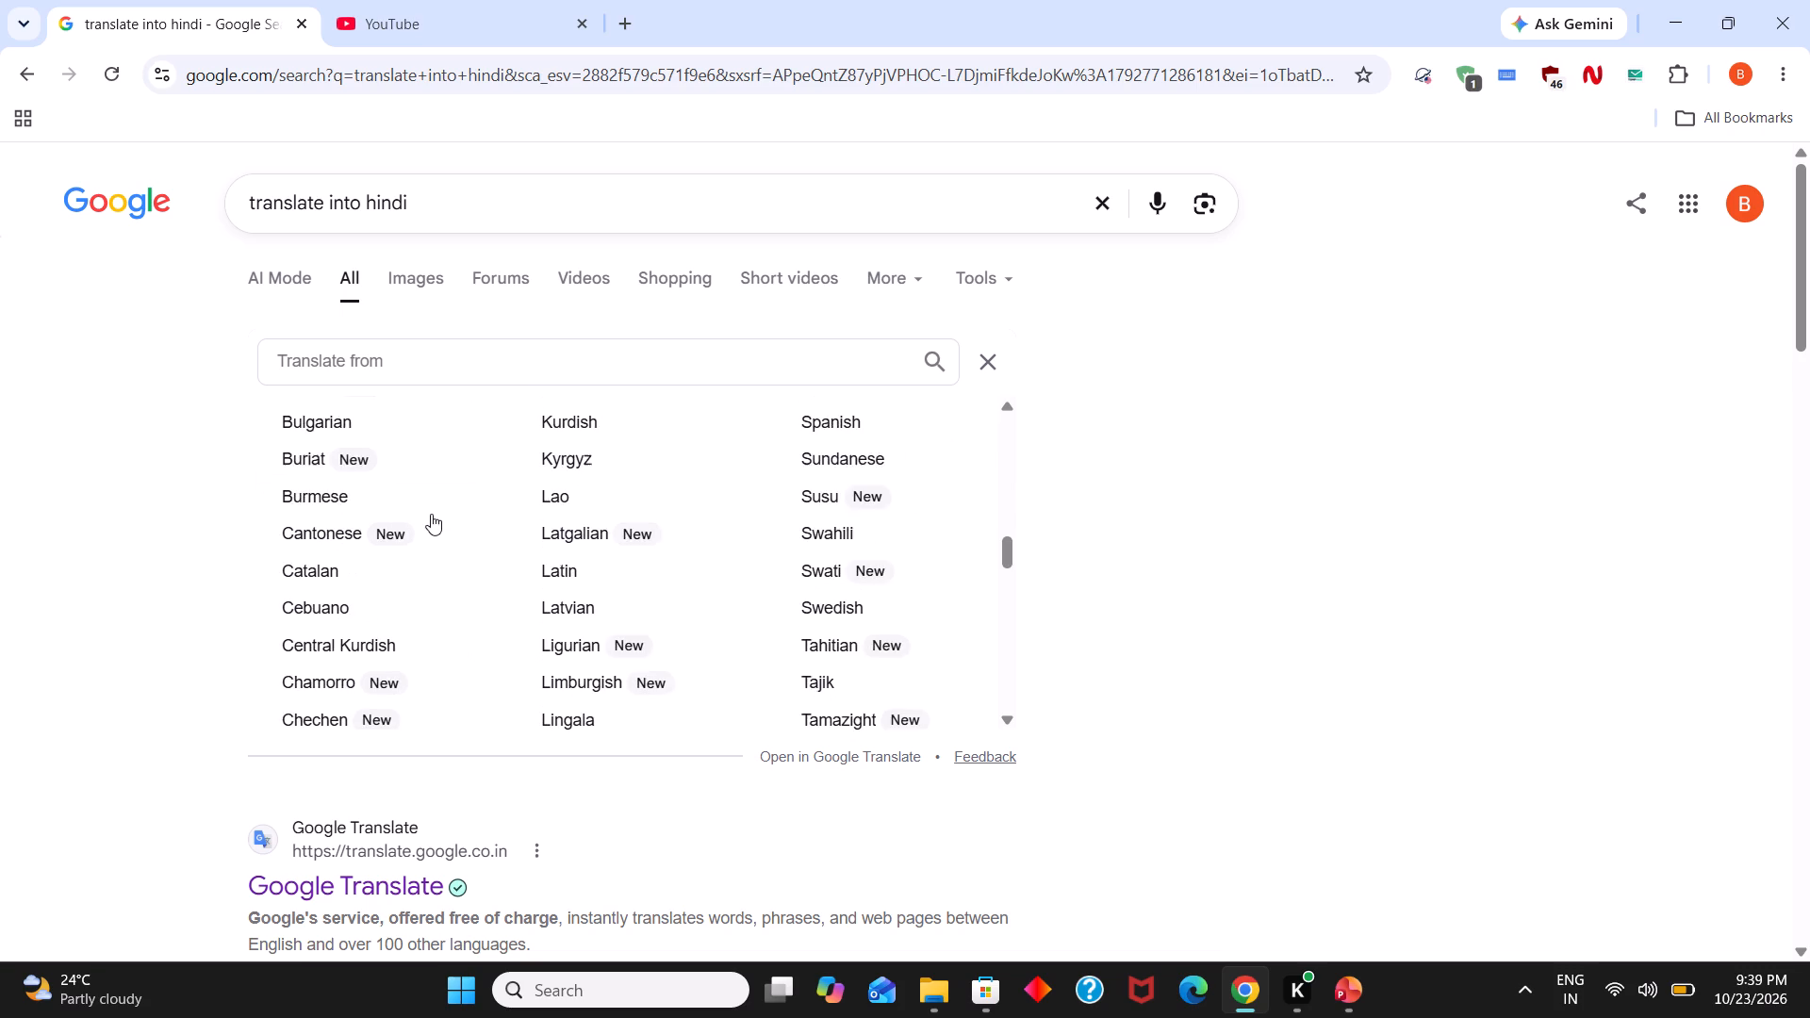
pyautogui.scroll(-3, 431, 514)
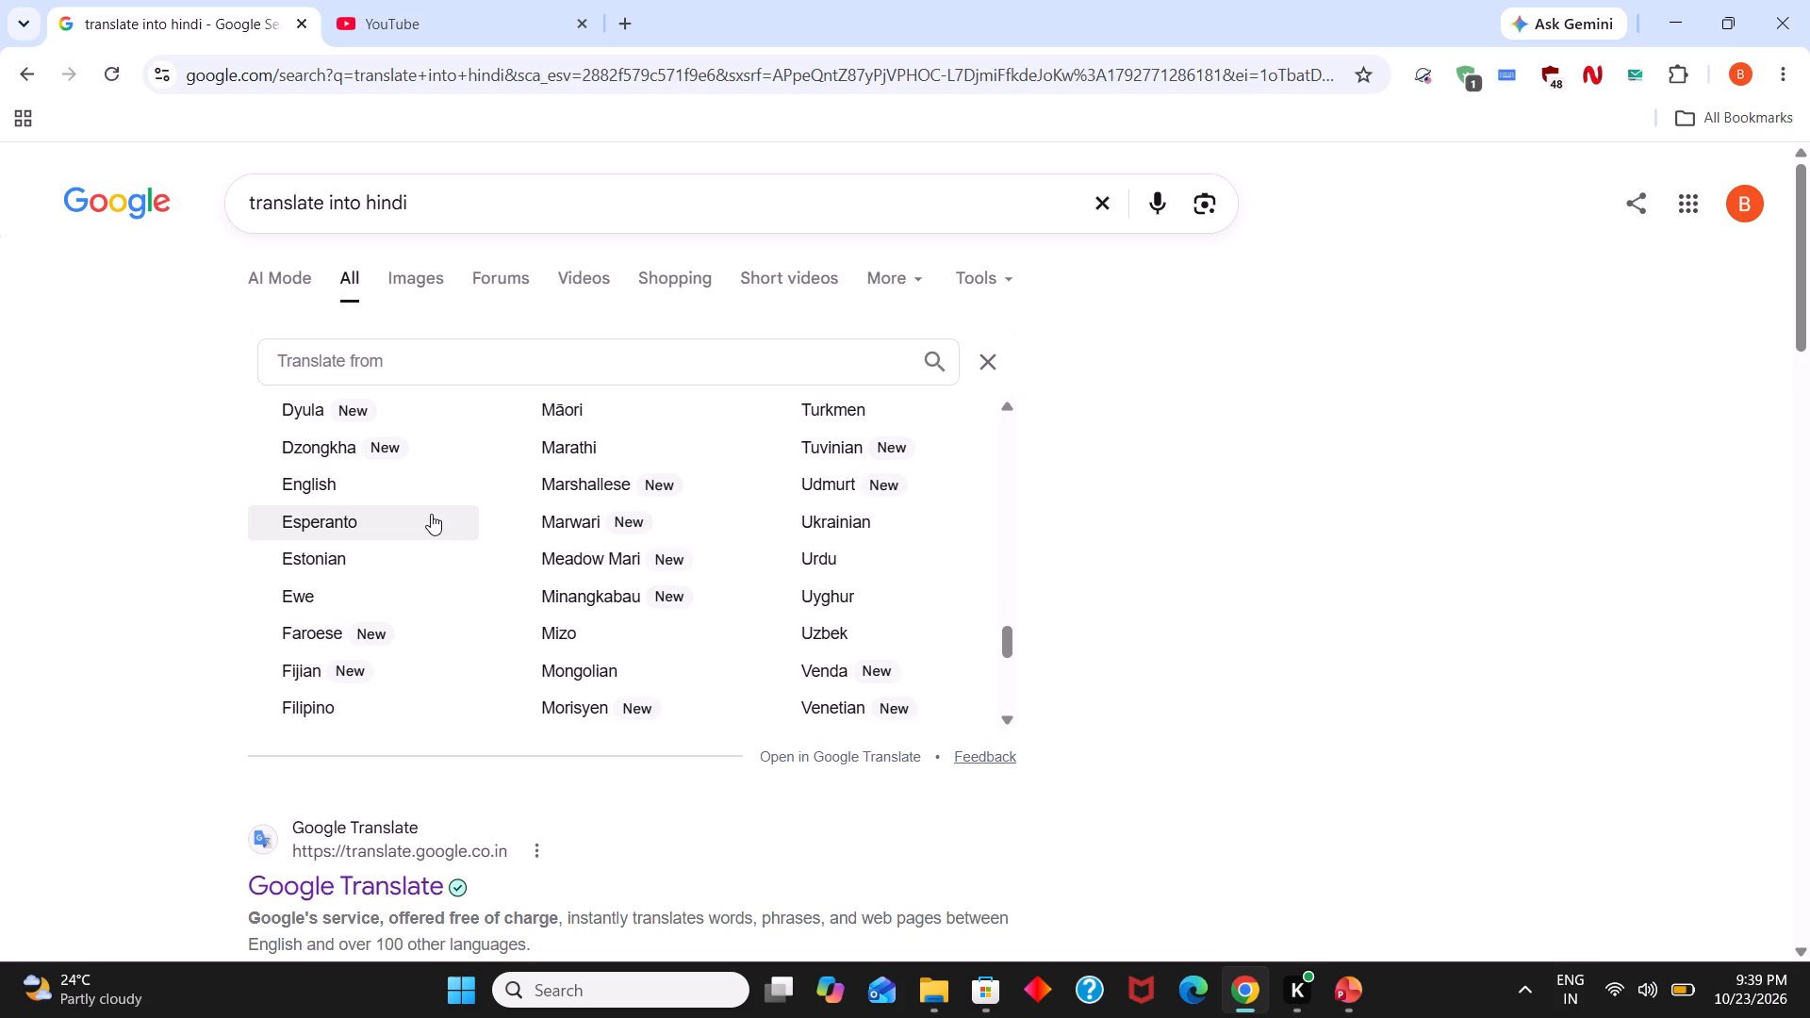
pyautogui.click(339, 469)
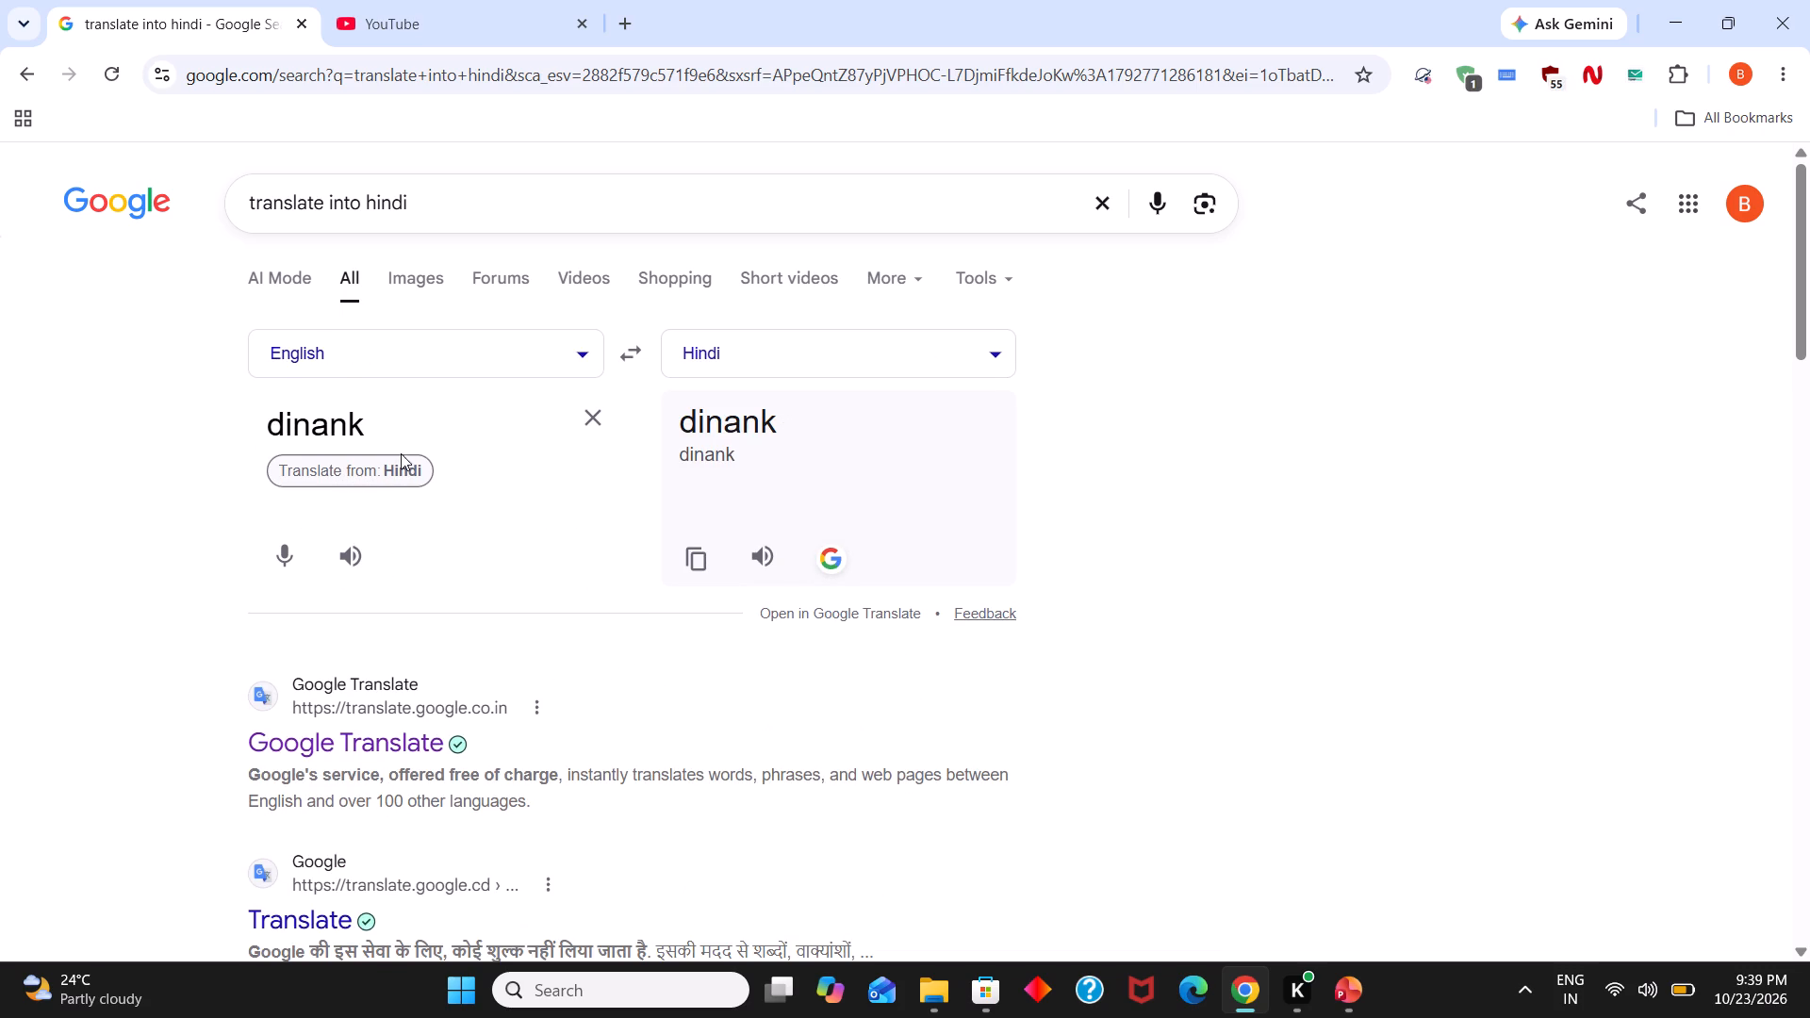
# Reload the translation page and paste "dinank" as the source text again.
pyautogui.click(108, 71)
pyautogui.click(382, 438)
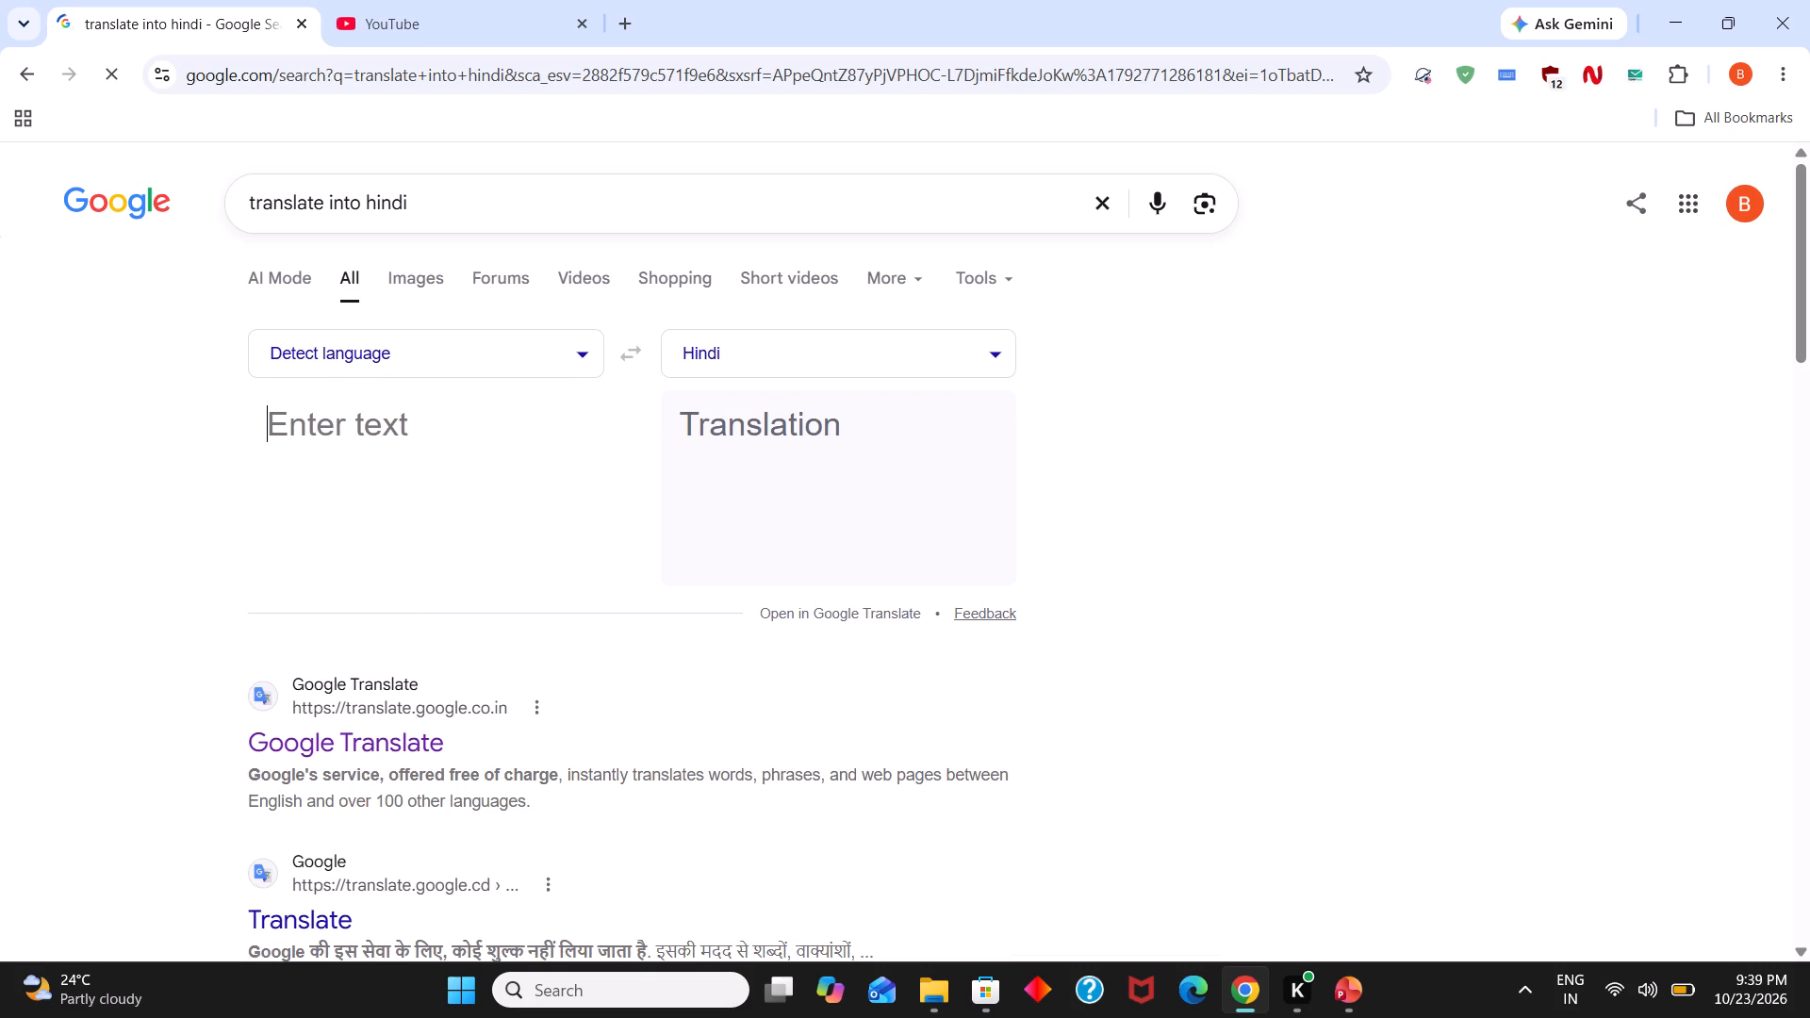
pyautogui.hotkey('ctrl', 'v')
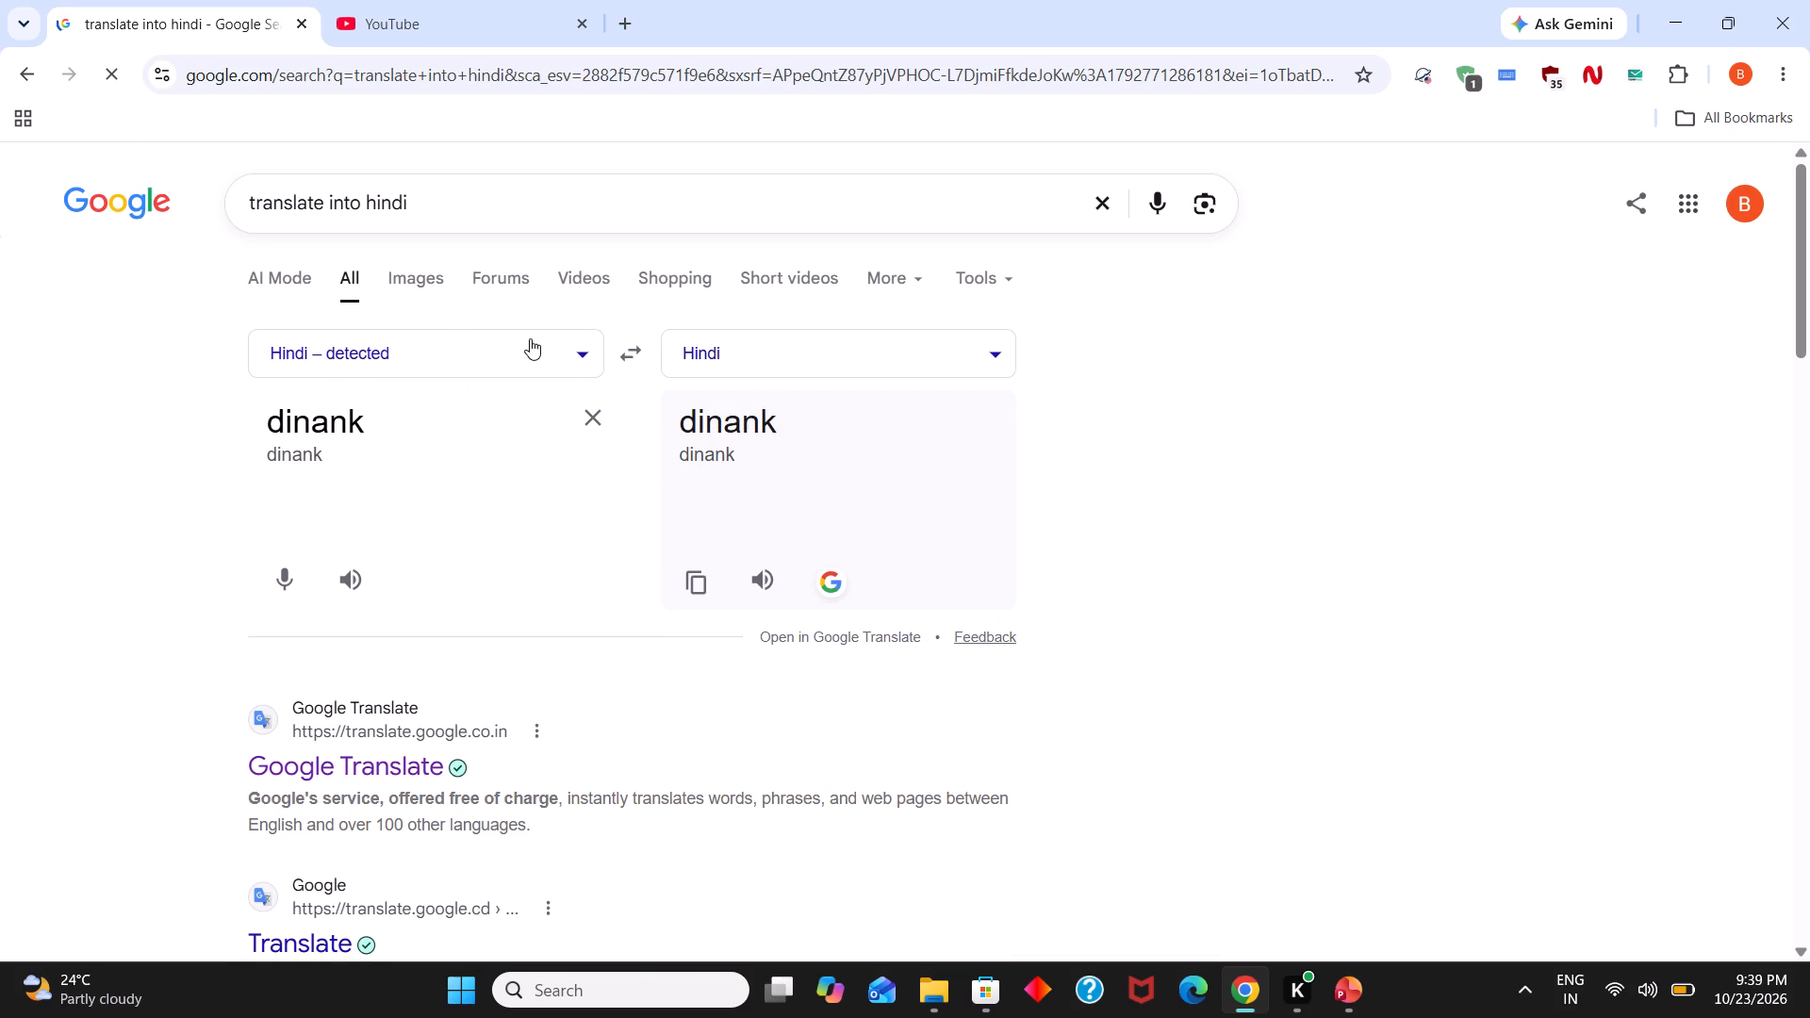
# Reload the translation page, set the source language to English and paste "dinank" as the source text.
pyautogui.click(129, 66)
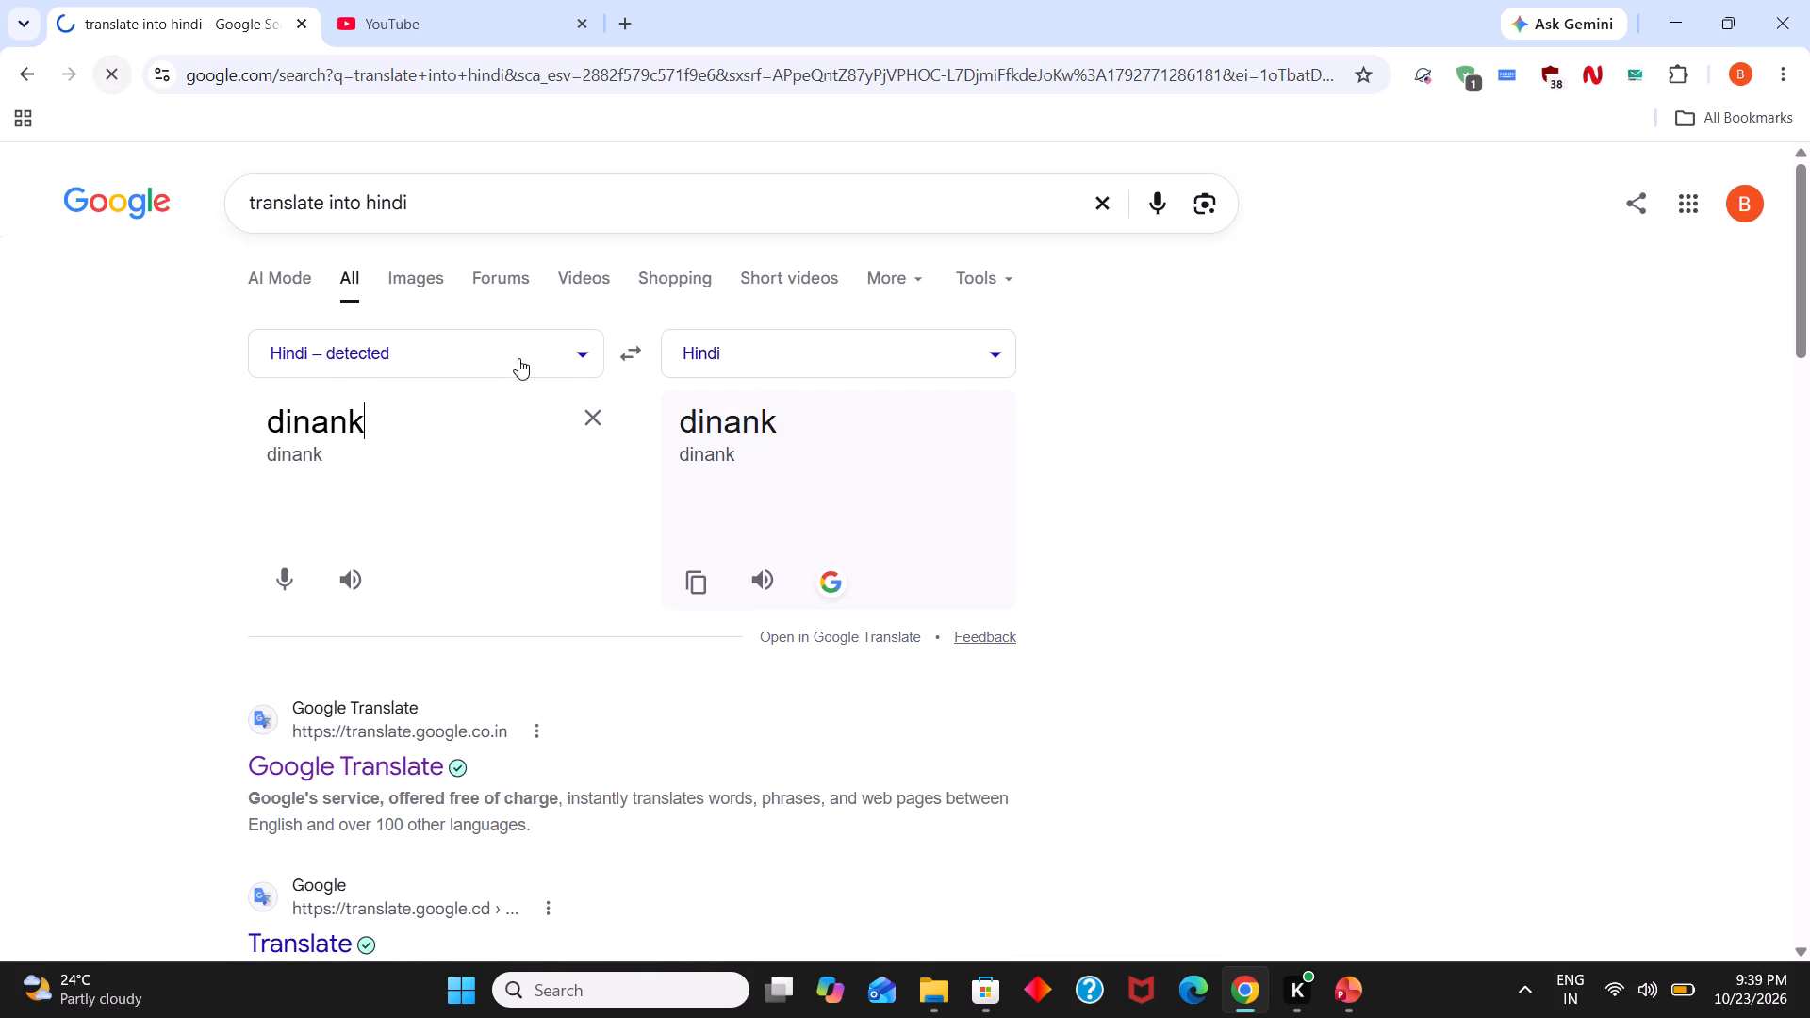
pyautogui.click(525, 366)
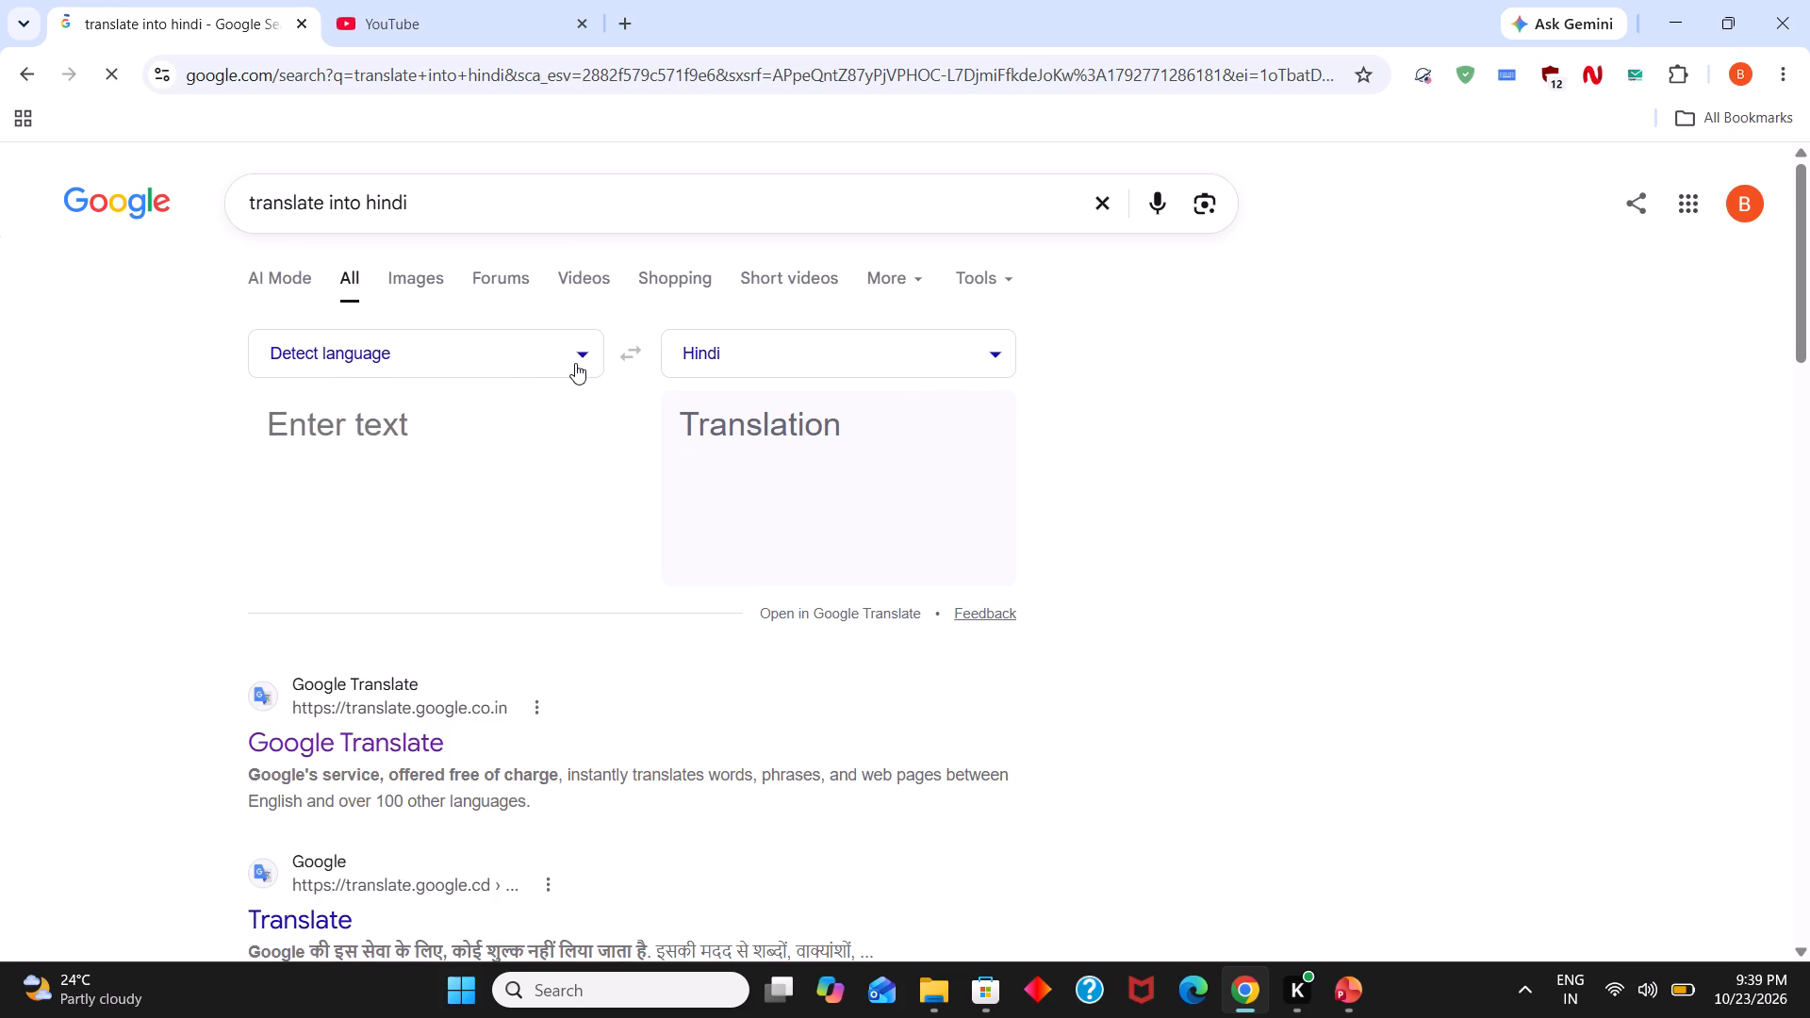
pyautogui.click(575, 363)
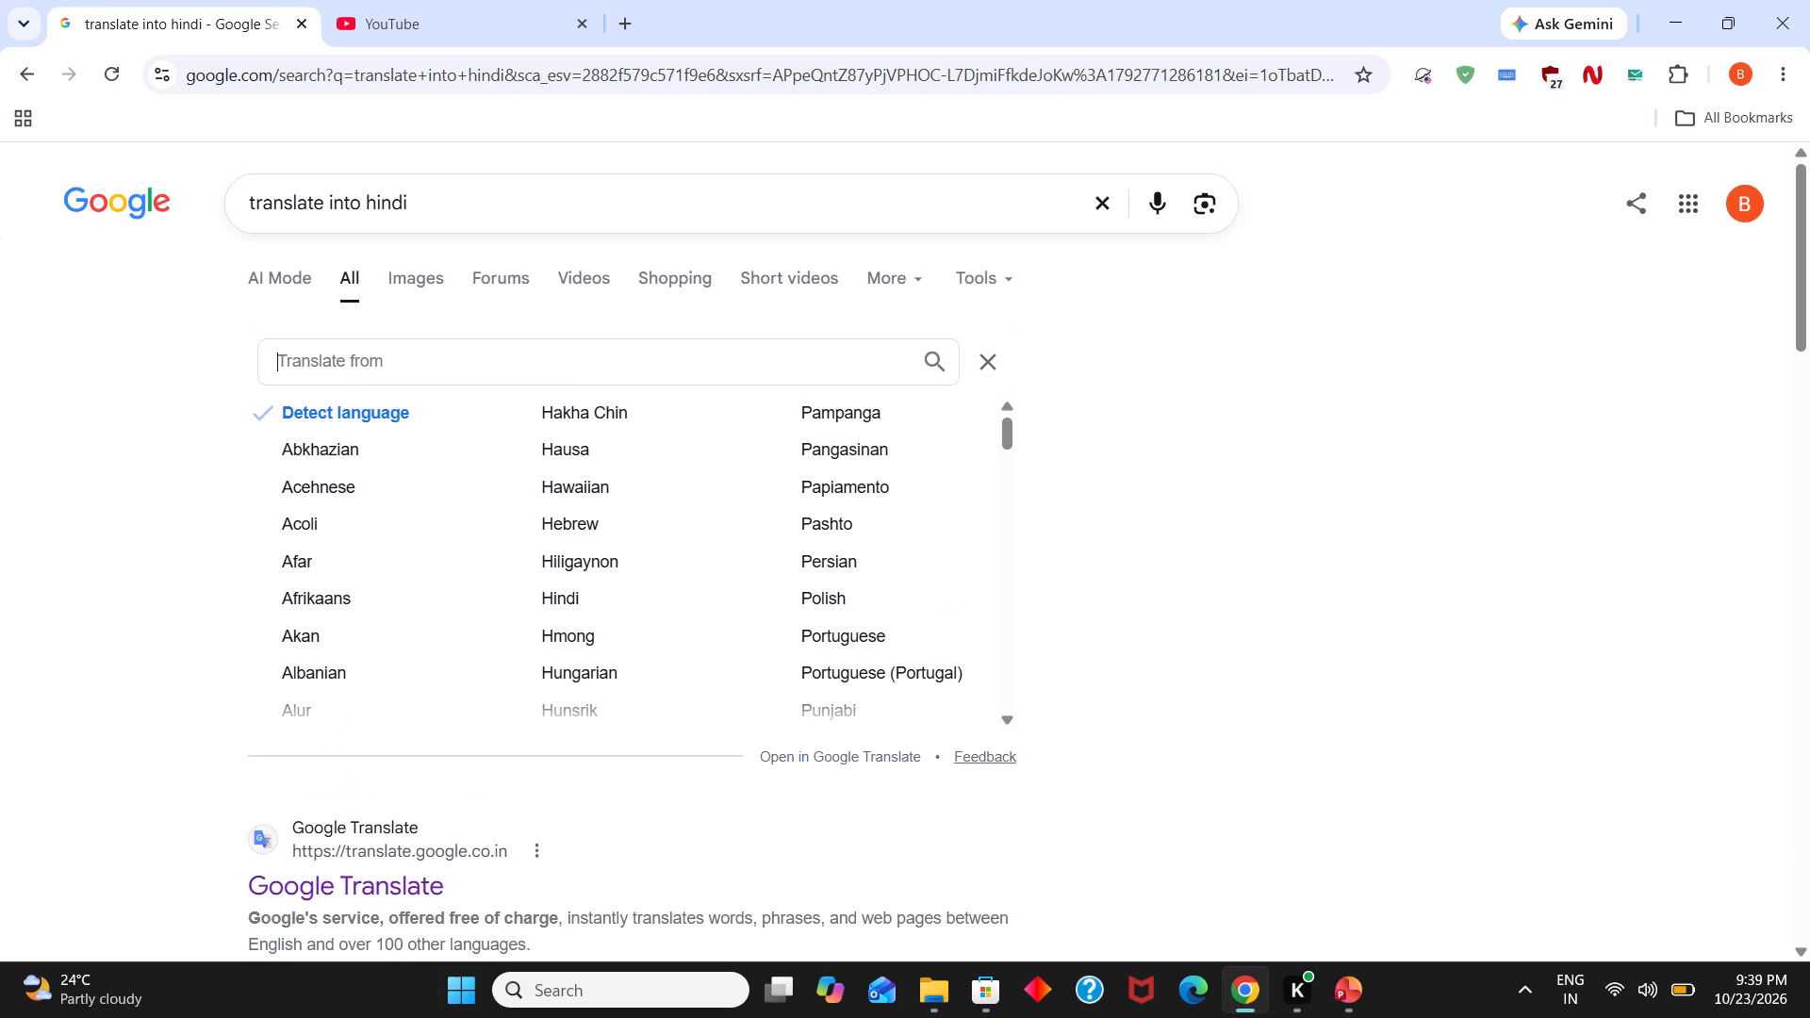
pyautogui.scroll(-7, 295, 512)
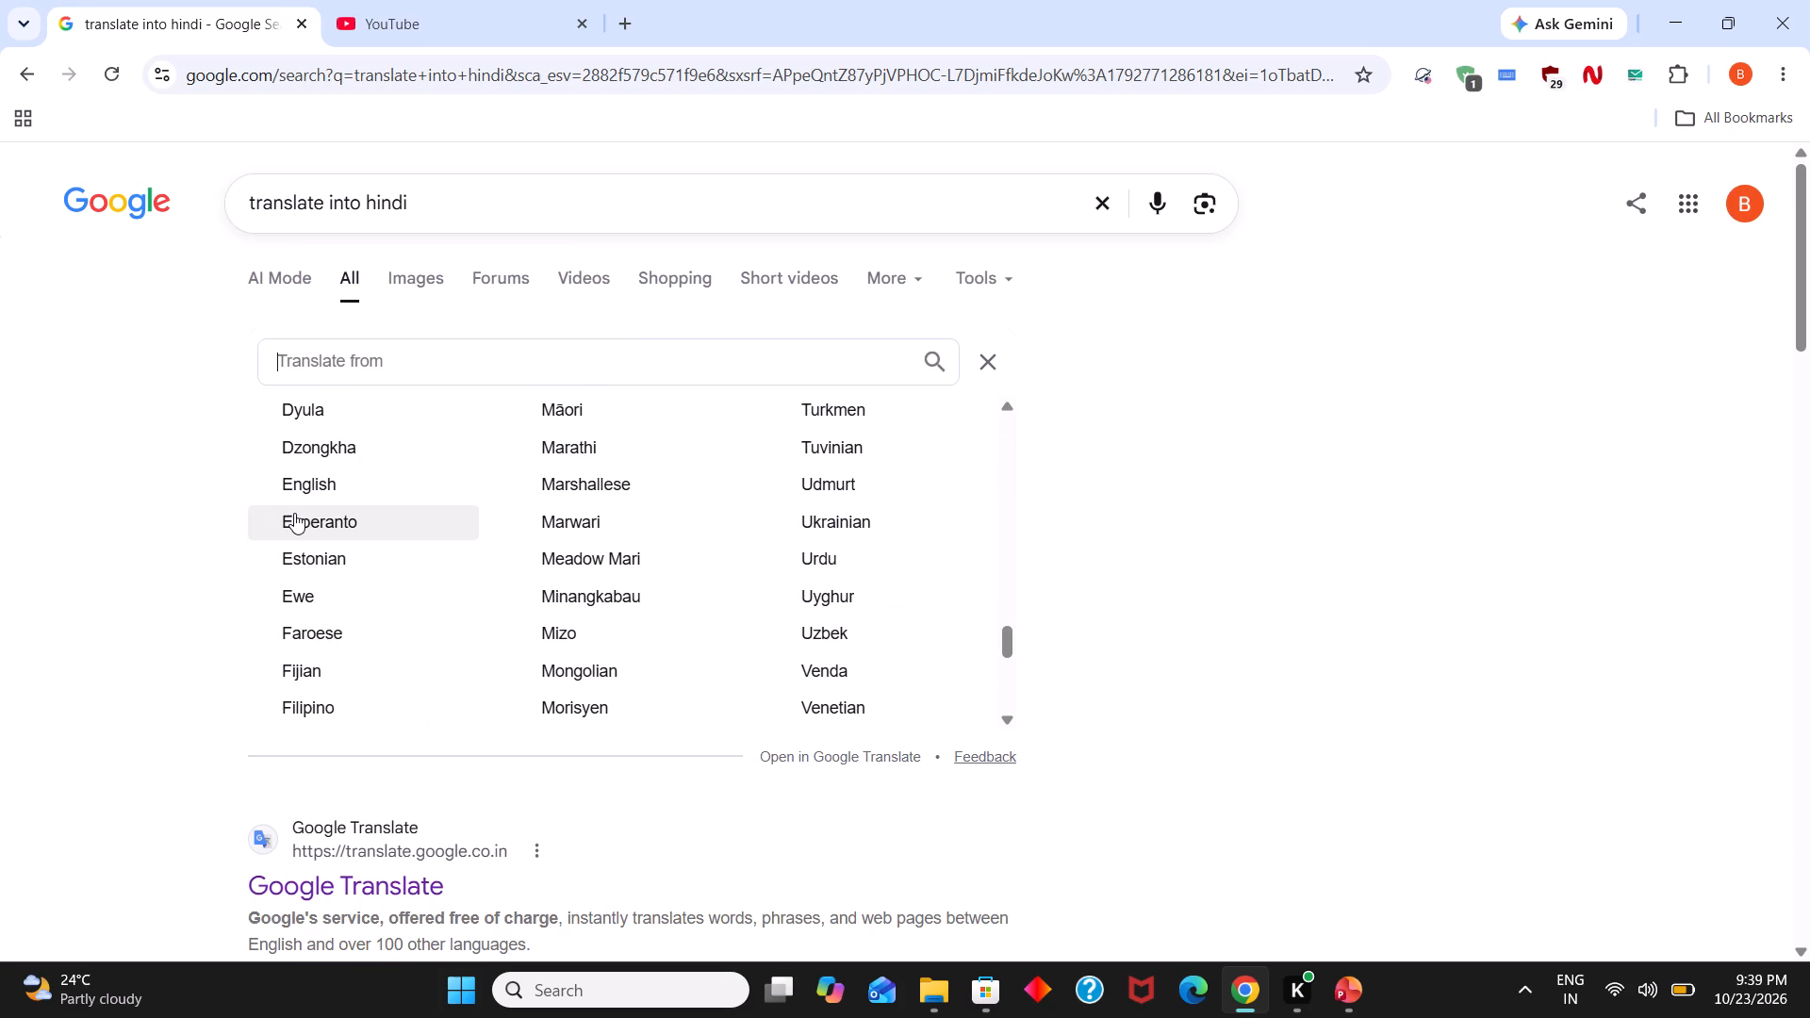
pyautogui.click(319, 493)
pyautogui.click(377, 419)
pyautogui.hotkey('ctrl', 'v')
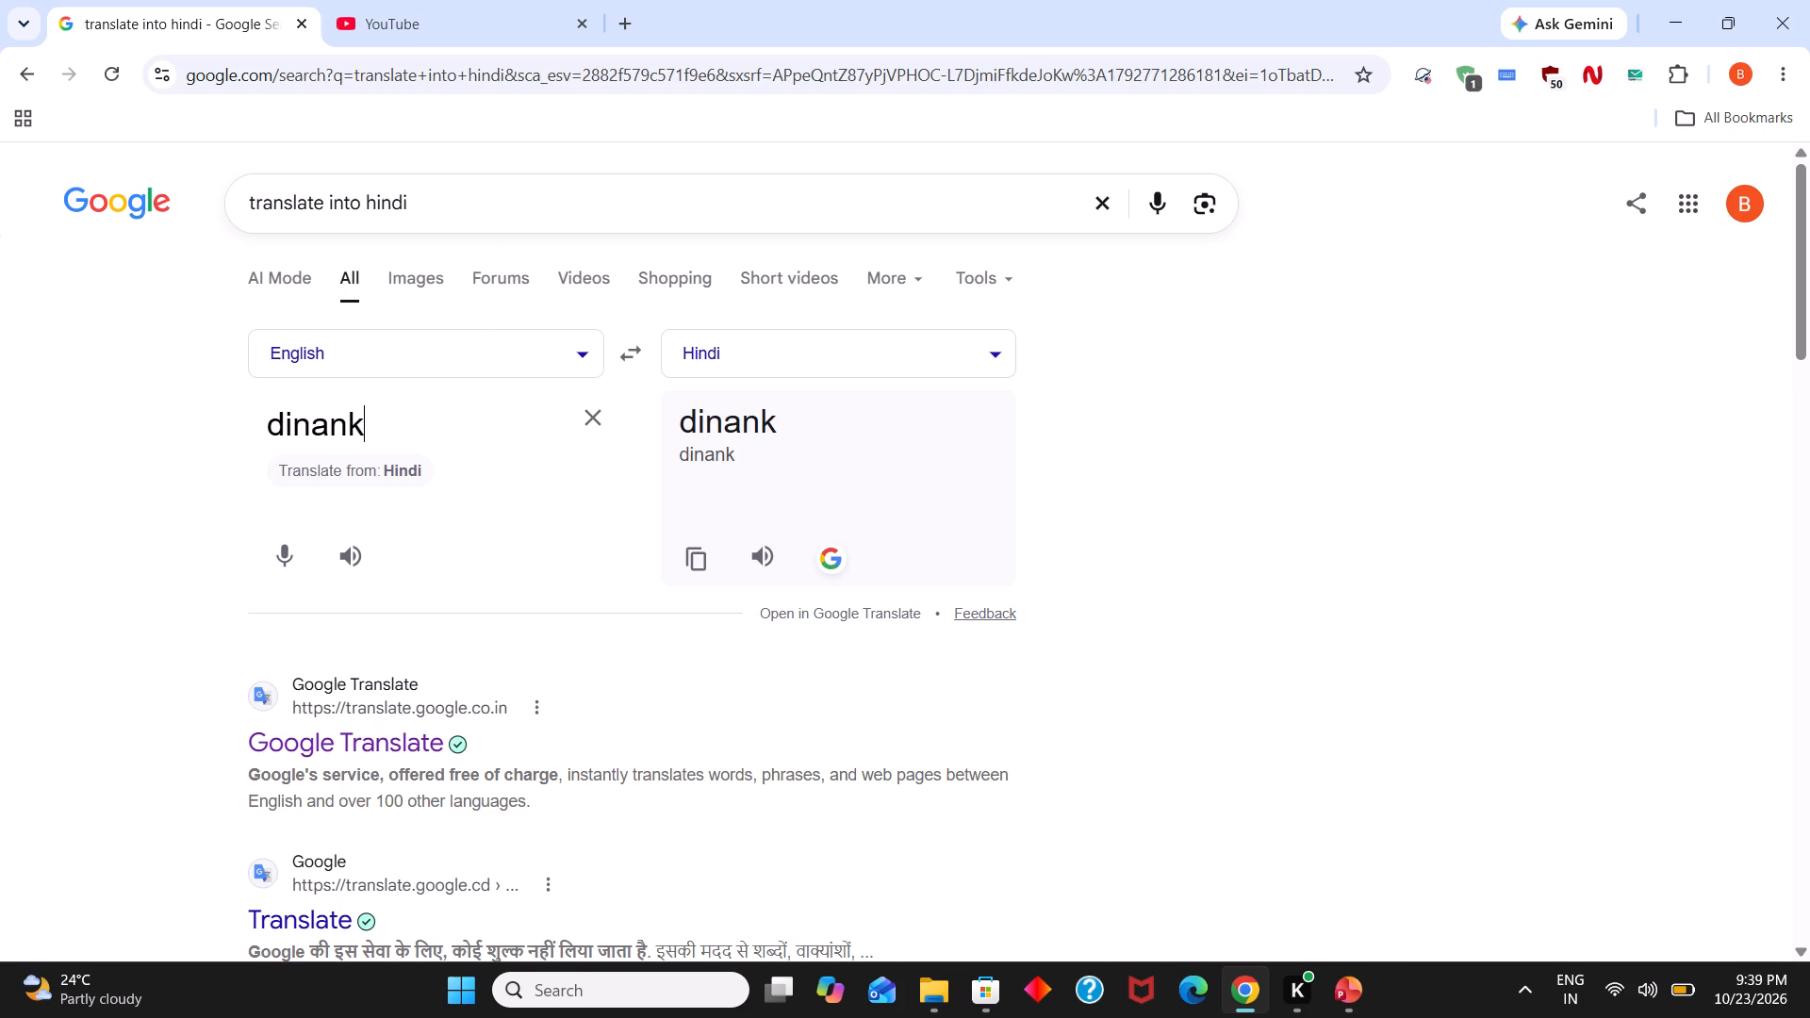
# Open the Google Translate site from the search results, translate "dinank" from English to Hindi and copy the translation दिनांक.
pyautogui.scroll(-1, 494, 561)
pyautogui.click(320, 434)
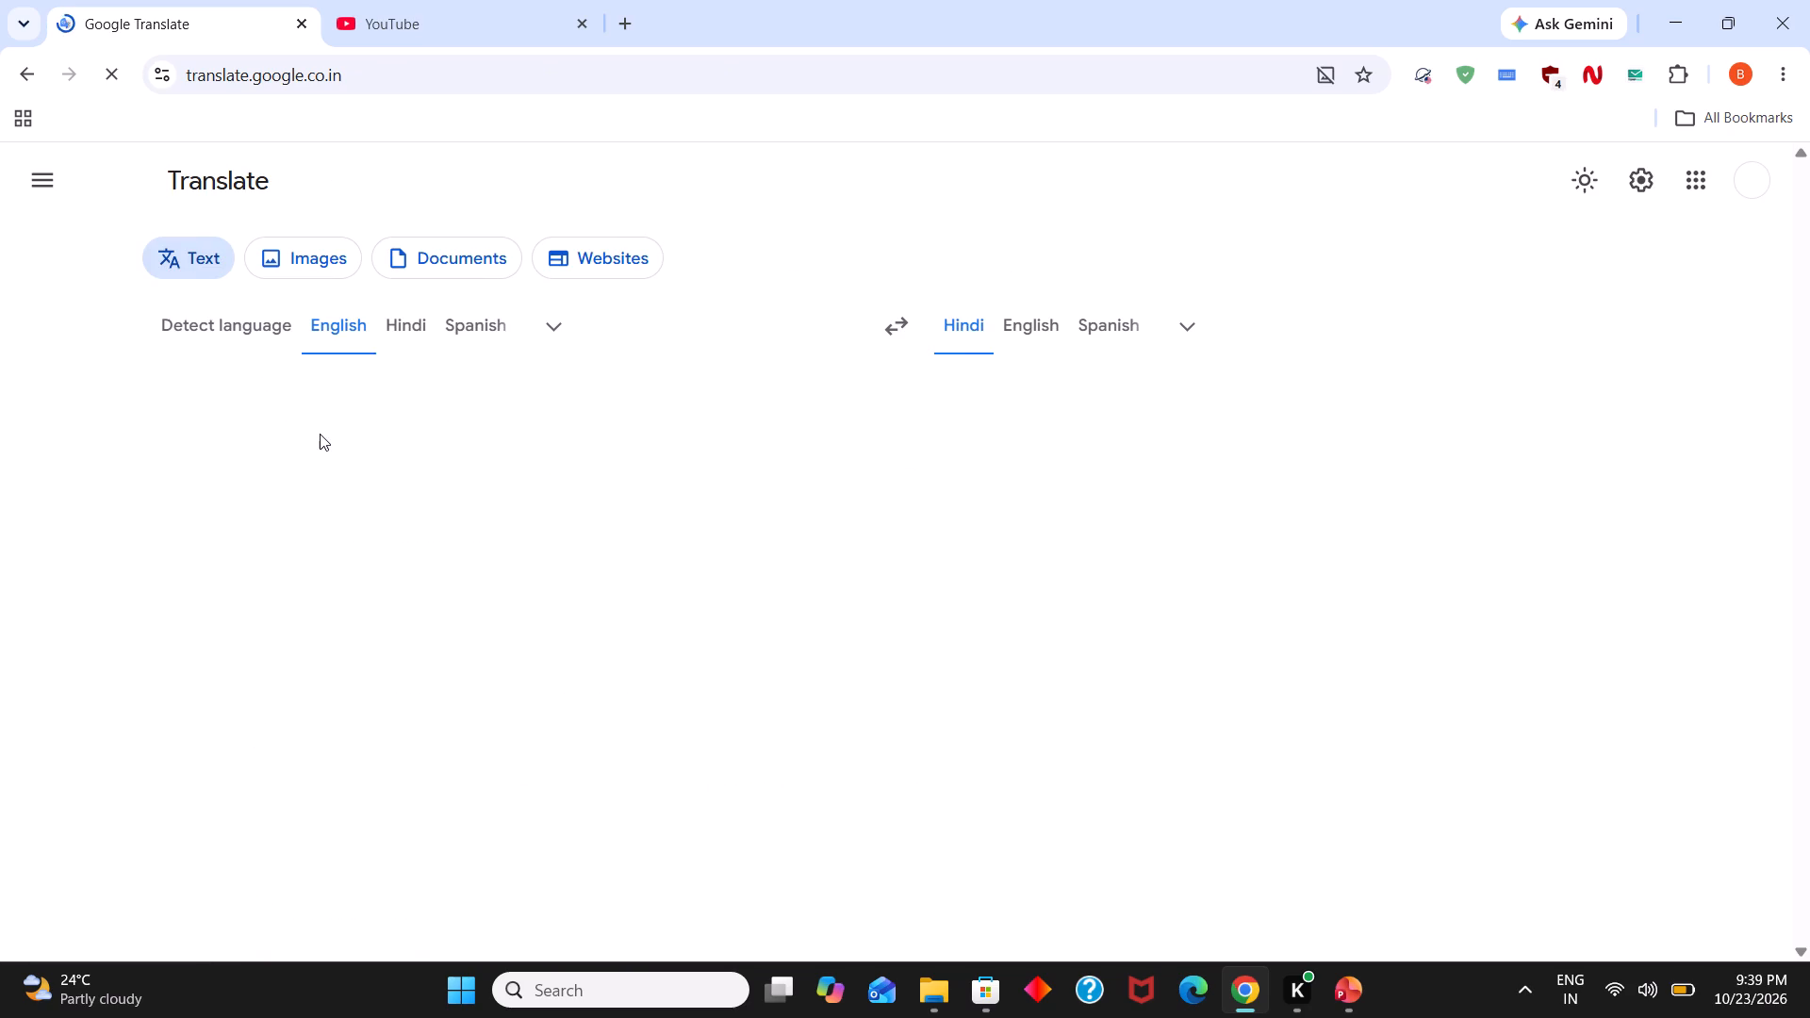
pyautogui.click(325, 437)
pyautogui.hotkey('ctrl', 'v')
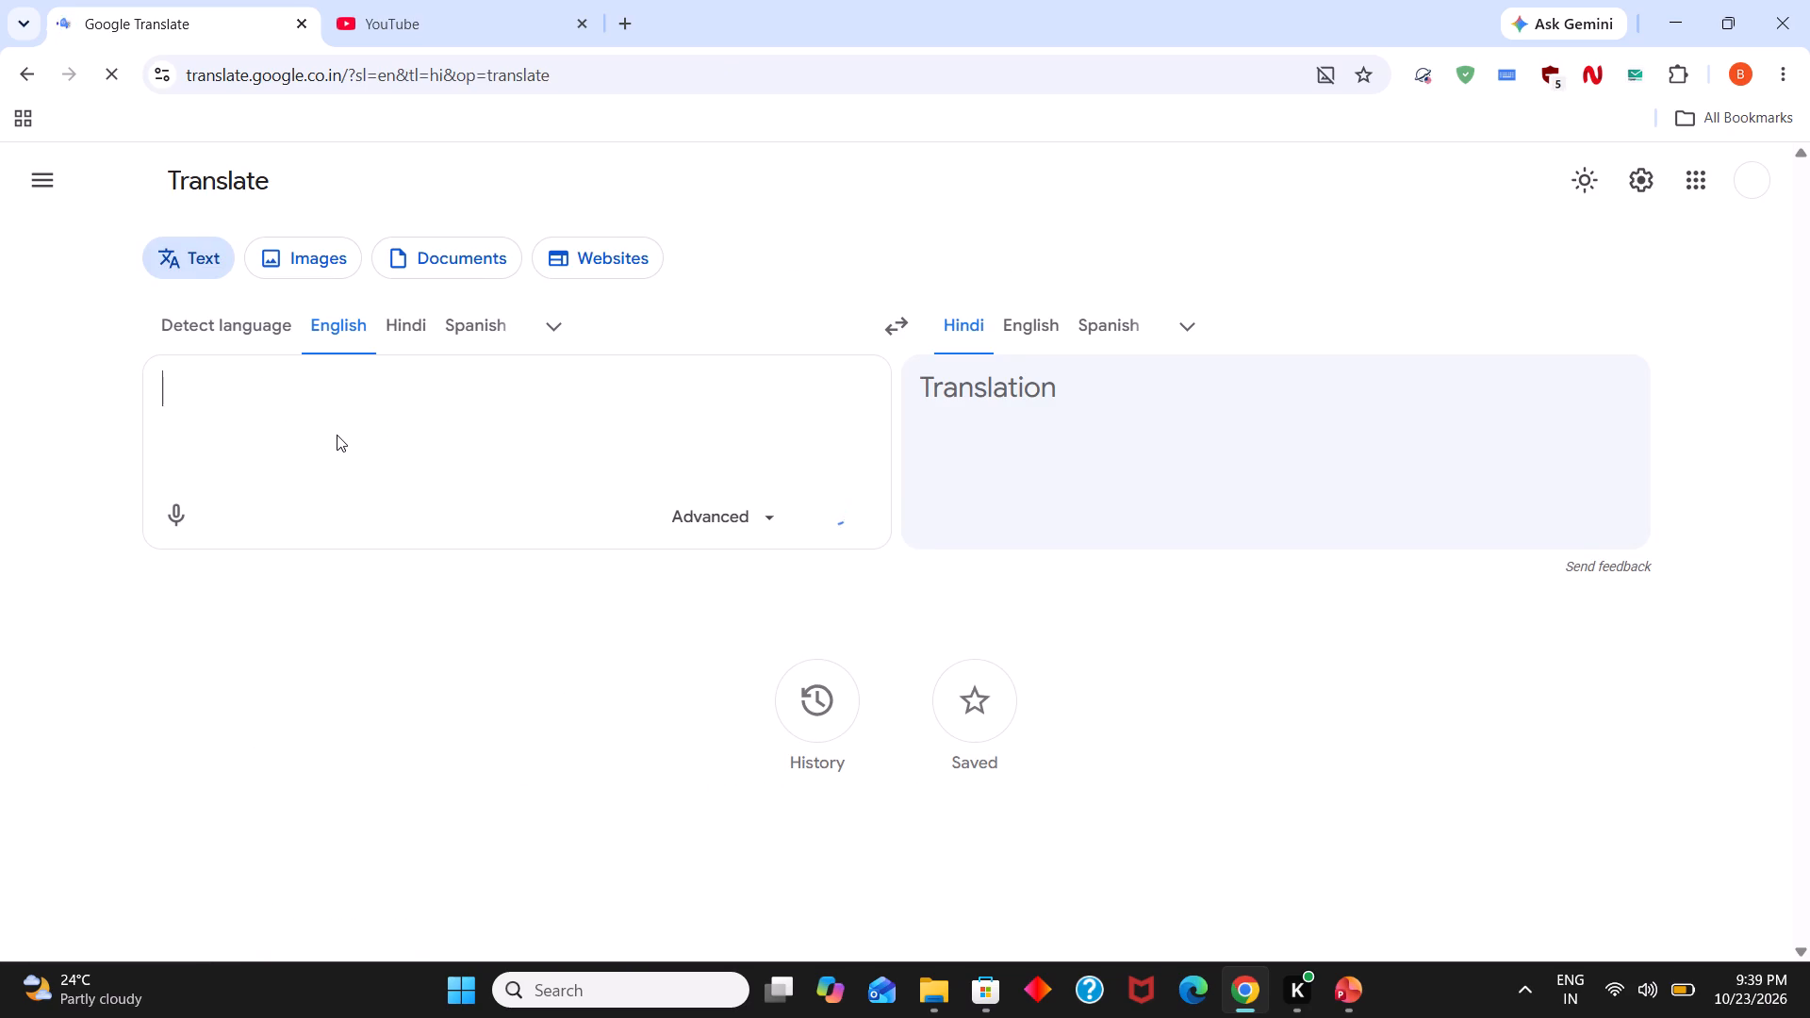
pyautogui.hotkey('ctrl', 'v')
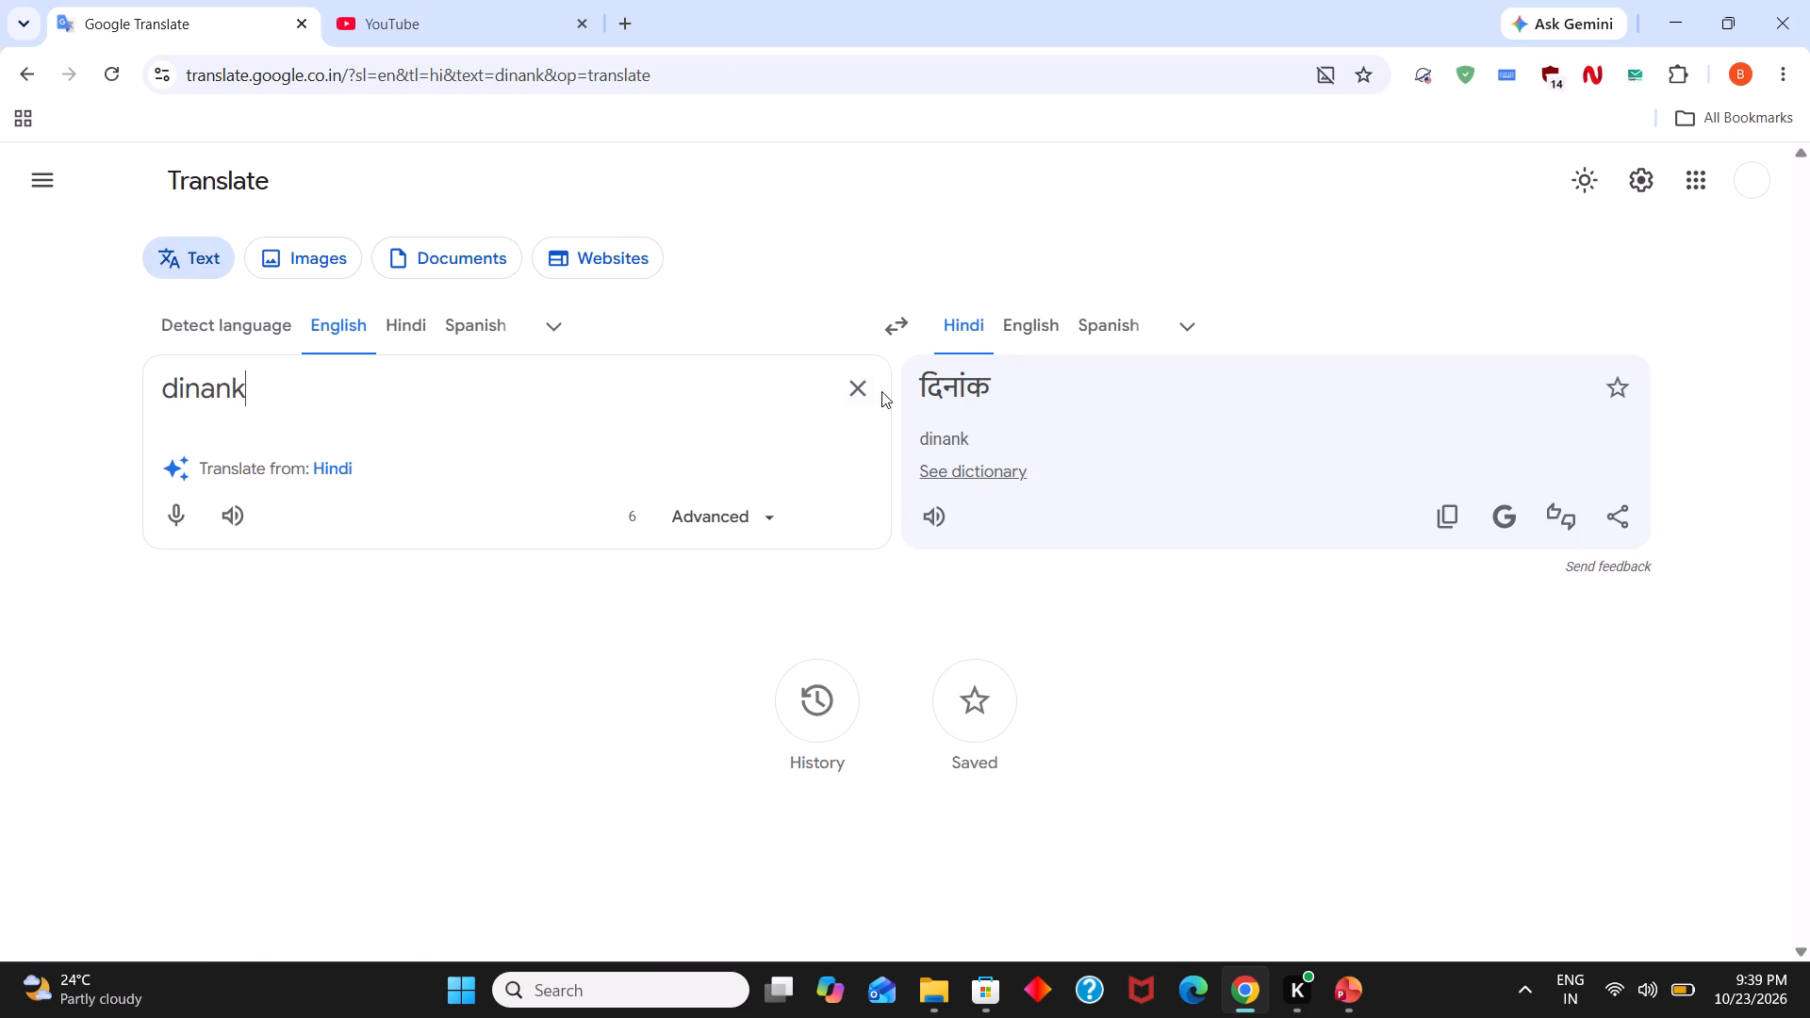
pyautogui.click(1445, 520)
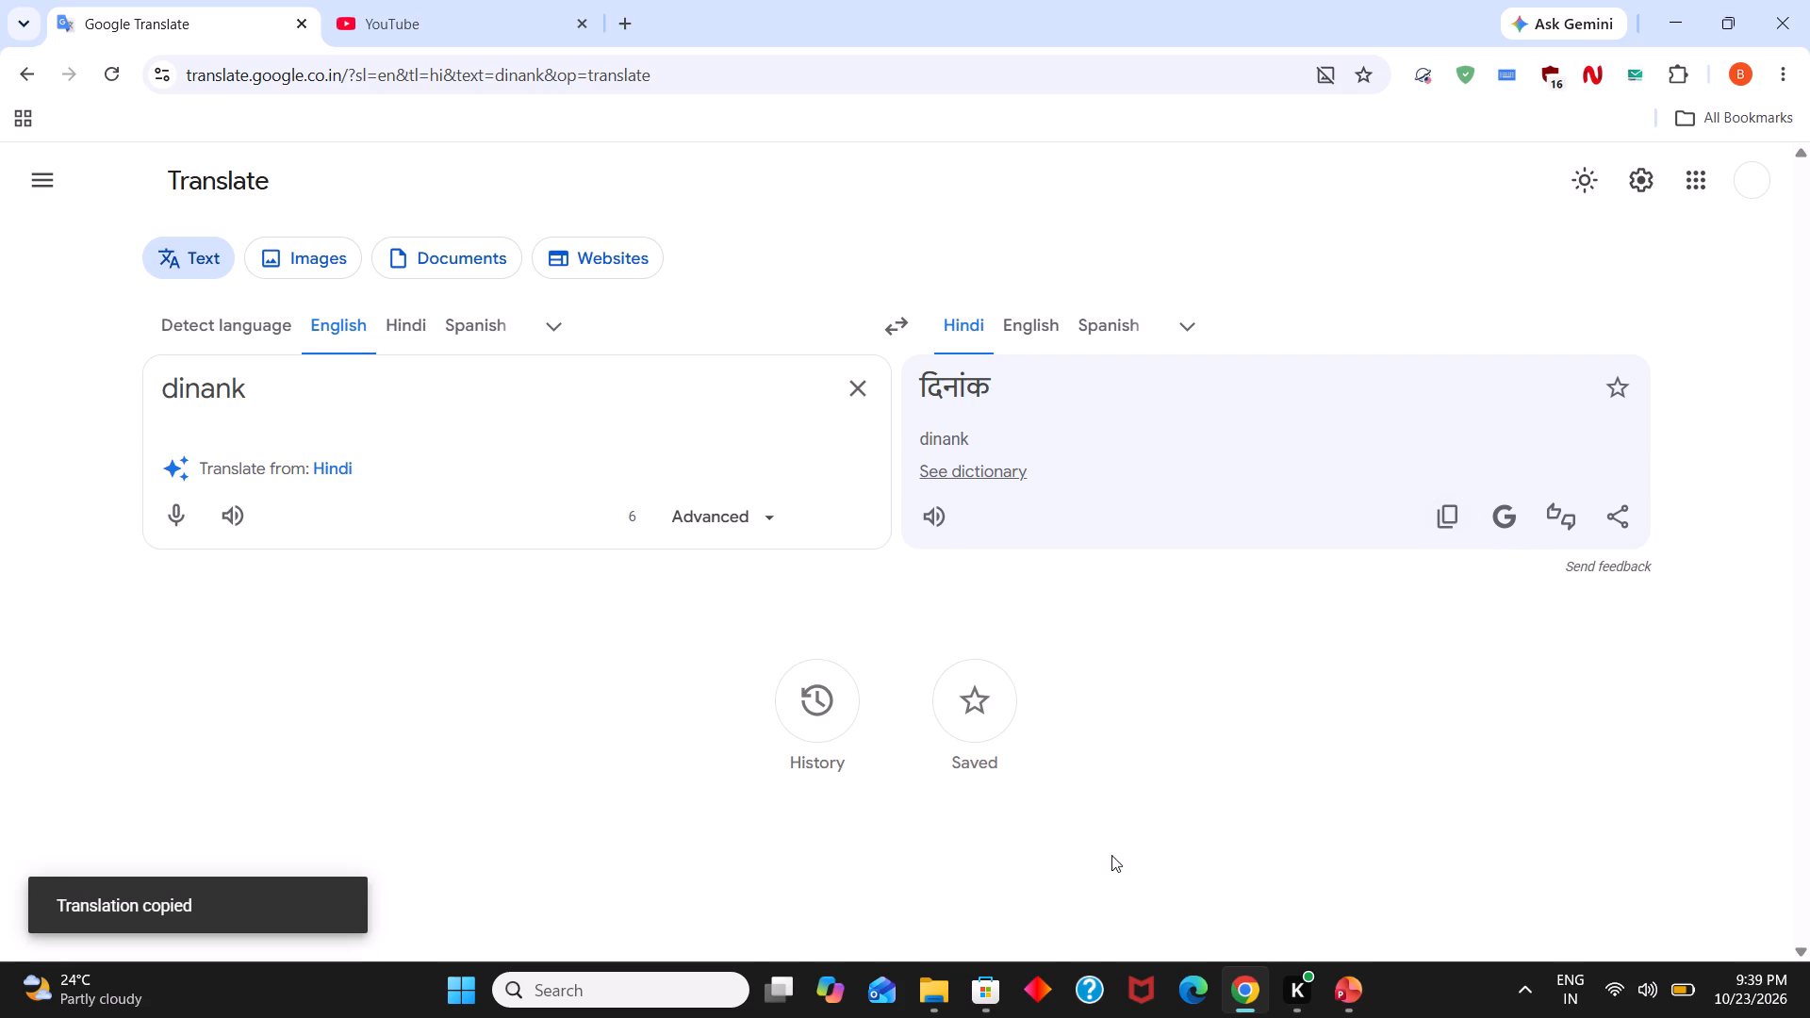
# Switch to PowerPoint and replace "DATE" in the date box with the copied दिनांक, keeping it on its own line.
pyautogui.click(1366, 1012)
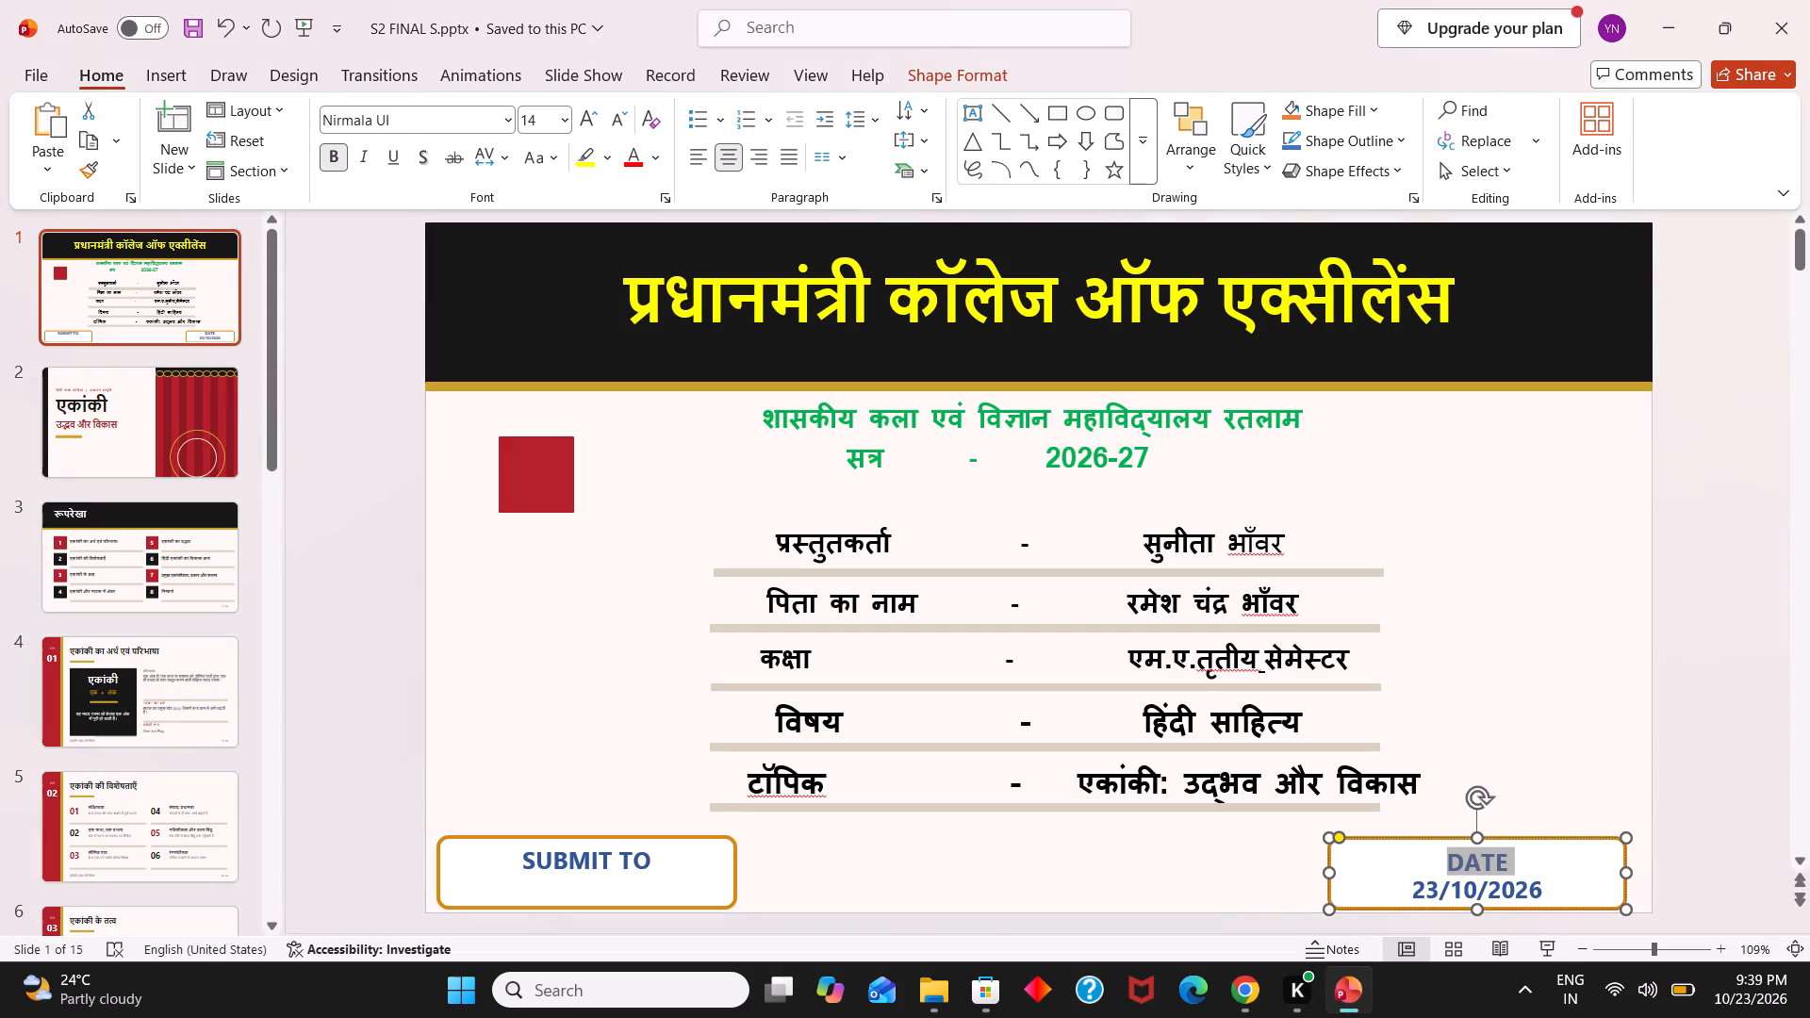
pyautogui.hotkey('ctrl', 'v')
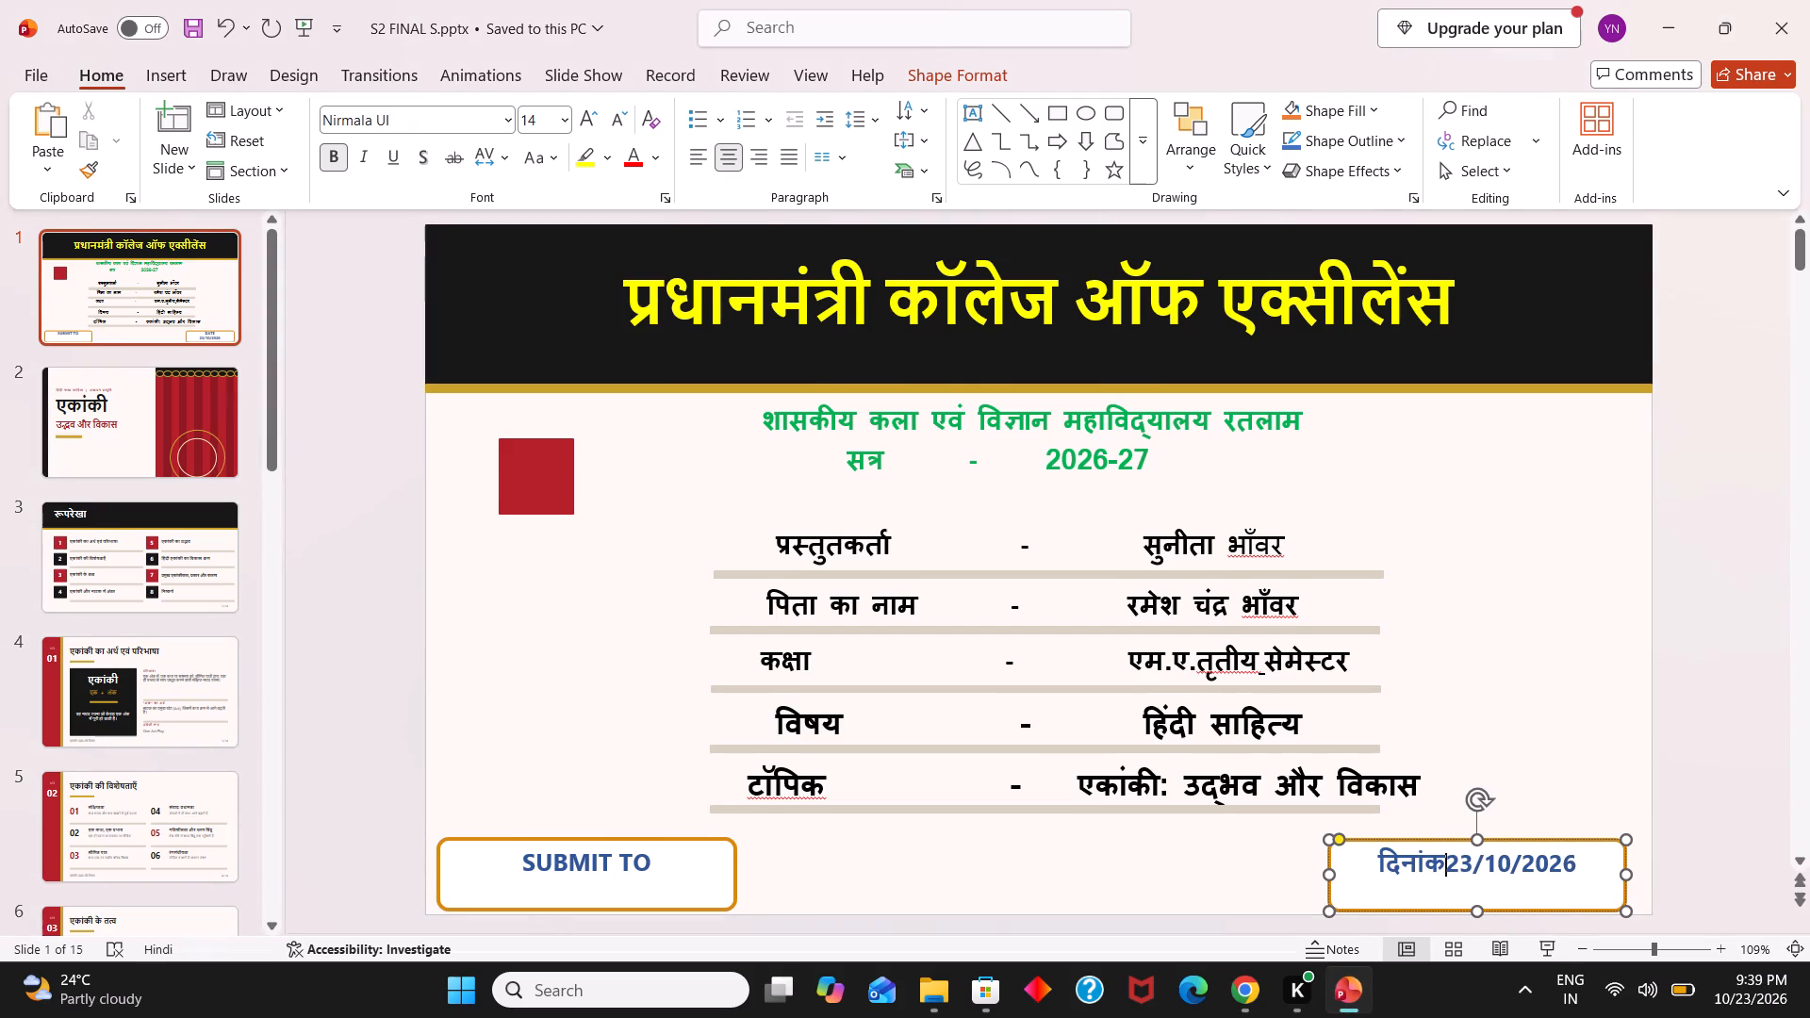
pyautogui.press('Return')
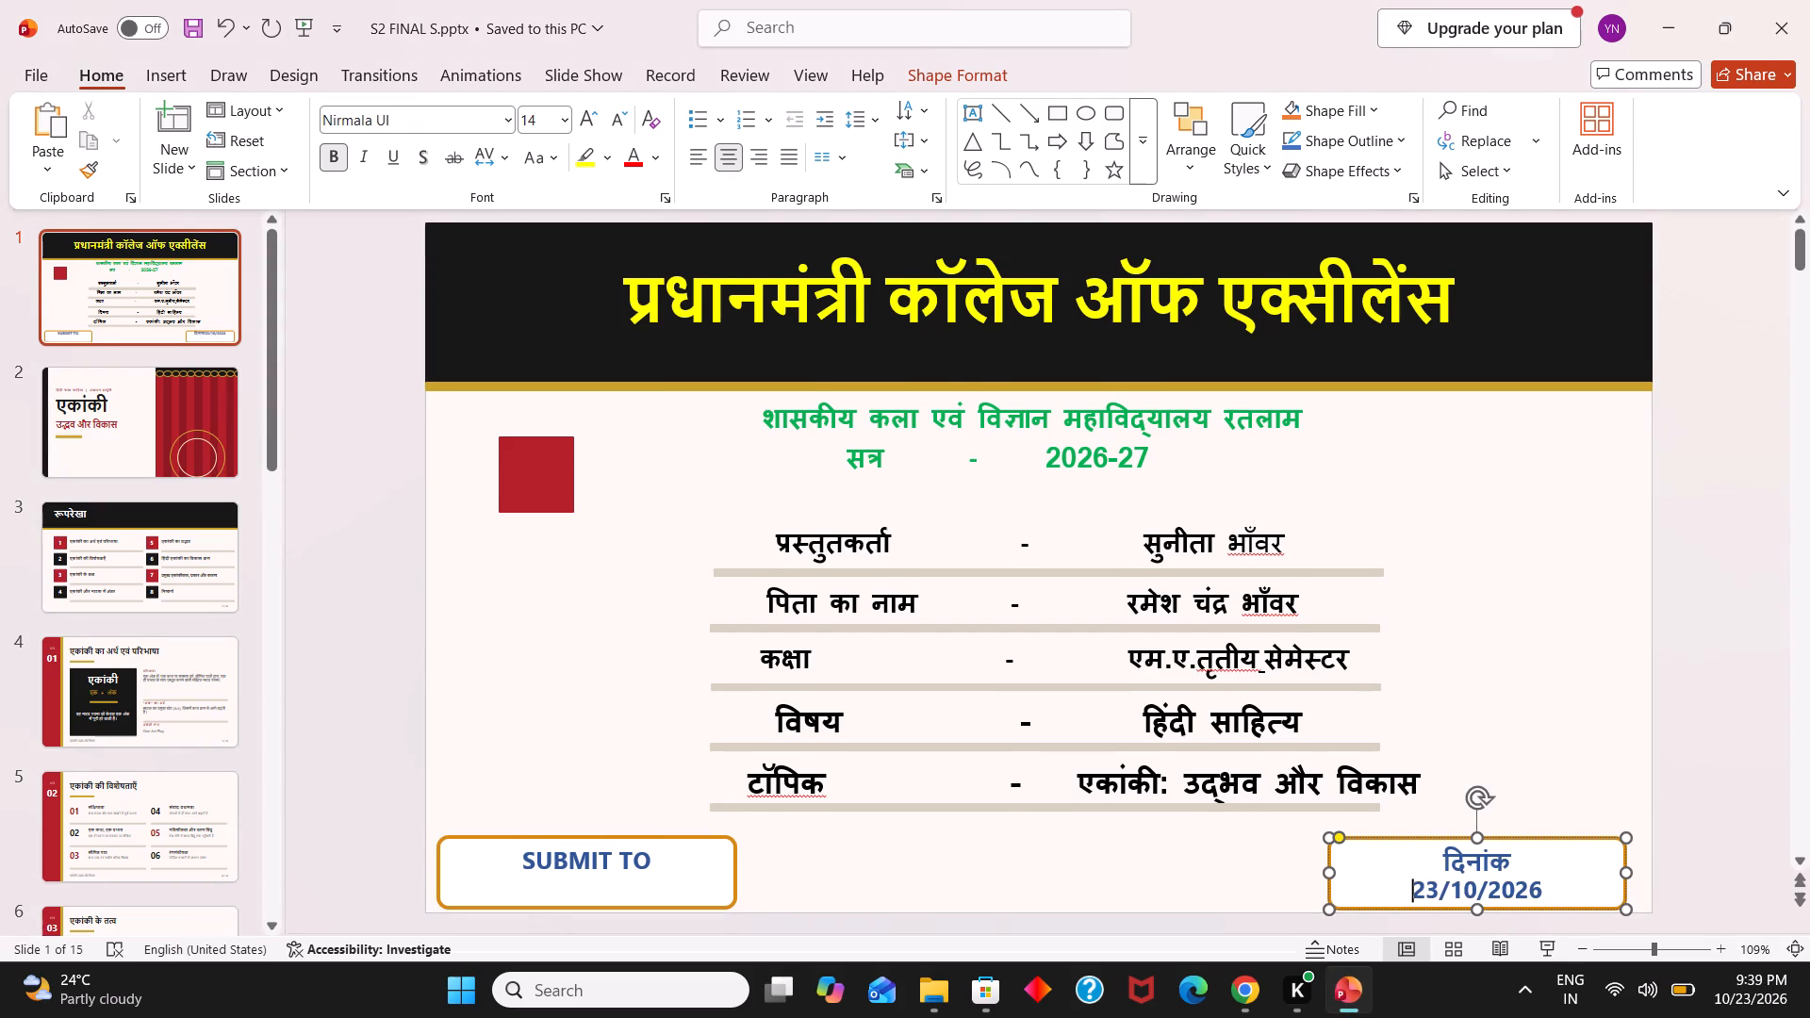
# Delete the date 23/10/2026 beneath दिनांक in the date box.
pyautogui.click(1541, 893)
pyautogui.press('BackSpace')
pyautogui.press('BackSpace')
pyautogui.press('BackSpace')
pyautogui.press('BackSpace')
pyautogui.press('BackSpace')
pyautogui.press('BackSpace')
pyautogui.press('BackSpace')
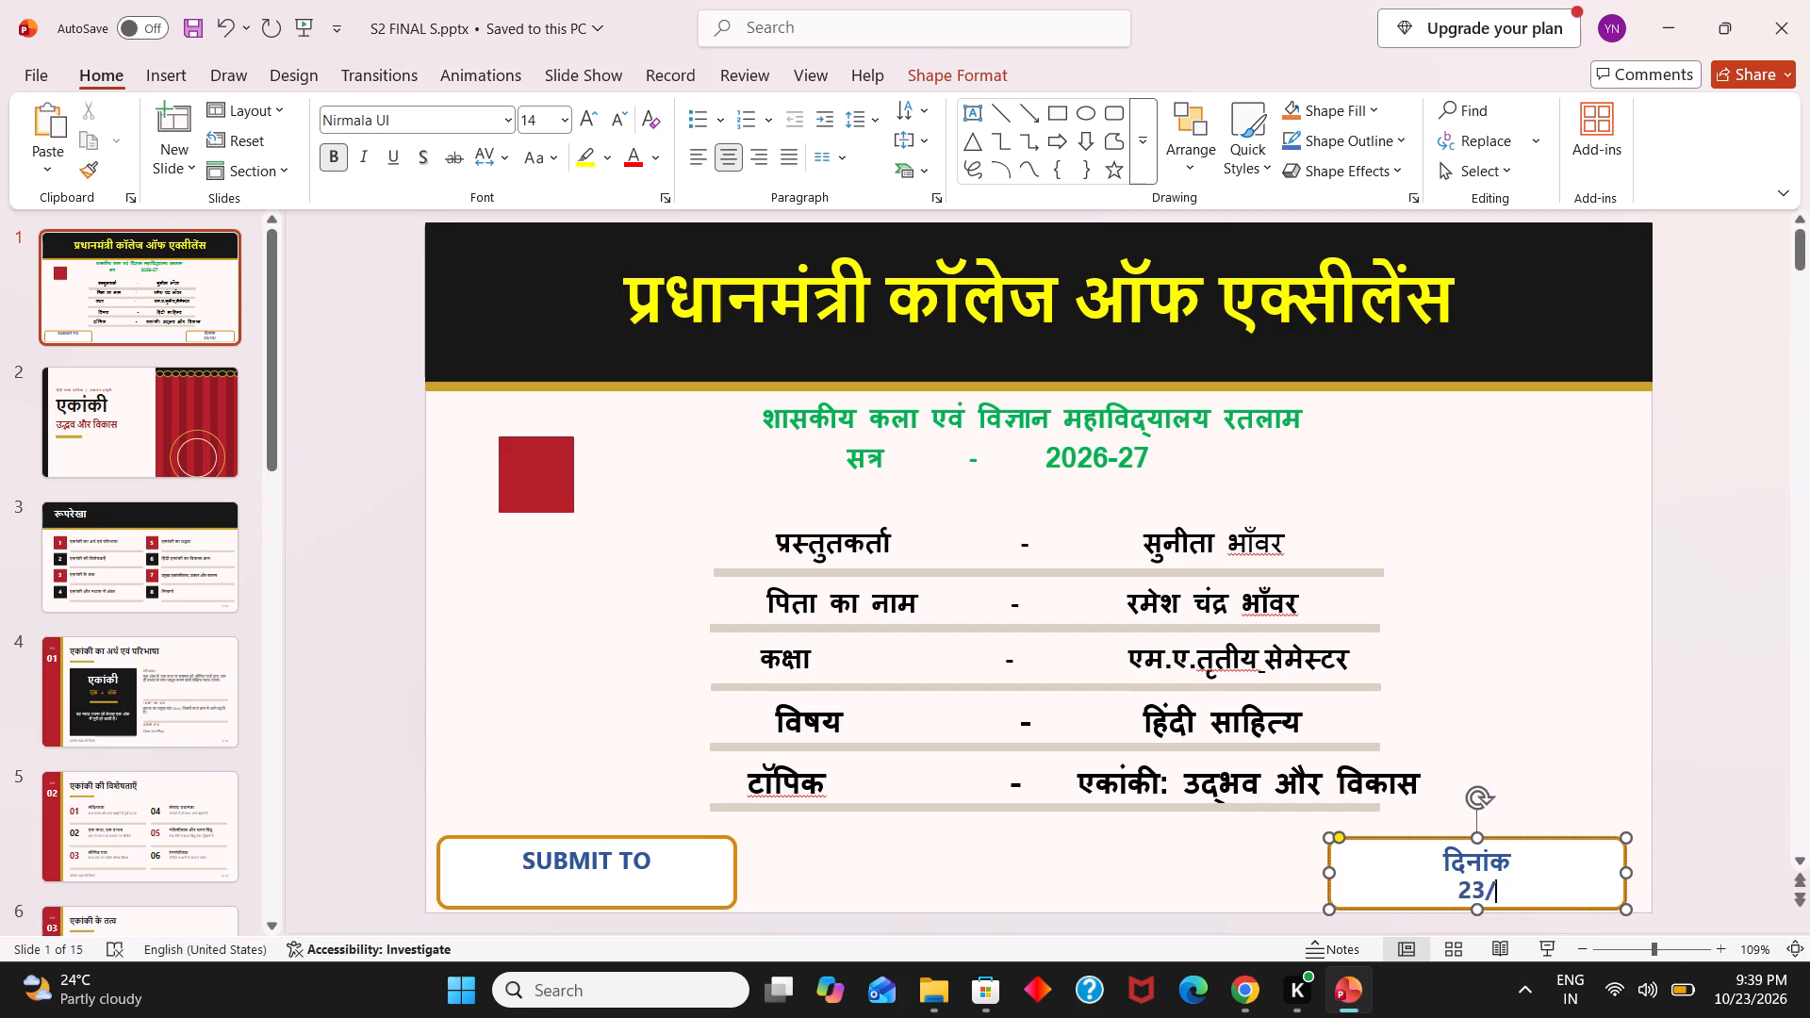
pyautogui.press('BackSpace')
pyautogui.press('BackSpace')
pyautogui.press('BackSpace')
pyautogui.click(1459, 671)
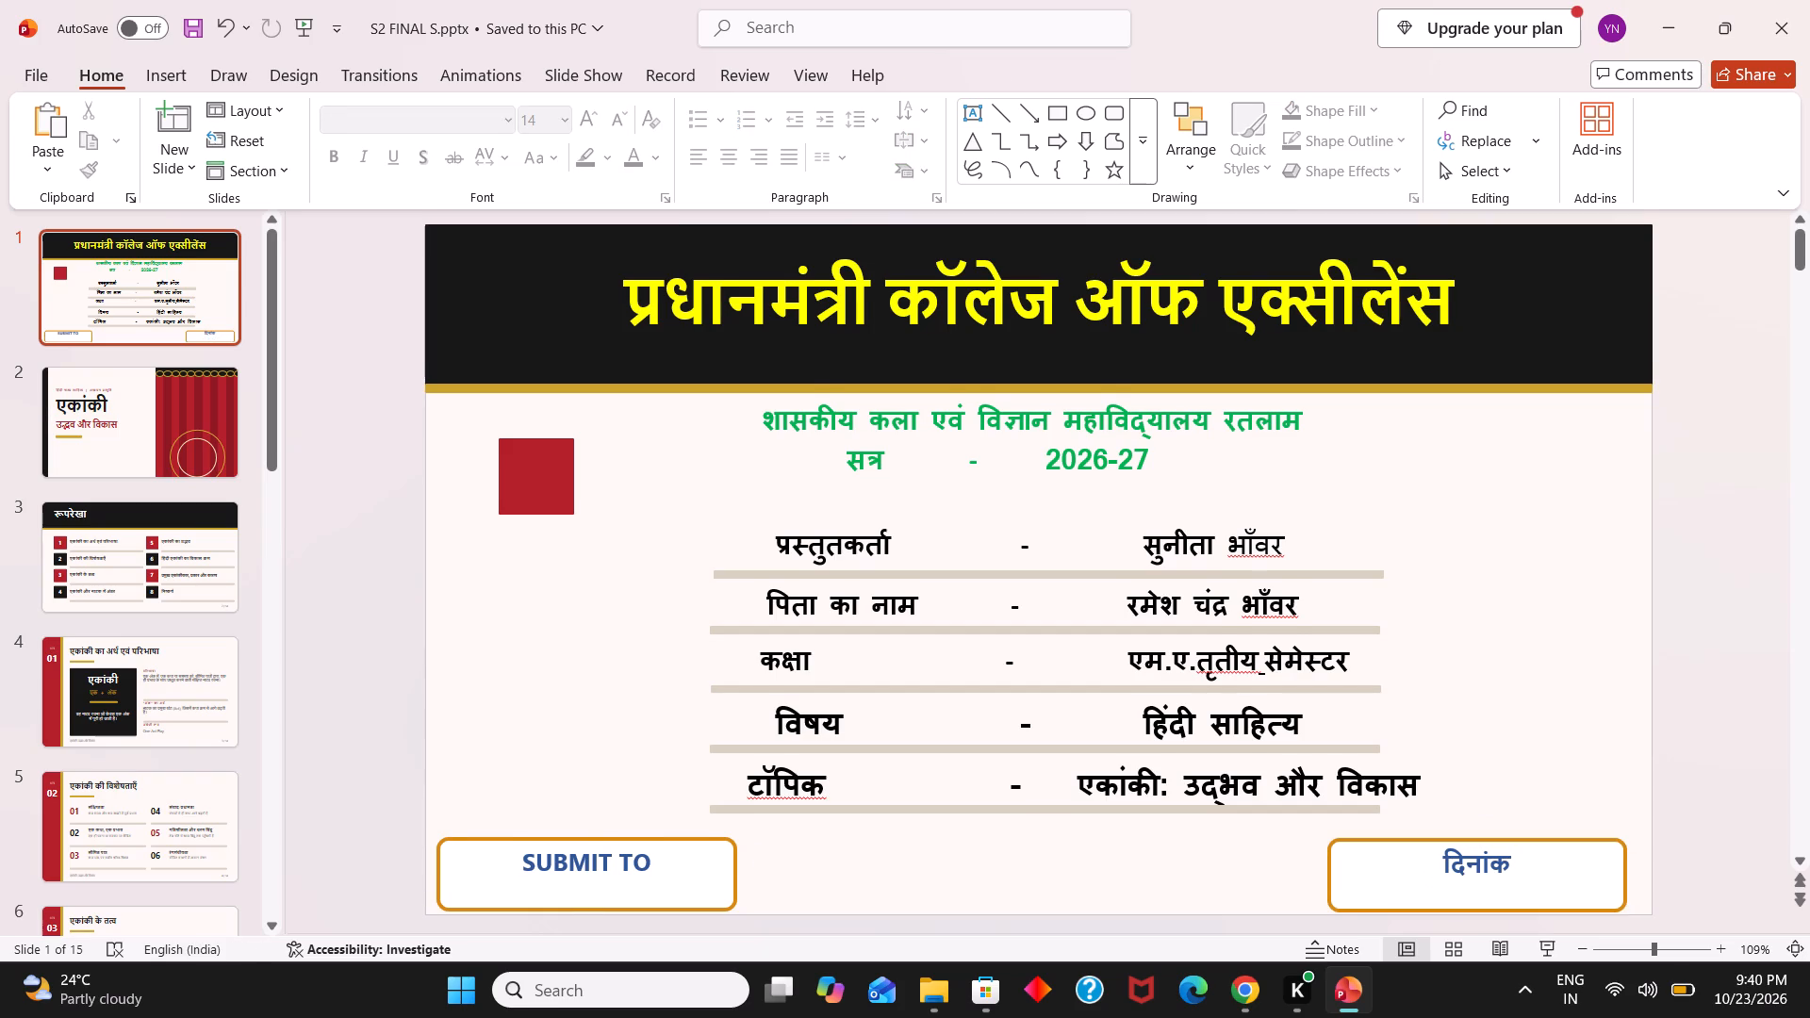
# Copy "SUBMIT TO" from the title slide, translate it from English to Hindi in Google Translate and copy the translation इन्हें प्रस्तुत करें.
pyautogui.moveTo(649, 861); pyautogui.dragTo(509, 863)
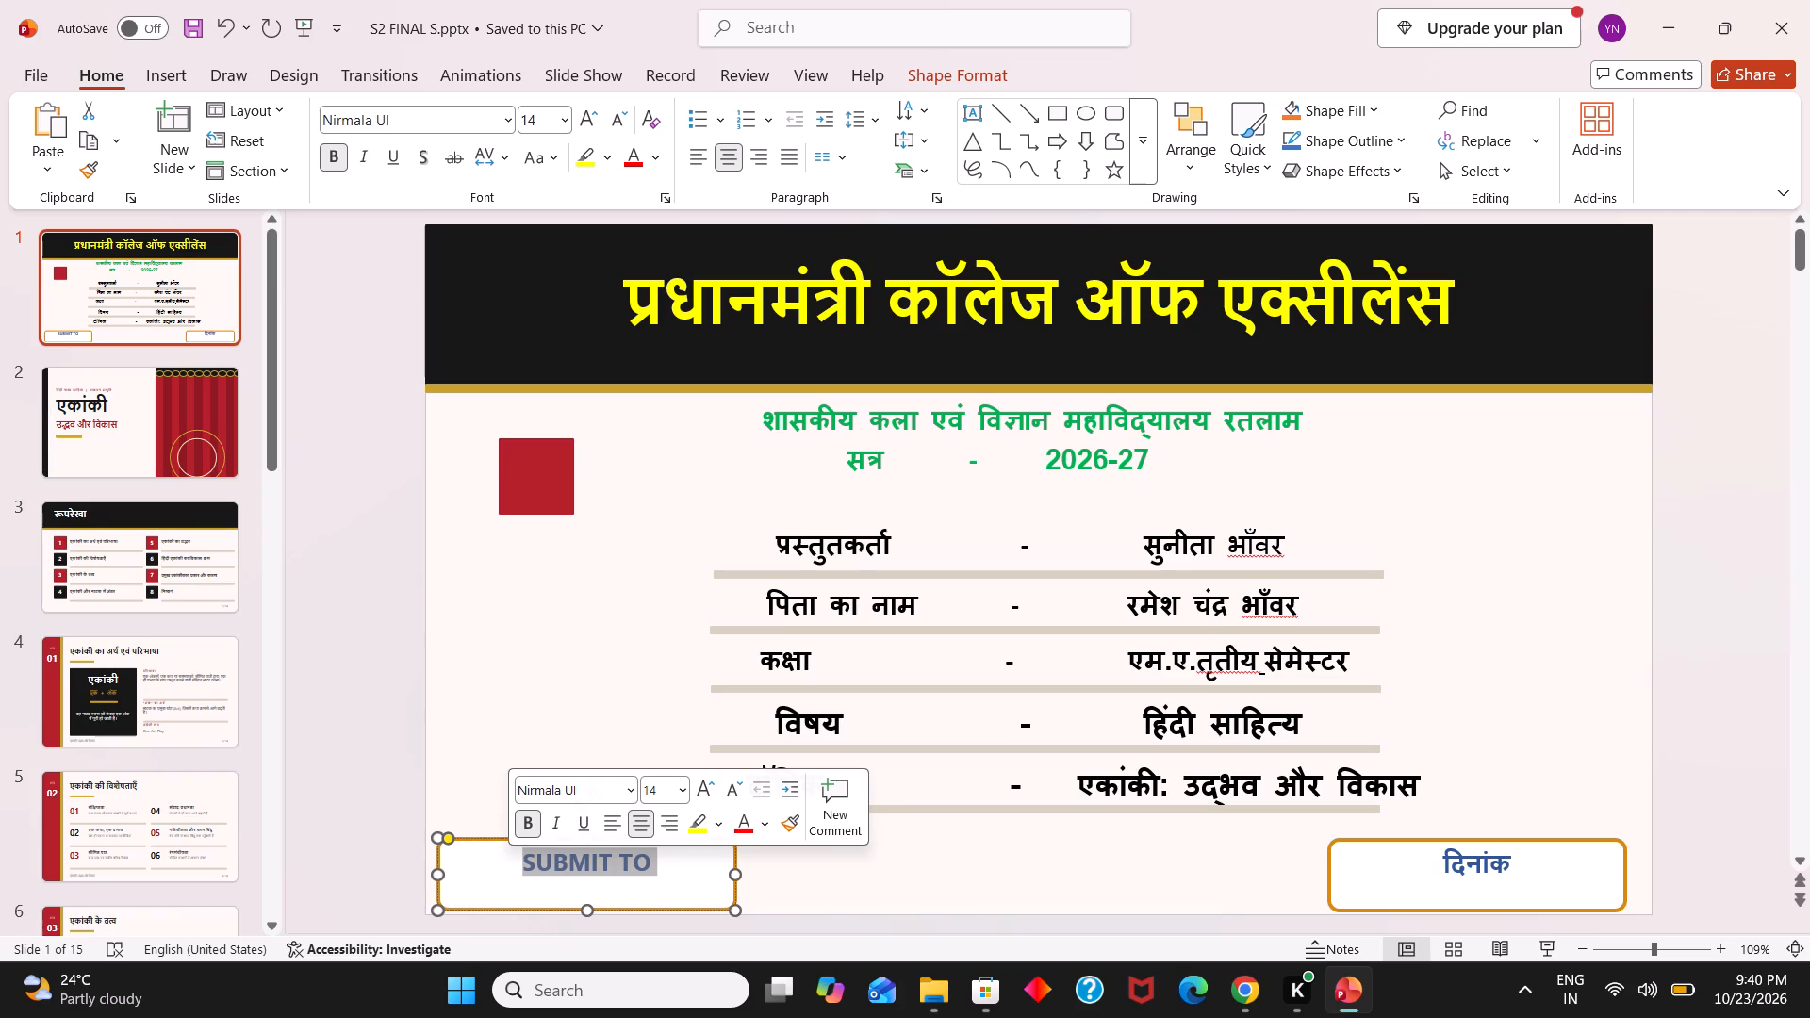
pyautogui.hotkey('ctrl', 'c')
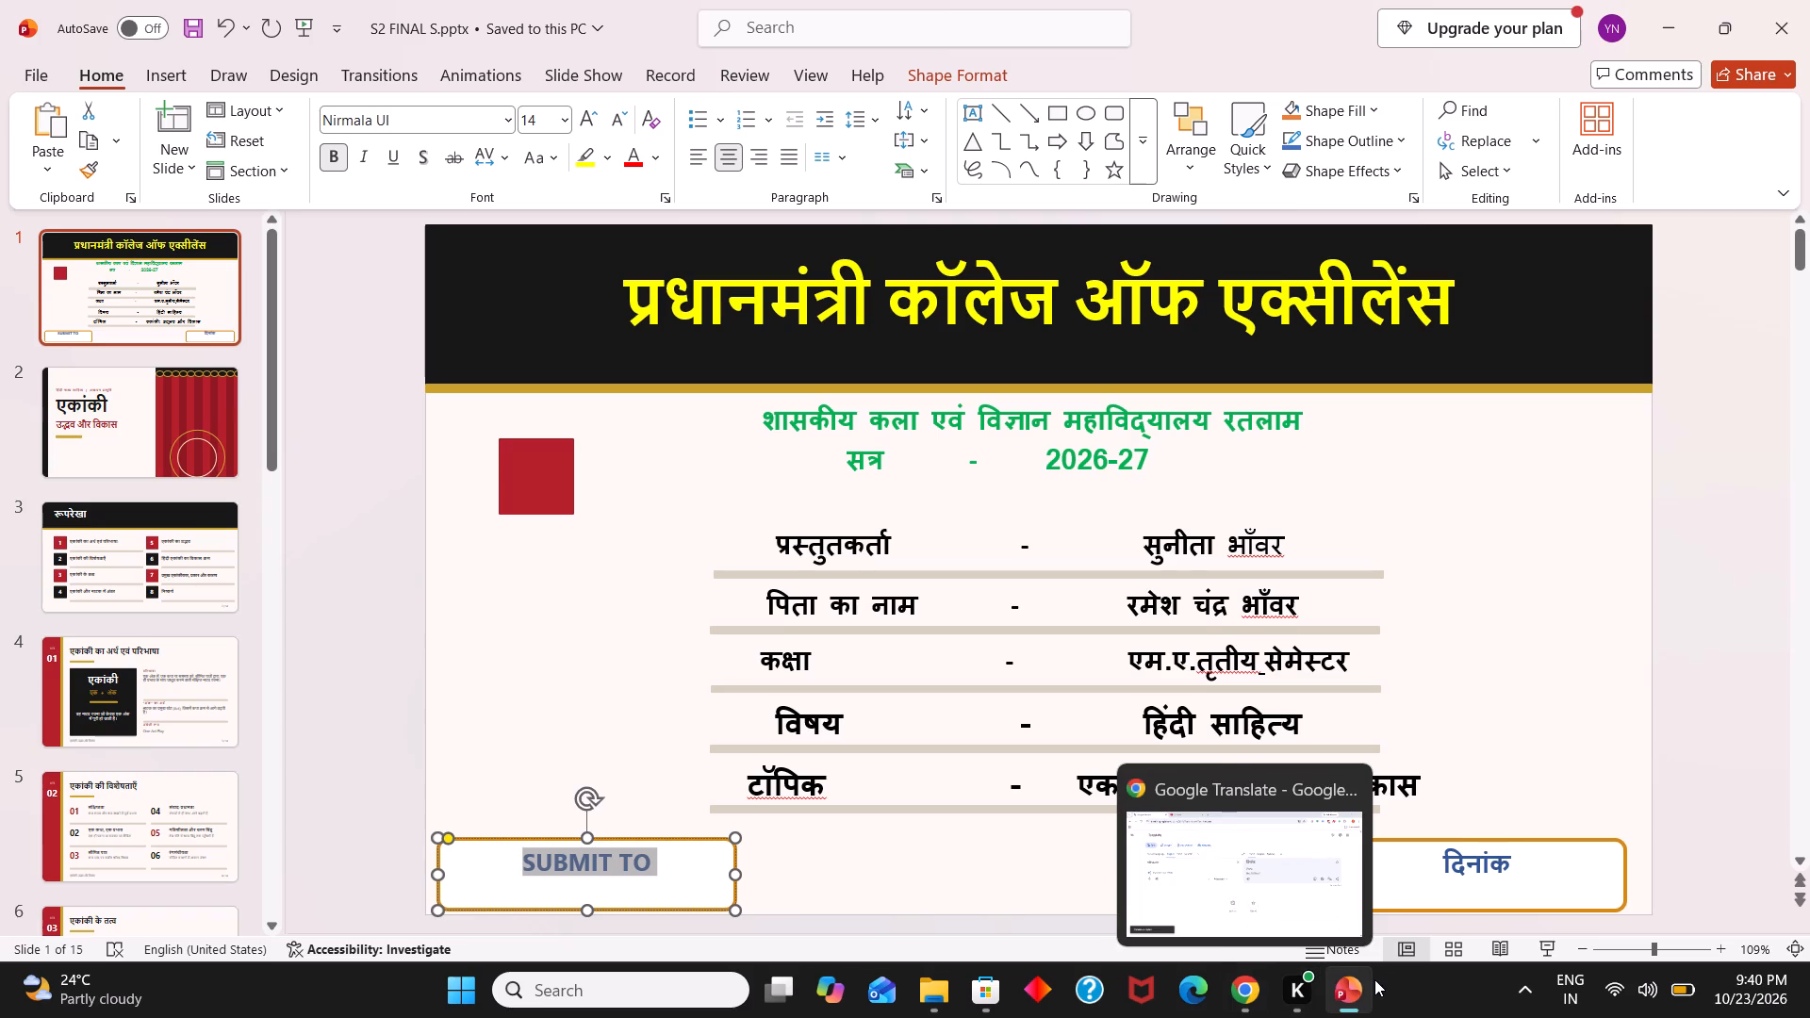
pyautogui.click(1238, 991)
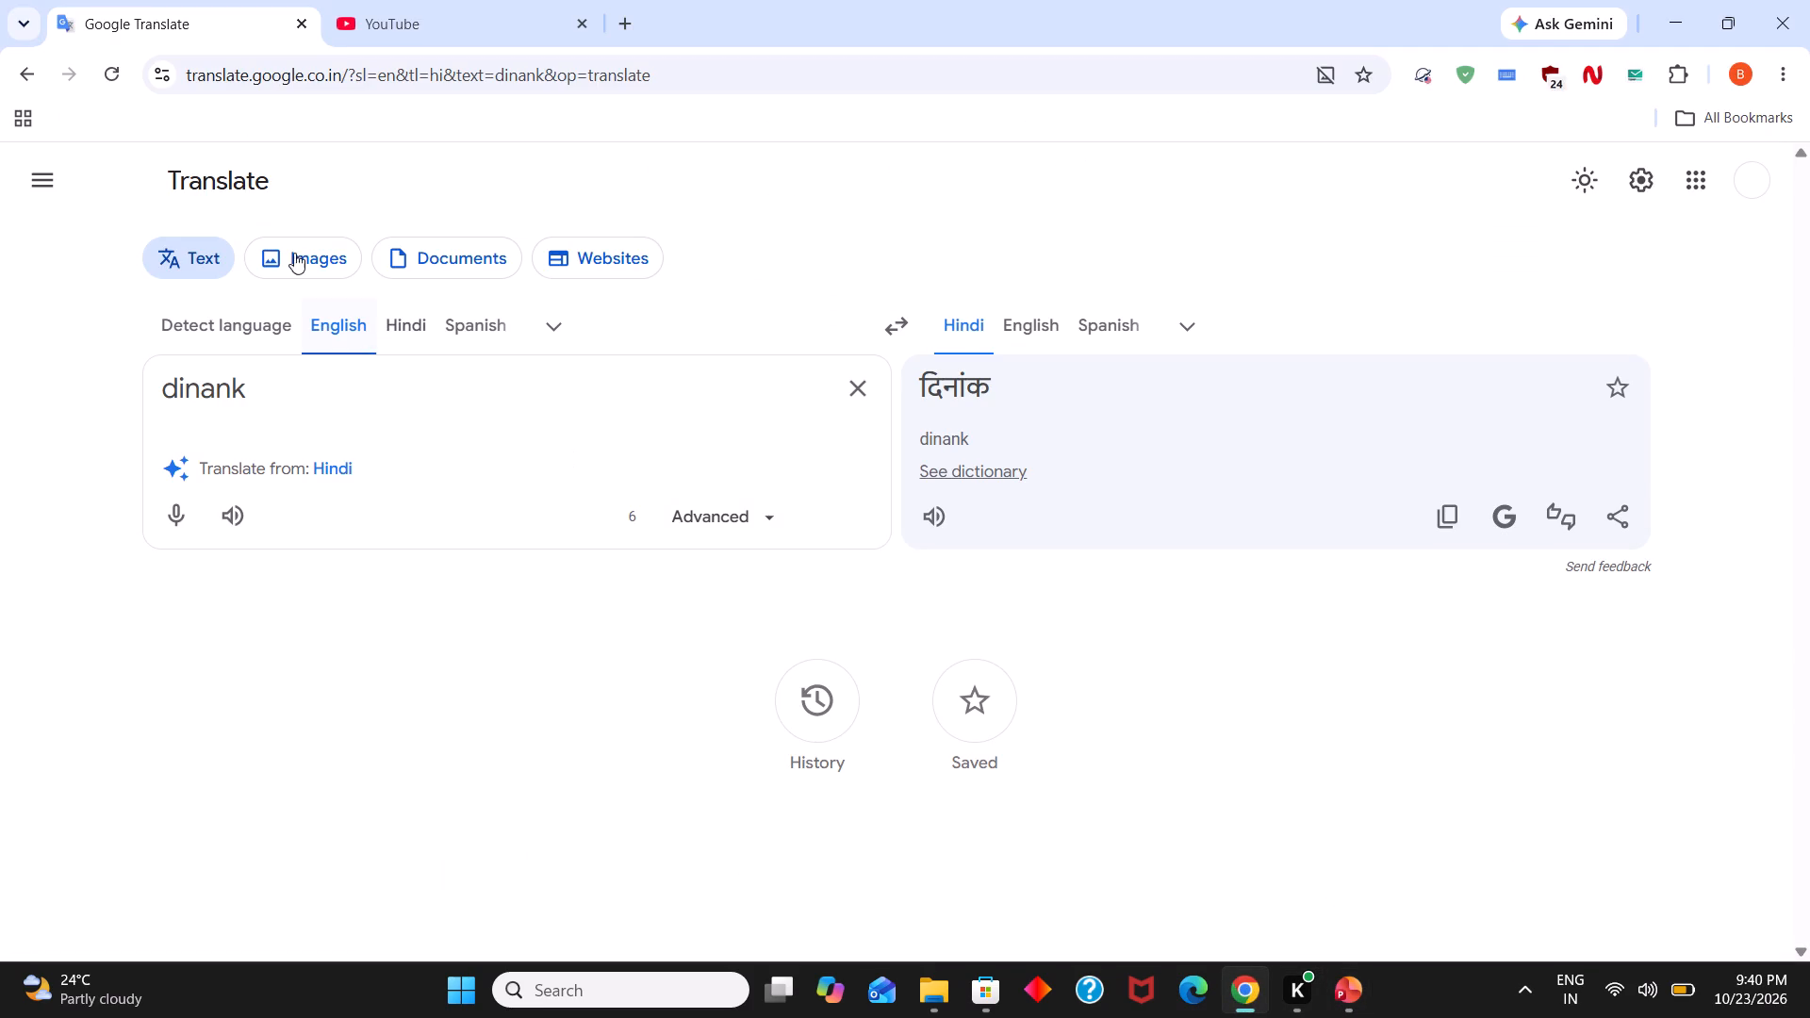
pyautogui.click(110, 61)
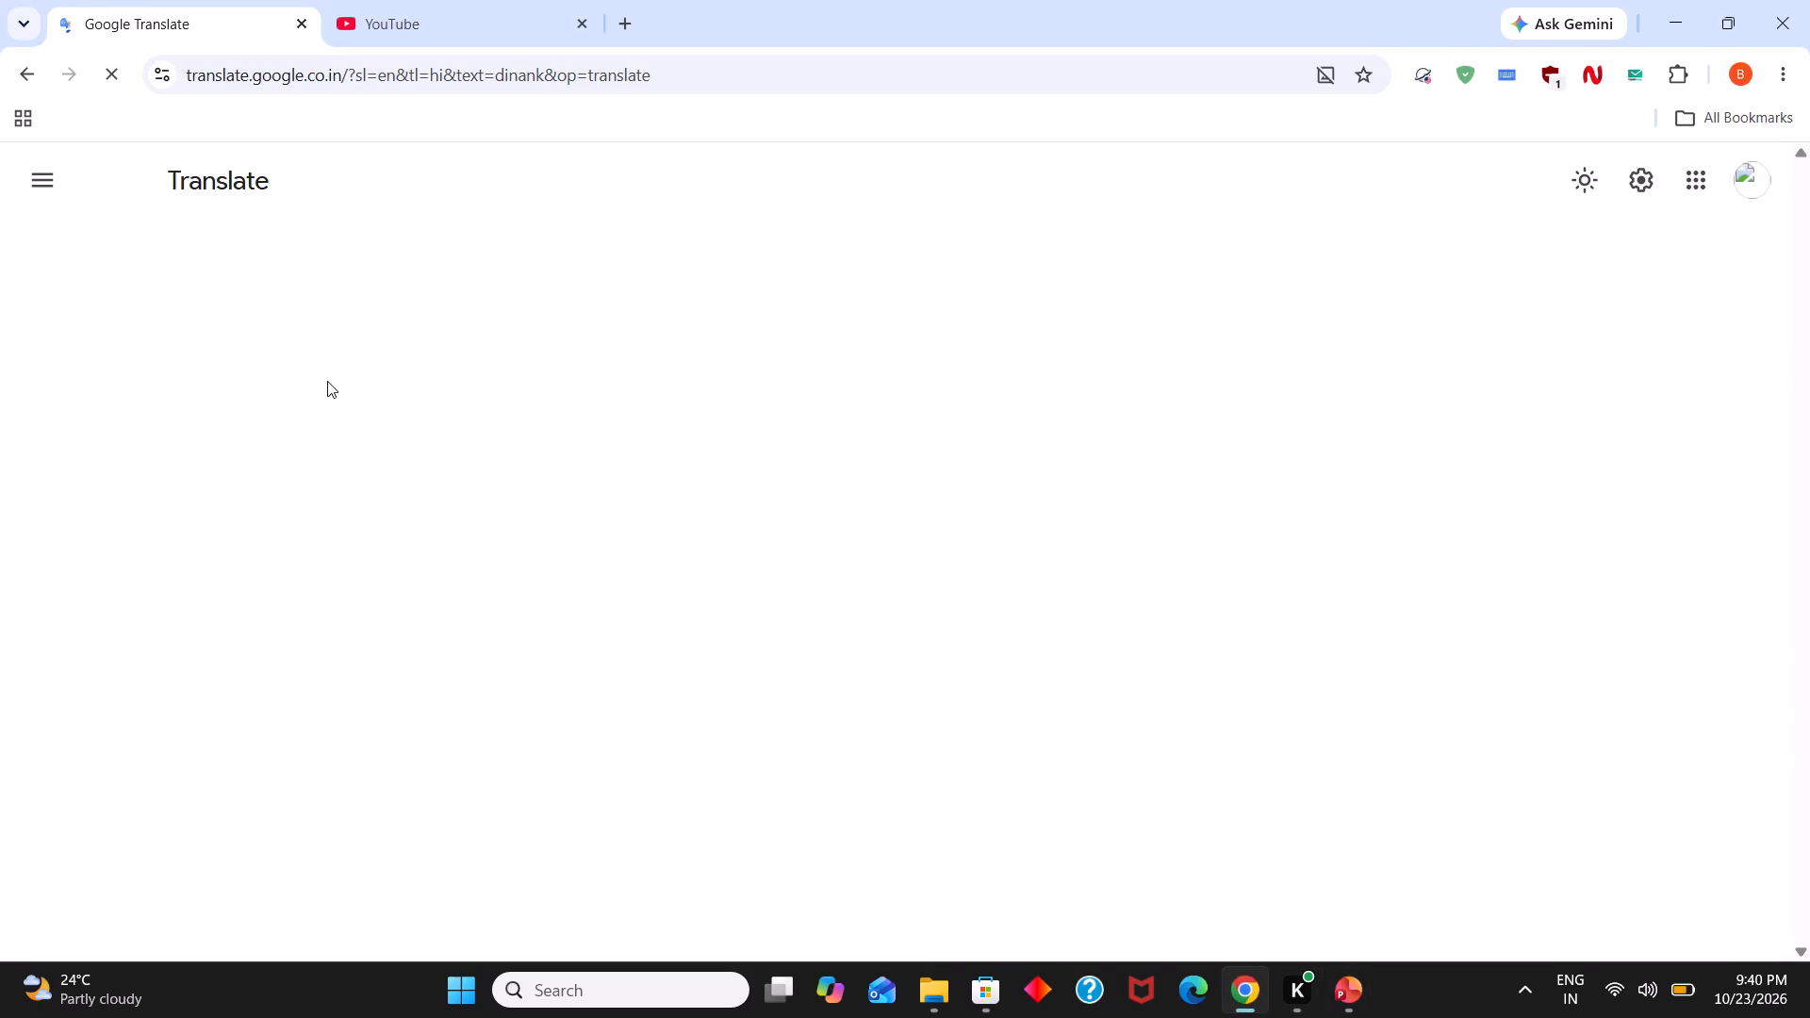
pyautogui.click(332, 381)
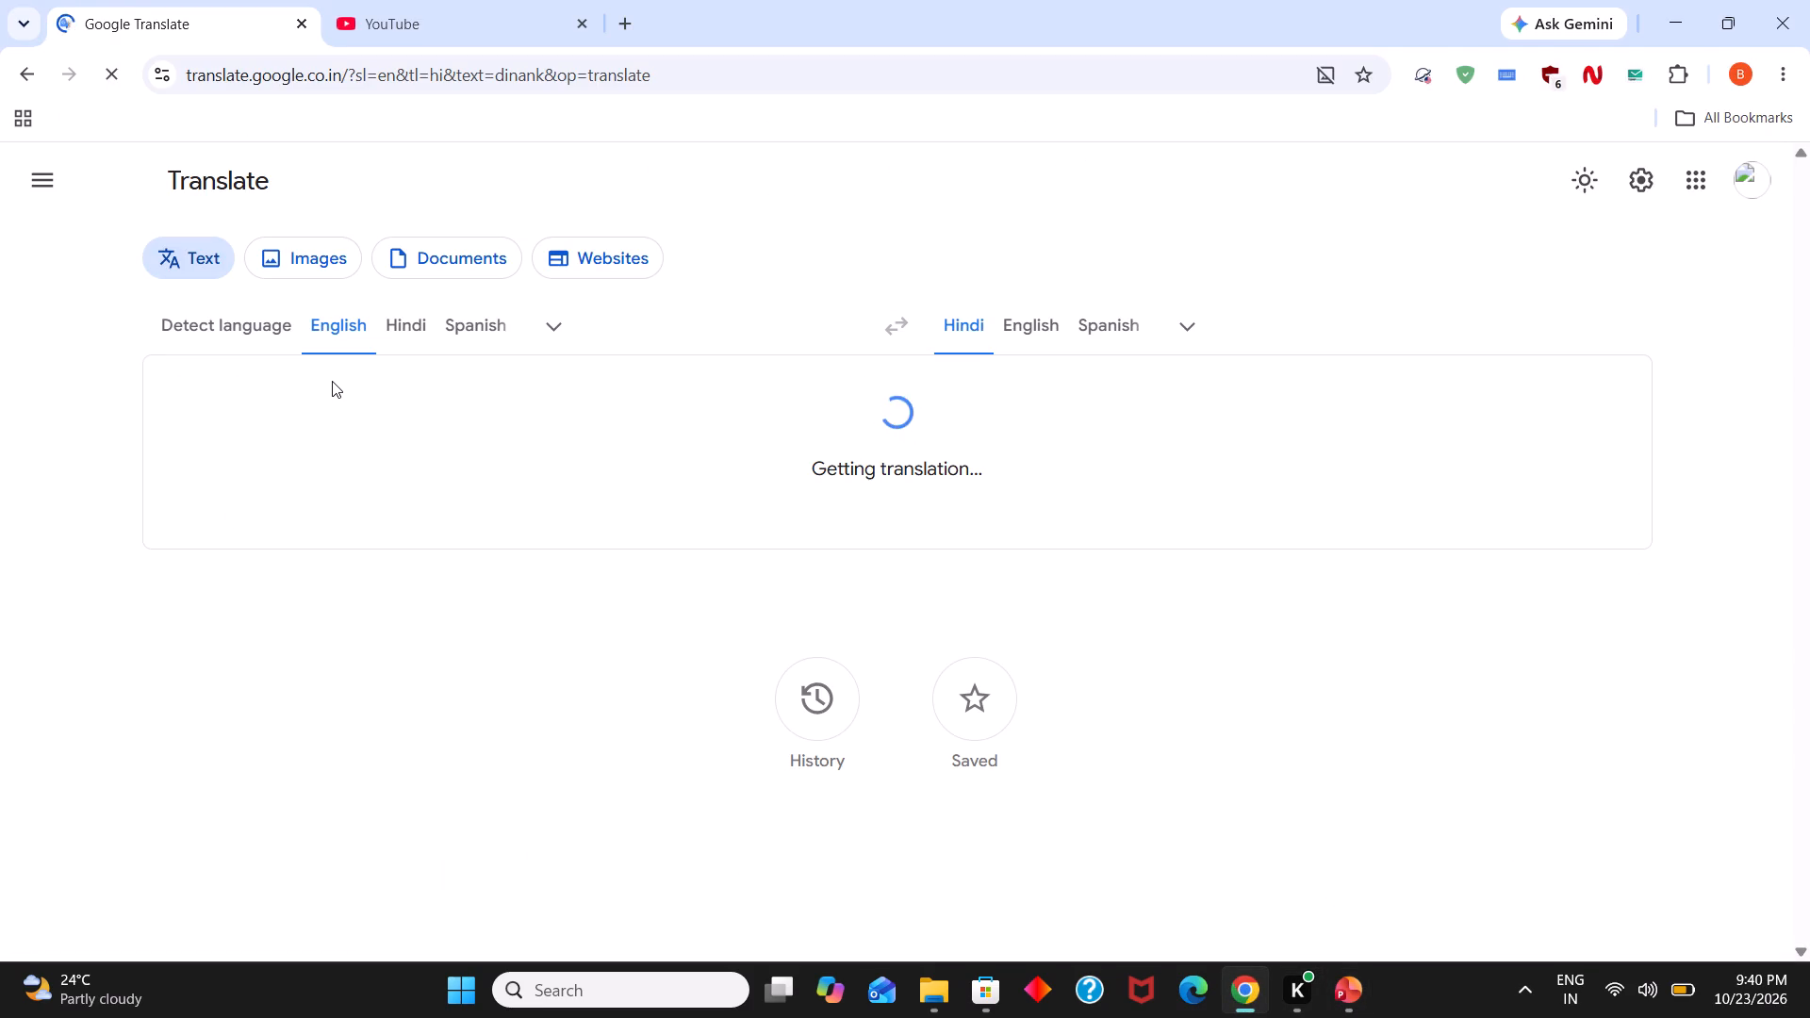
pyautogui.click(332, 381)
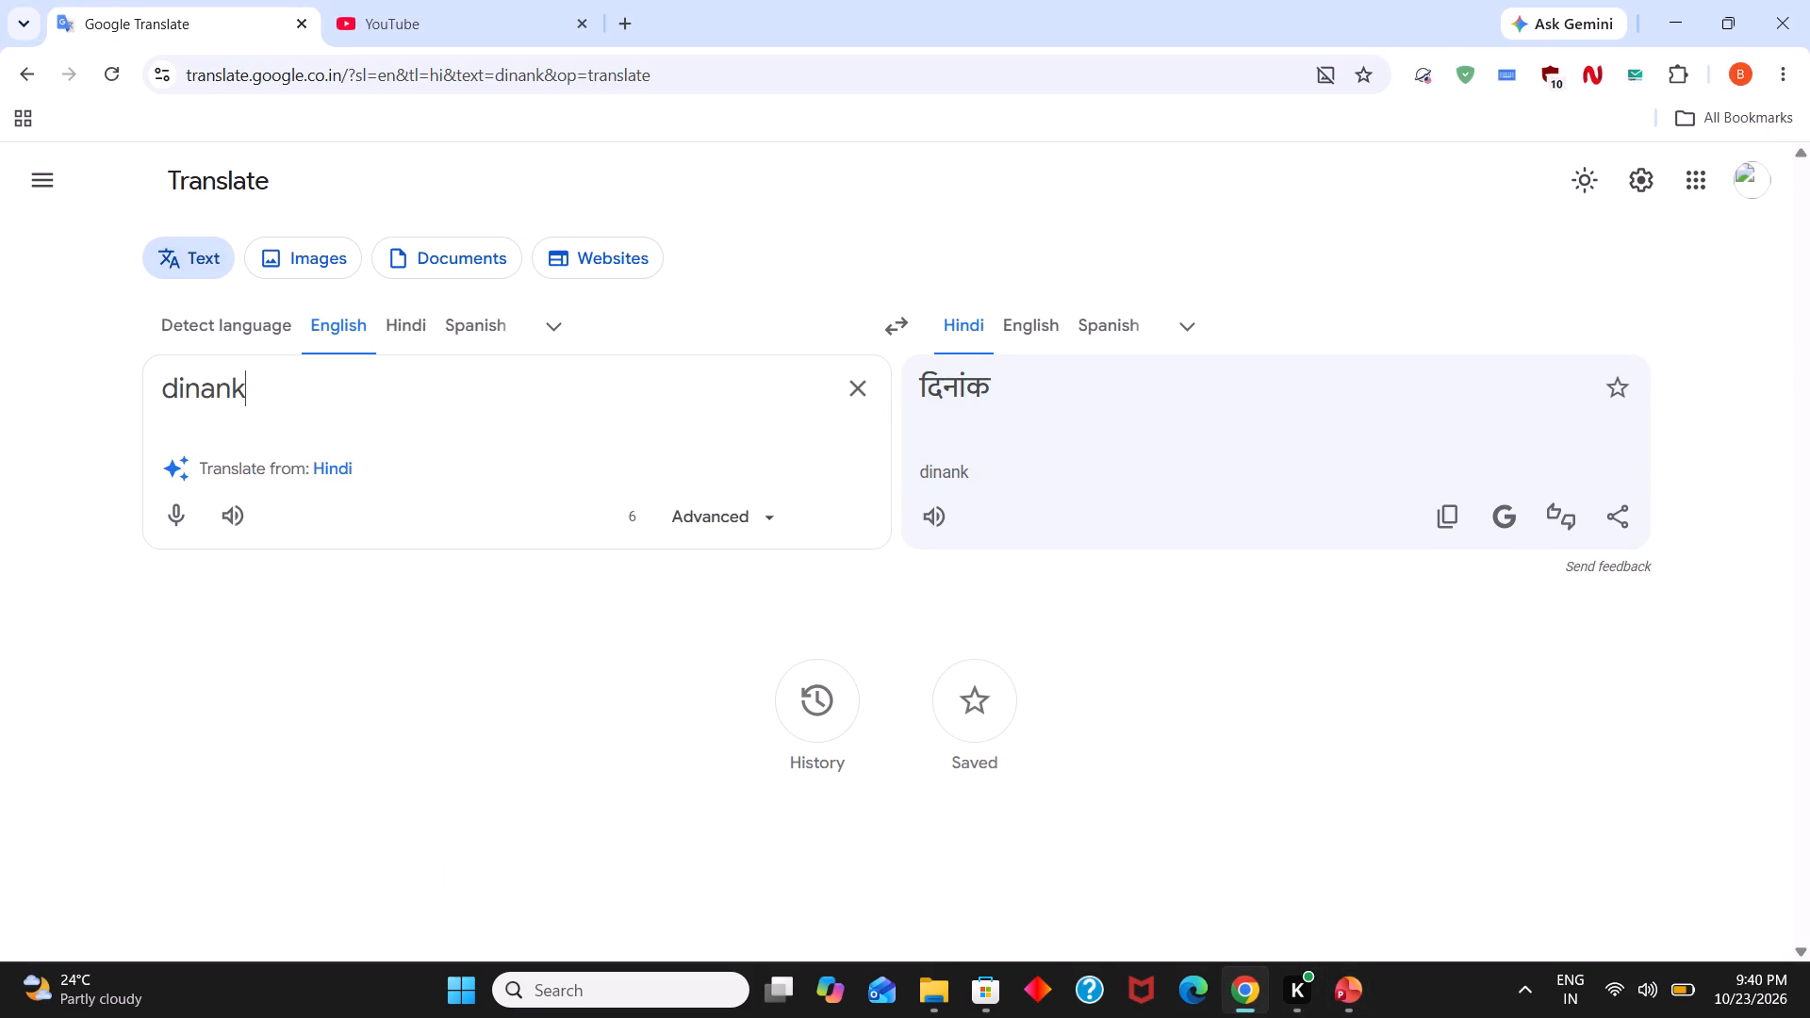
pyautogui.click(854, 389)
pyautogui.click(556, 402)
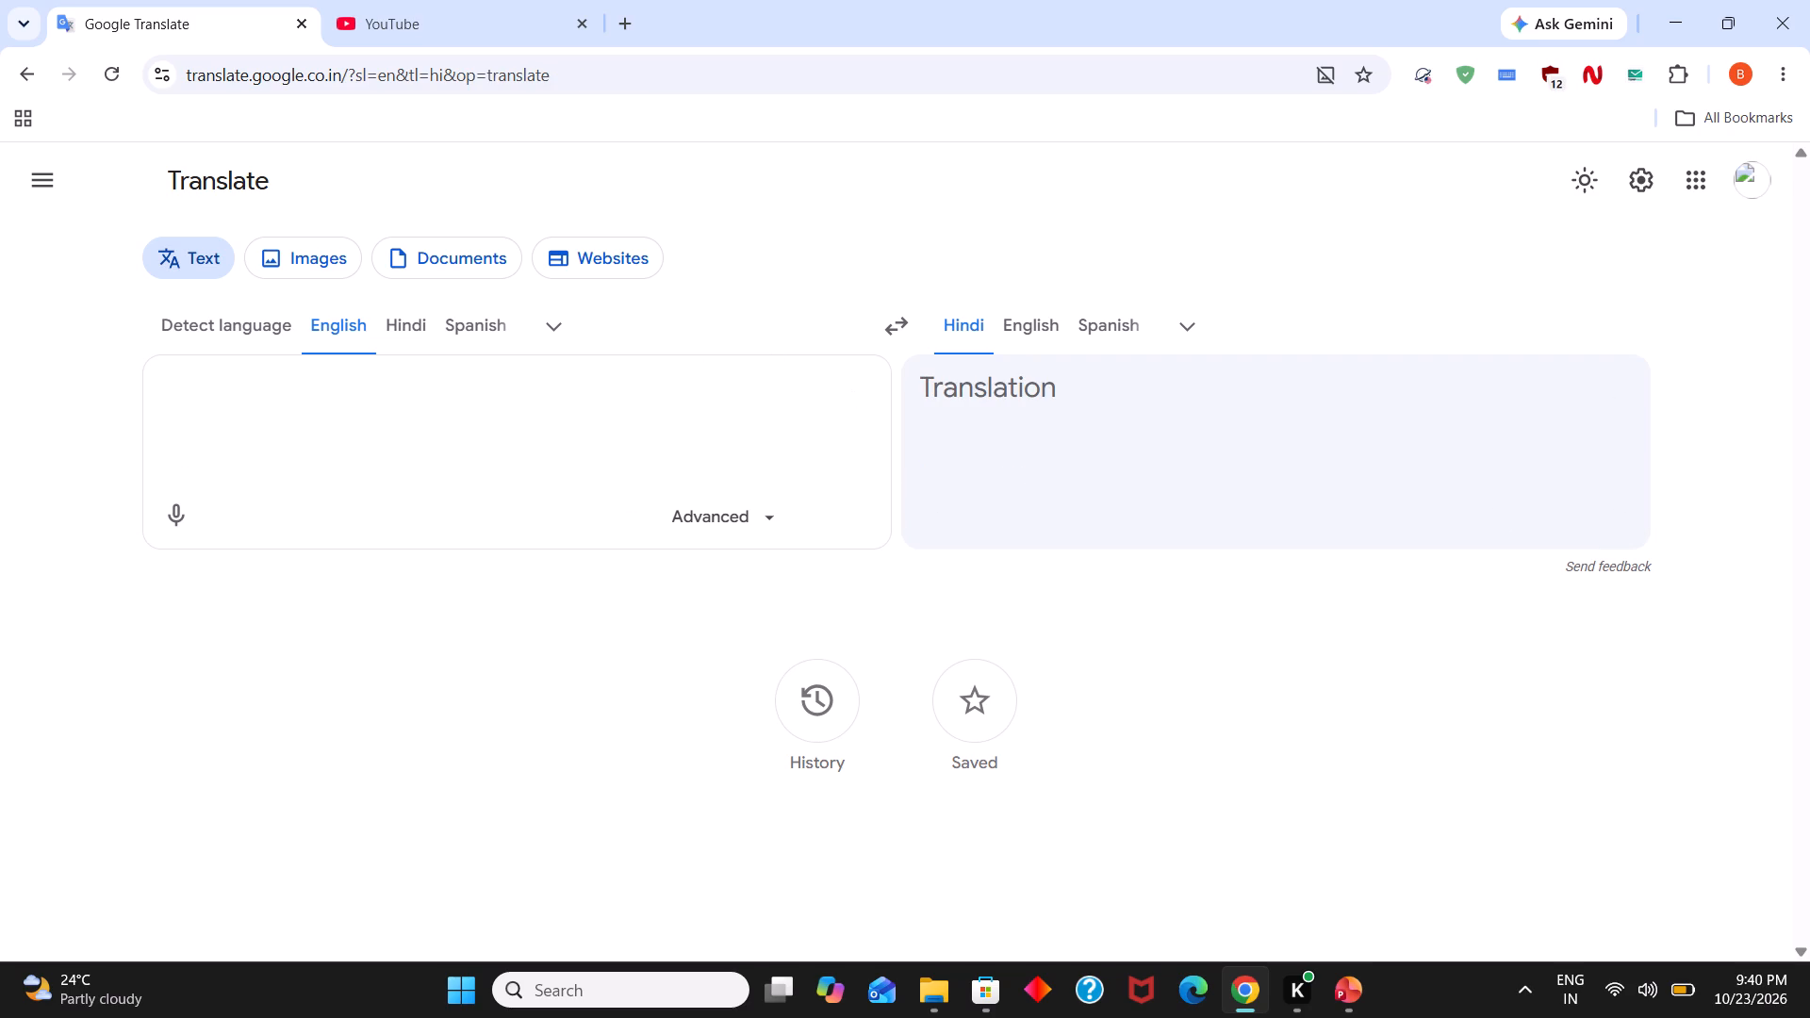
pyautogui.hotkey('ctrl', 'v')
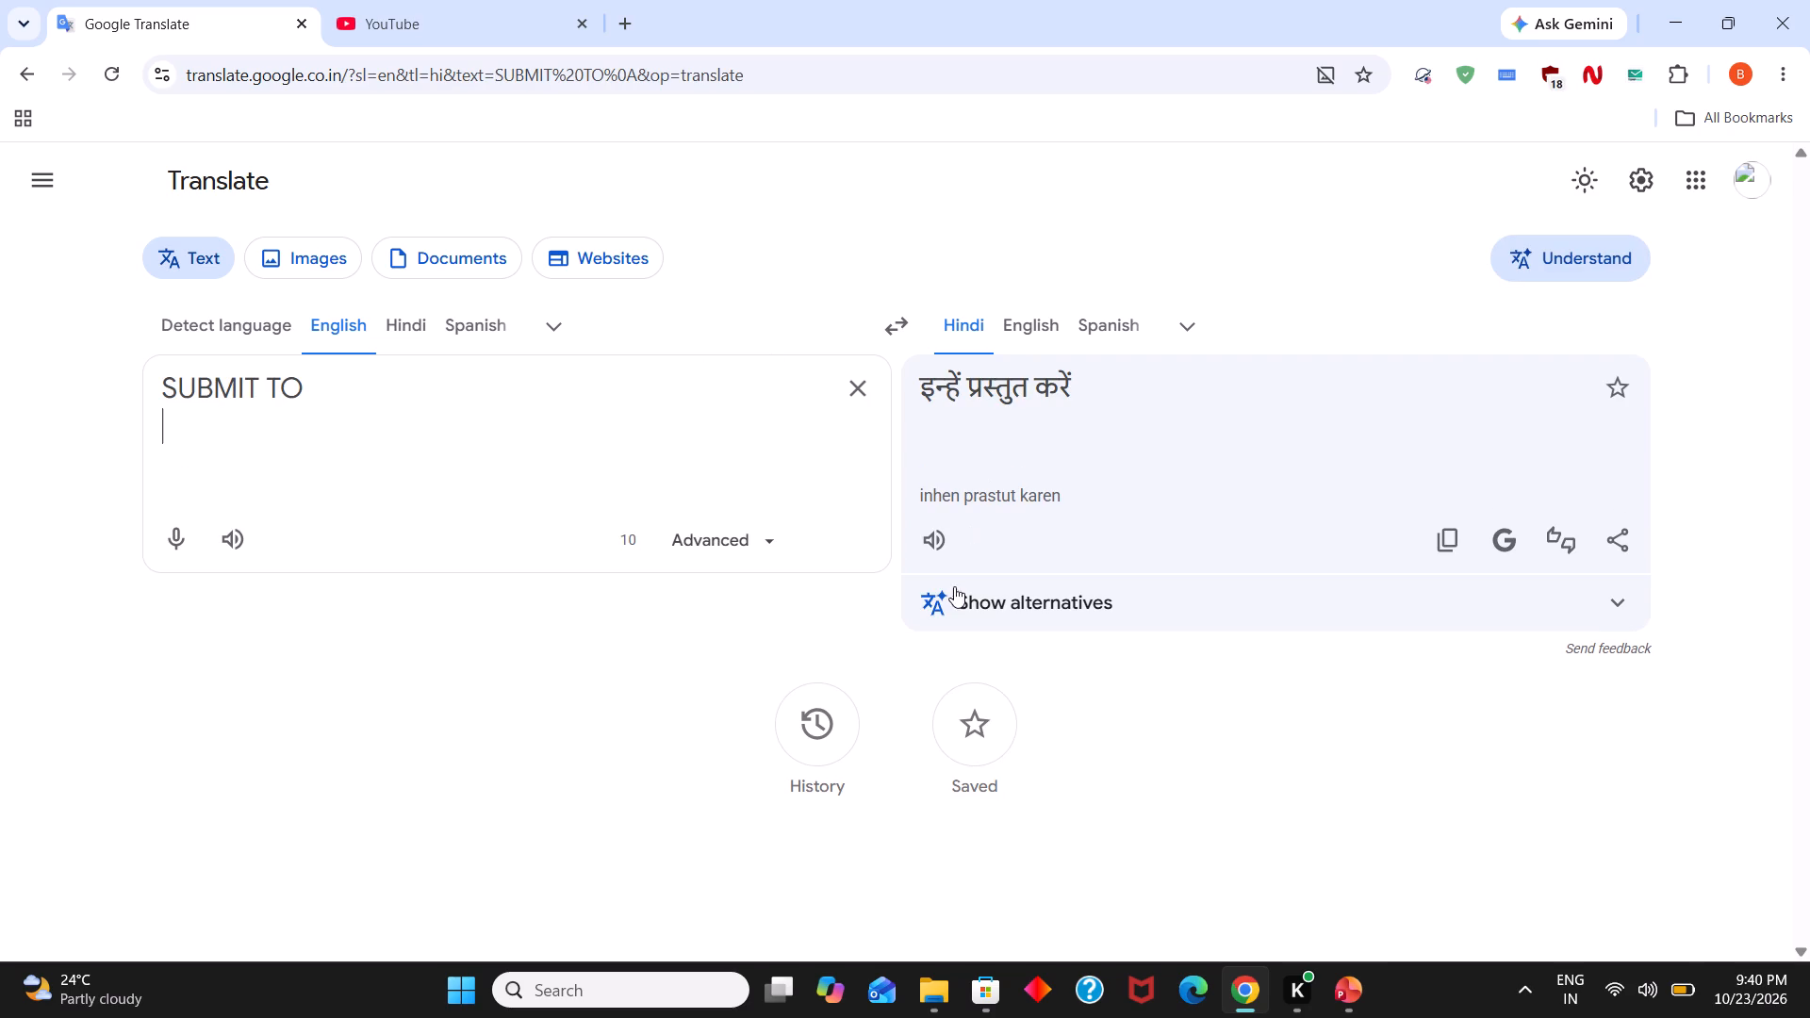
pyautogui.click(1450, 536)
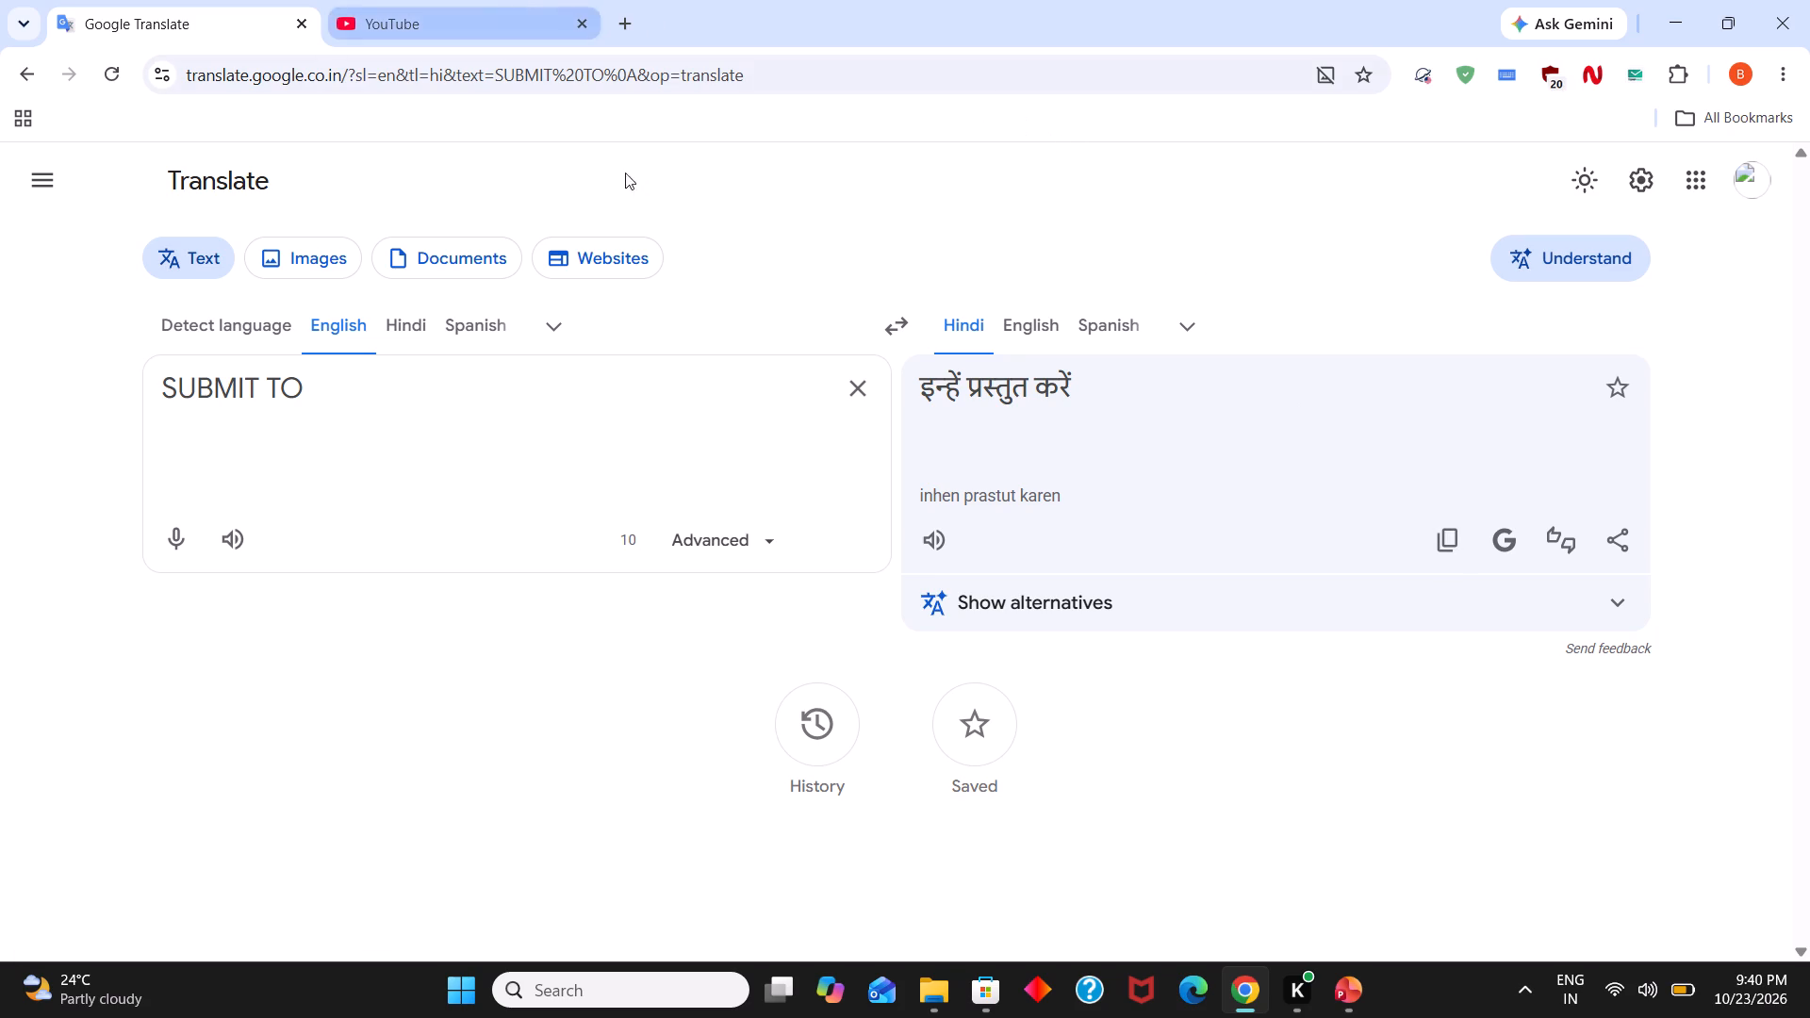
# Switch to PowerPoint and set the font size of the पिता का नाम, कक्षा and विषय rows to 16.
pyautogui.click(1344, 988)
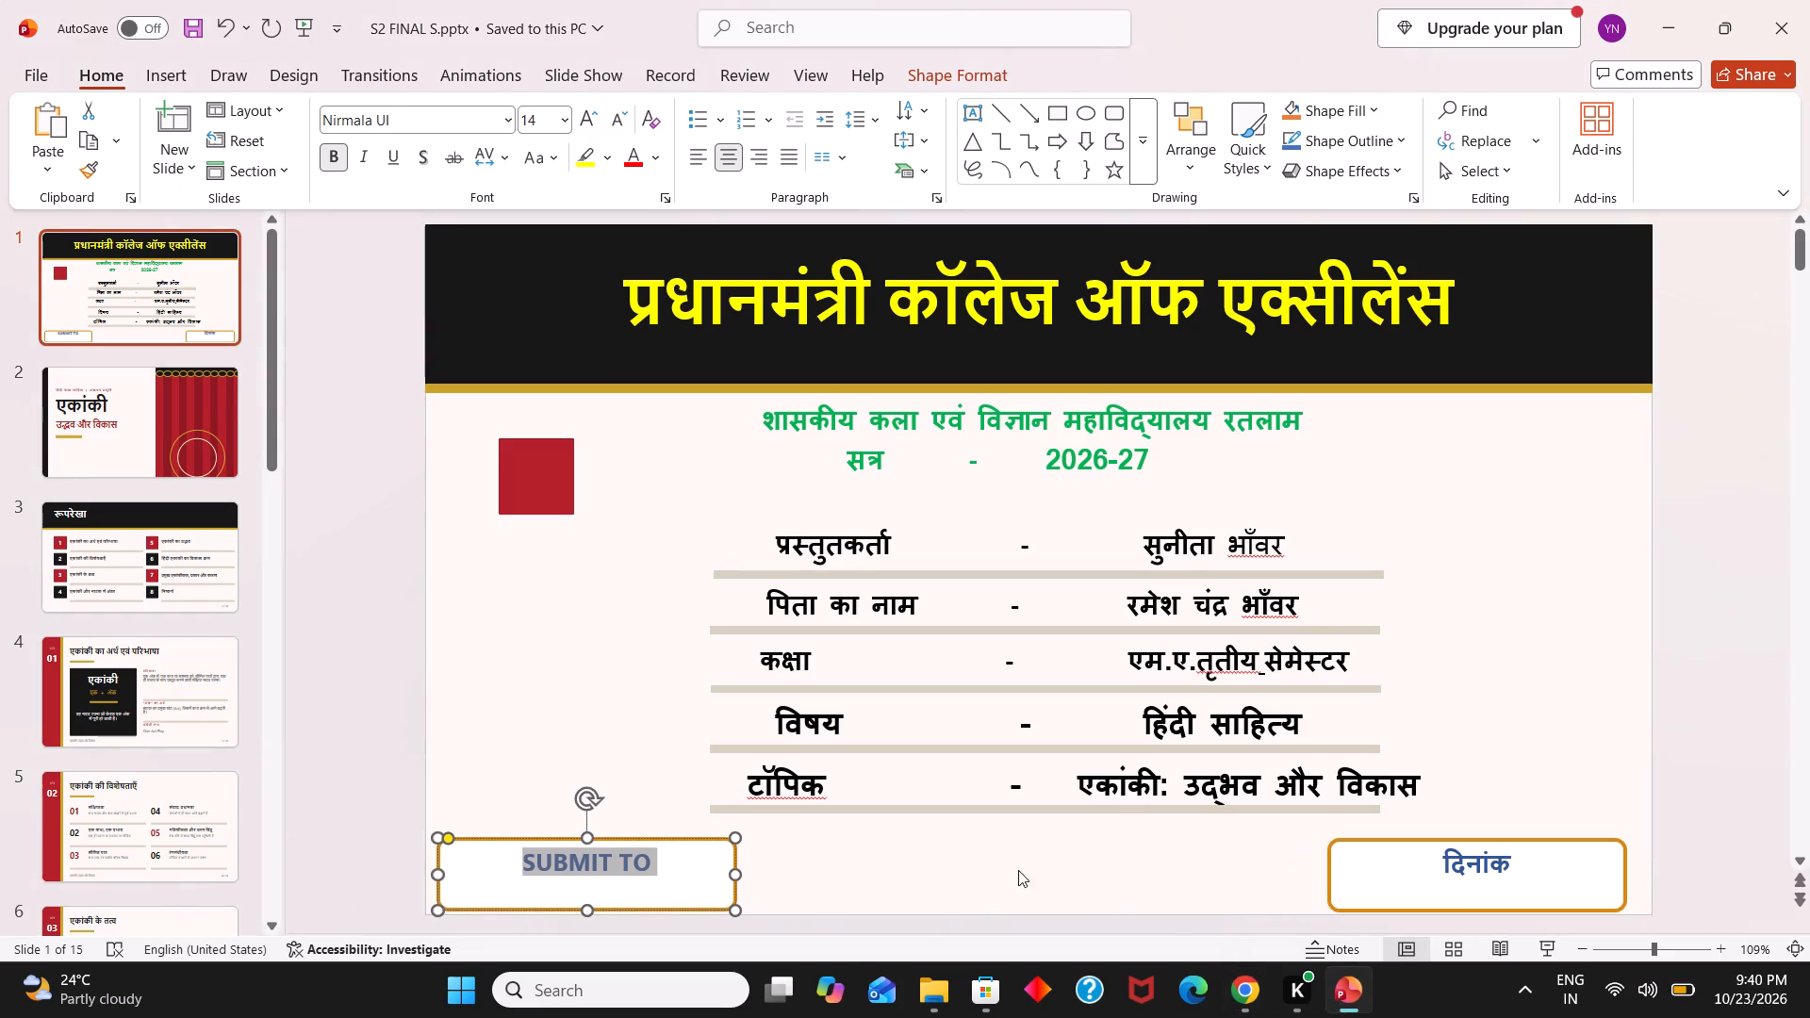
pyautogui.click(989, 848)
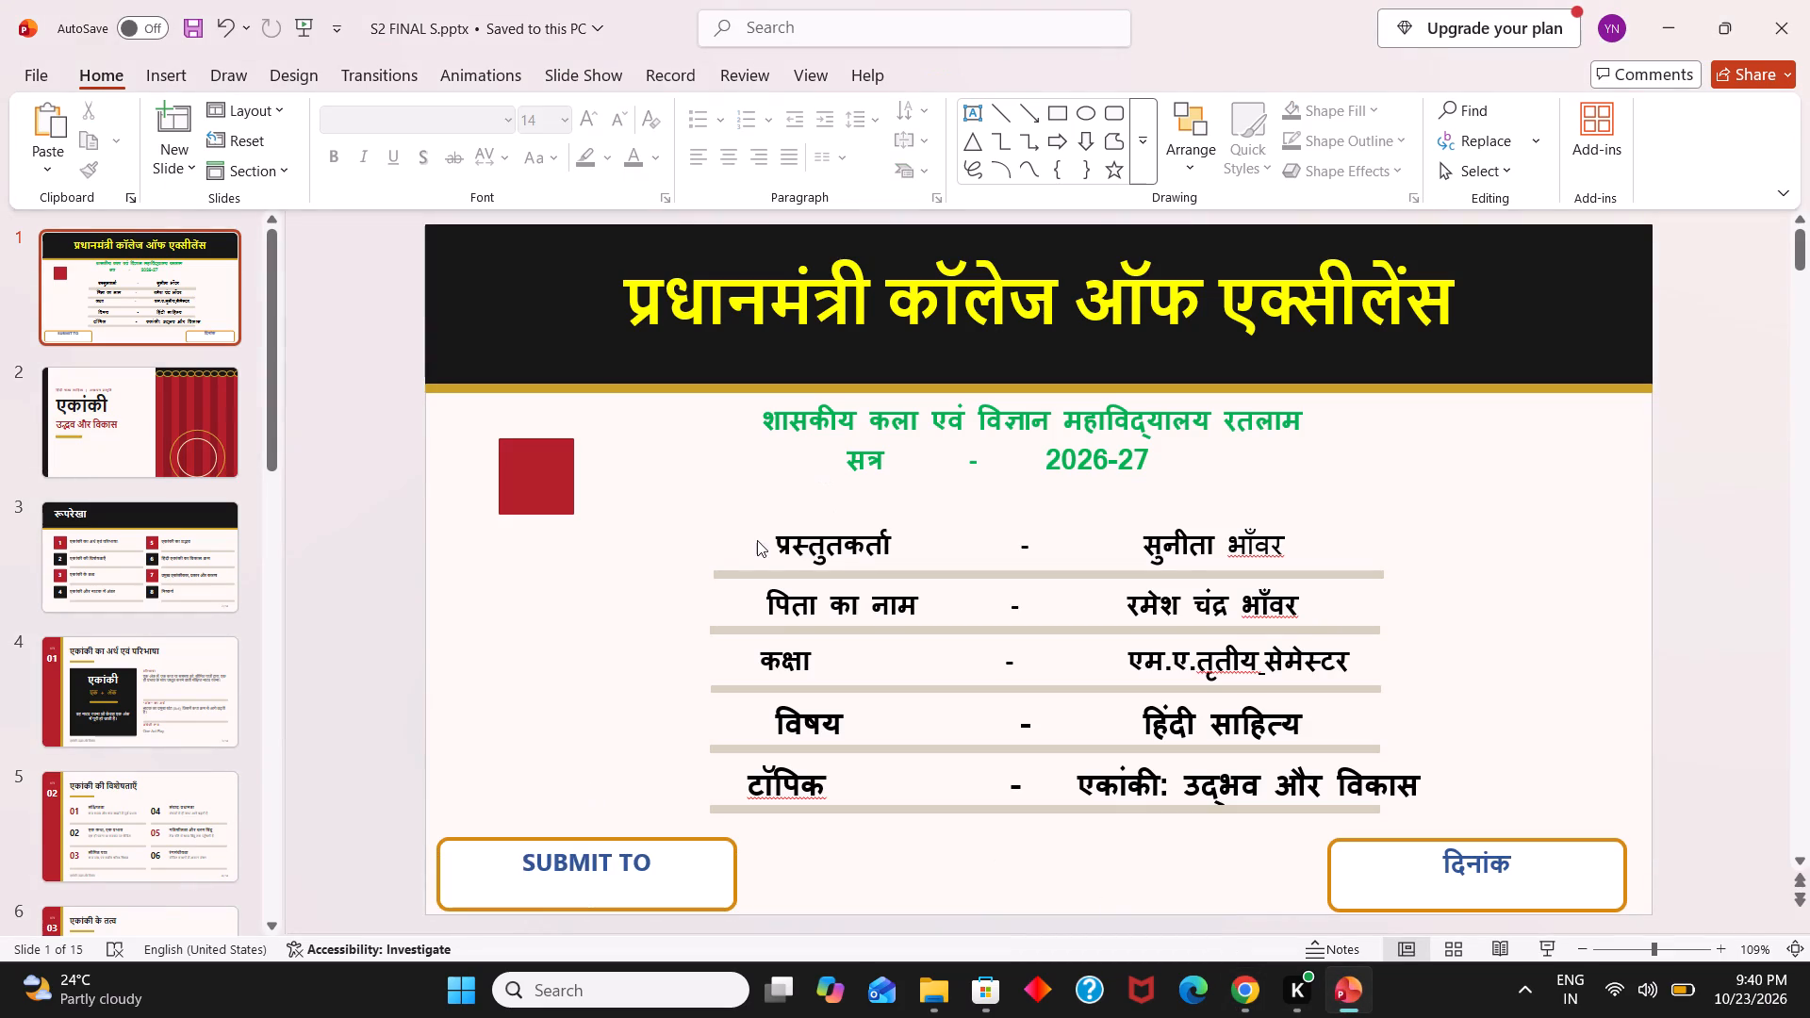
pyautogui.moveTo(754, 535); pyautogui.dragTo(1363, 607)
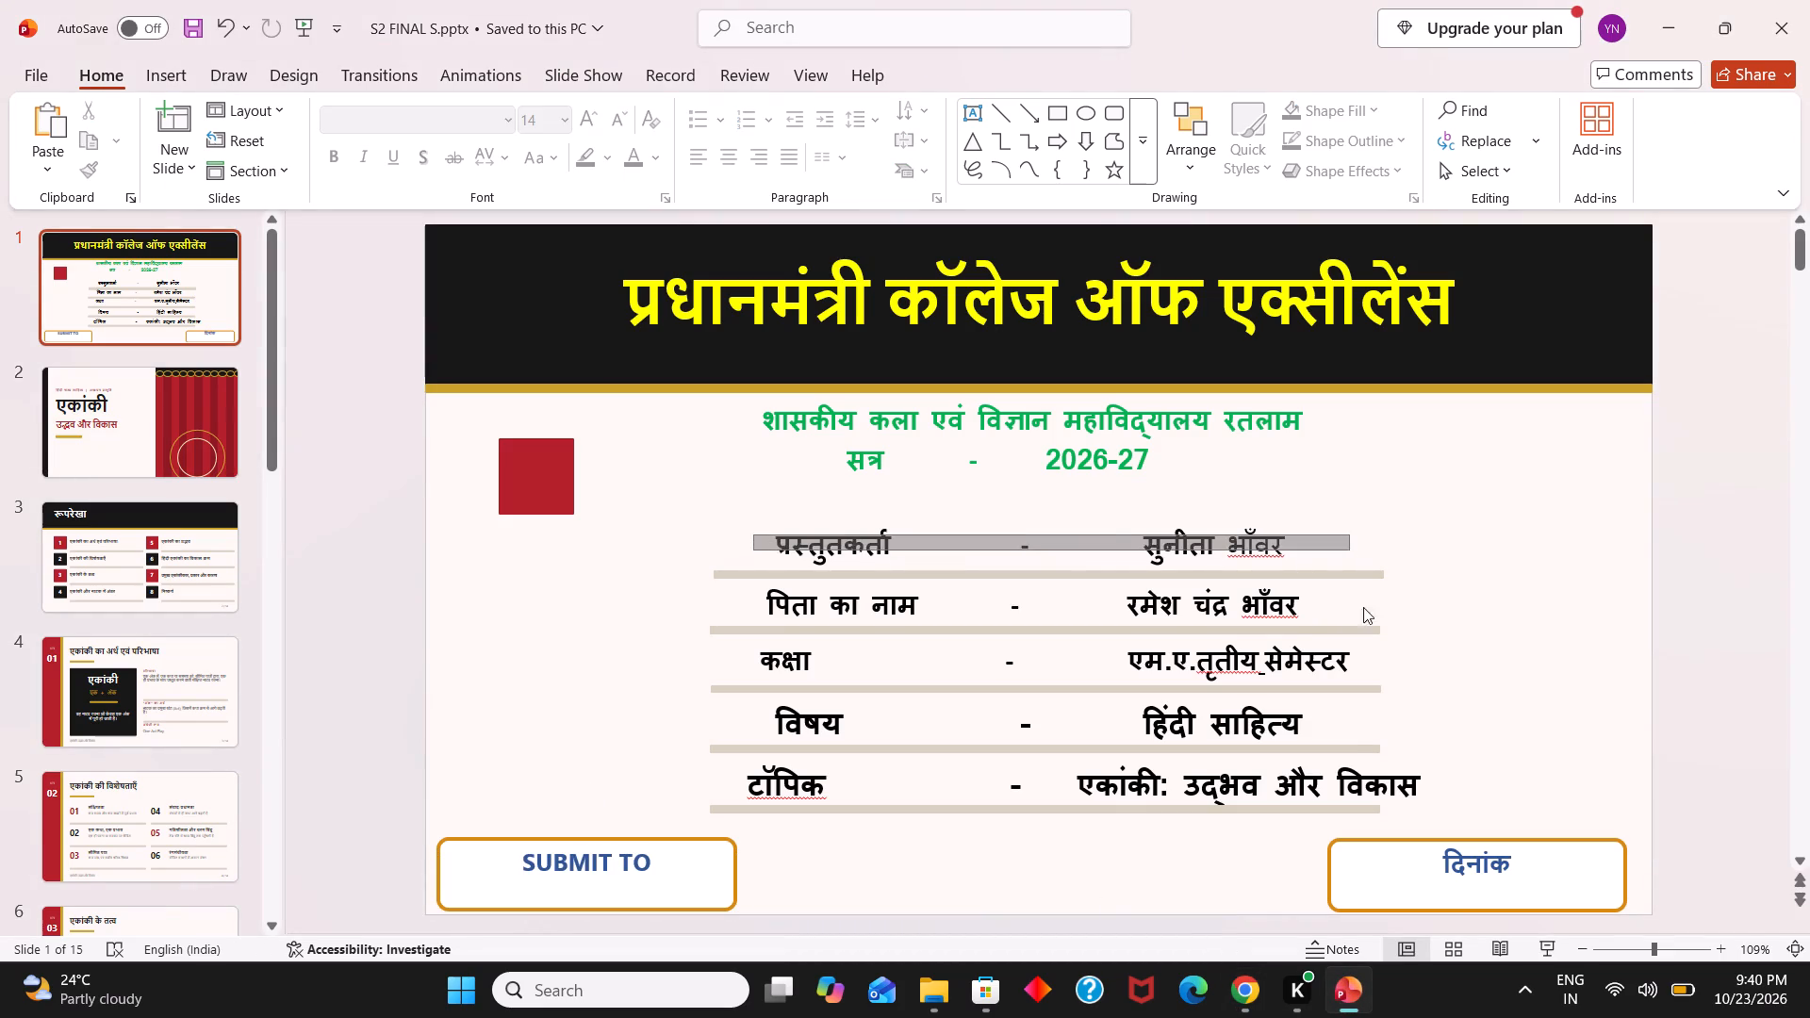
pyautogui.moveTo(1363, 607); pyautogui.dragTo(1440, 804)
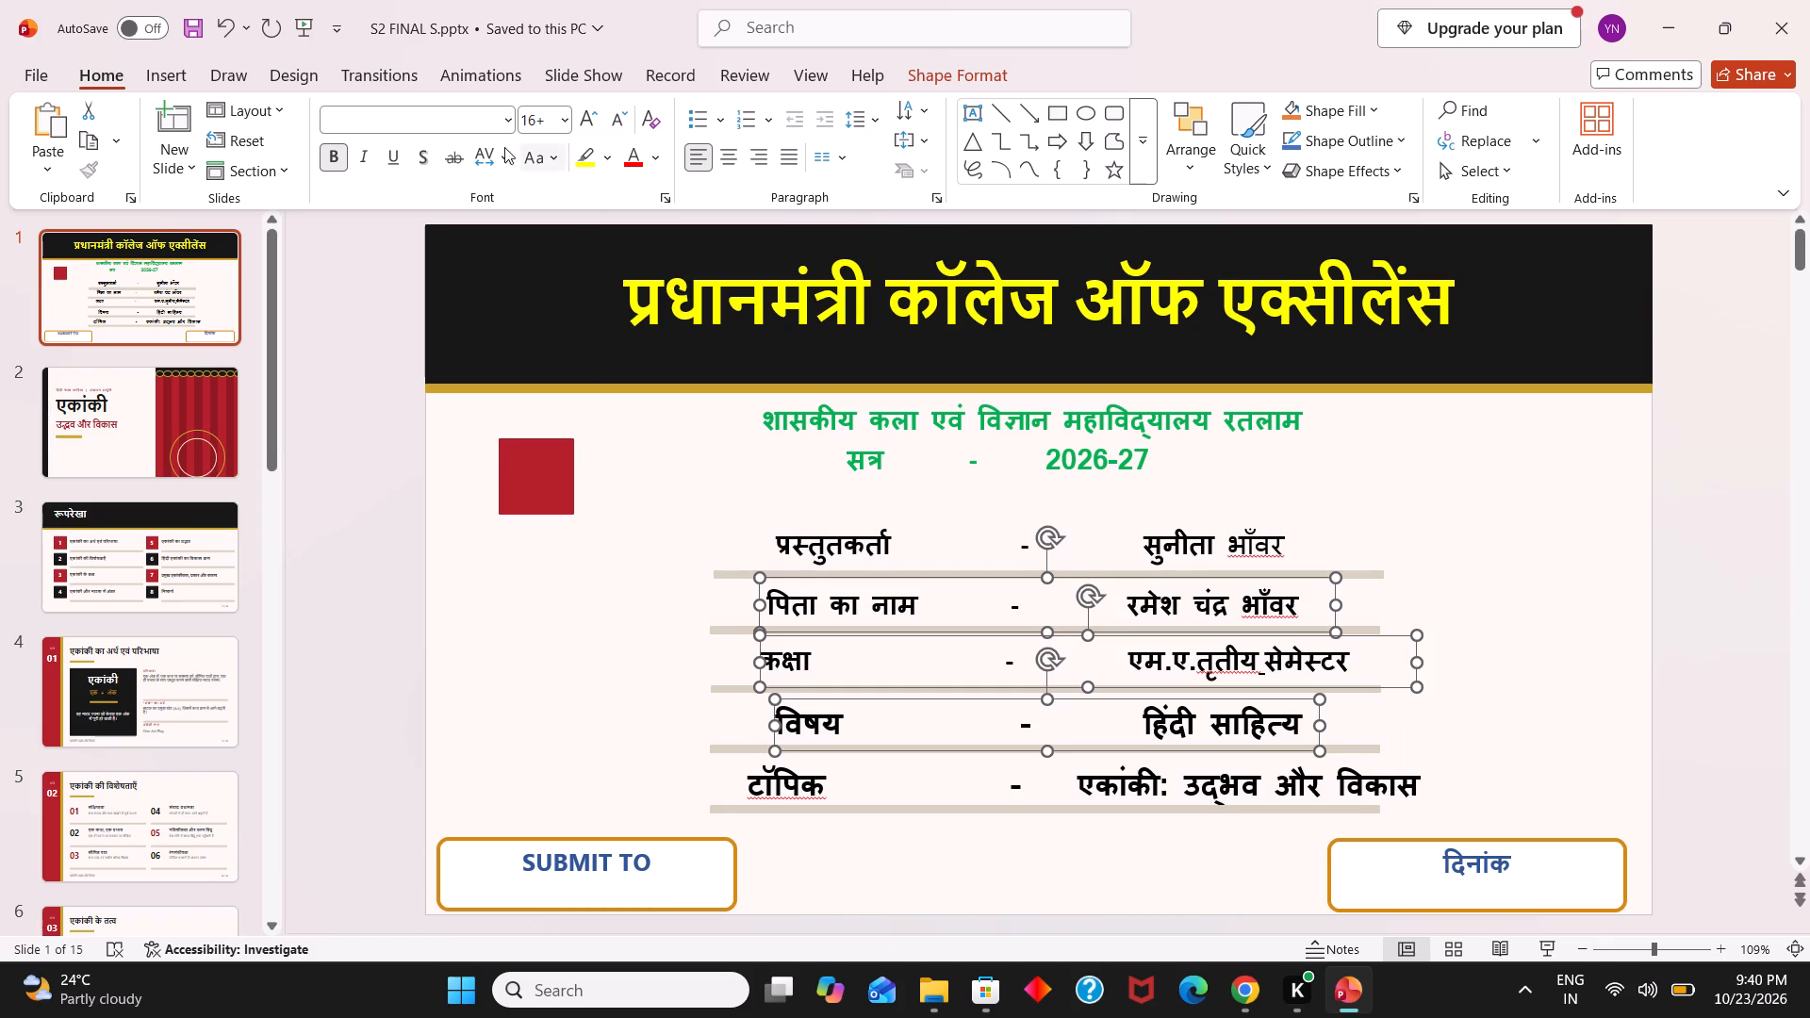
pyautogui.click(562, 125)
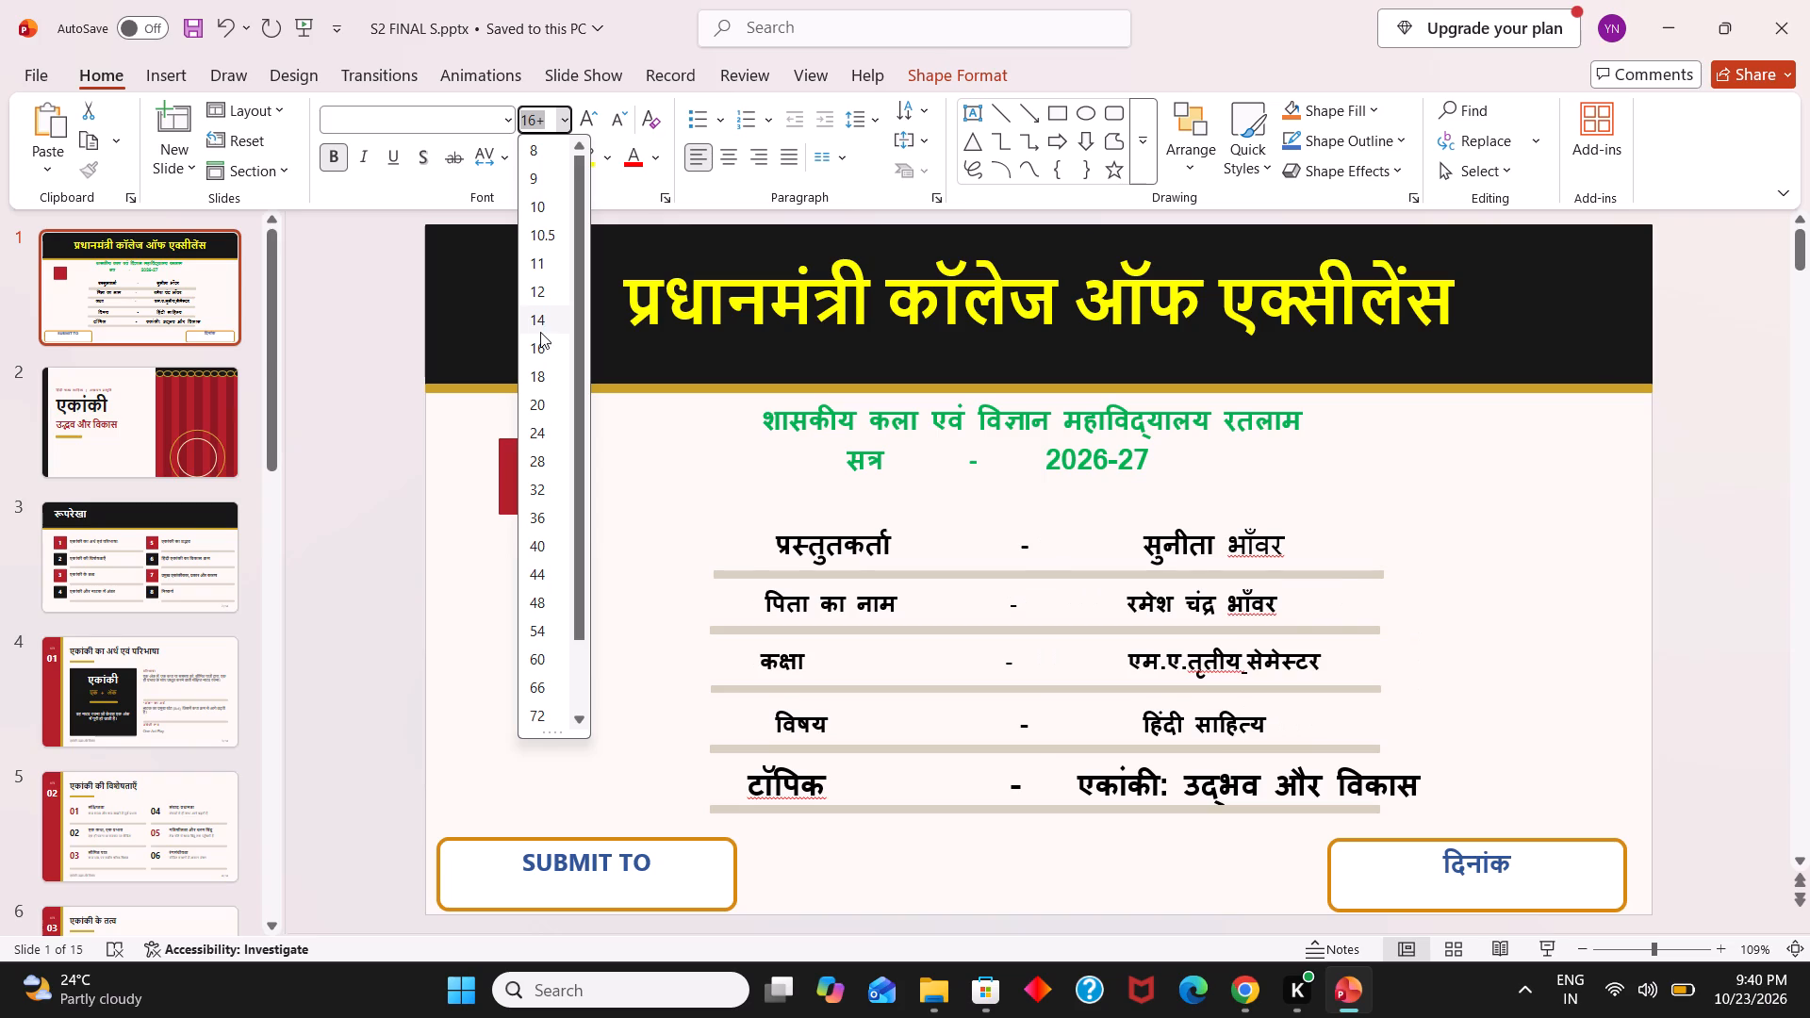
pyautogui.click(540, 342)
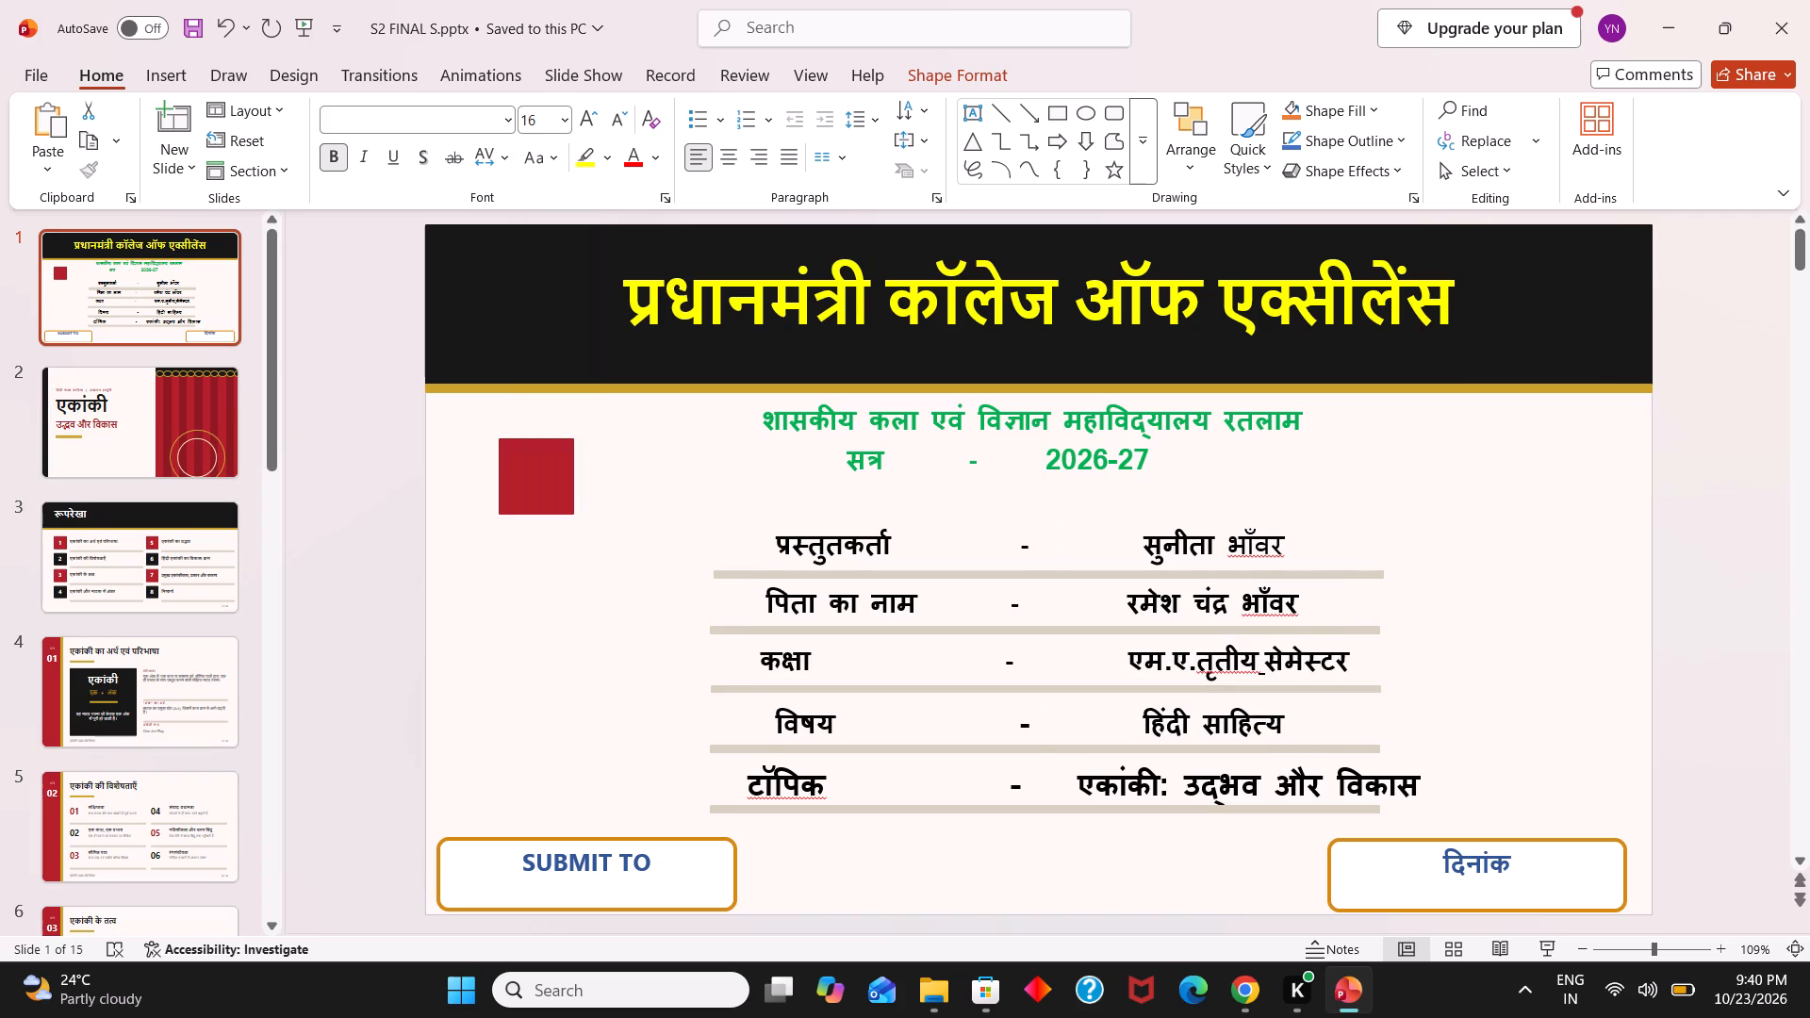
# Set the font size of the whole टॉपिक row to 16.
pyautogui.click(831, 784)
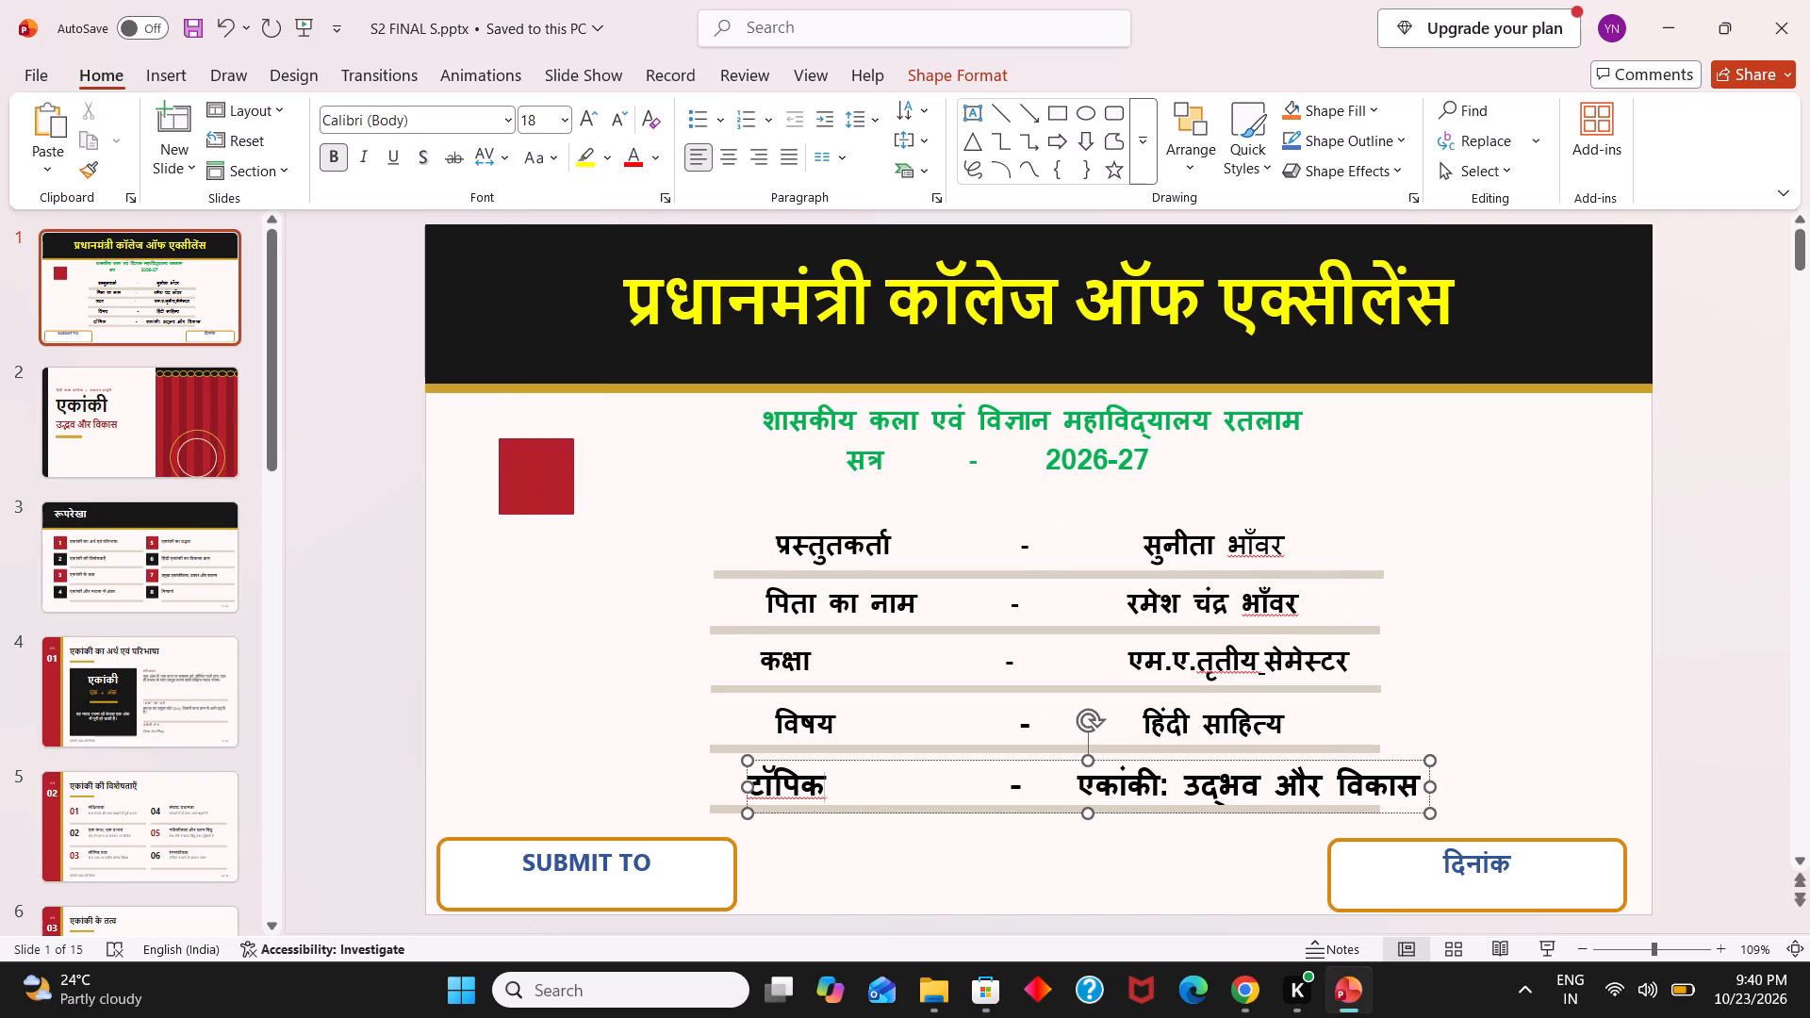
pyautogui.doubleClick(1375, 790)
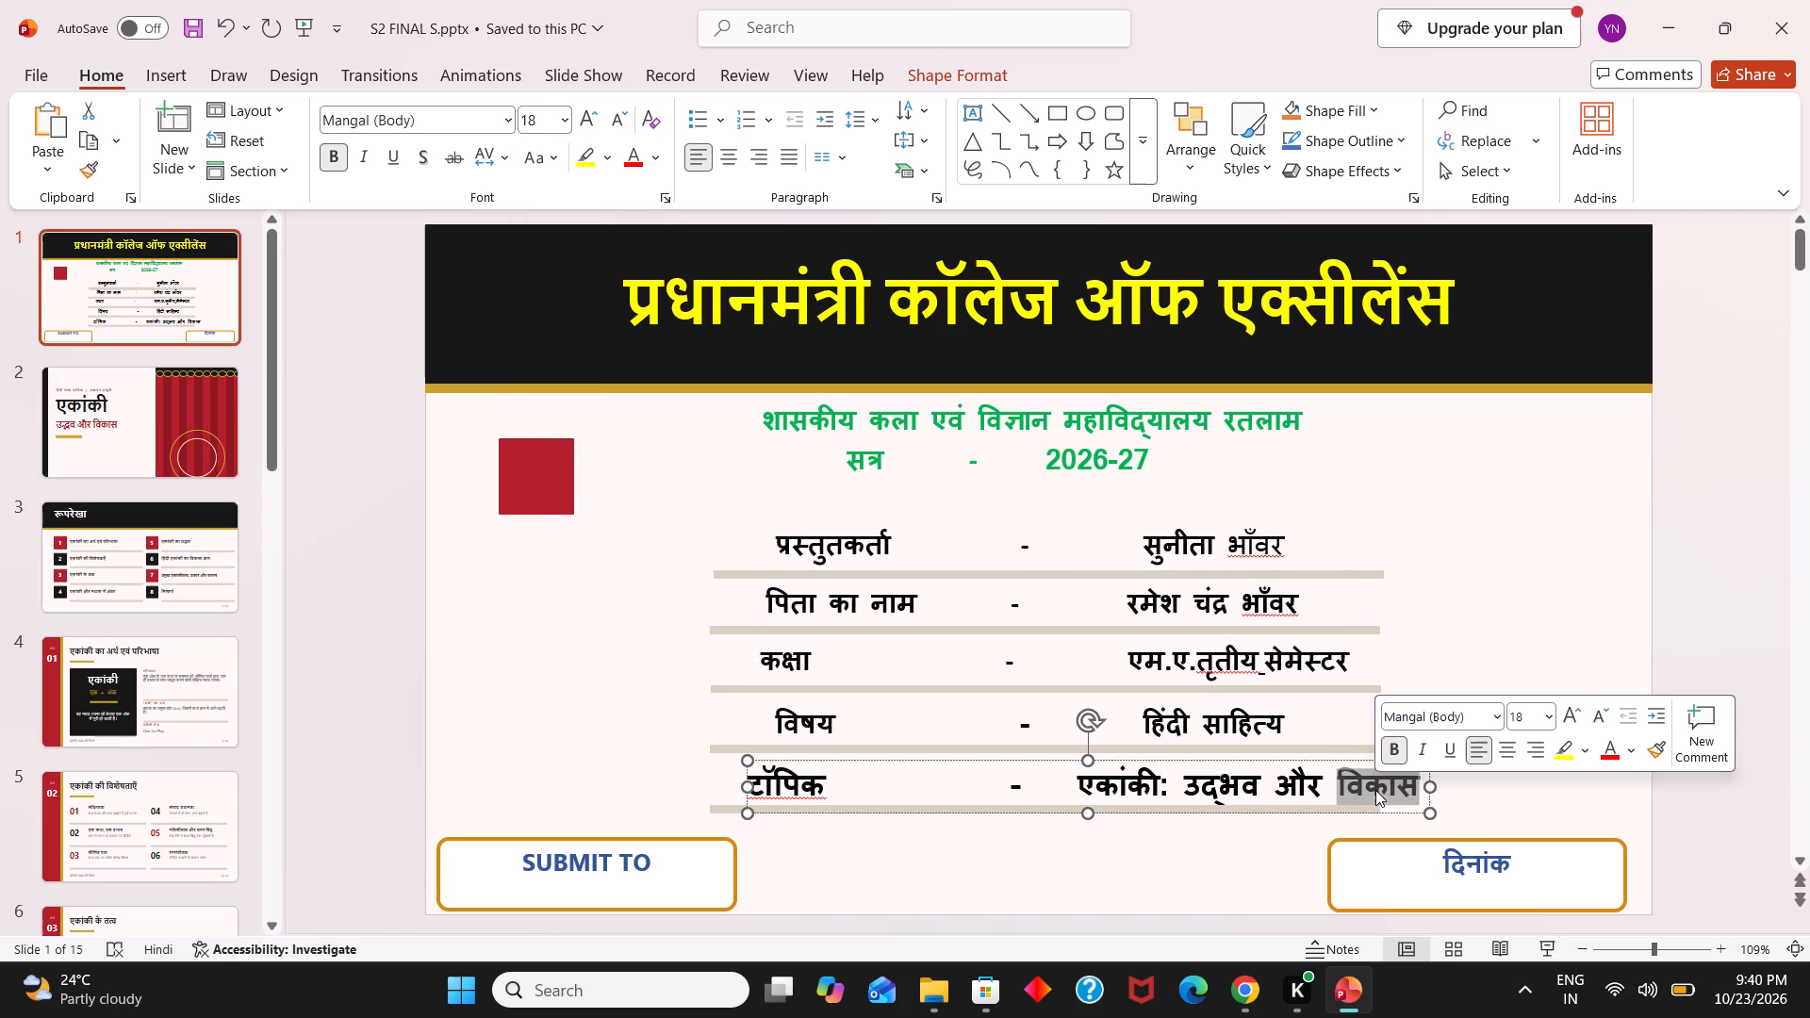
pyautogui.click(1375, 790)
pyautogui.hotkey('ctrl', 'a')
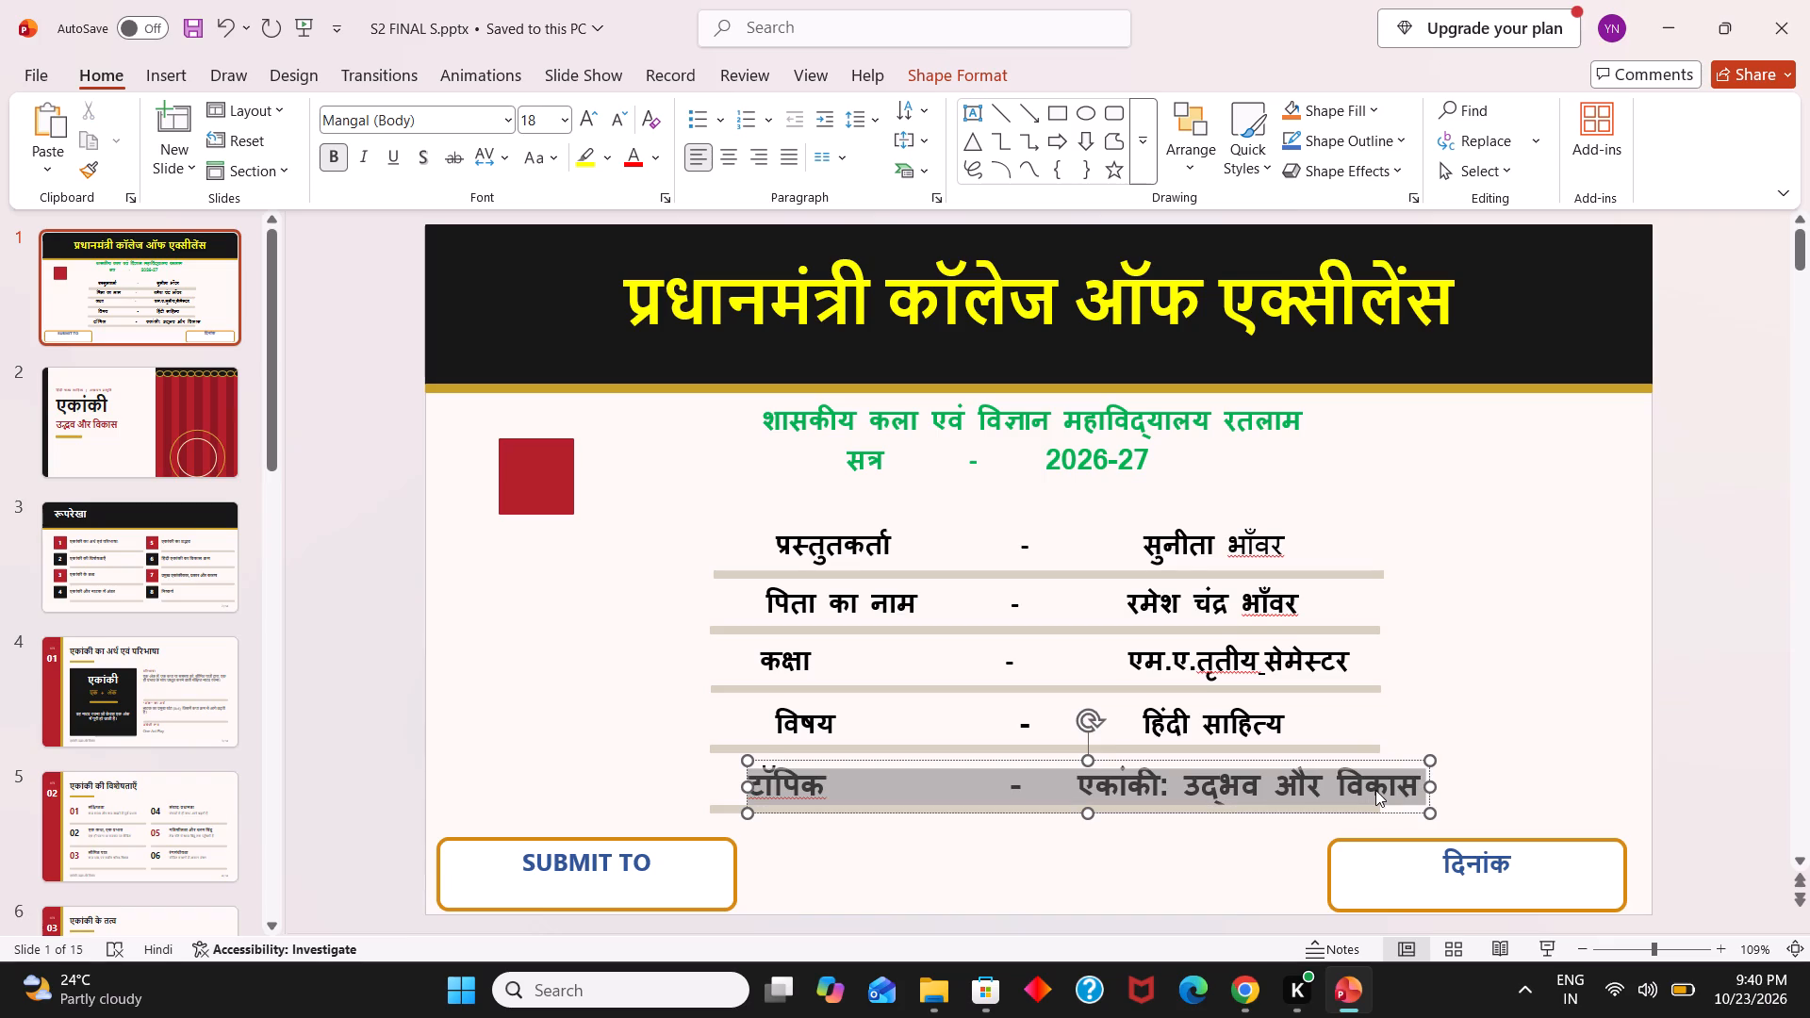
pyautogui.click(563, 121)
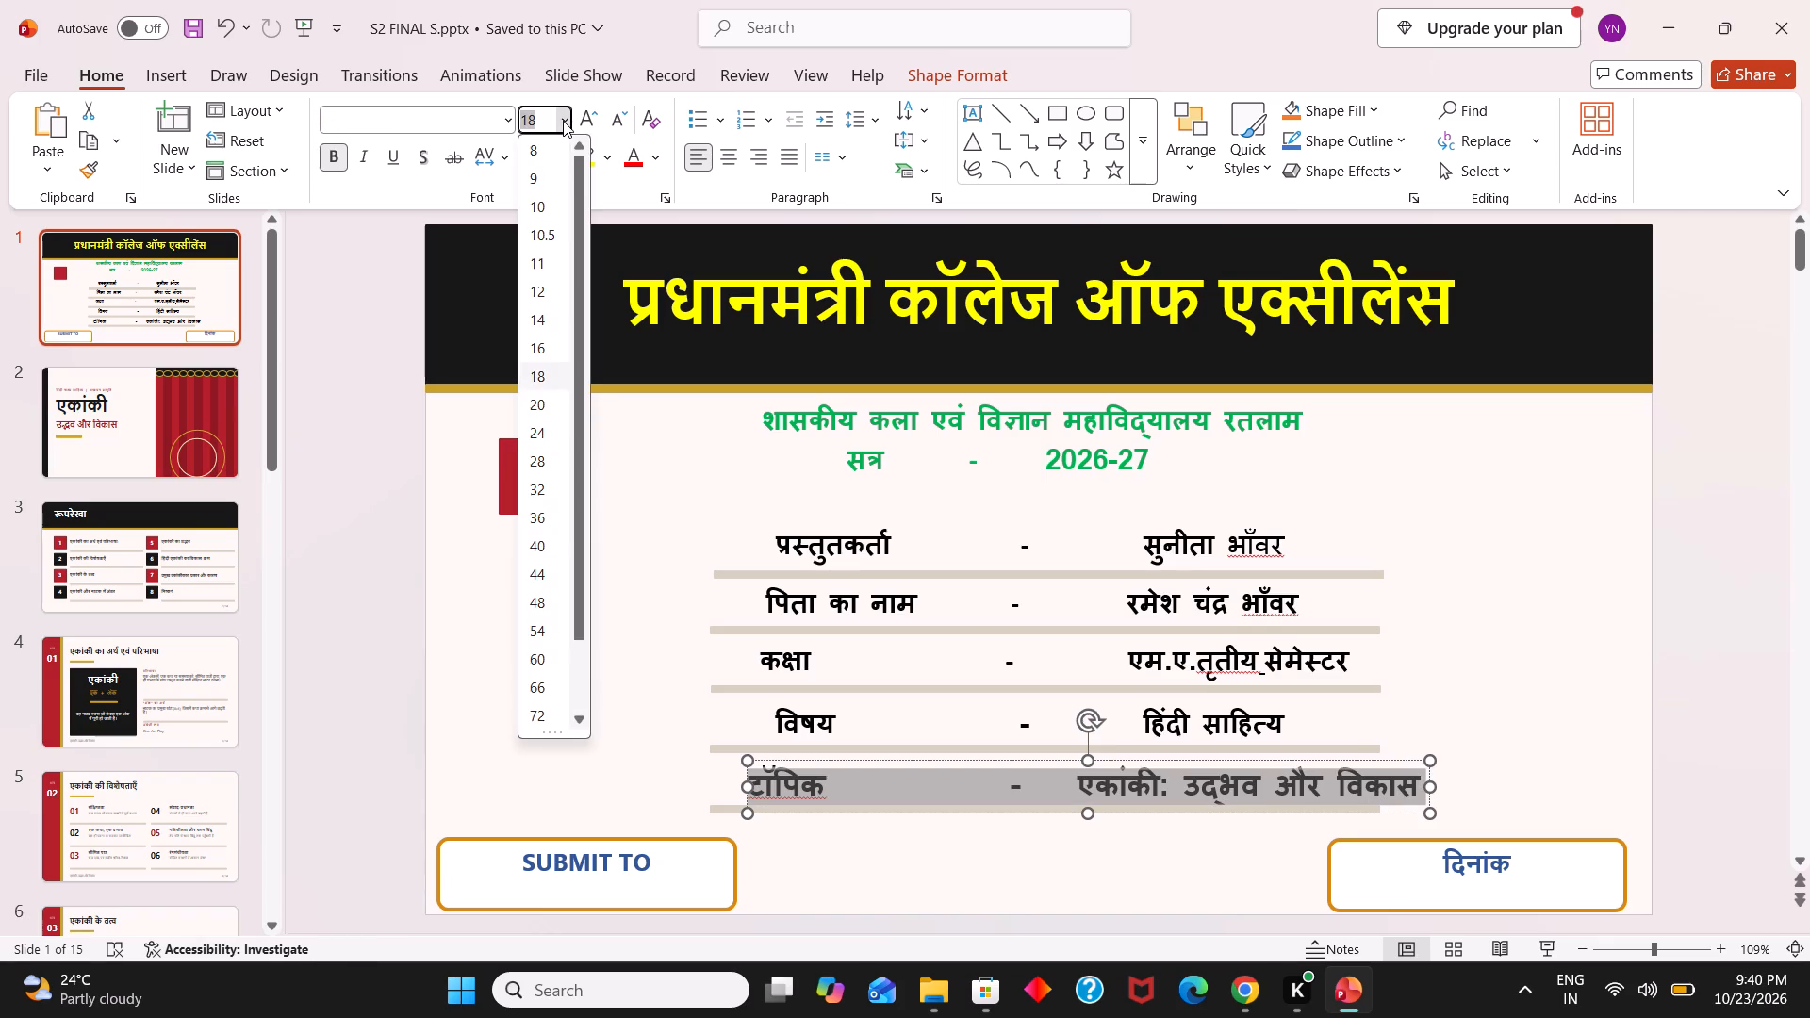
pyautogui.click(546, 347)
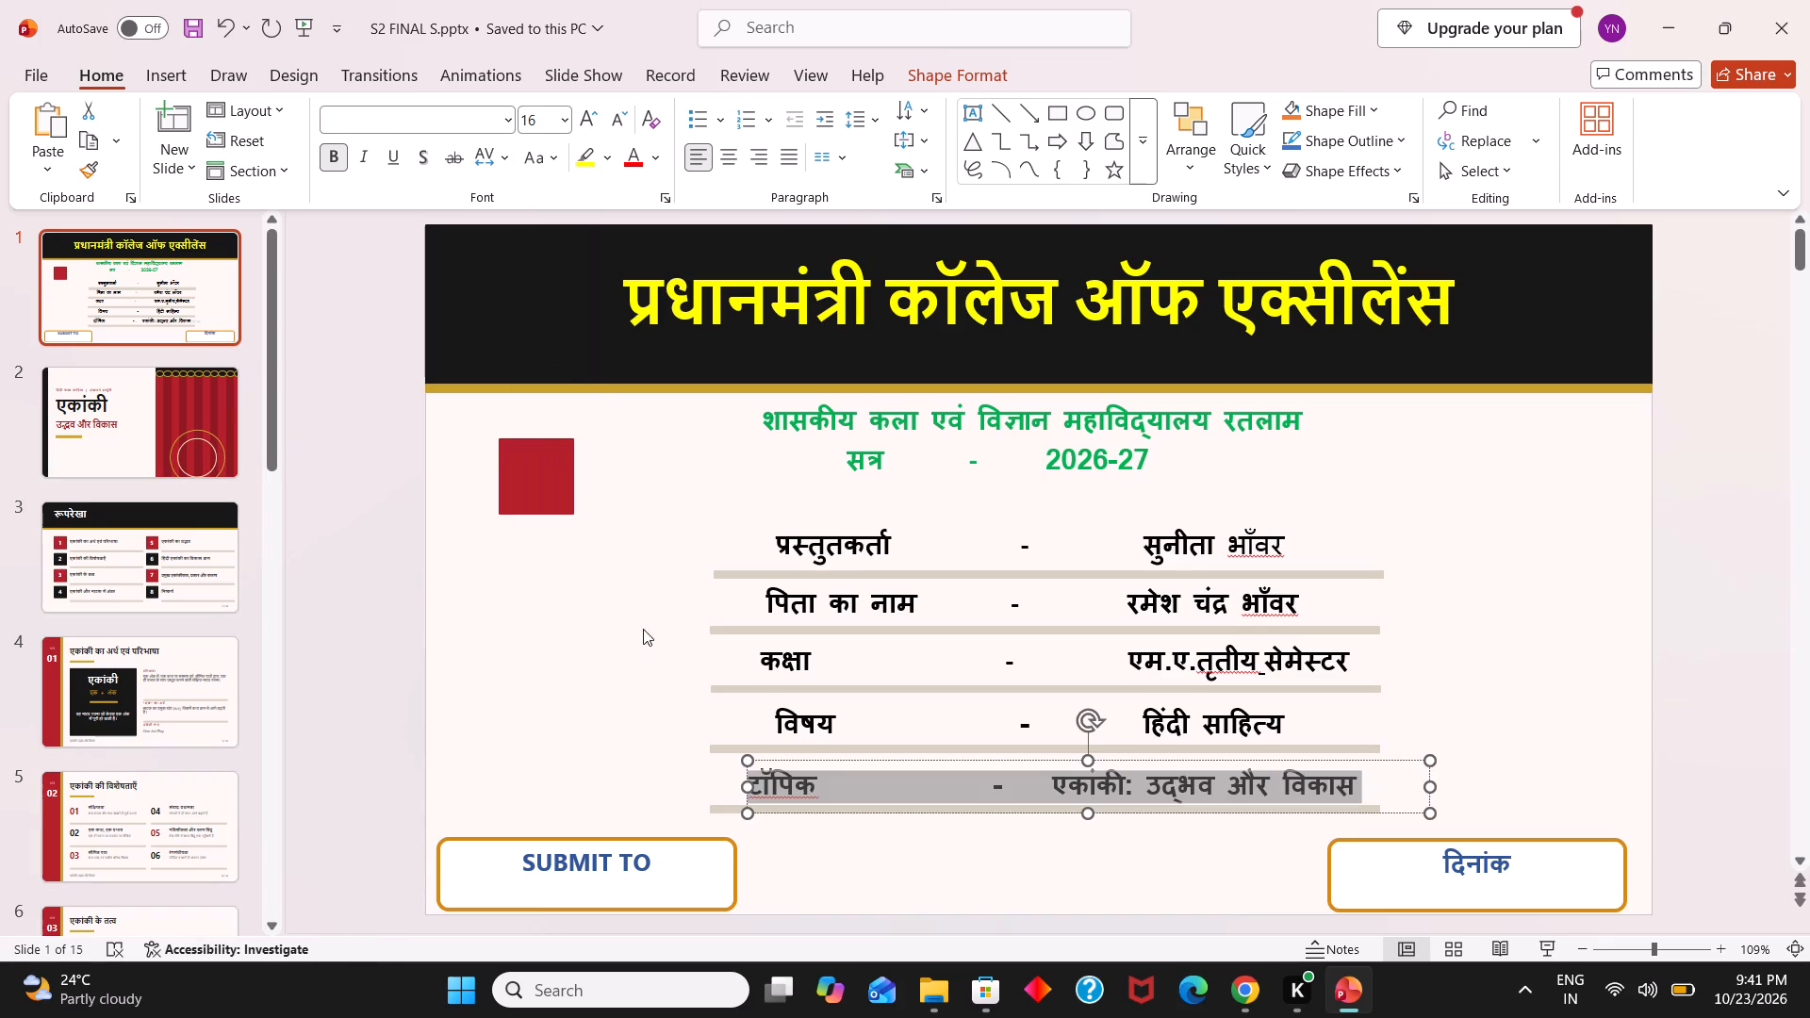
pyautogui.click(656, 648)
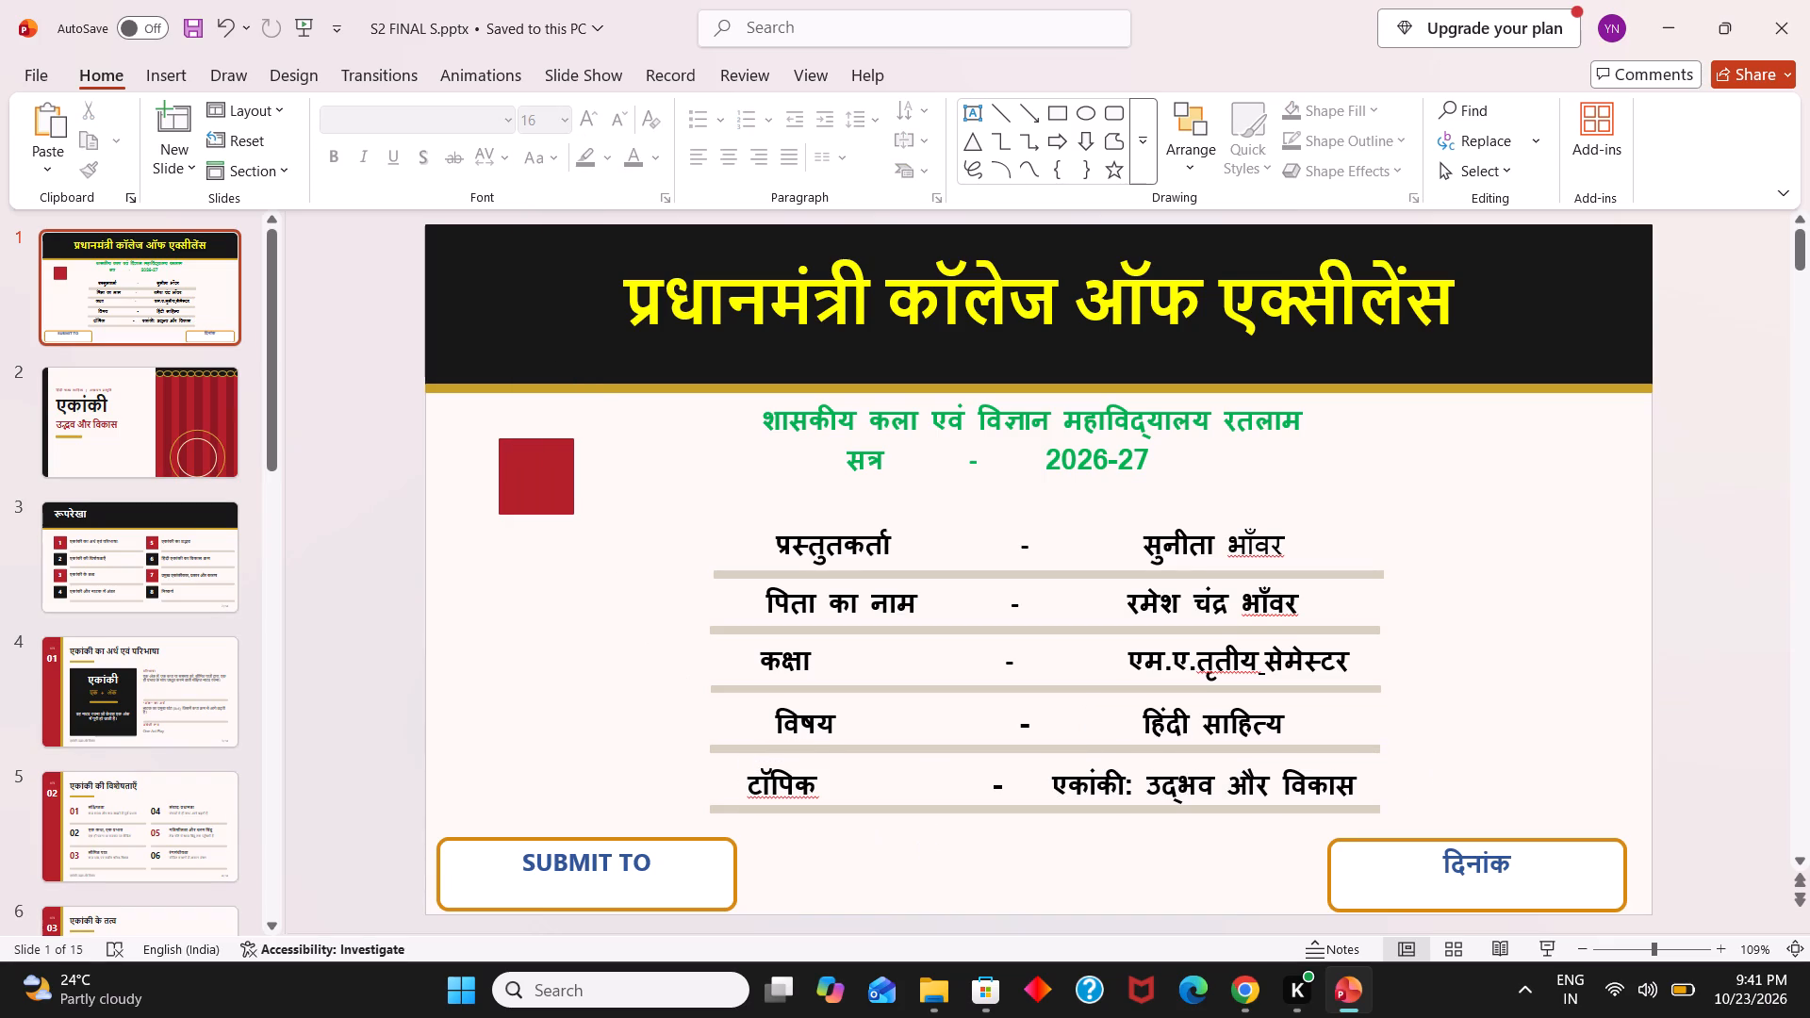
# Shift the प्रस्तुतकर्ता row slightly left to line up its label and dash with the पिता का नाम and कक्षा rows.
pyautogui.click(789, 542)
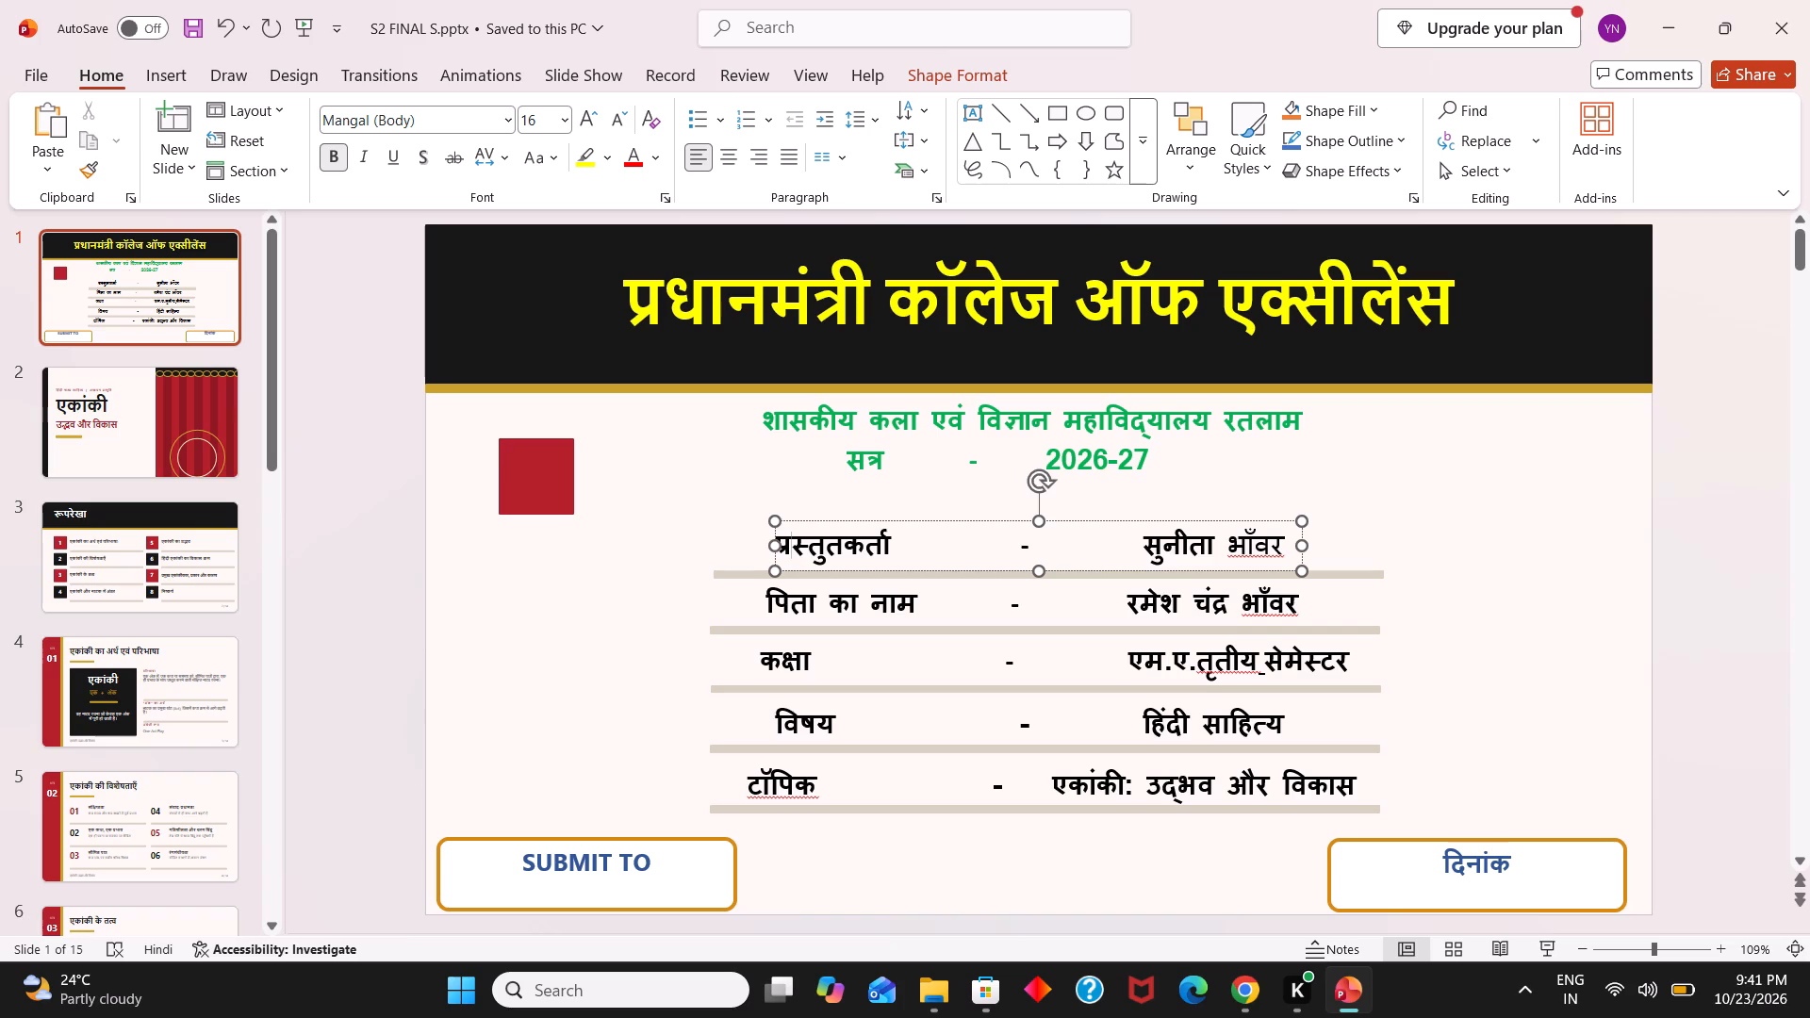
pyautogui.moveTo(892, 517); pyautogui.dragTo(875, 517)
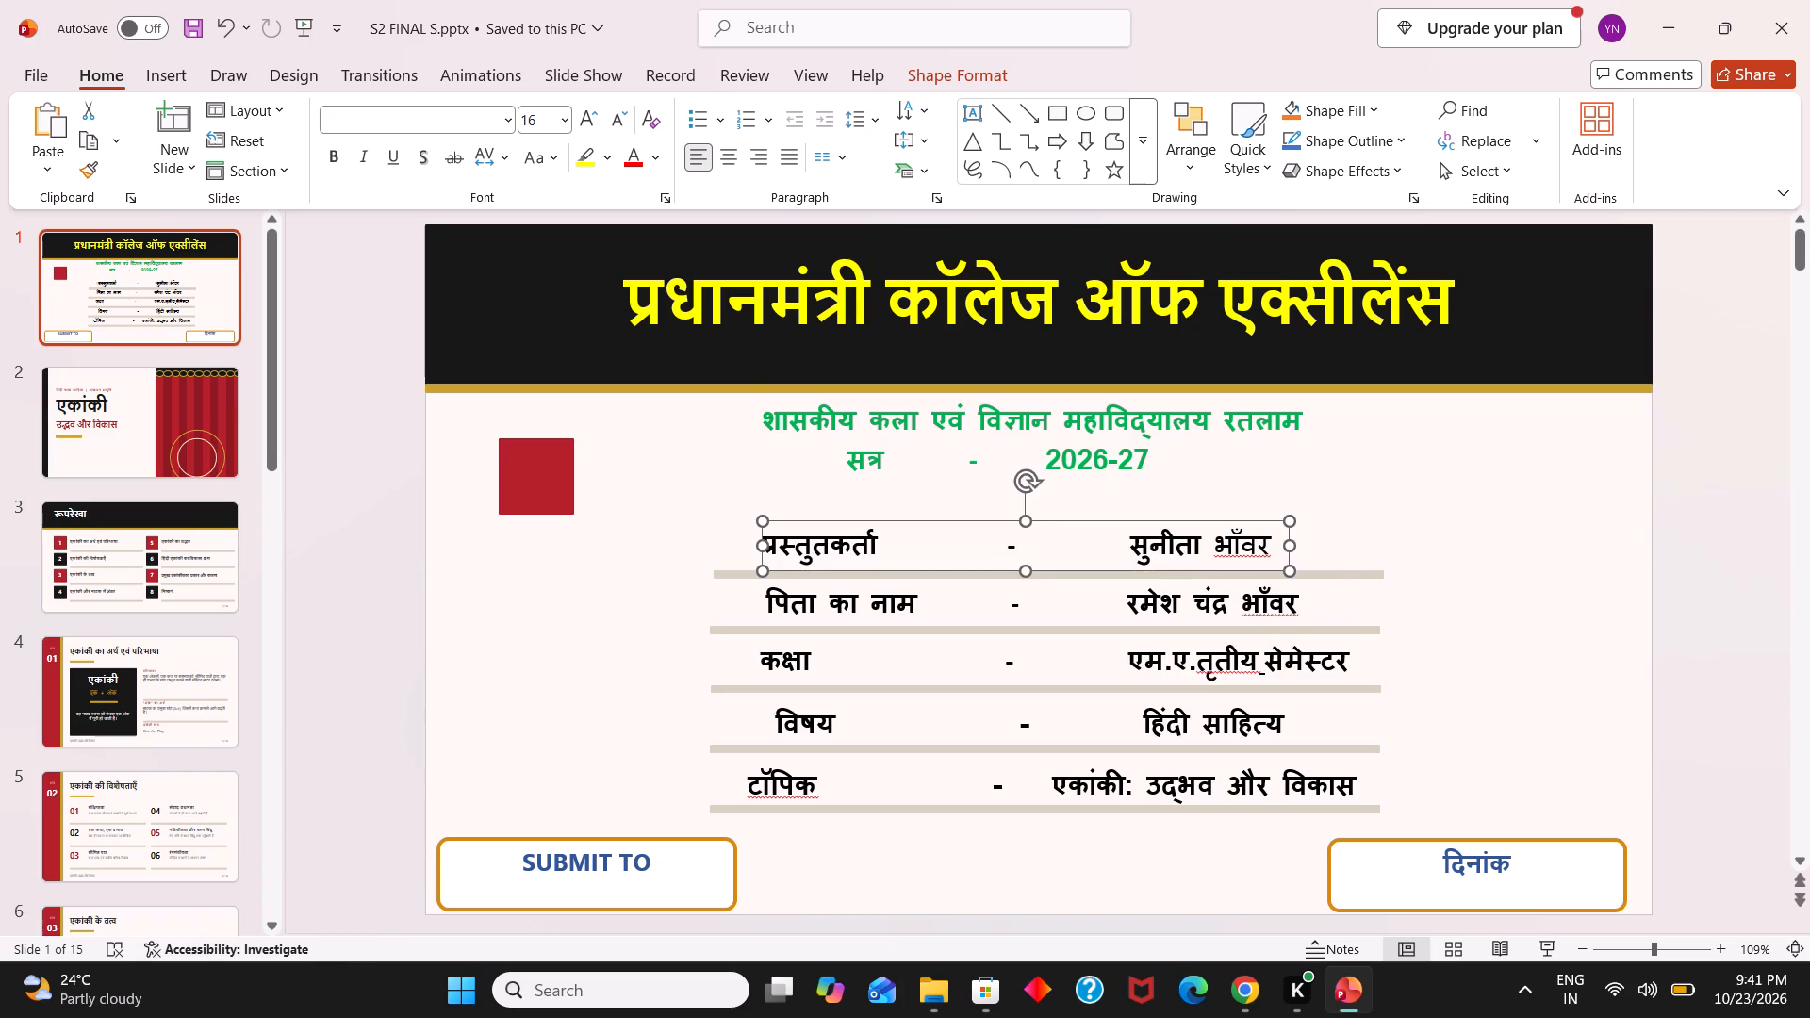
pyautogui.click(869, 592)
pyautogui.moveTo(968, 595); pyautogui.dragTo(960, 595)
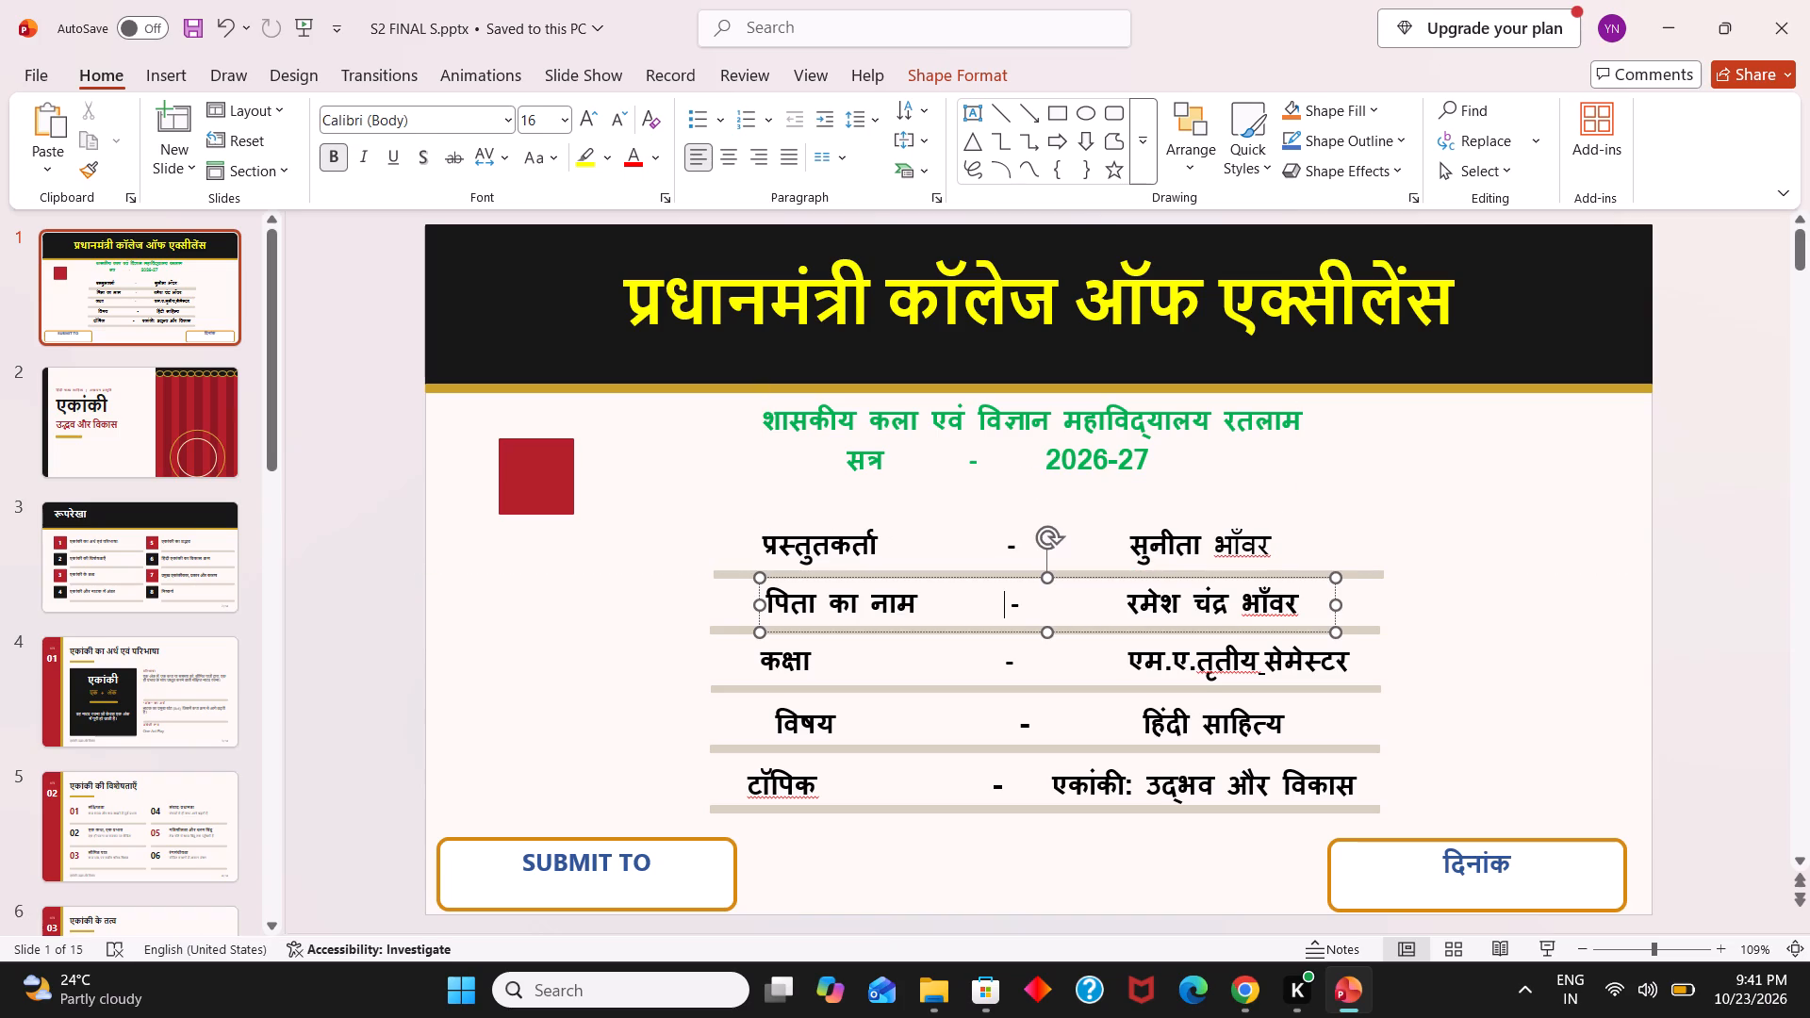
pyautogui.moveTo(960, 595); pyautogui.dragTo(949, 595)
pyautogui.click(947, 672)
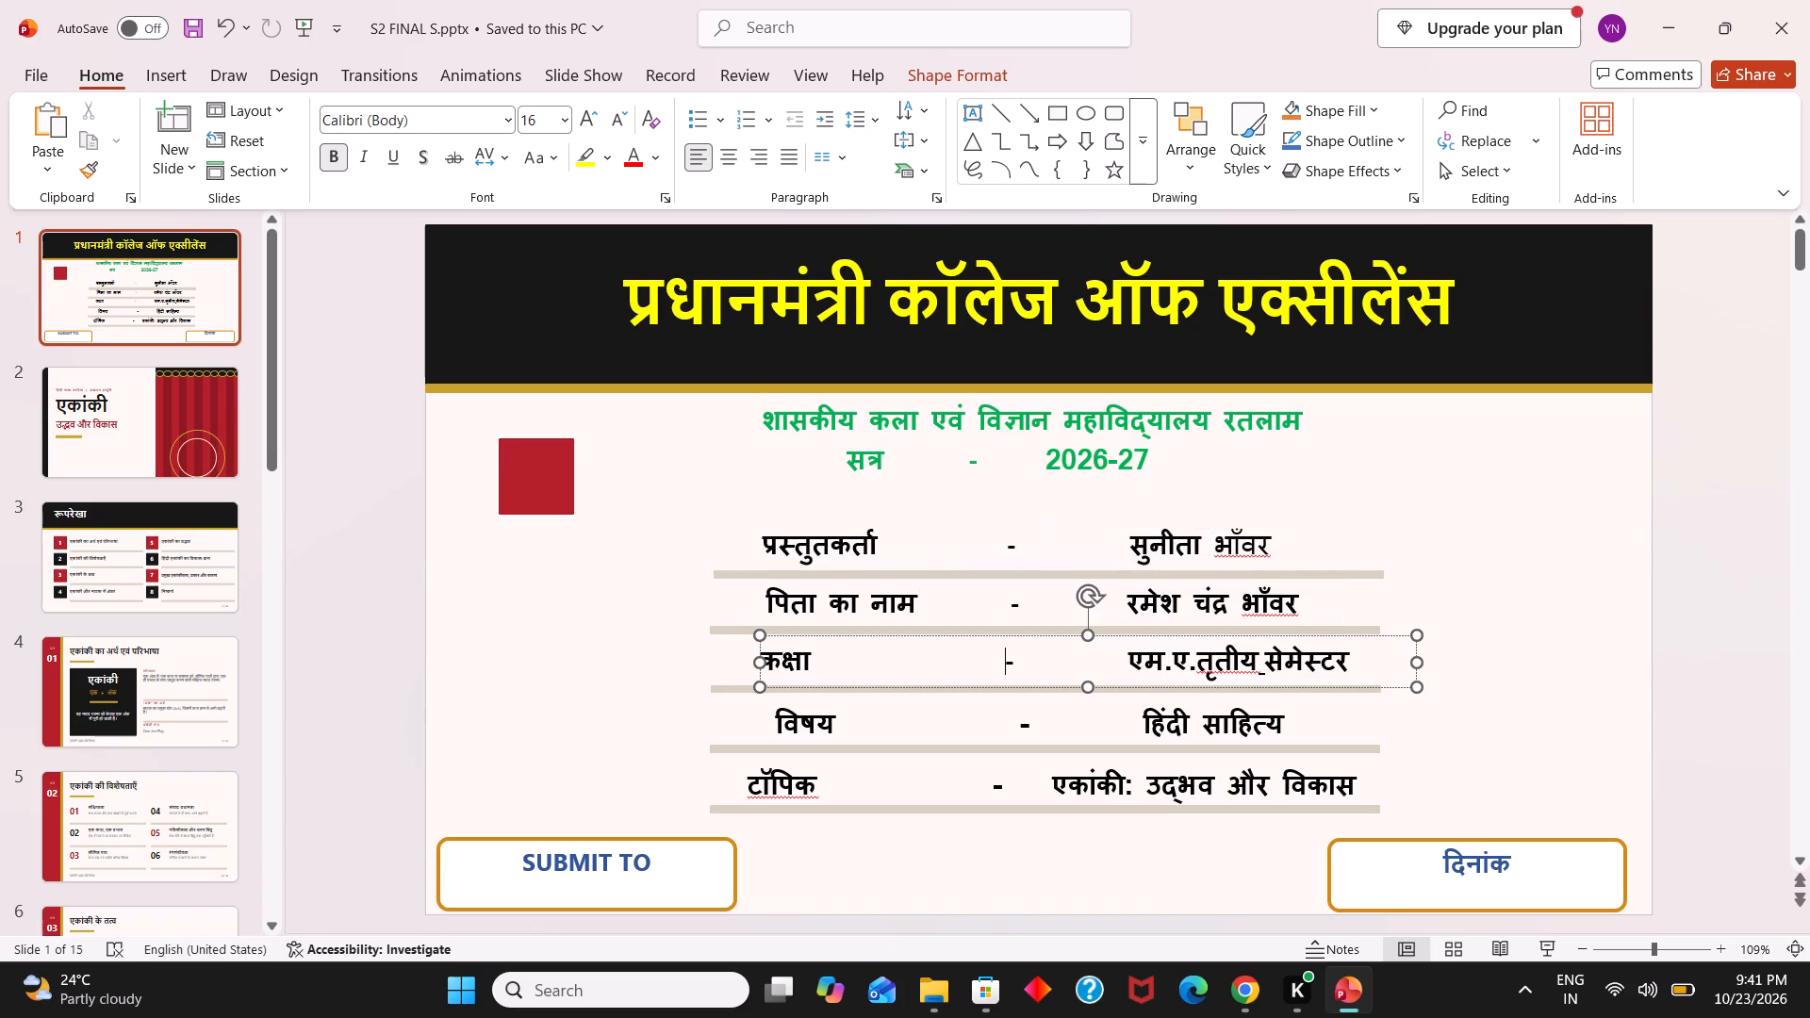
pyautogui.click(978, 636)
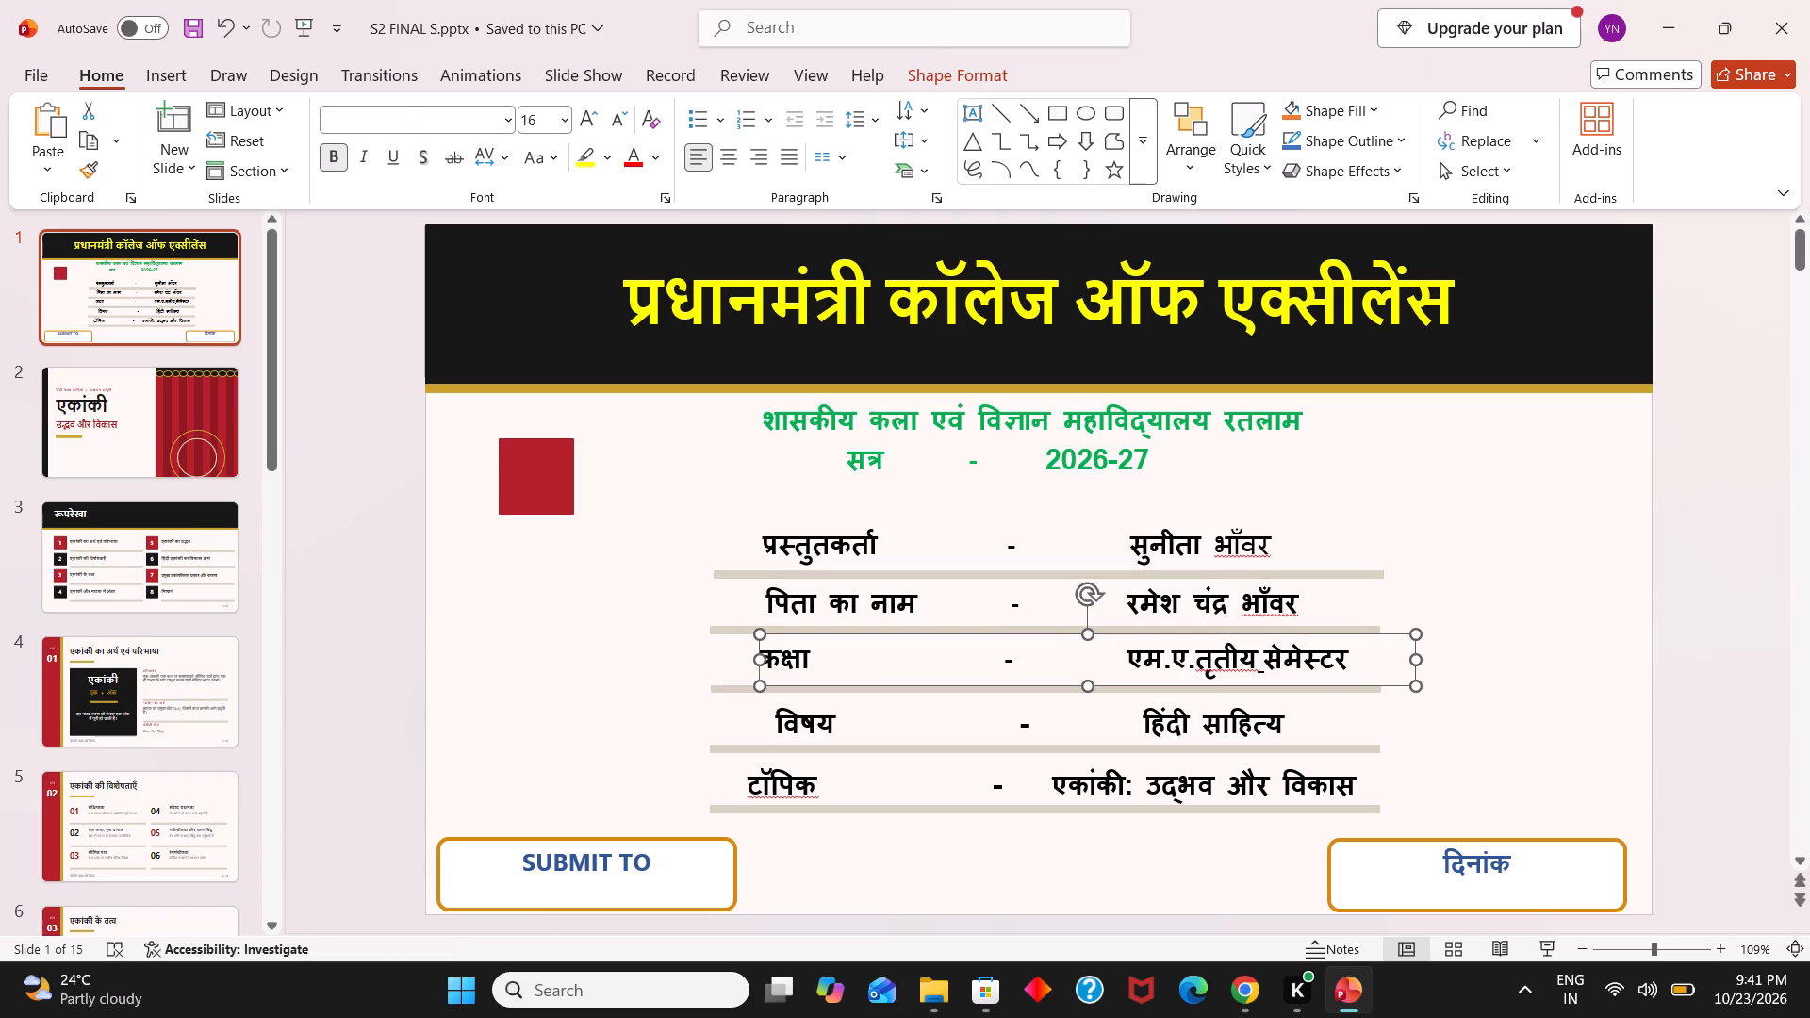
# Move the विषय row left and up and the टॉपिक row right and up, aligning their labels and dashes with the rows above.
pyautogui.click(958, 722)
pyautogui.moveTo(957, 707); pyautogui.dragTo(951, 706)
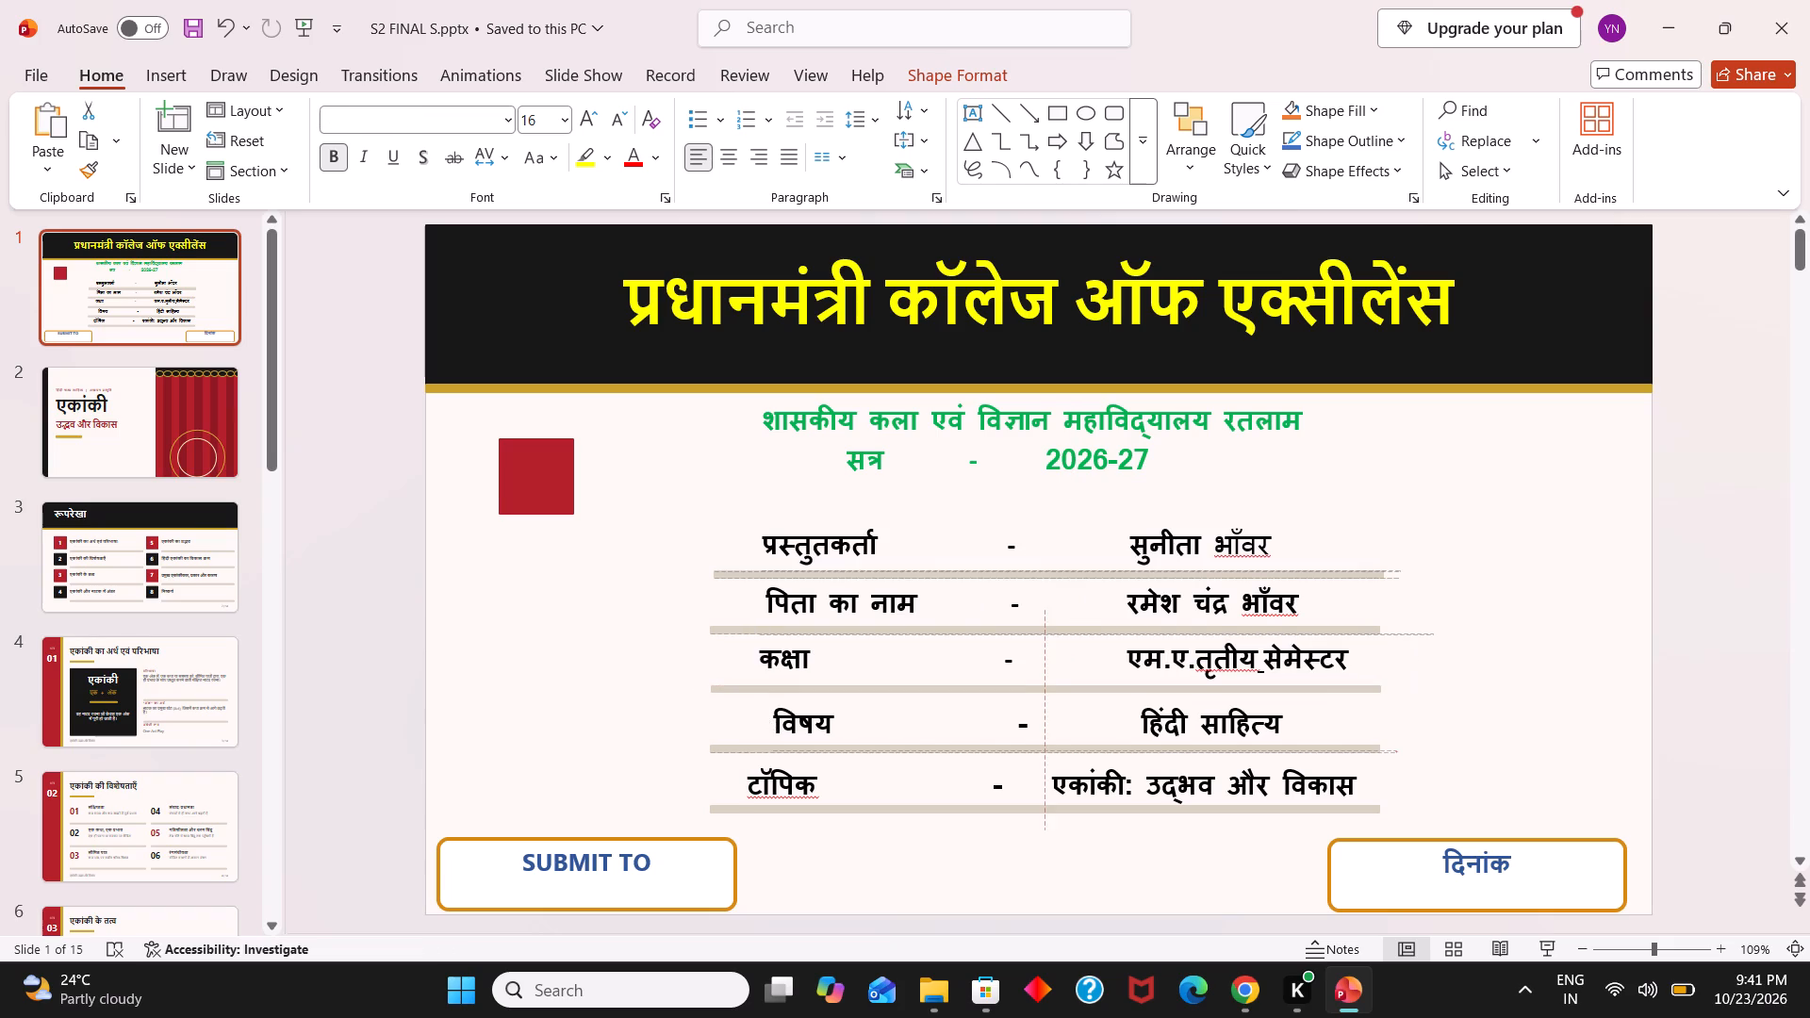
pyautogui.moveTo(951, 706); pyautogui.dragTo(948, 700)
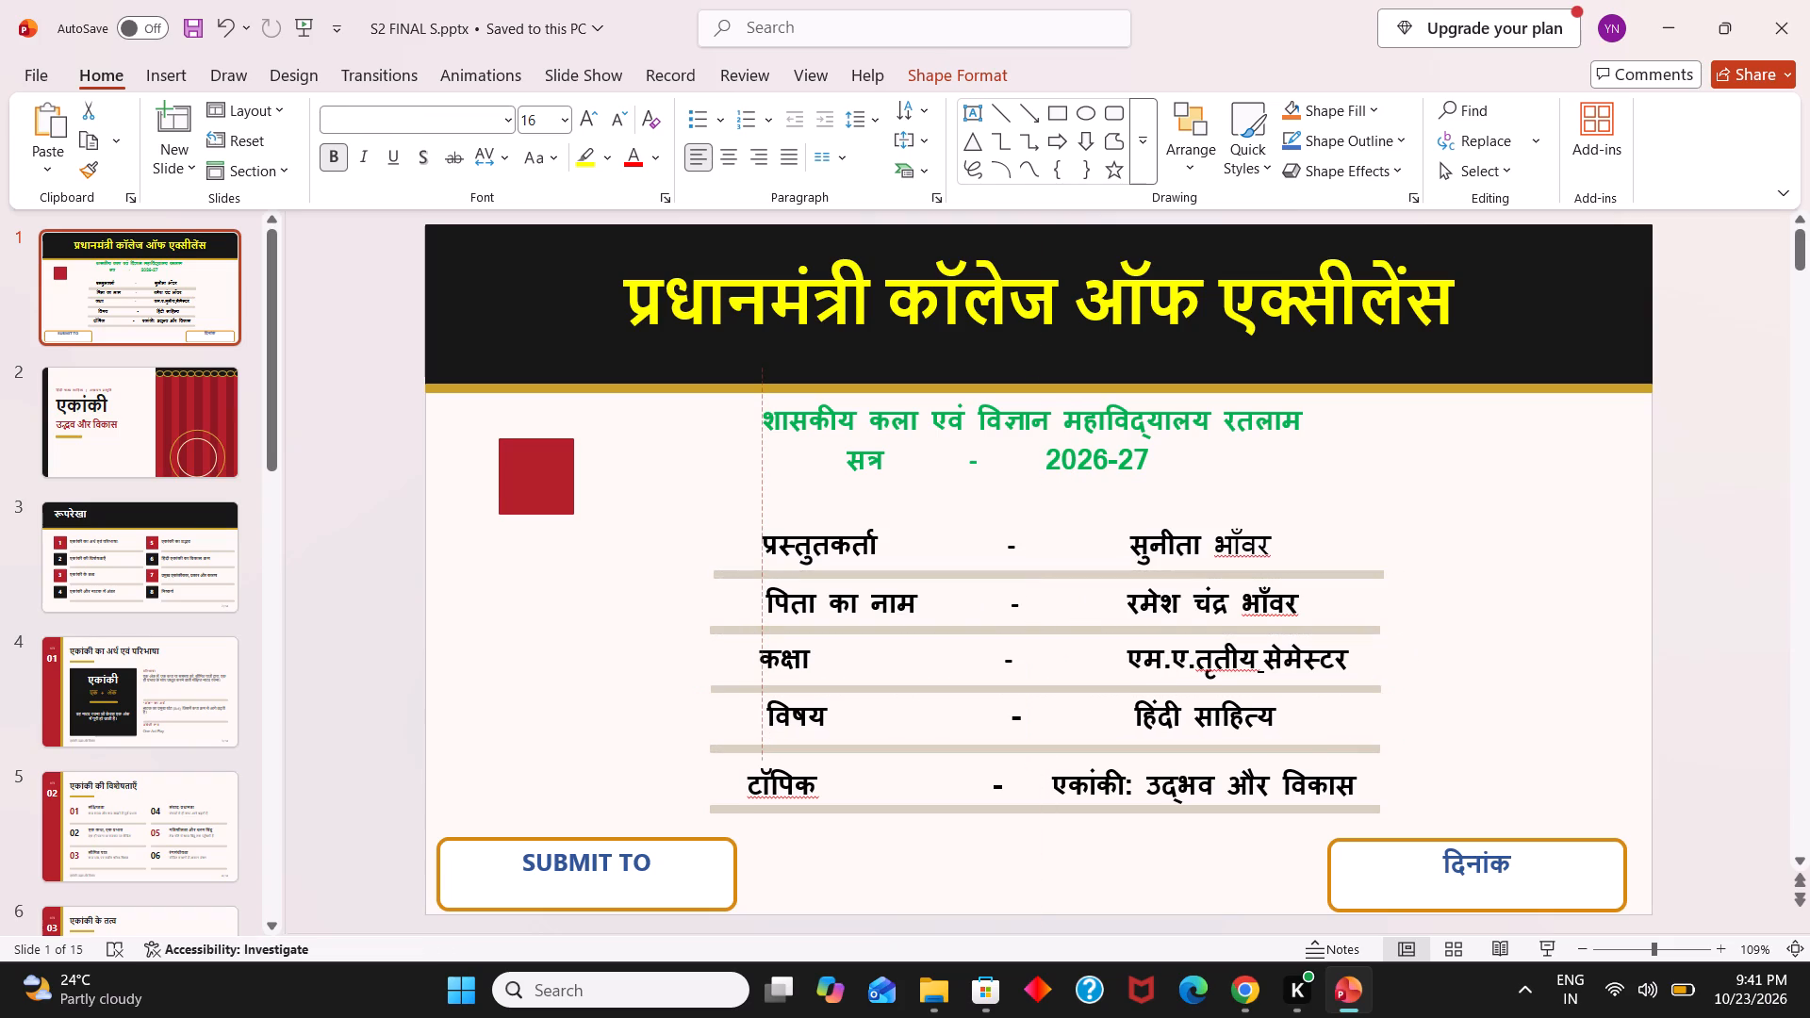
pyautogui.moveTo(948, 700); pyautogui.dragTo(947, 701)
pyautogui.click(932, 760)
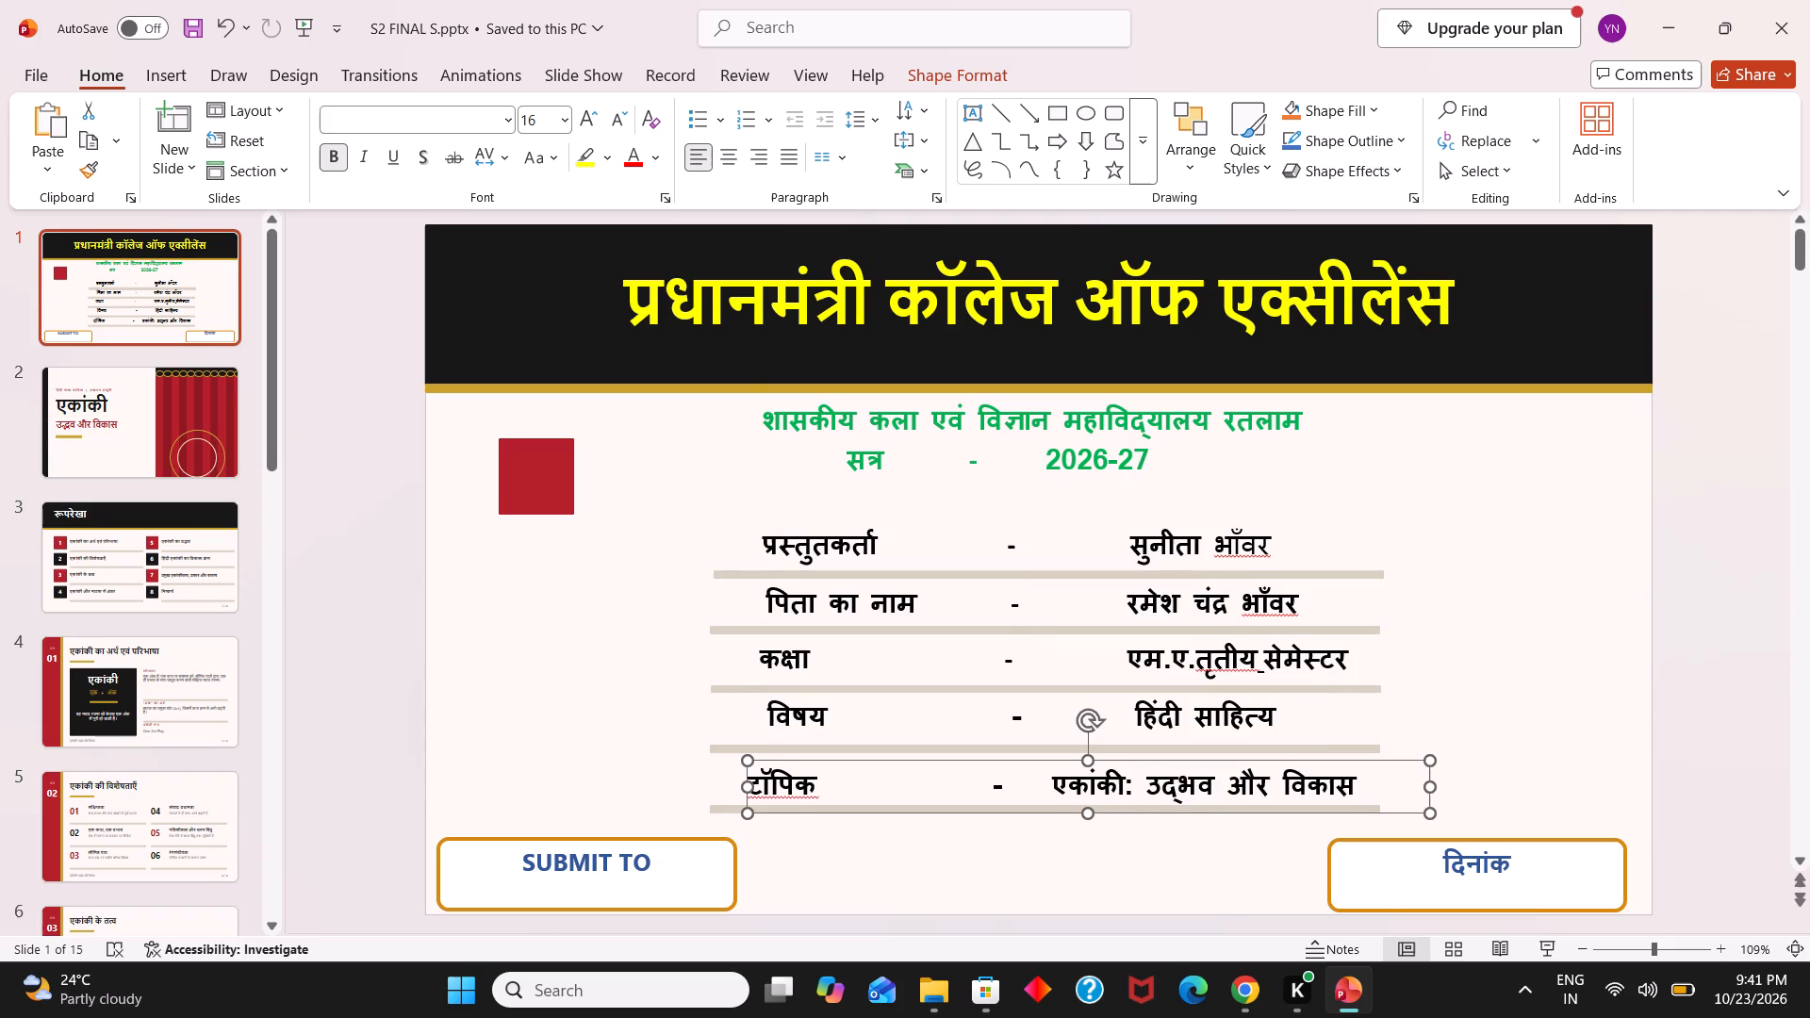
pyautogui.moveTo(939, 764); pyautogui.dragTo(969, 755)
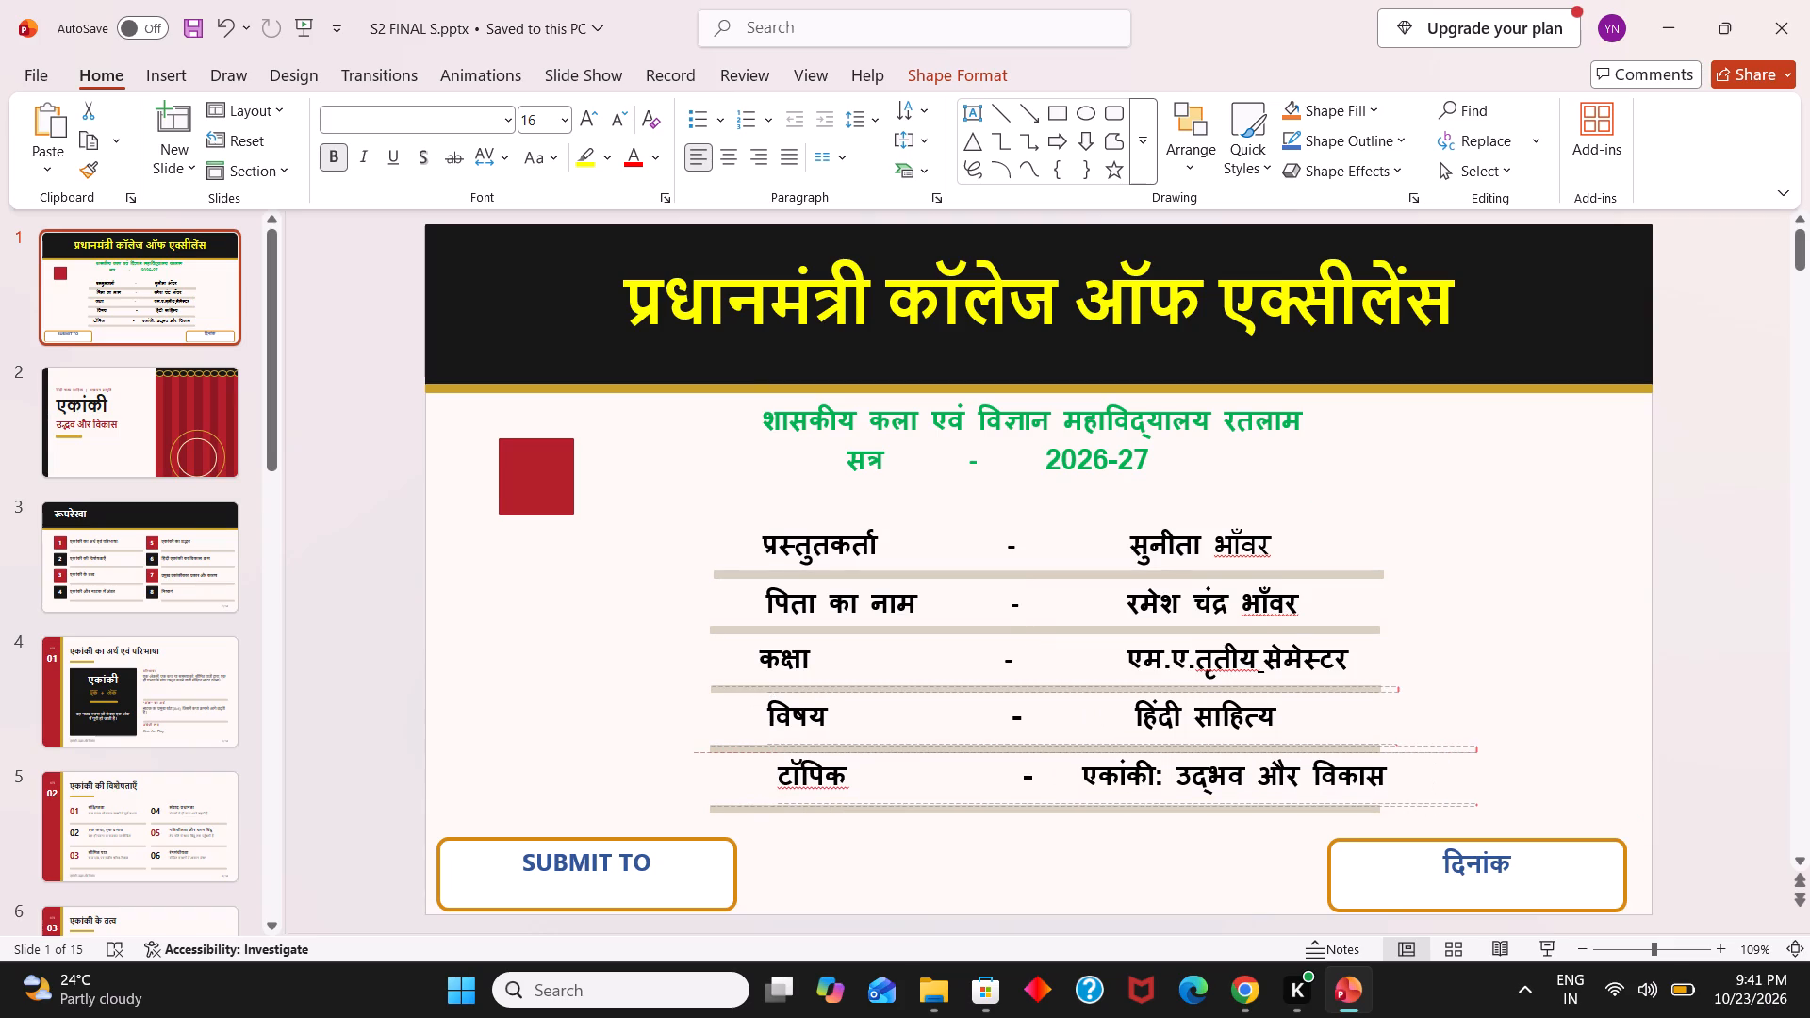
pyautogui.moveTo(969, 755); pyautogui.dragTo(963, 755)
pyautogui.click(955, 855)
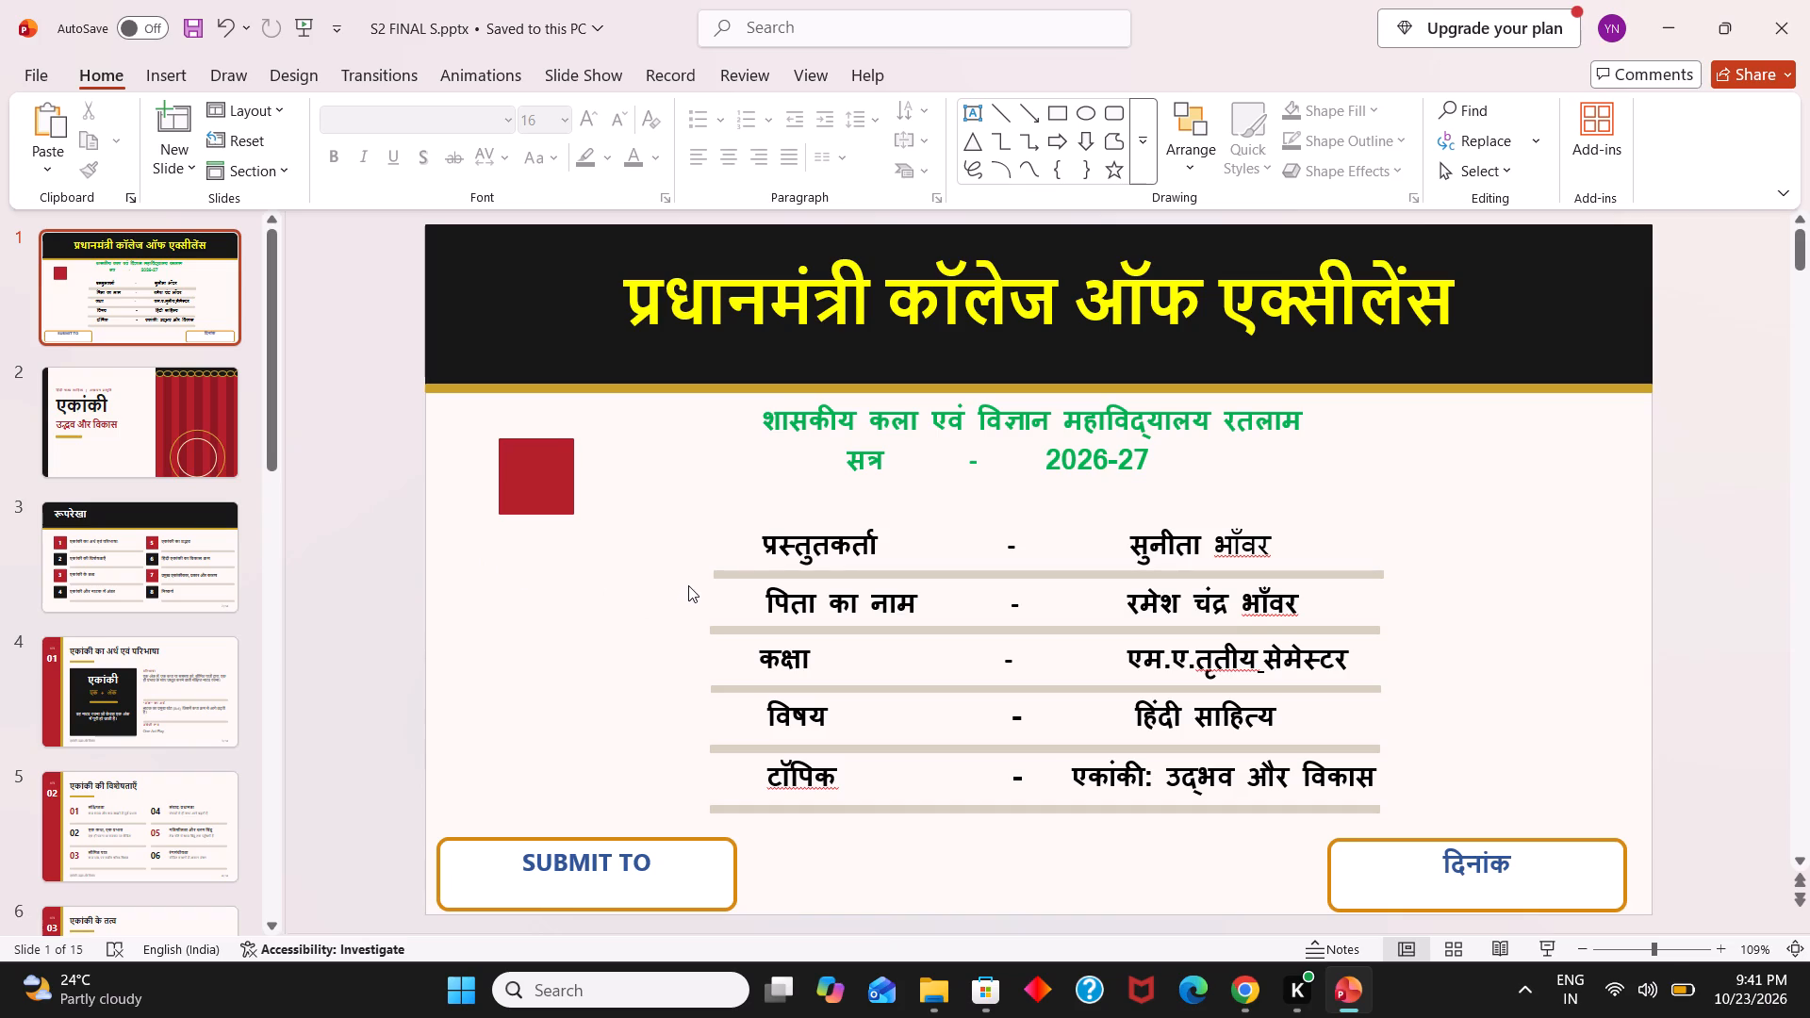
# Review the deck's slides through to the closing धन्यवाद slide and return to the title slide.
pyautogui.scroll(-3, 688, 585)
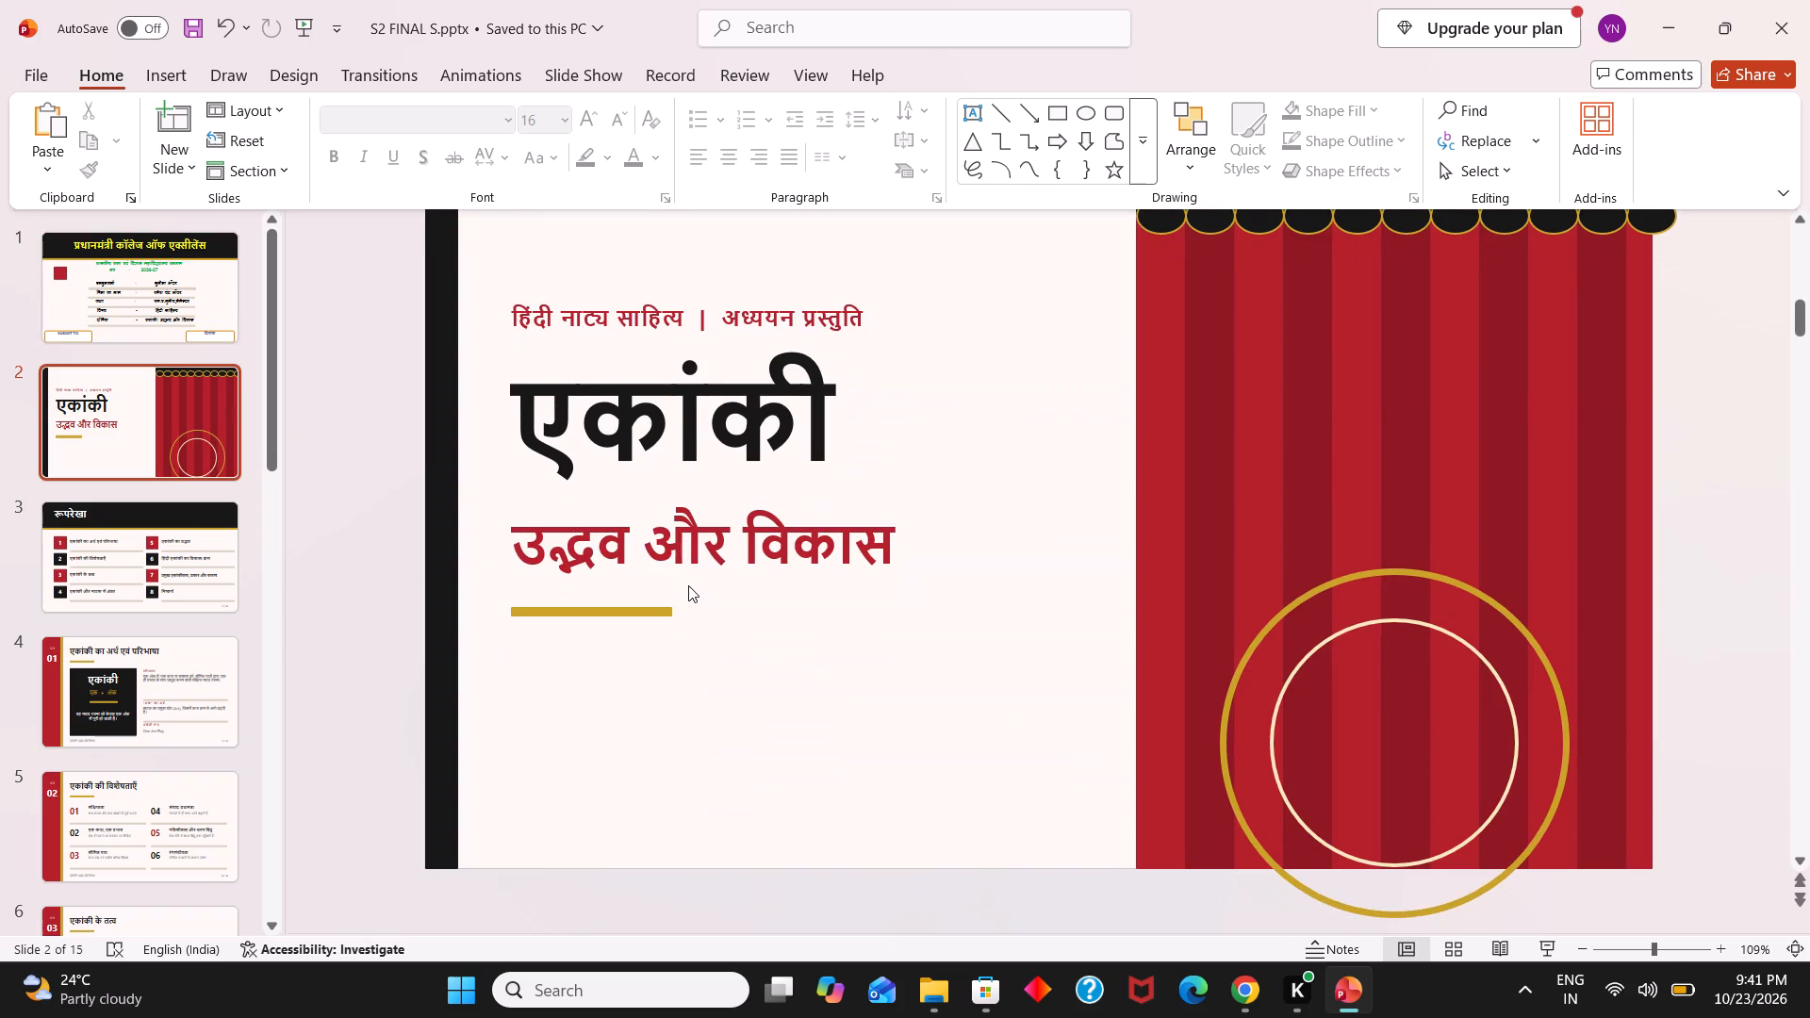
pyautogui.scroll(-1, 688, 585)
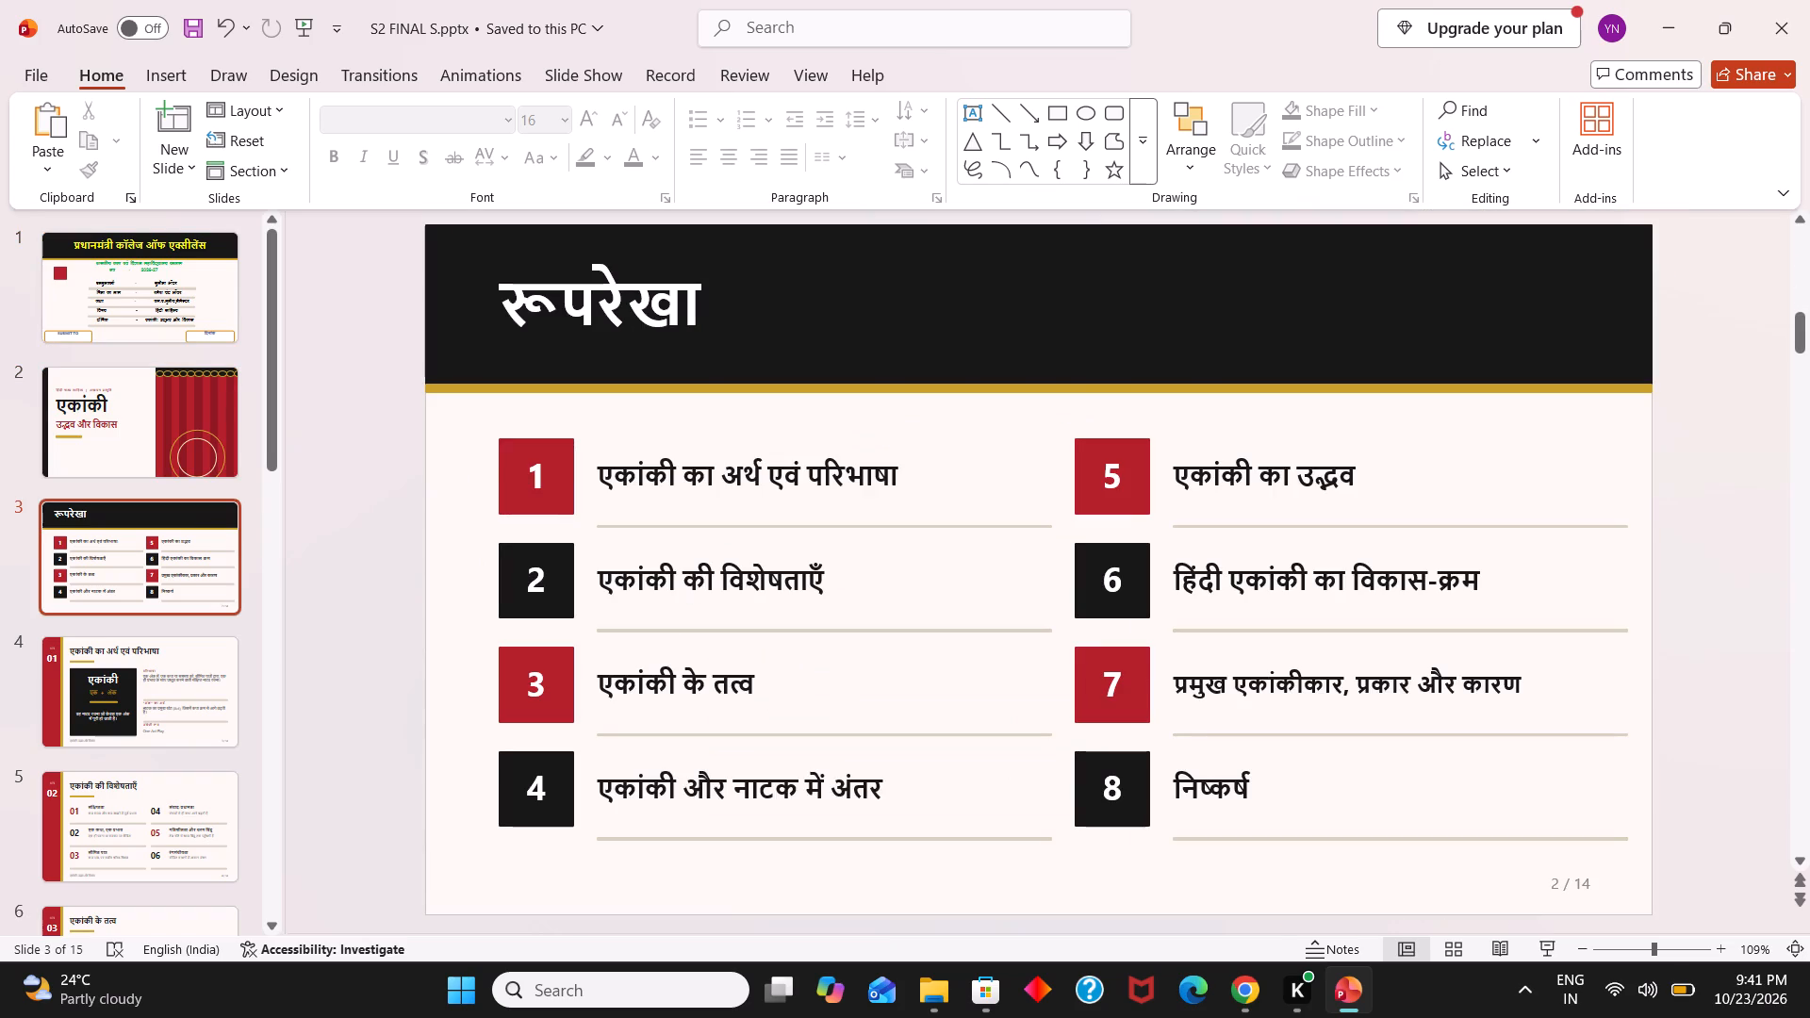
pyautogui.scroll(-4, 694, 573)
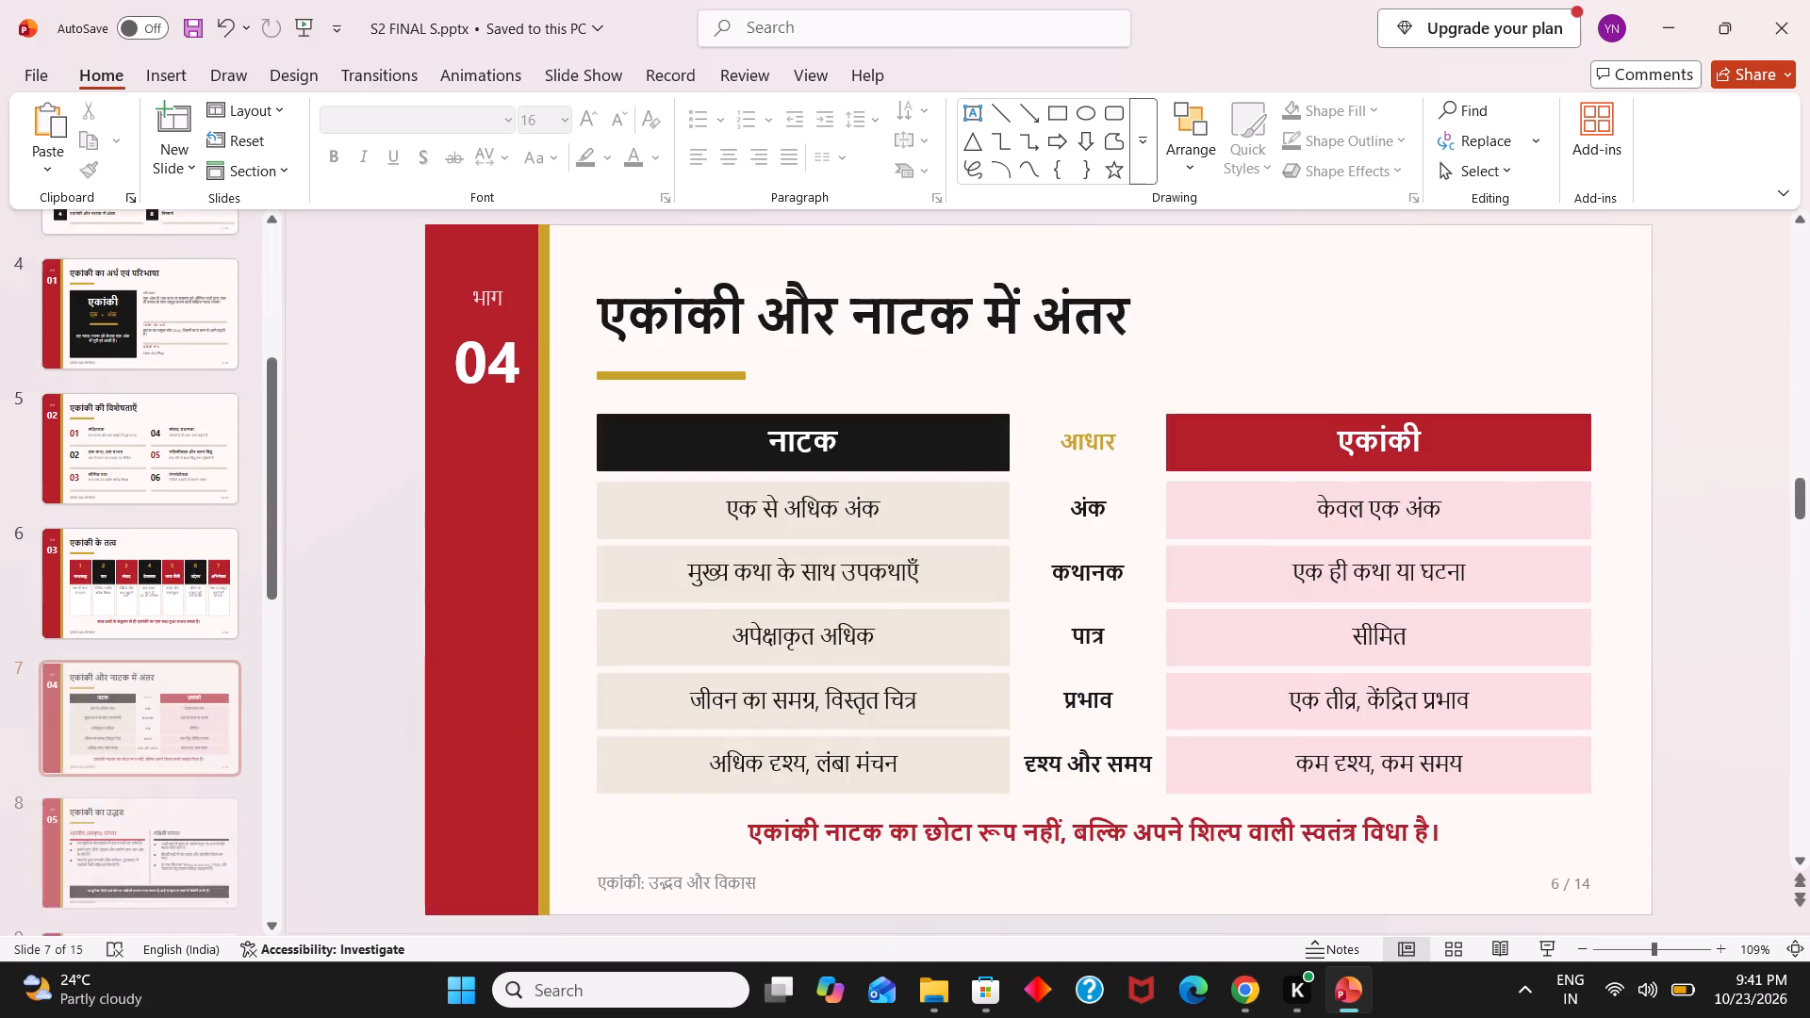
pyautogui.scroll(-7, 704, 566)
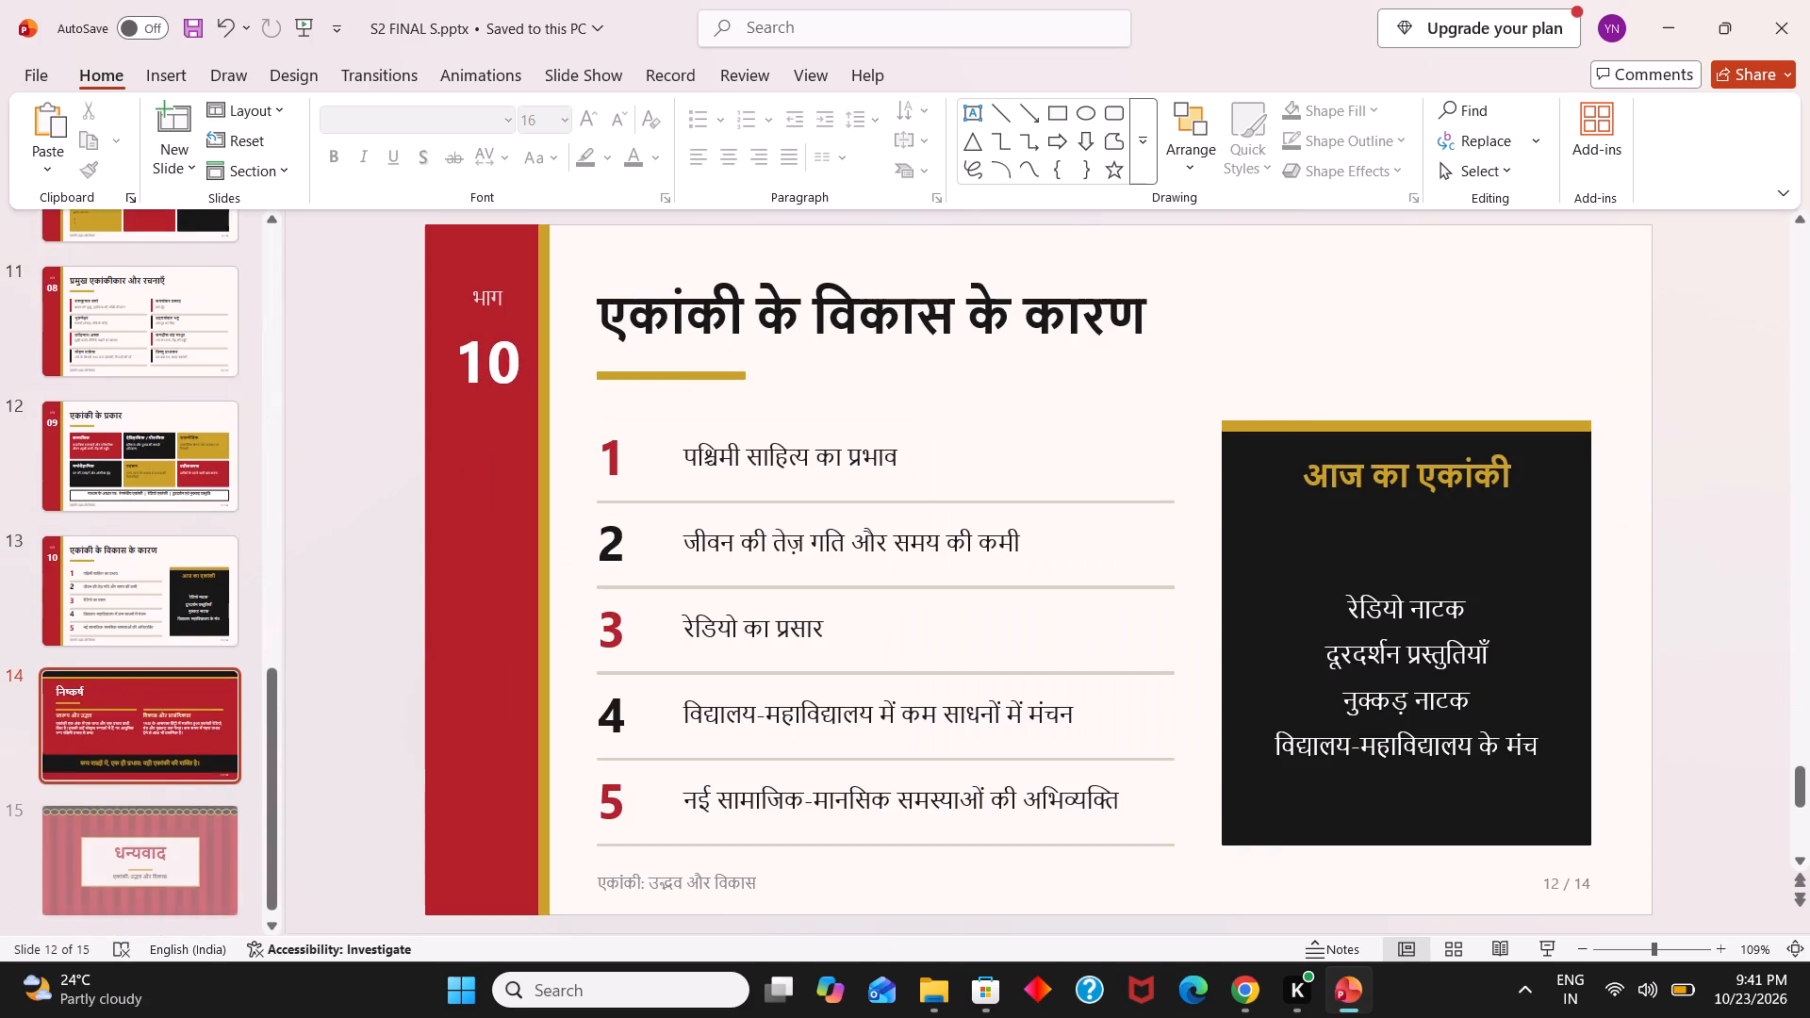
pyautogui.scroll(-8, 704, 566)
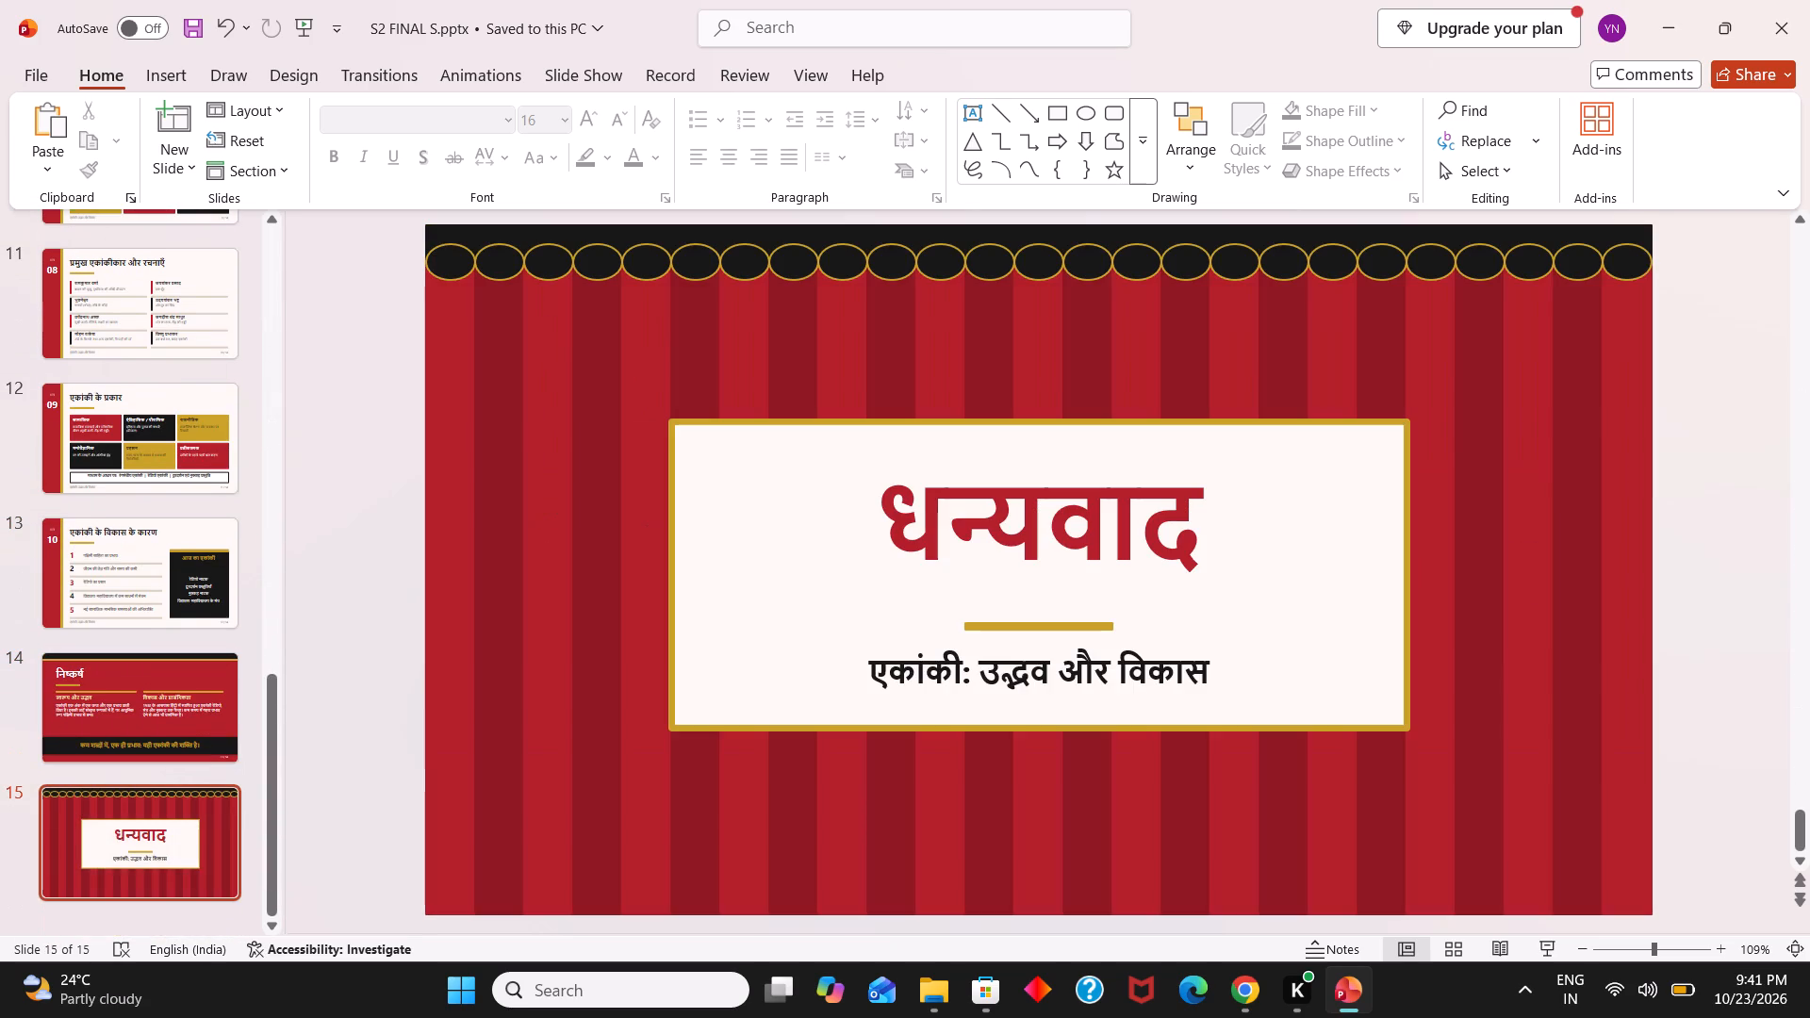
pyautogui.scroll(16, 704, 566)
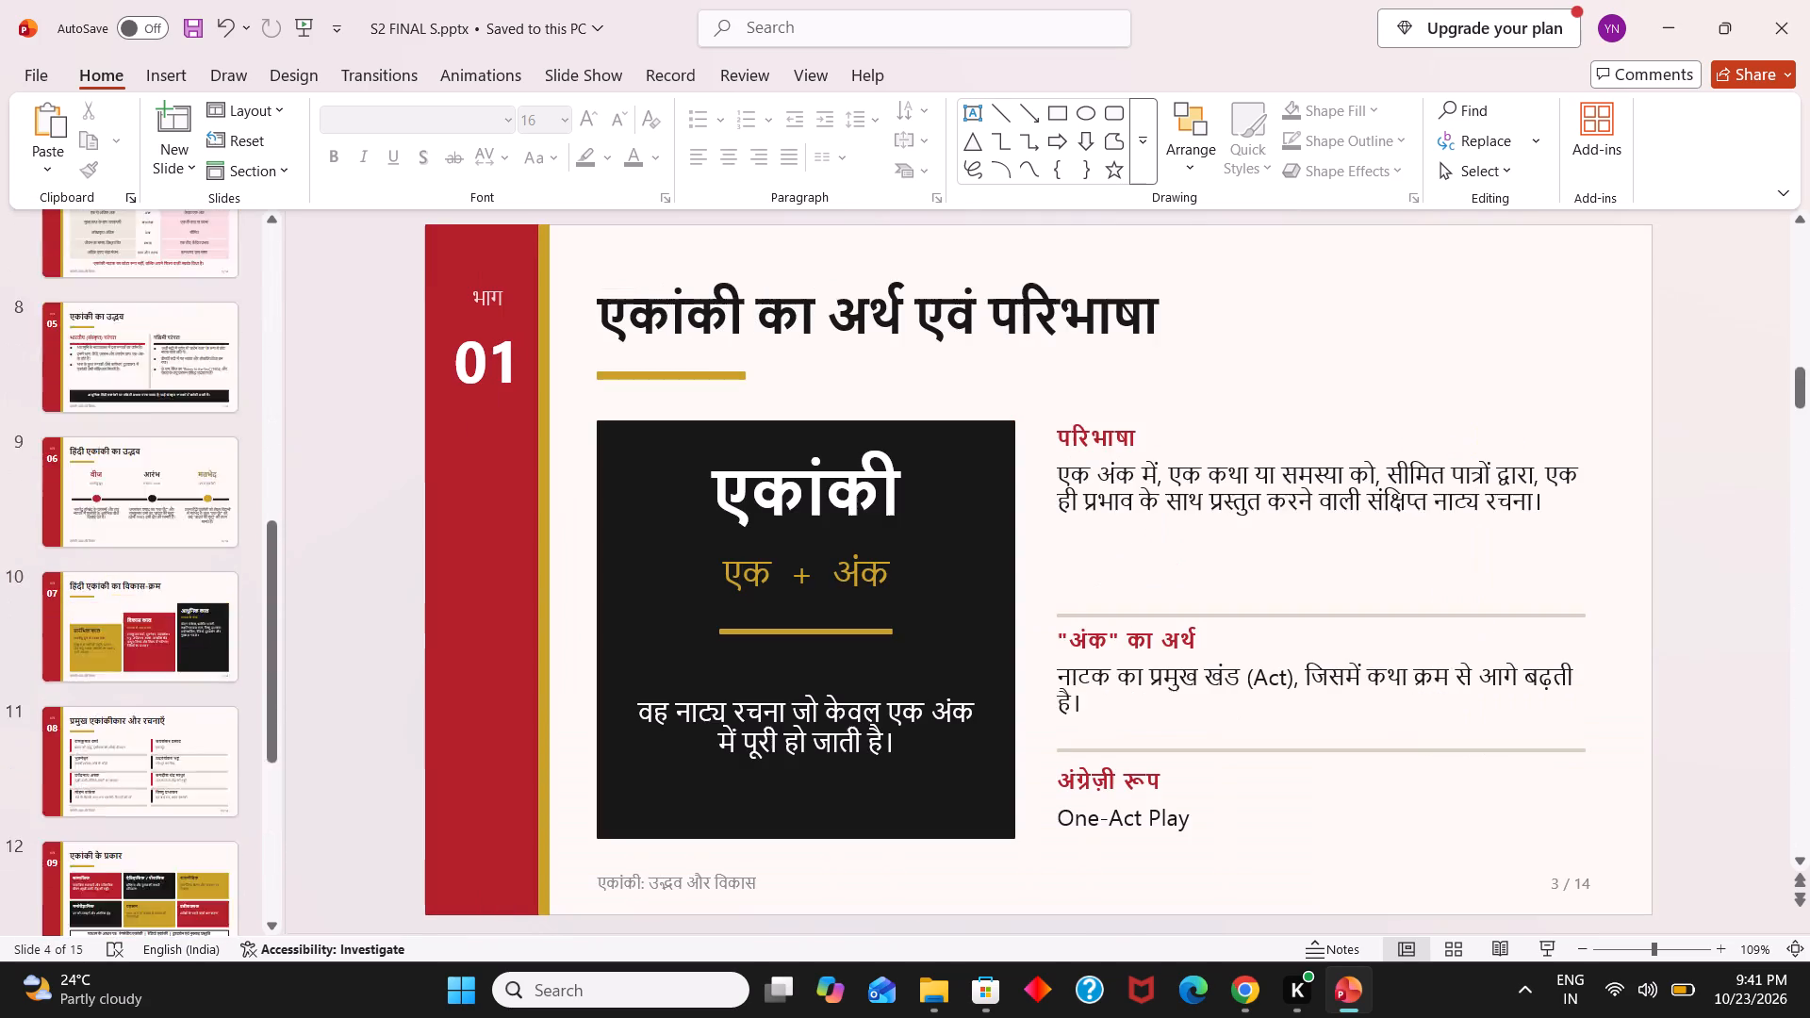
pyautogui.scroll(6, 704, 566)
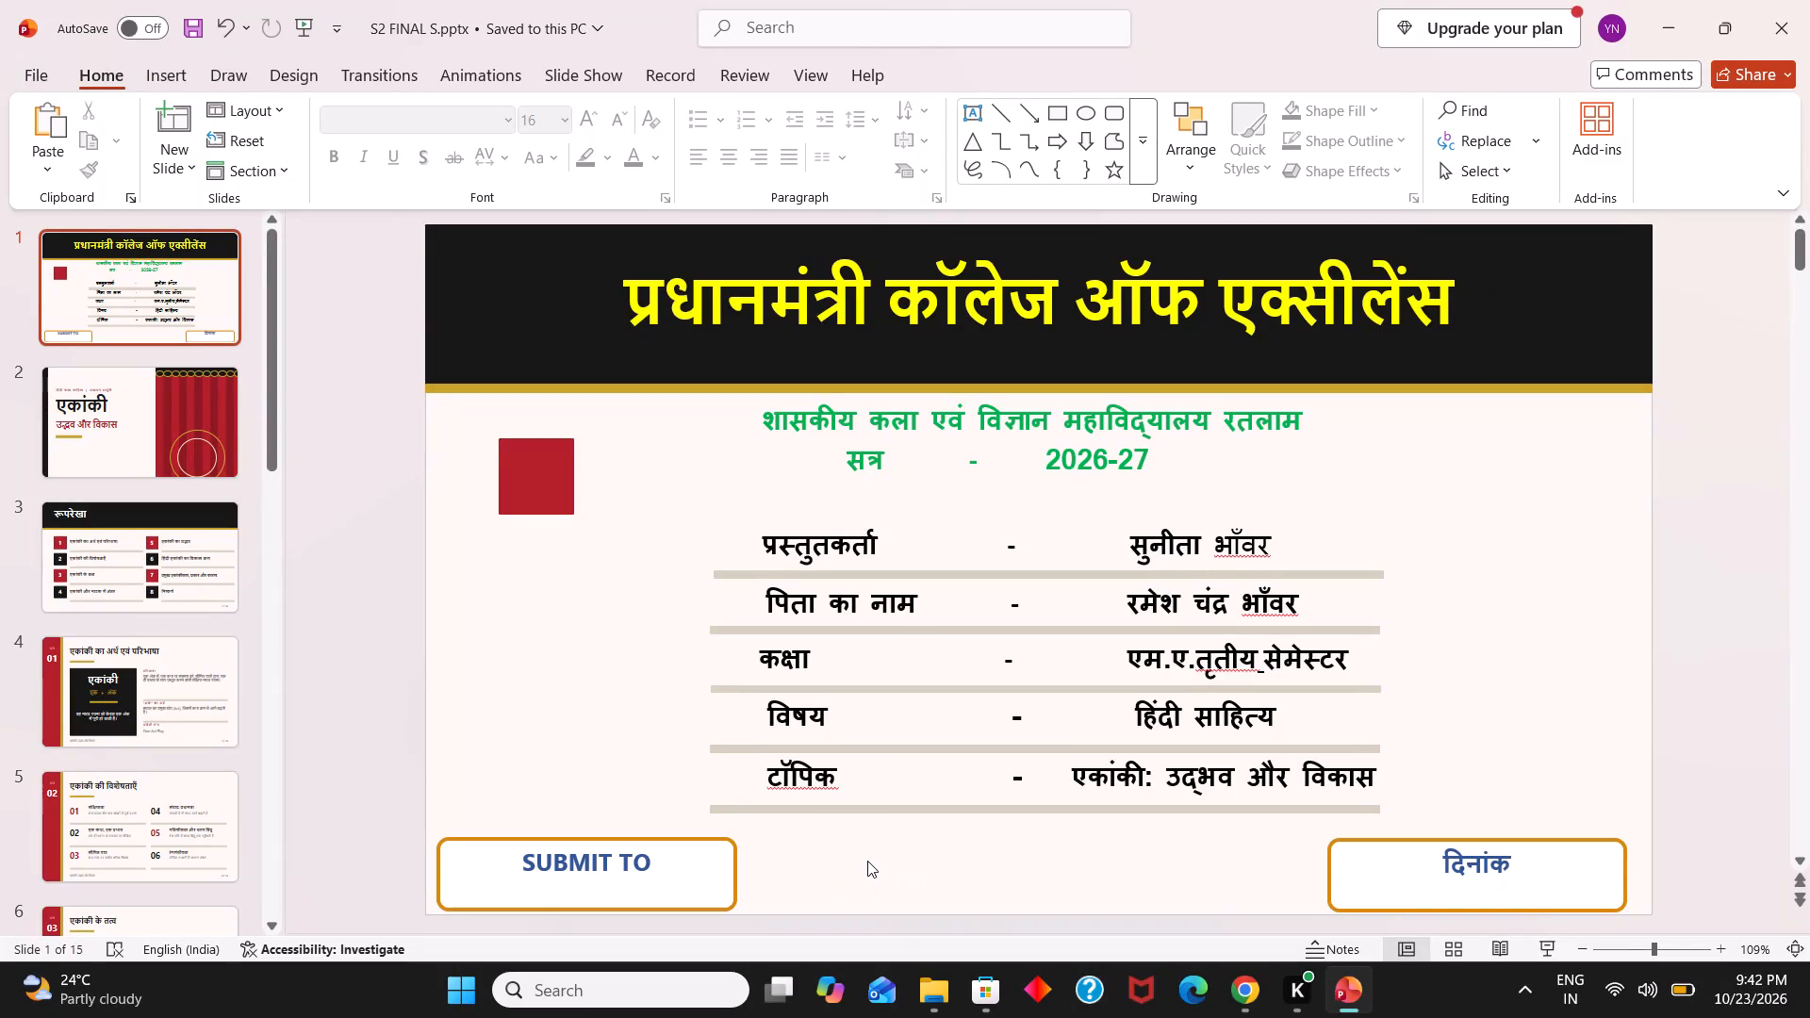
# Switch to Google Translate in Chrome and try to translate "enrollment number" from English to Hindi in place of the previous source text.
pyautogui.click(1266, 1002)
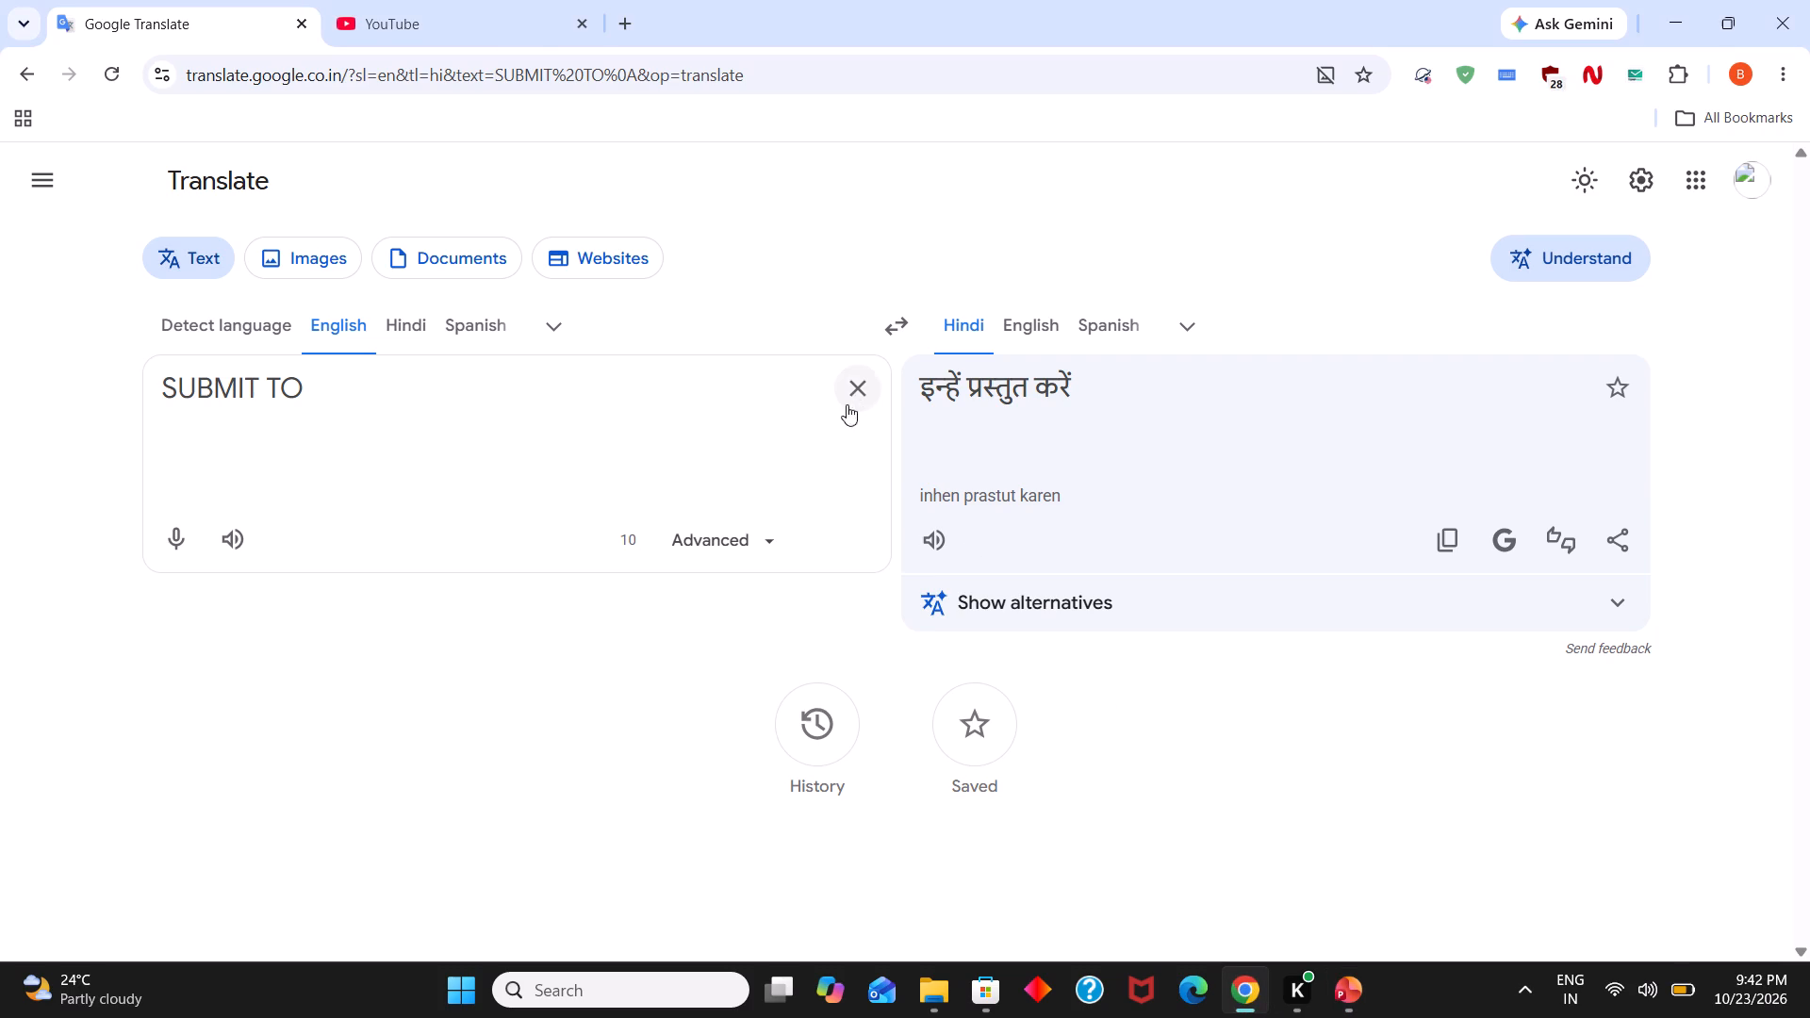
pyautogui.click(860, 399)
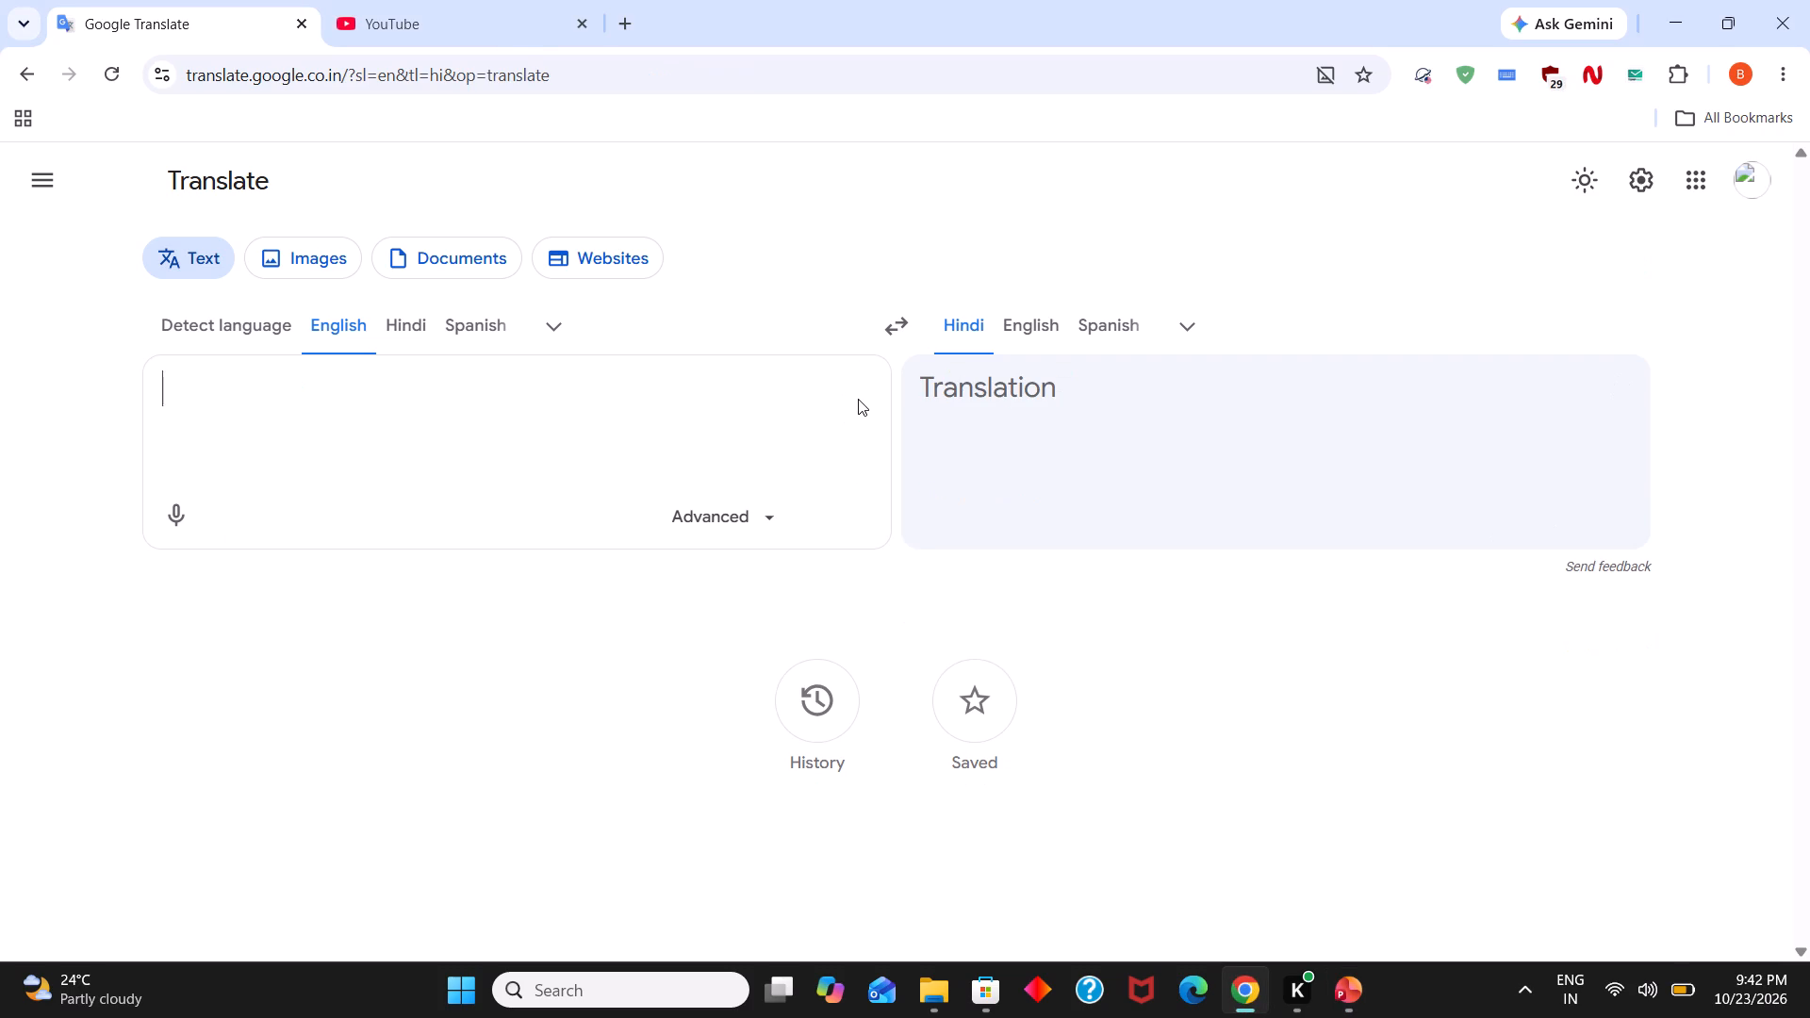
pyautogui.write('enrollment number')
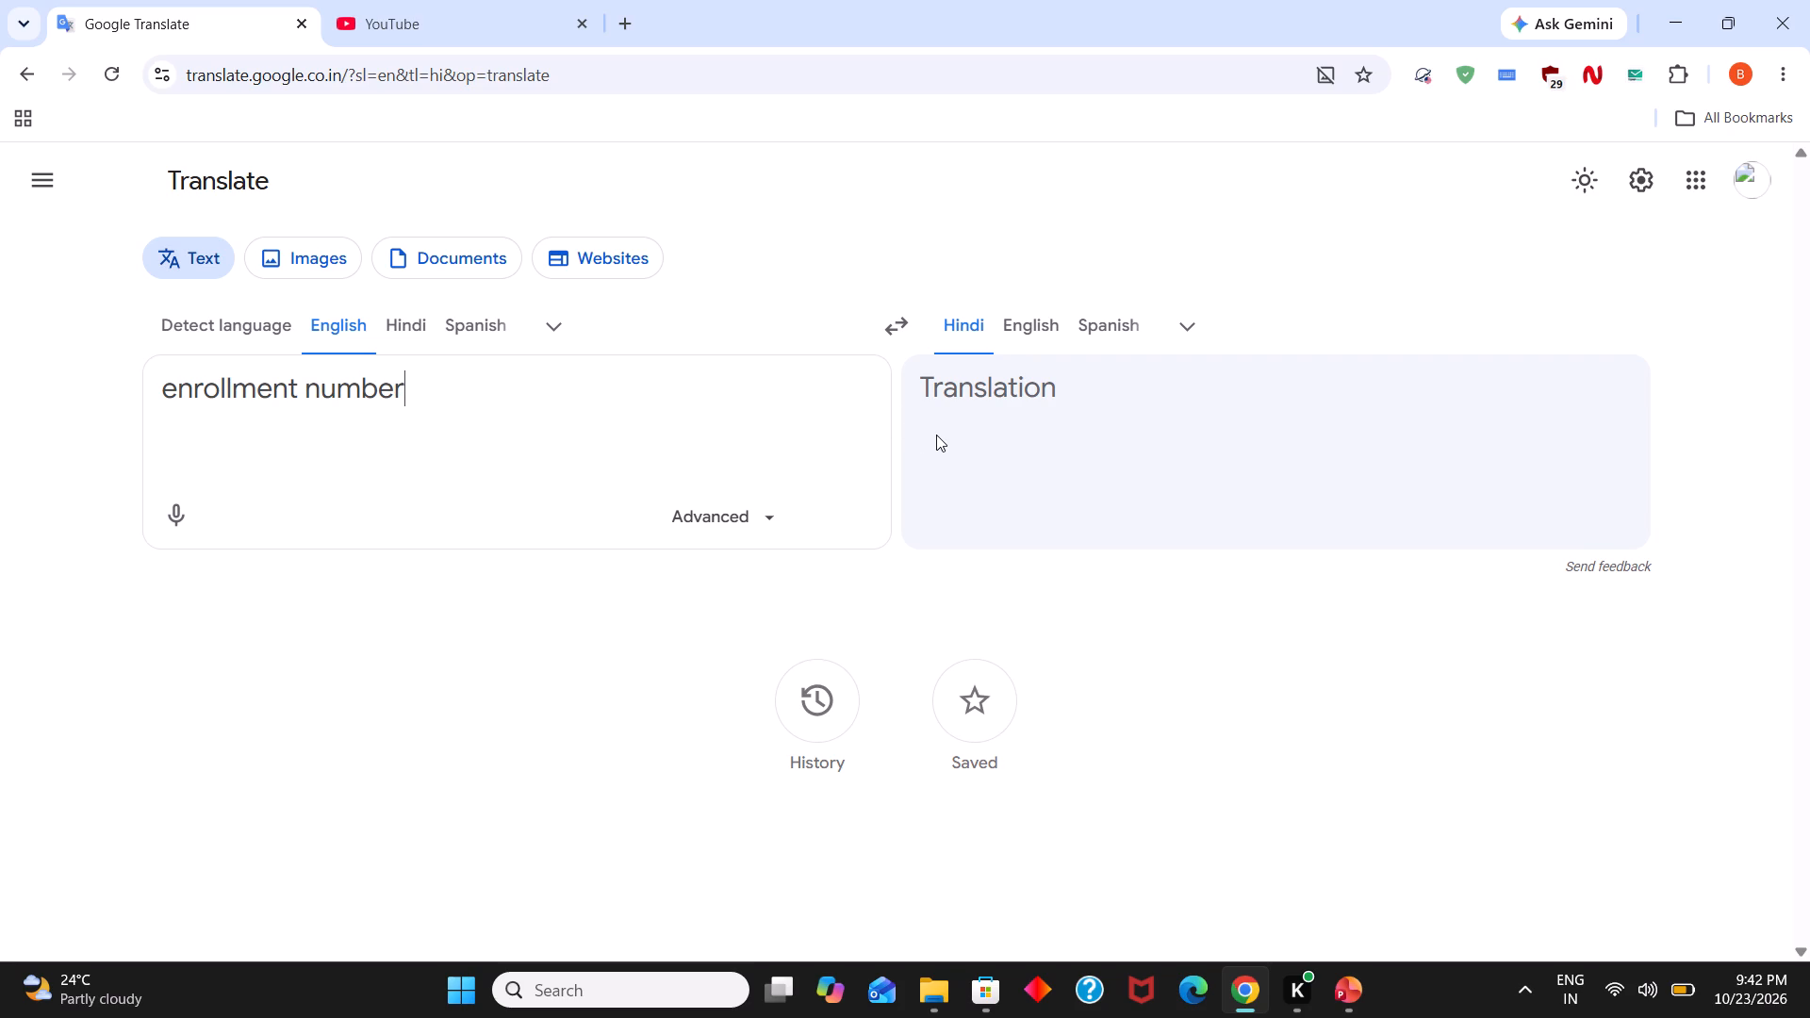
pyautogui.doubleClick(987, 447)
pyautogui.click(1028, 313)
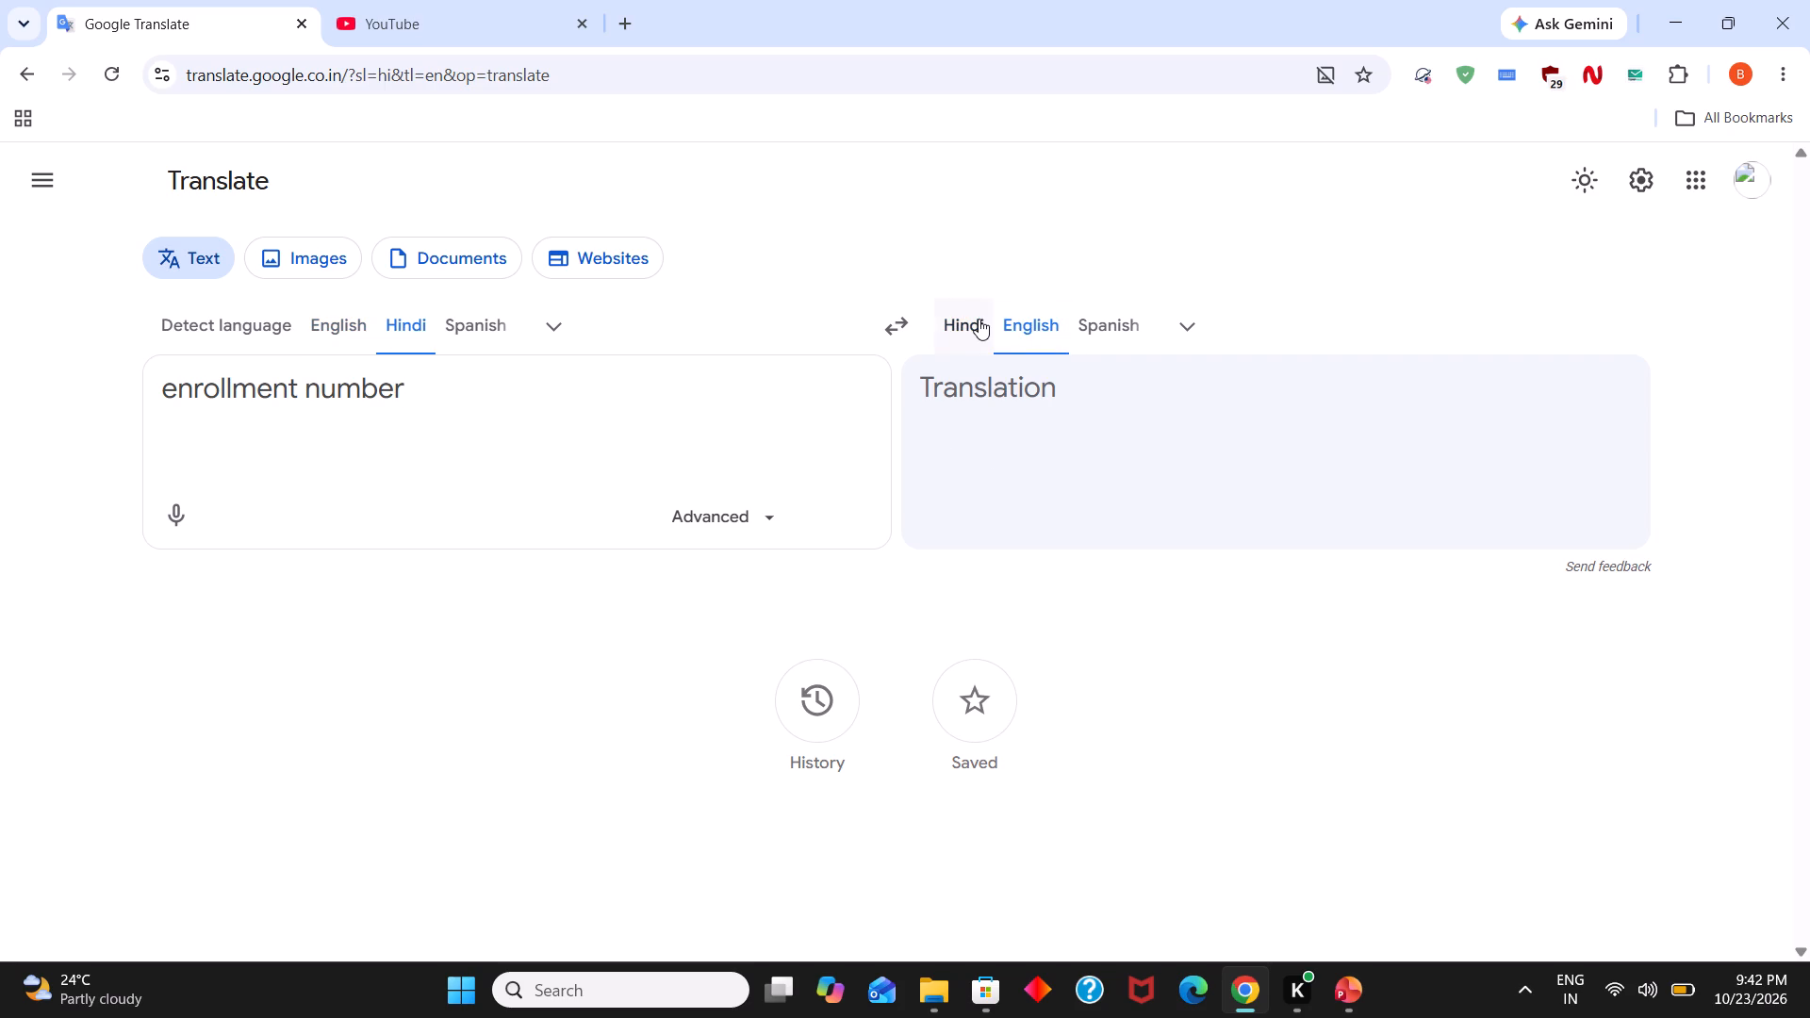
pyautogui.click(979, 319)
pyautogui.tripleClick(522, 416)
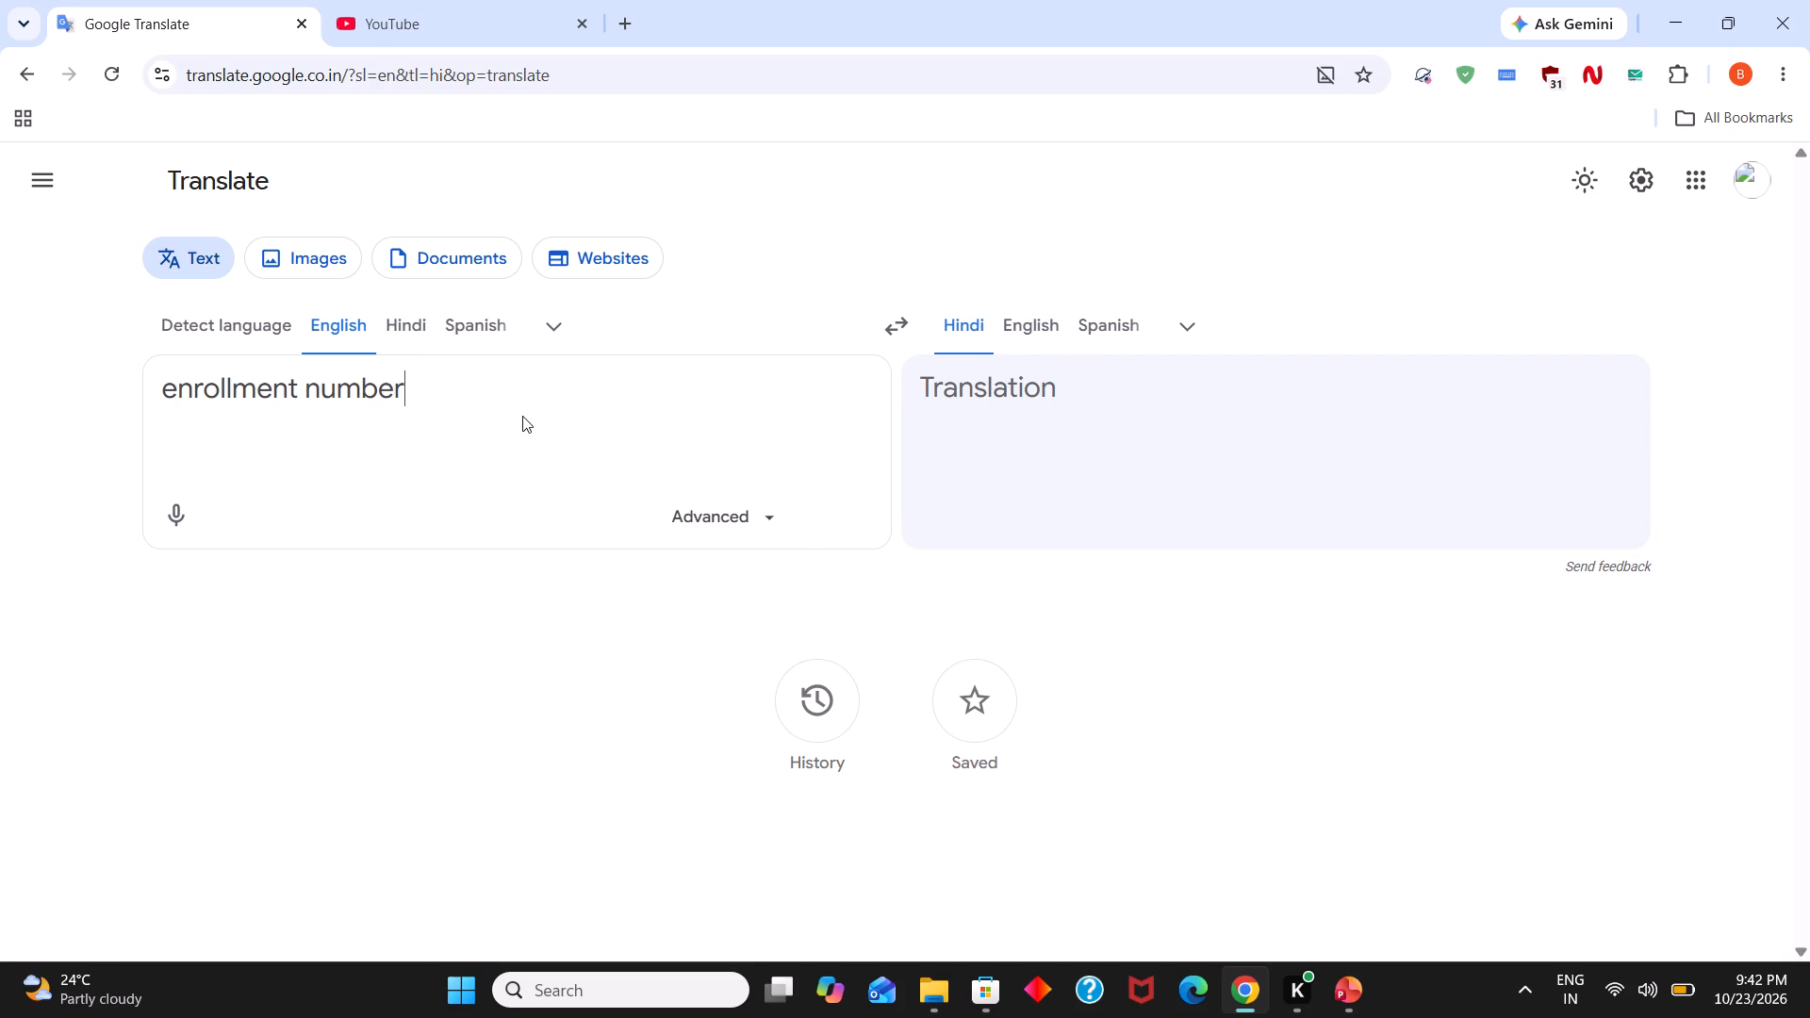
pyautogui.doubleClick(522, 416)
pyautogui.moveTo(522, 416); pyautogui.dragTo(240, 406)
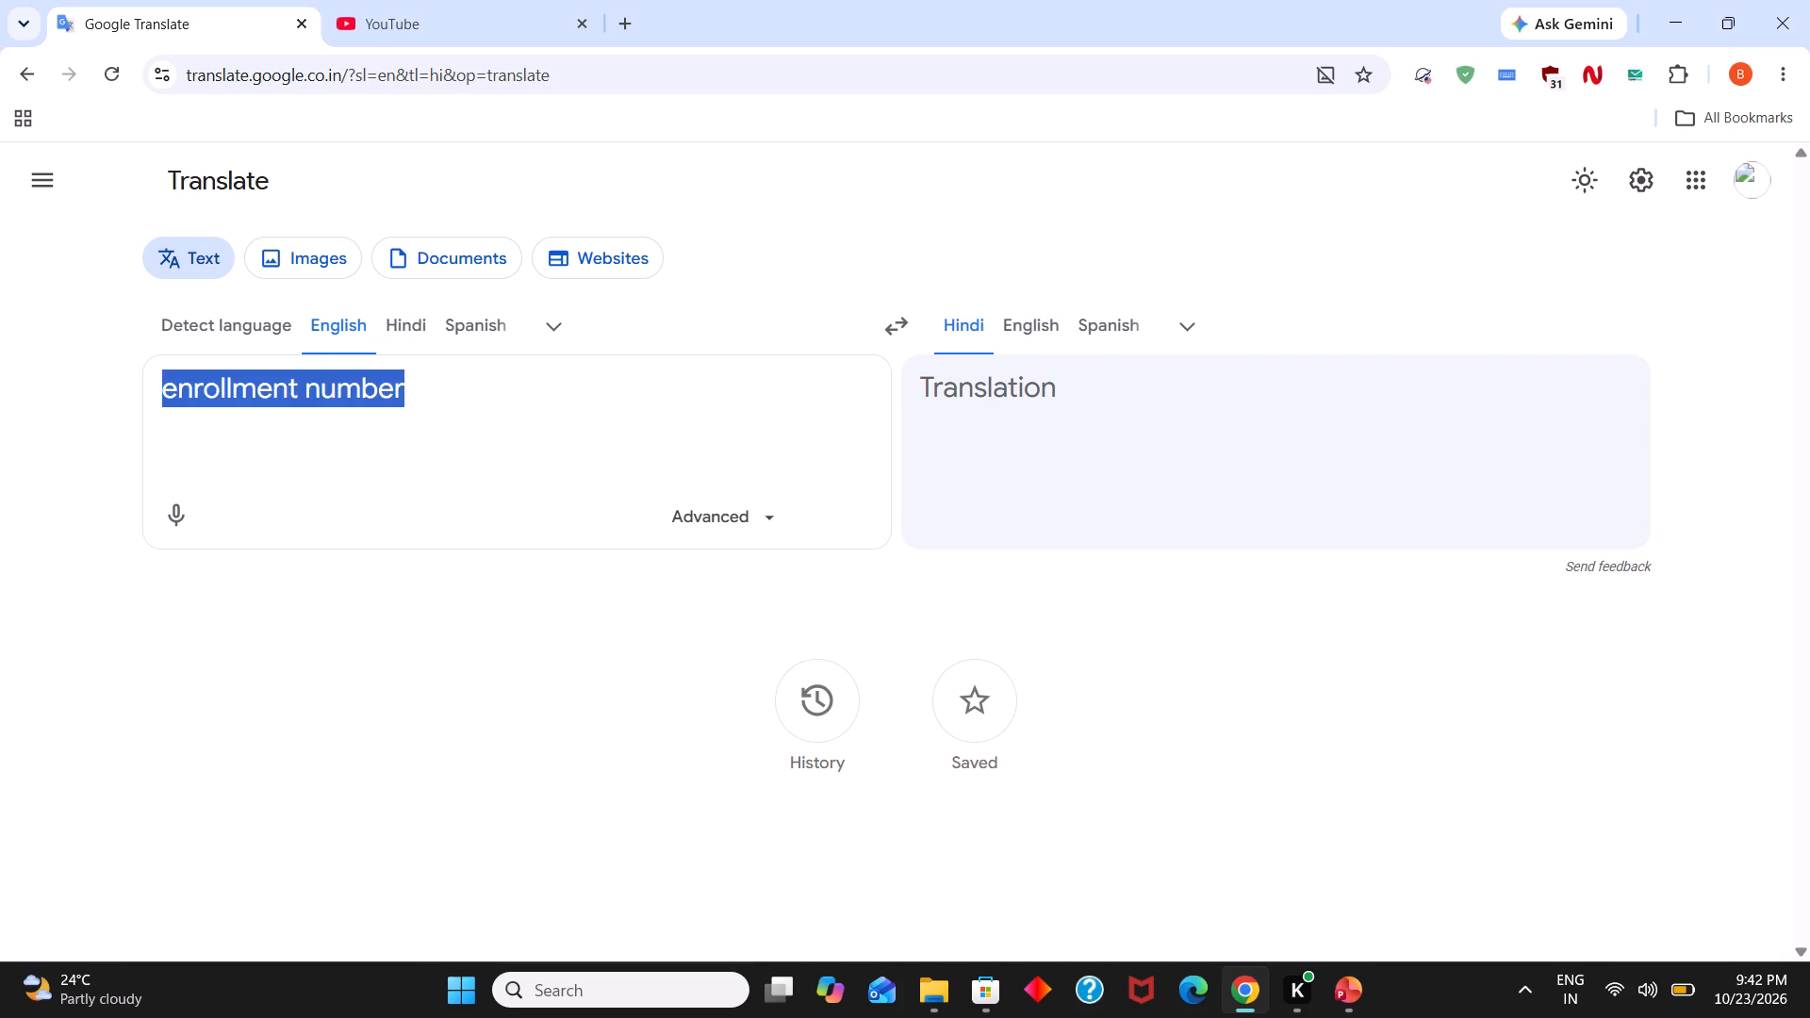
pyautogui.moveTo(240, 406); pyautogui.dragTo(188, 404)
pyautogui.hotkey('ctrl', 'c')
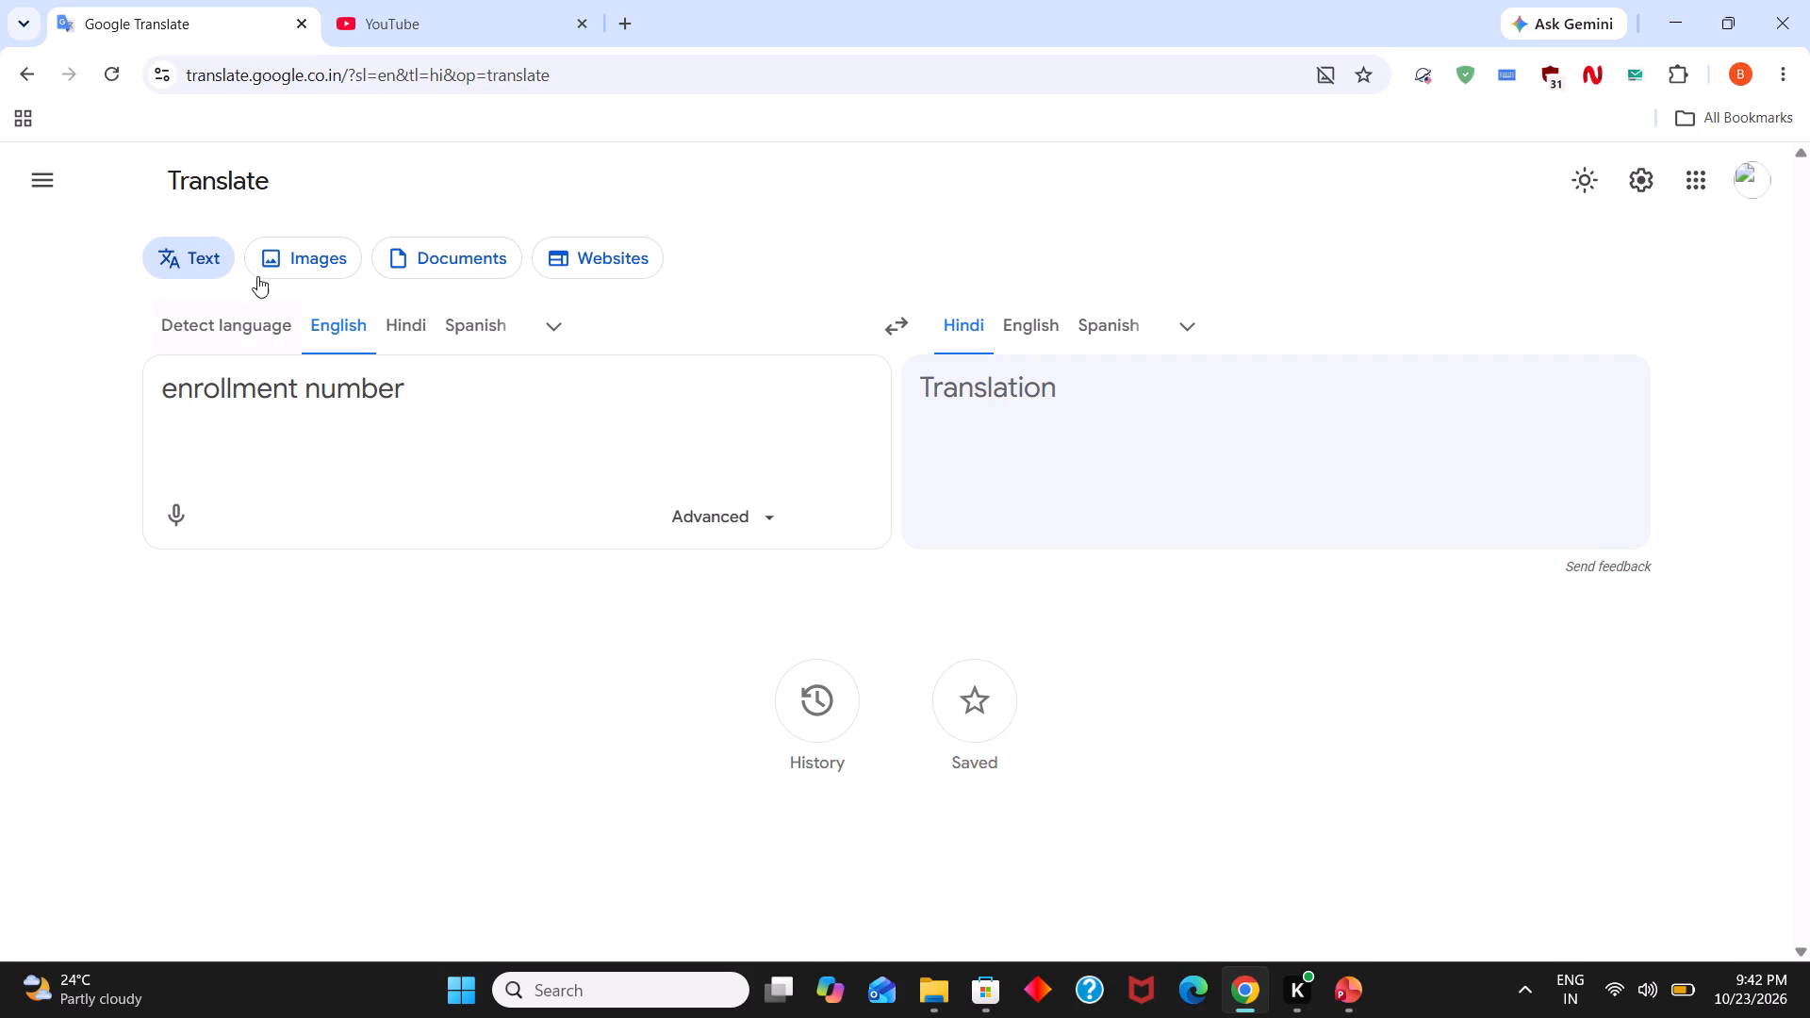
# Reload the translation page, translate "enrollment number" from English to Hindi and copy the translation.
pyautogui.click(108, 72)
pyautogui.hotkey('ctrl', 'v')
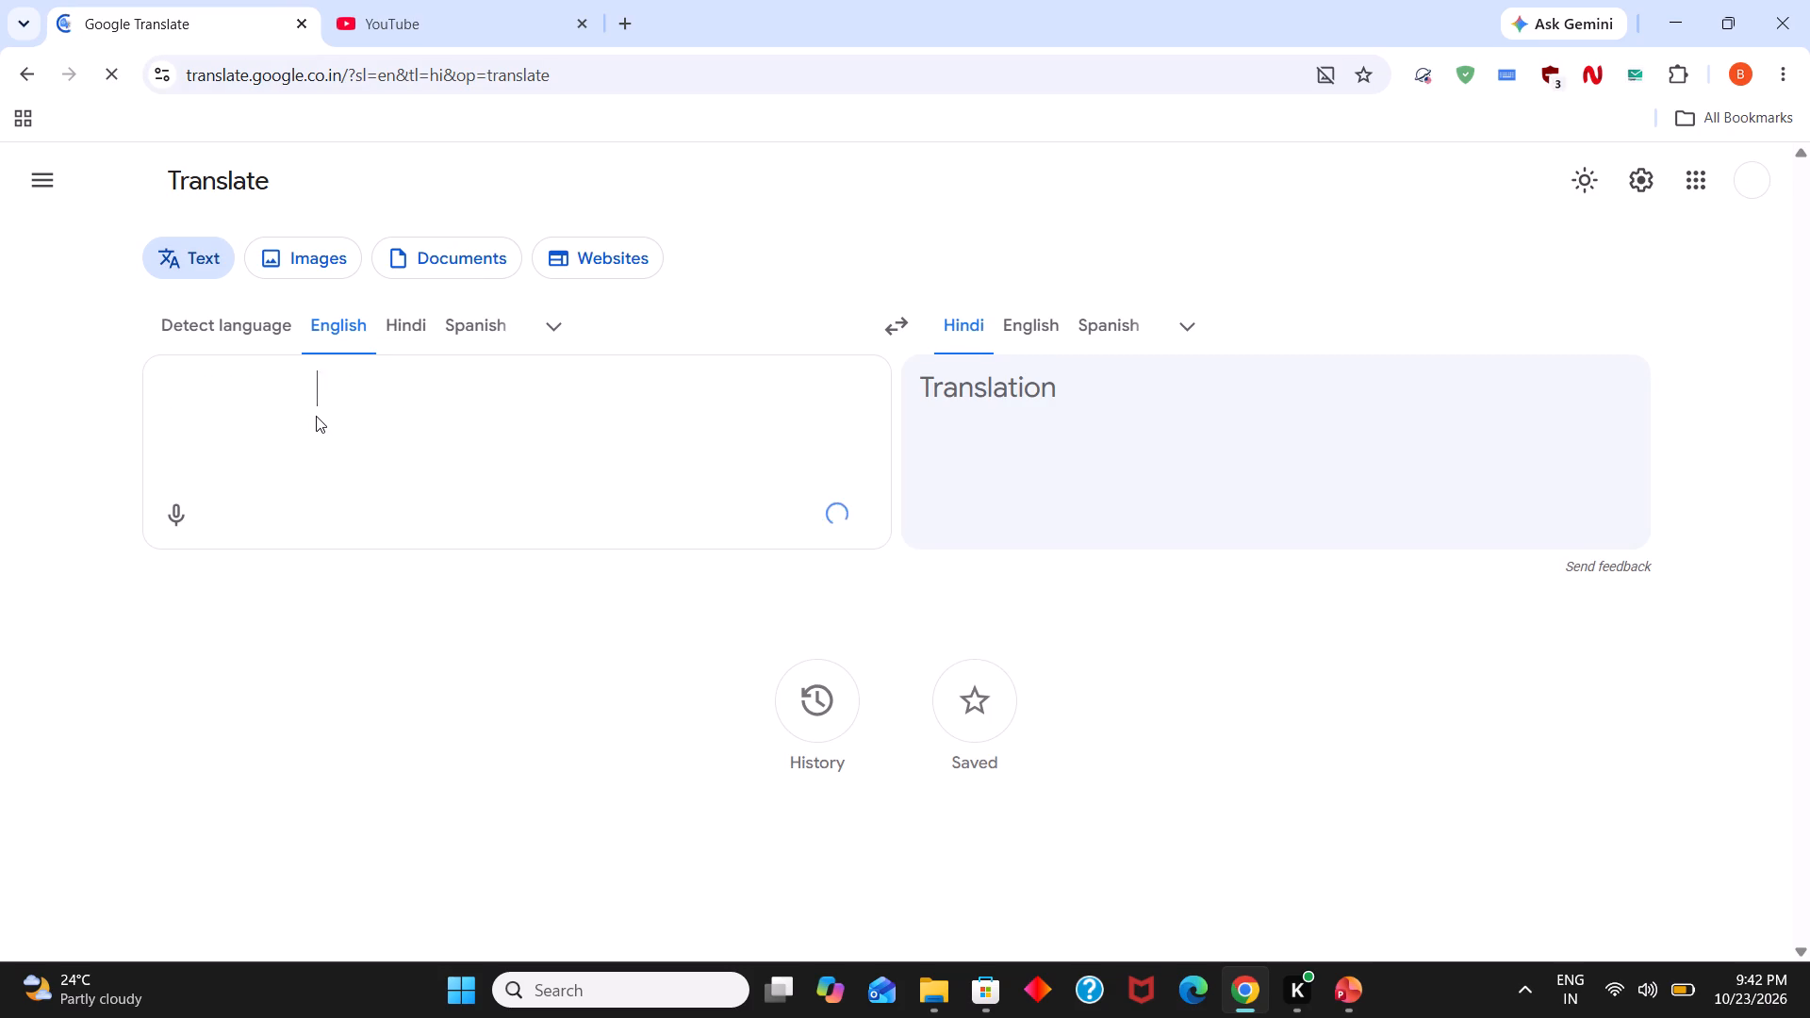
pyautogui.moveTo(332, 394); pyautogui.dragTo(83, 368)
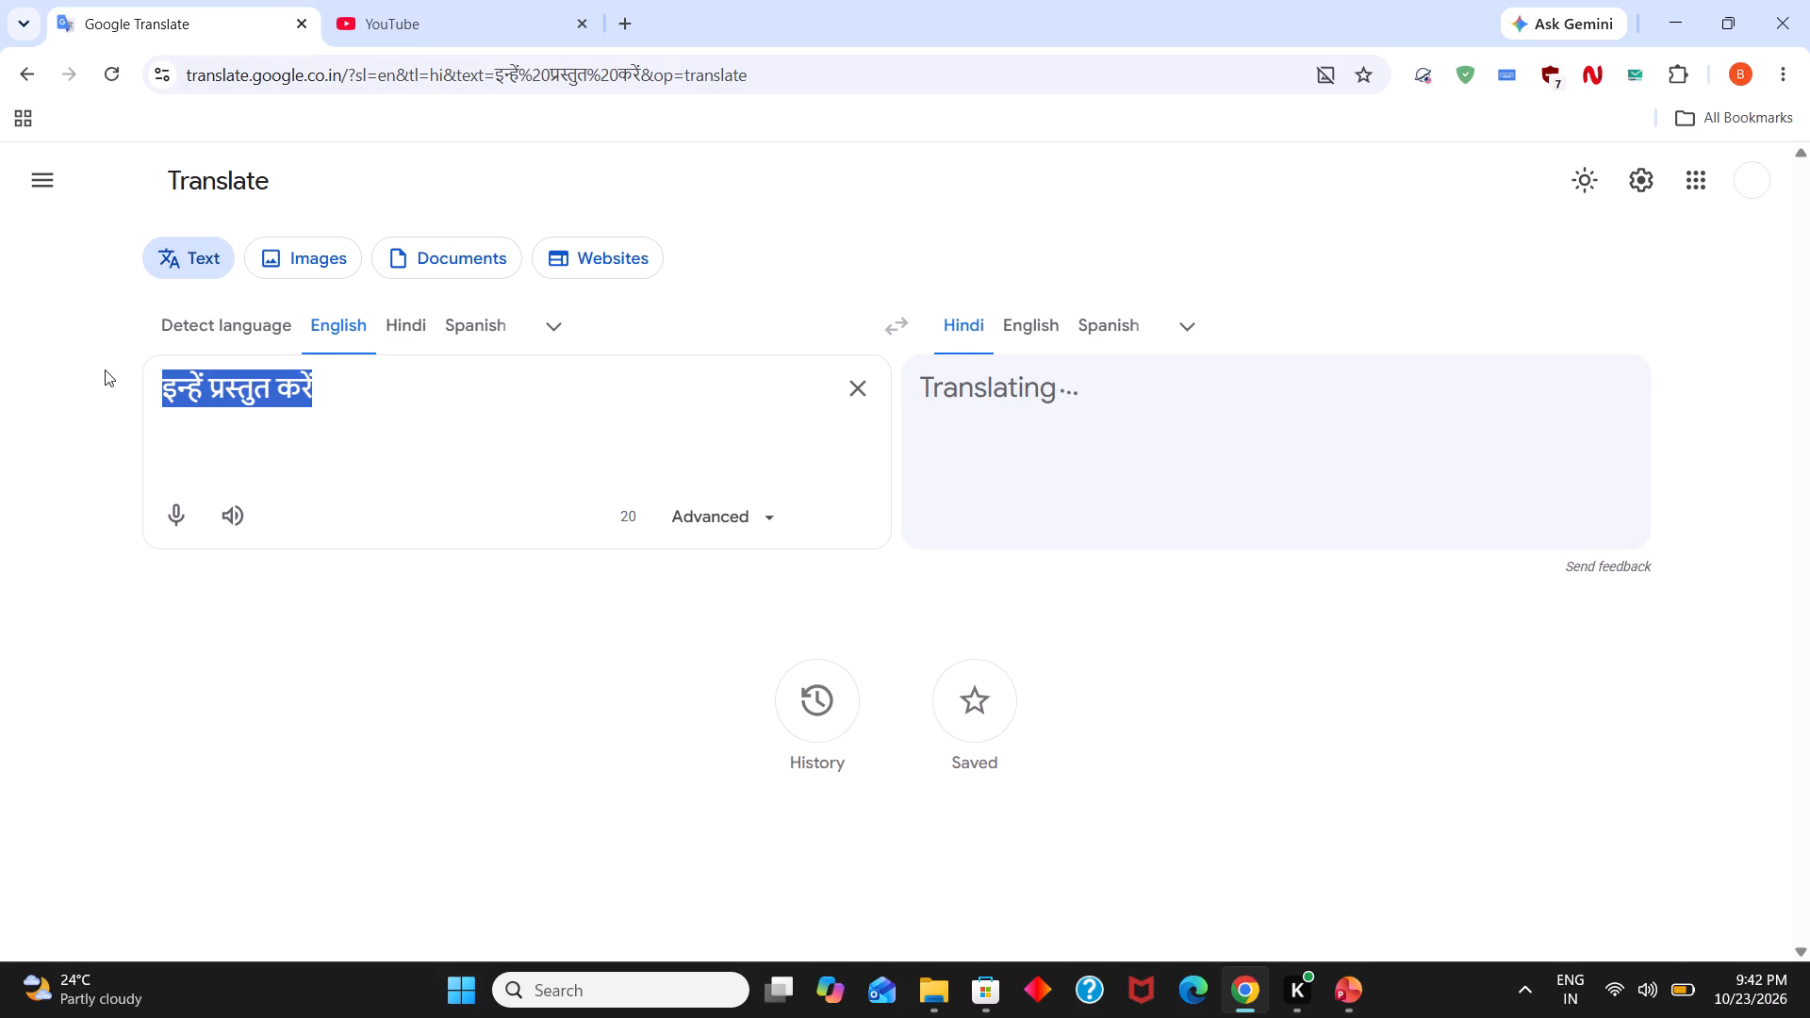
pyautogui.press('super+v')
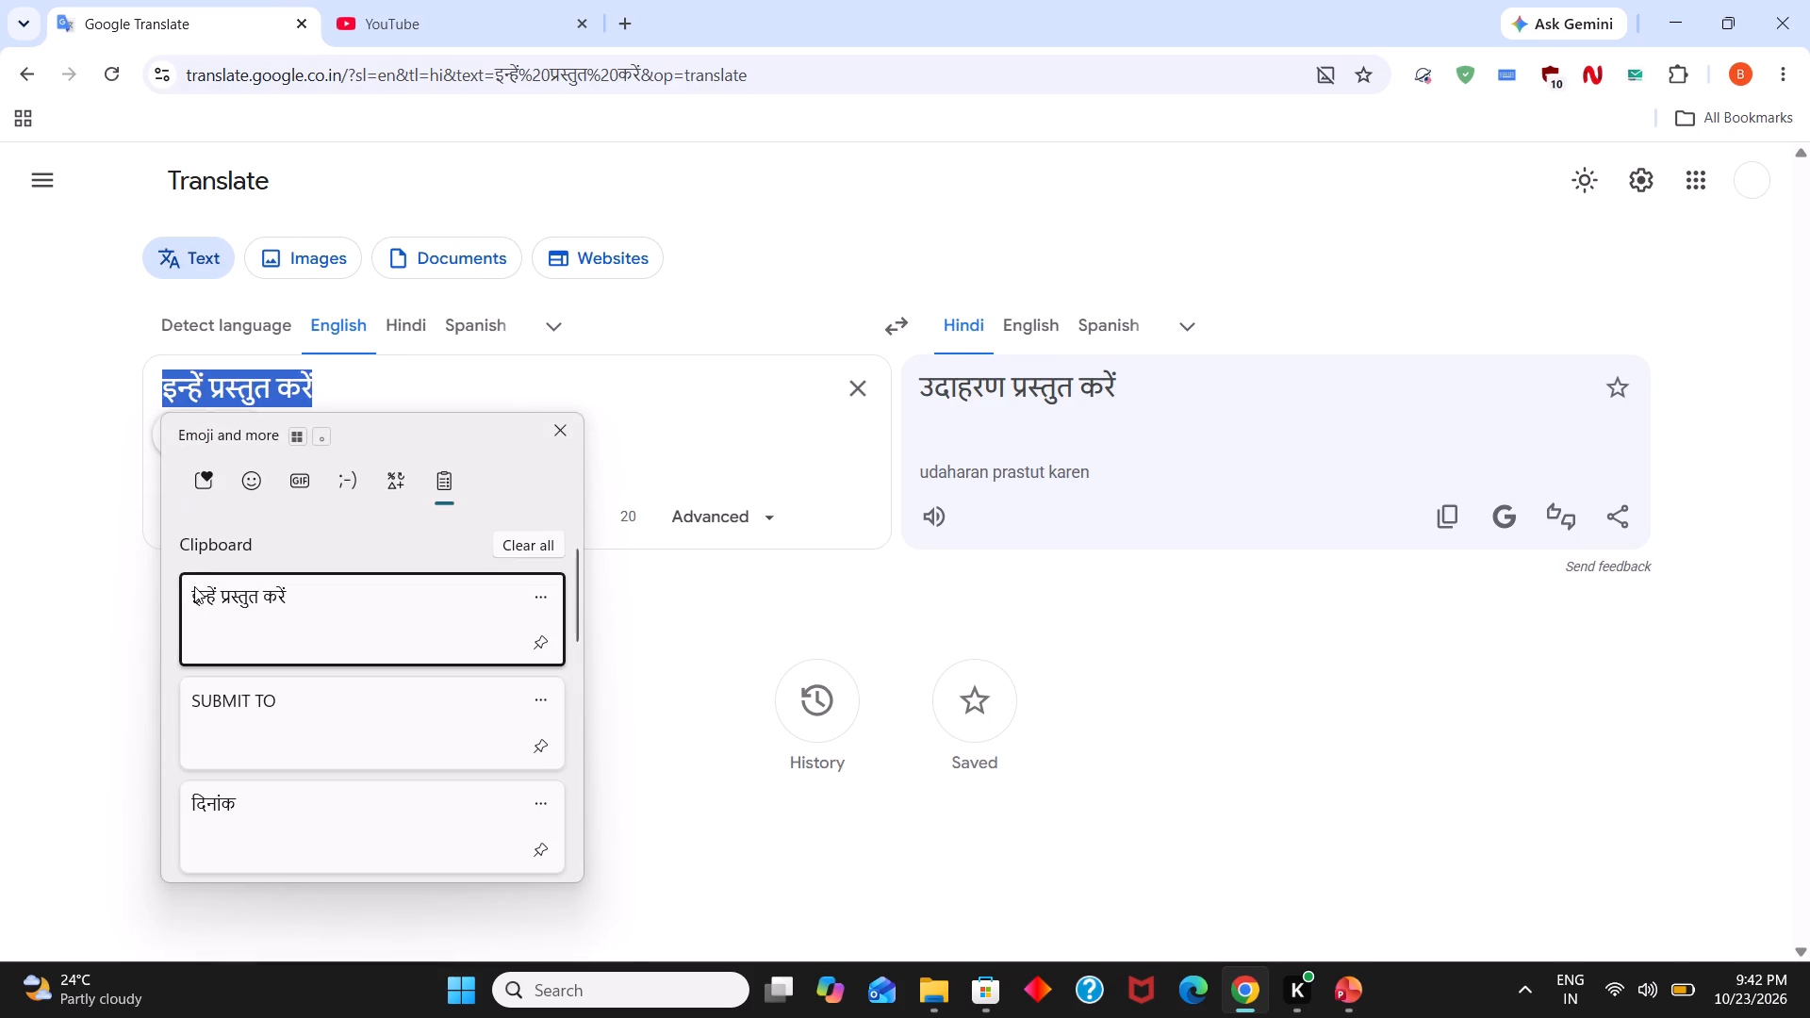
pyautogui.click(628, 385)
pyautogui.click(861, 383)
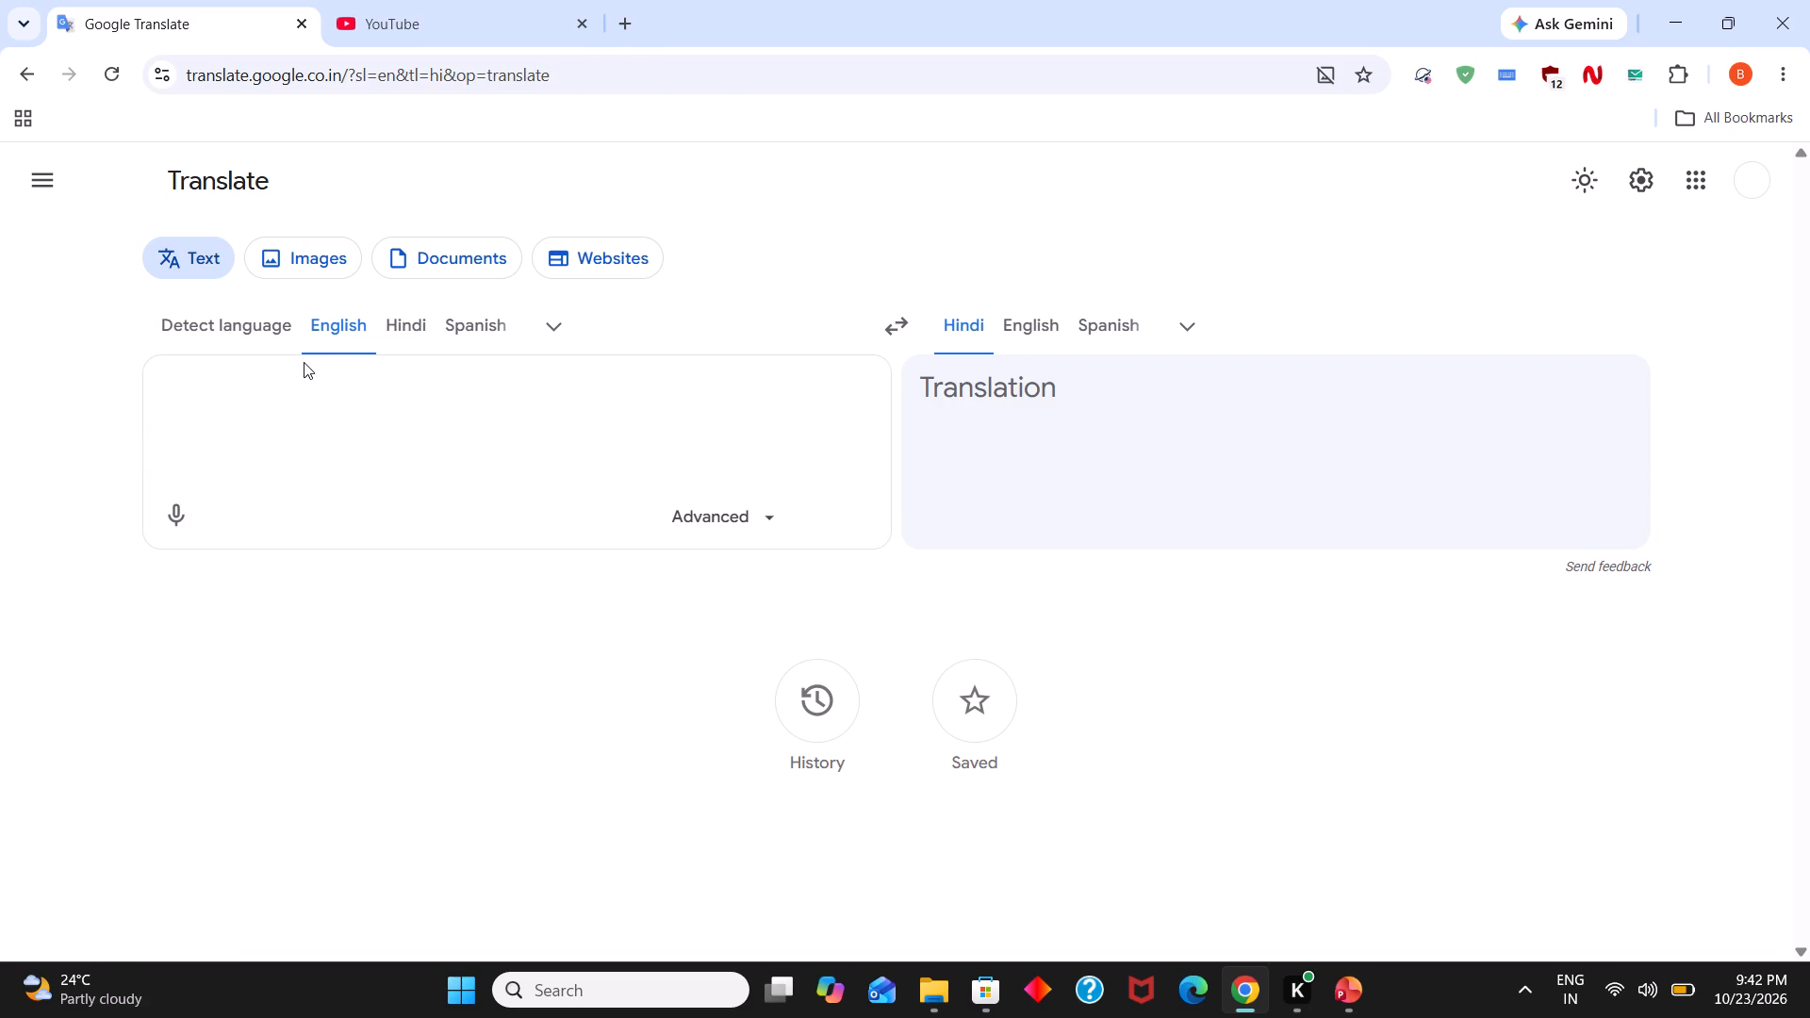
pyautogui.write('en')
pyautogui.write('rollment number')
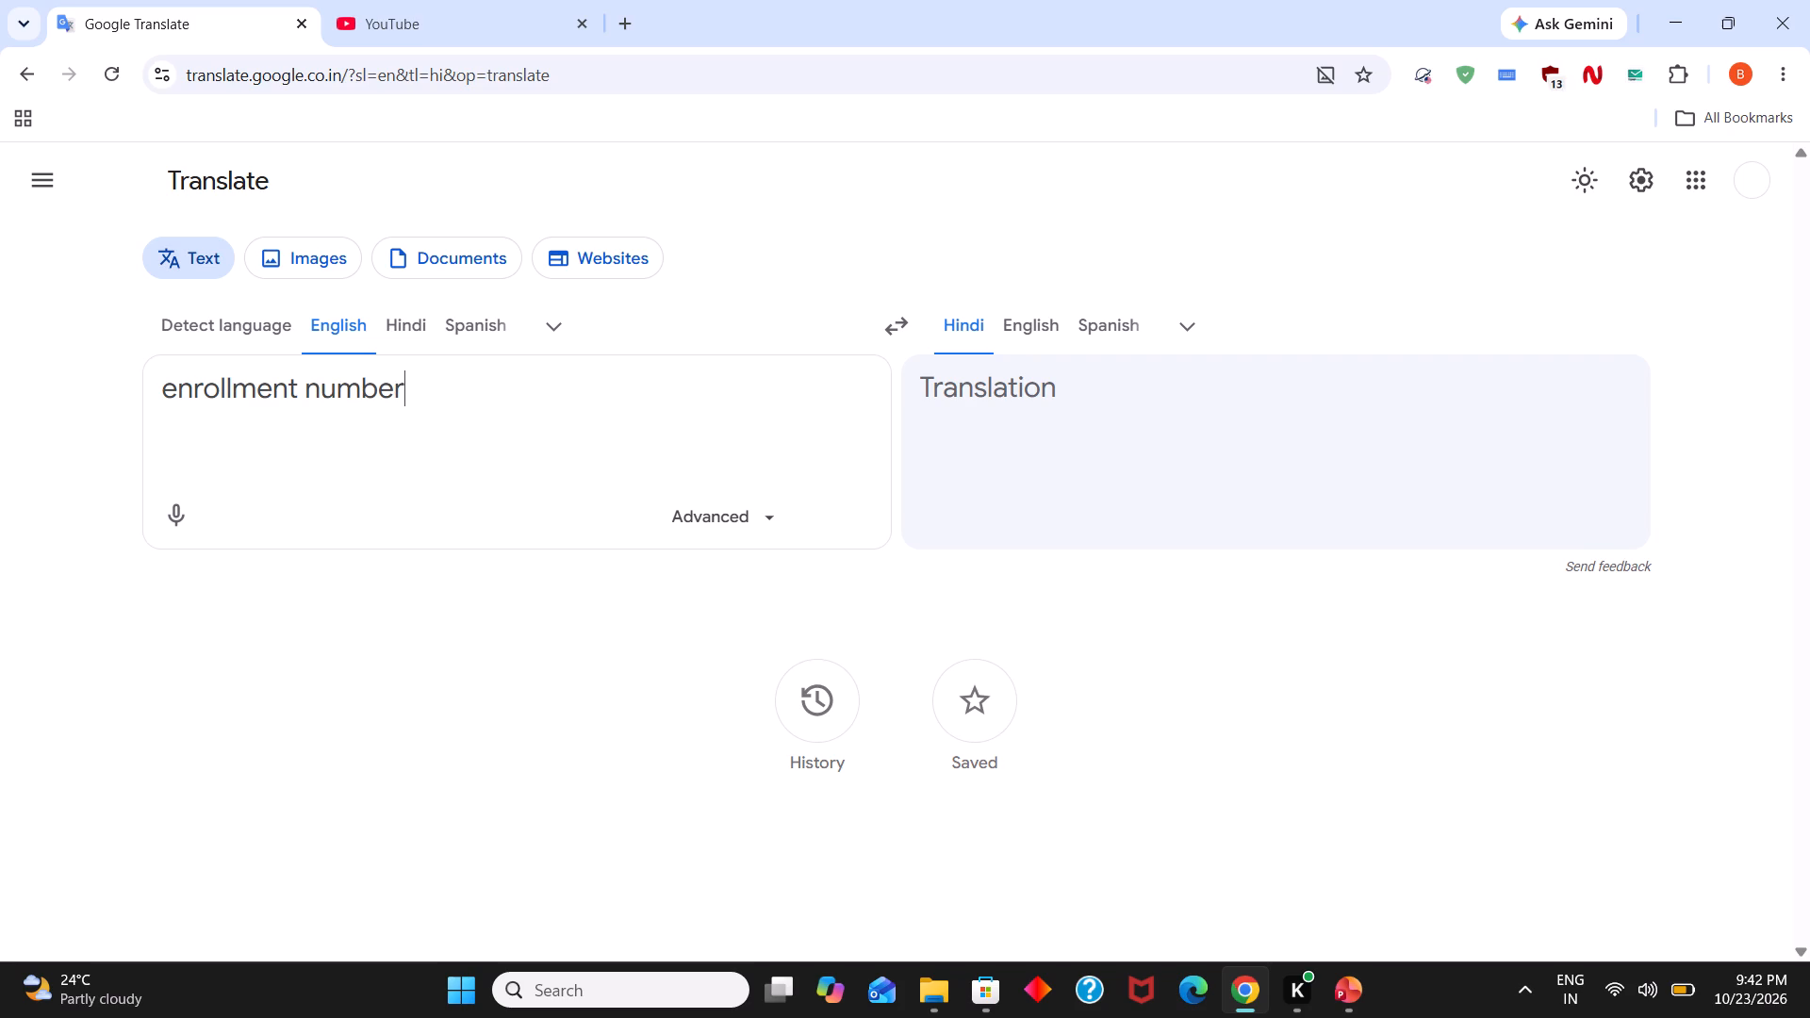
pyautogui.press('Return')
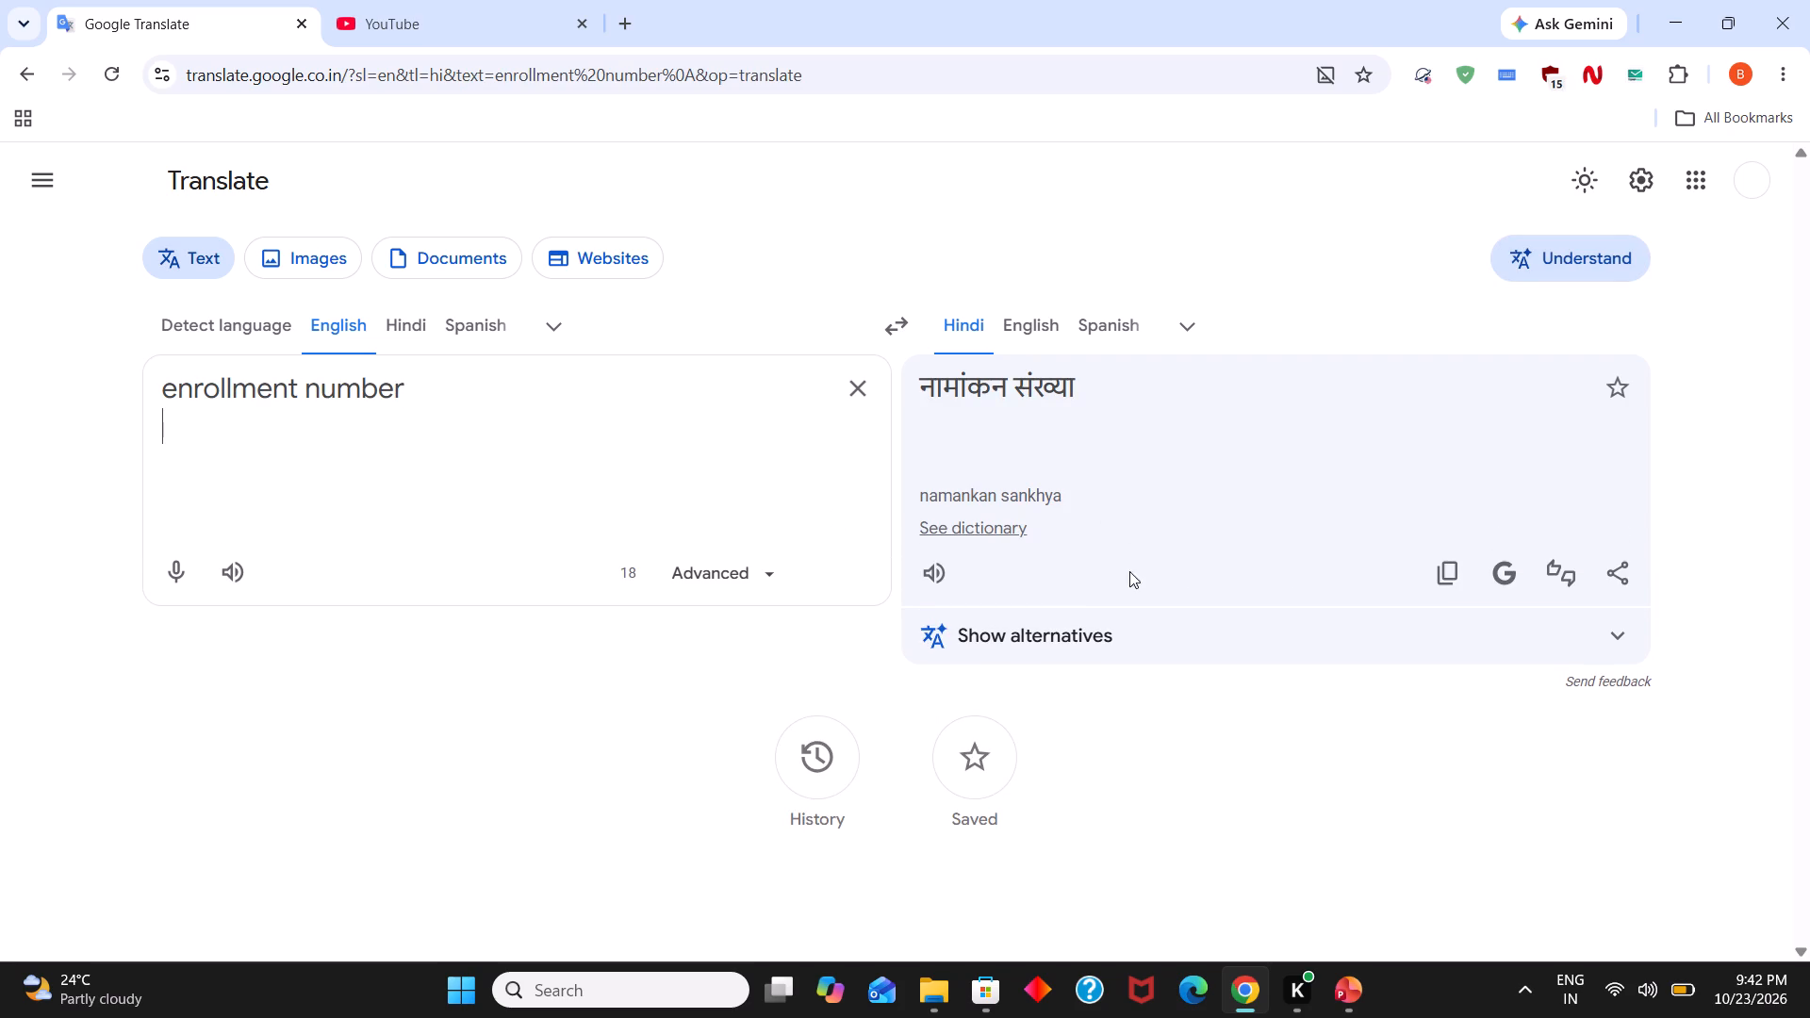
pyautogui.click(1442, 570)
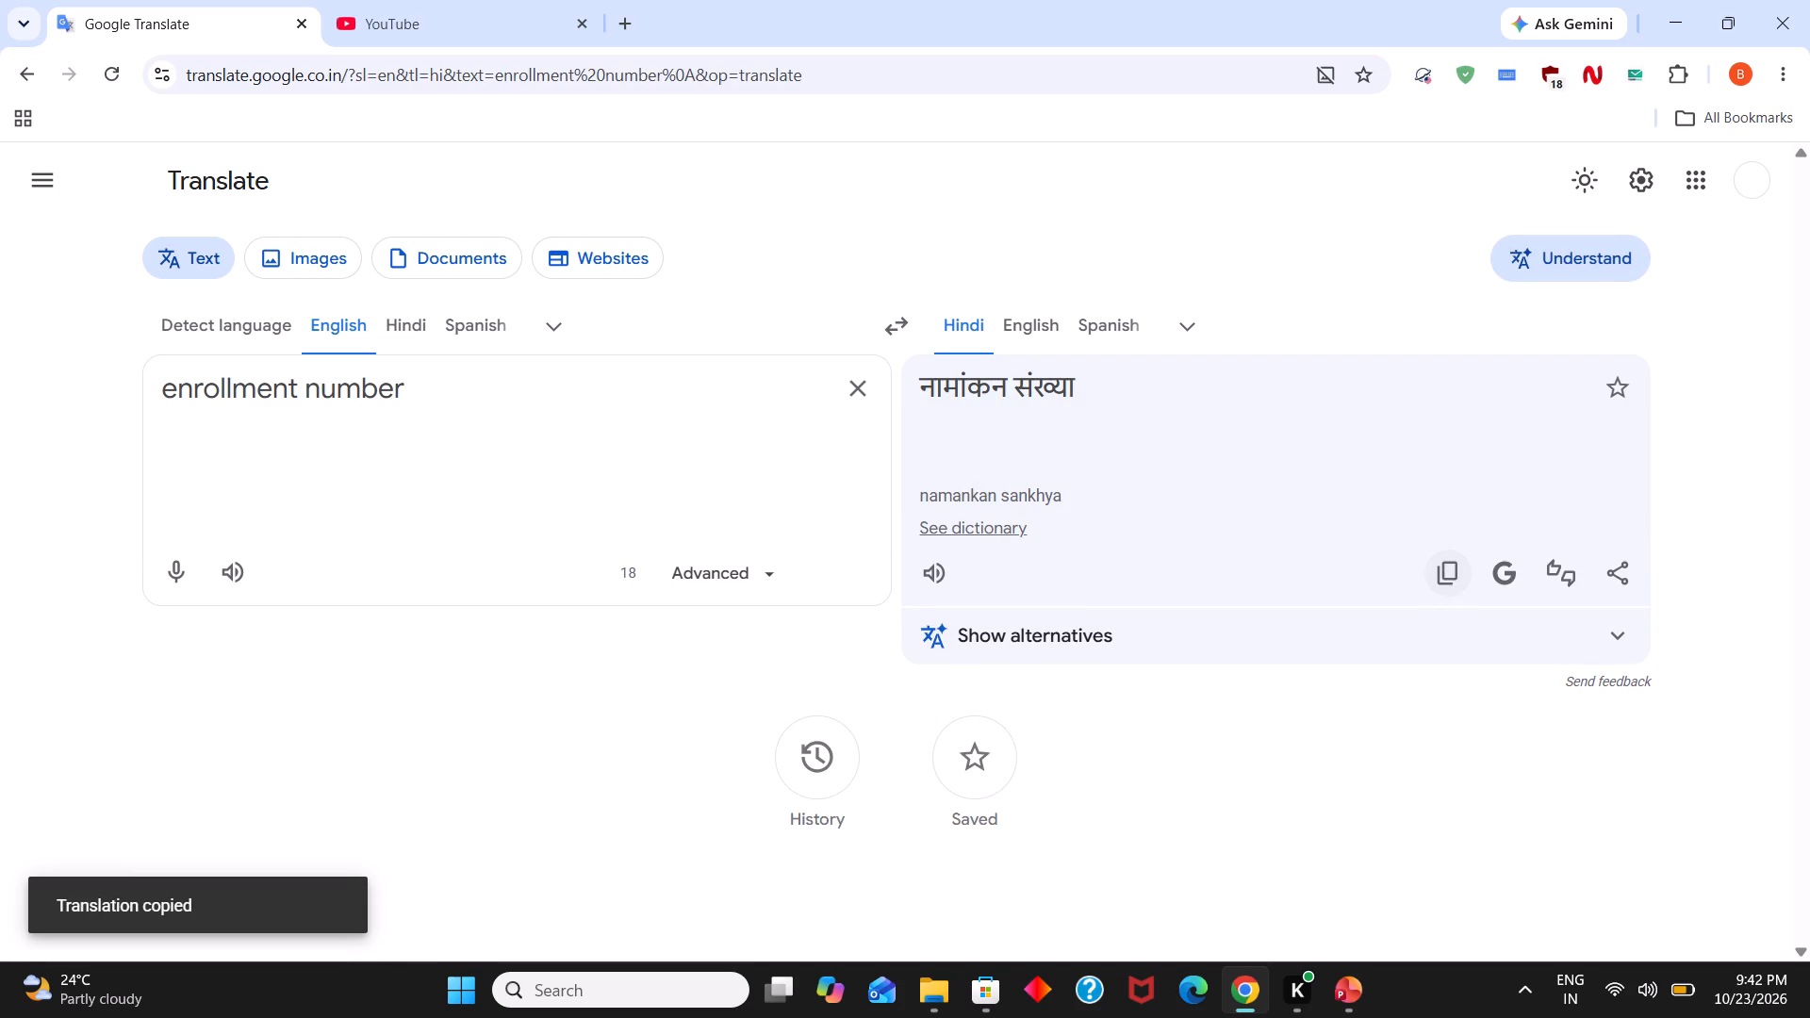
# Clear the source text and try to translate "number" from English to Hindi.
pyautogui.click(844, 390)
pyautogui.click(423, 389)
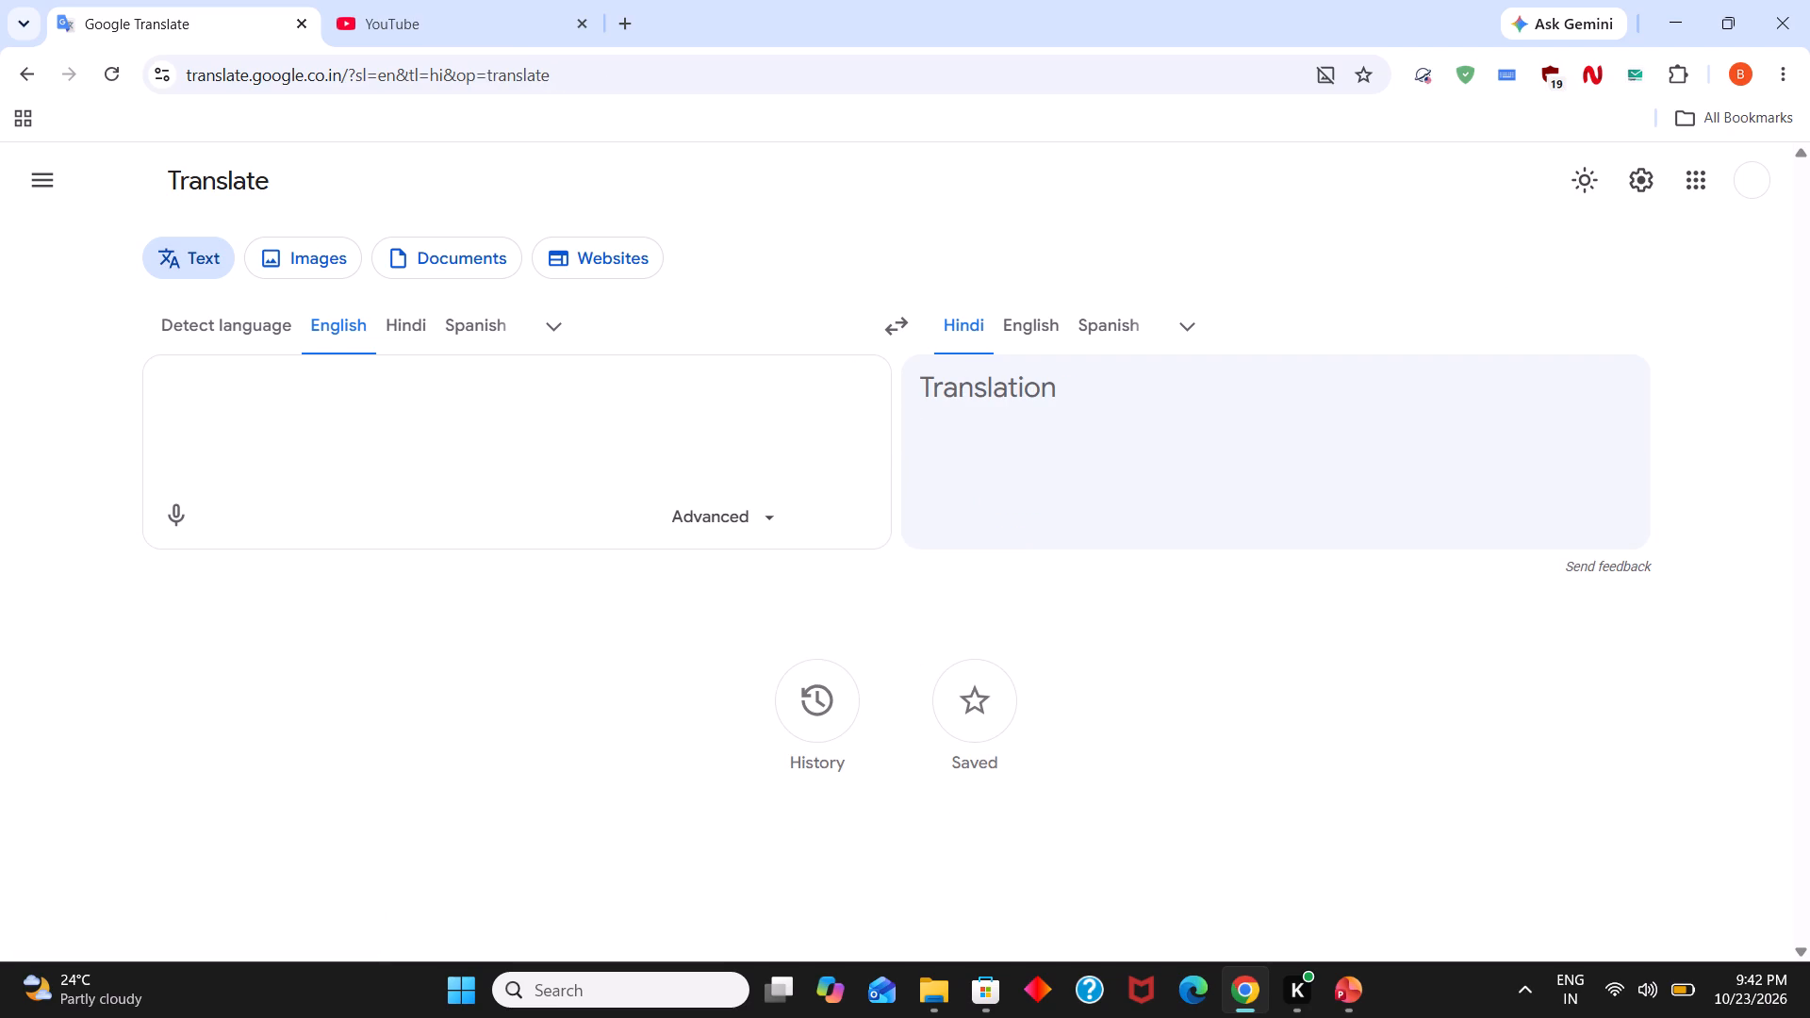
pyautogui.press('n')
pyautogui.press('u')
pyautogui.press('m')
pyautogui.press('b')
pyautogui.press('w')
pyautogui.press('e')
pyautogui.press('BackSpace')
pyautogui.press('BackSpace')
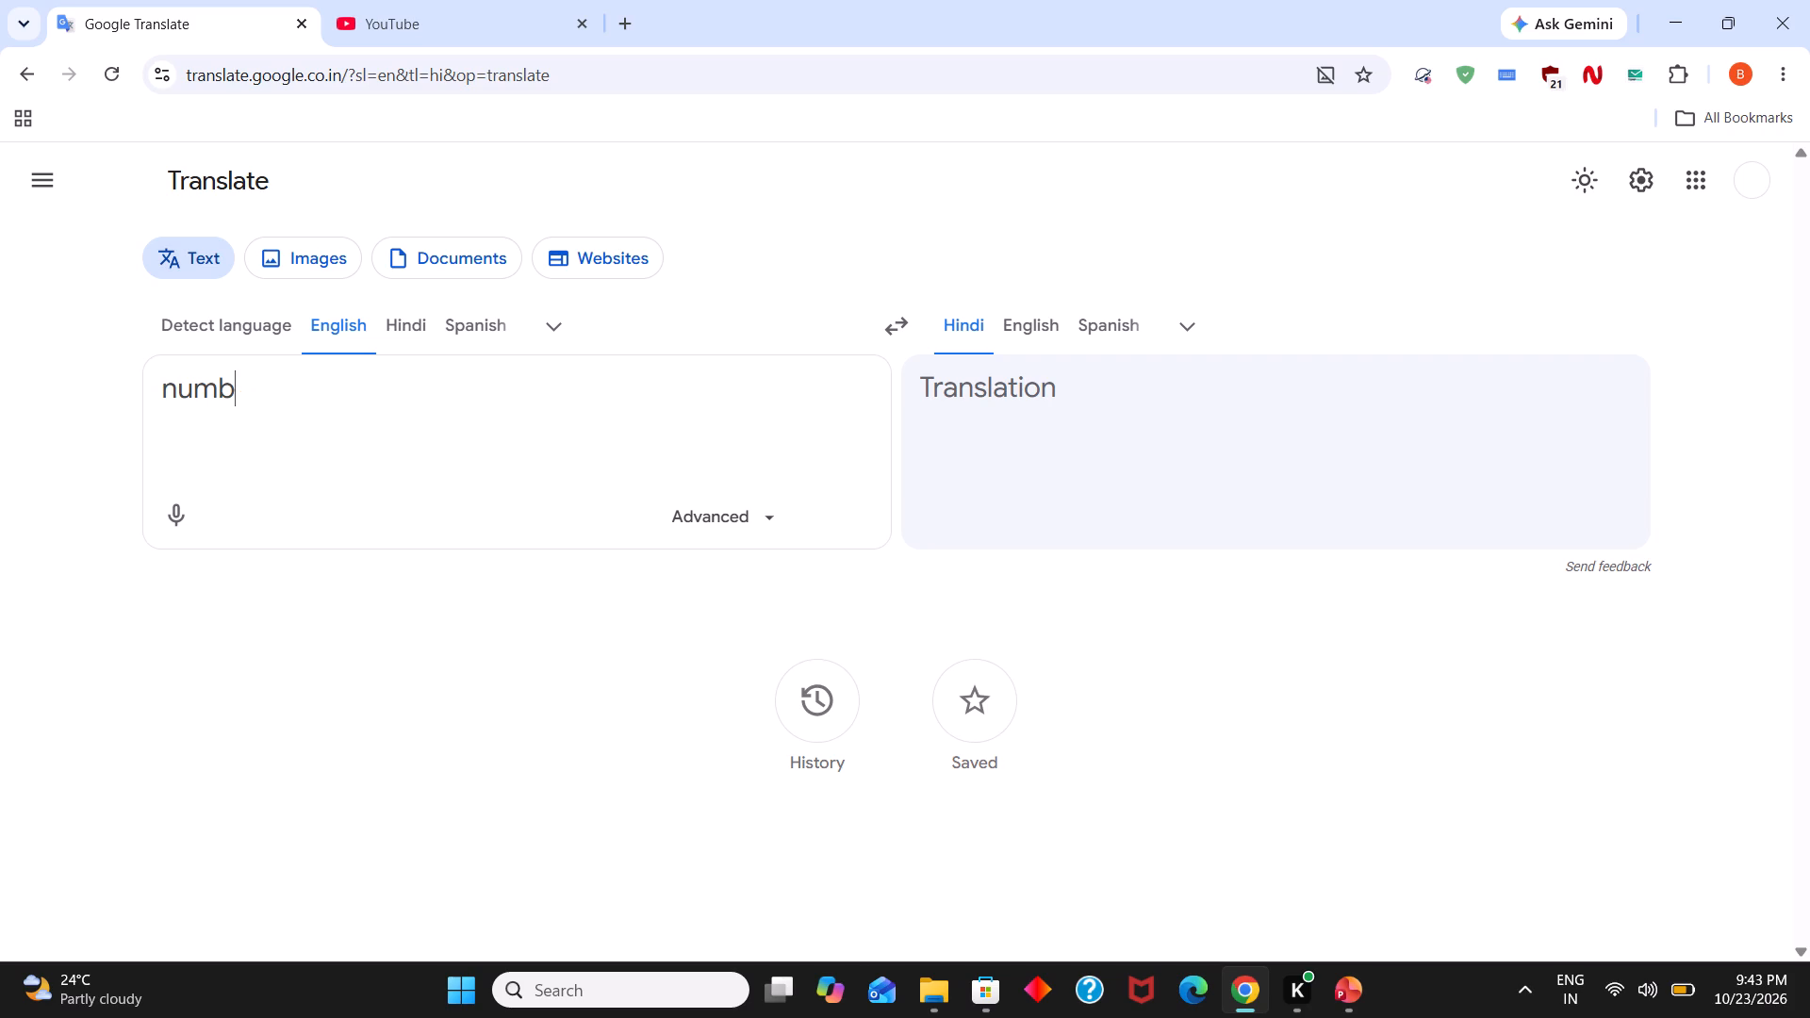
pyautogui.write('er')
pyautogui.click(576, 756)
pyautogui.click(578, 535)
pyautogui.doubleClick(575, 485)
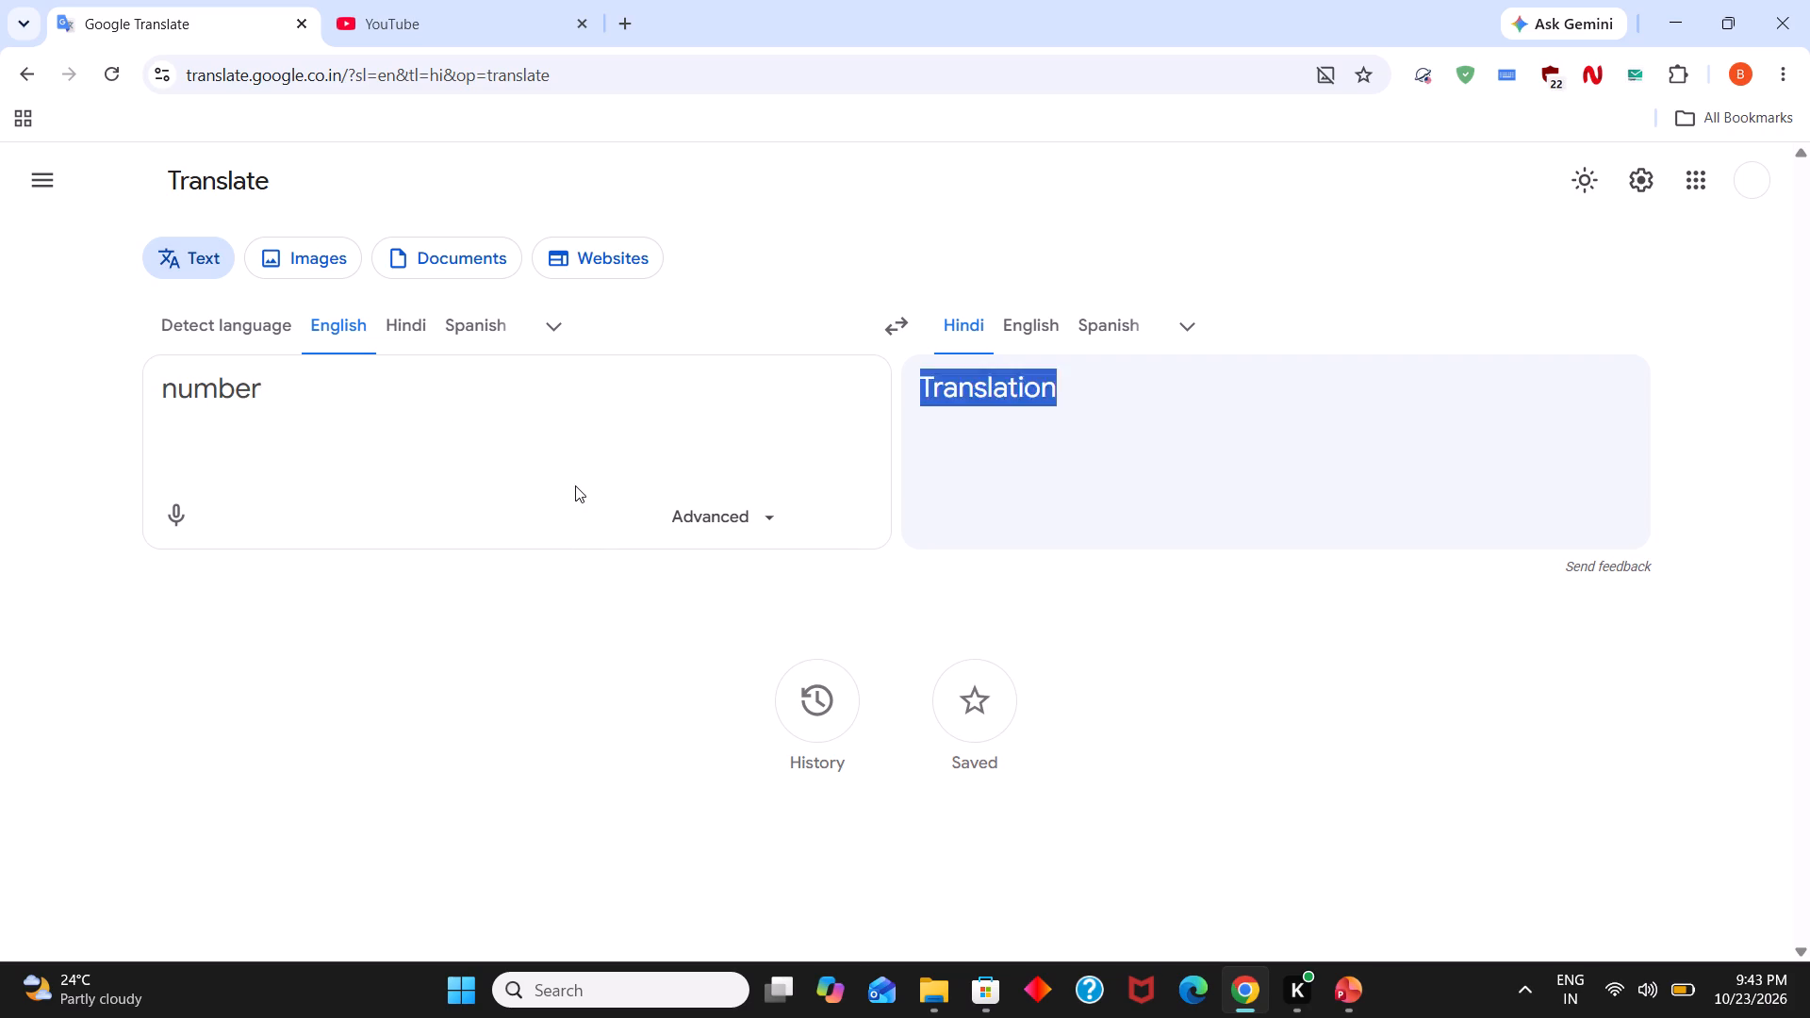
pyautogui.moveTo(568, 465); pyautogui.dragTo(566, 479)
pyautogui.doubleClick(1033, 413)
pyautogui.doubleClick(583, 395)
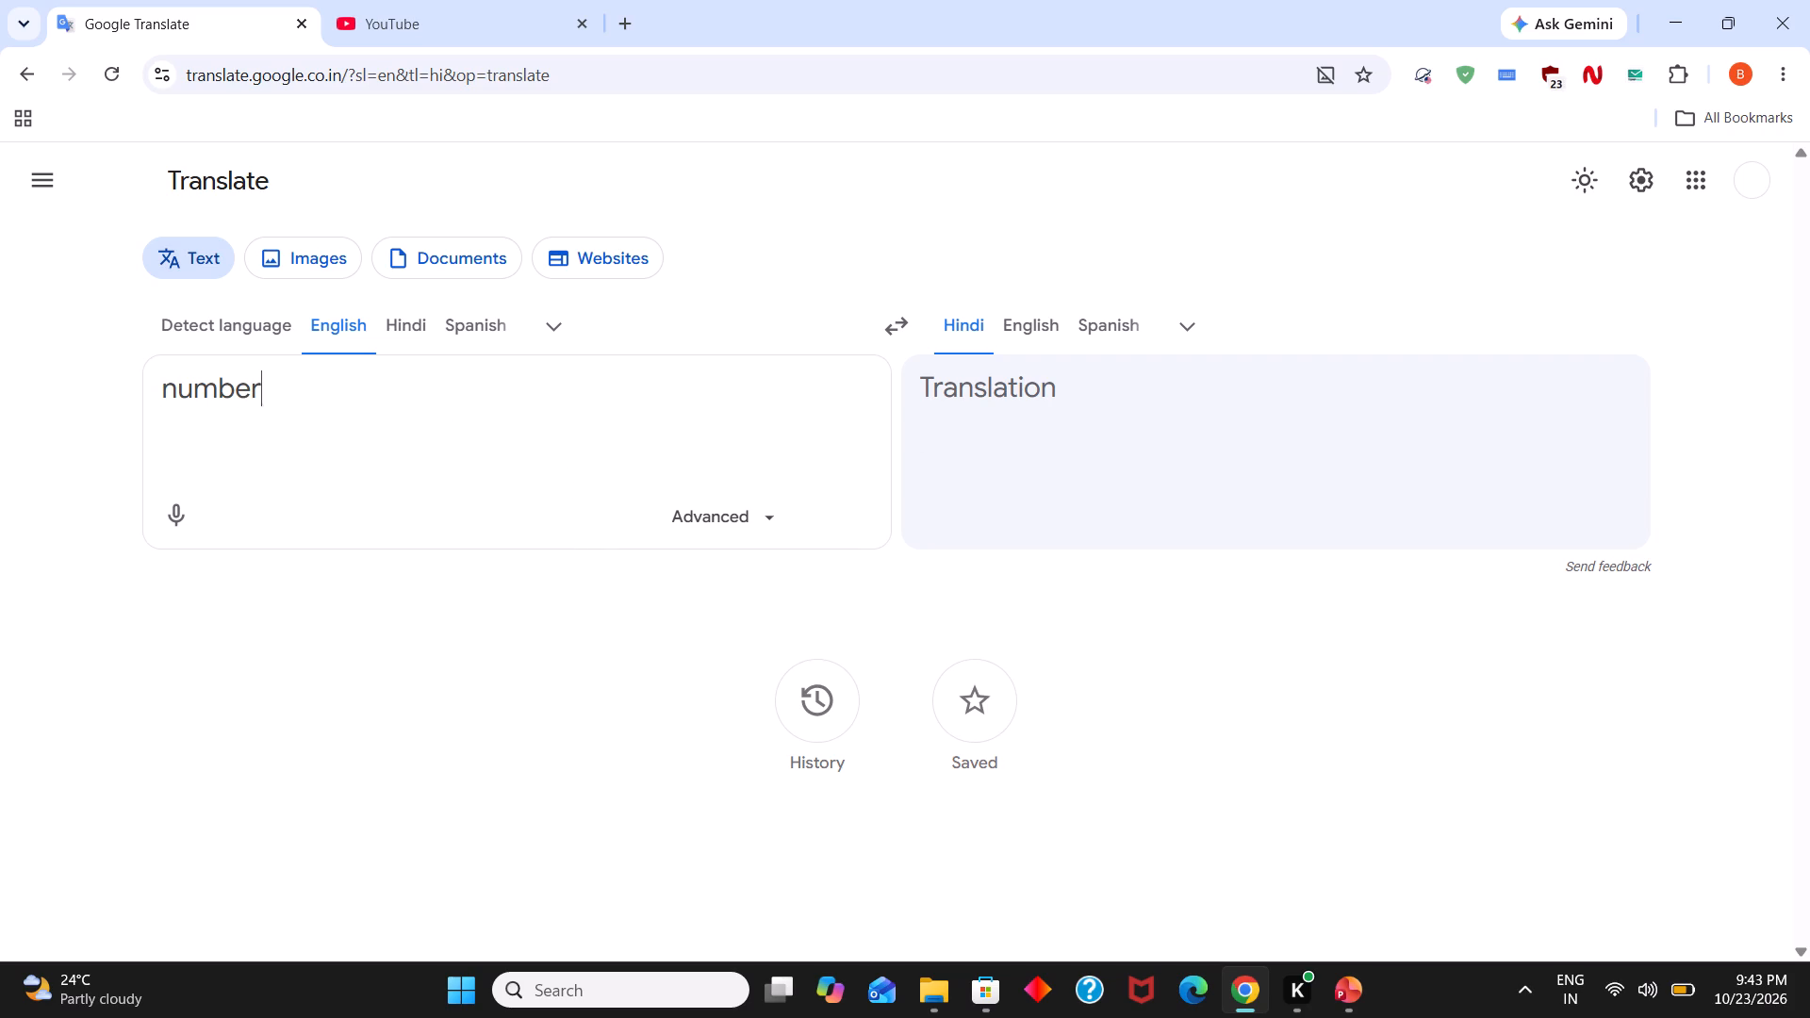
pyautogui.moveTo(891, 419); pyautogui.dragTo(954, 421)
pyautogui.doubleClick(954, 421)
# Switch to PowerPoint and add the copied text नामांकन संख्या in a new text box below the टॉपिक row on the title slide.
pyautogui.click(1352, 995)
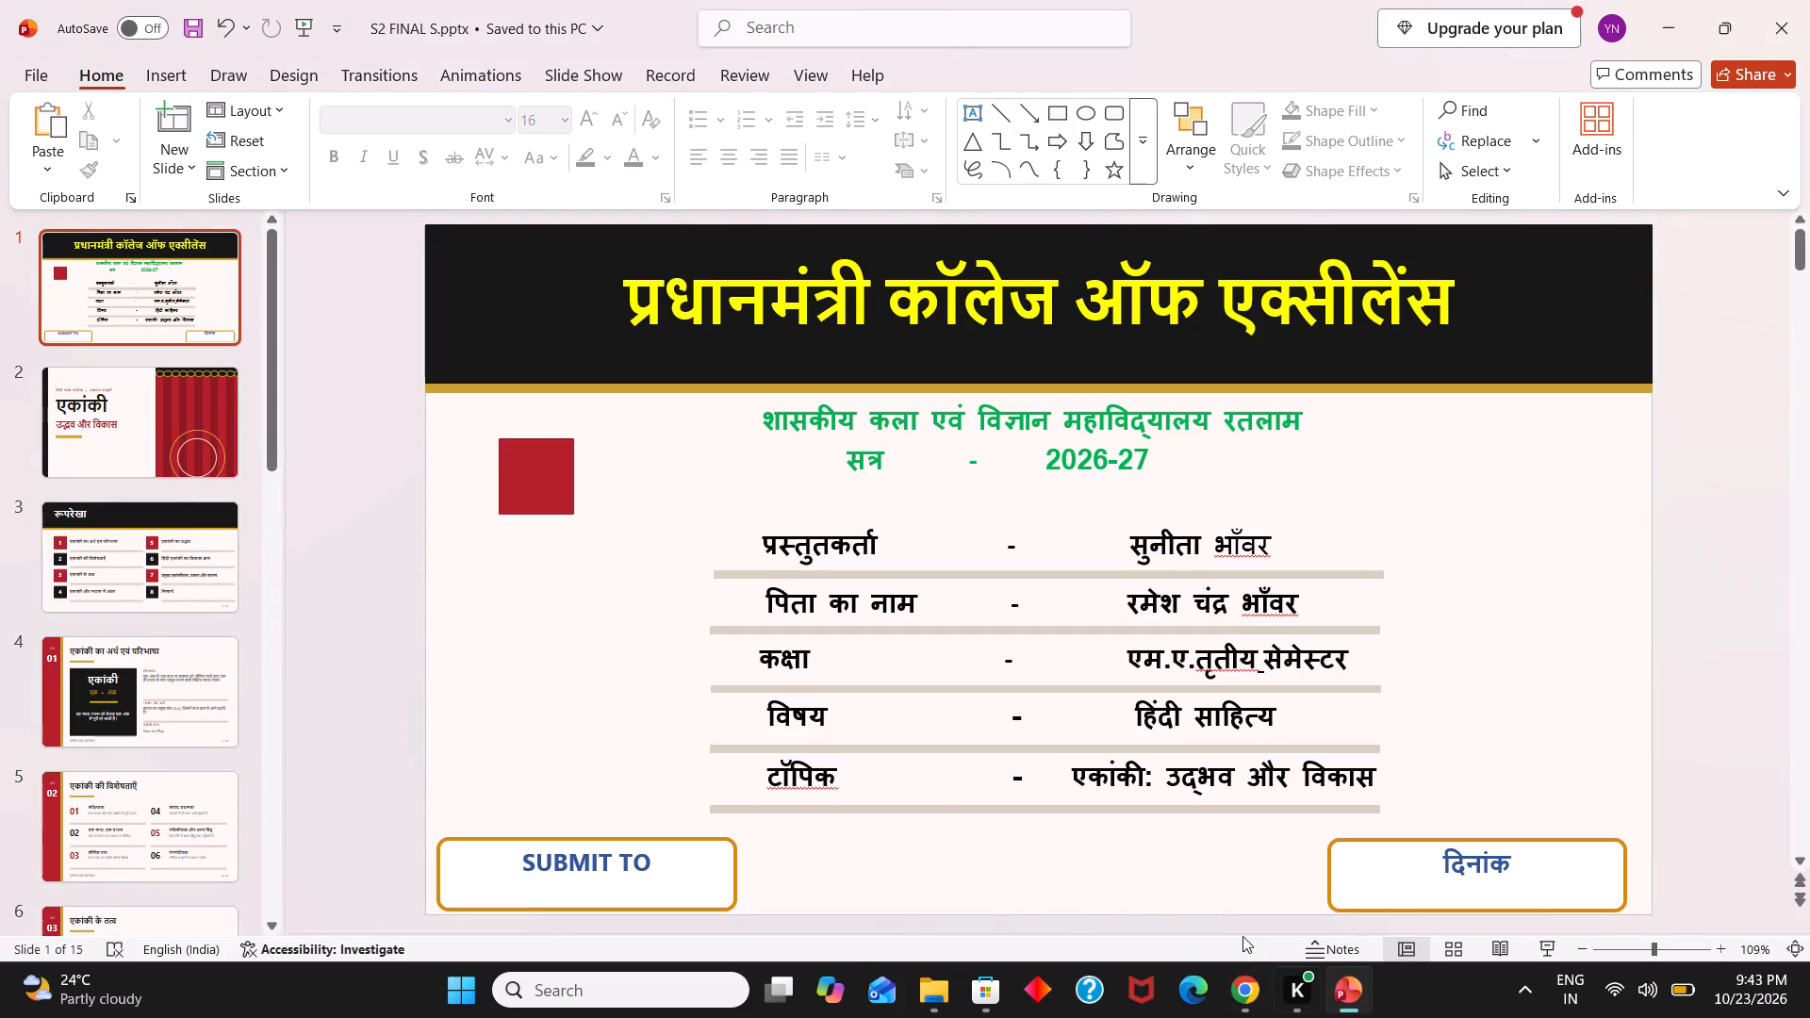
pyautogui.click(949, 828)
pyautogui.doubleClick(946, 833)
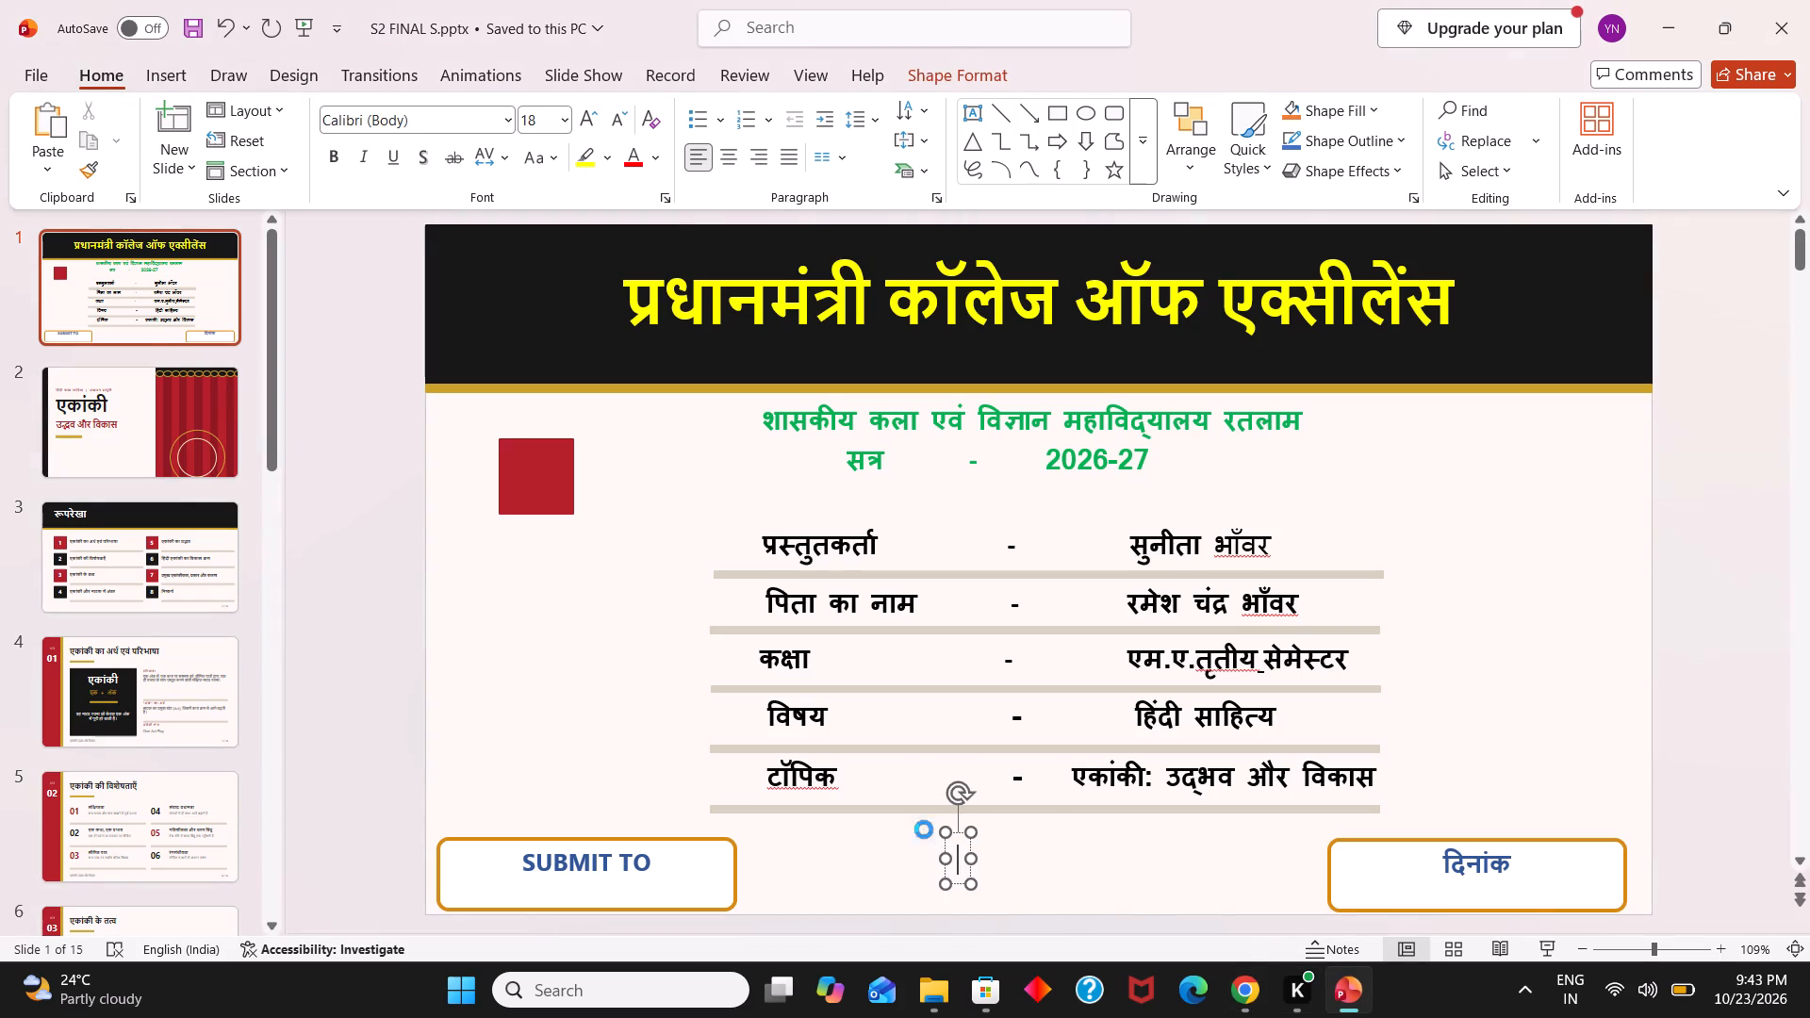
pyautogui.hotkey('ctrl', 'v')
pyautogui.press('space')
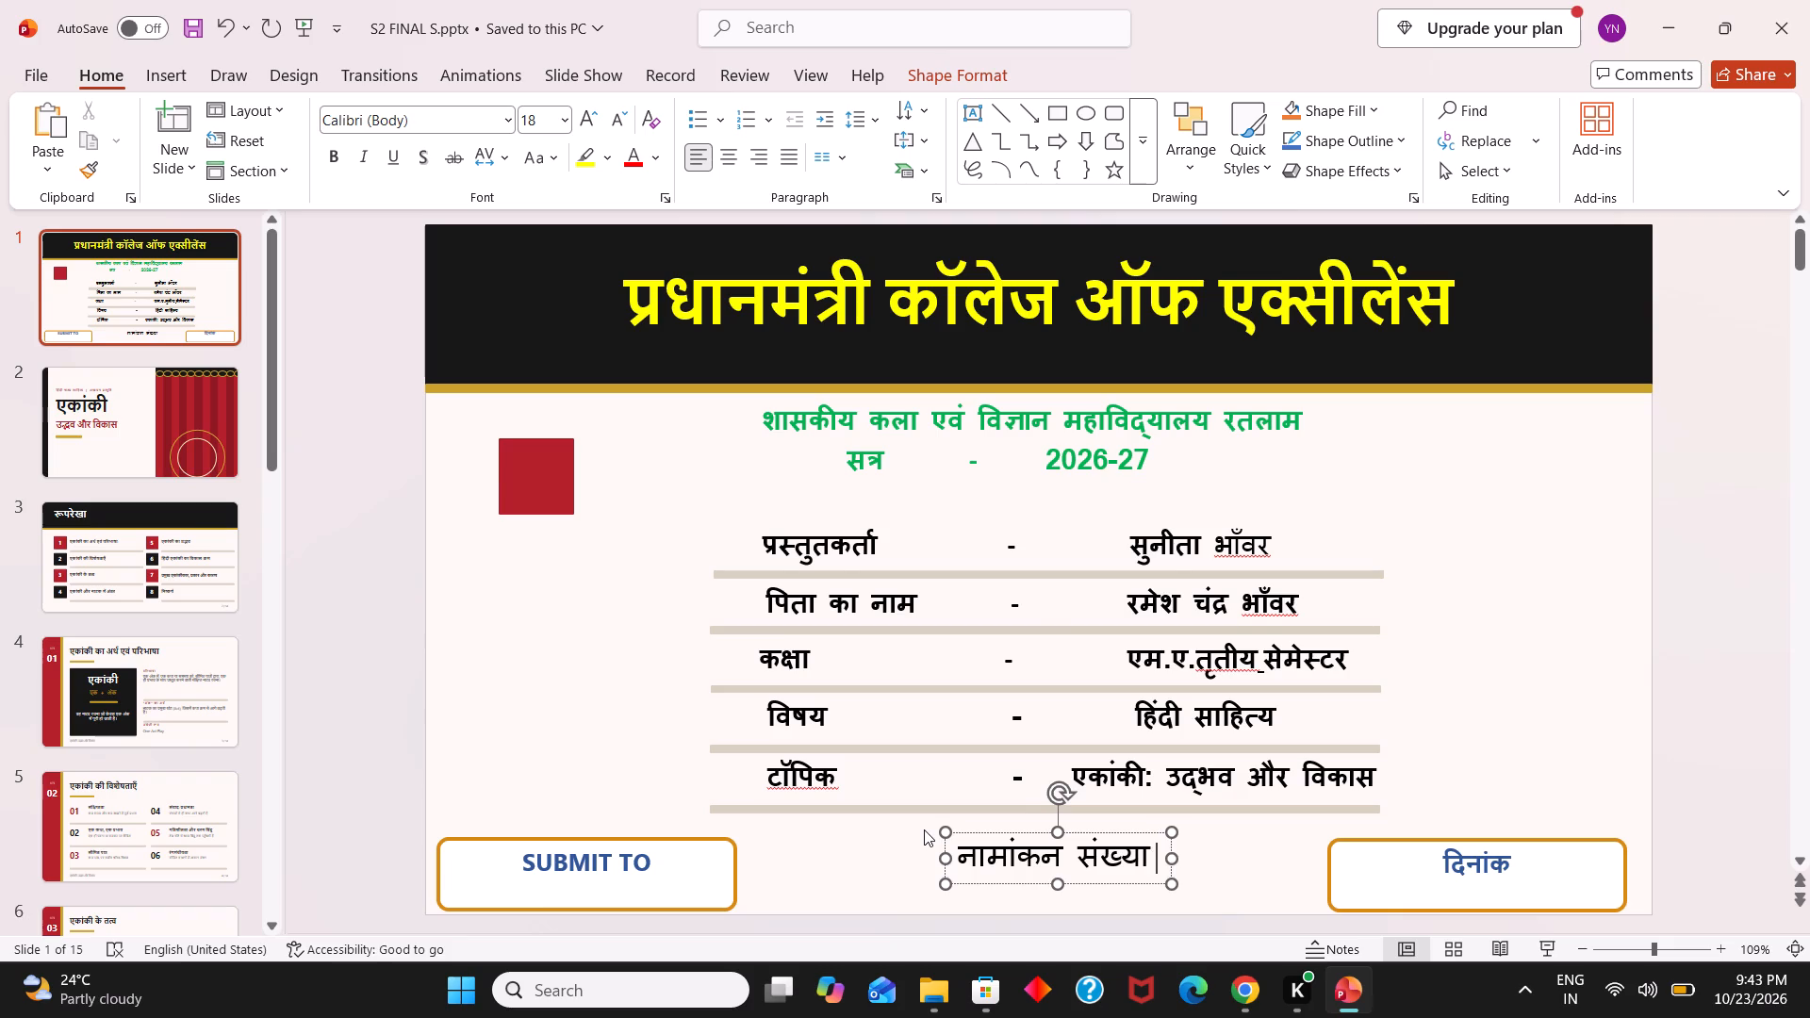
# Append a dash and the student's enrollment number after नामांकन संख्या in the new text box.
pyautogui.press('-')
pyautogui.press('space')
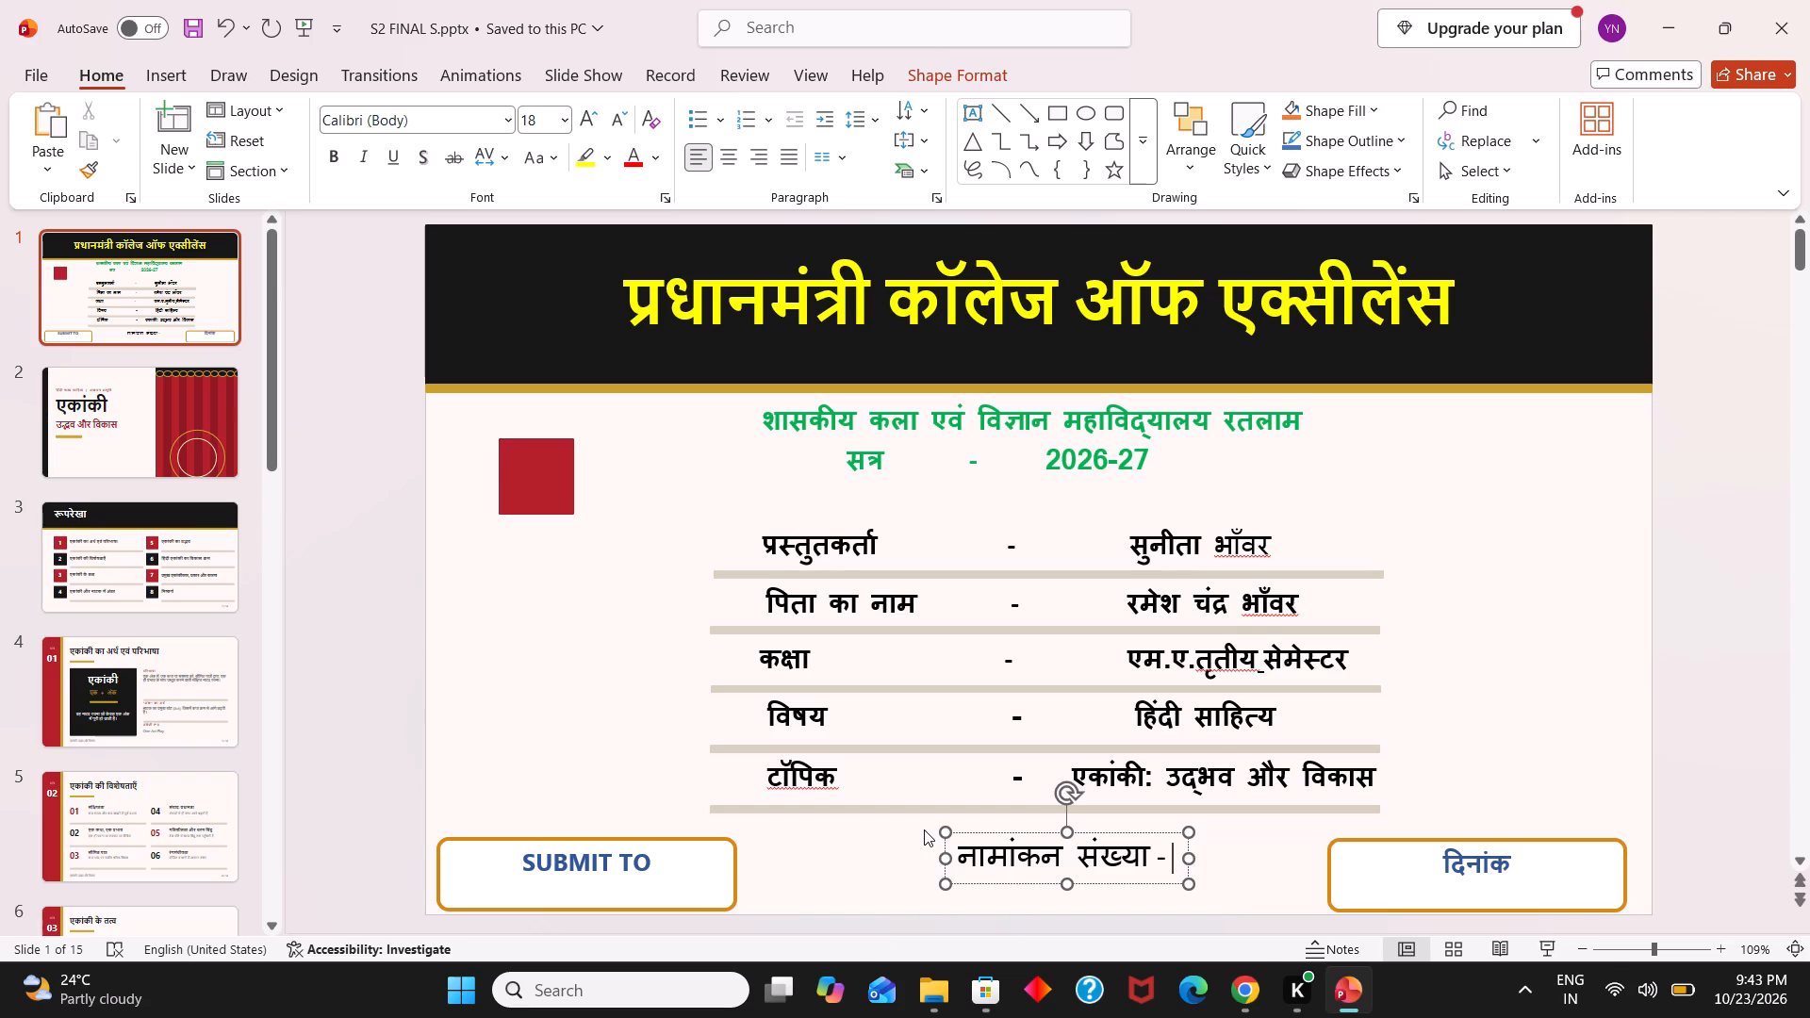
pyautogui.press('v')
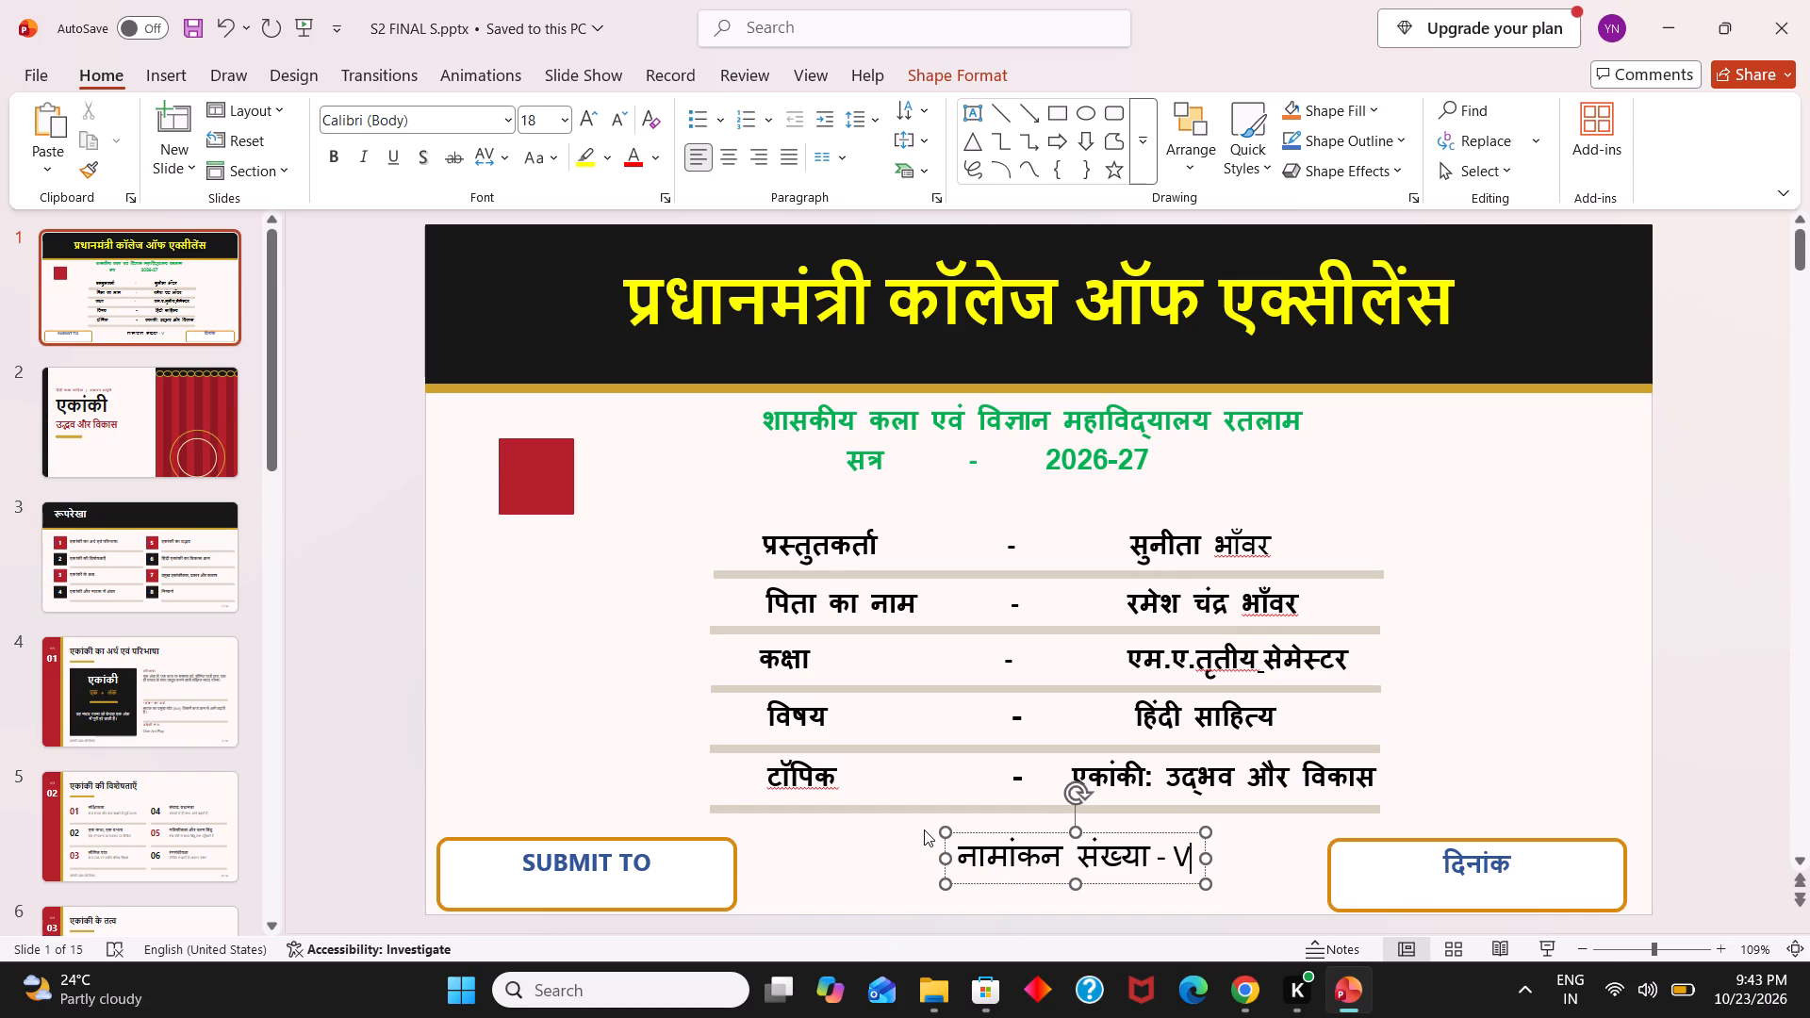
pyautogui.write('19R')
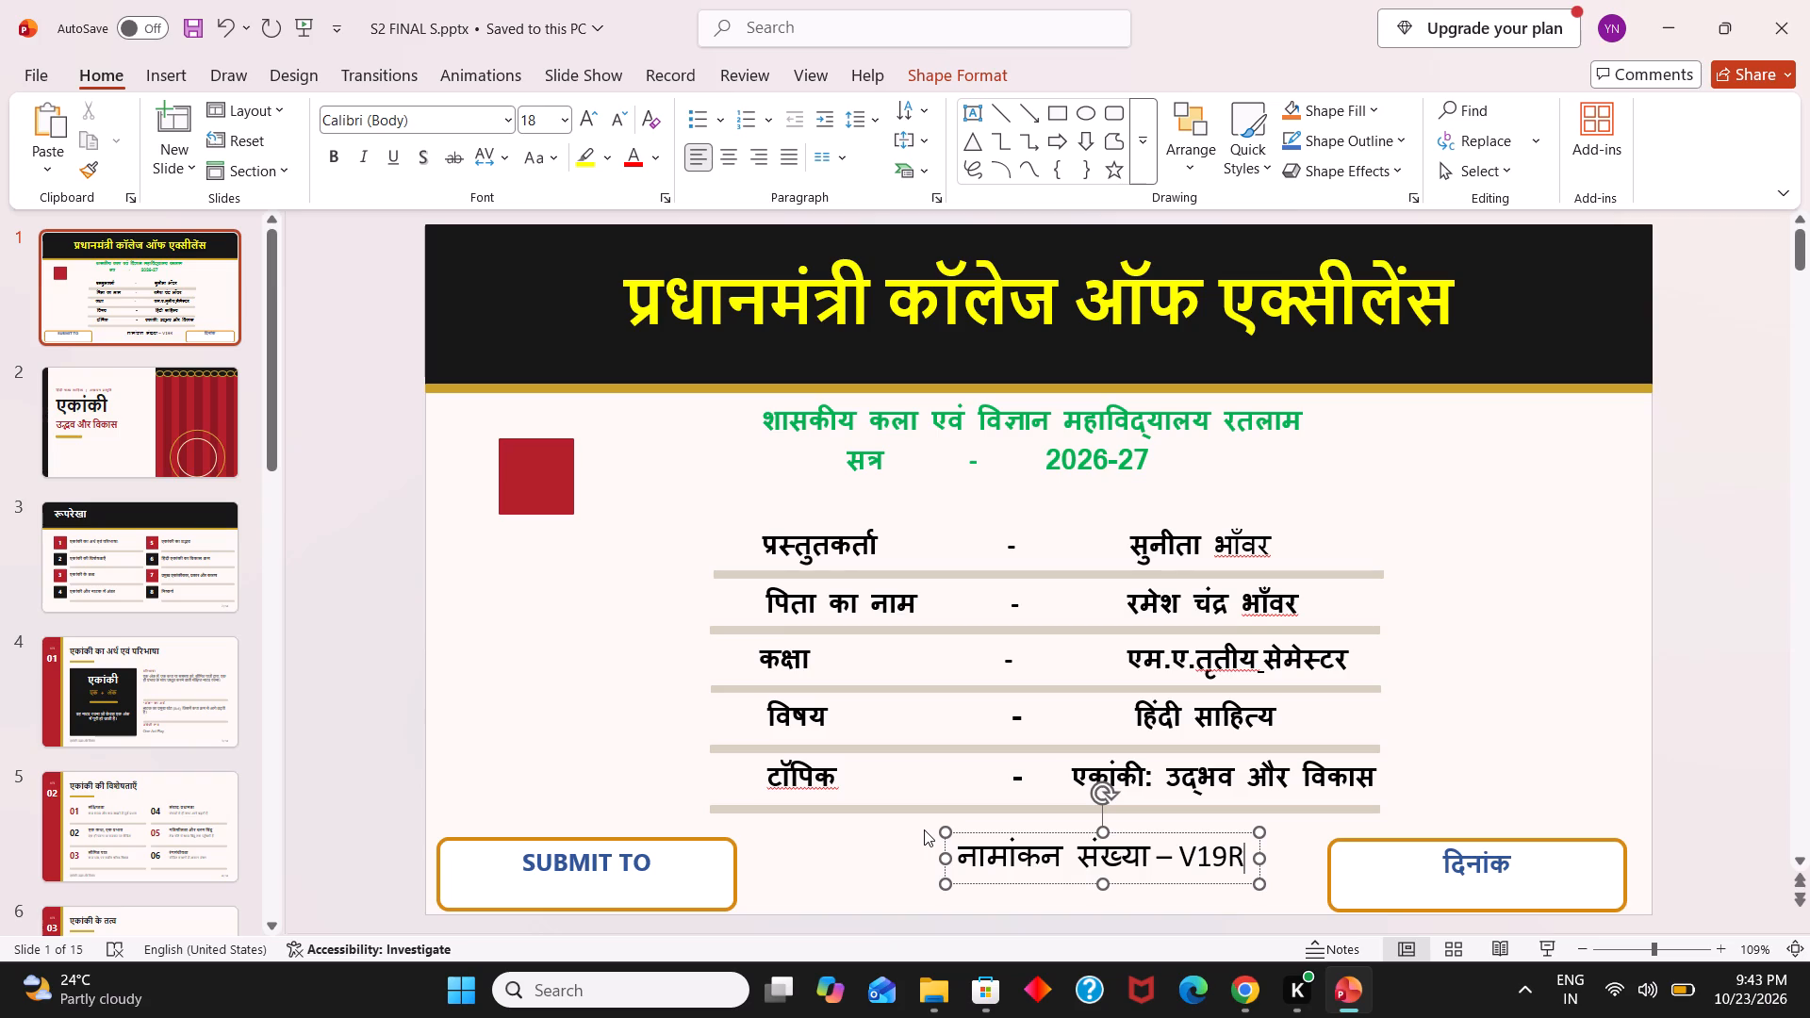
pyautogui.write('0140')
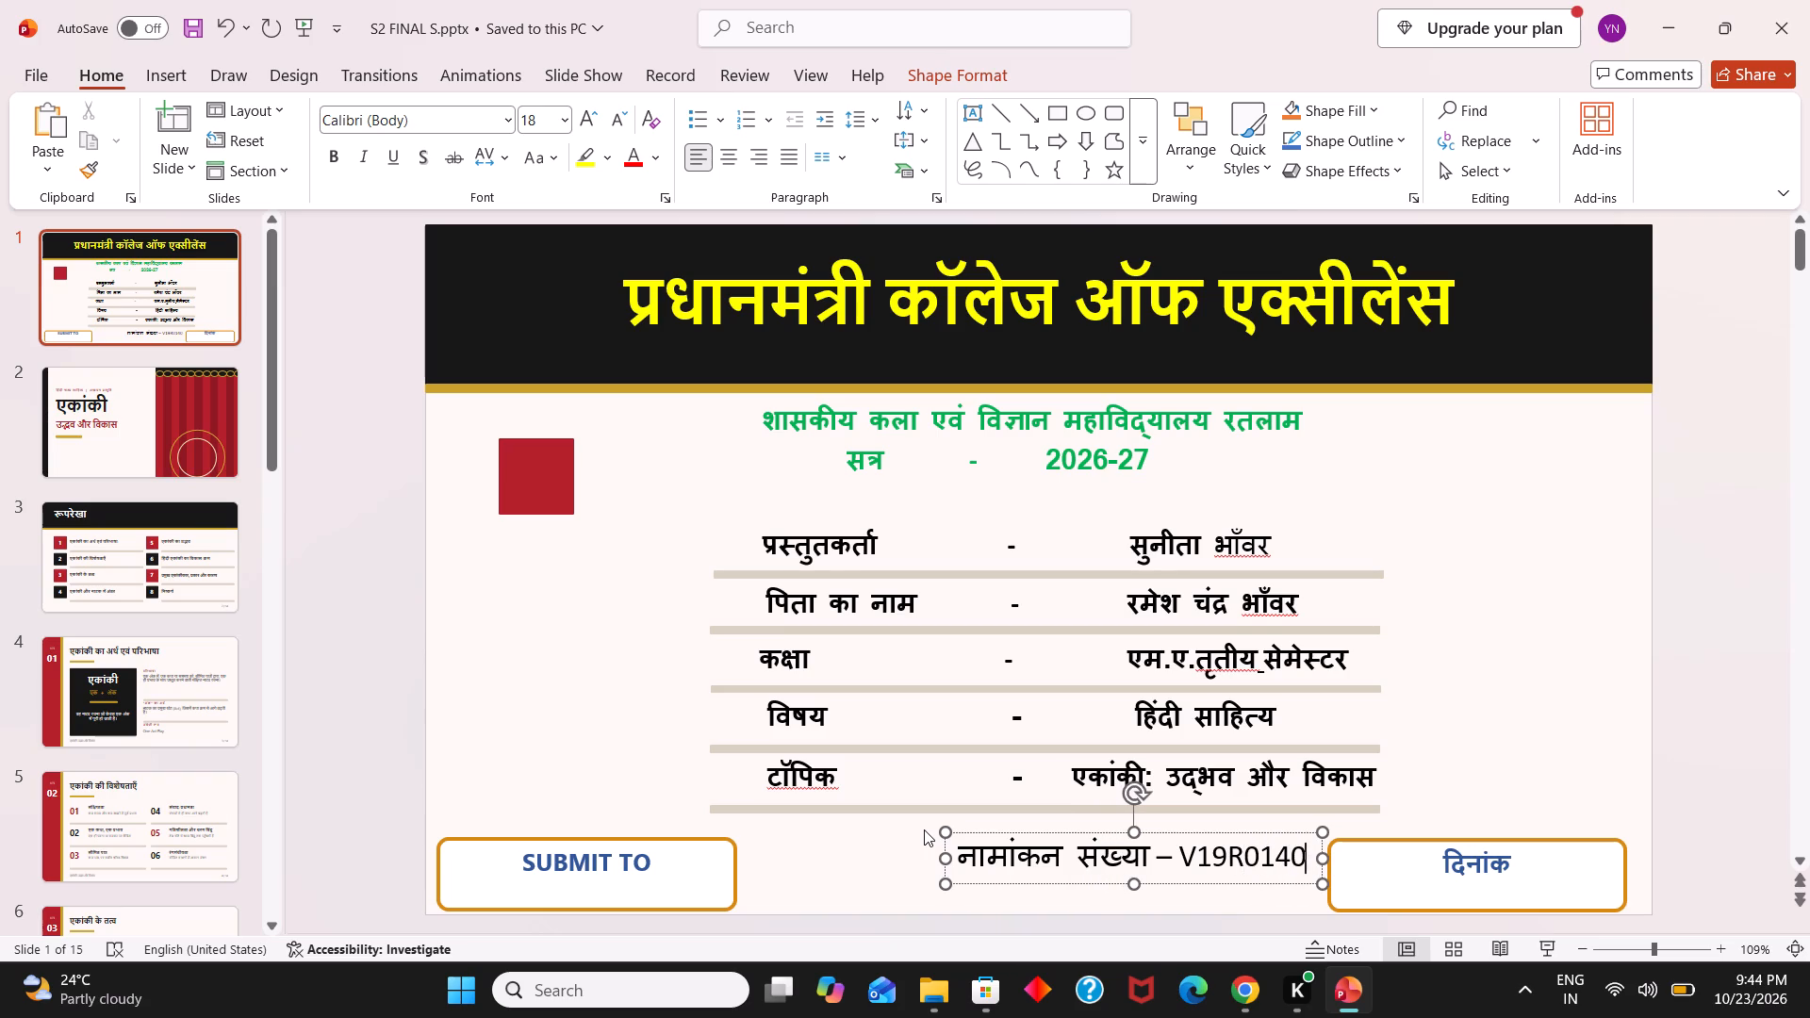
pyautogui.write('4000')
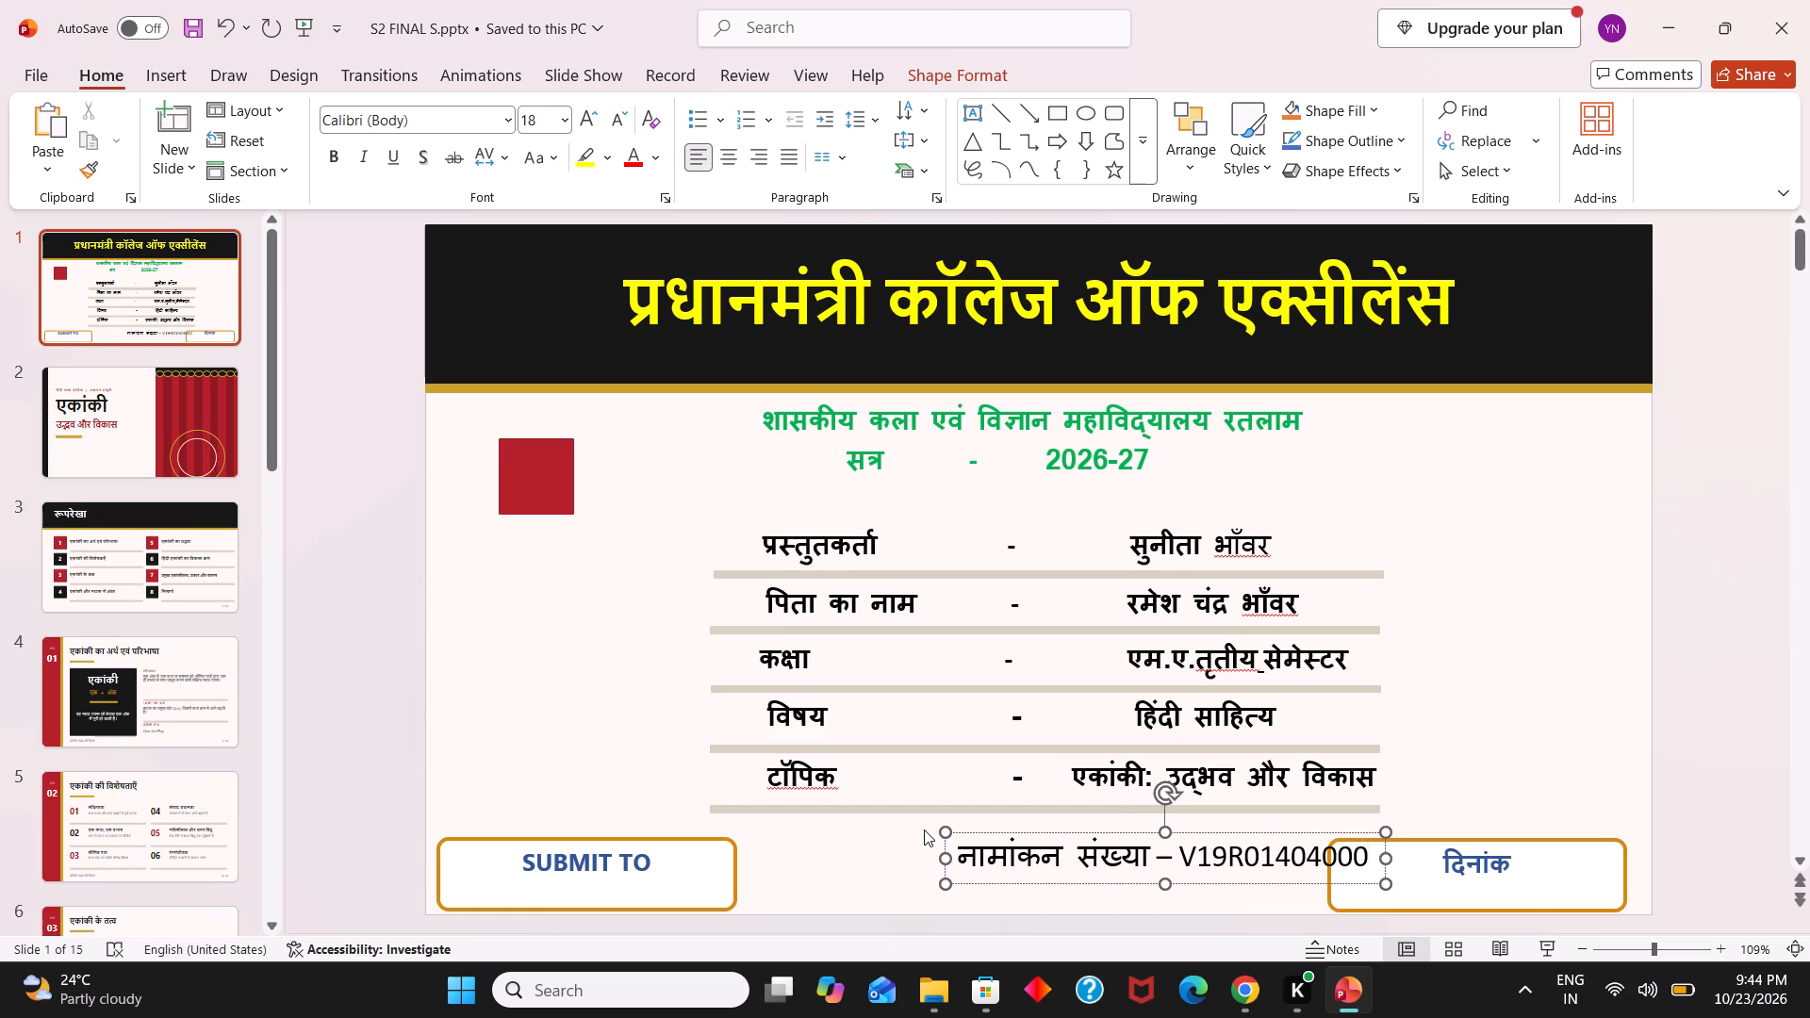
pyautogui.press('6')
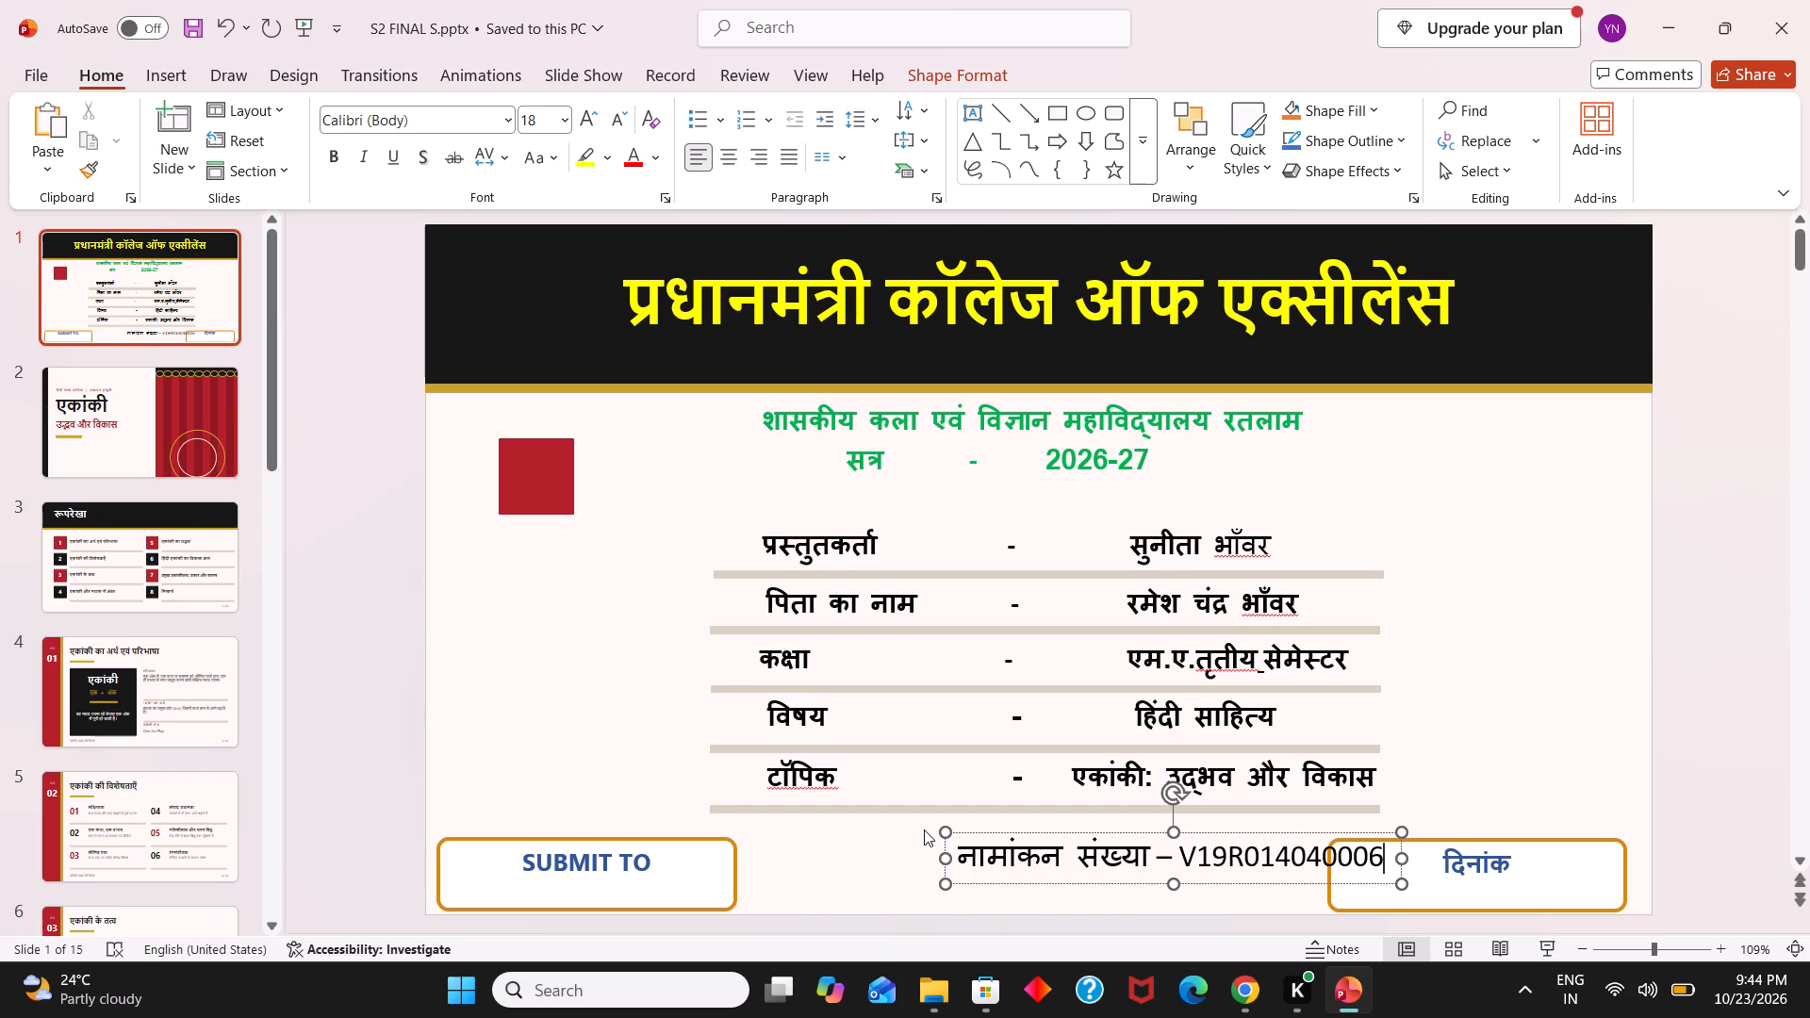
# Move the नामांकन संख्या text box so it sits centred between the SUBMIT TO and दिनांक boxes.
pyautogui.click(1022, 885)
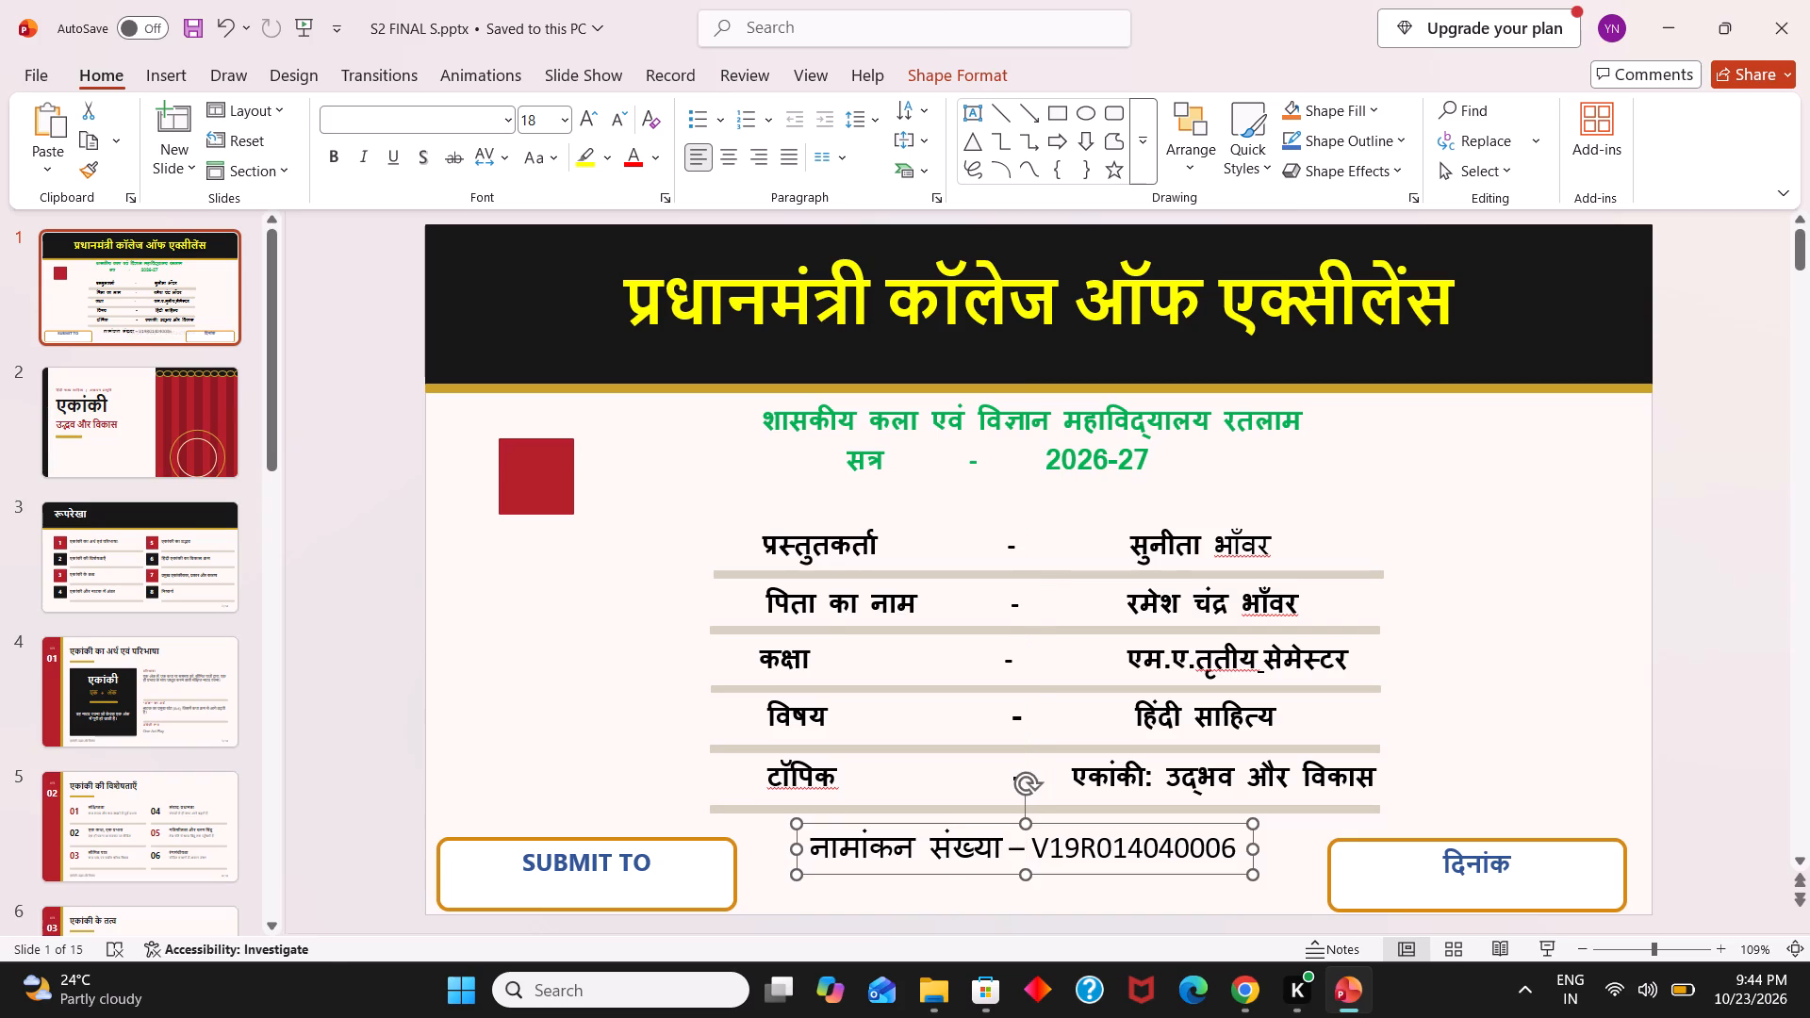
pyautogui.click(638, 763)
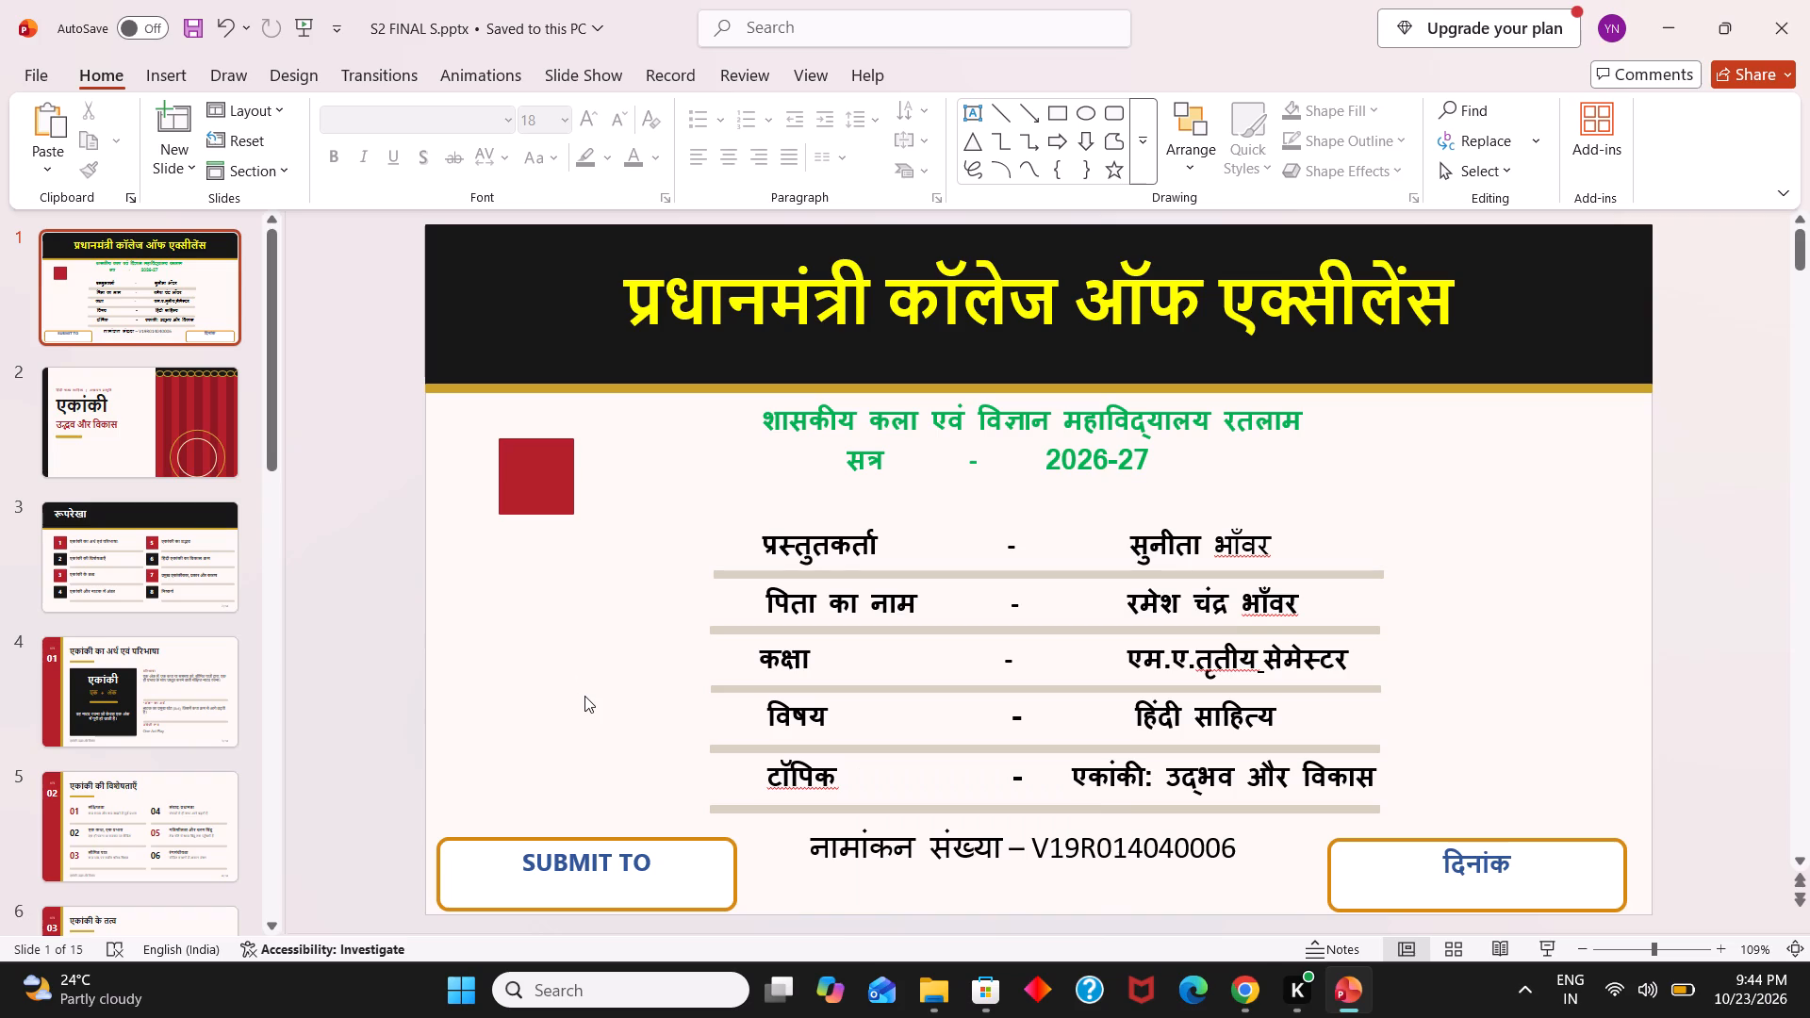
pyautogui.scroll(-2, 793, 729)
pyautogui.scroll(3, 793, 729)
# Print all slides with Microsoft Print to PDF, saving the file in Downloads as SUNITA PDF PPT.
pyautogui.hotkey('ctrl', 'p')
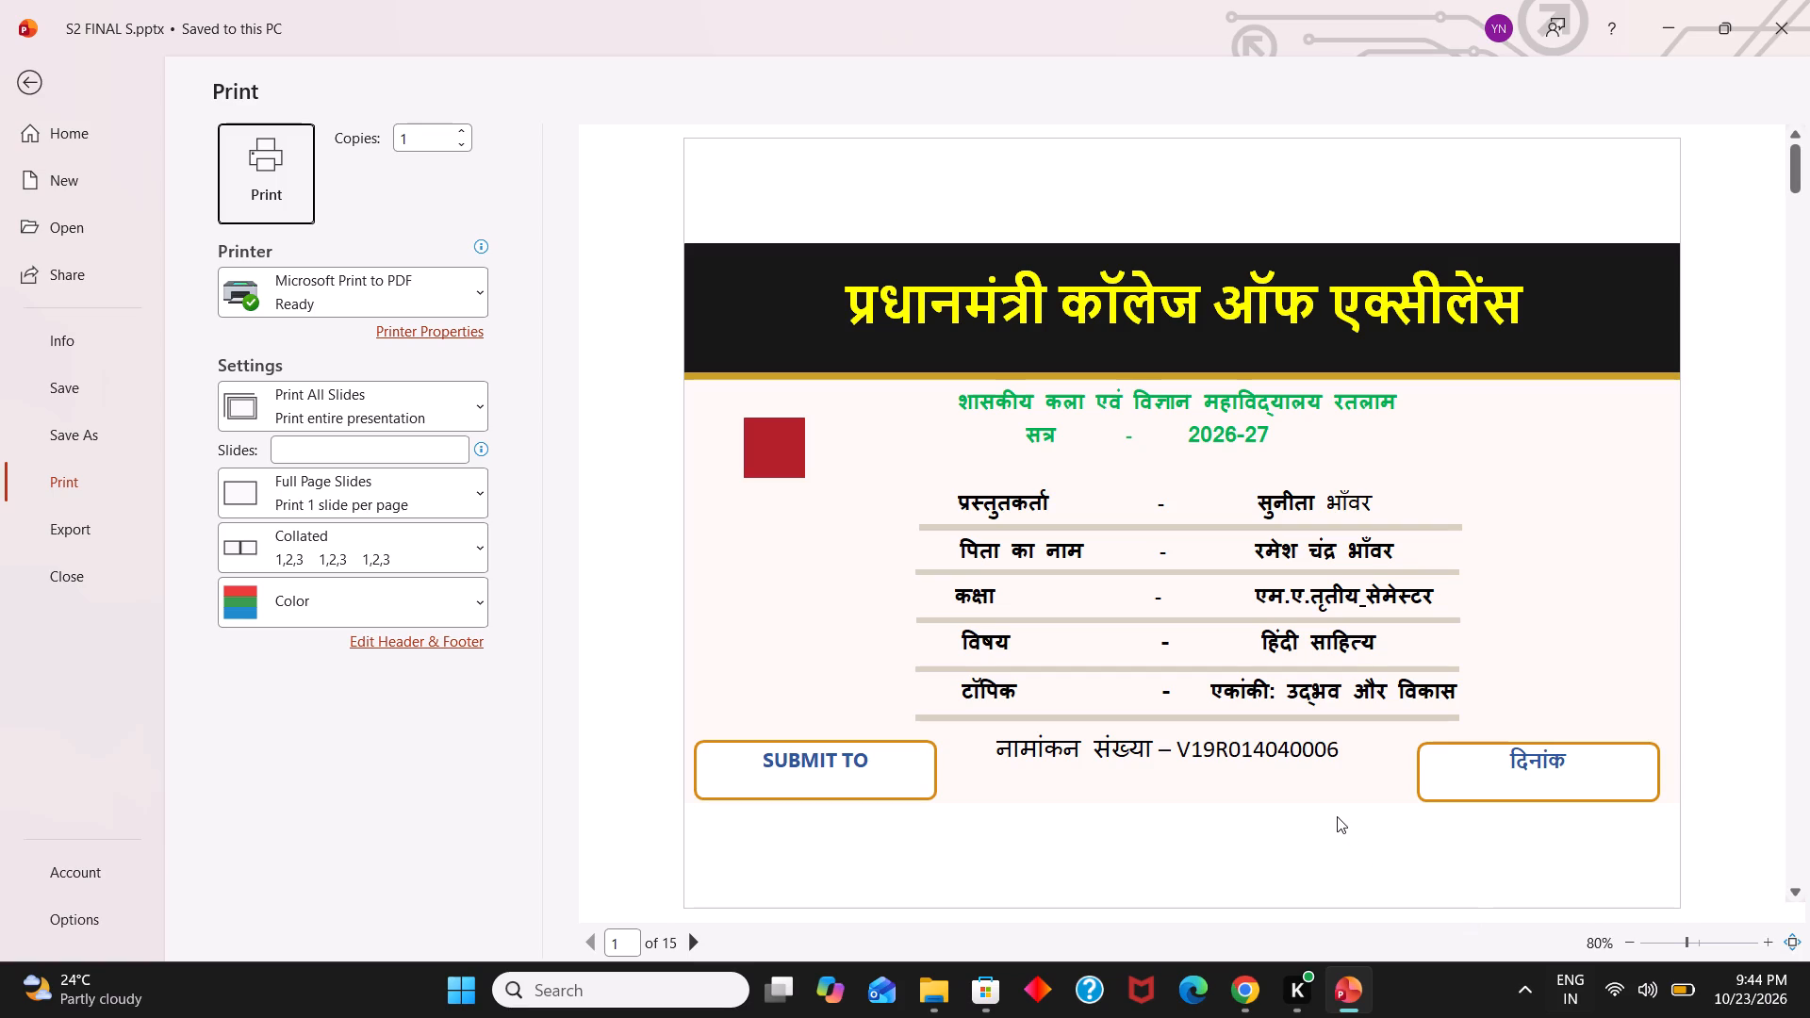
pyautogui.scroll(-1, 1337, 816)
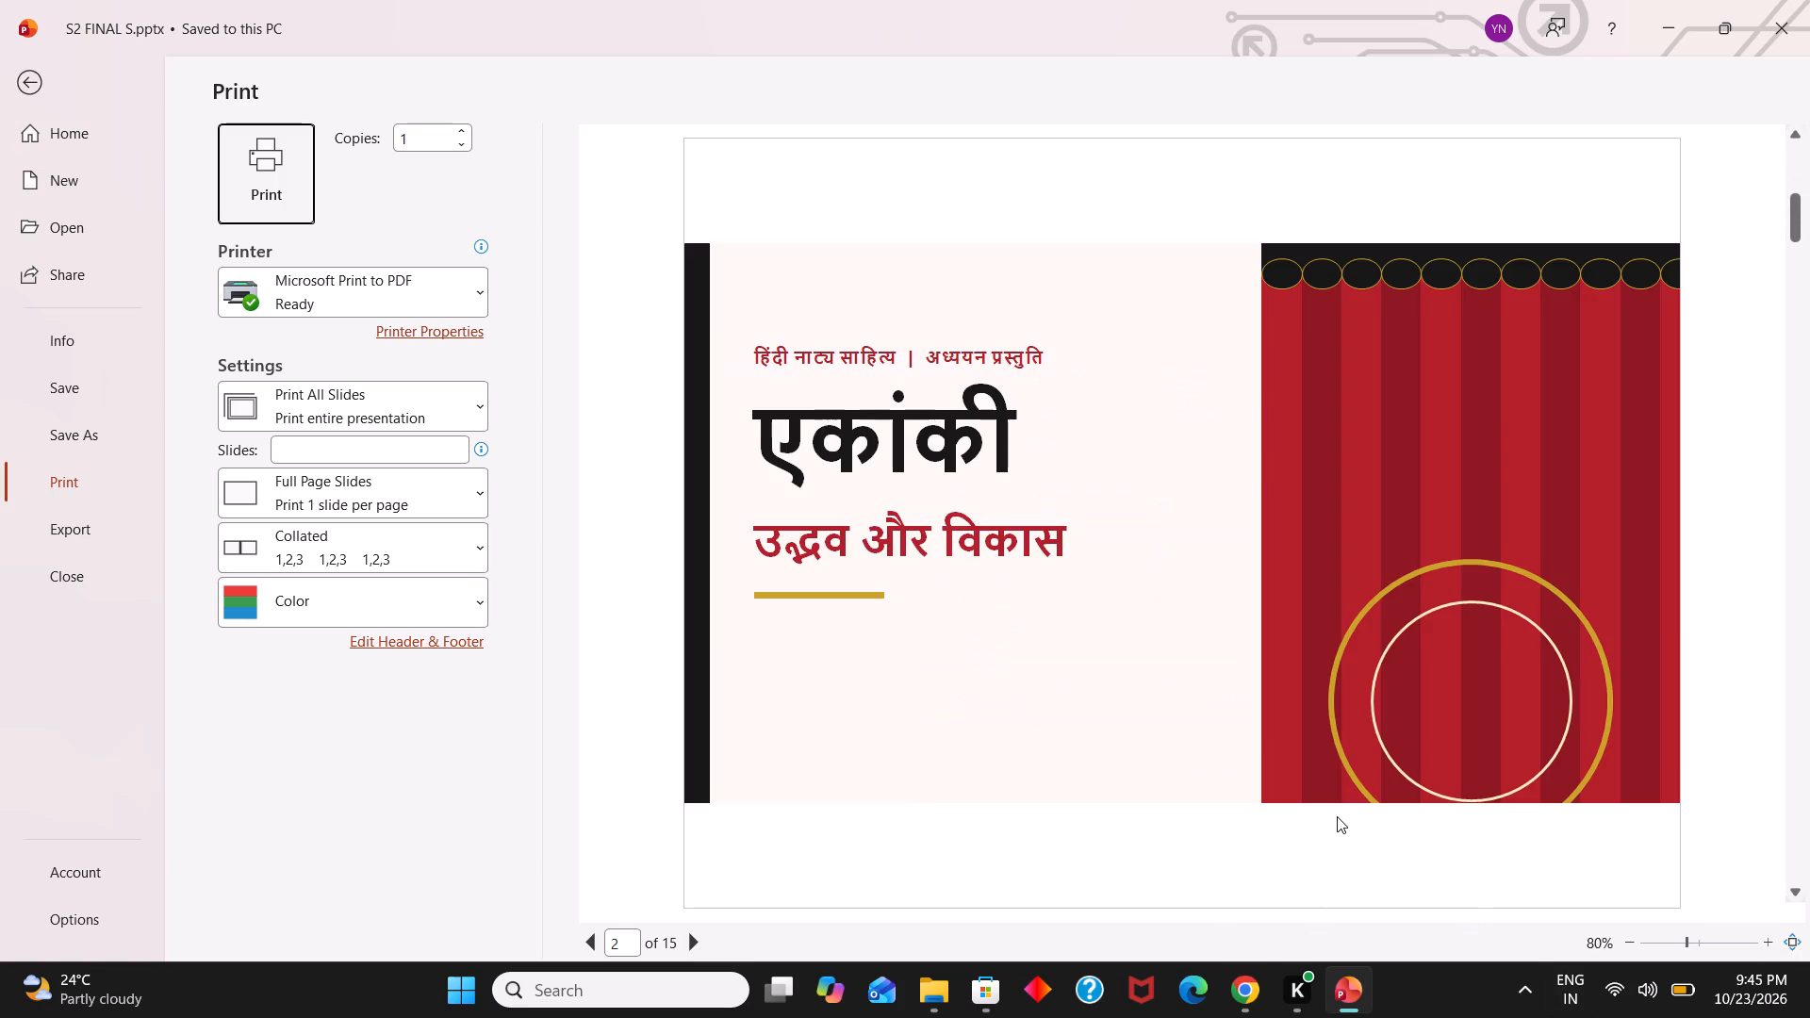
pyautogui.scroll(-2, 1337, 816)
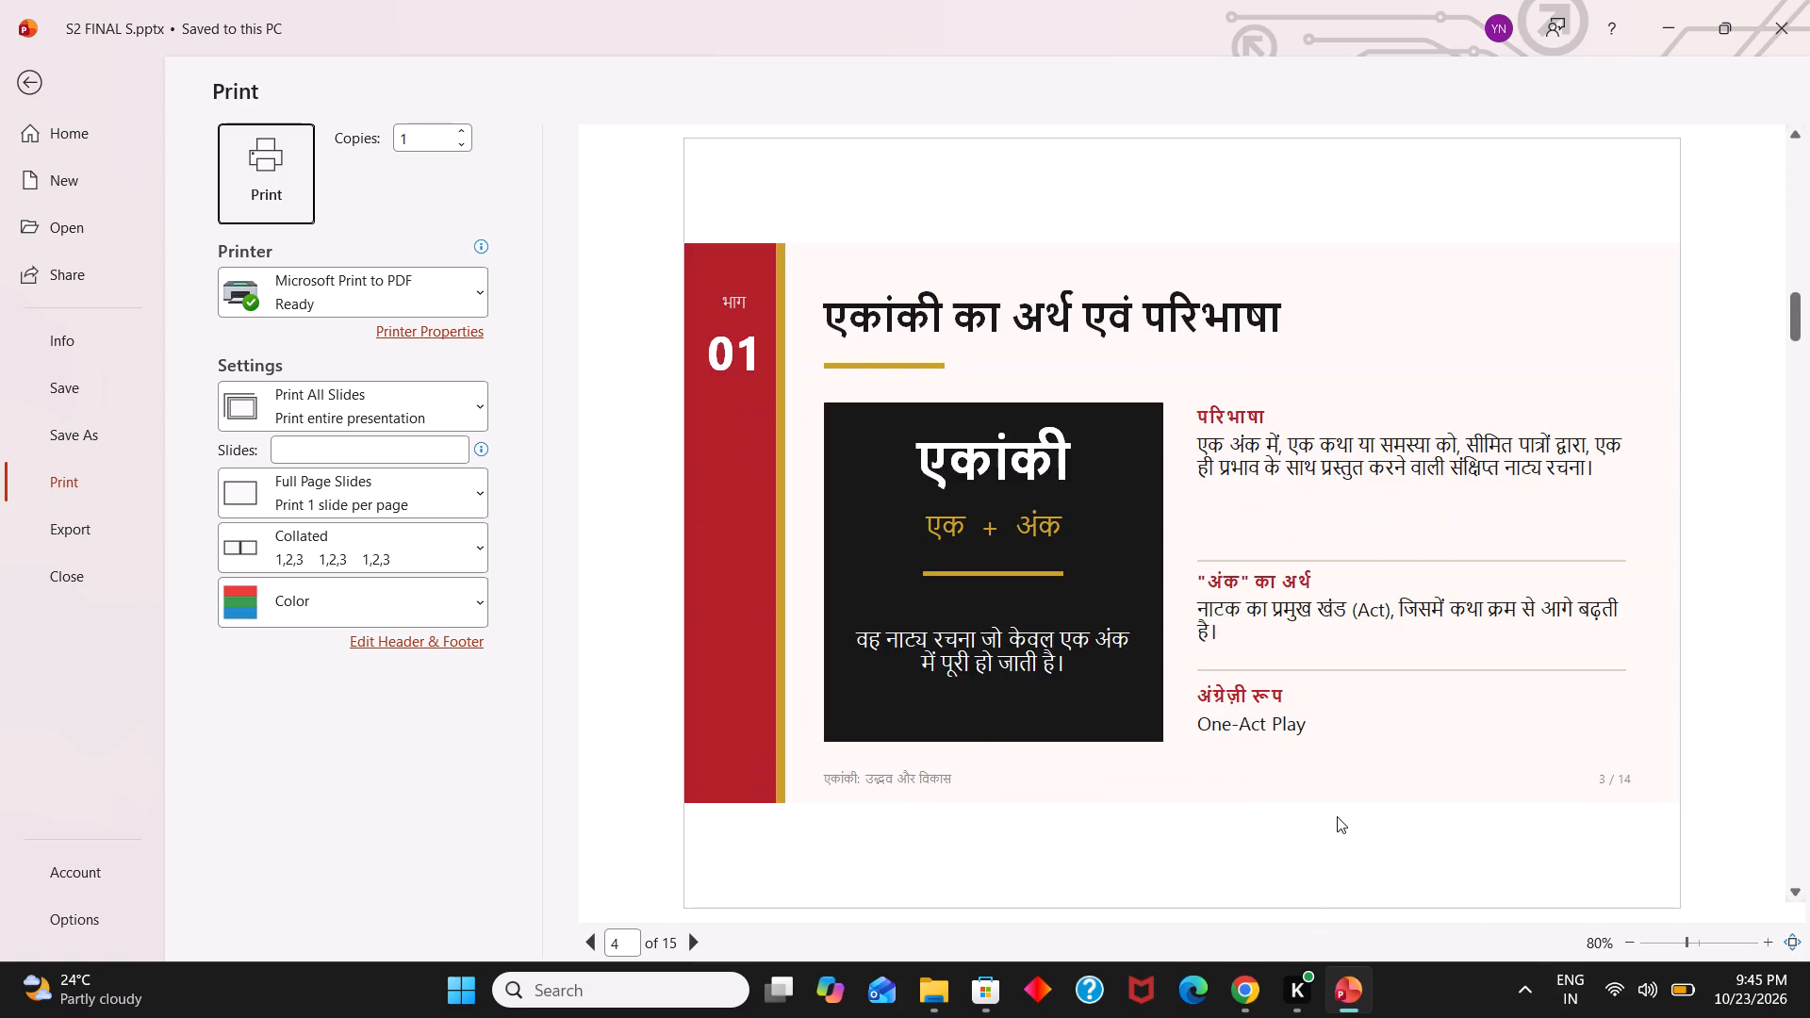
pyautogui.scroll(-11, 1337, 816)
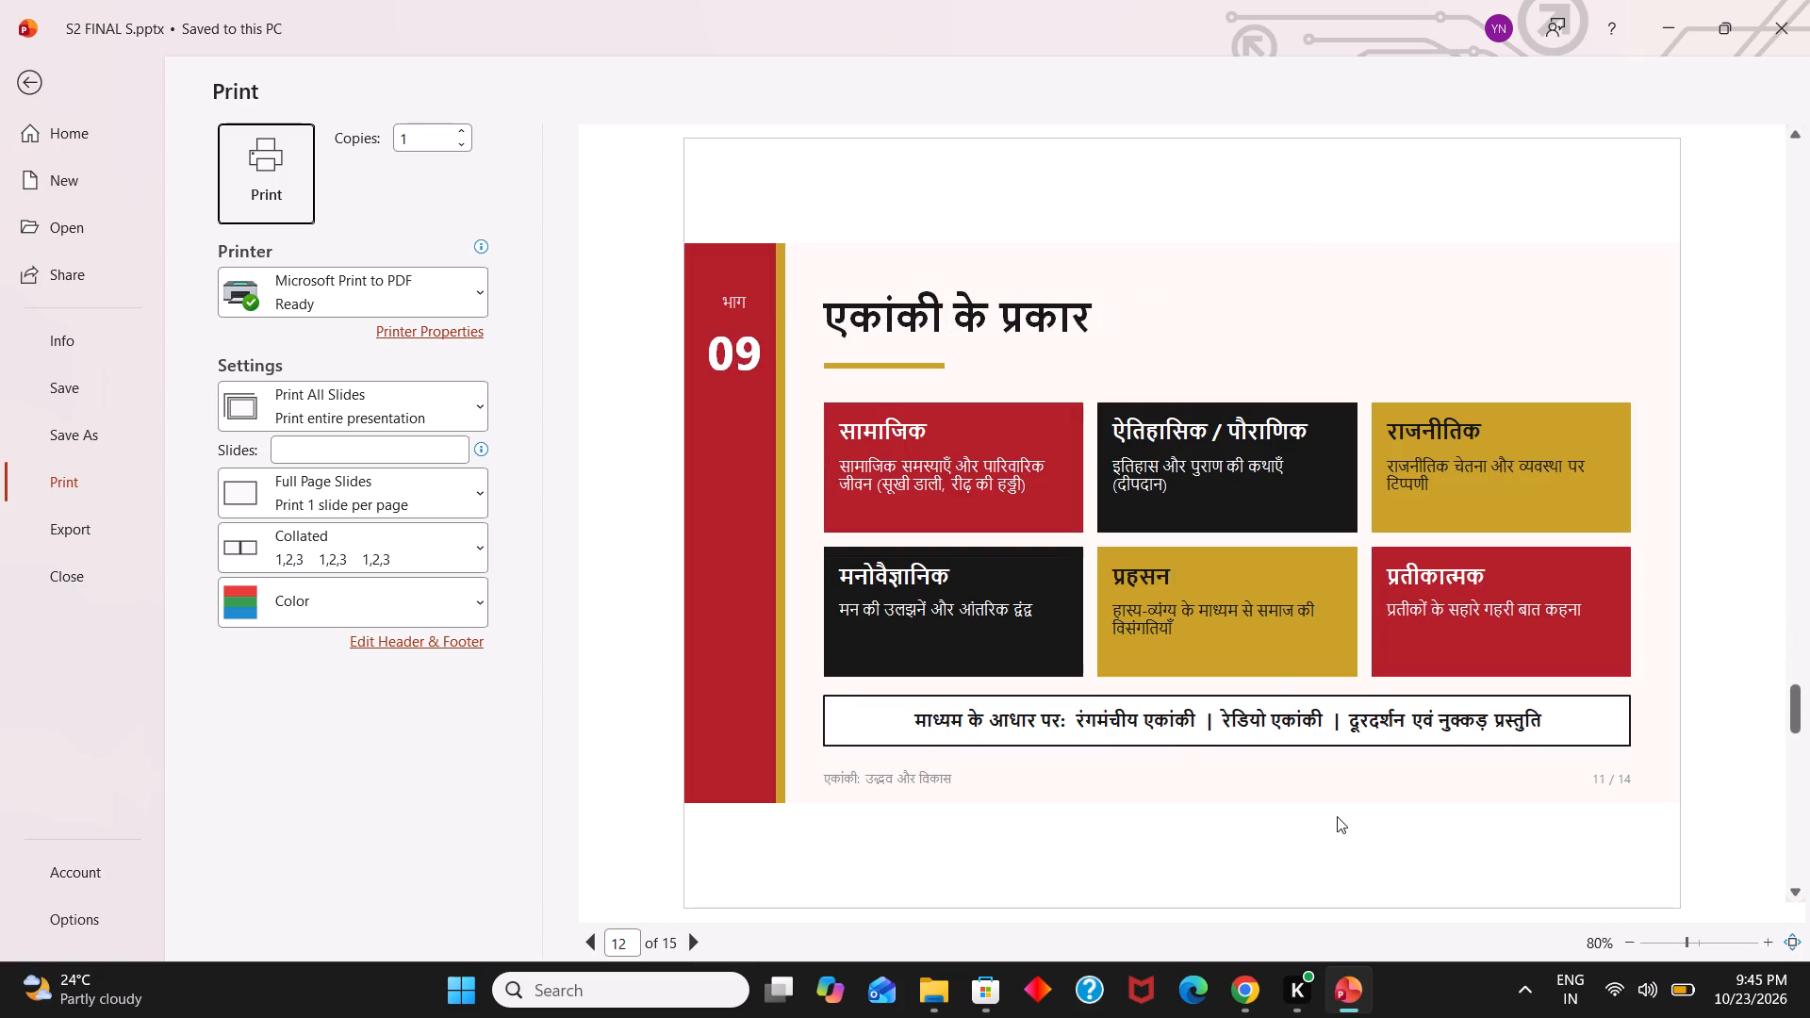
pyautogui.click(275, 164)
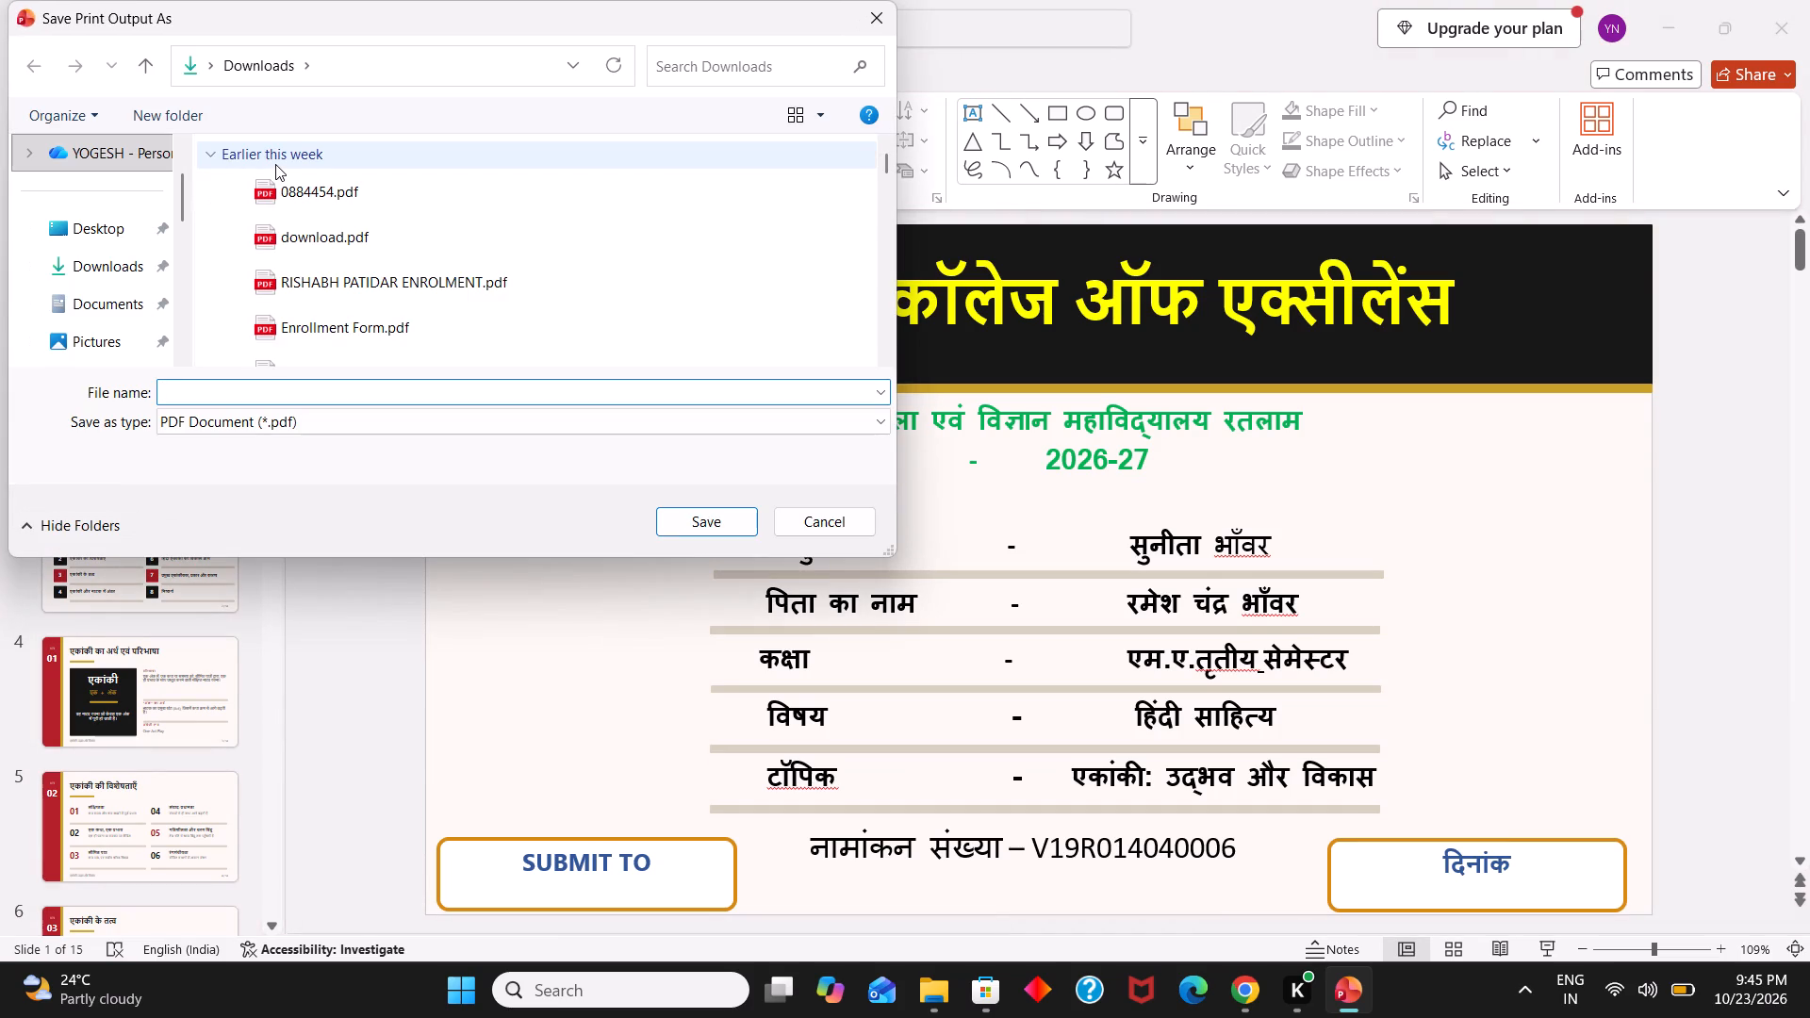
pyautogui.click(97, 258)
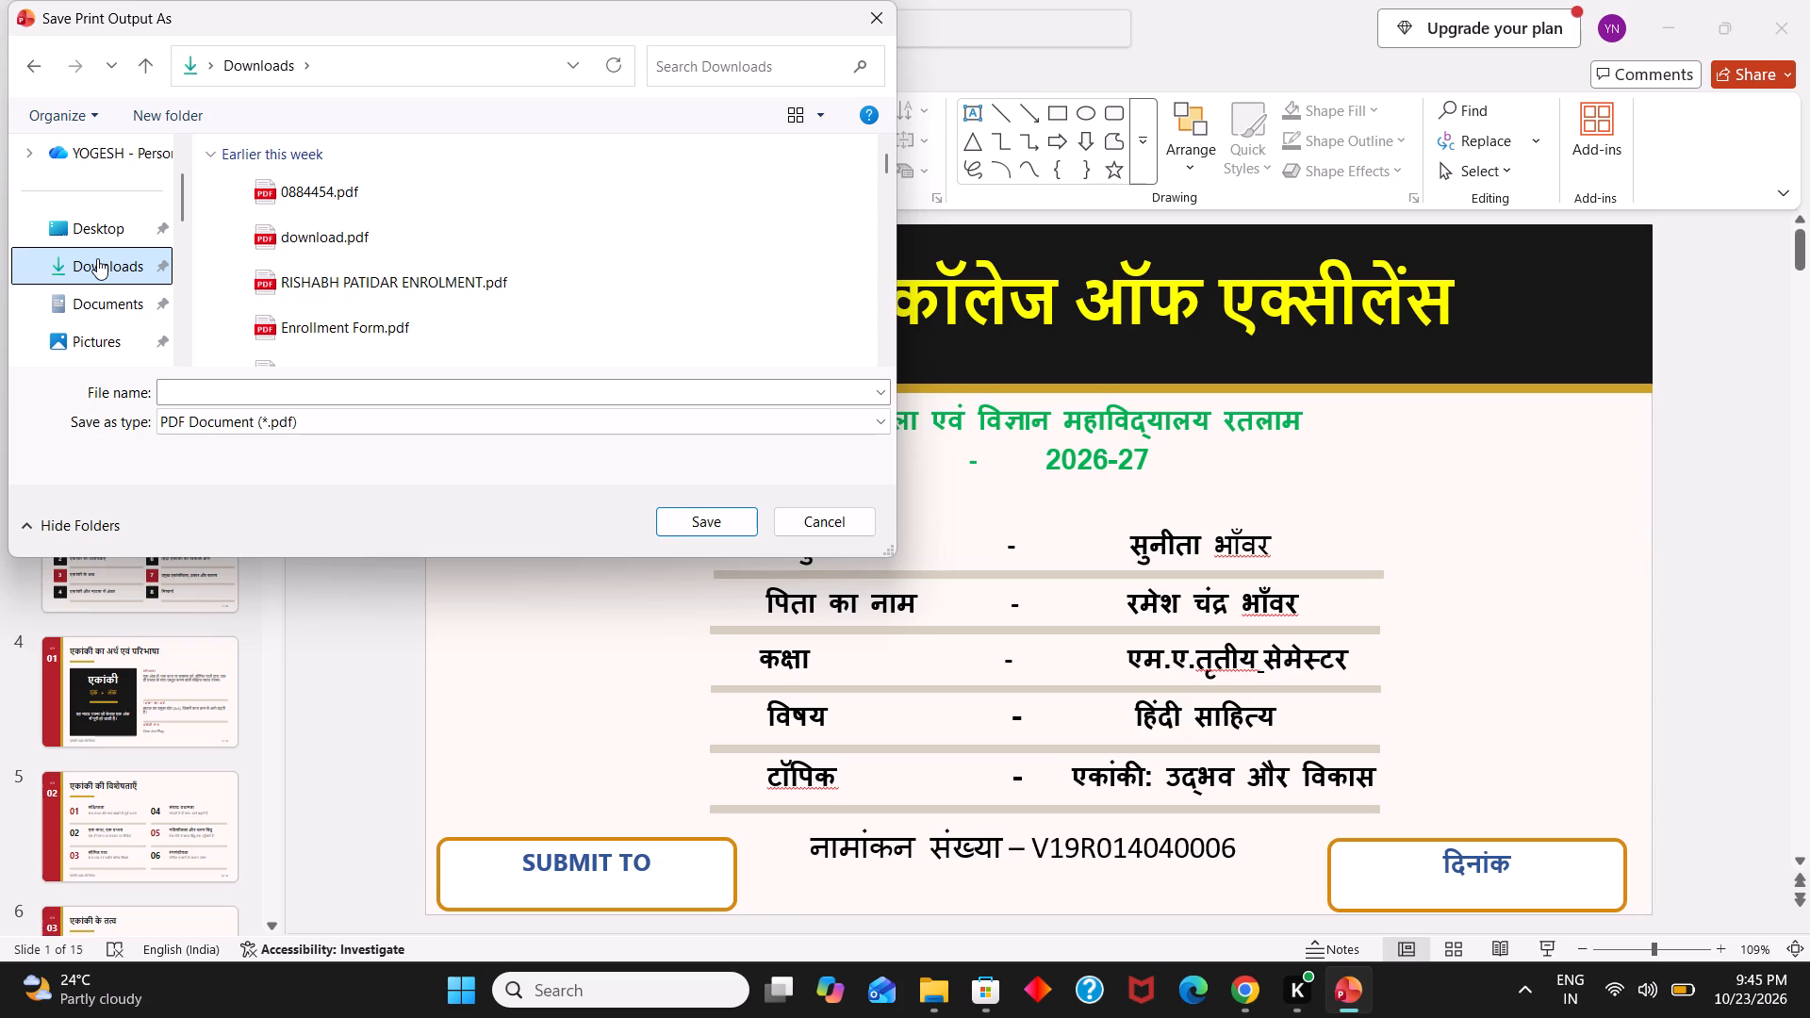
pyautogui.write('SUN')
pyautogui.click(210, 398)
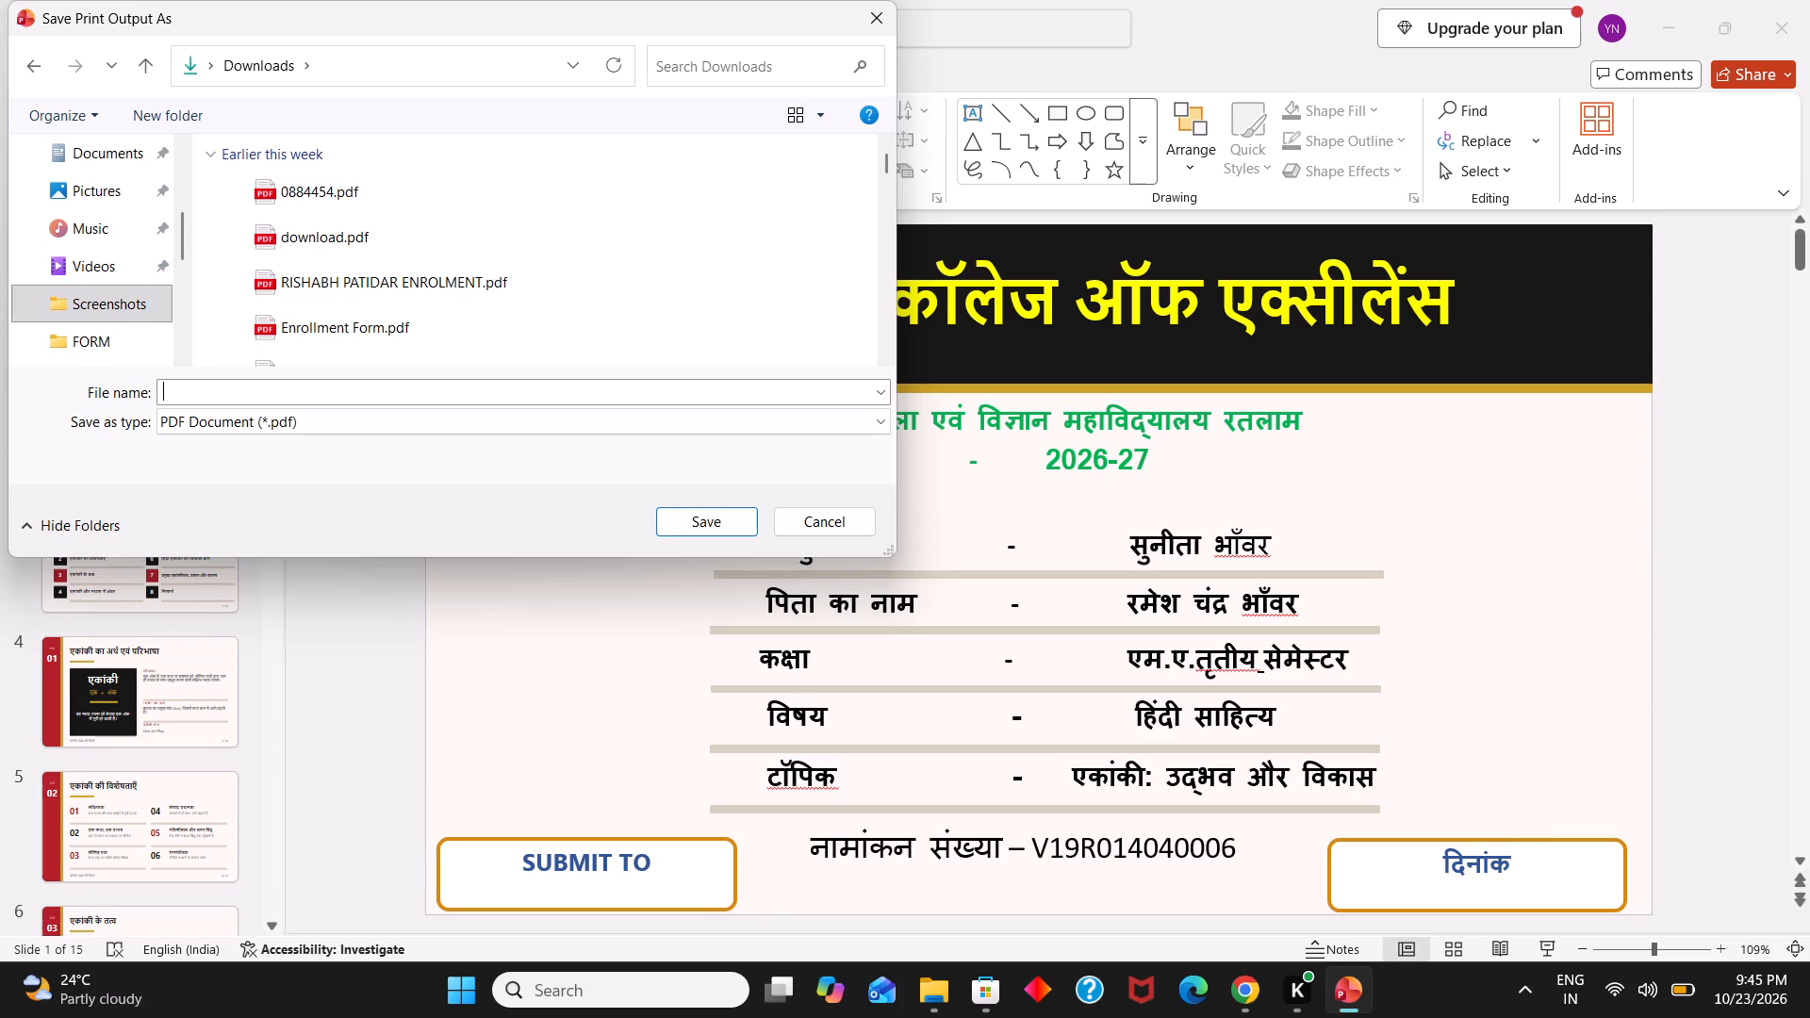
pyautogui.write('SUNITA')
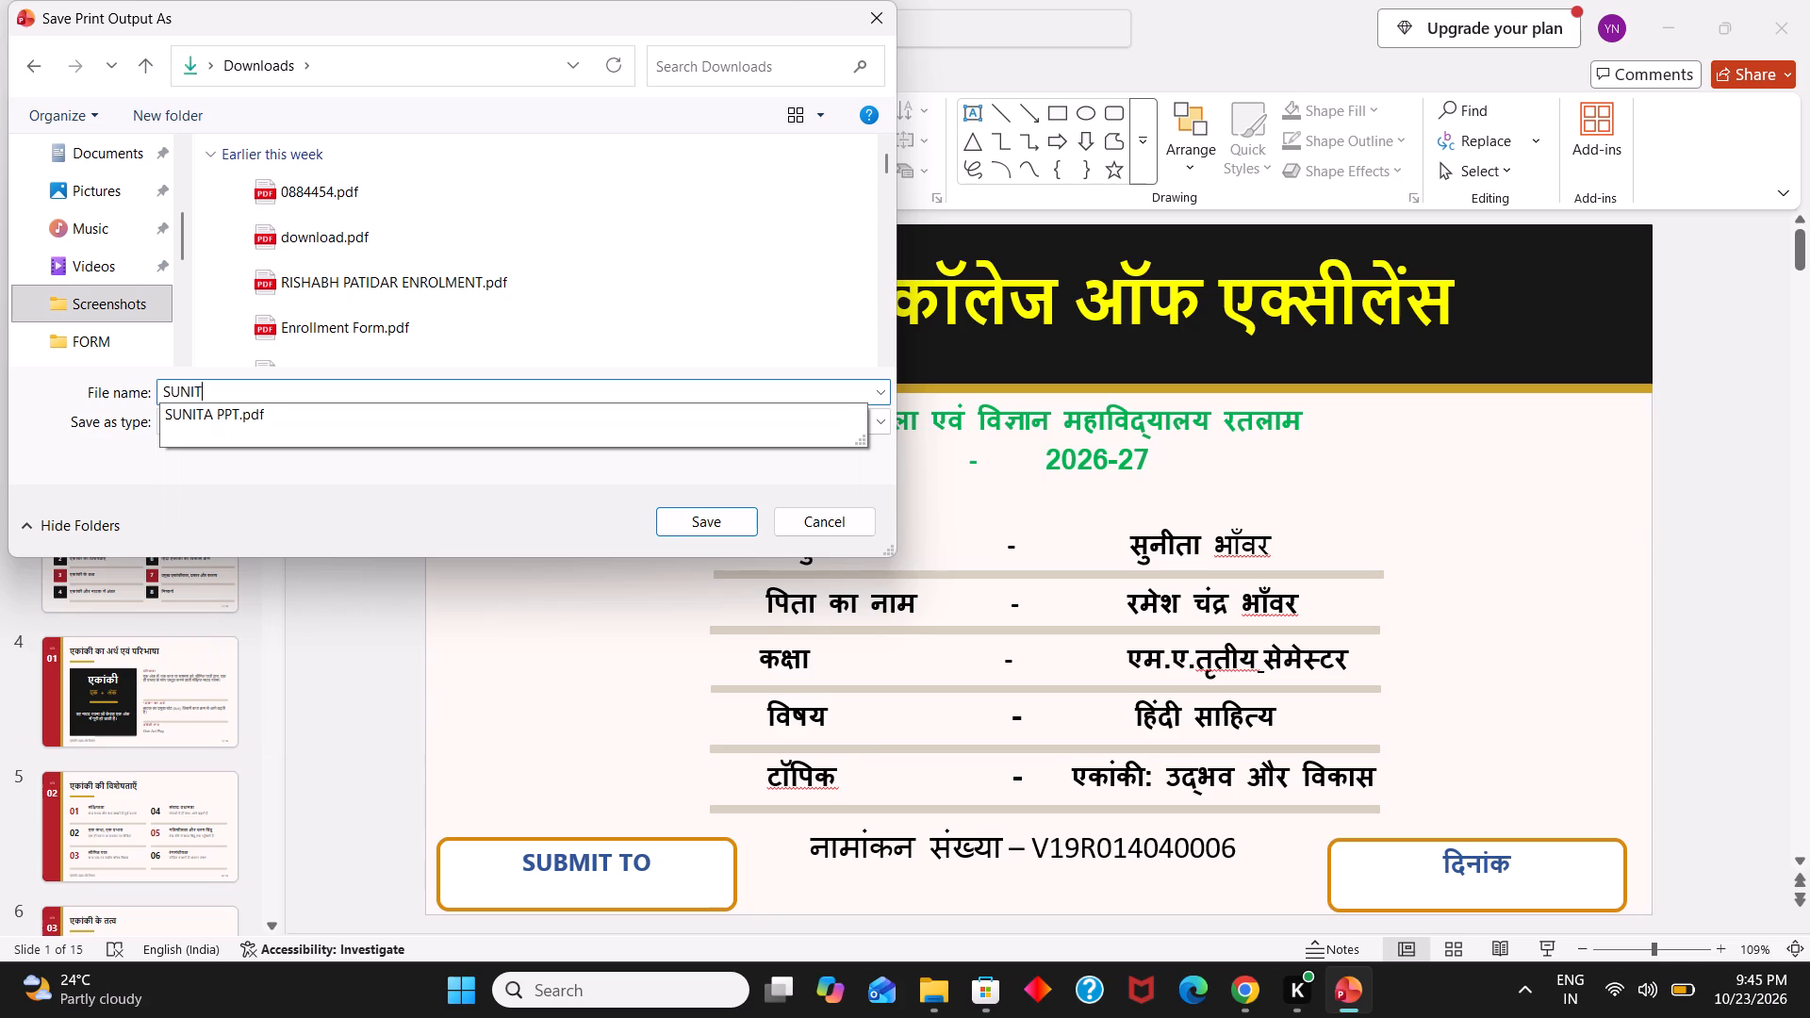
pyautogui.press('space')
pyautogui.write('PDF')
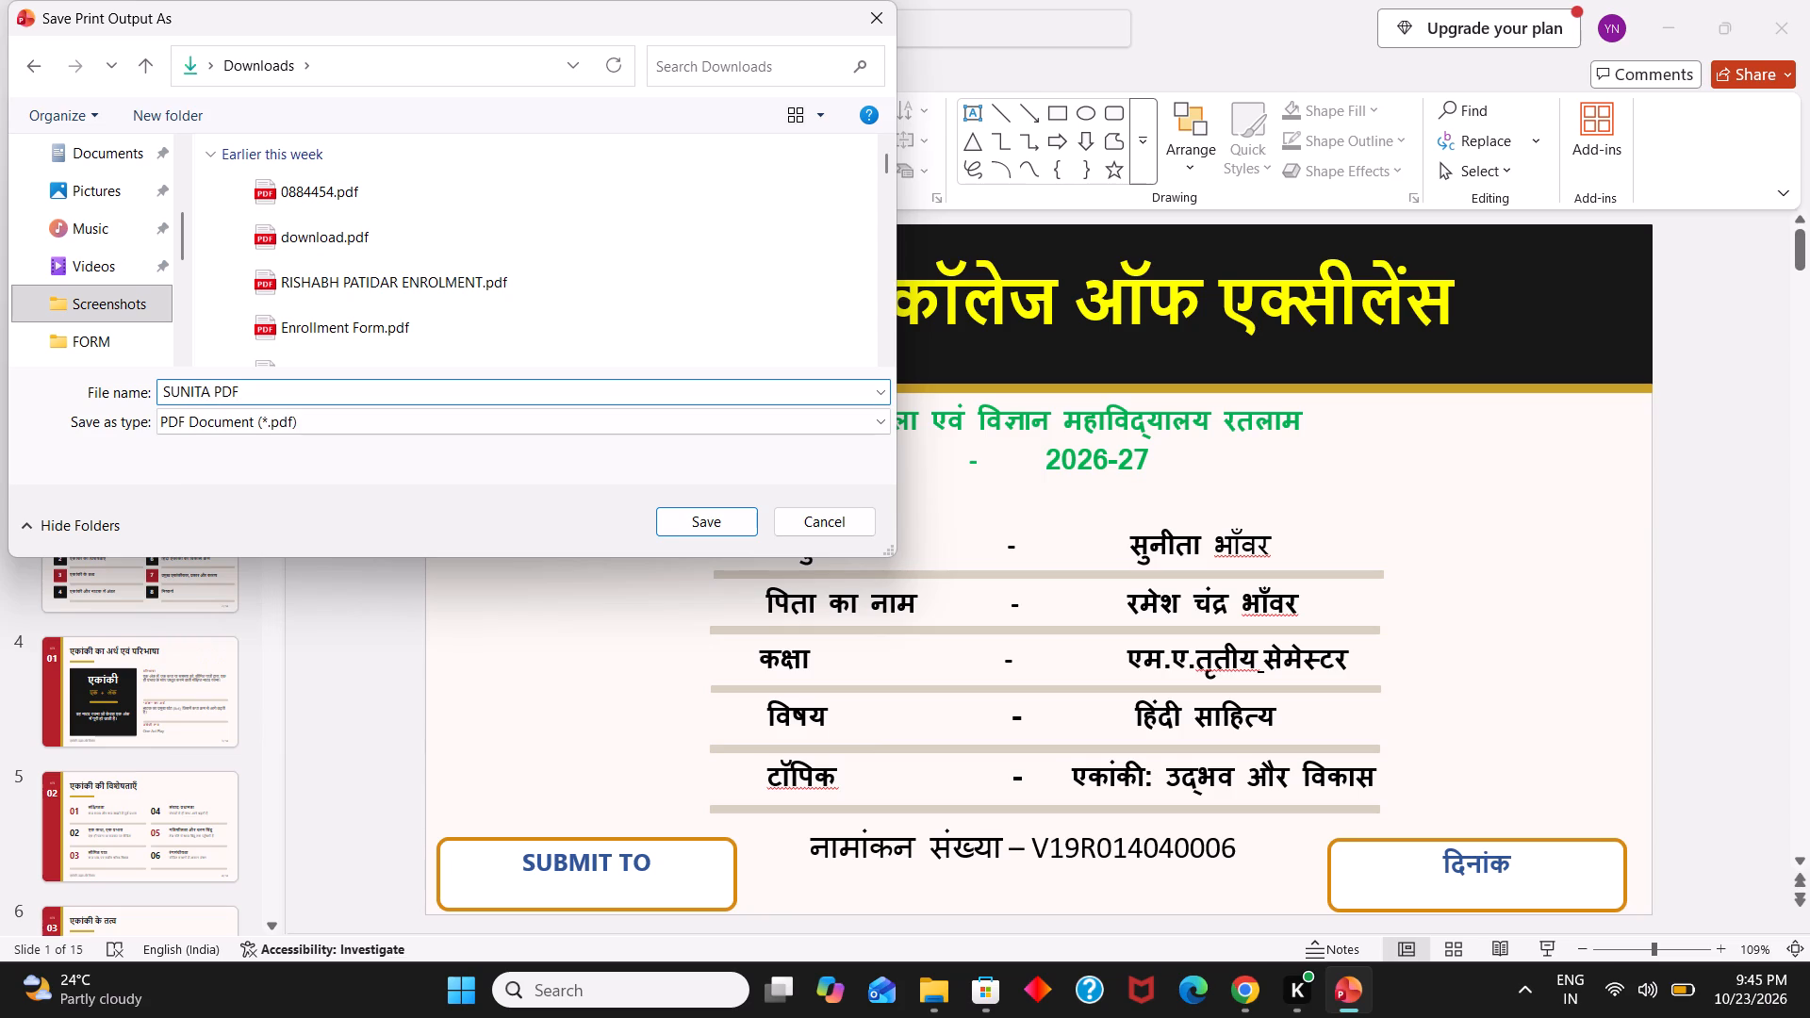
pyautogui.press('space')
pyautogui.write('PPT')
pyautogui.click(684, 522)
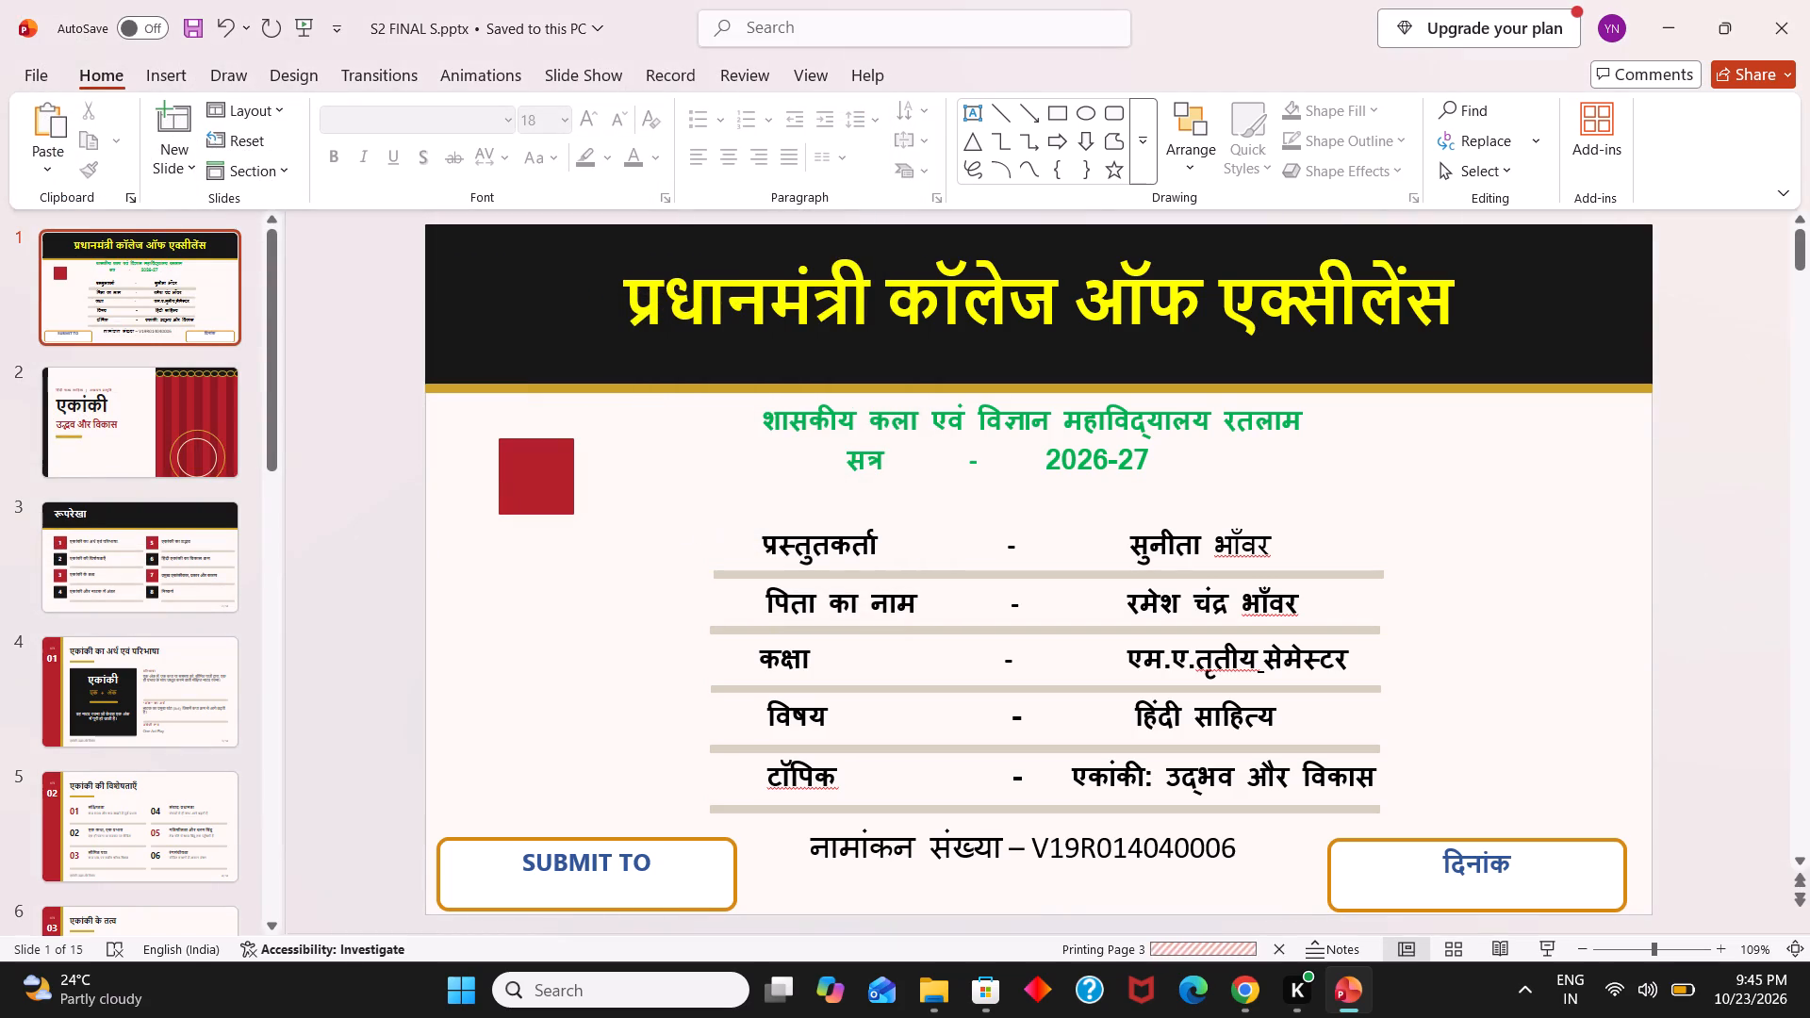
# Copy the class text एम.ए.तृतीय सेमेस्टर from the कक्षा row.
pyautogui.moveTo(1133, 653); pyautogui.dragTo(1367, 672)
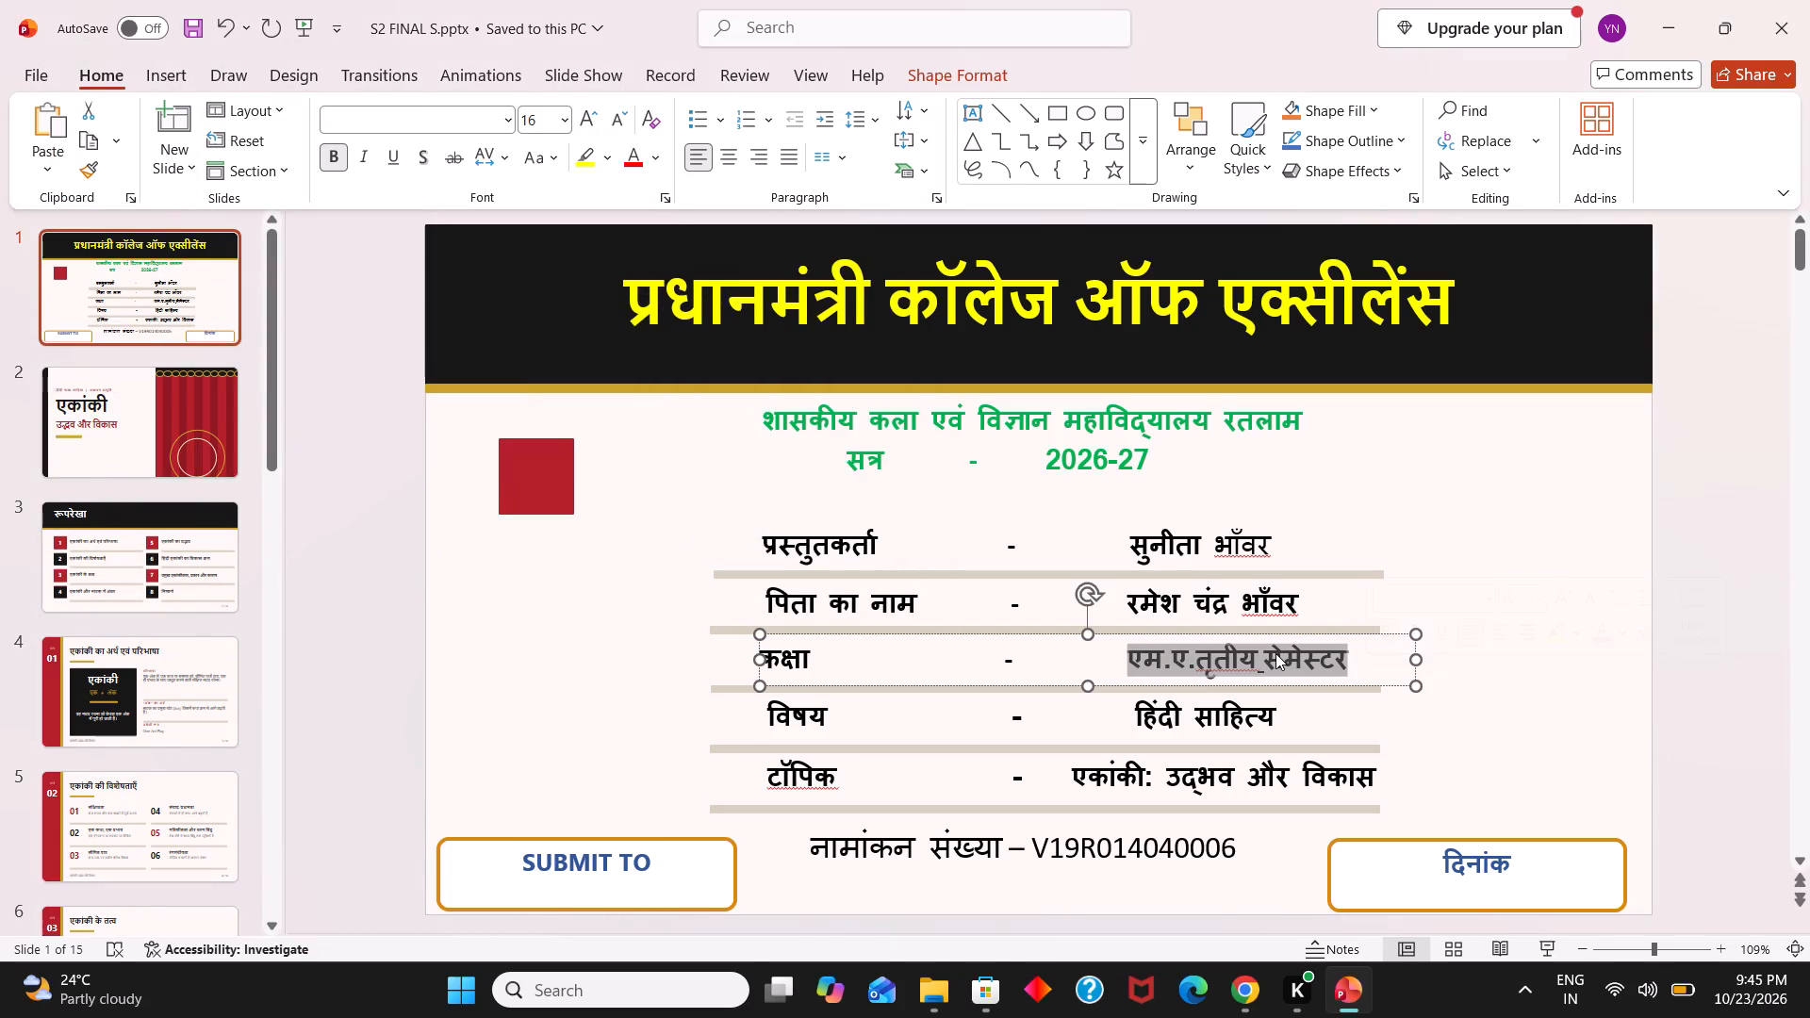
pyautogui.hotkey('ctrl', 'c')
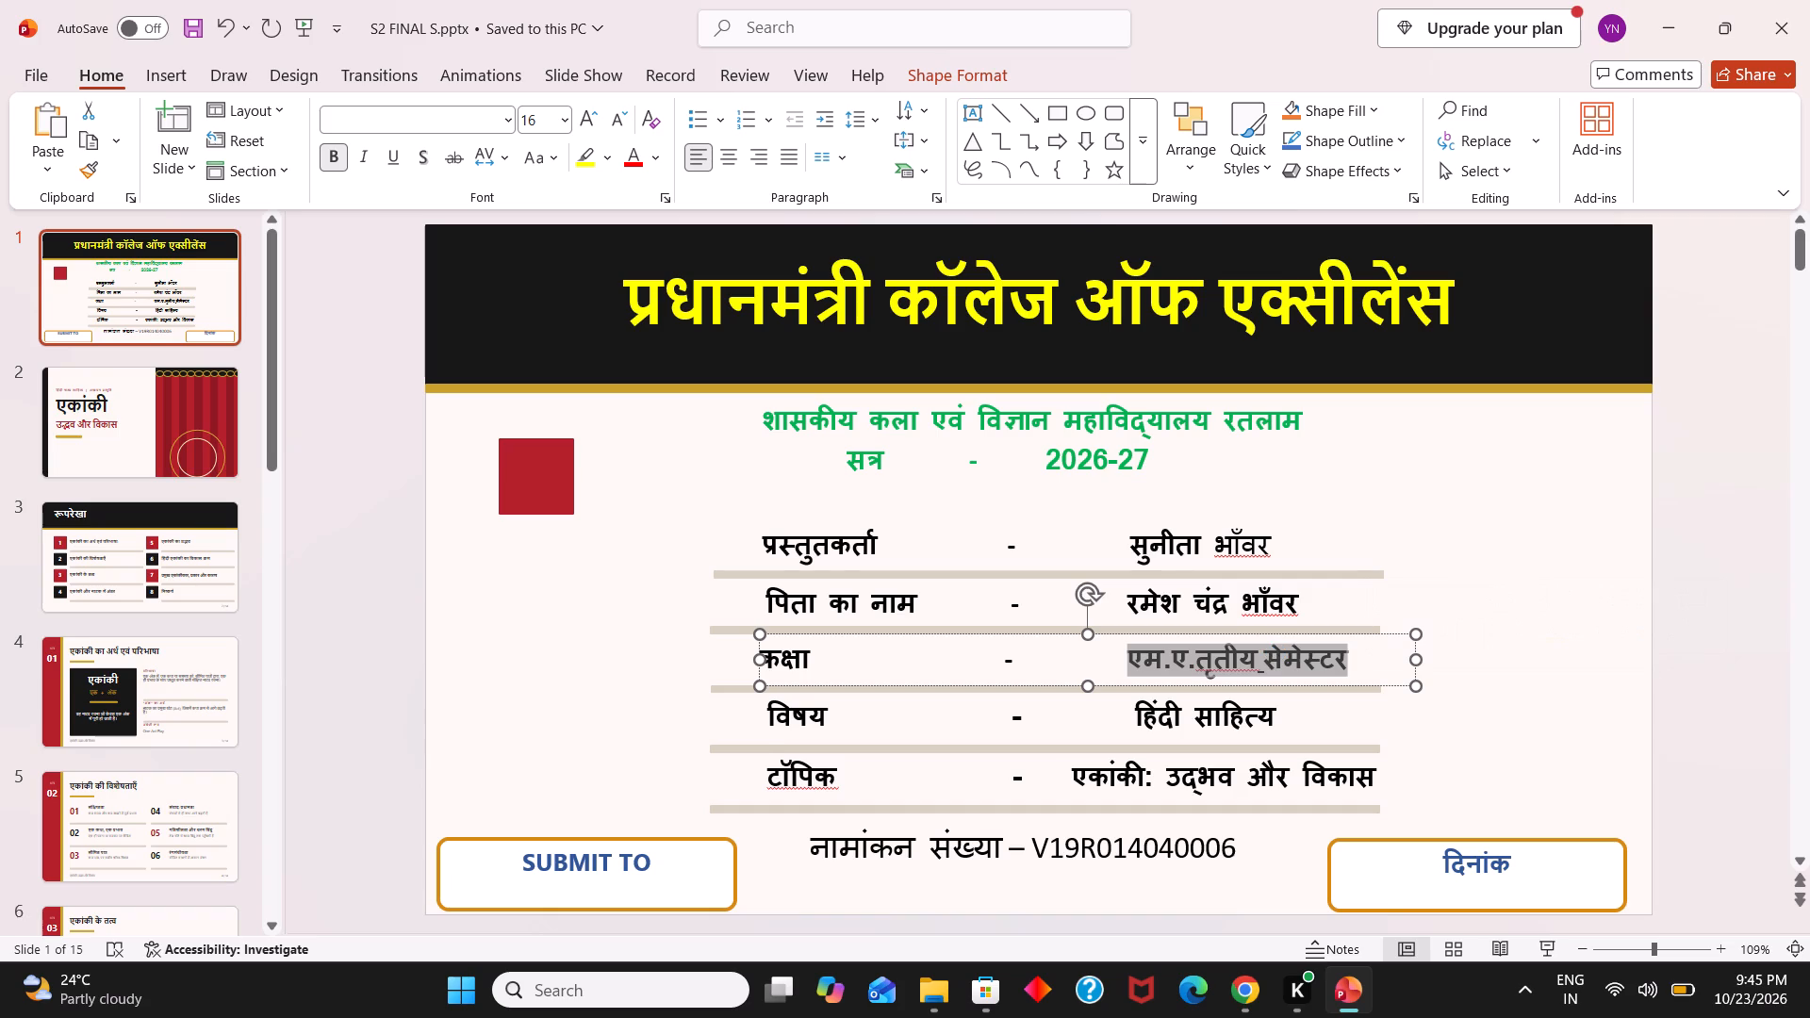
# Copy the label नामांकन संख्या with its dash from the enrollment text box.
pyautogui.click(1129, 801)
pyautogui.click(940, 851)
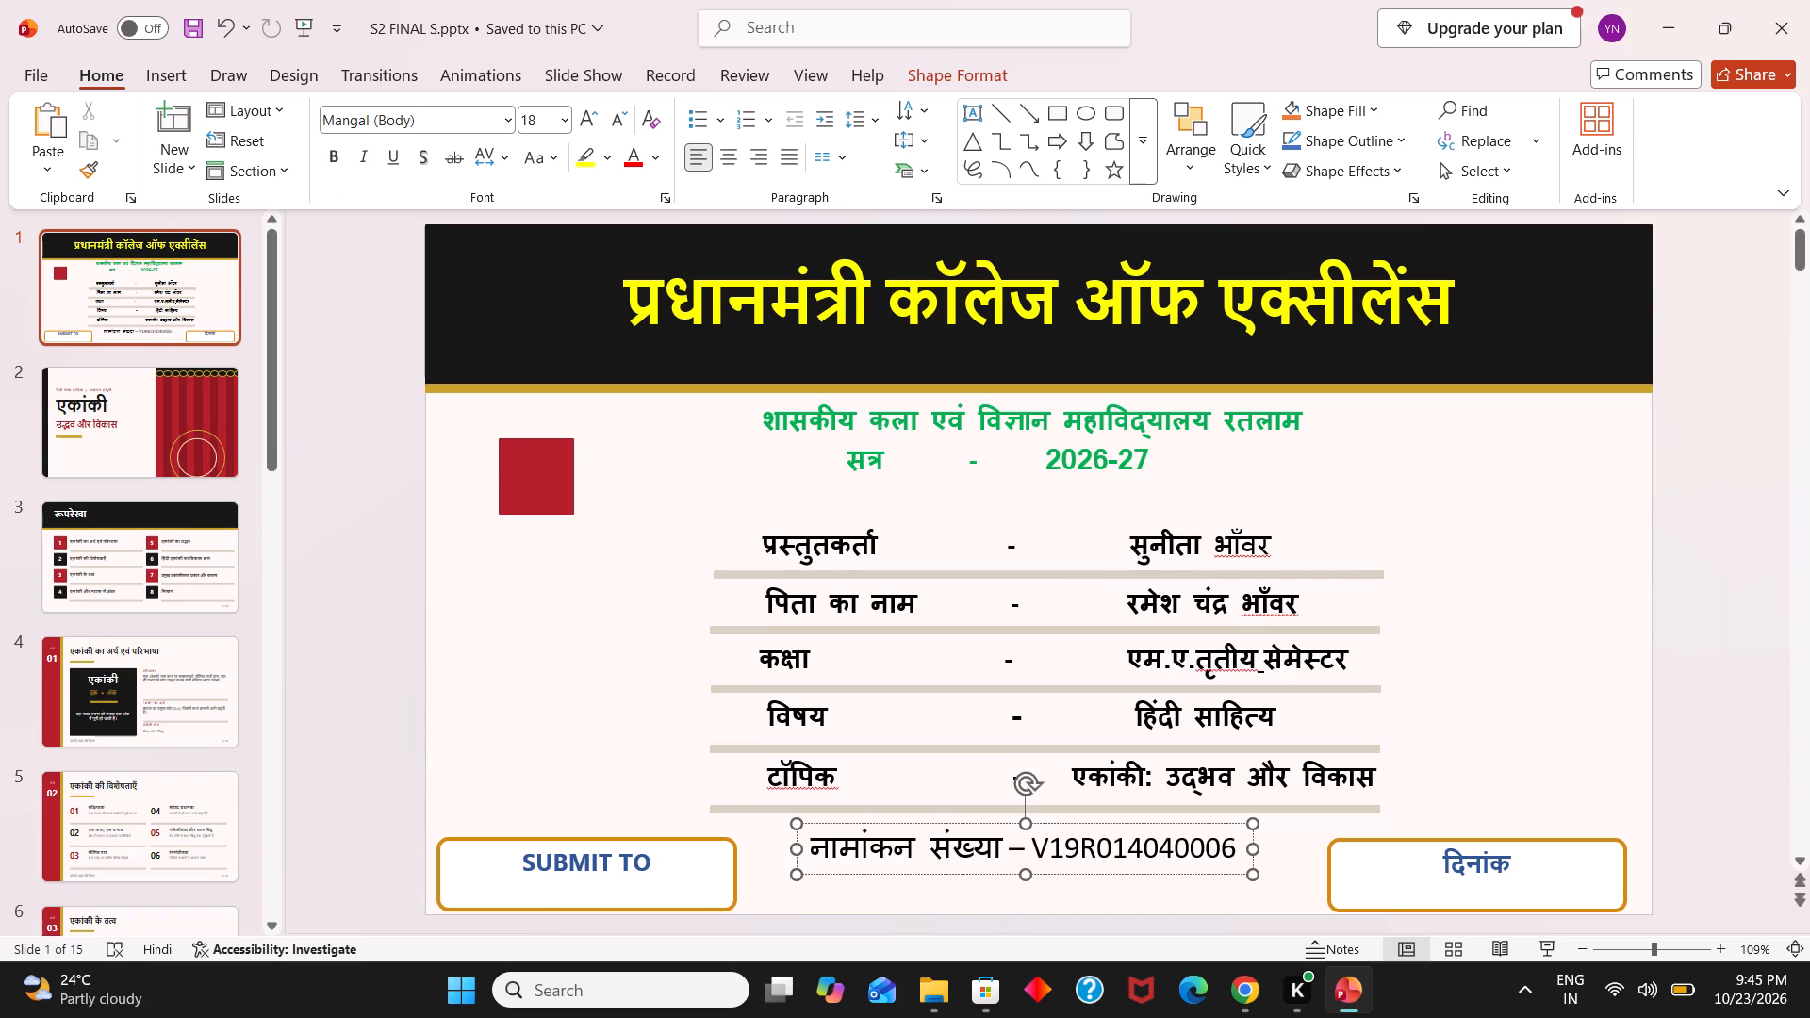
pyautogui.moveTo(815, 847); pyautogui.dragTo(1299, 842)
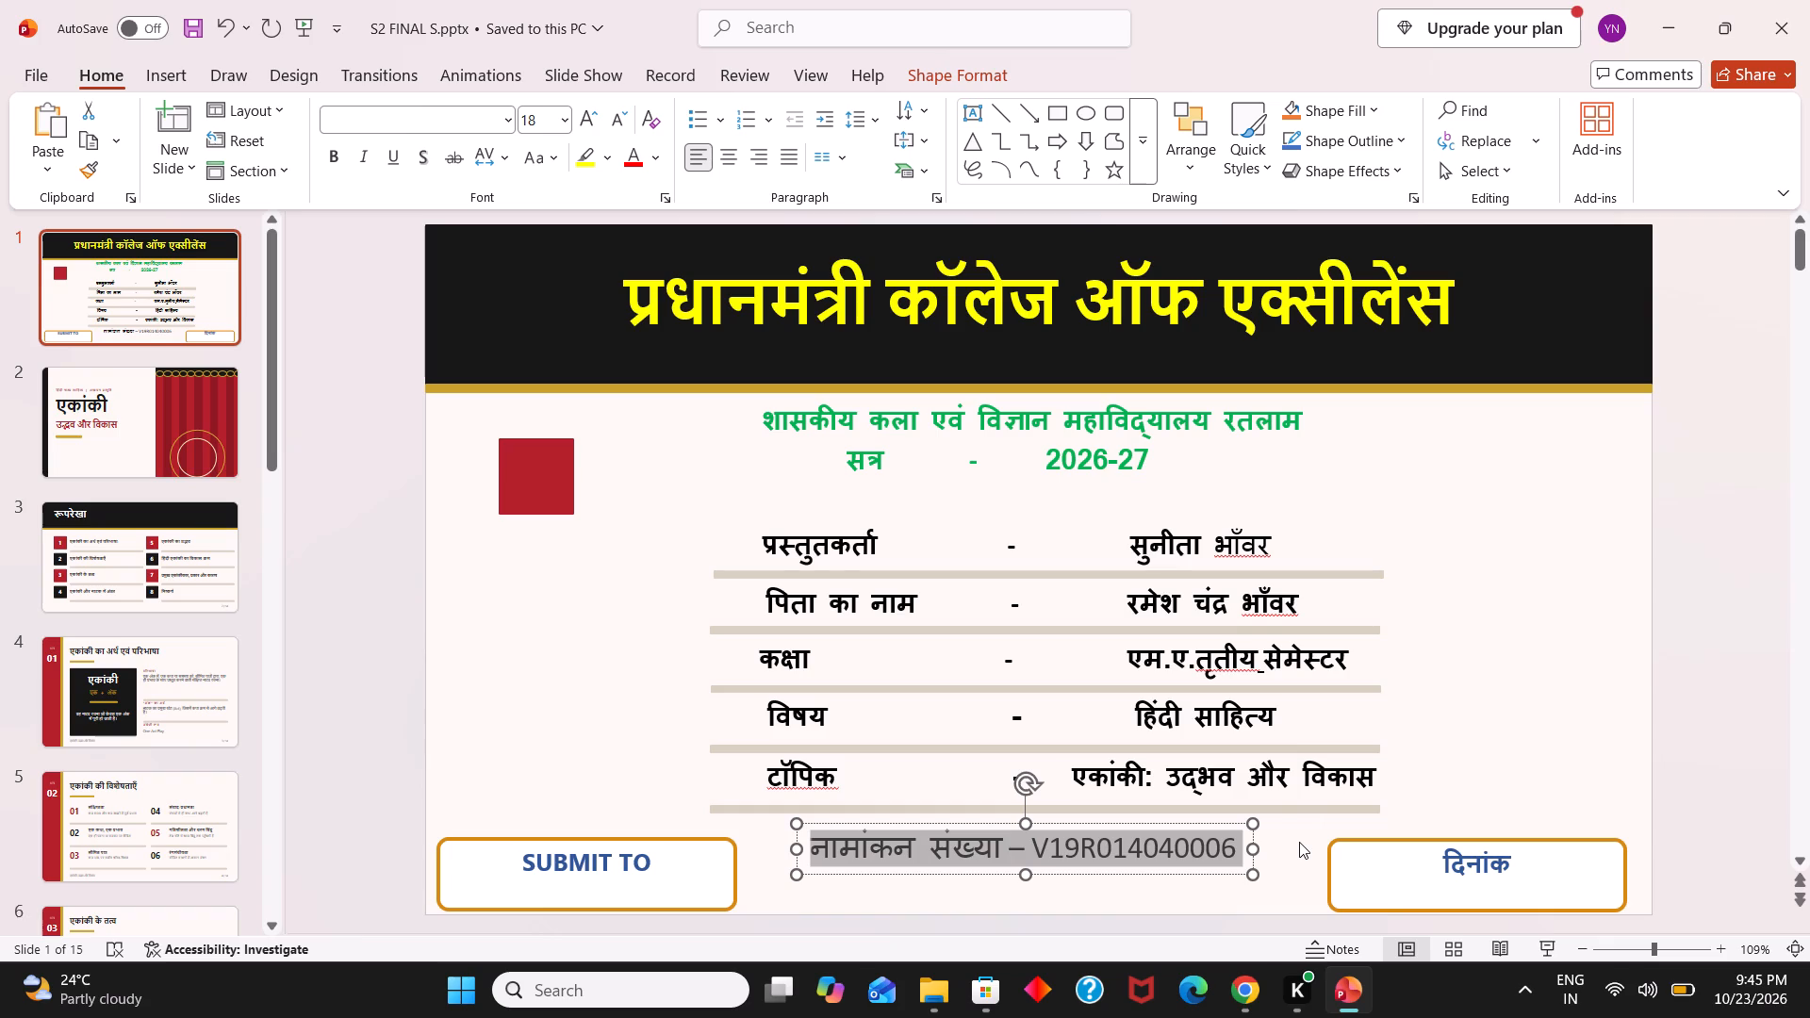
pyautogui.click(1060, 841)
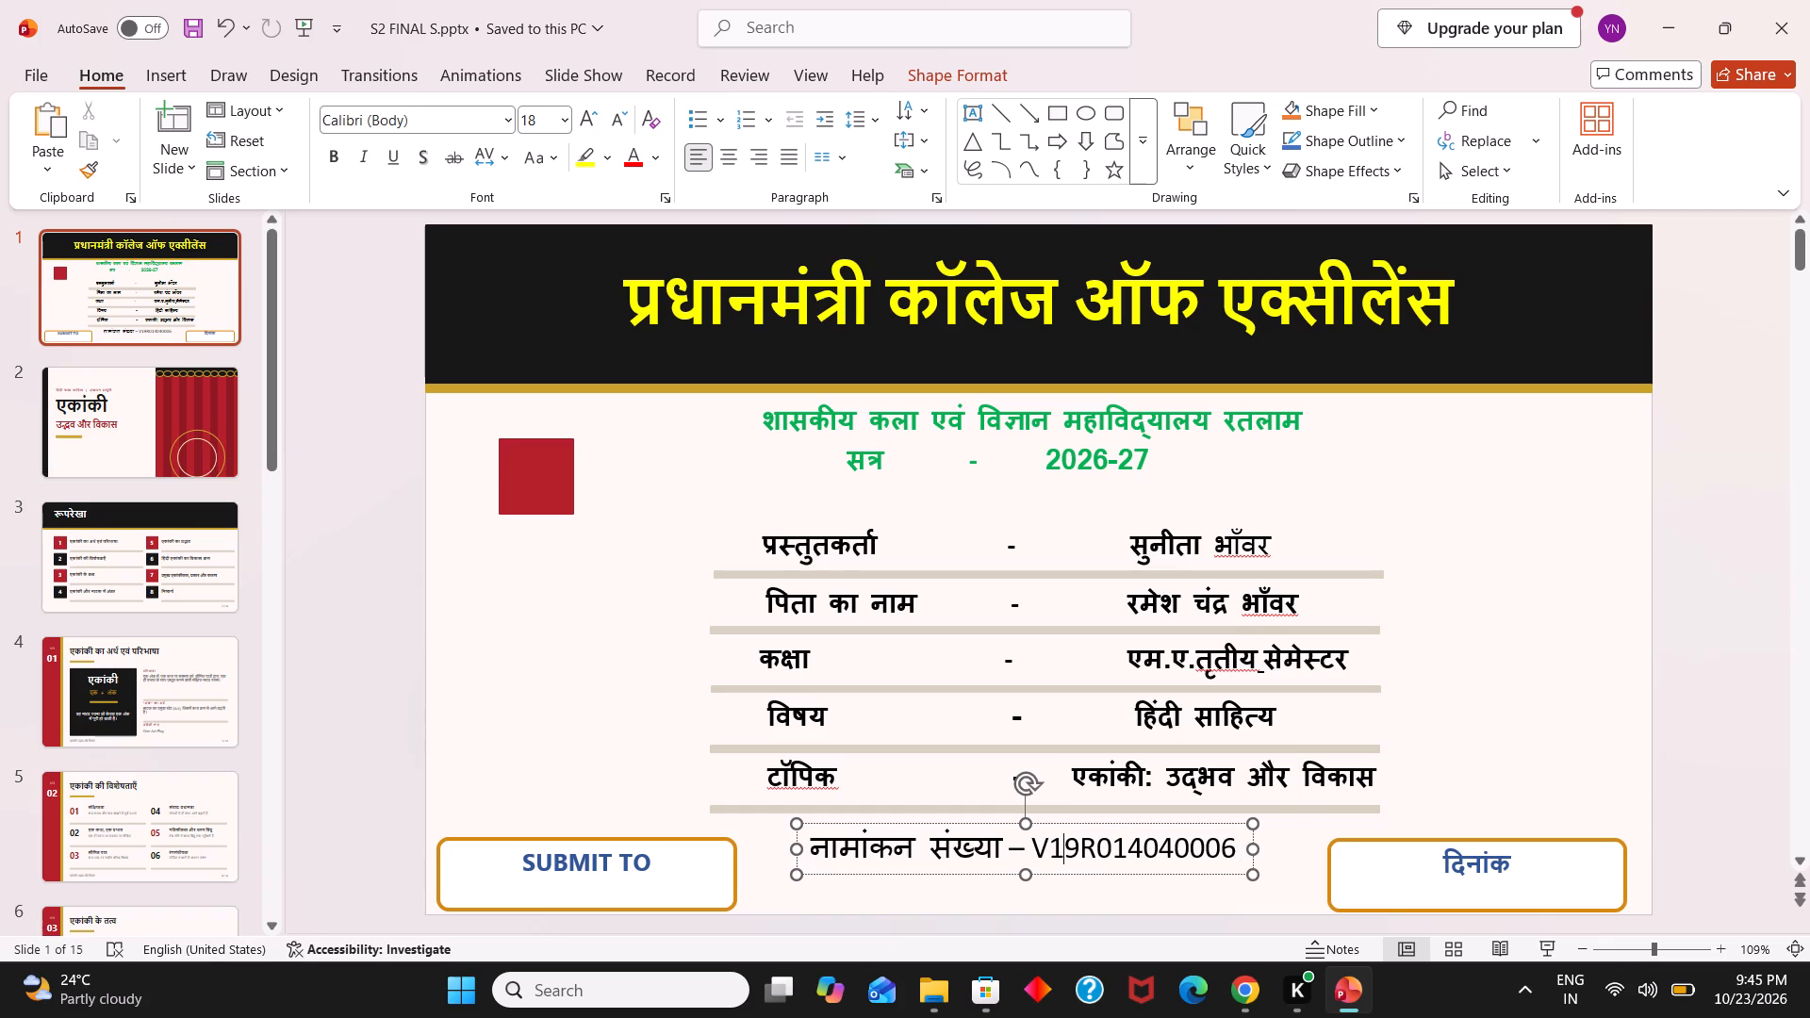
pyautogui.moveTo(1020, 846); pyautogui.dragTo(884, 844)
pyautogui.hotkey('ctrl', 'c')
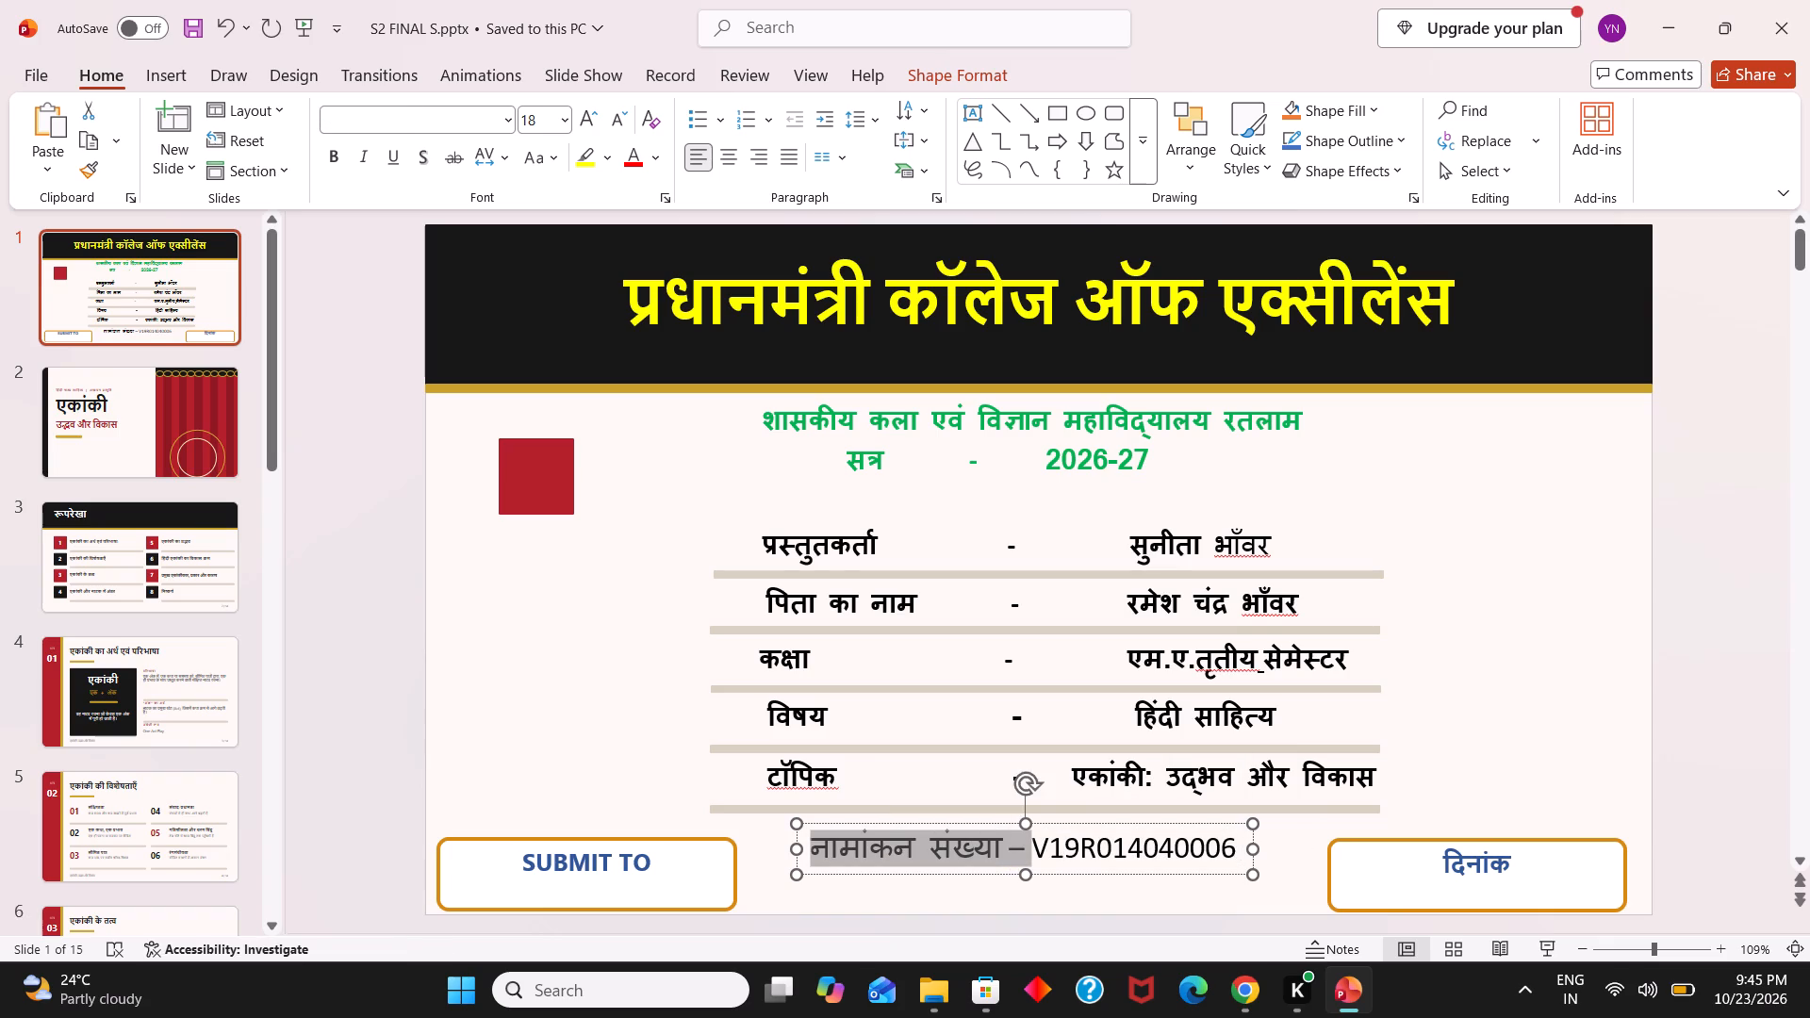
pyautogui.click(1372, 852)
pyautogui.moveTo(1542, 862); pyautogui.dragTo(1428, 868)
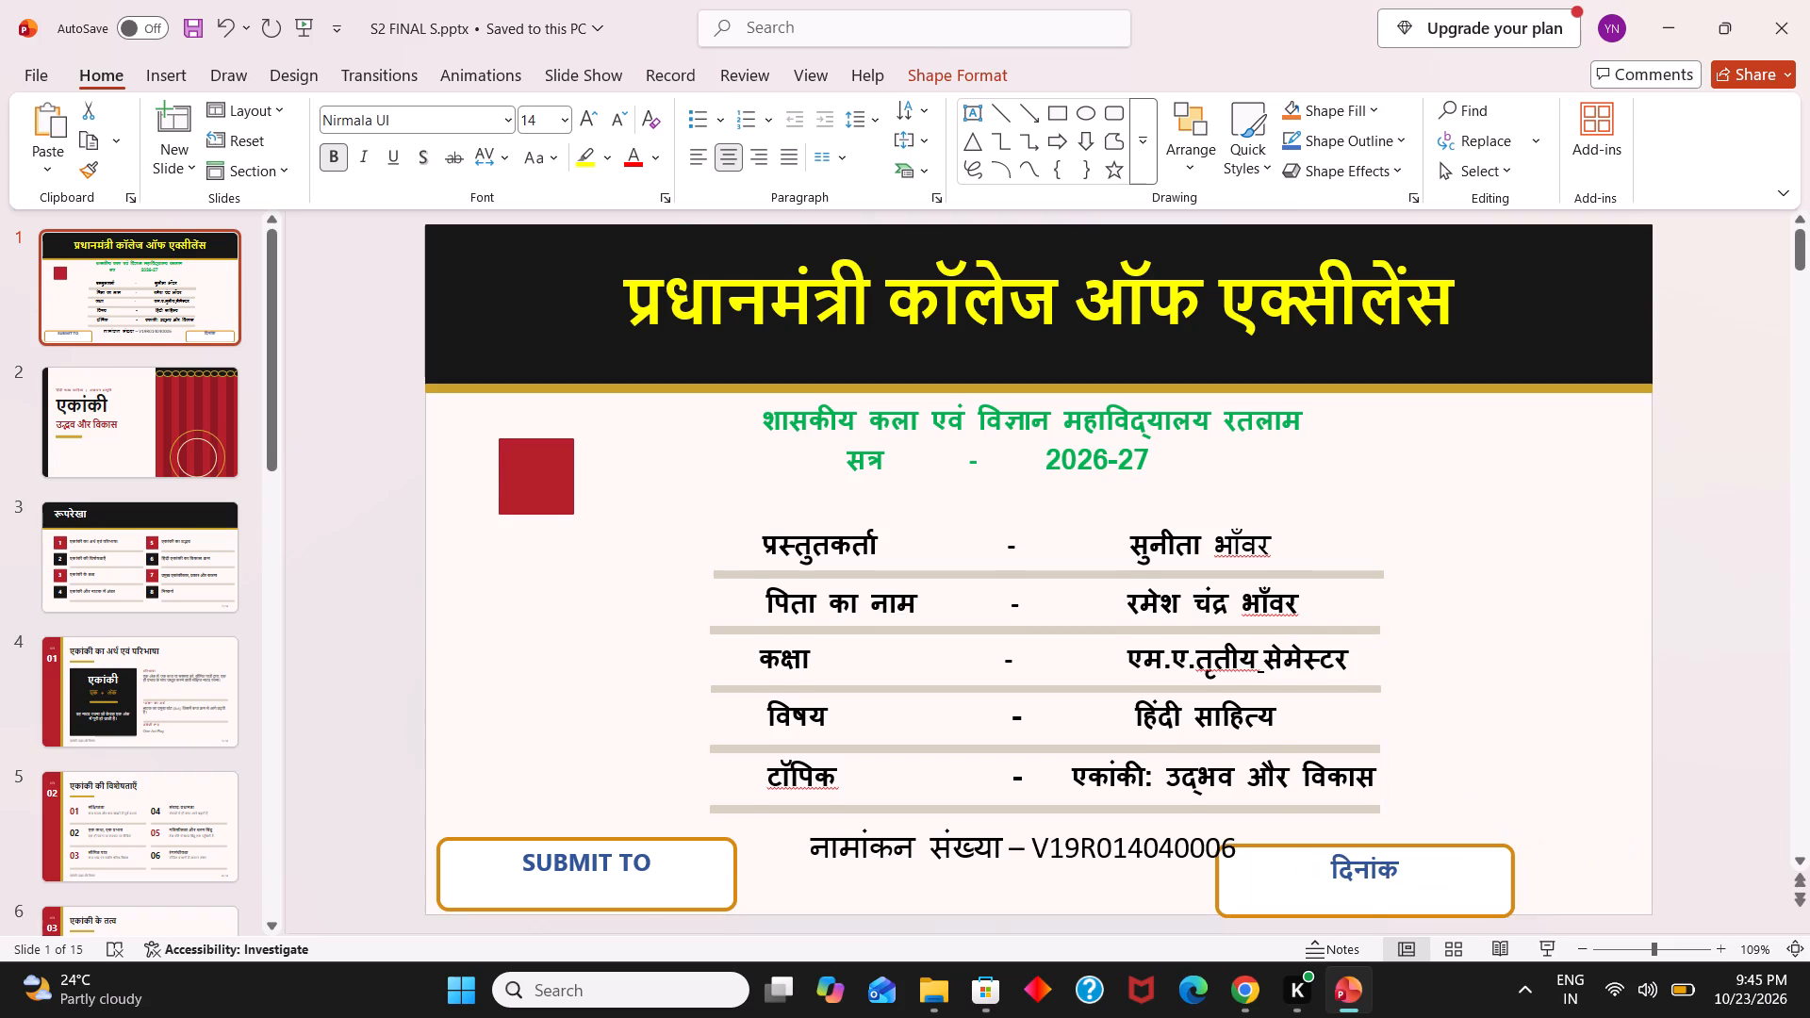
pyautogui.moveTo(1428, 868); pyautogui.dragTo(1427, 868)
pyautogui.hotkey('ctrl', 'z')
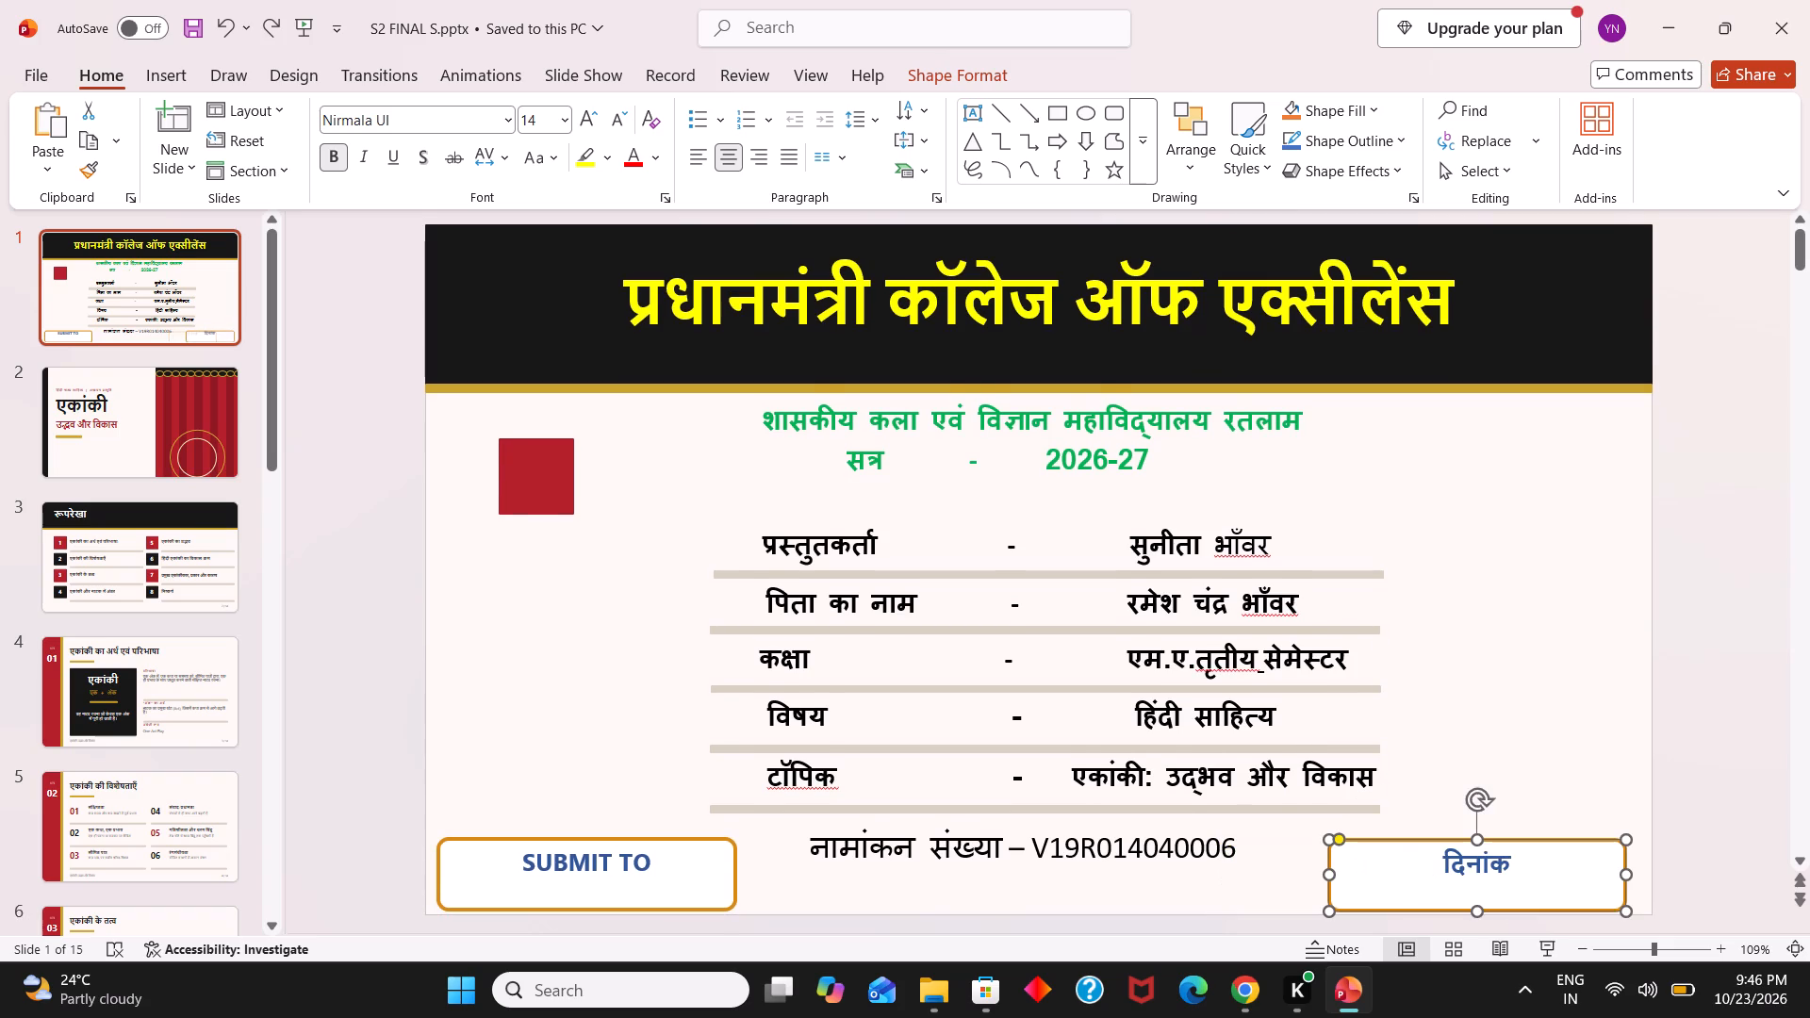
# Copy the word दिनांक from the date box on the title slide.
pyautogui.doubleClick(1471, 866)
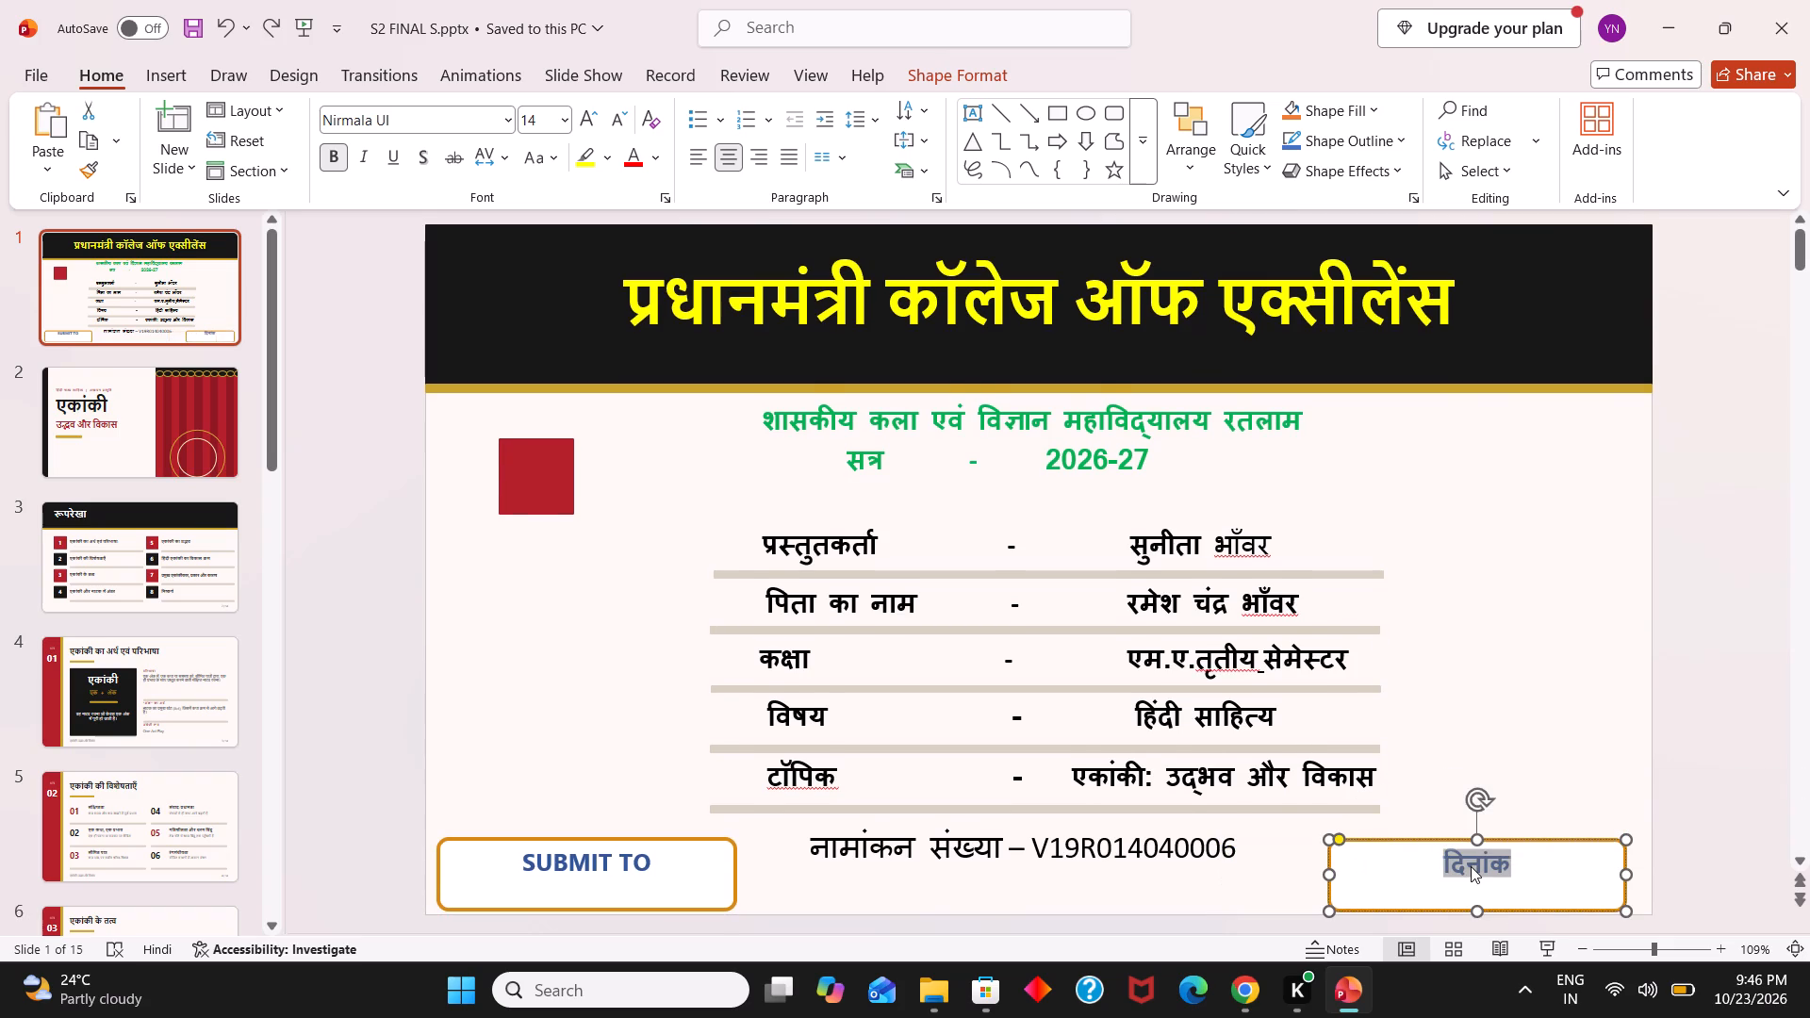
pyautogui.hotkey('ctrl', 'c')
pyautogui.click(662, 599)
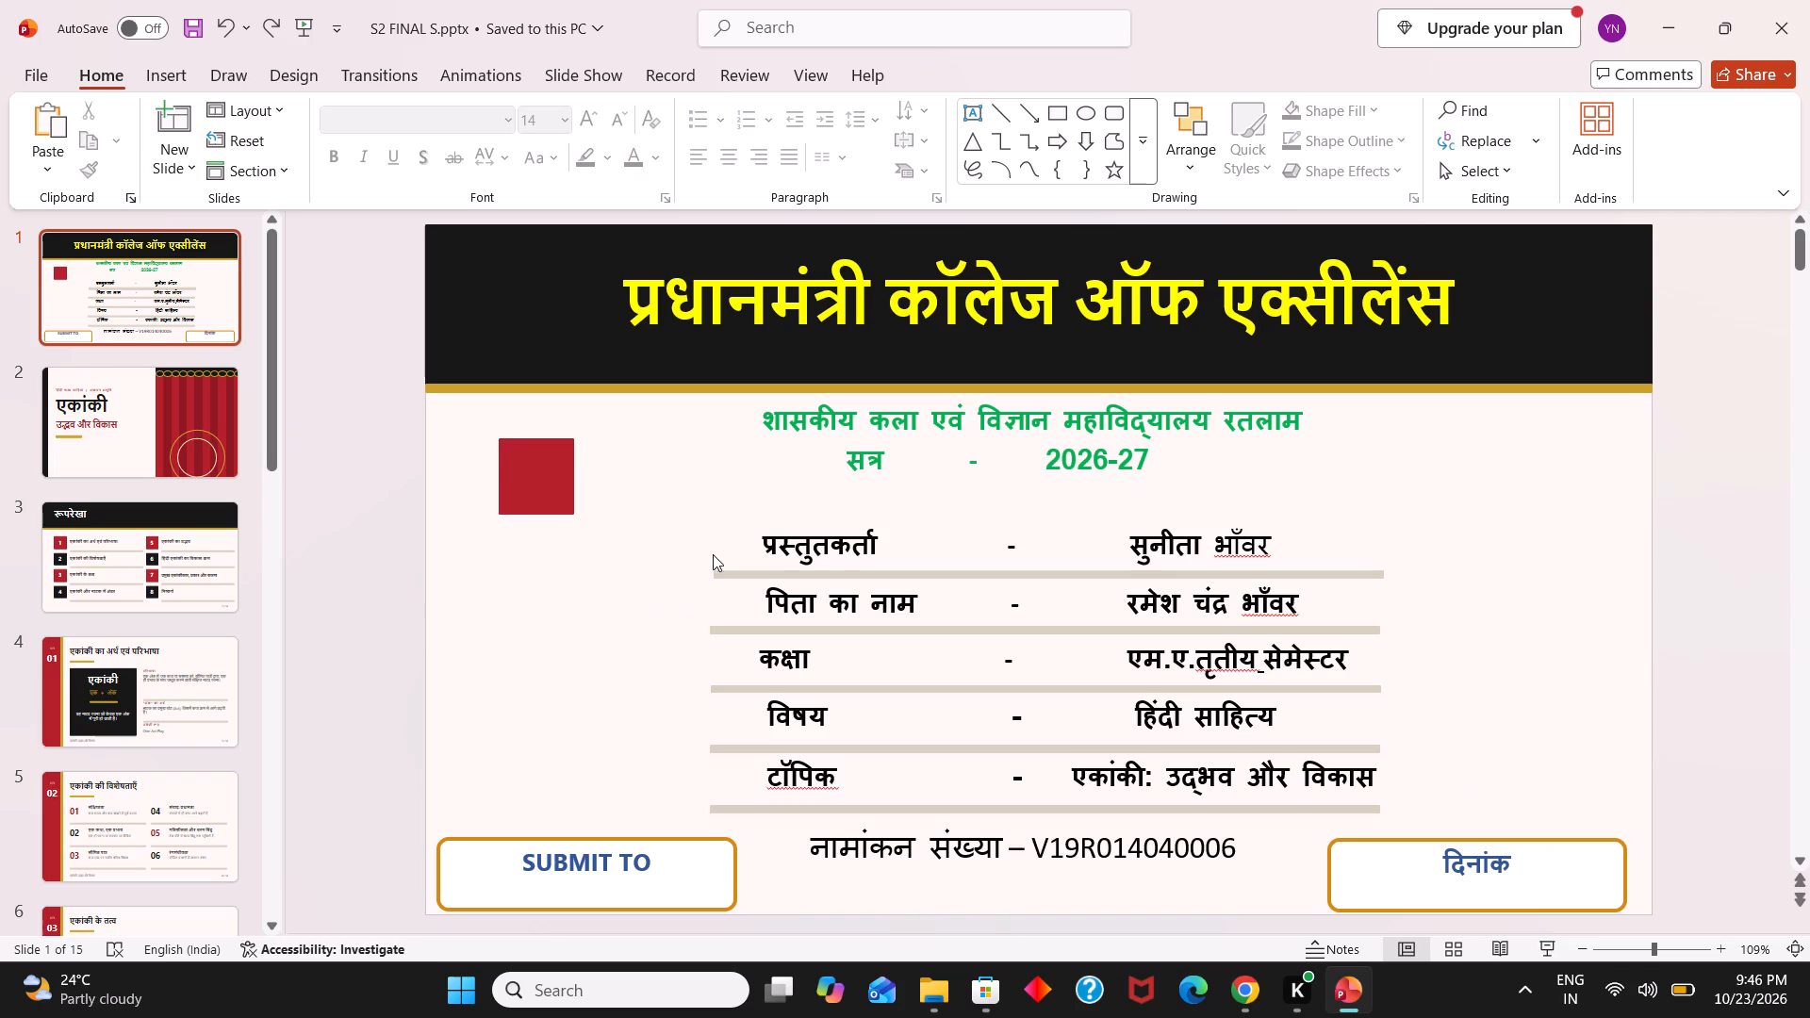
# Close the S2 FINAL S presentation without saving the changes.
pyautogui.click(1773, 8)
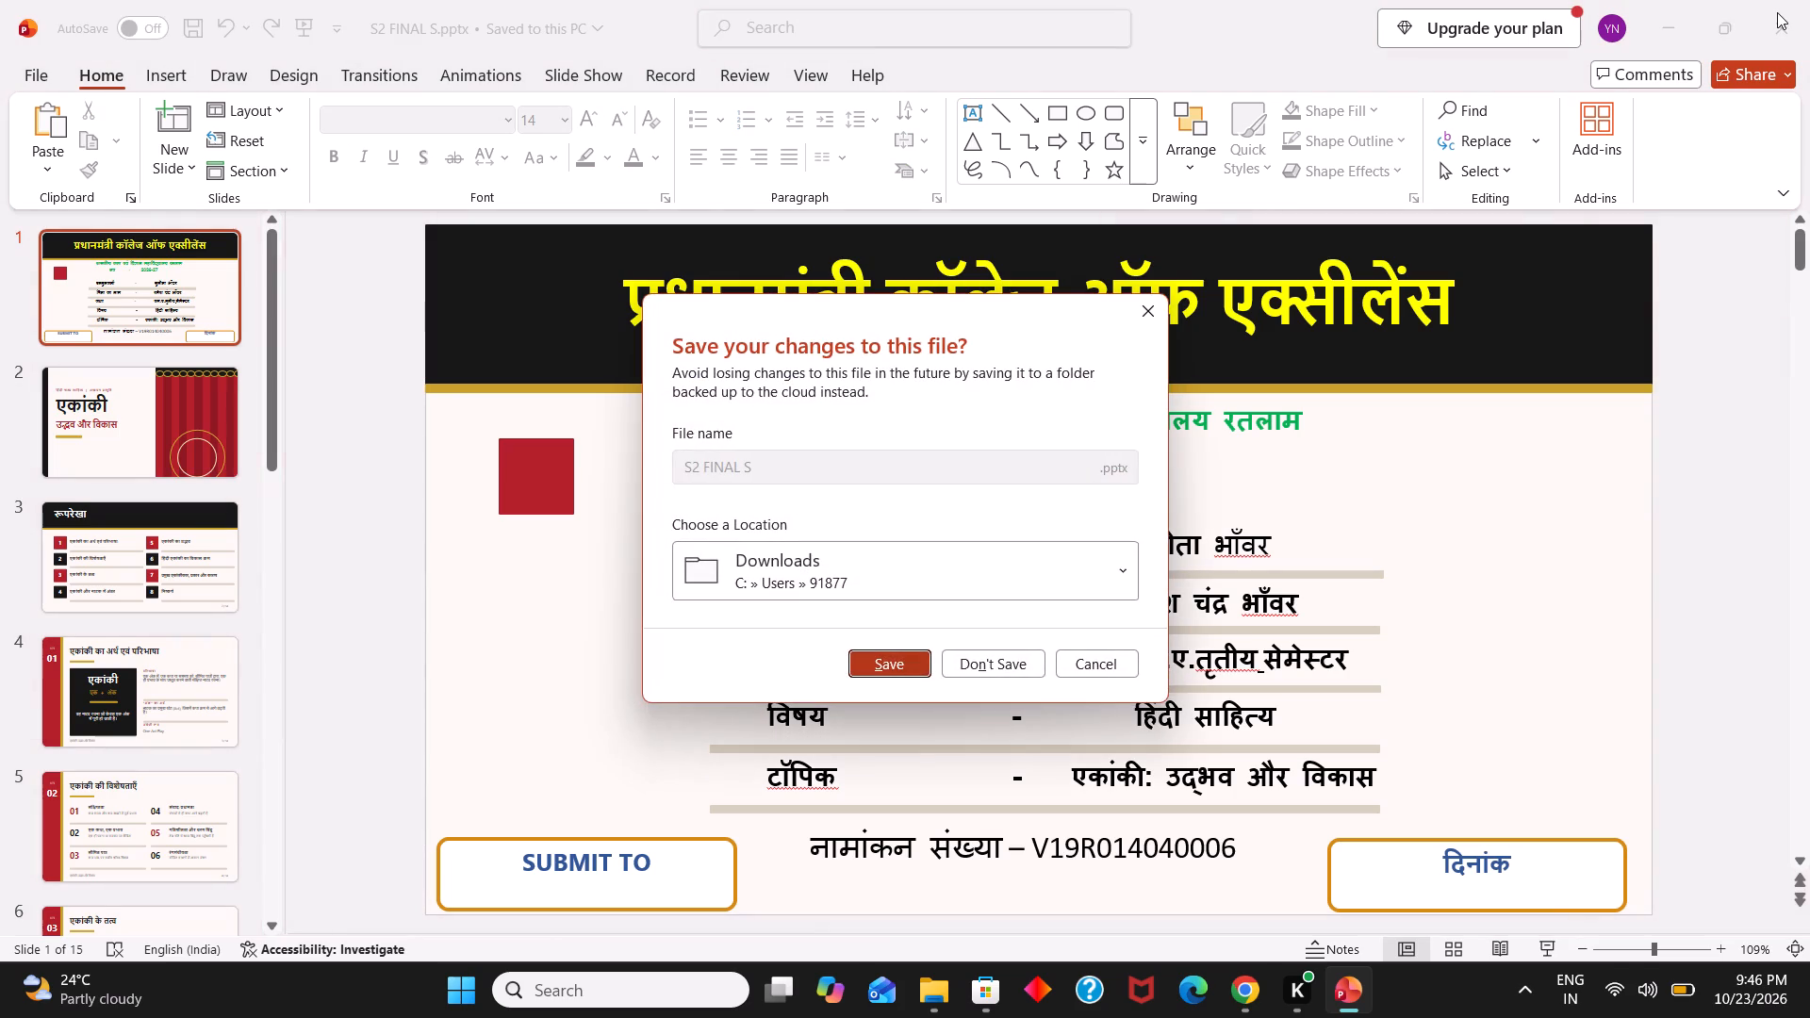
pyautogui.click(1012, 664)
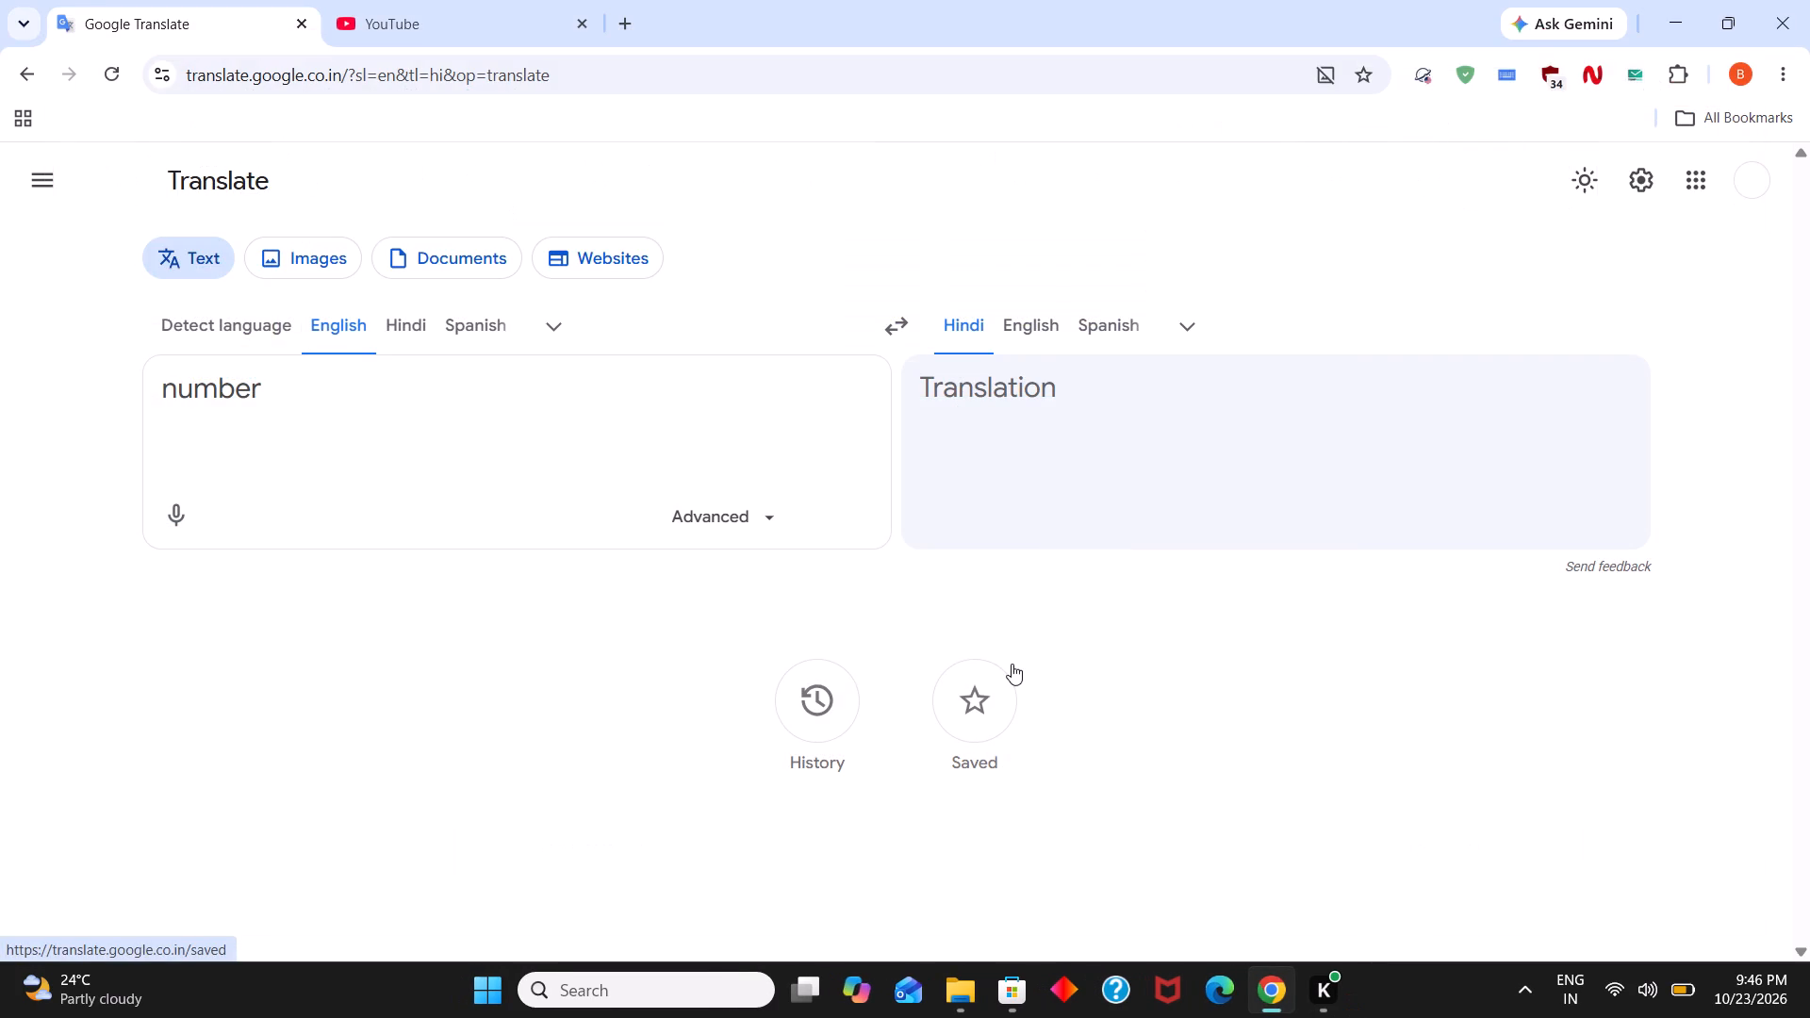
# Open the presentation j lok ppt.pptx from the Downloads folder.
pyautogui.click(945, 990)
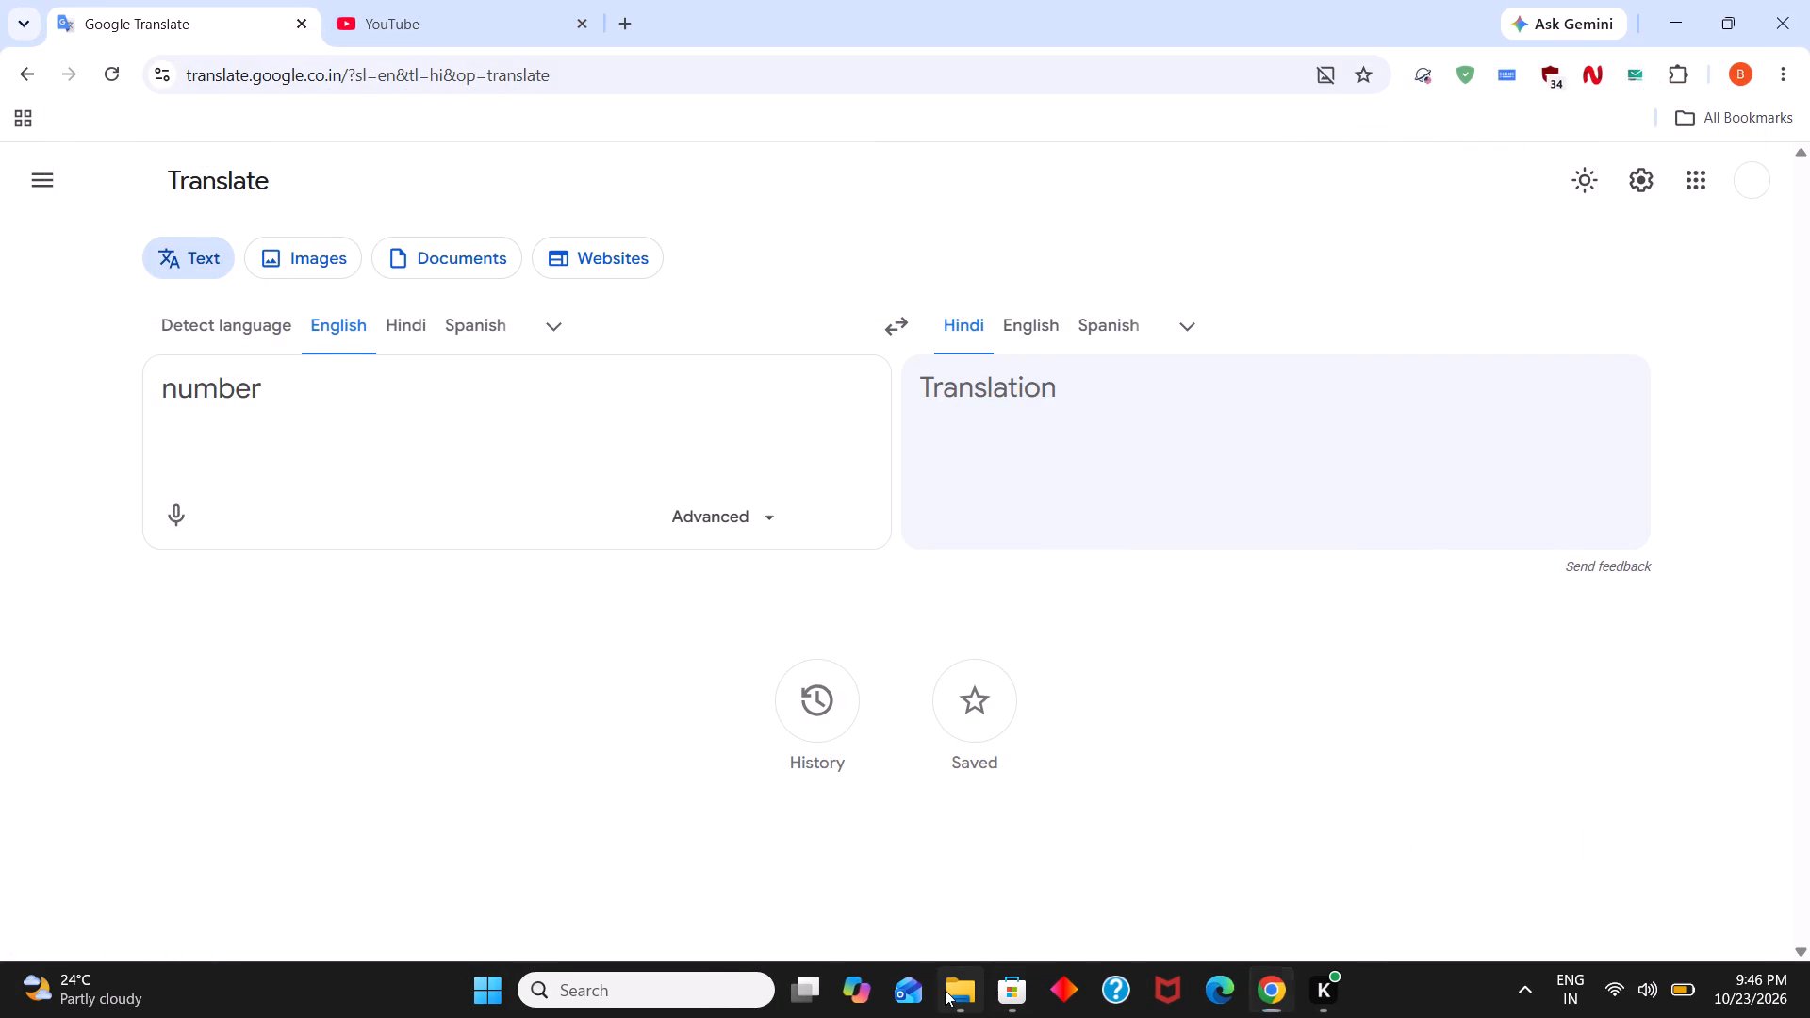
pyautogui.click(1304, 390)
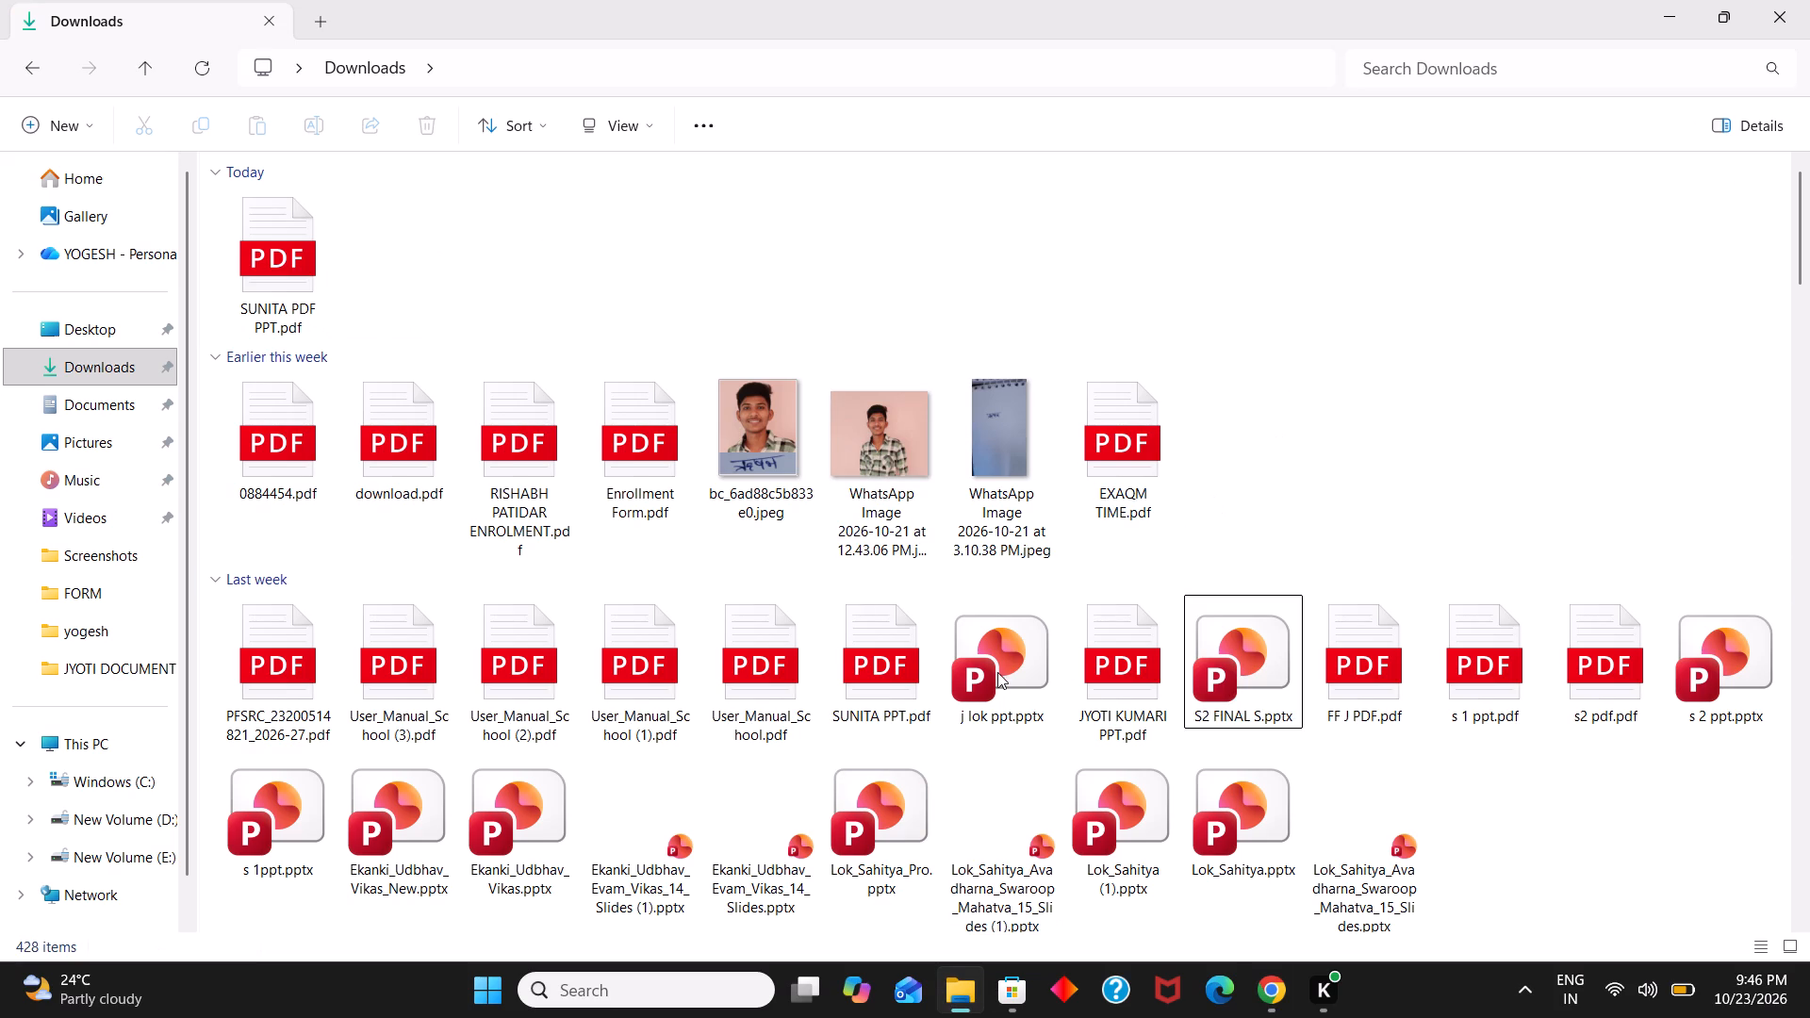
pyautogui.doubleClick(997, 669)
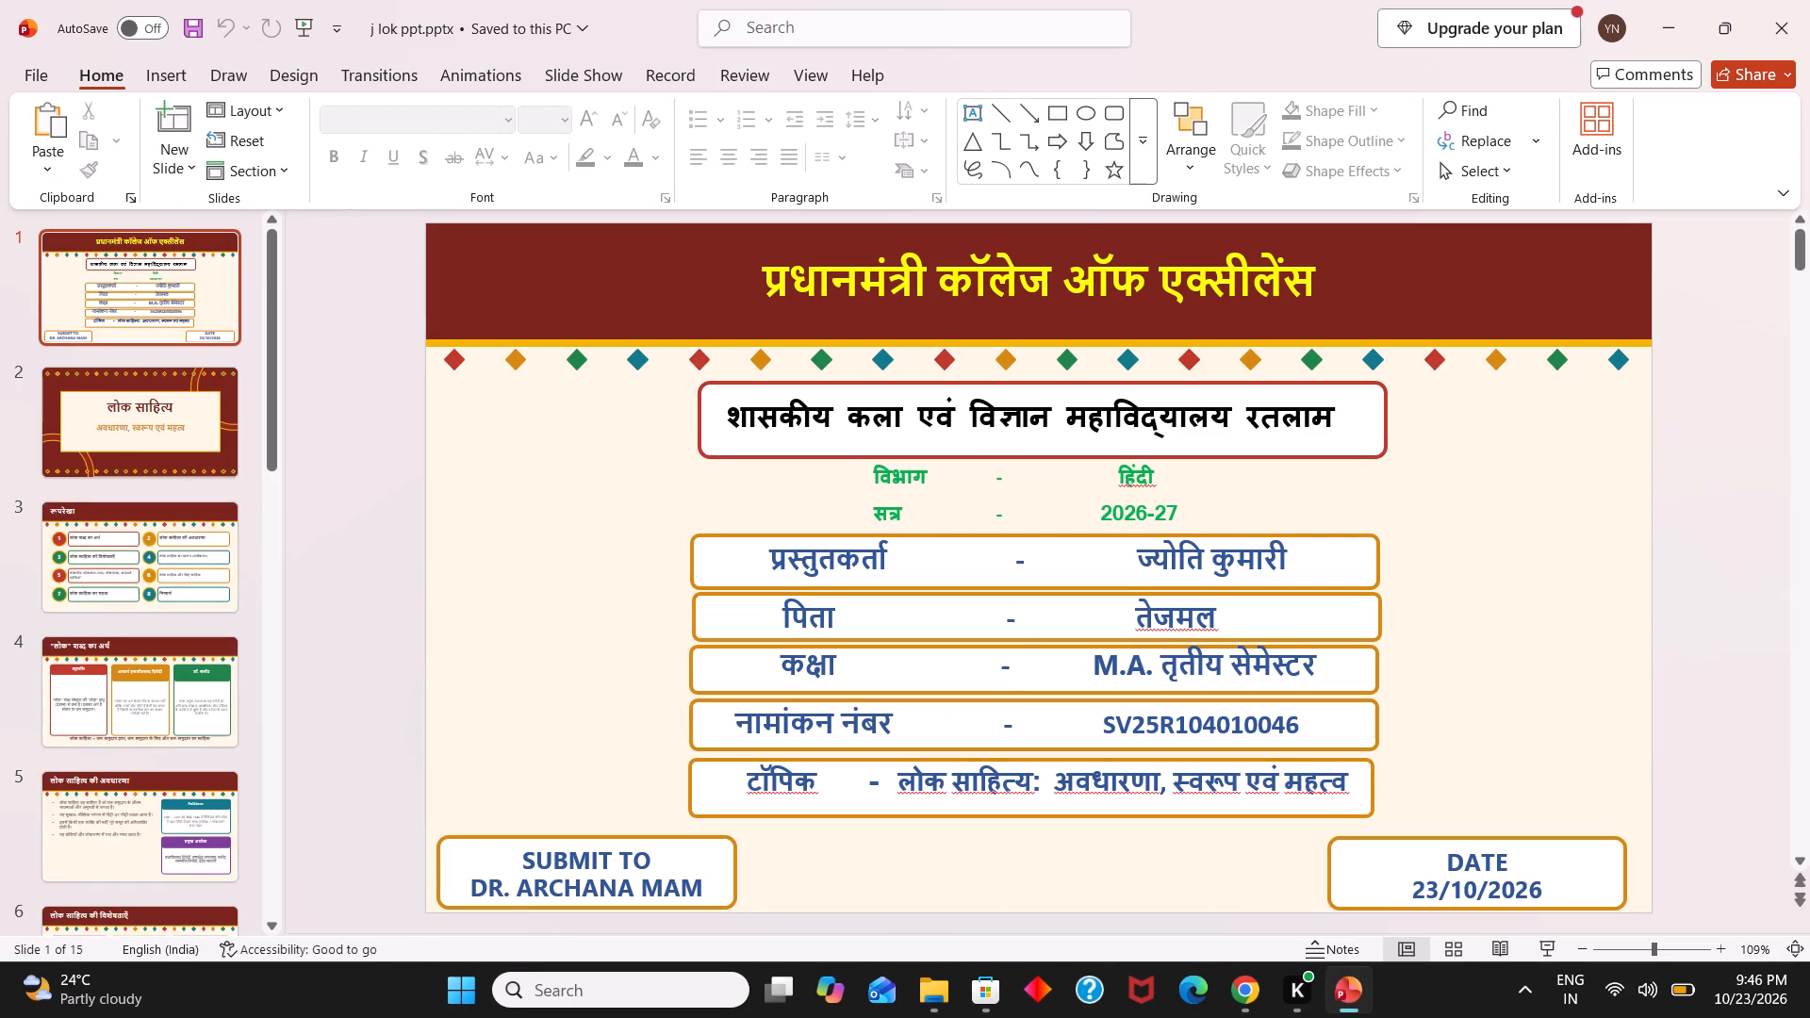
# Replace M.A. in the कक्षा row with एम.ए. from the copied class text, keeping the existing तृतीय सेमेस्टर.
pyautogui.moveTo(1151, 665); pyautogui.dragTo(1081, 665)
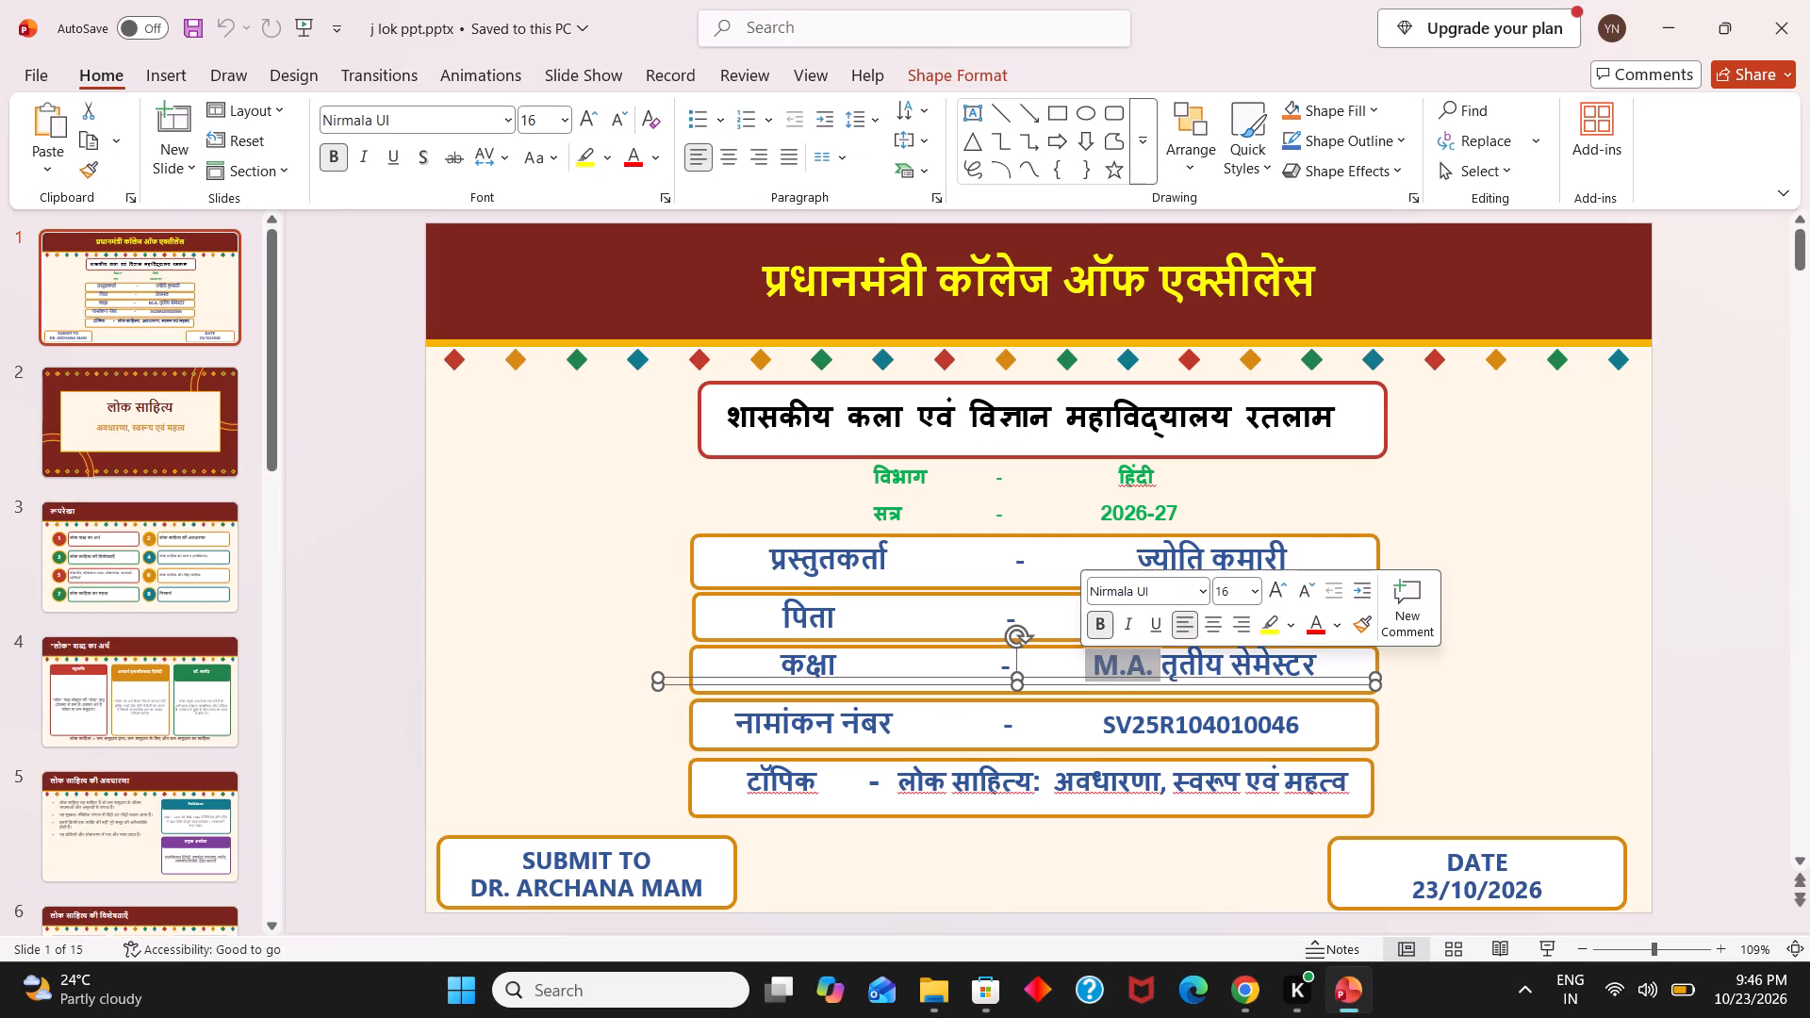
pyautogui.press('super+v')
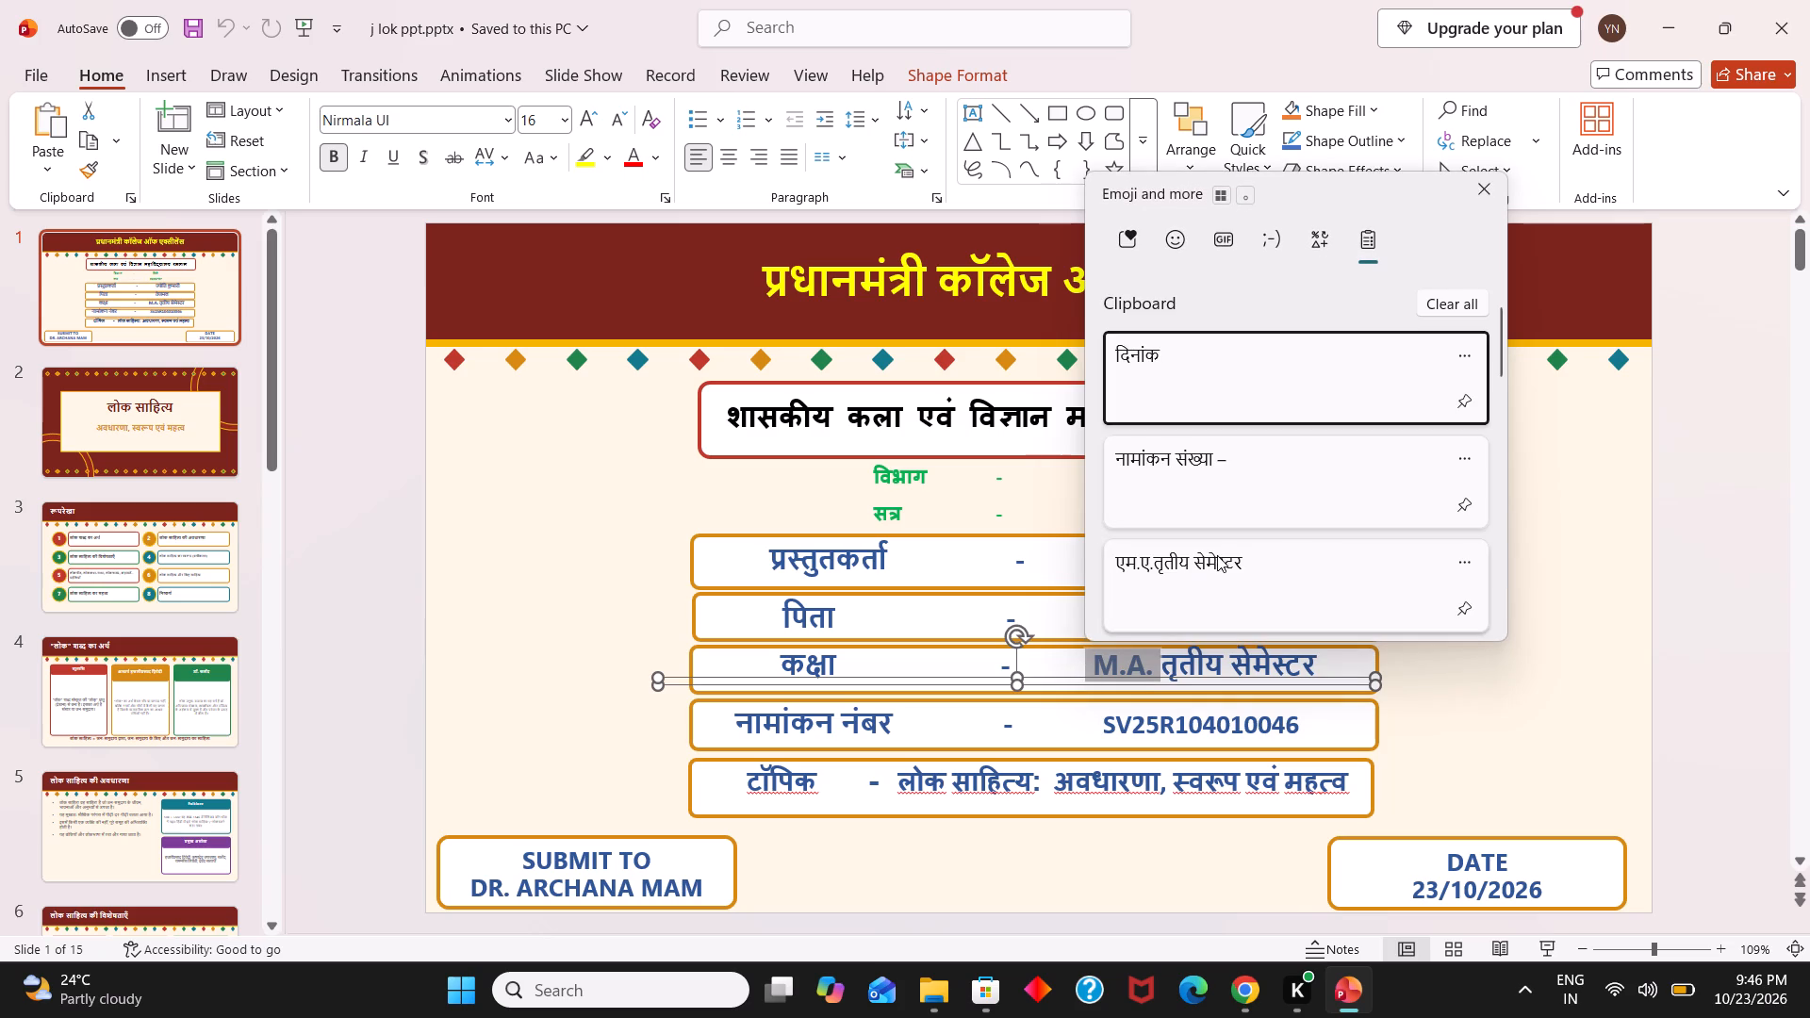
pyautogui.click(1196, 567)
pyautogui.hotkey('ctrl', 'v')
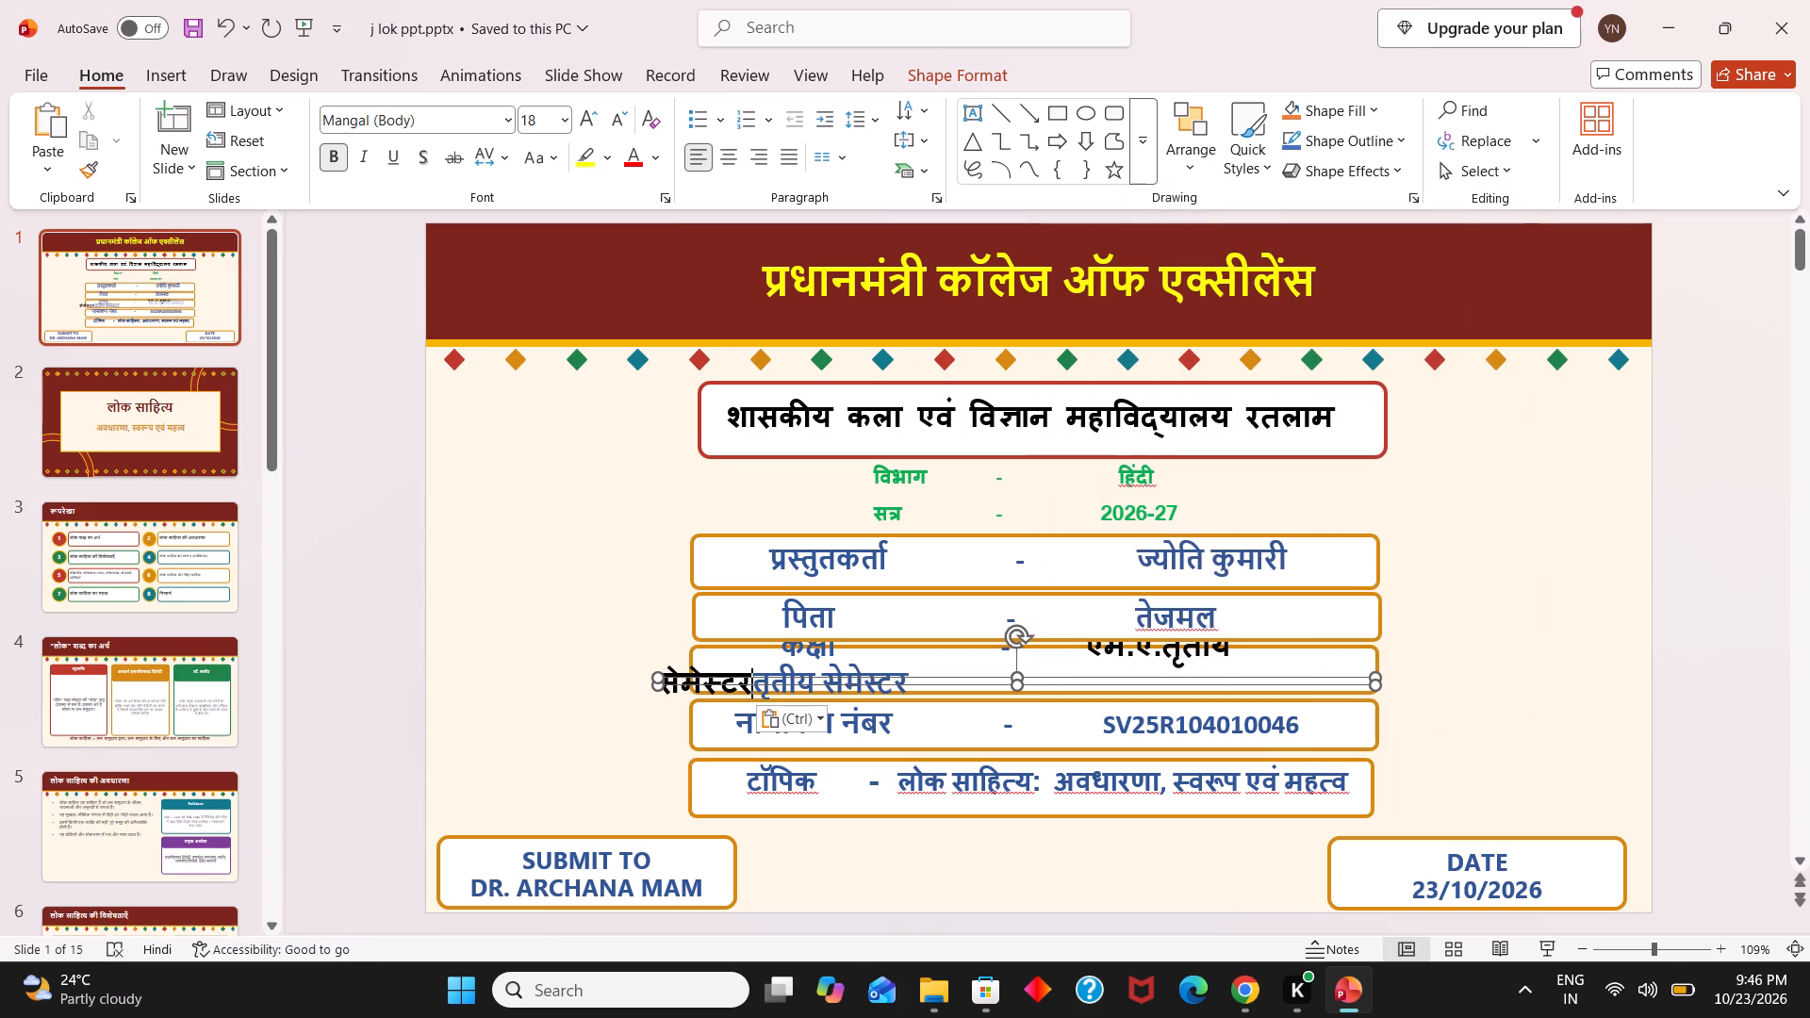
pyautogui.press('BackSpace')
pyautogui.press('BackSpace')
pyautogui.press('BackSpace')
pyautogui.press('BackSpace')
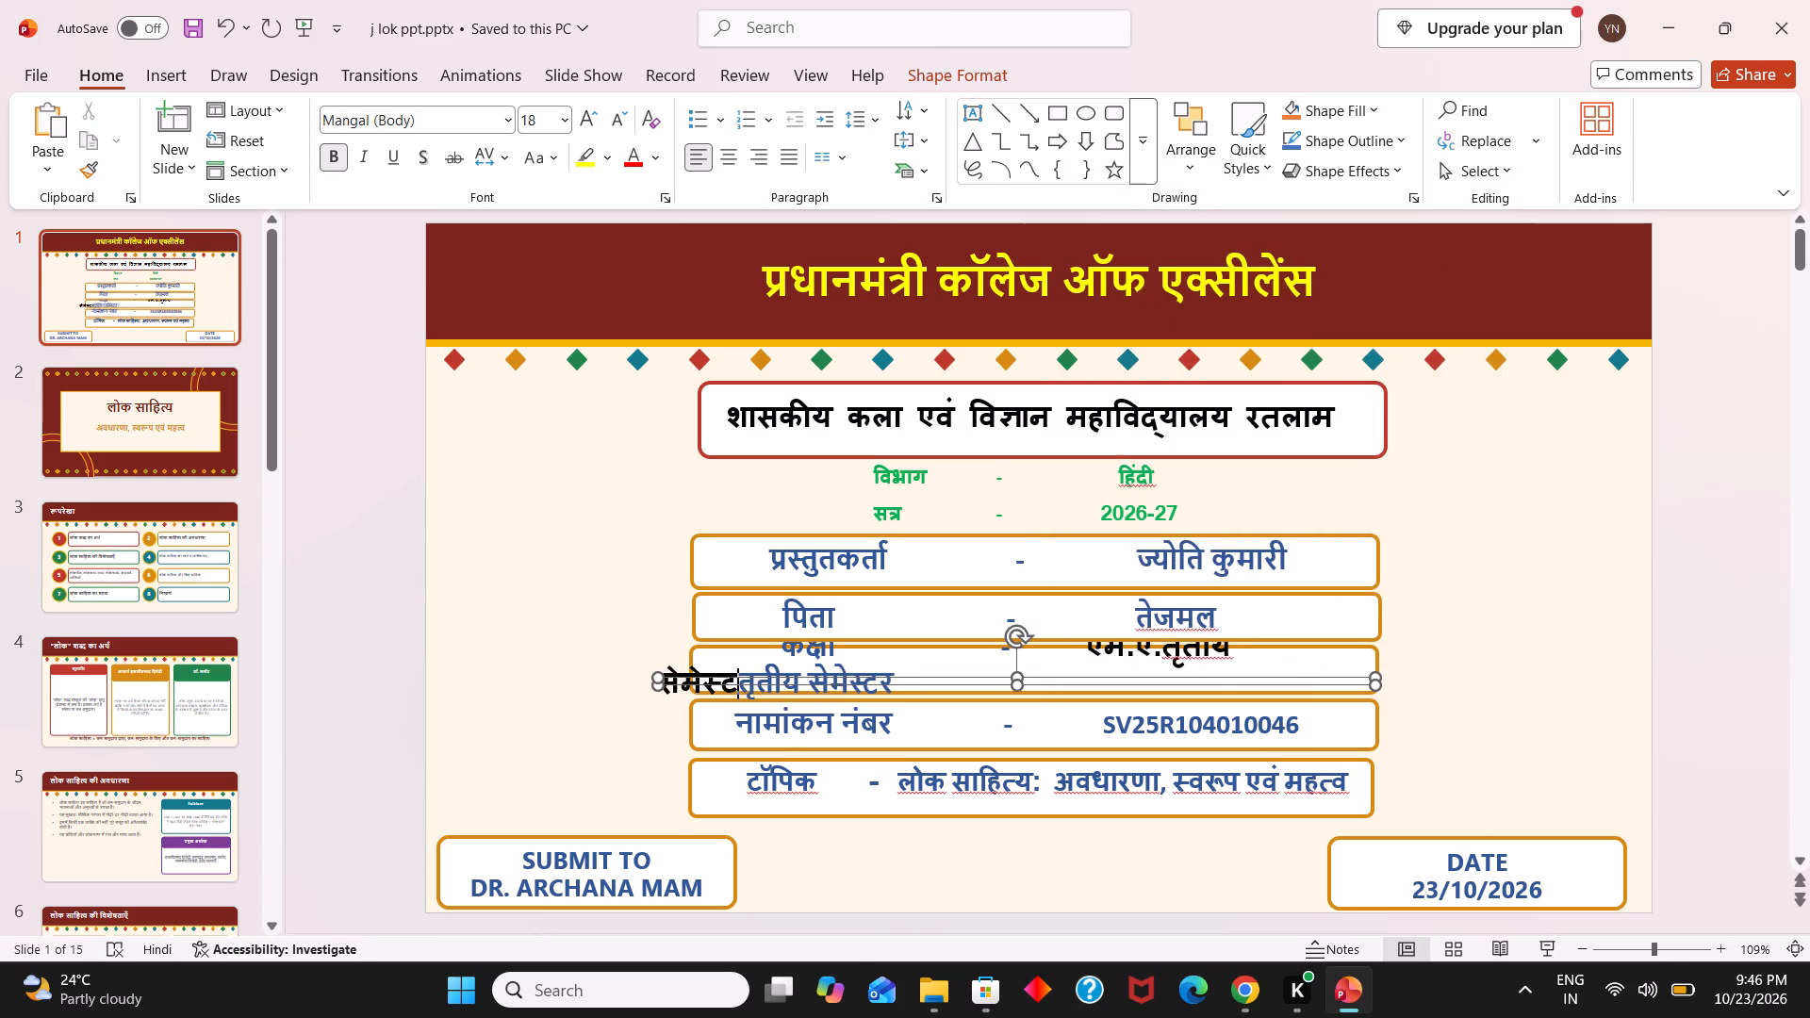
pyautogui.press('BackSpace')
pyautogui.press('BackSpace')
pyautogui.press('BackSpace')
pyautogui.press('BackSpace')
pyautogui.press('BackSpace')
pyautogui.press('BackSpace')
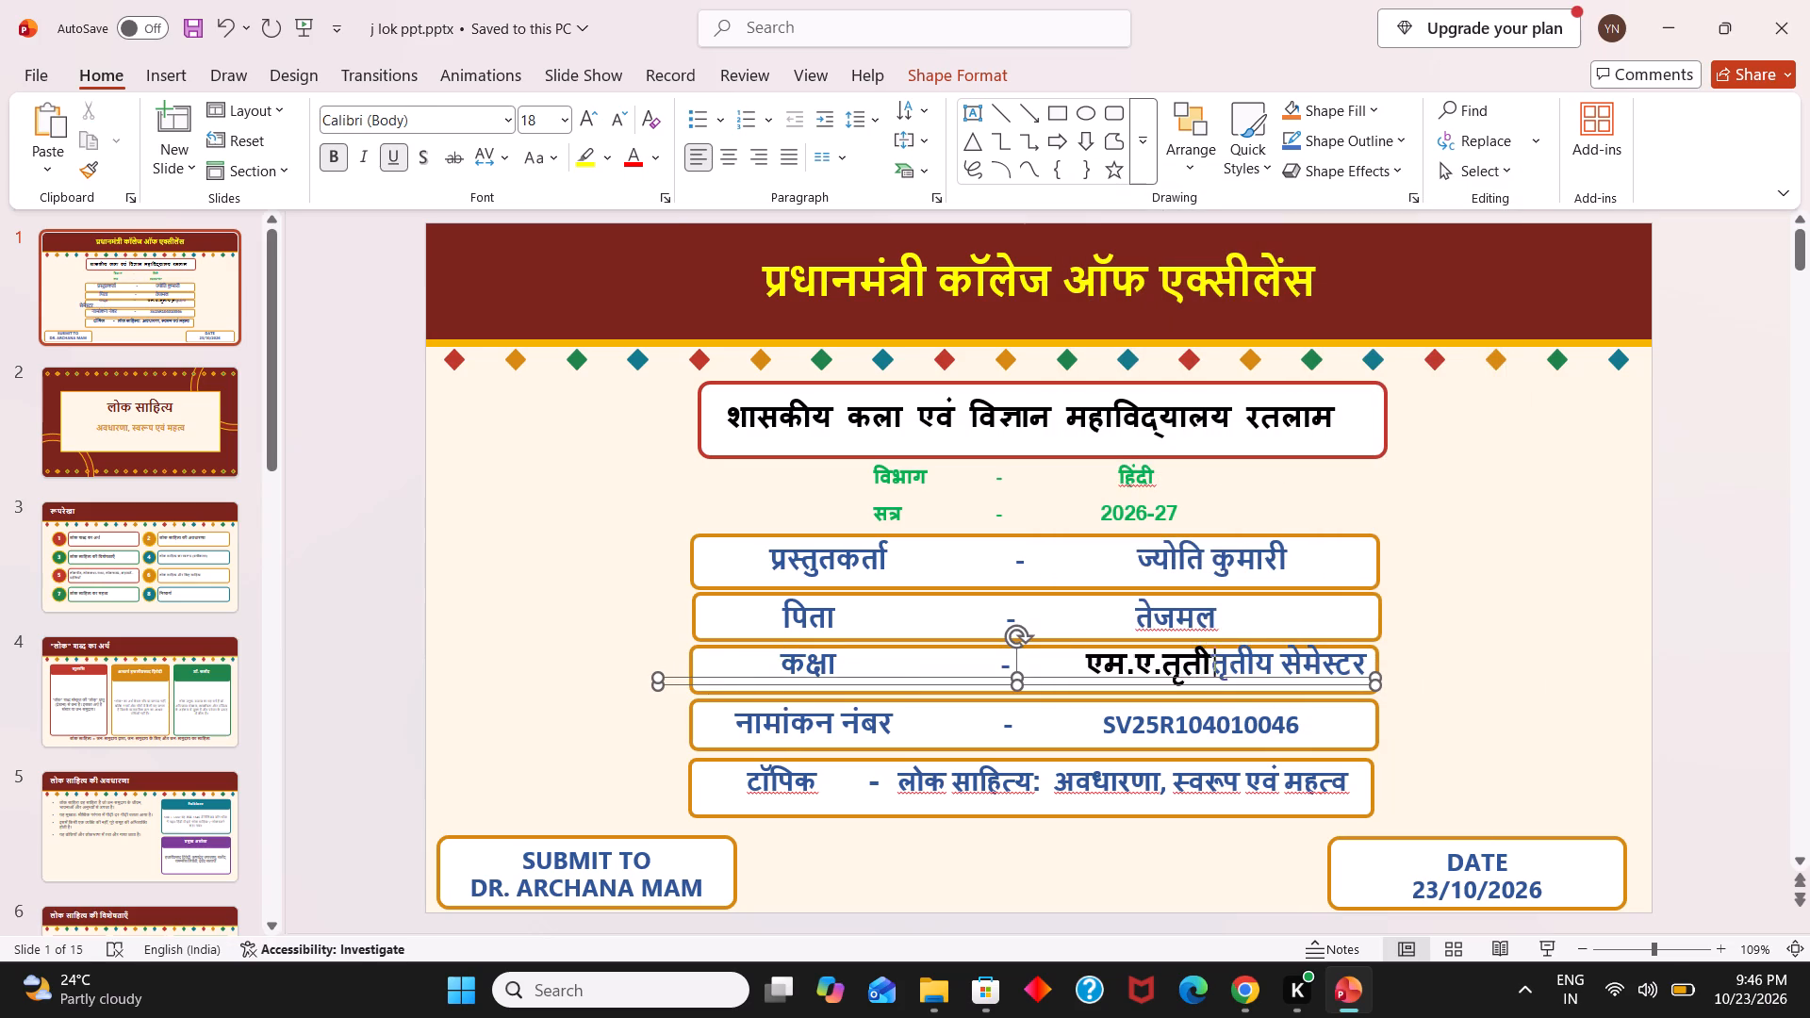
pyautogui.press('BackSpace')
pyautogui.press('BackSpace')
pyautogui.press('BackSpace')
pyautogui.press('BackSpace')
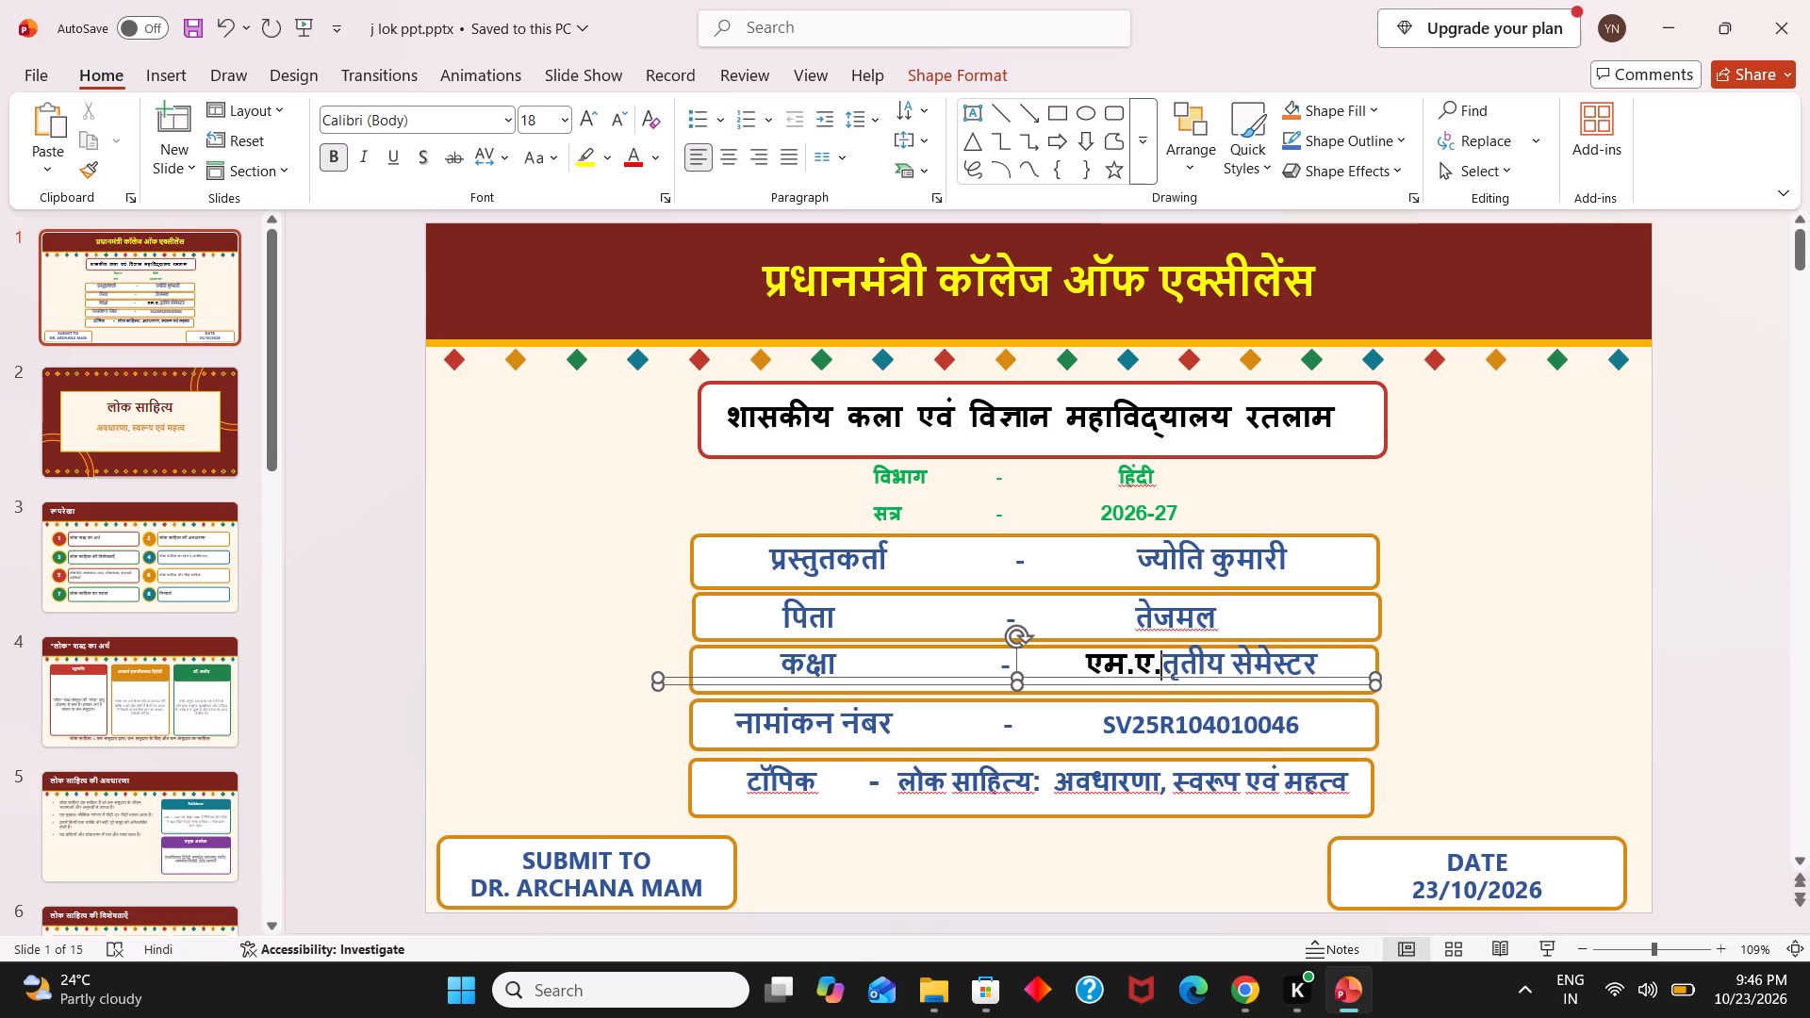
# Set the font colour of the class text एम.ए.तृतीय सेमेस्टर to Blue, Accent 1, Darker 25%.
pyautogui.click(1089, 664)
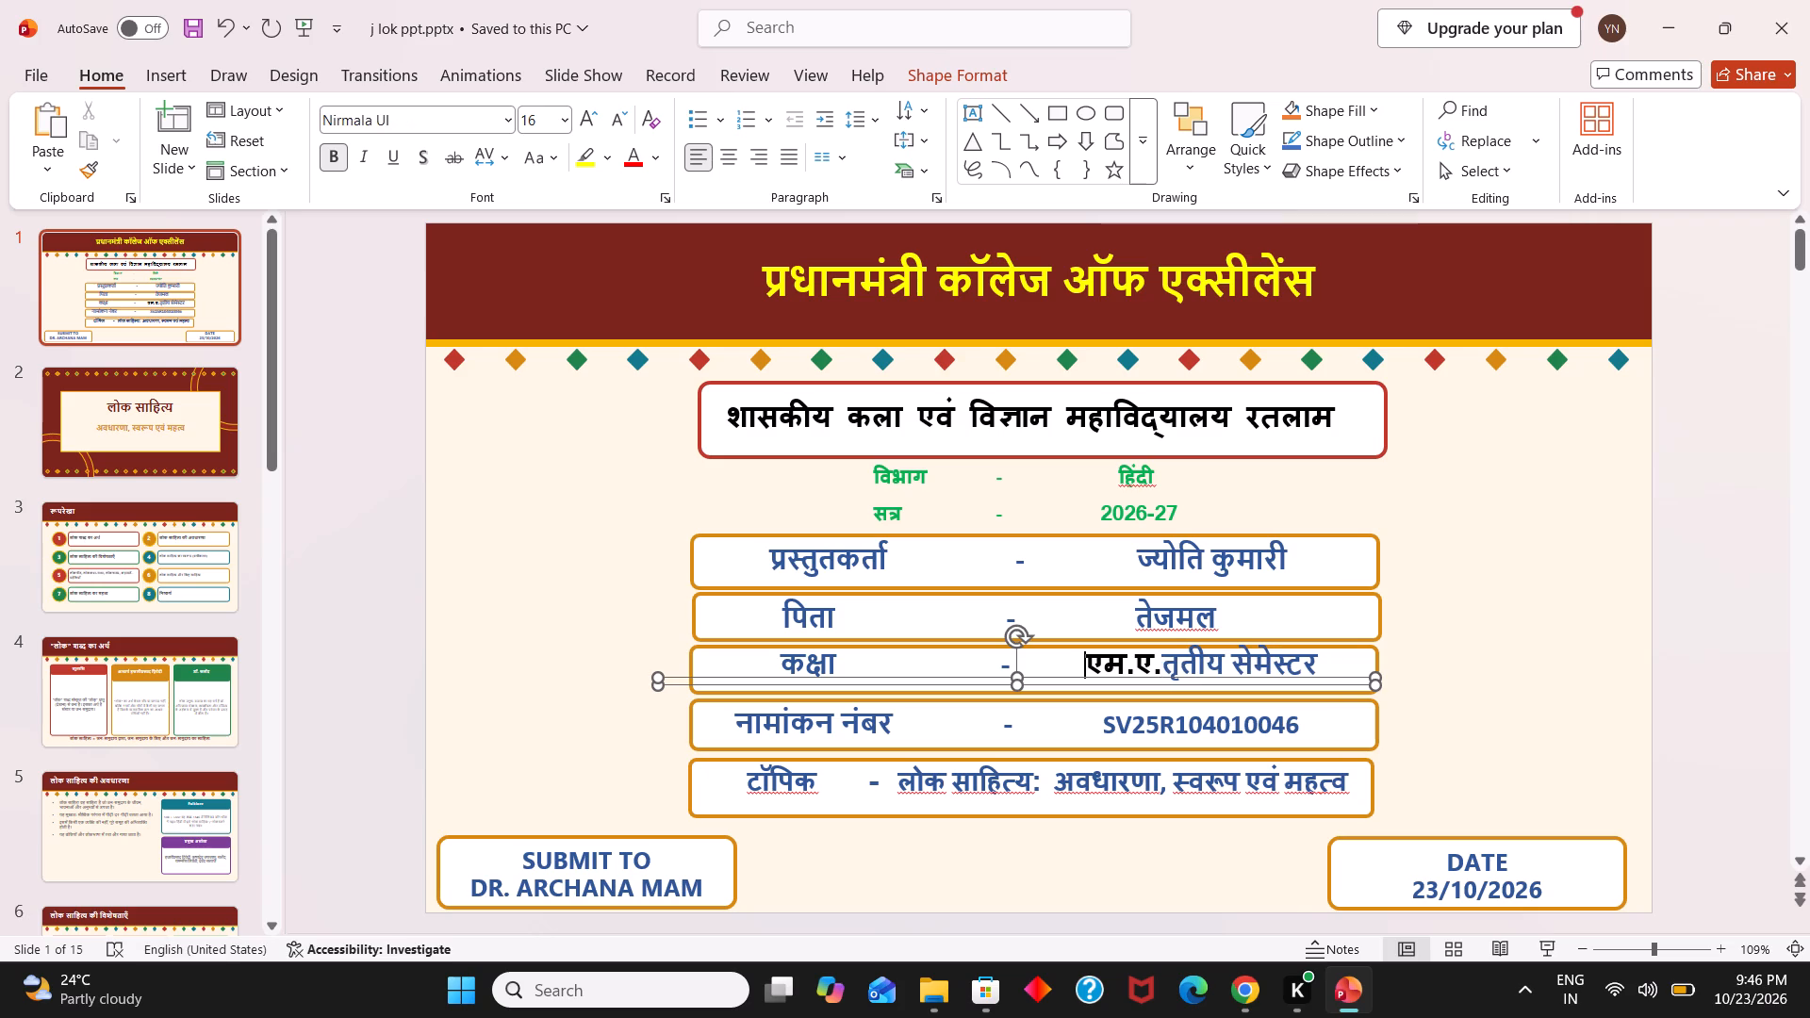
pyautogui.moveTo(1079, 653); pyautogui.dragTo(1320, 657)
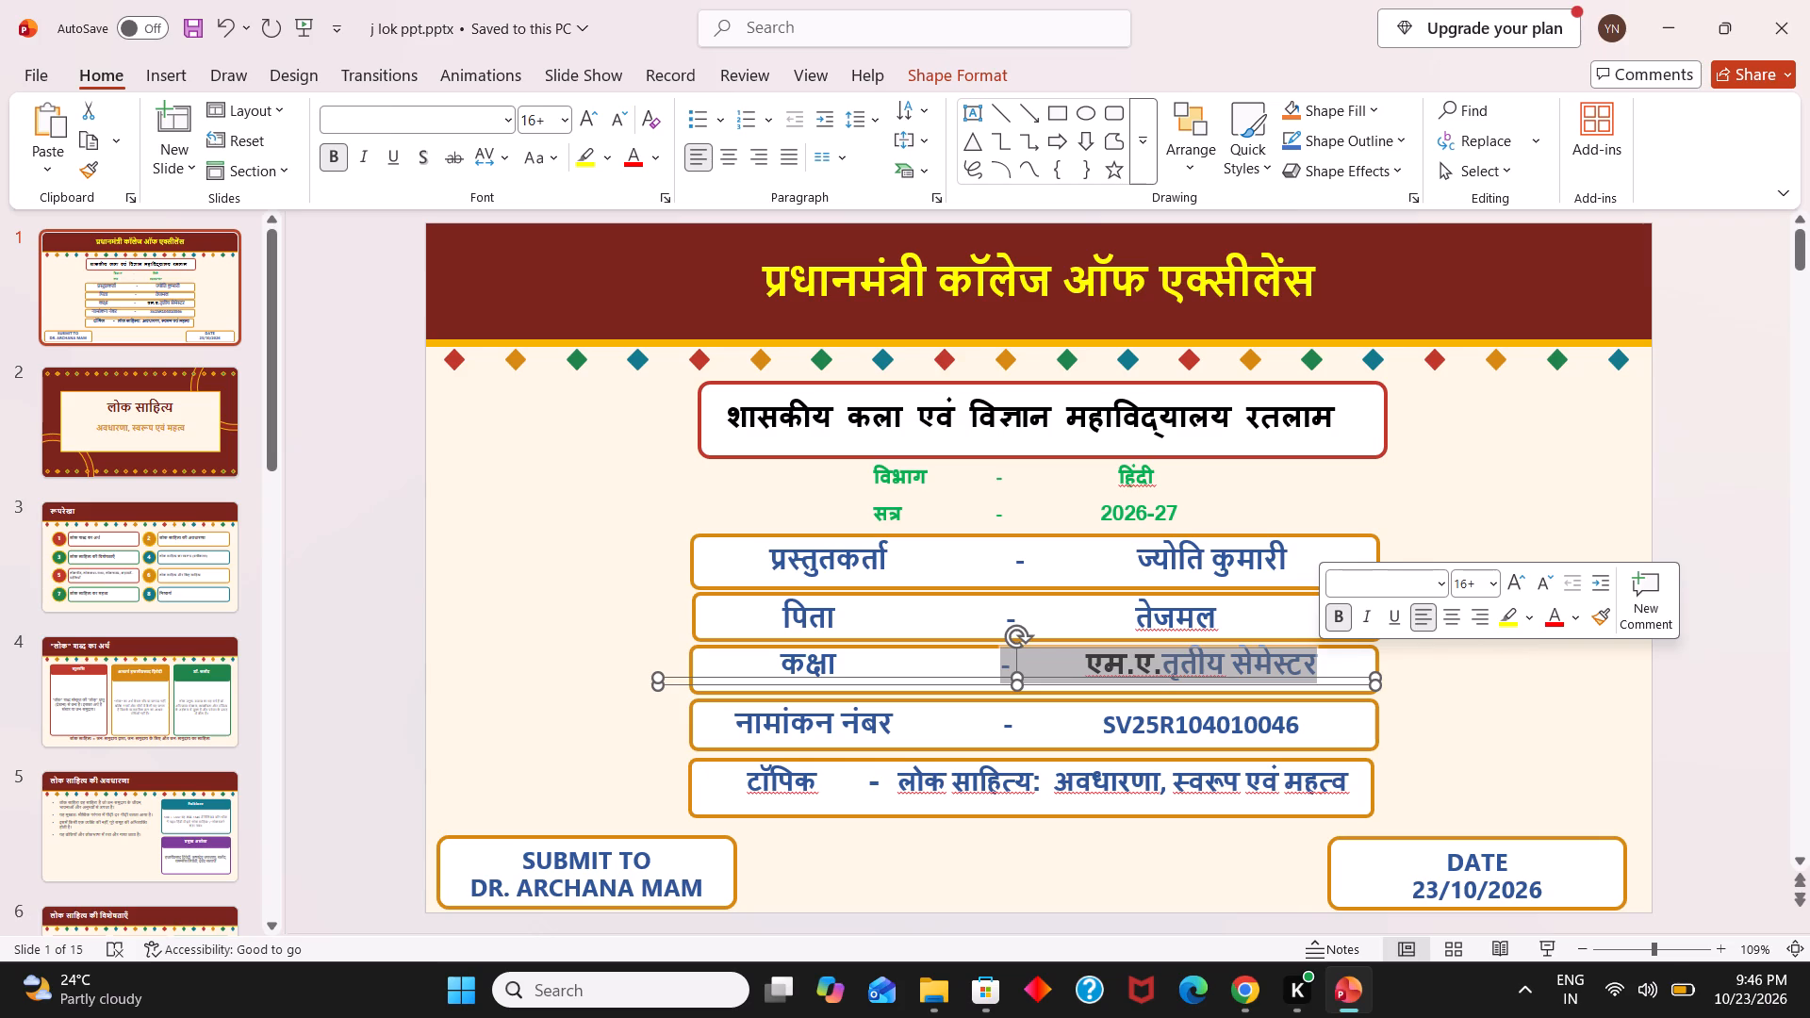
pyautogui.click(613, 149)
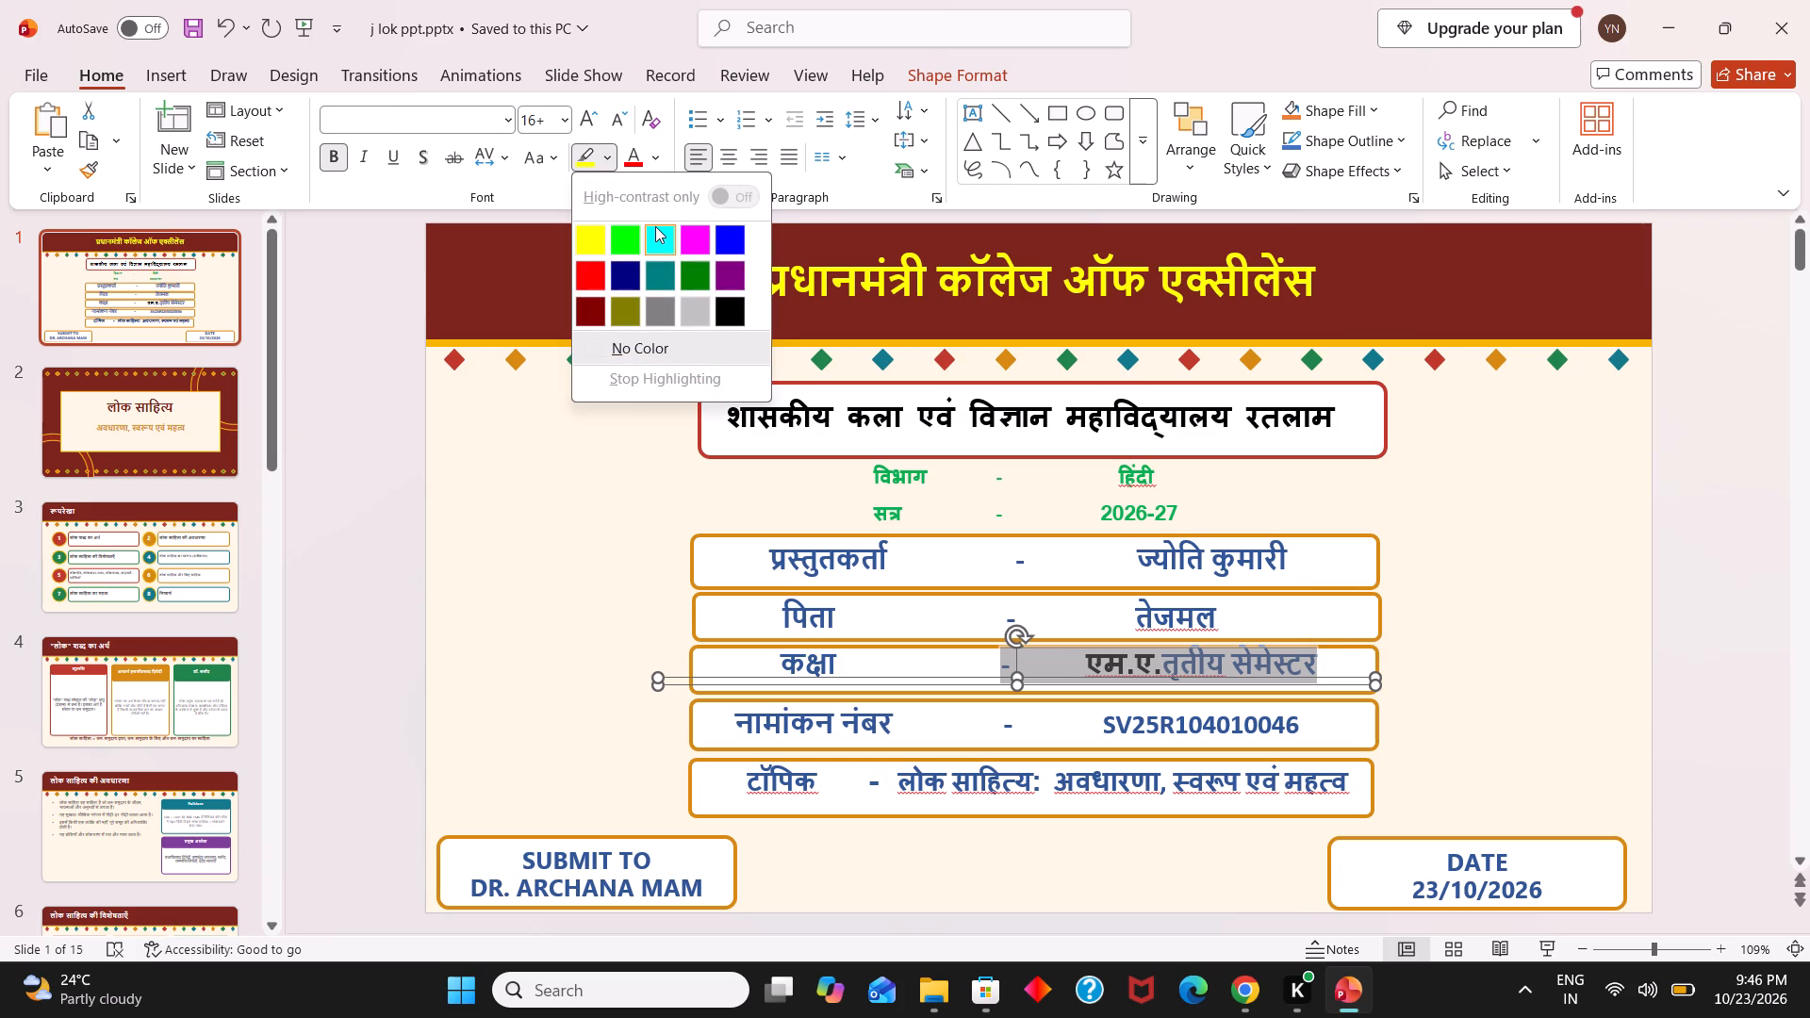
pyautogui.click(656, 156)
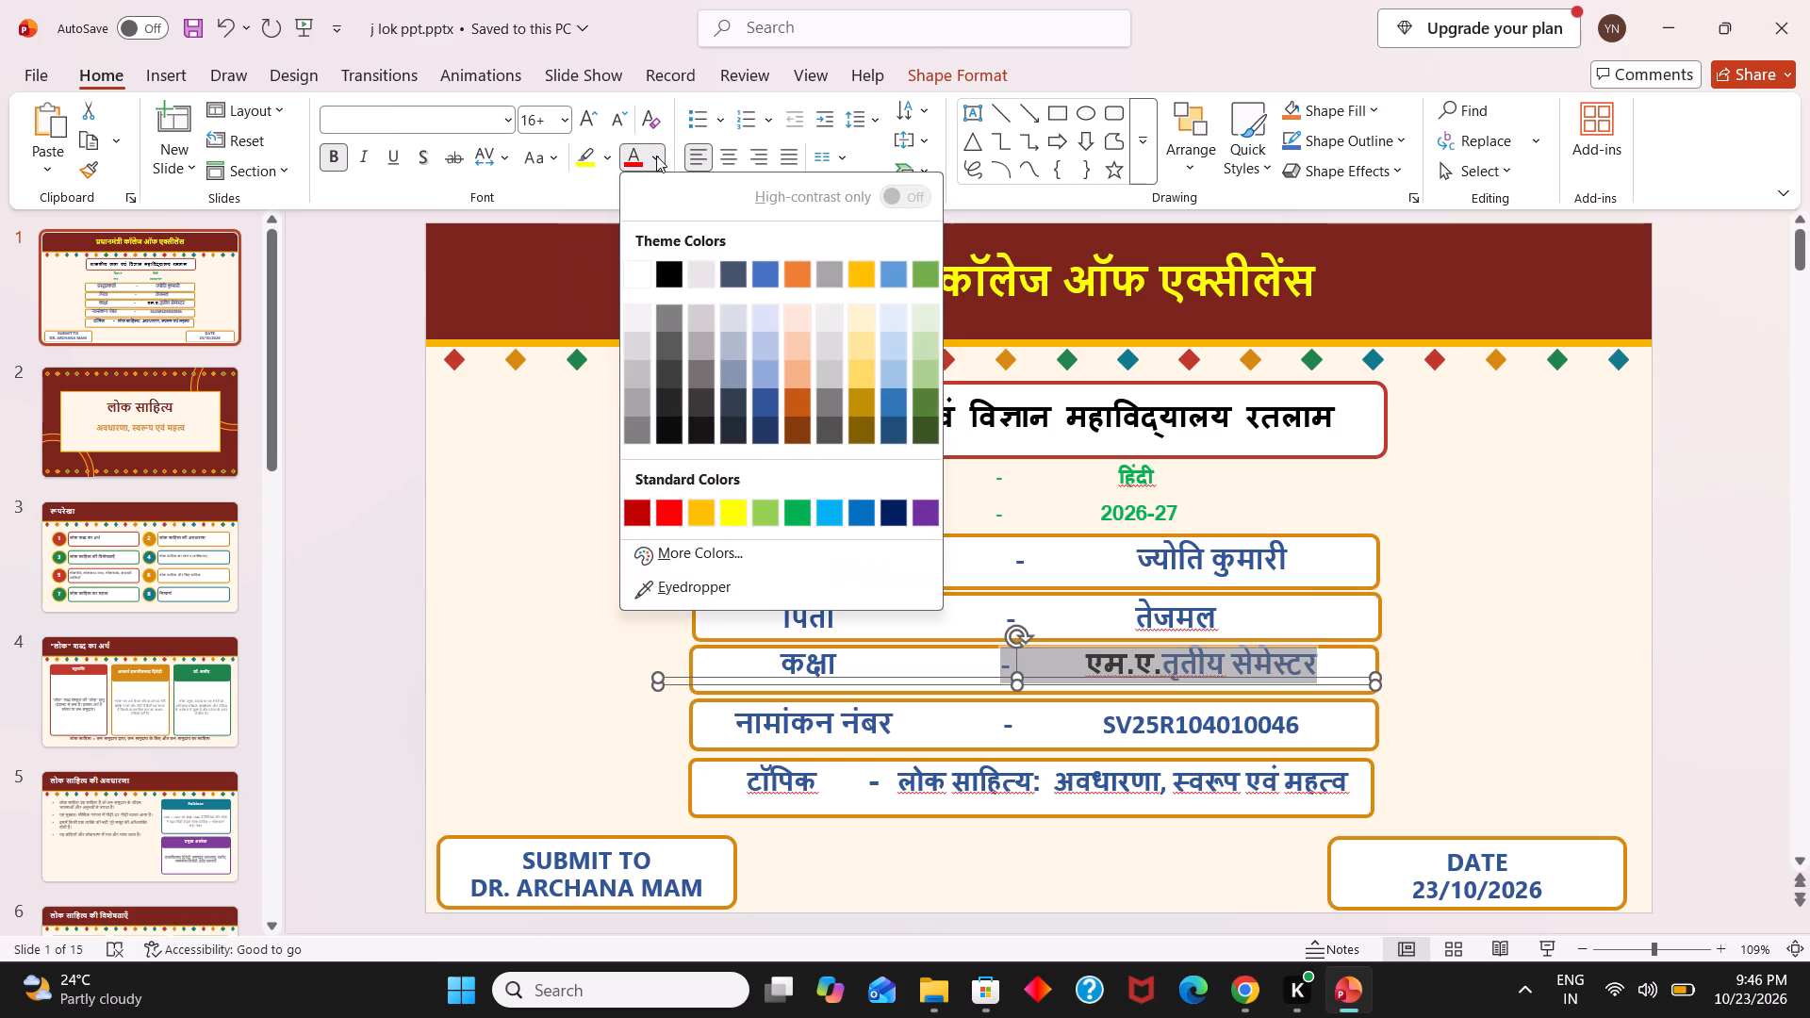
pyautogui.click(764, 393)
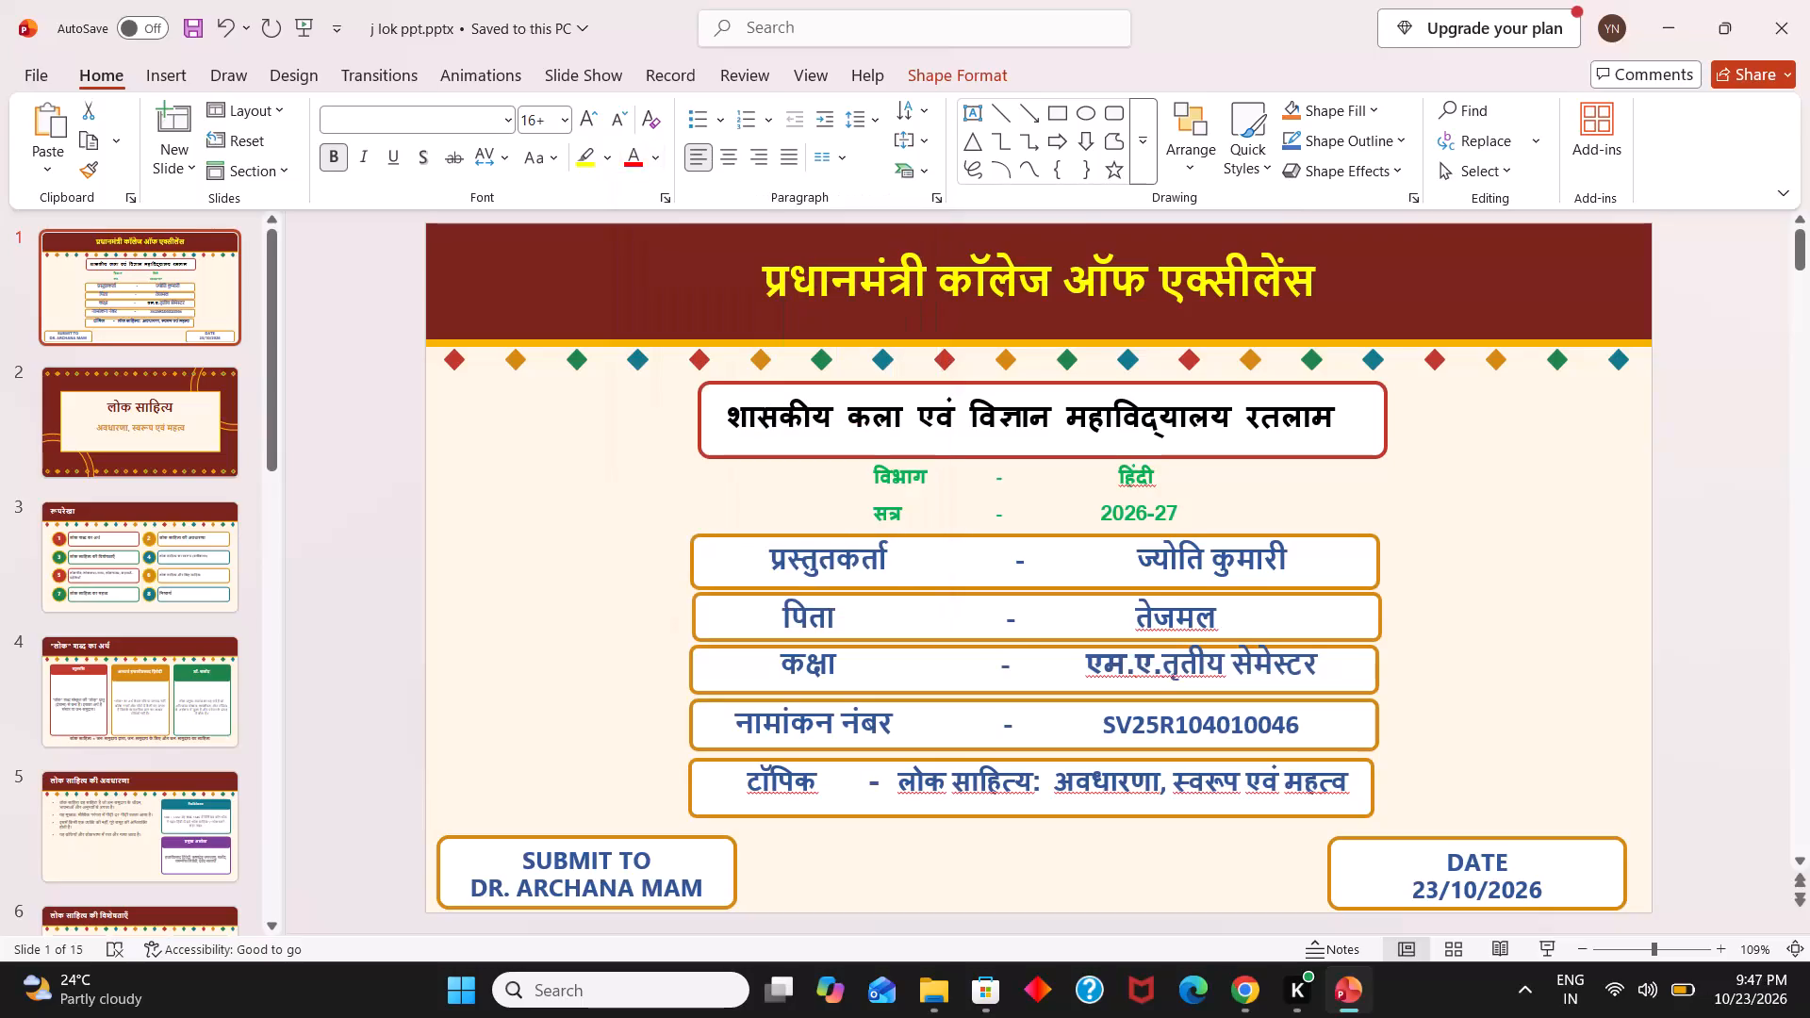
pyautogui.click(605, 493)
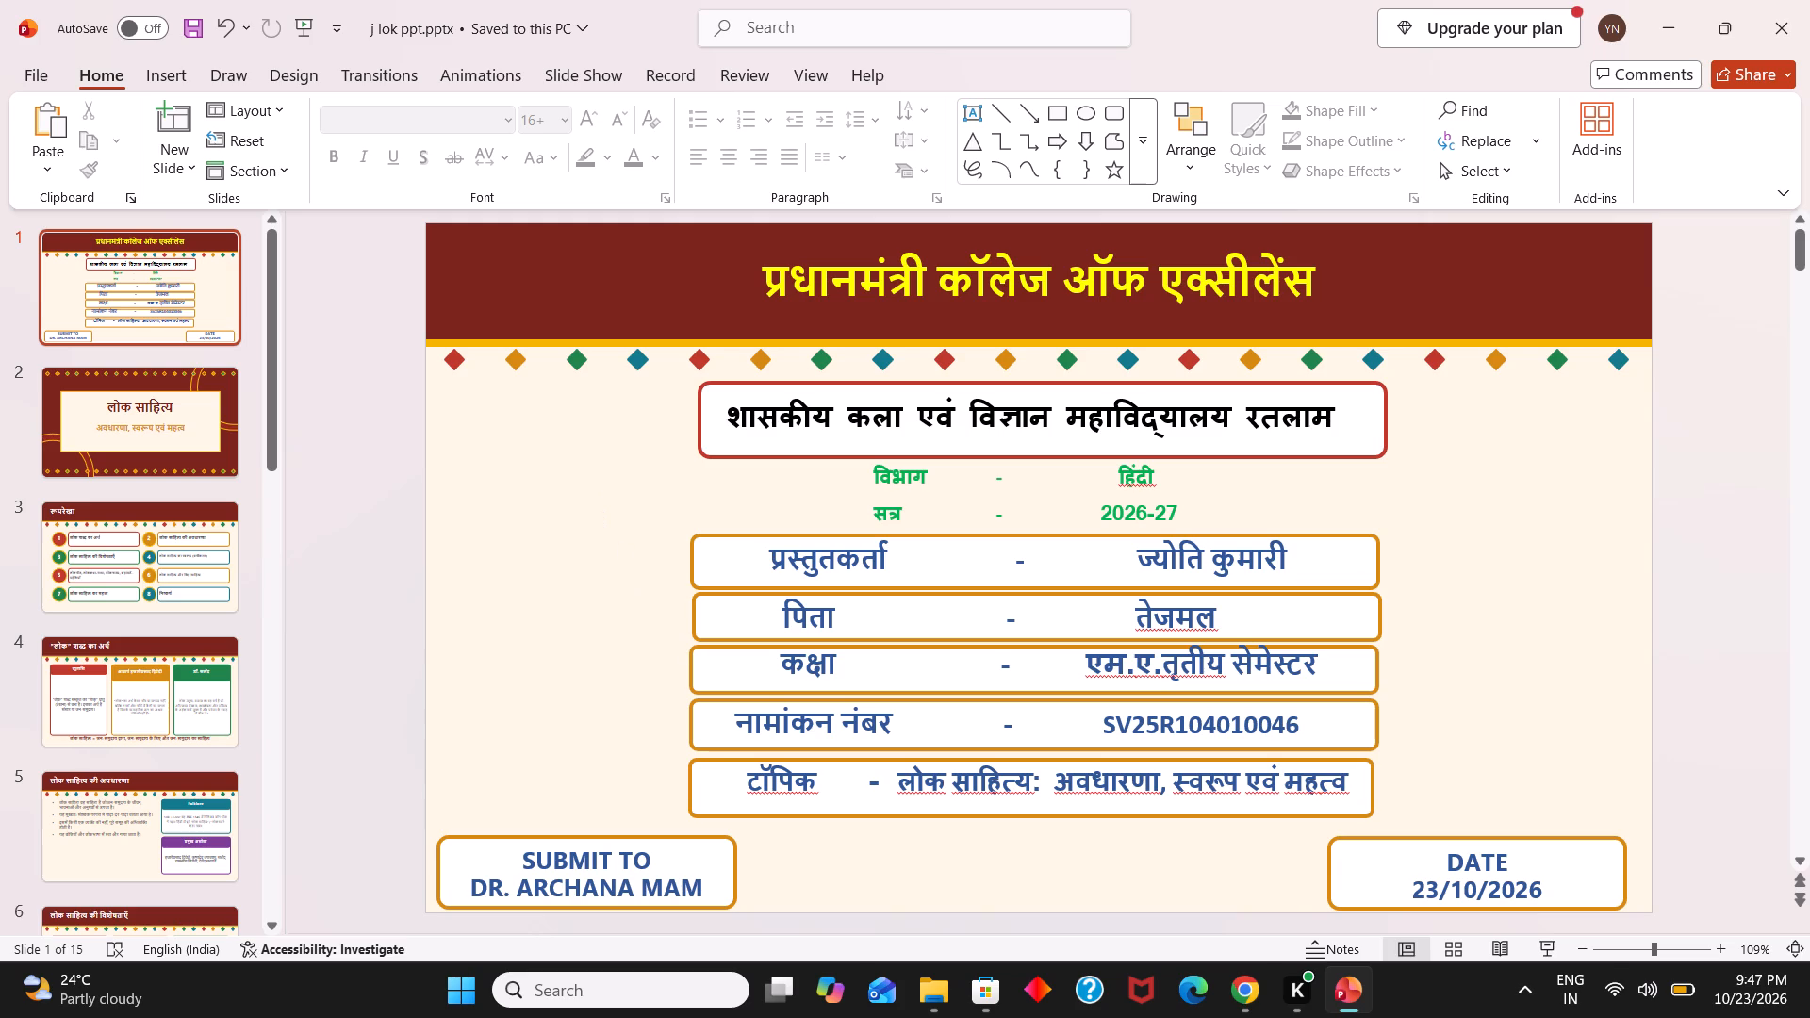
# Delete the date 23/10/2026 from beneath DATE in the title slide's date box.
pyautogui.click(1462, 897)
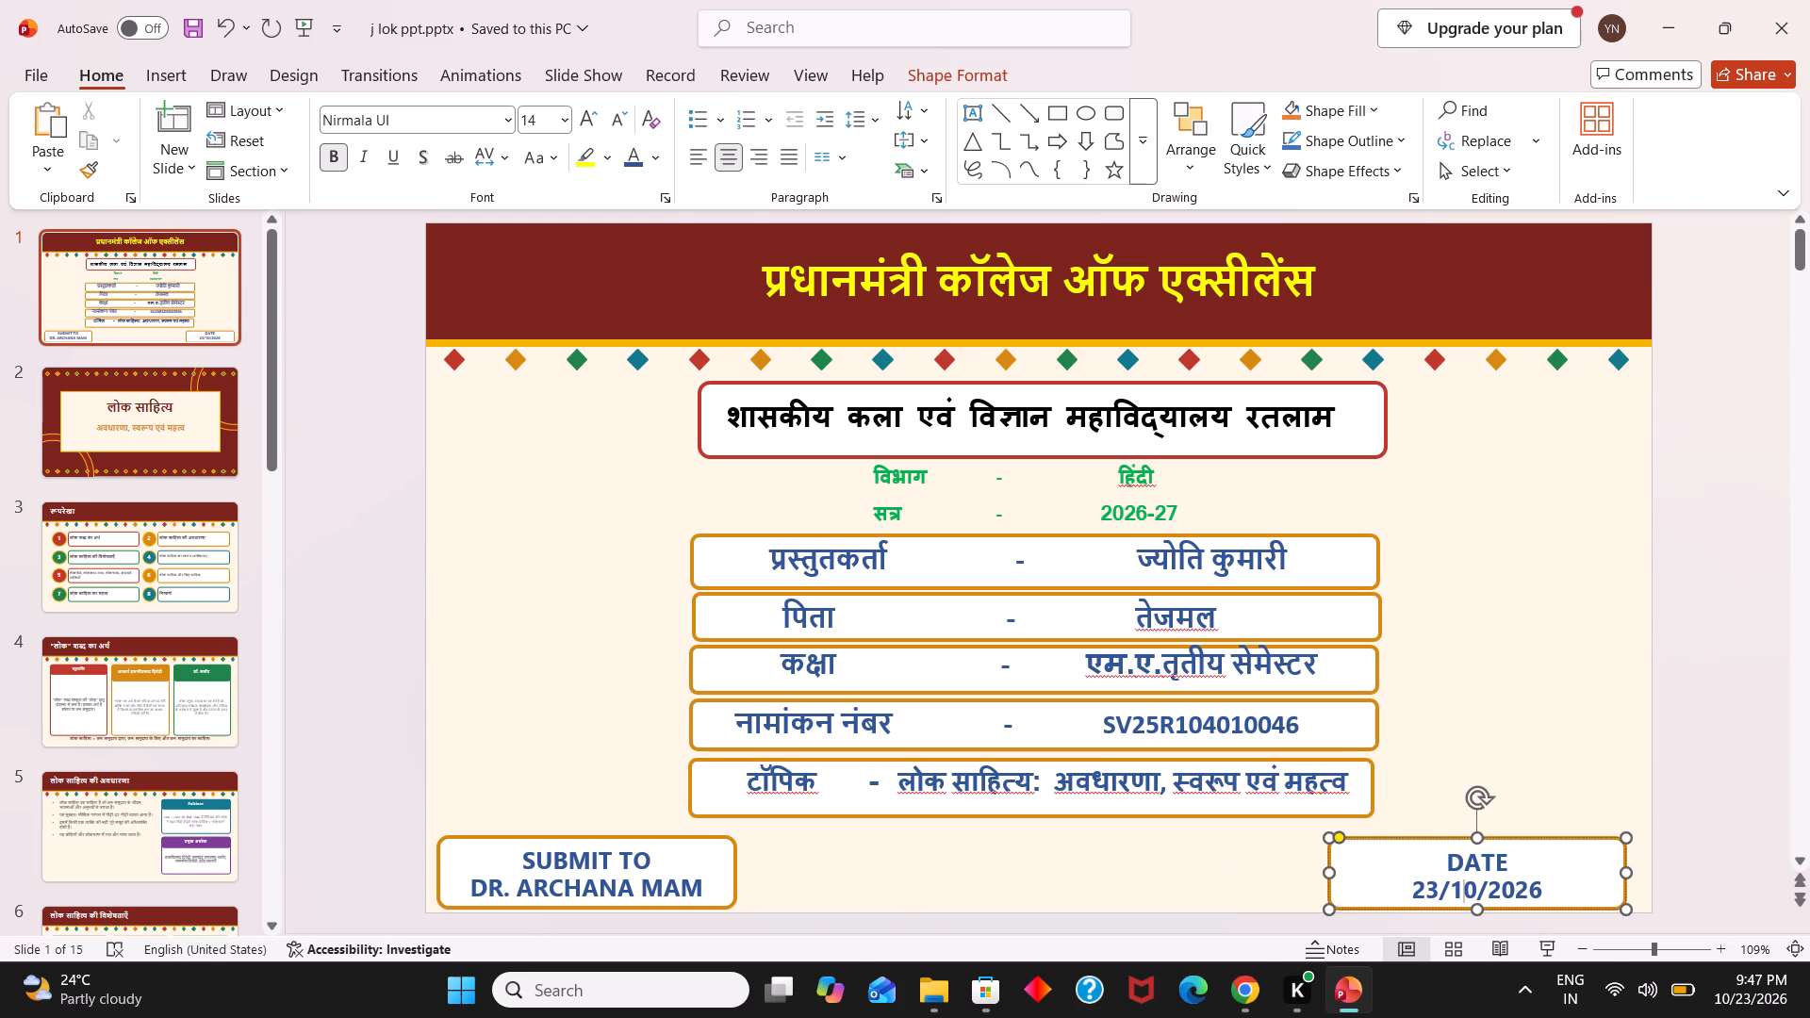
pyautogui.click(1548, 891)
pyautogui.moveTo(1548, 891); pyautogui.dragTo(1403, 881)
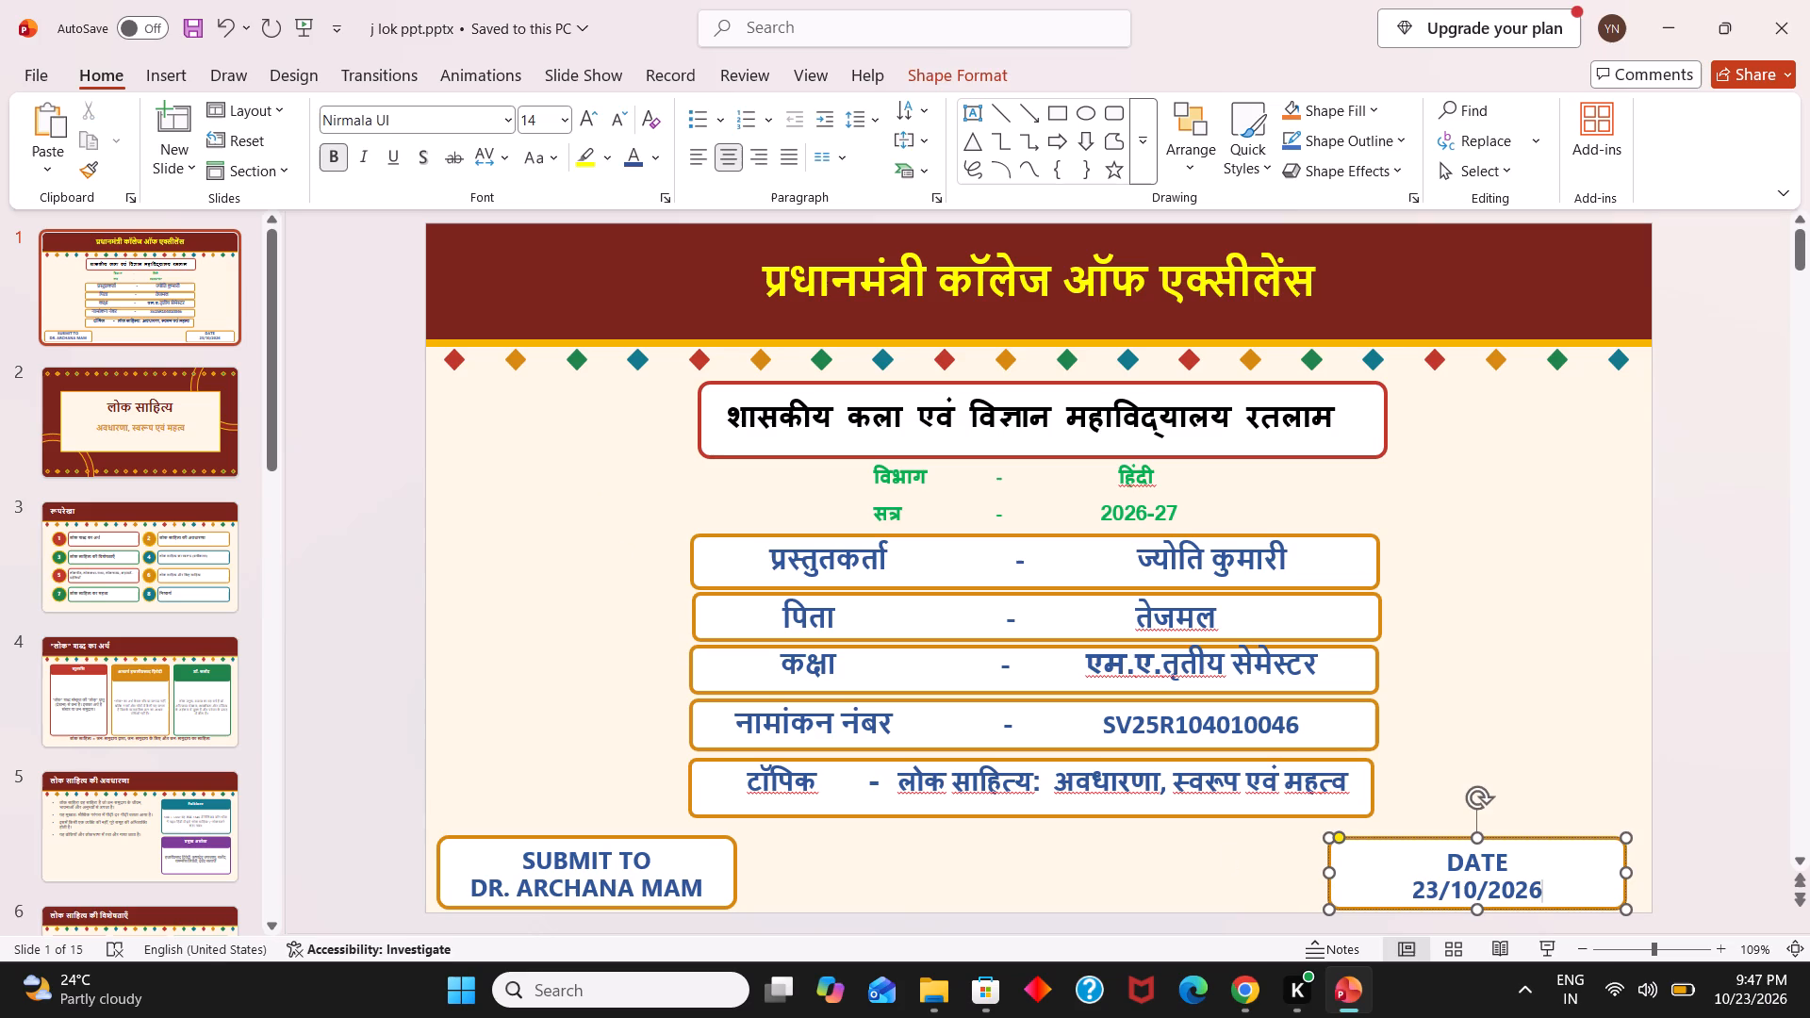
pyautogui.press('BackSpace')
pyautogui.press('BackSpace')
pyautogui.press('BackSpace')
pyautogui.press('BackSpace')
pyautogui.press('BackSpace')
pyautogui.press('BackSpace')
pyautogui.press('BackSpace')
pyautogui.press('BackSpace')
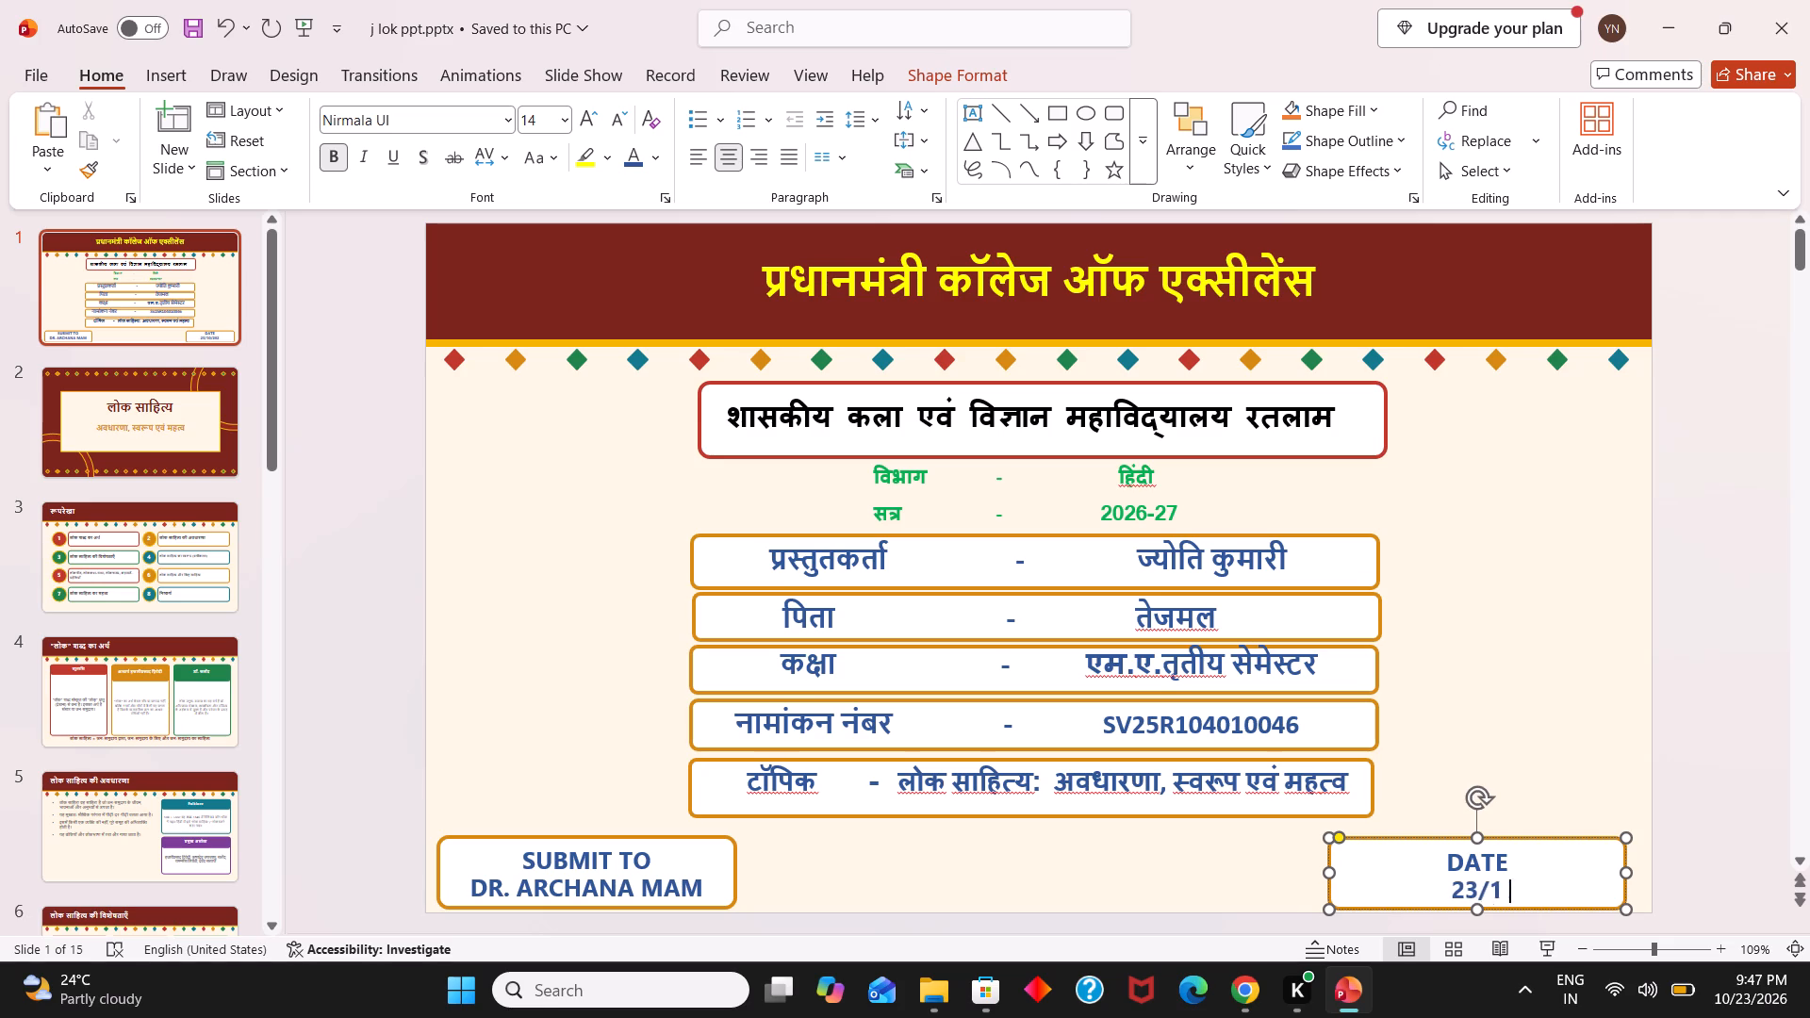
pyautogui.press('BackSpace')
pyautogui.press('BackSpace')
pyautogui.press('BackSpace')
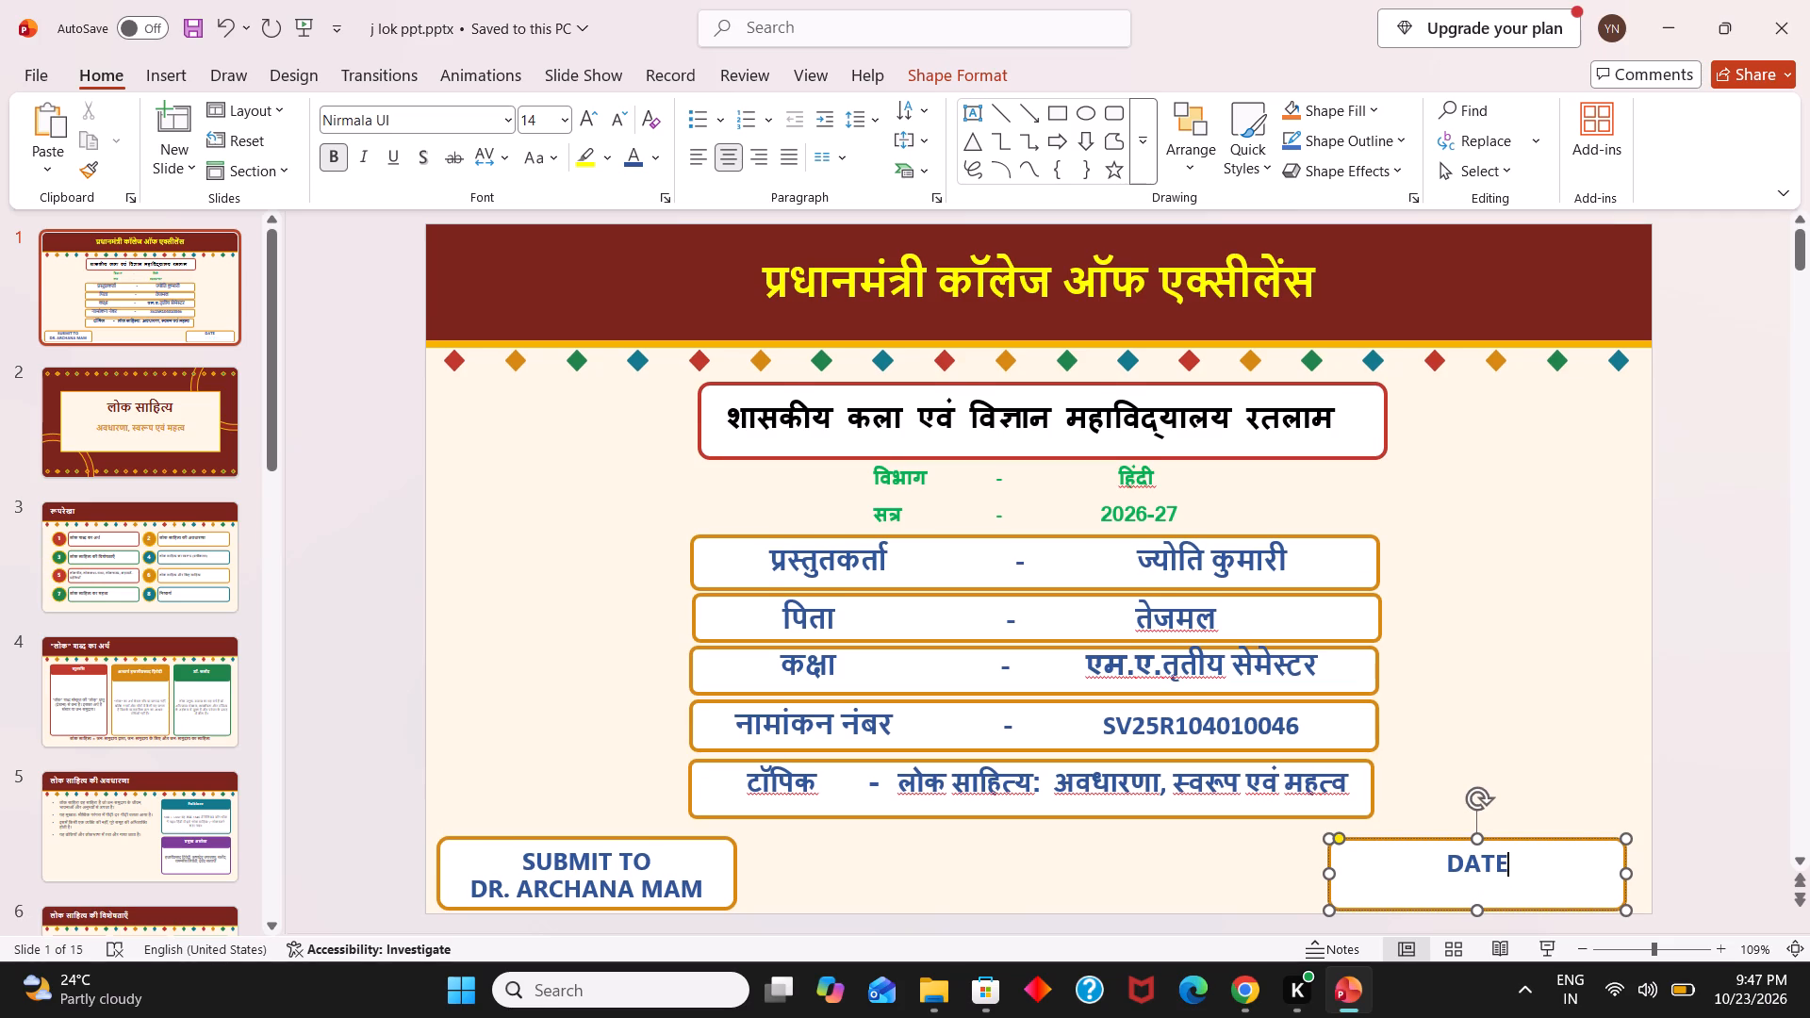
# Replace the word DATE in the date box with the copied word दिनांक.
pyautogui.doubleClick(1489, 869)
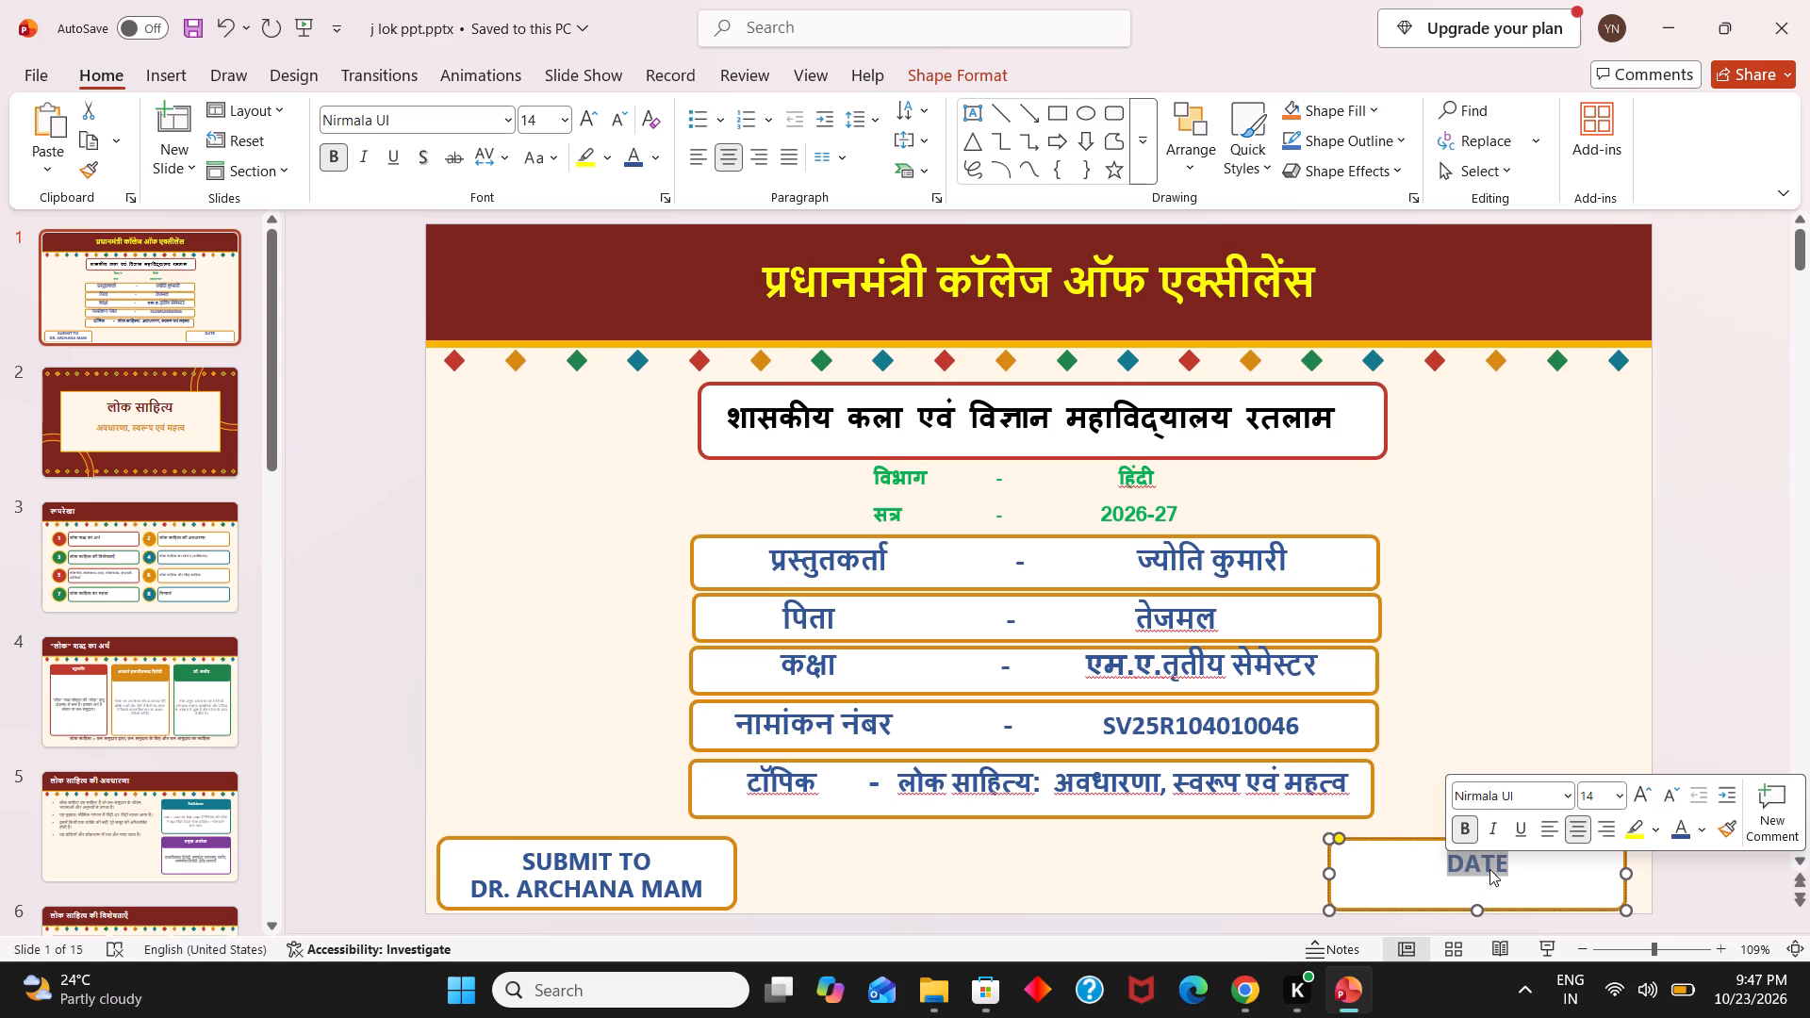
pyautogui.press('super+v')
pyautogui.click(1473, 551)
pyautogui.hotkey('ctrl', 'v')
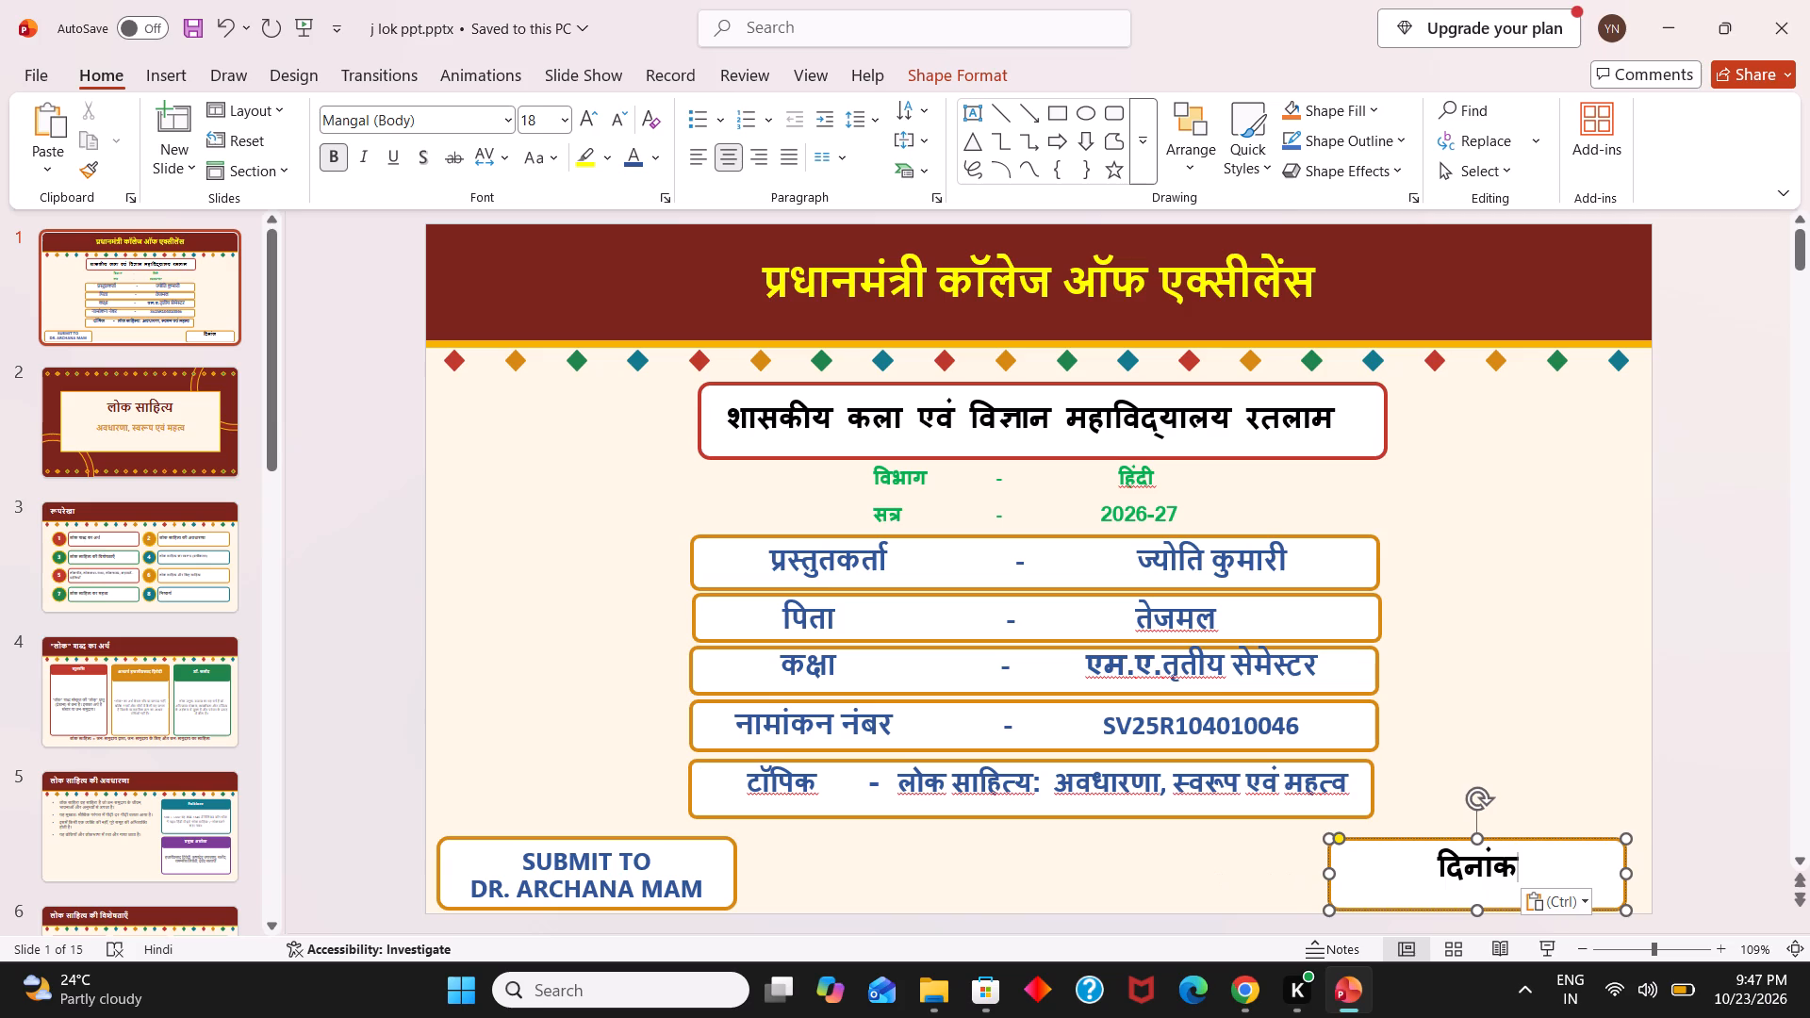
# Set the font size of दिनांक in the date box to 16.
pyautogui.doubleClick(1488, 860)
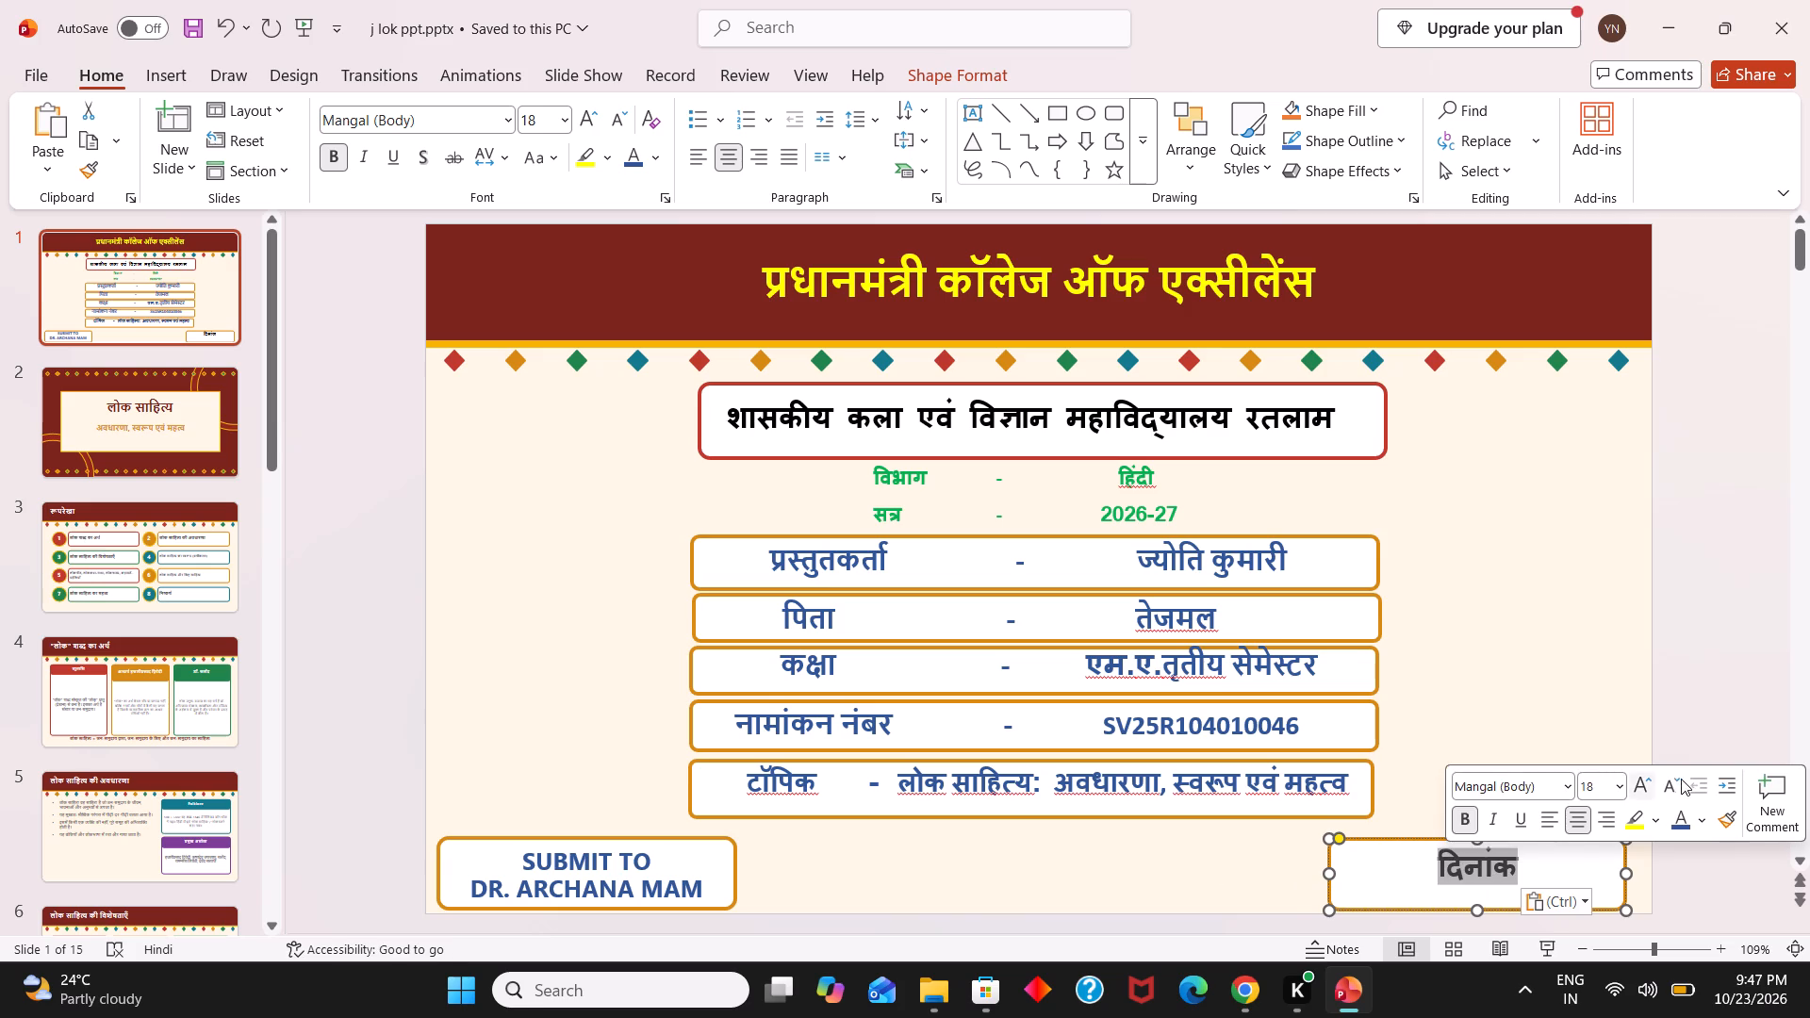
pyautogui.click(1625, 782)
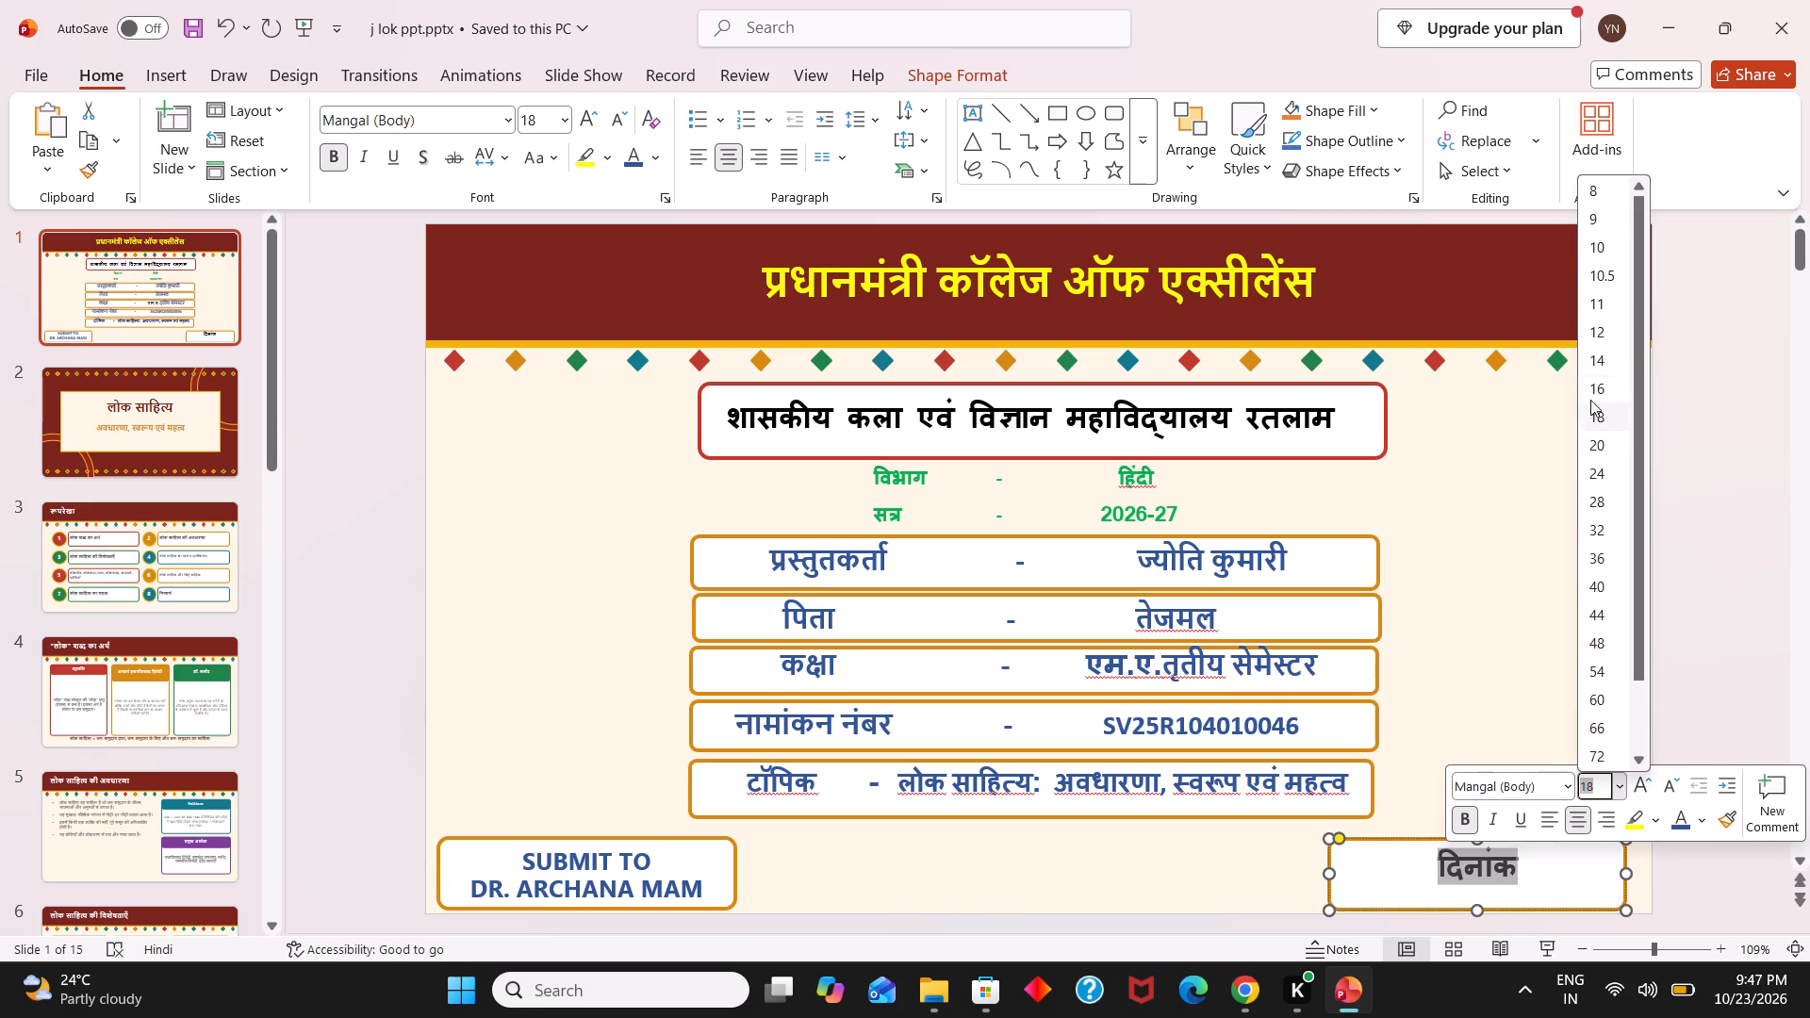
pyautogui.click(1598, 386)
pyautogui.click(1230, 851)
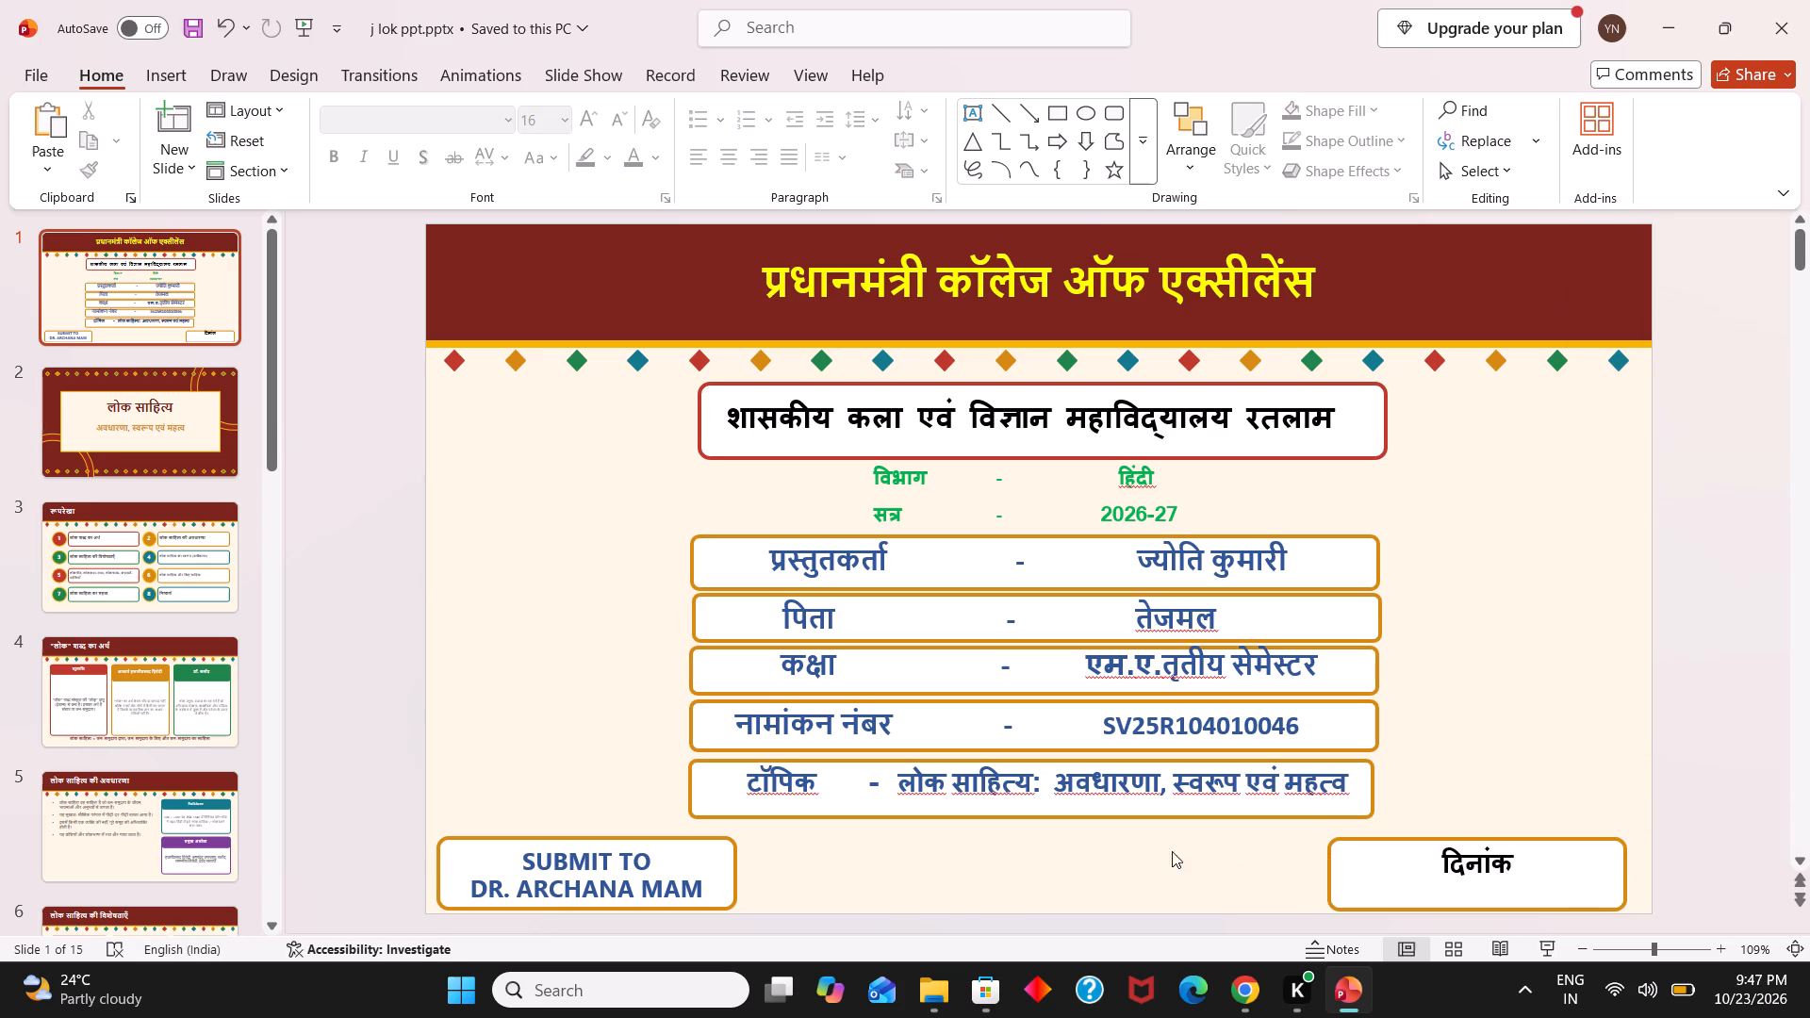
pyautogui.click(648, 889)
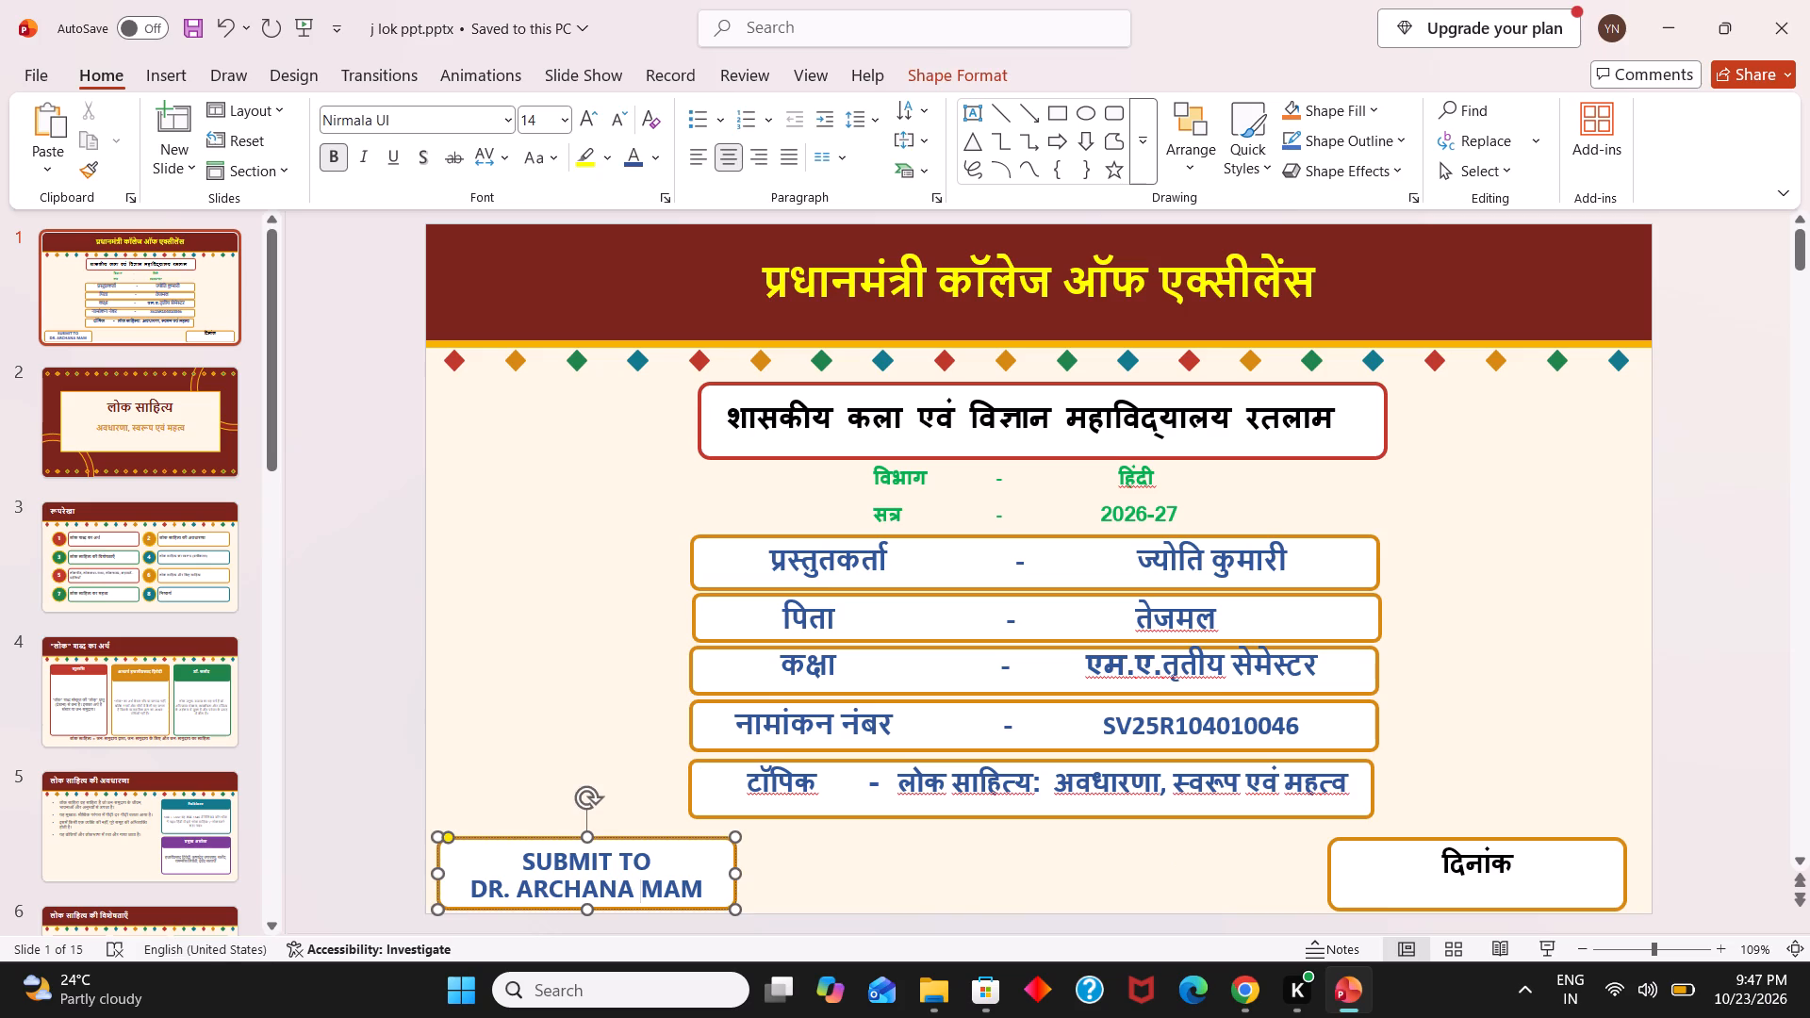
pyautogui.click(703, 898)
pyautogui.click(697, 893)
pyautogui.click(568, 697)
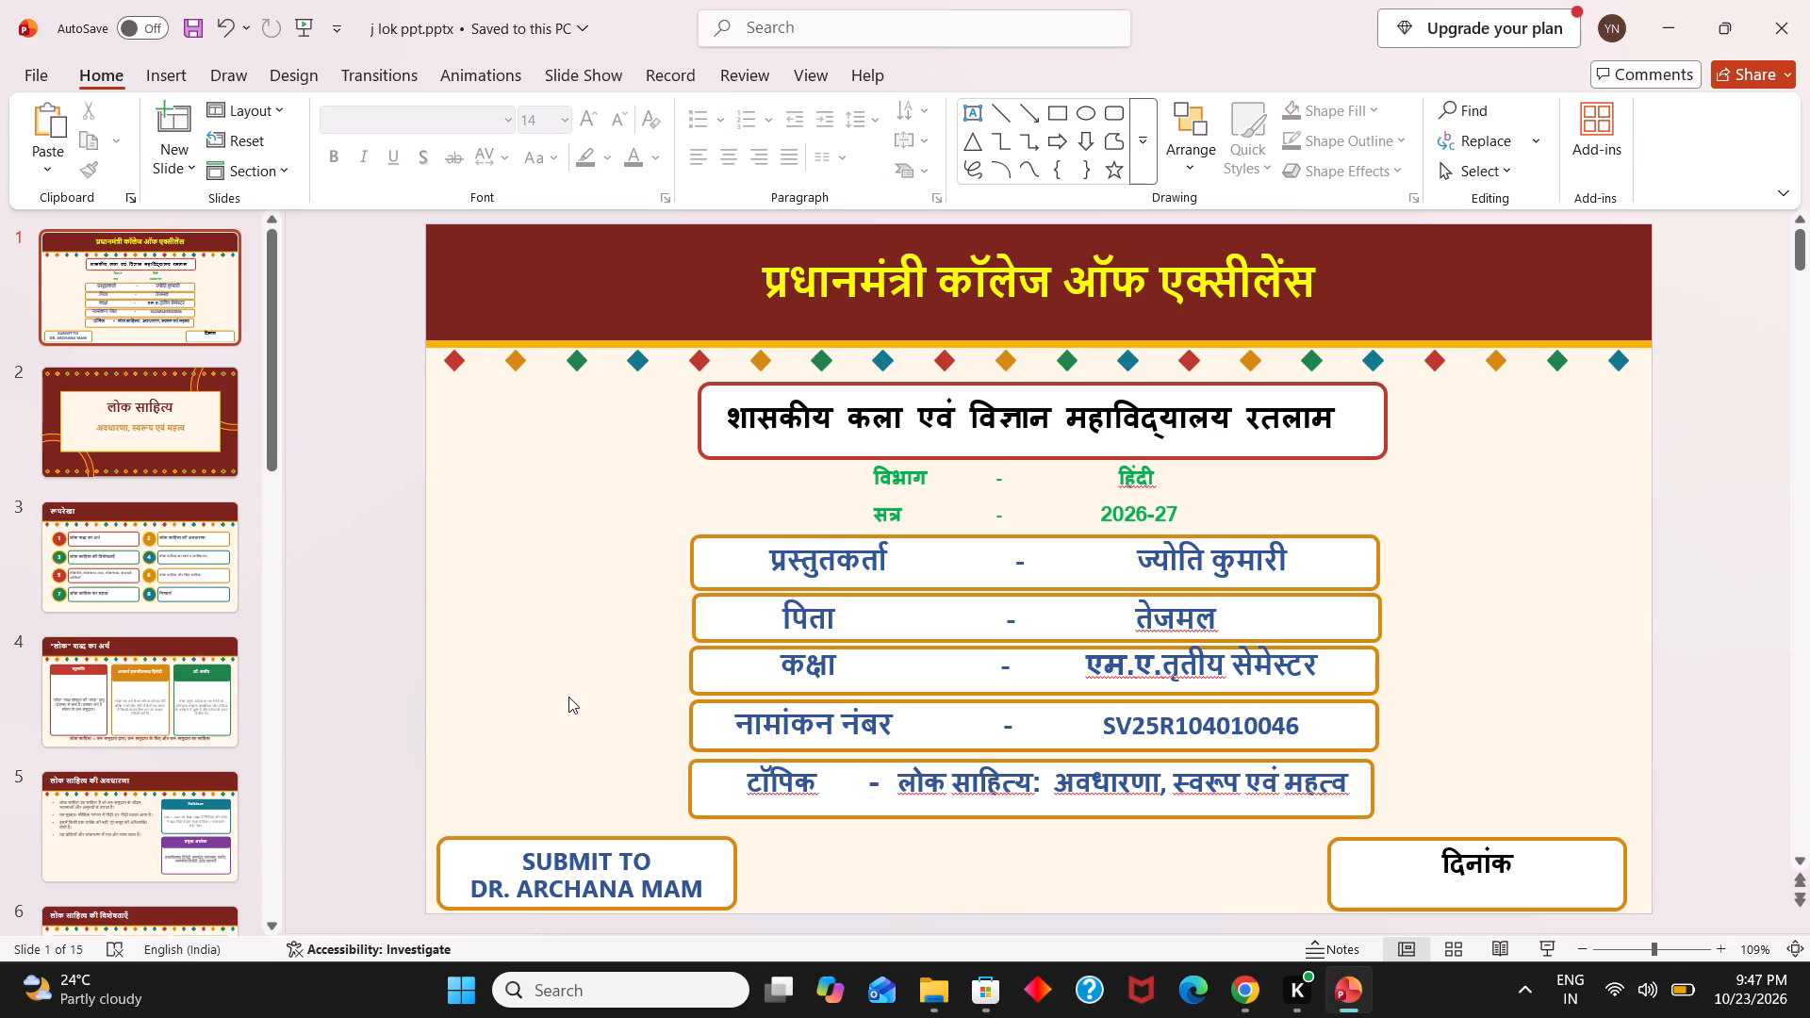
# Save the j lok ppt presentation.
pyautogui.hotkey('ctrl', 's')
pyautogui.hotkey('ctrl', 's')
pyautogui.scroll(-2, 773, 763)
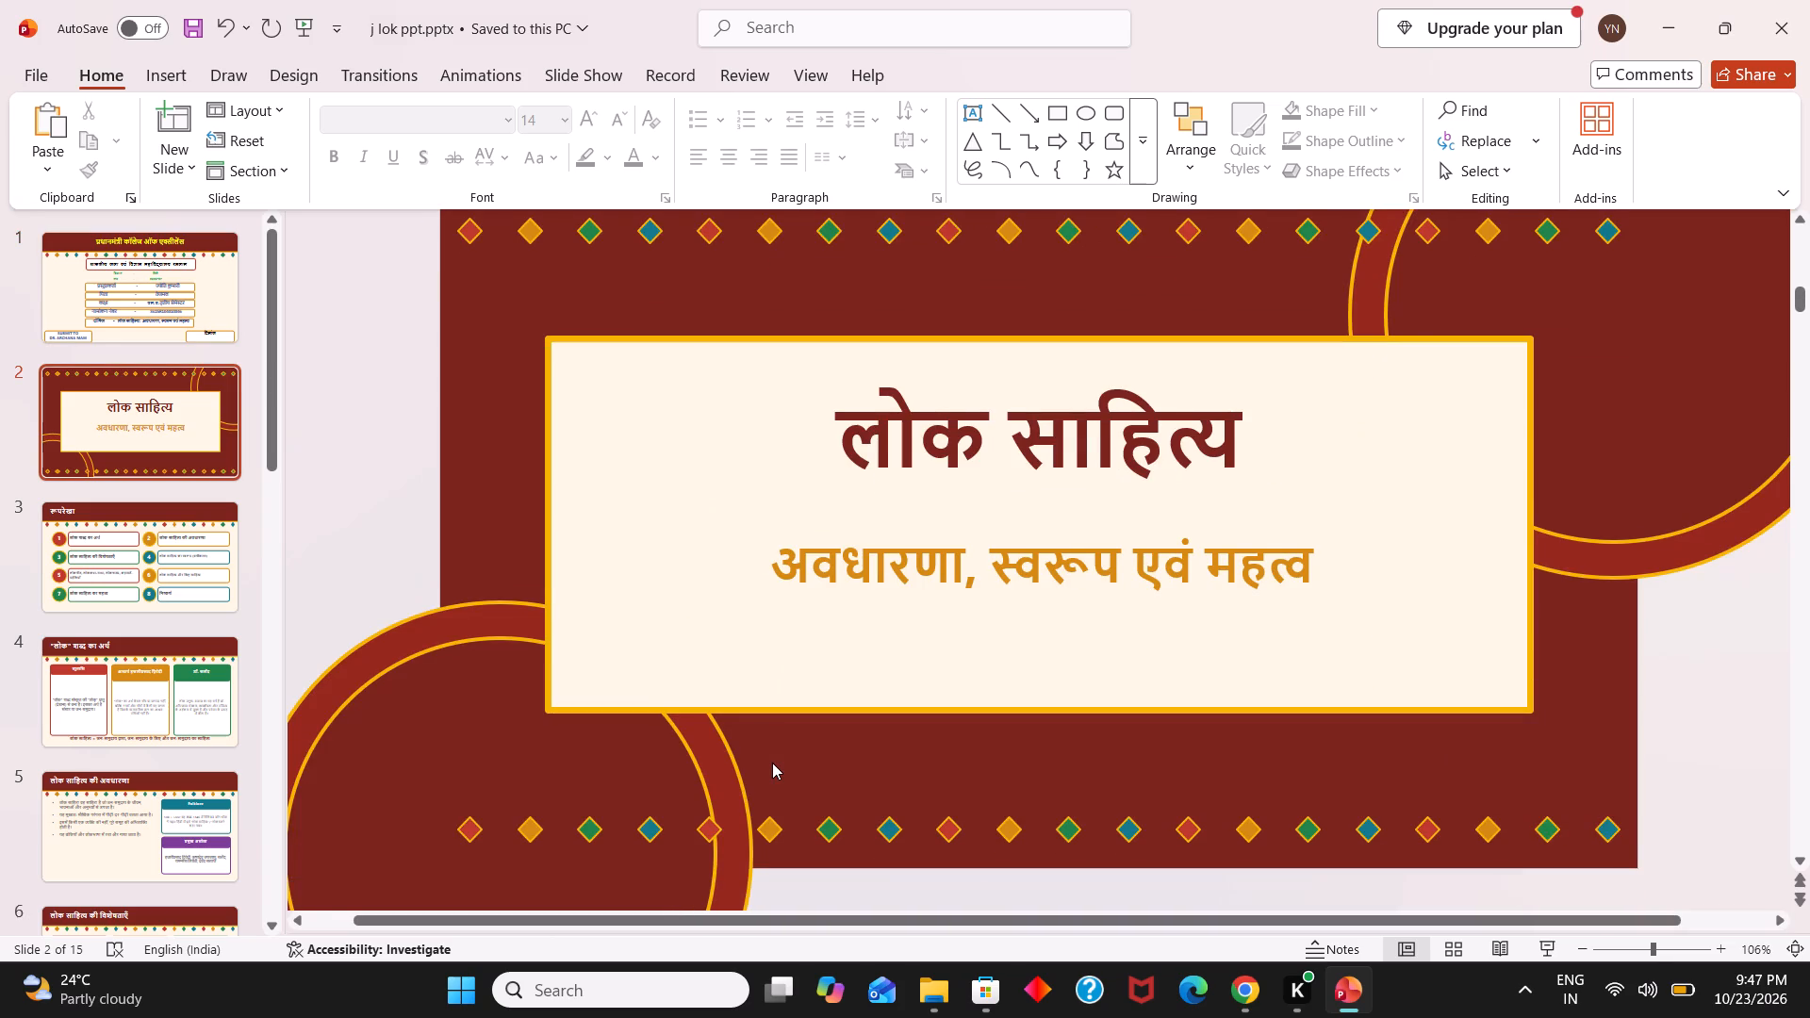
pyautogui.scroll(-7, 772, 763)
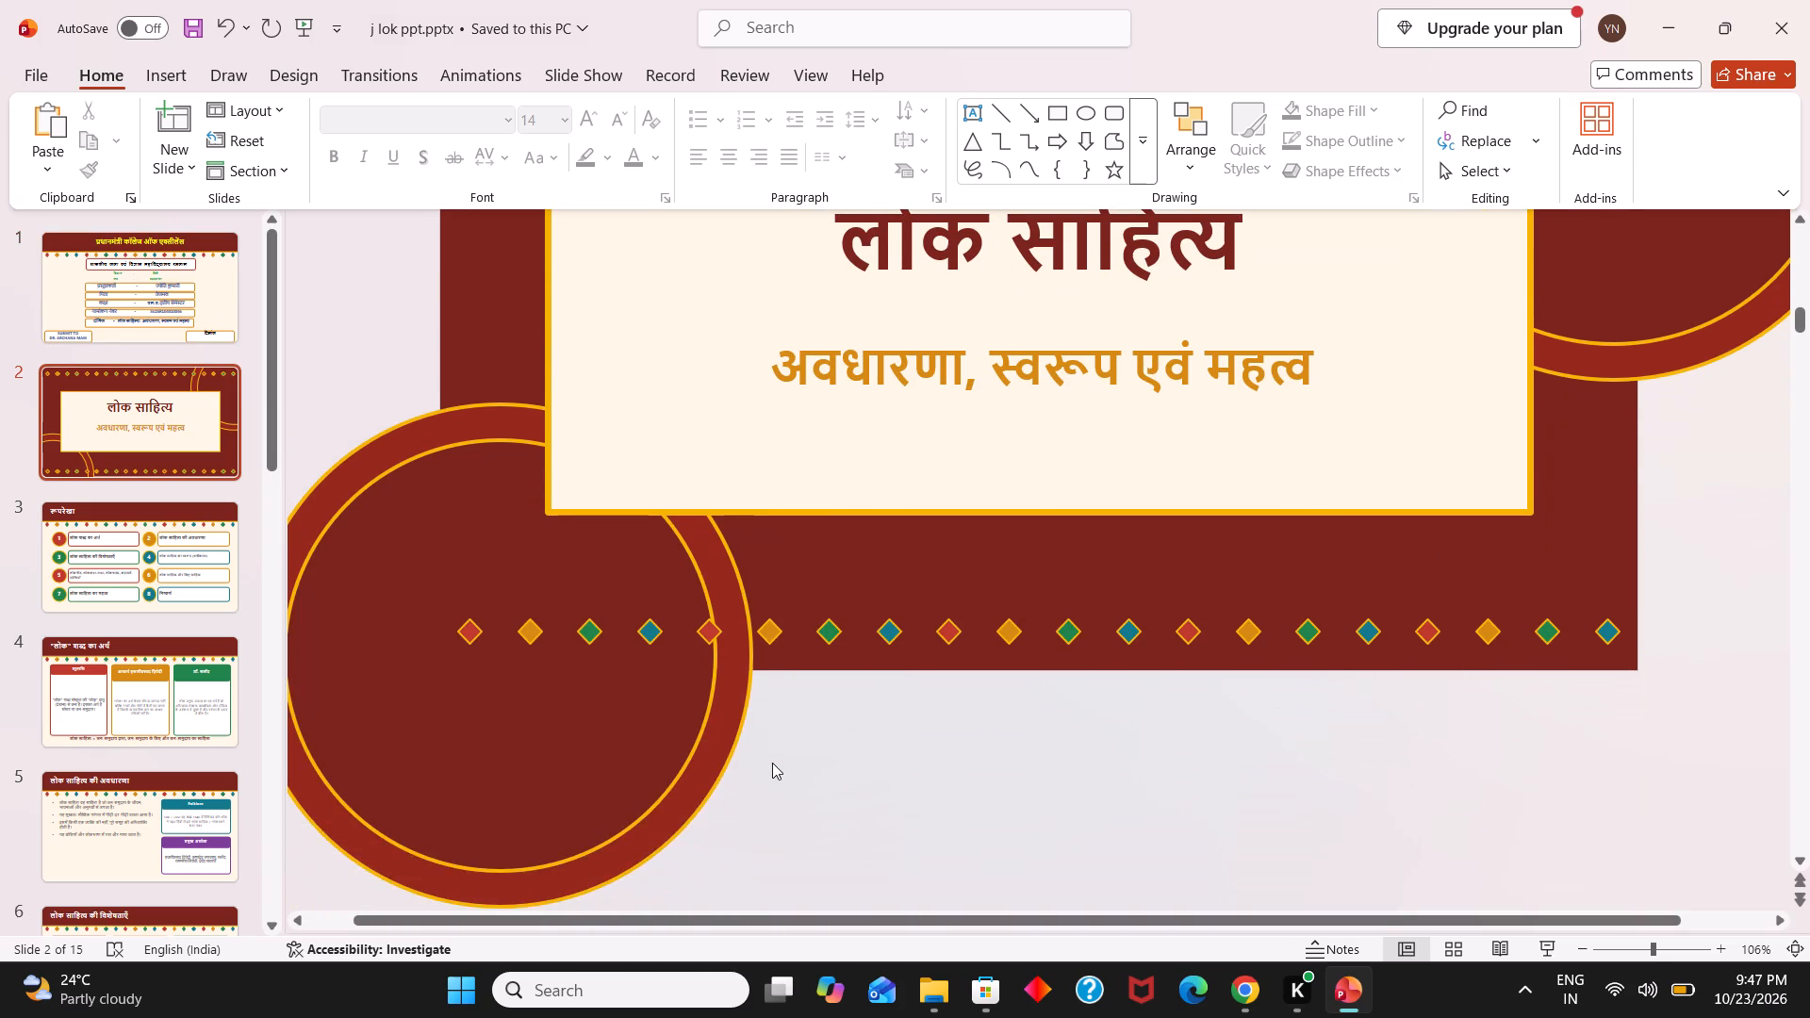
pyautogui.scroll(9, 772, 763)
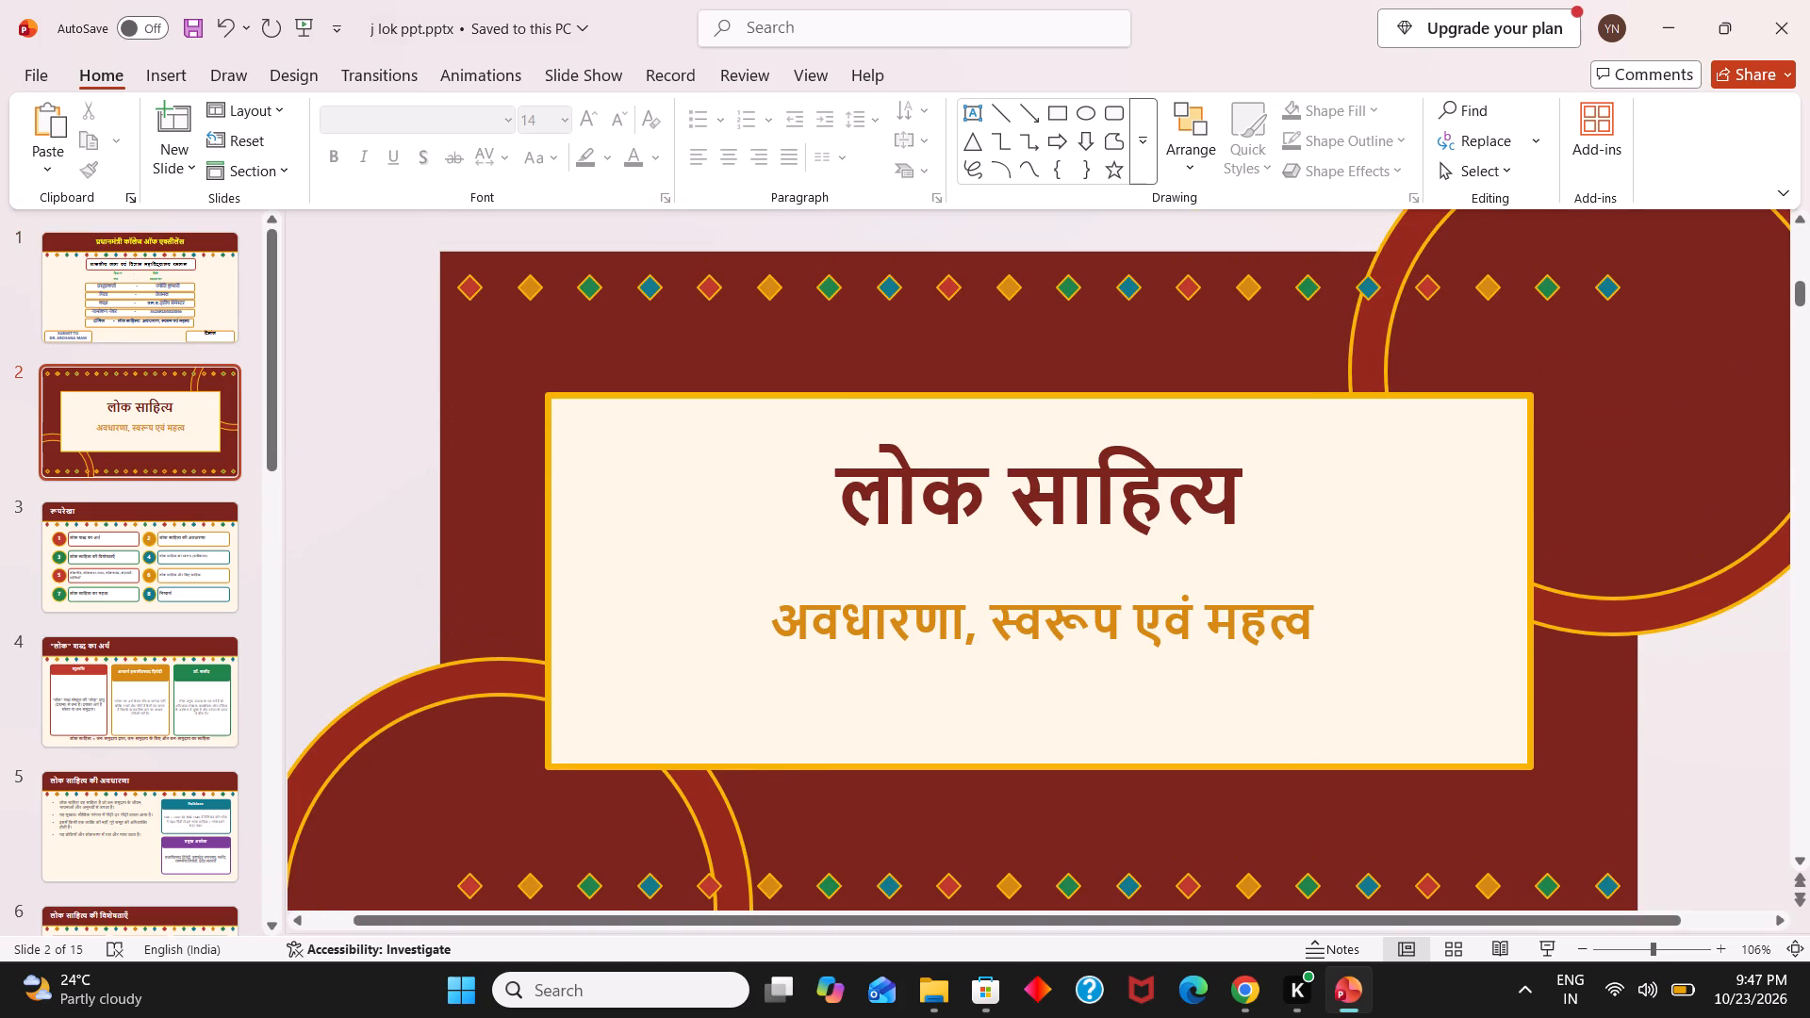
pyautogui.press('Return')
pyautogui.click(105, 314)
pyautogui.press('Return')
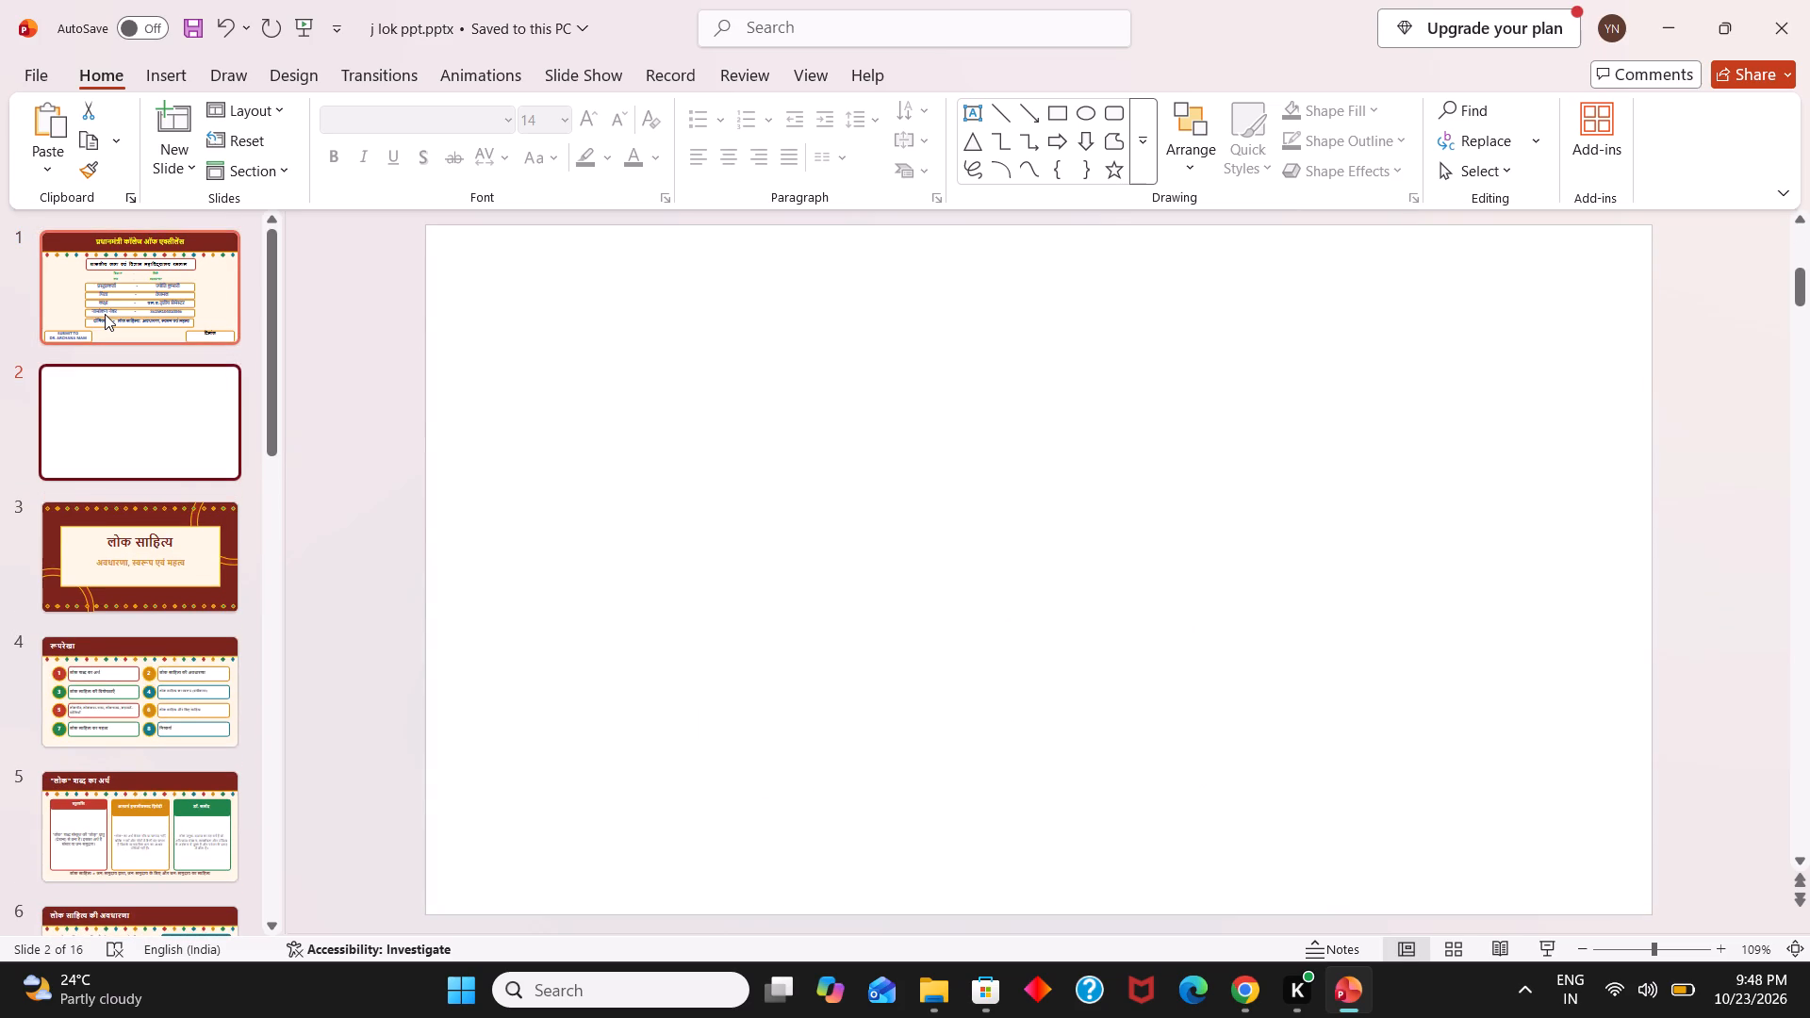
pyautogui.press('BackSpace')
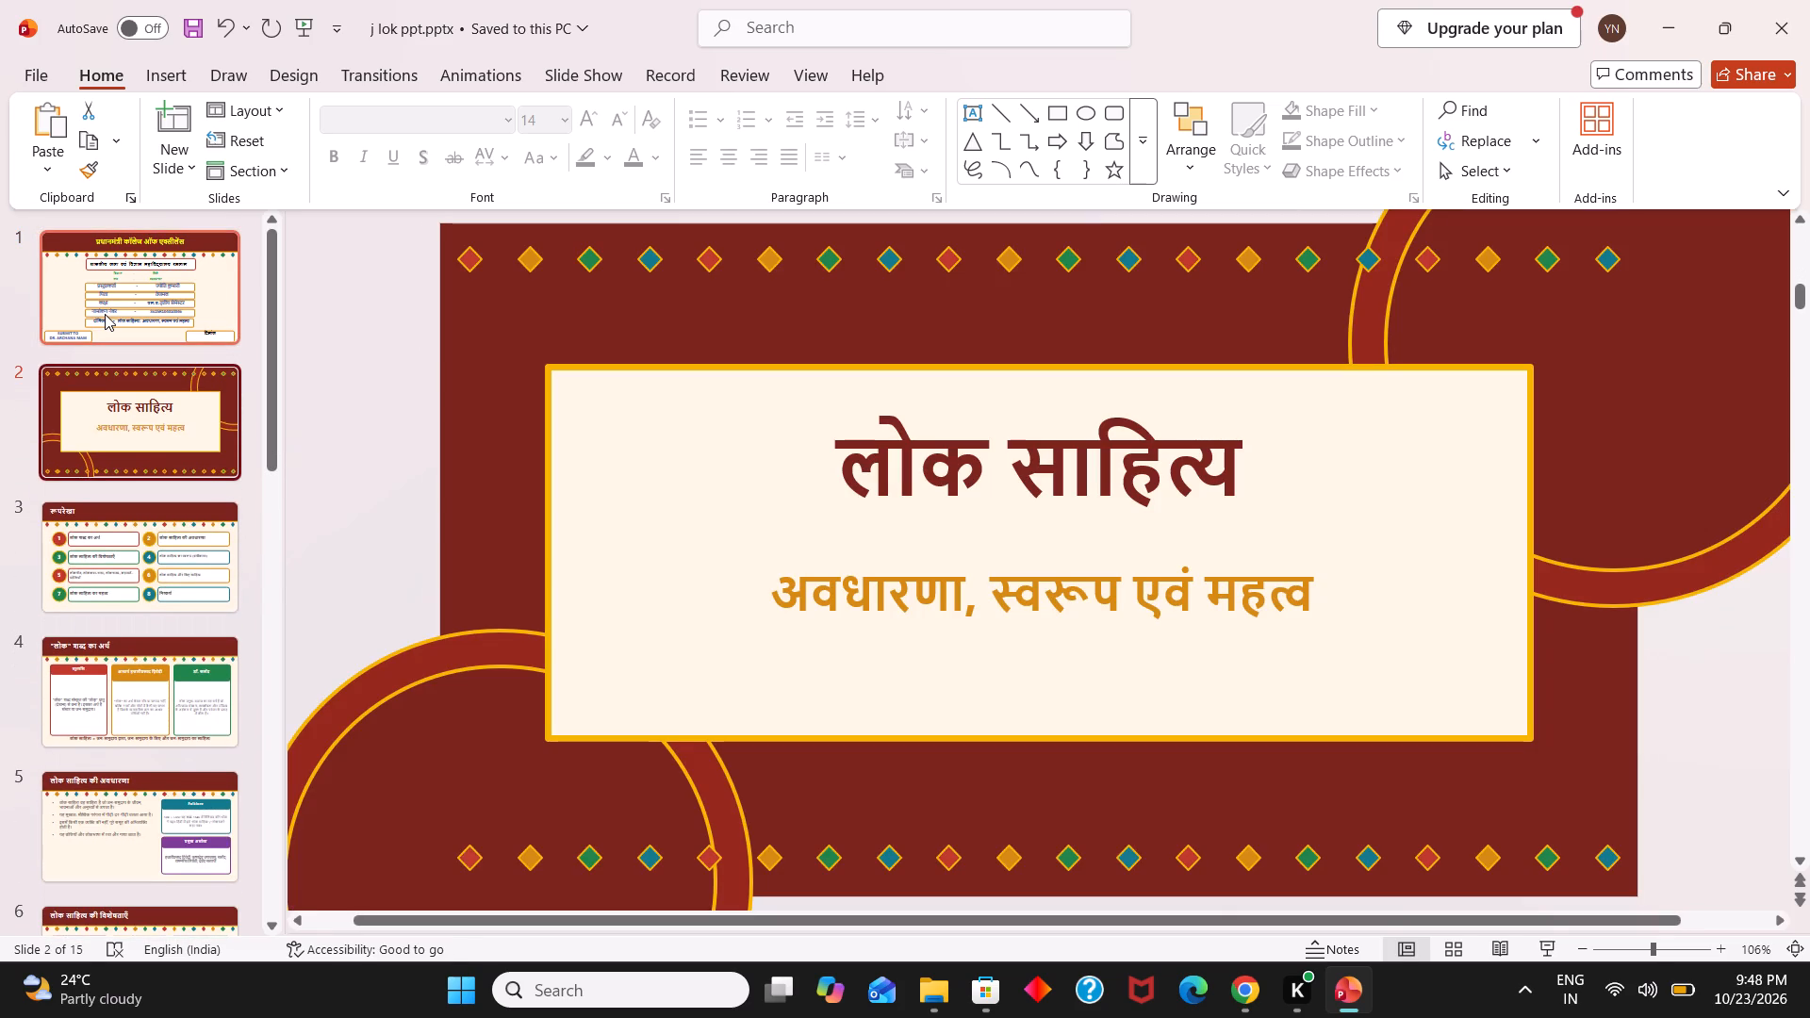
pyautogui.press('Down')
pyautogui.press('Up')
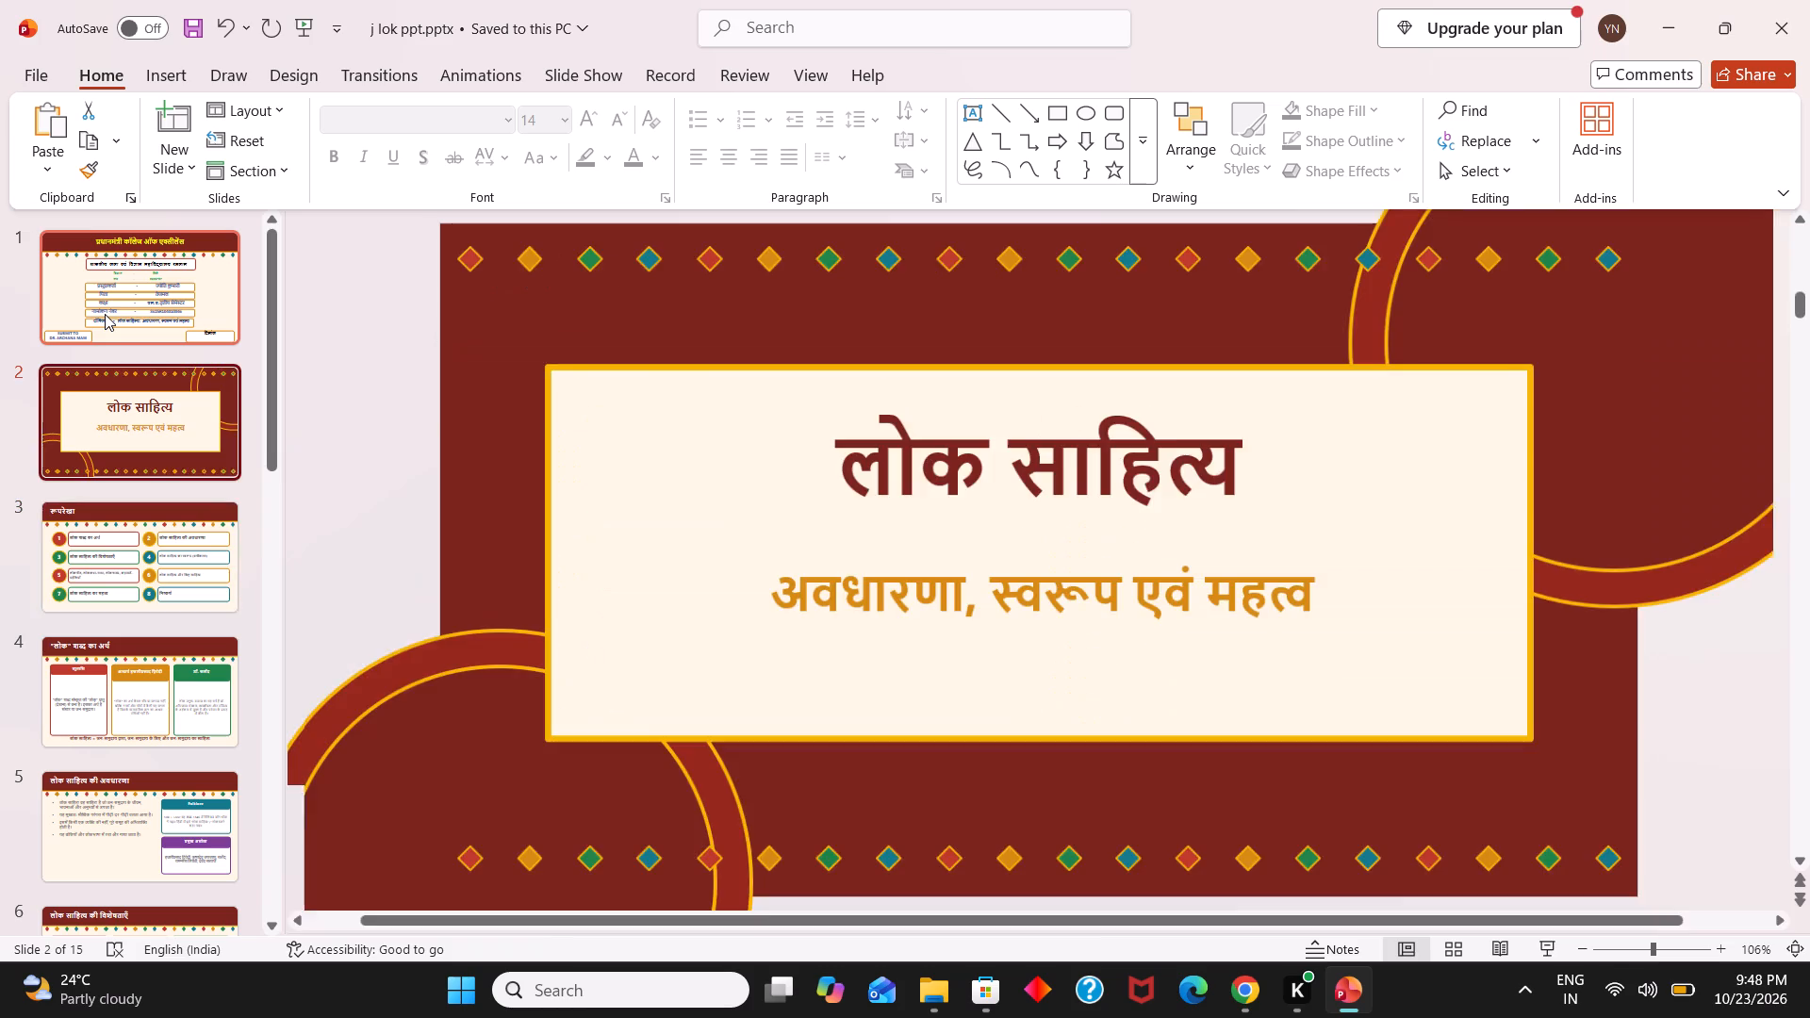
# Copy the heading Folklore from the teal box on slide 5.
pyautogui.press('Down')
pyautogui.press('Down')
pyautogui.press('Down')
pyautogui.press('Down')
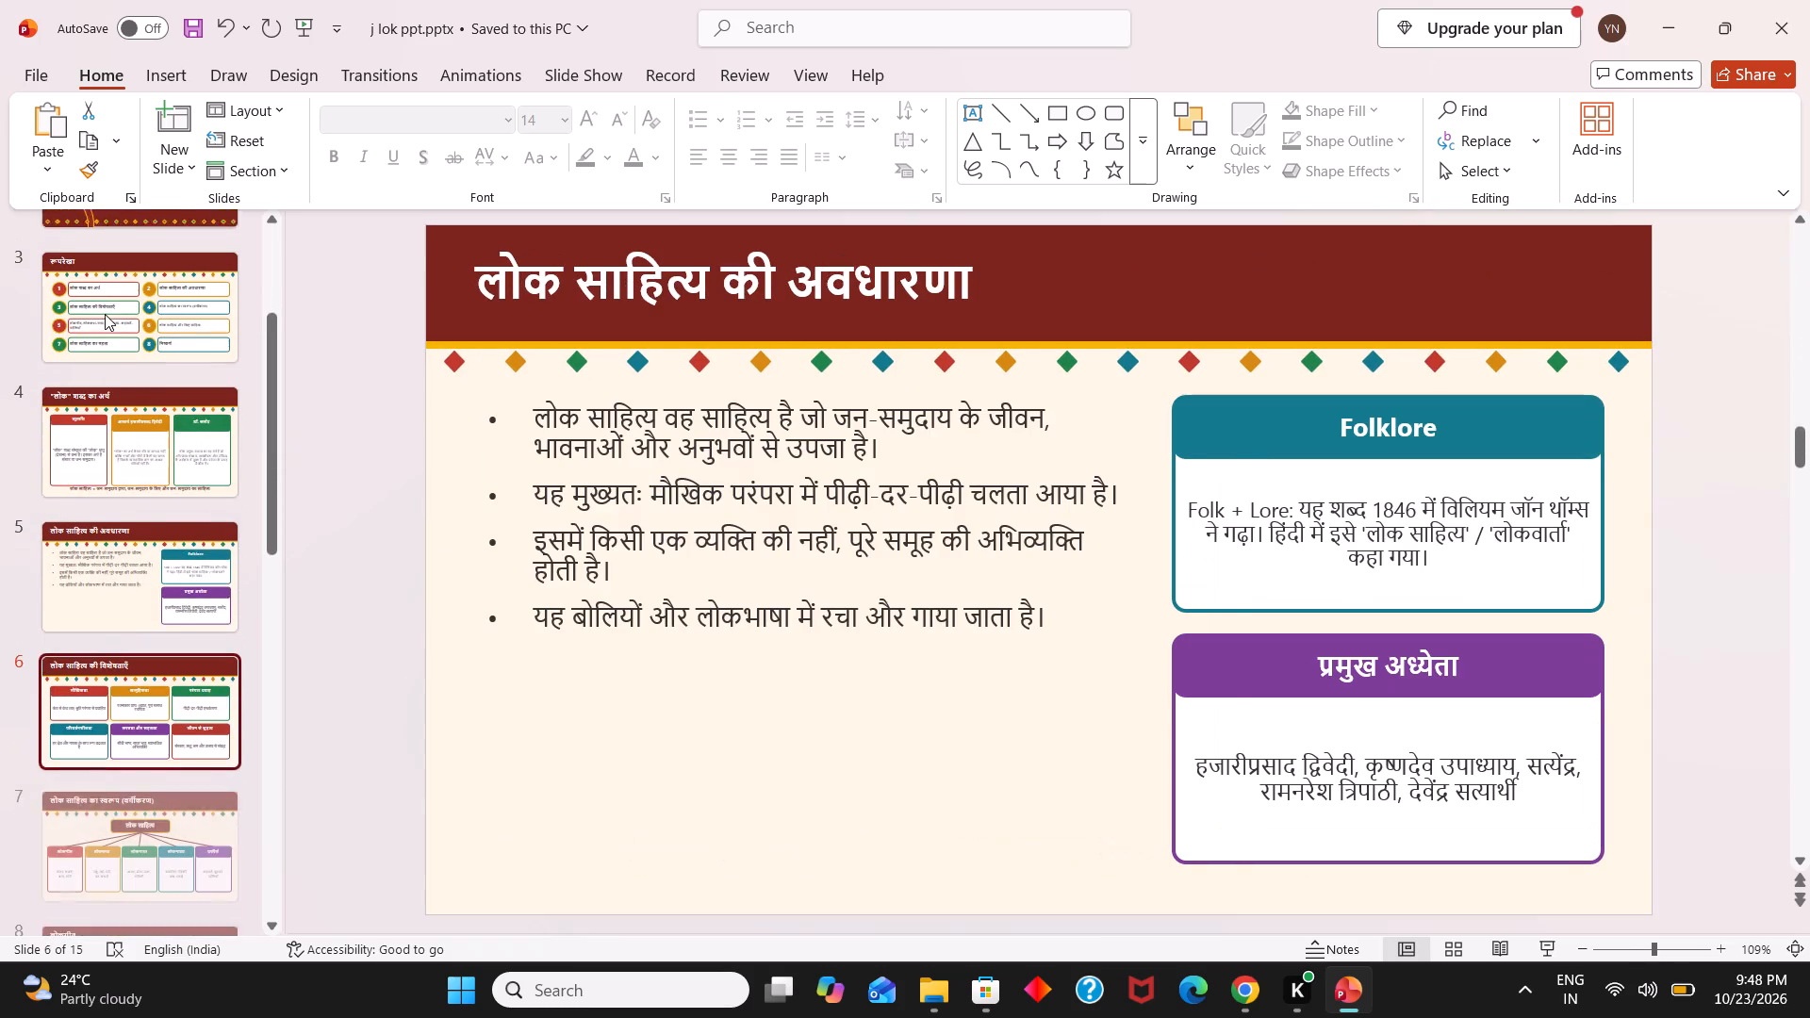
pyautogui.press('Up')
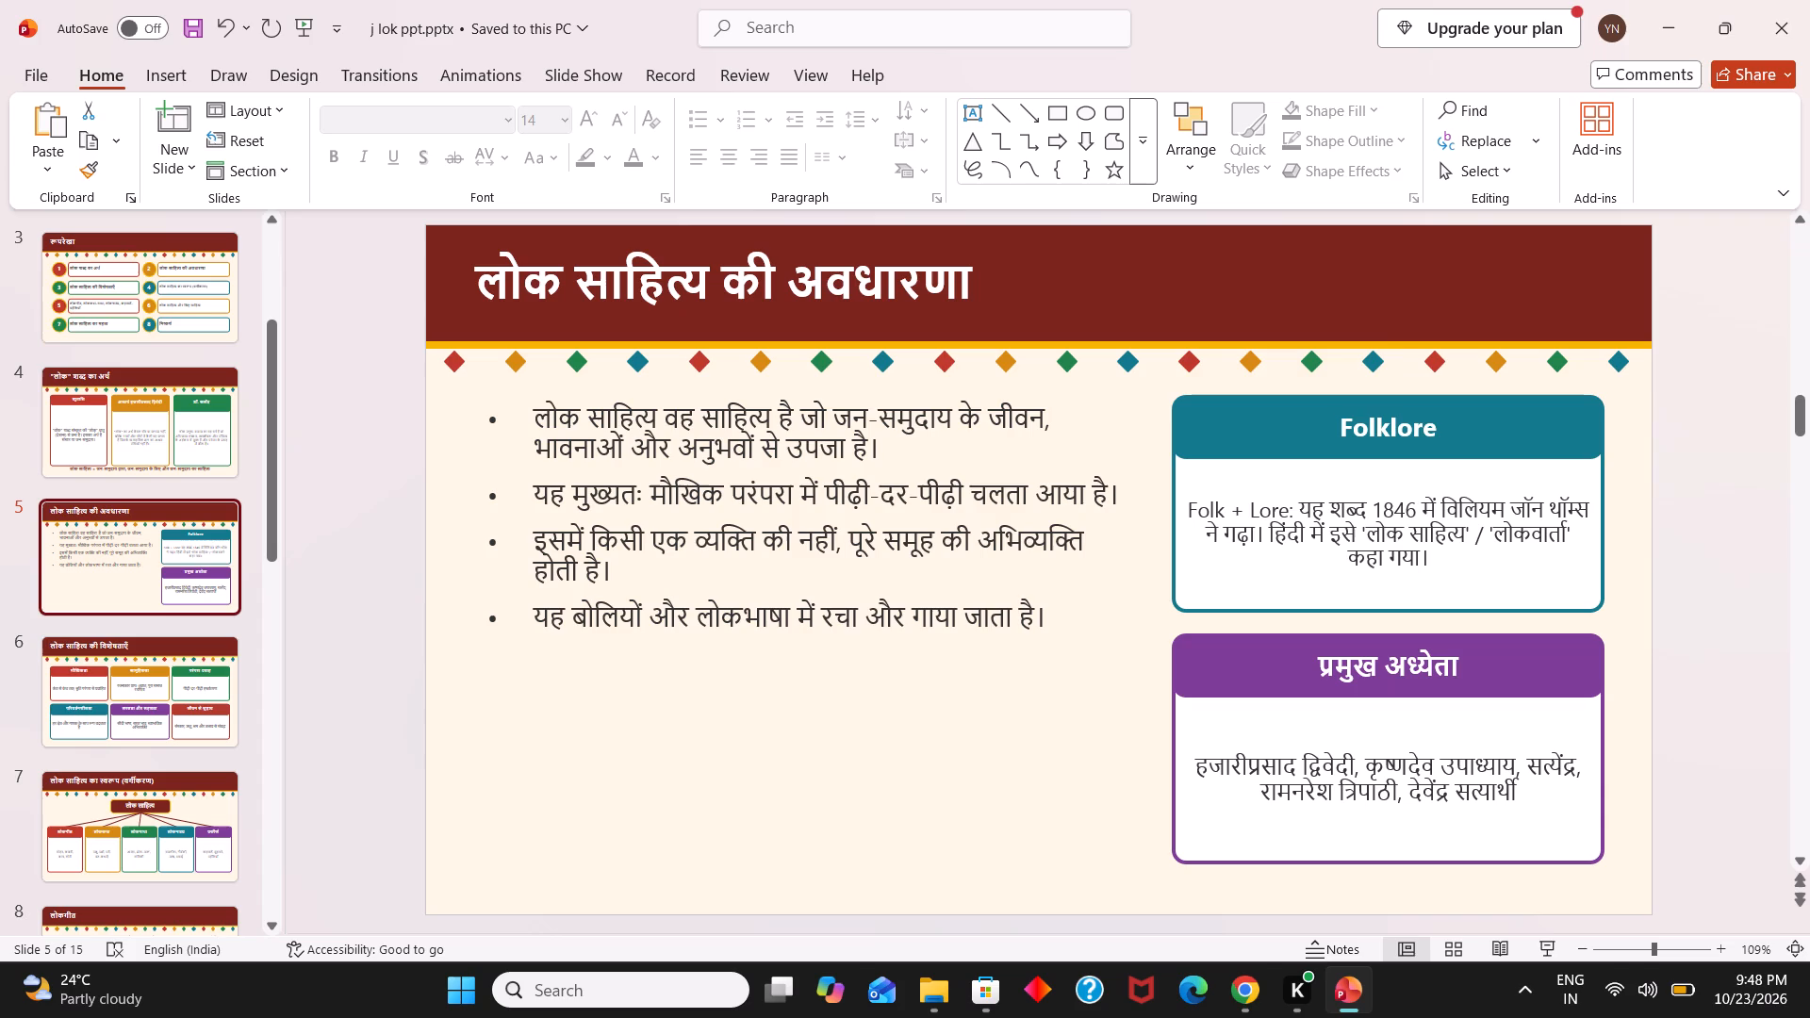
pyautogui.moveTo(1345, 427); pyautogui.dragTo(1434, 435)
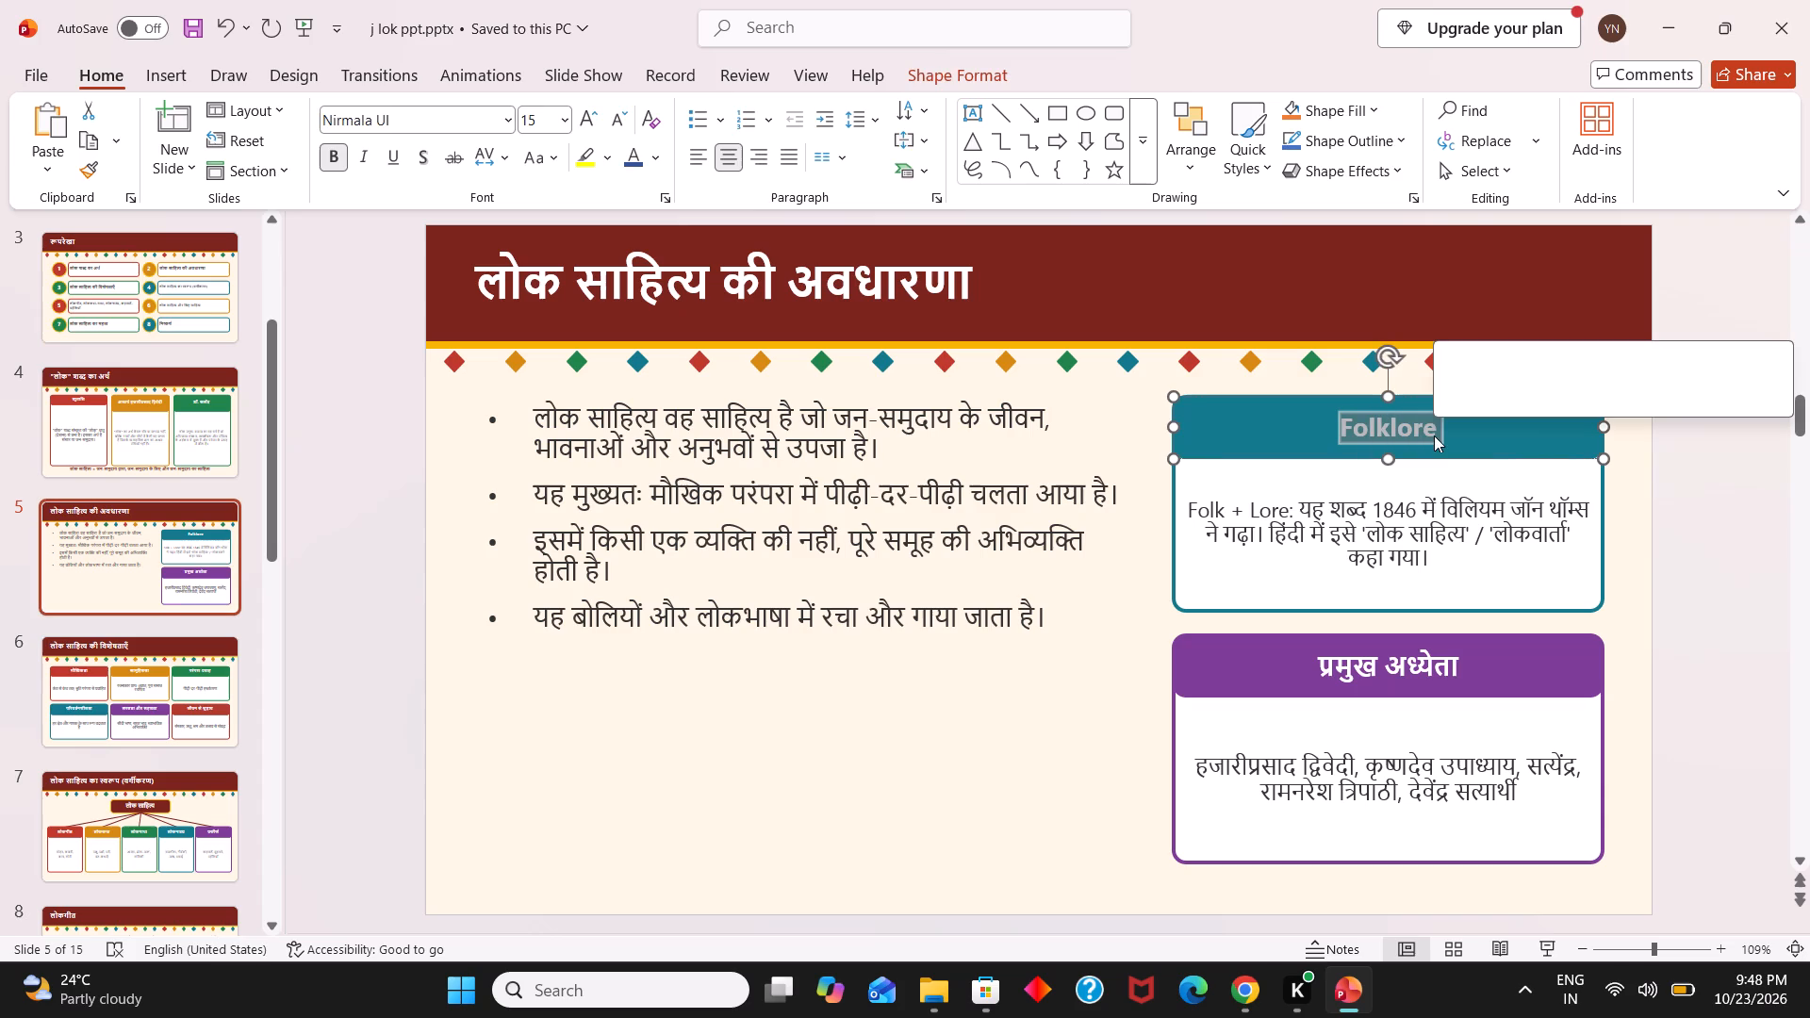
pyautogui.hotkey('ctrl', 'c')
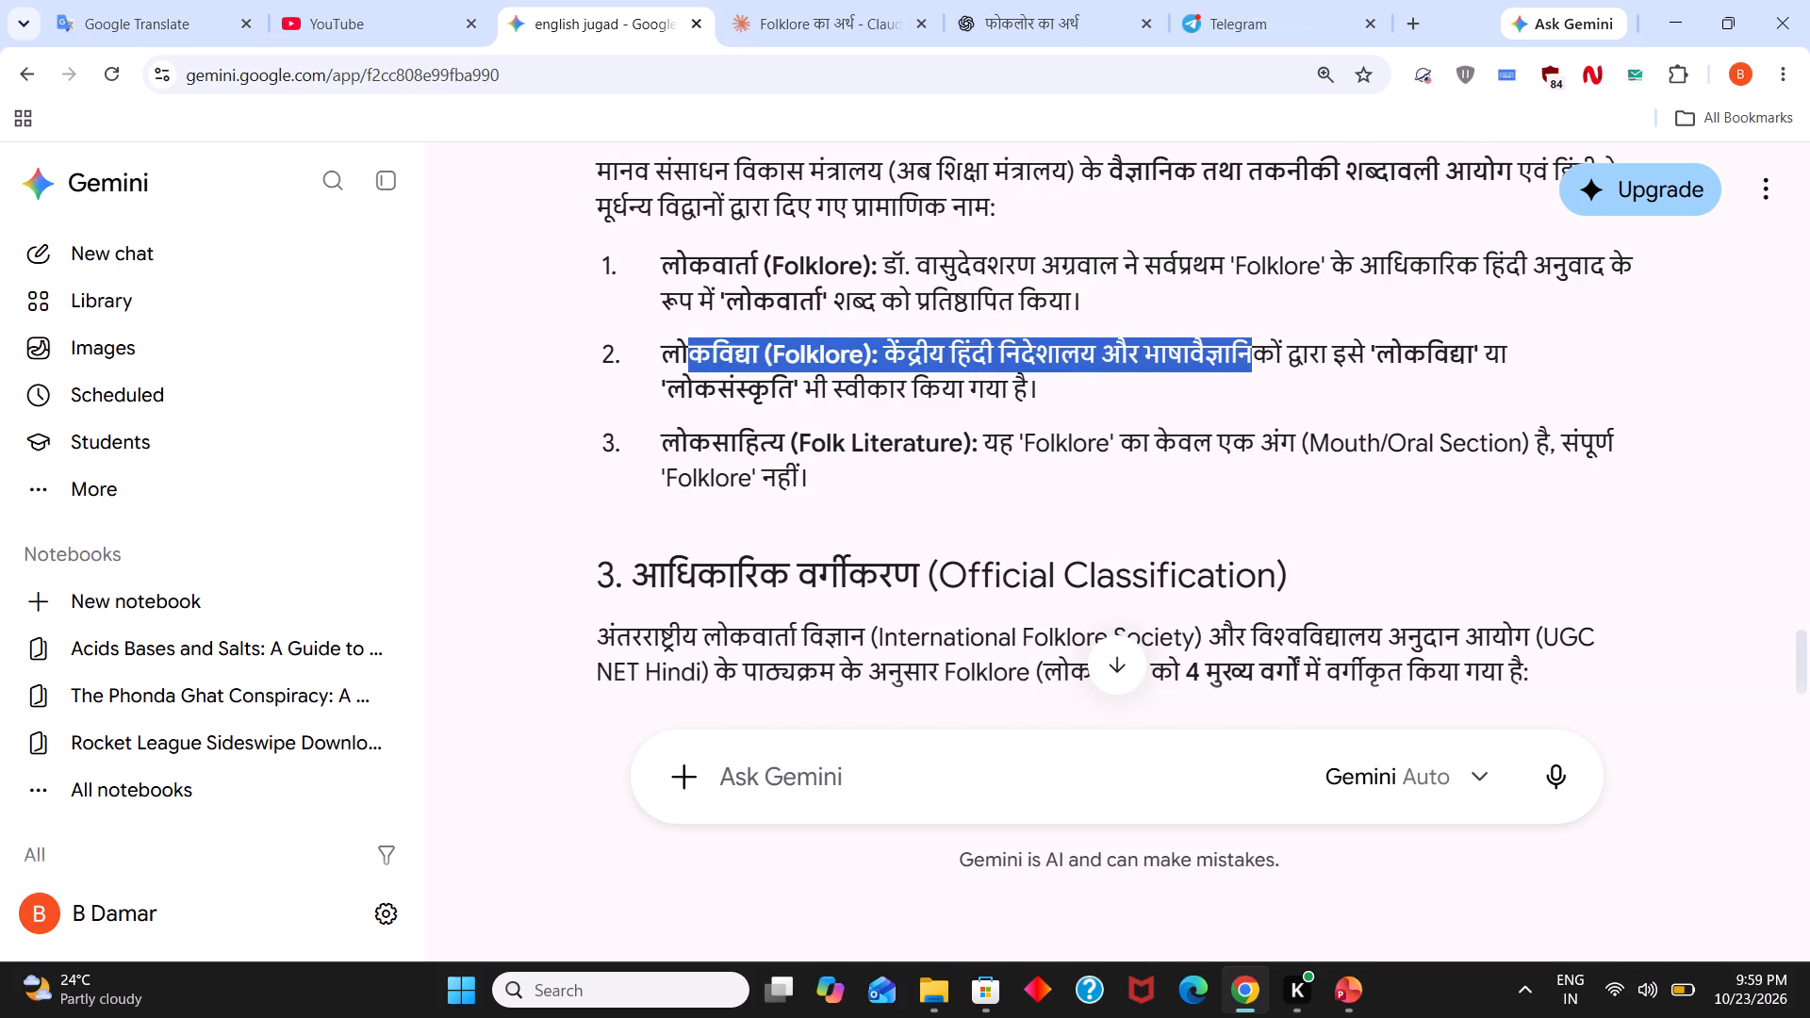
pyautogui.moveTo(1271, 367); pyautogui.dragTo(1532, 382)
pyautogui.click(1532, 382)
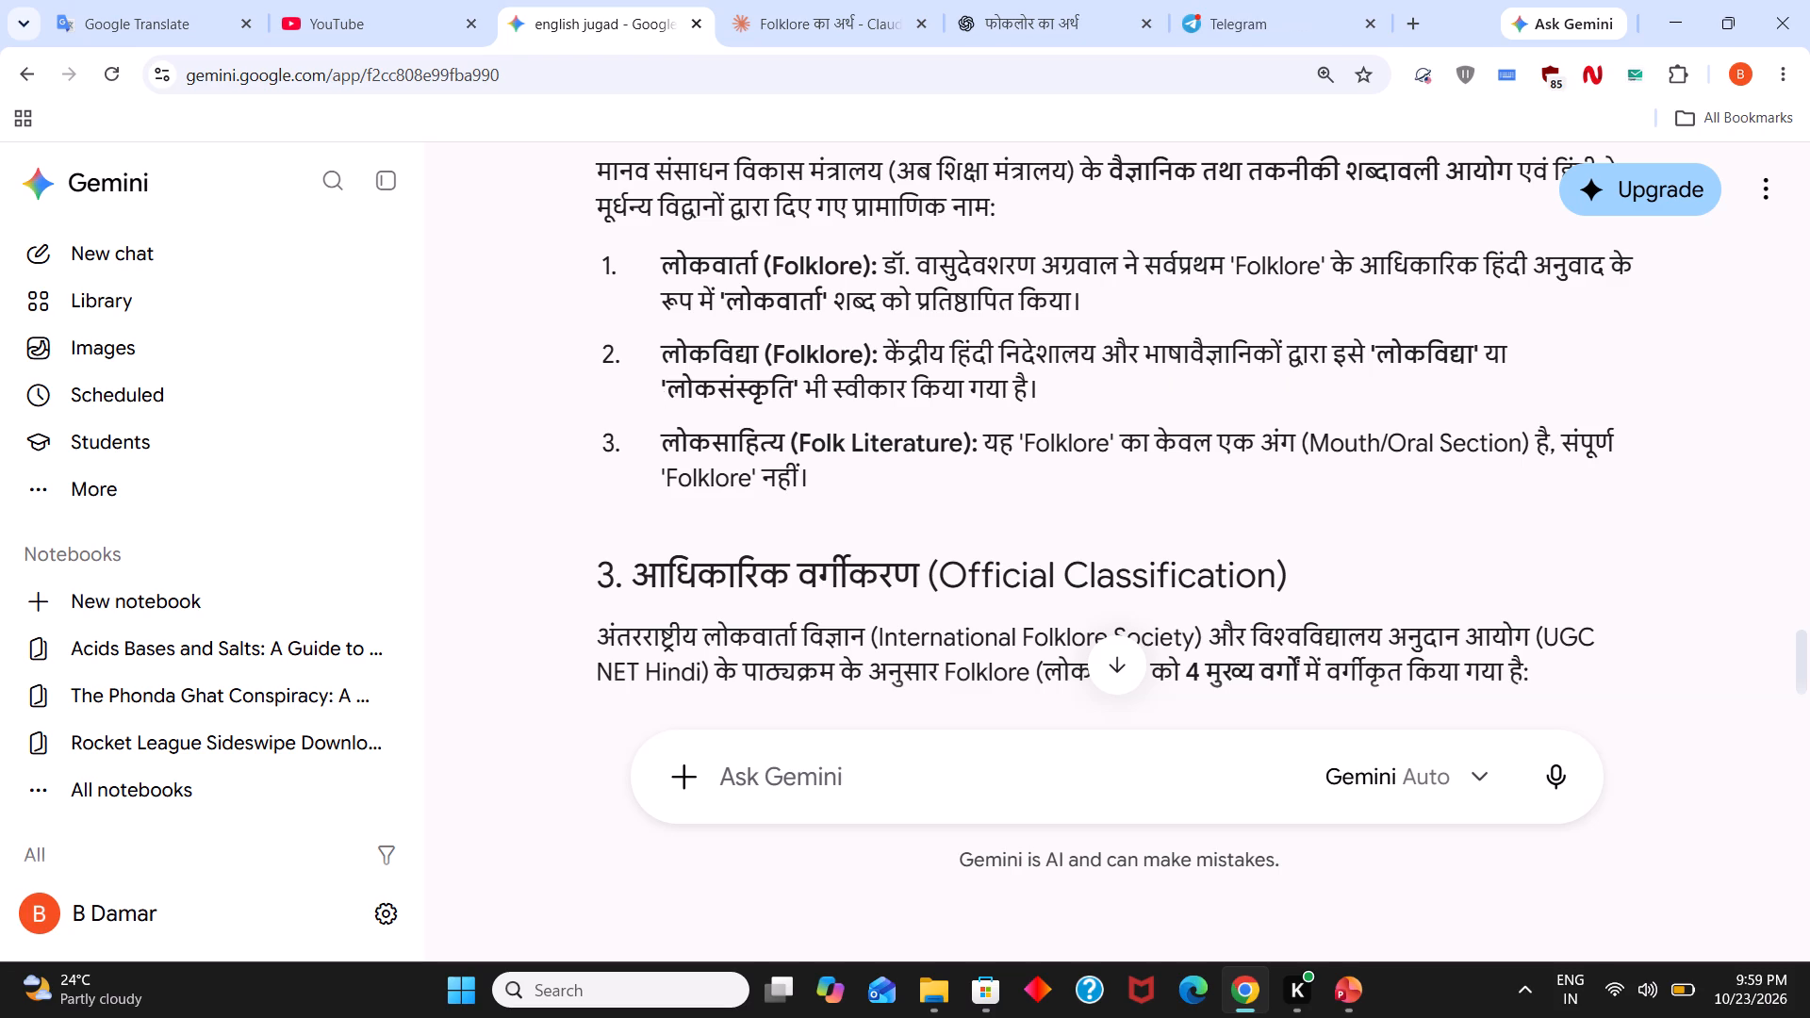
# Copy लोकसंस्कृति from Gemini's answer and replace लोकवार्ता with it in the Folklore box on slide 5 of j lok ppt.pptx.
pyautogui.moveTo(668, 386); pyautogui.dragTo(796, 389)
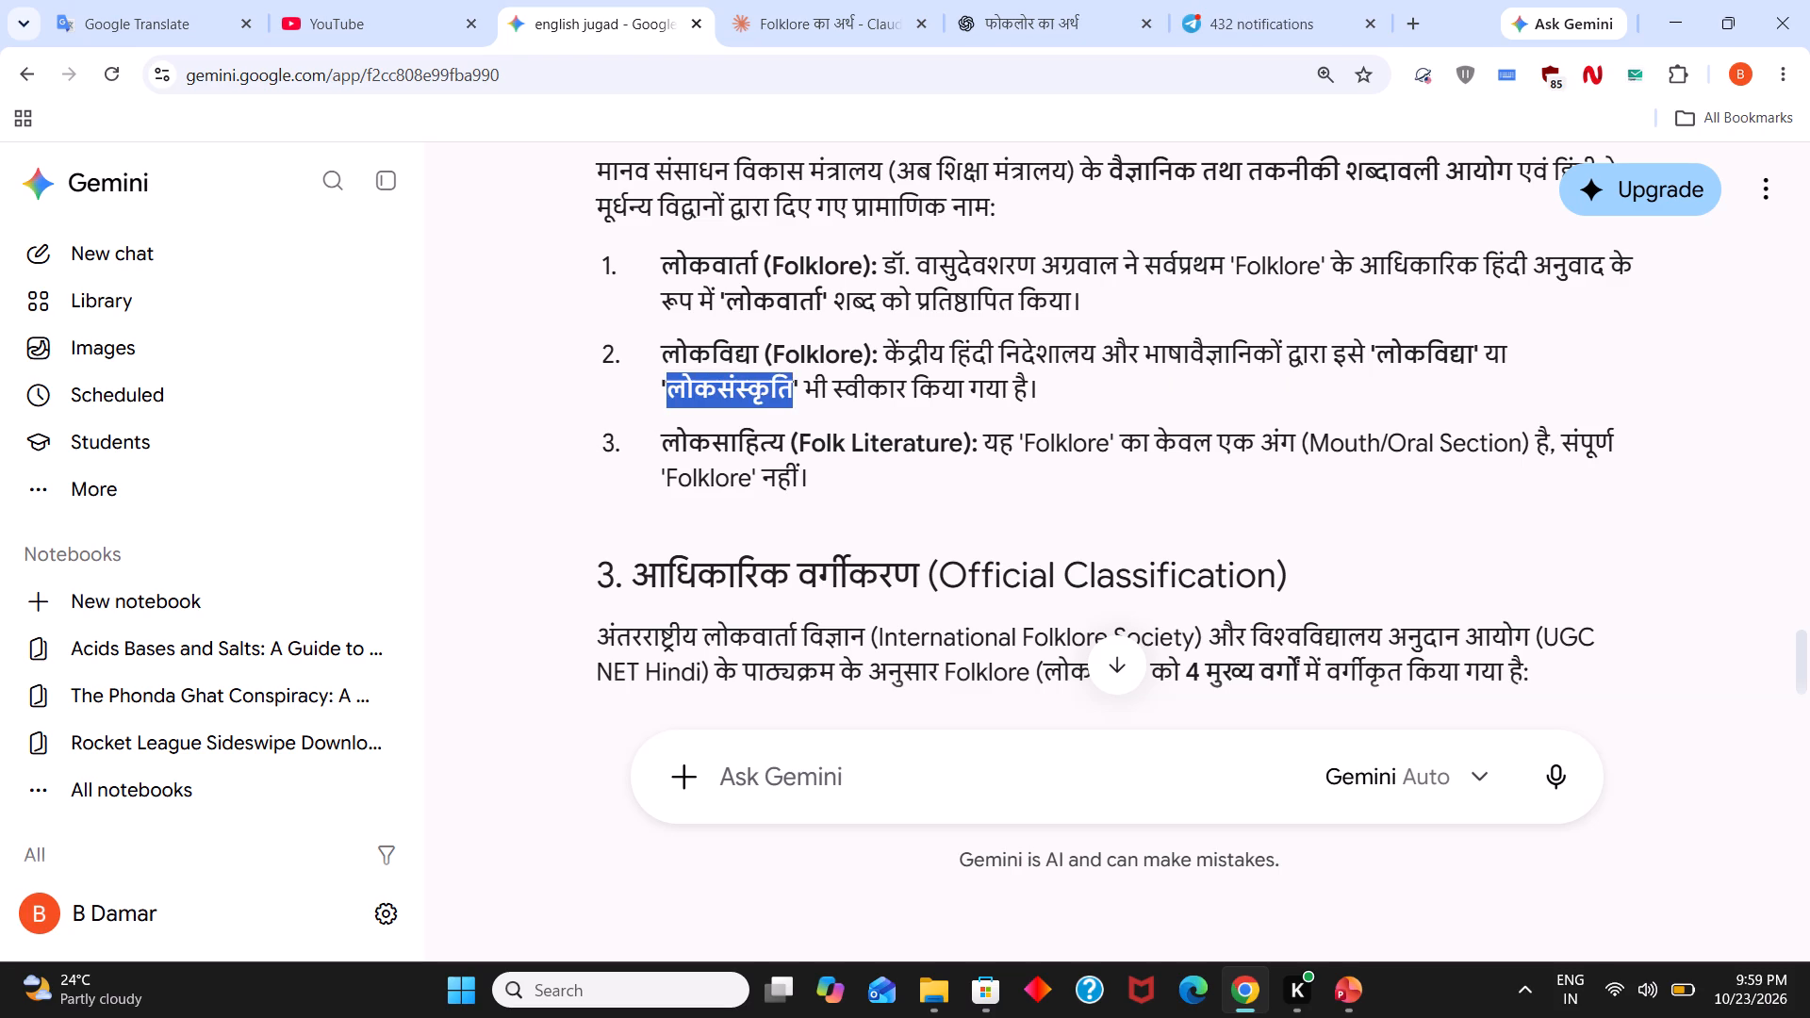
pyautogui.rightClick(749, 381)
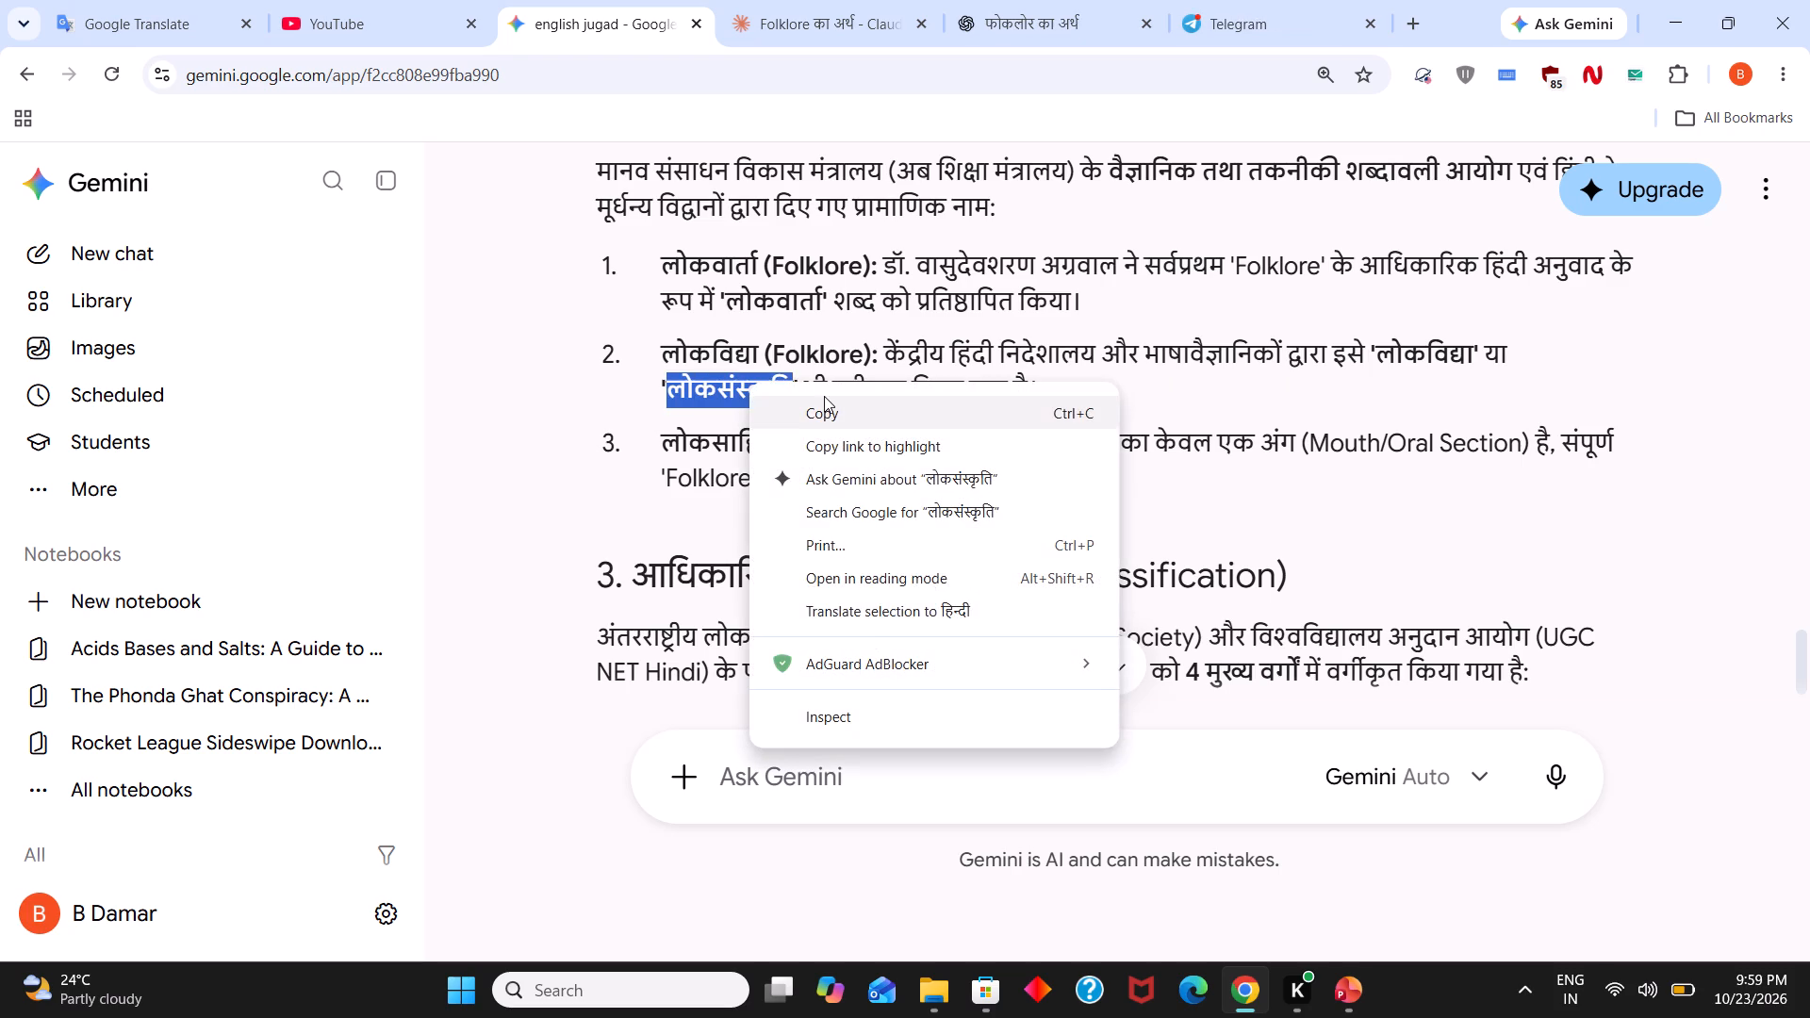
pyautogui.click(824, 396)
pyautogui.click(1341, 987)
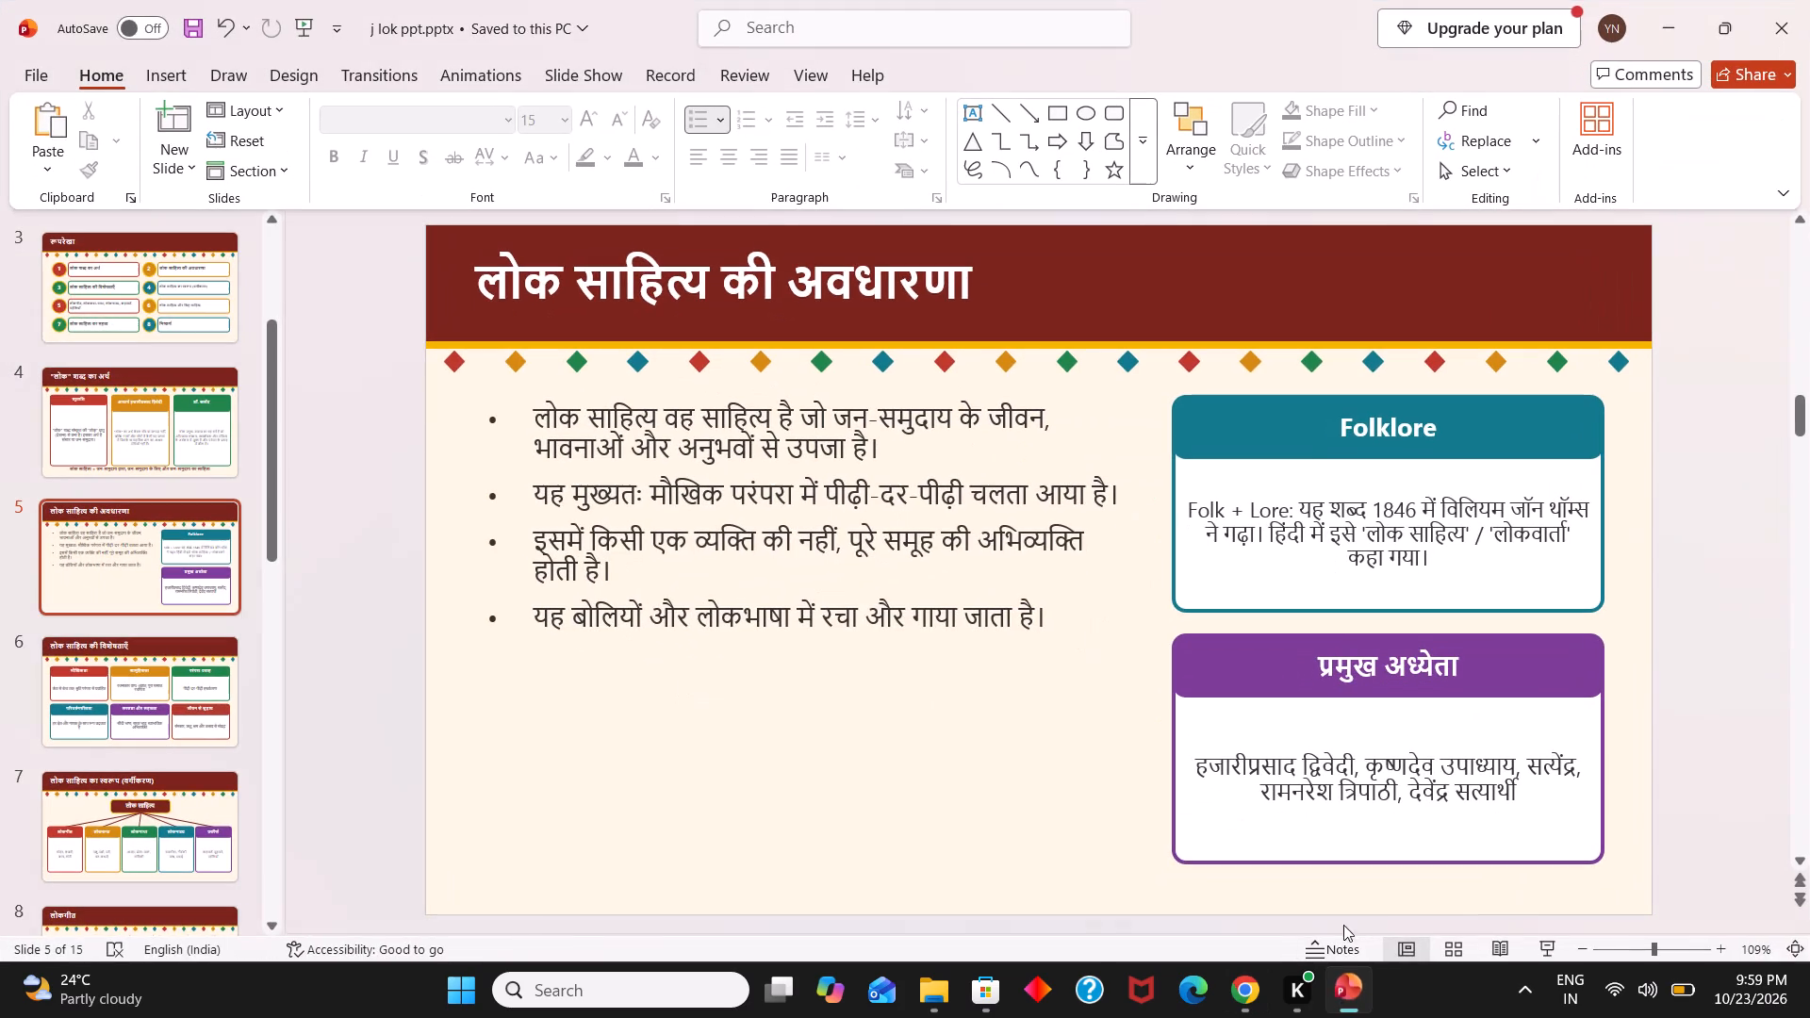
pyautogui.doubleClick(1508, 536)
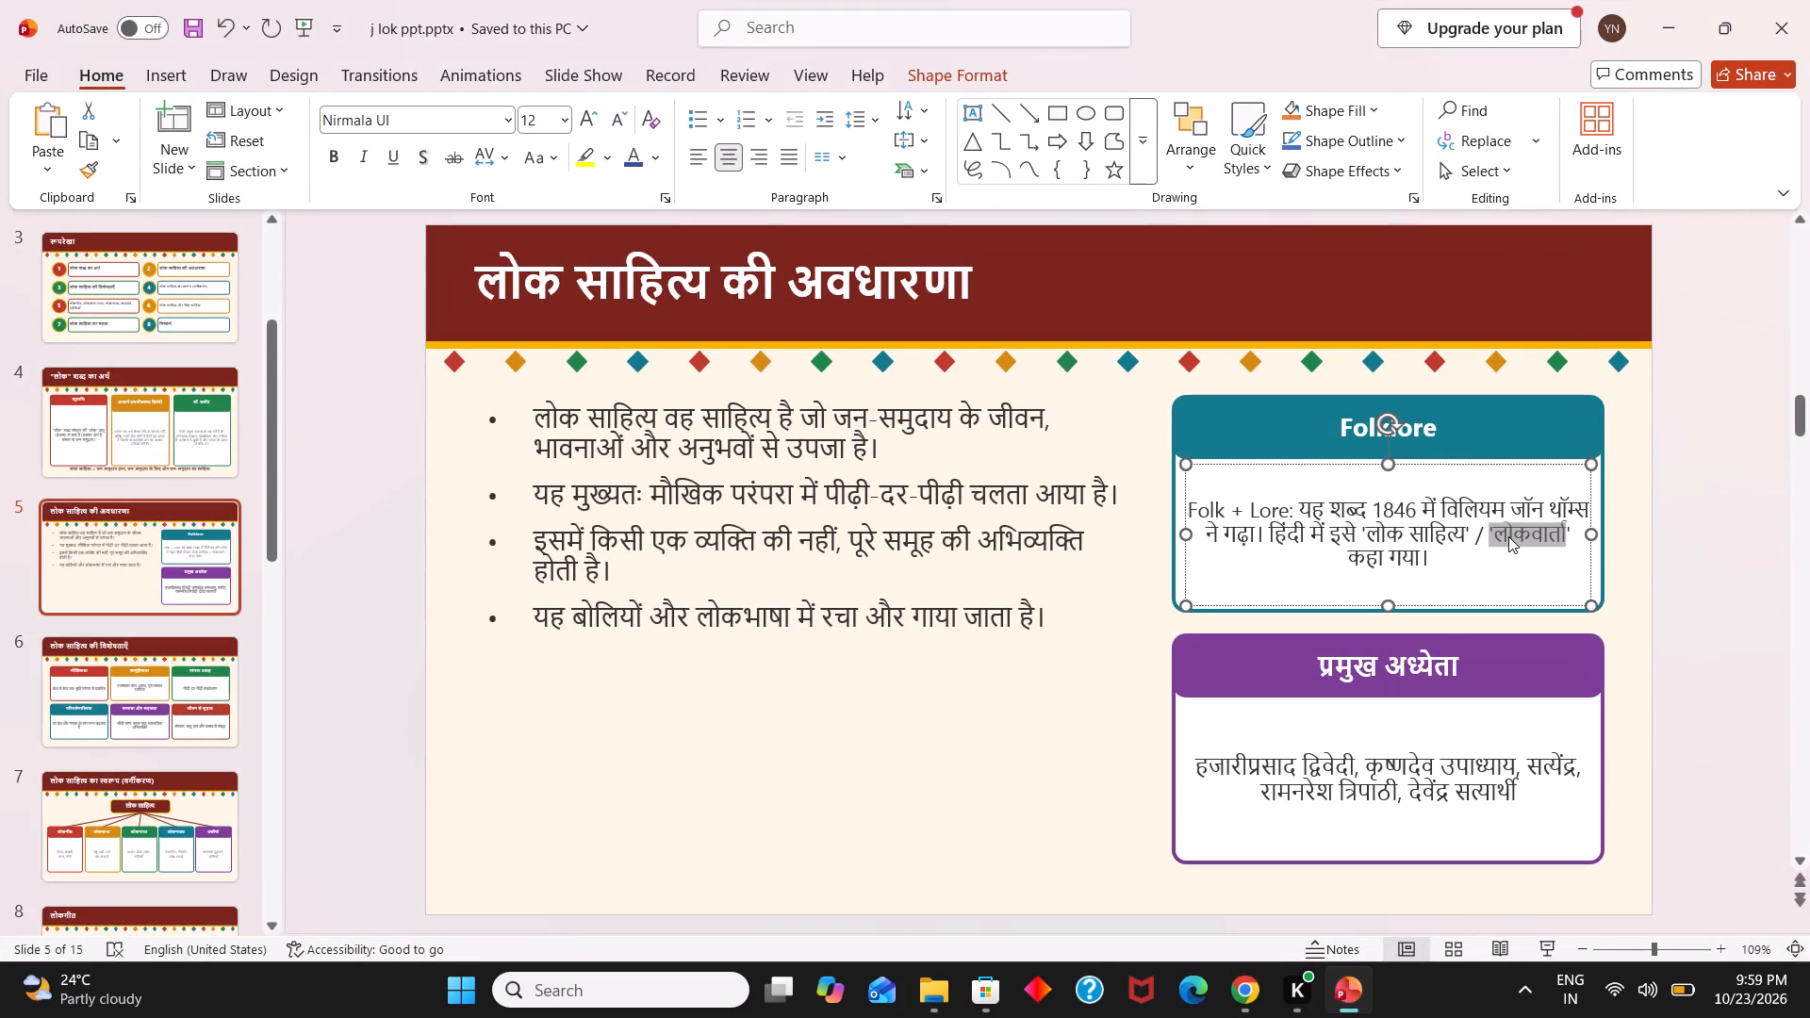
pyautogui.hotkey('ctrl', 'v')
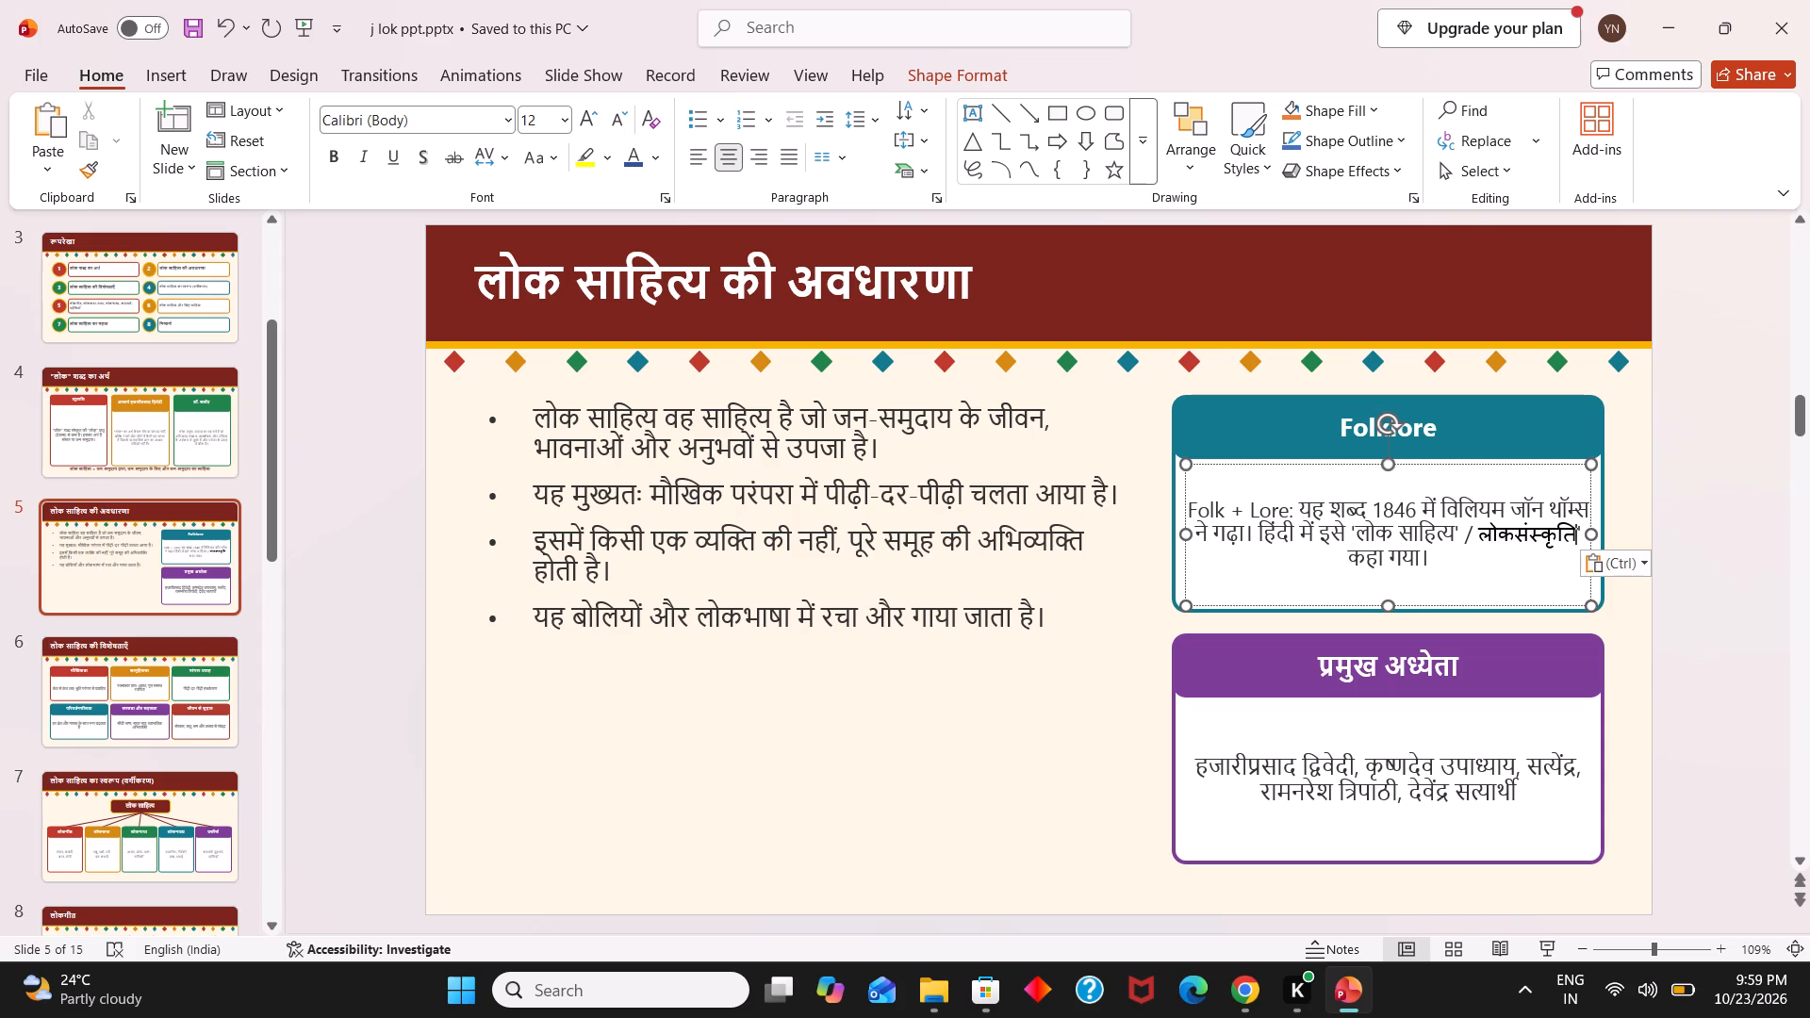
# Add an opening single quotation mark directly before लोकसंस्कृति in the Folklore box, without an extra space, and deselect the text box.
pyautogui.hotkey('ctrl', 'shift', 'Right')
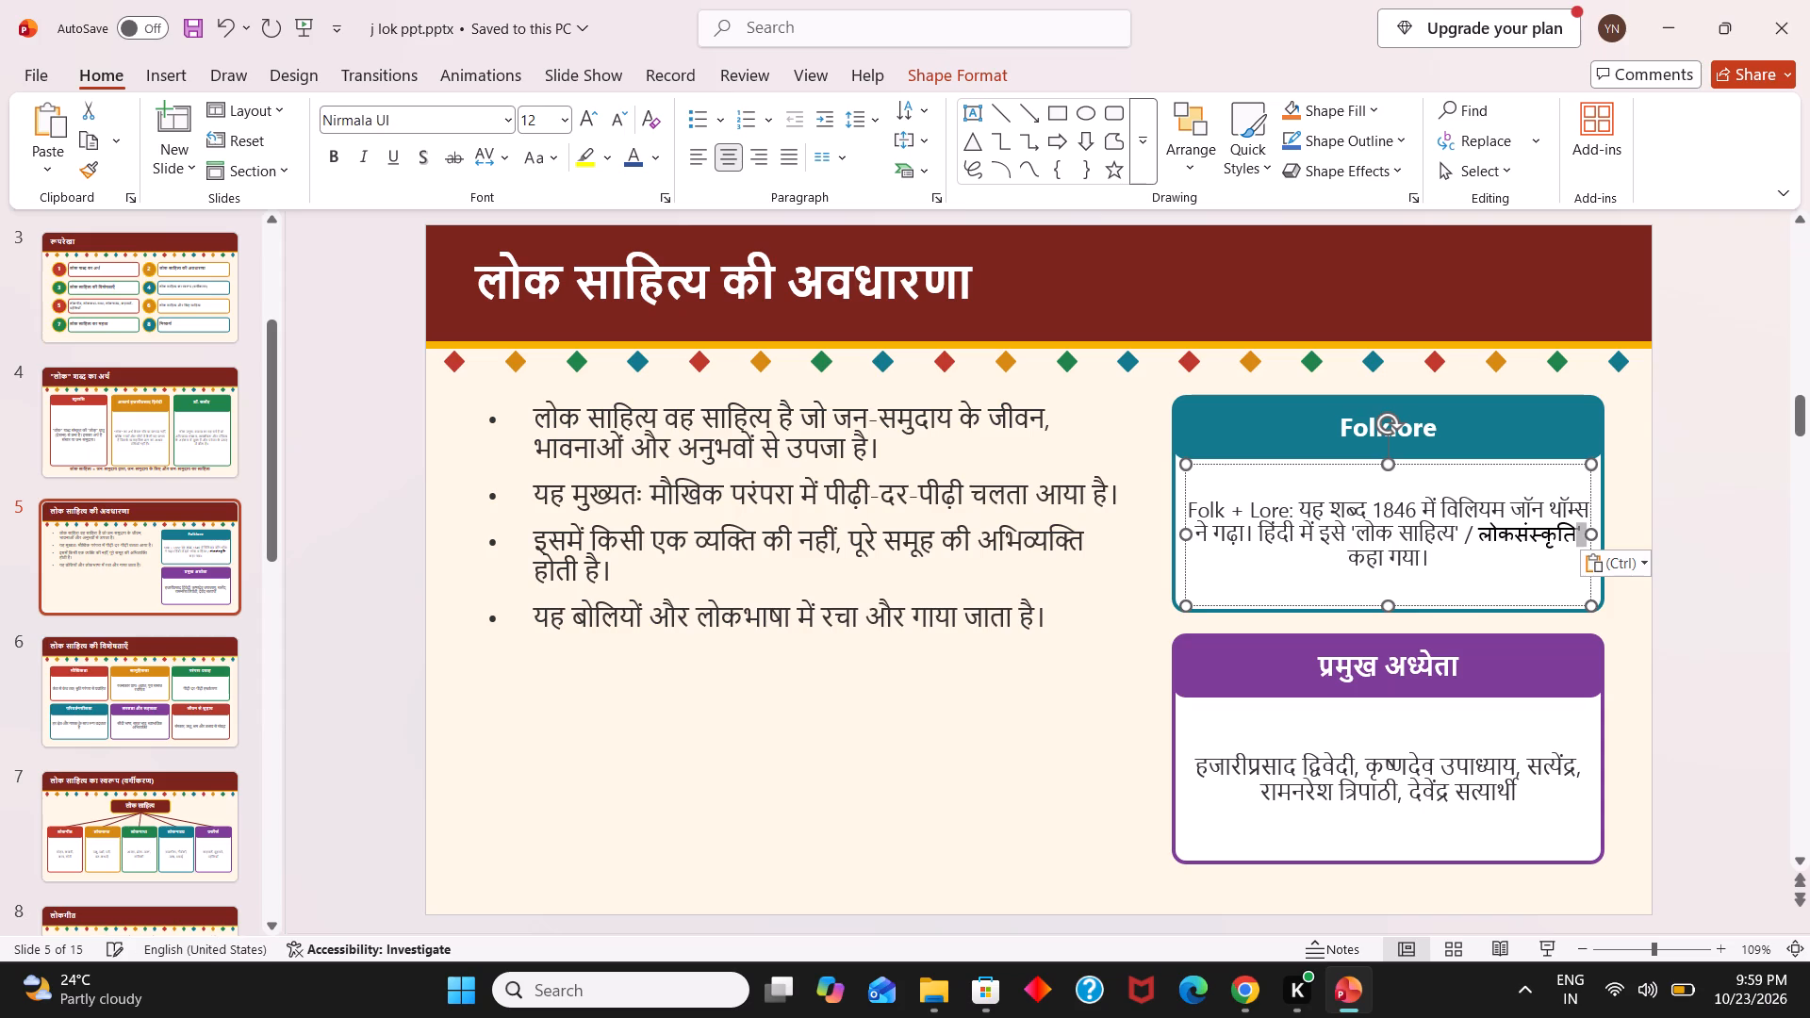
pyautogui.hotkey('ctrl', 'c')
pyautogui.press('Left')
pyautogui.press('Left')
pyautogui.press('Left')
pyautogui.press('Left')
pyautogui.press('Left')
pyautogui.press('Left')
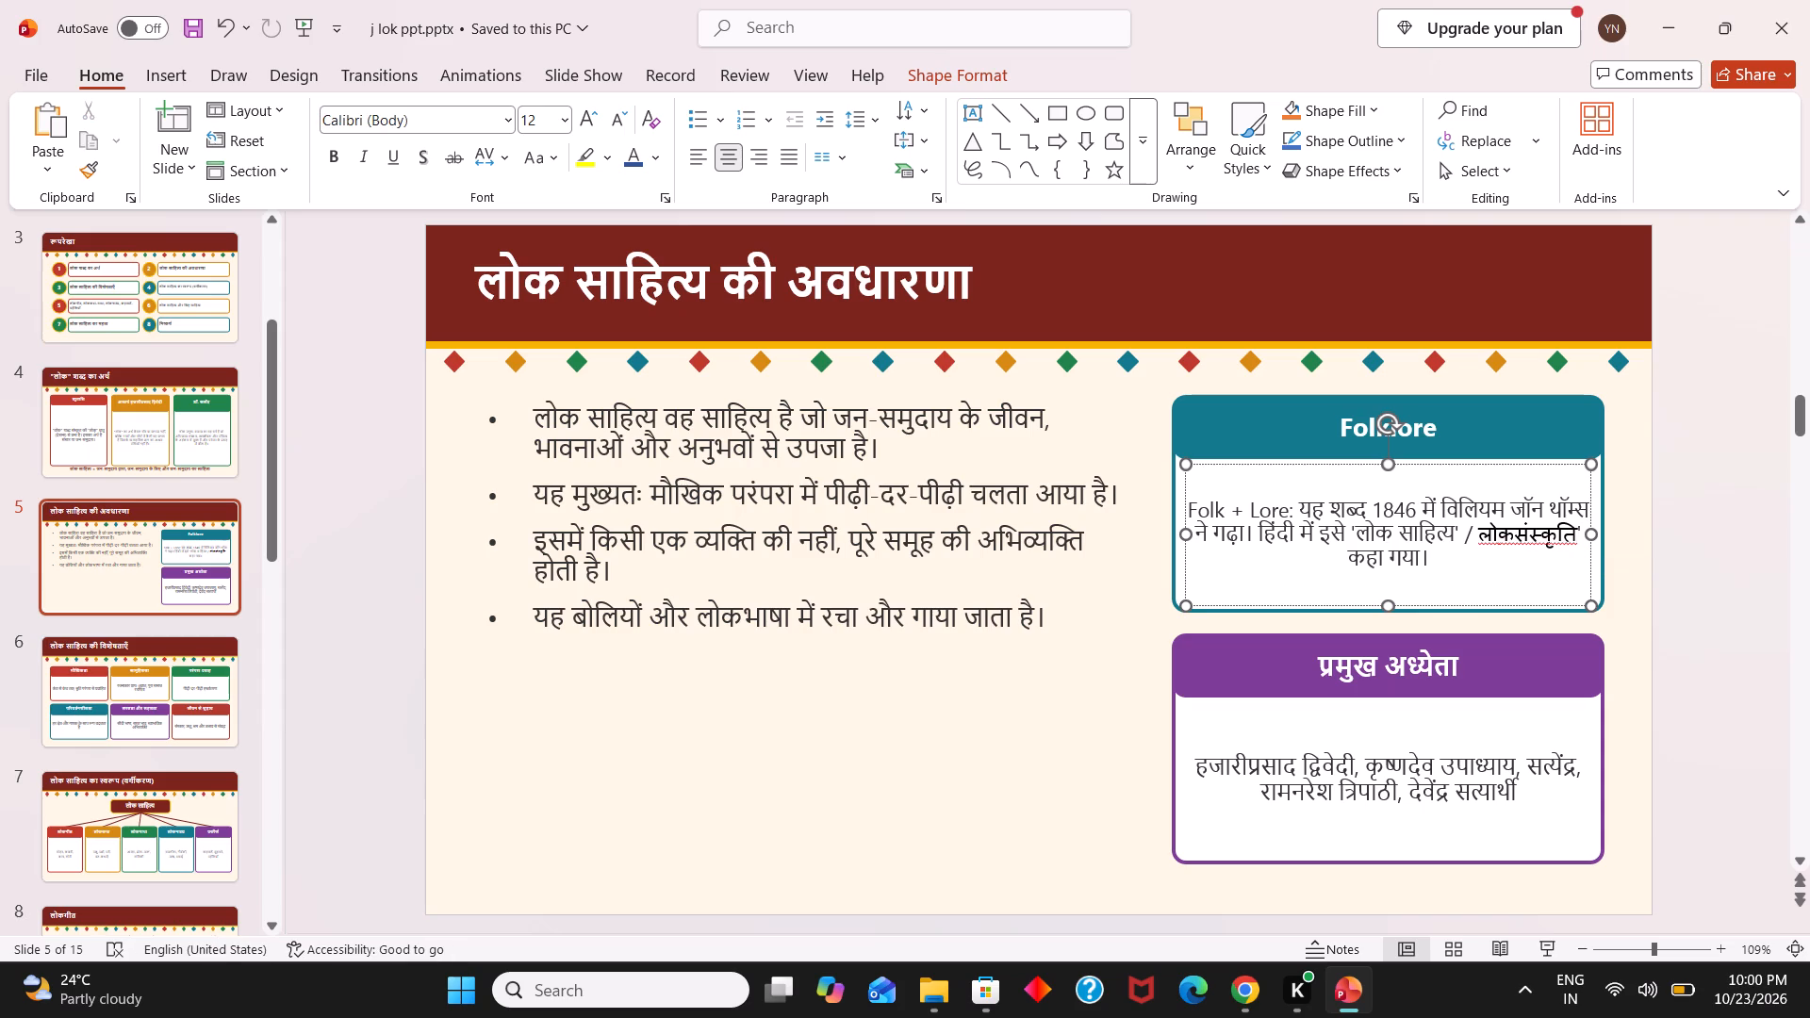
pyautogui.hotkey('ctrl', 'v')
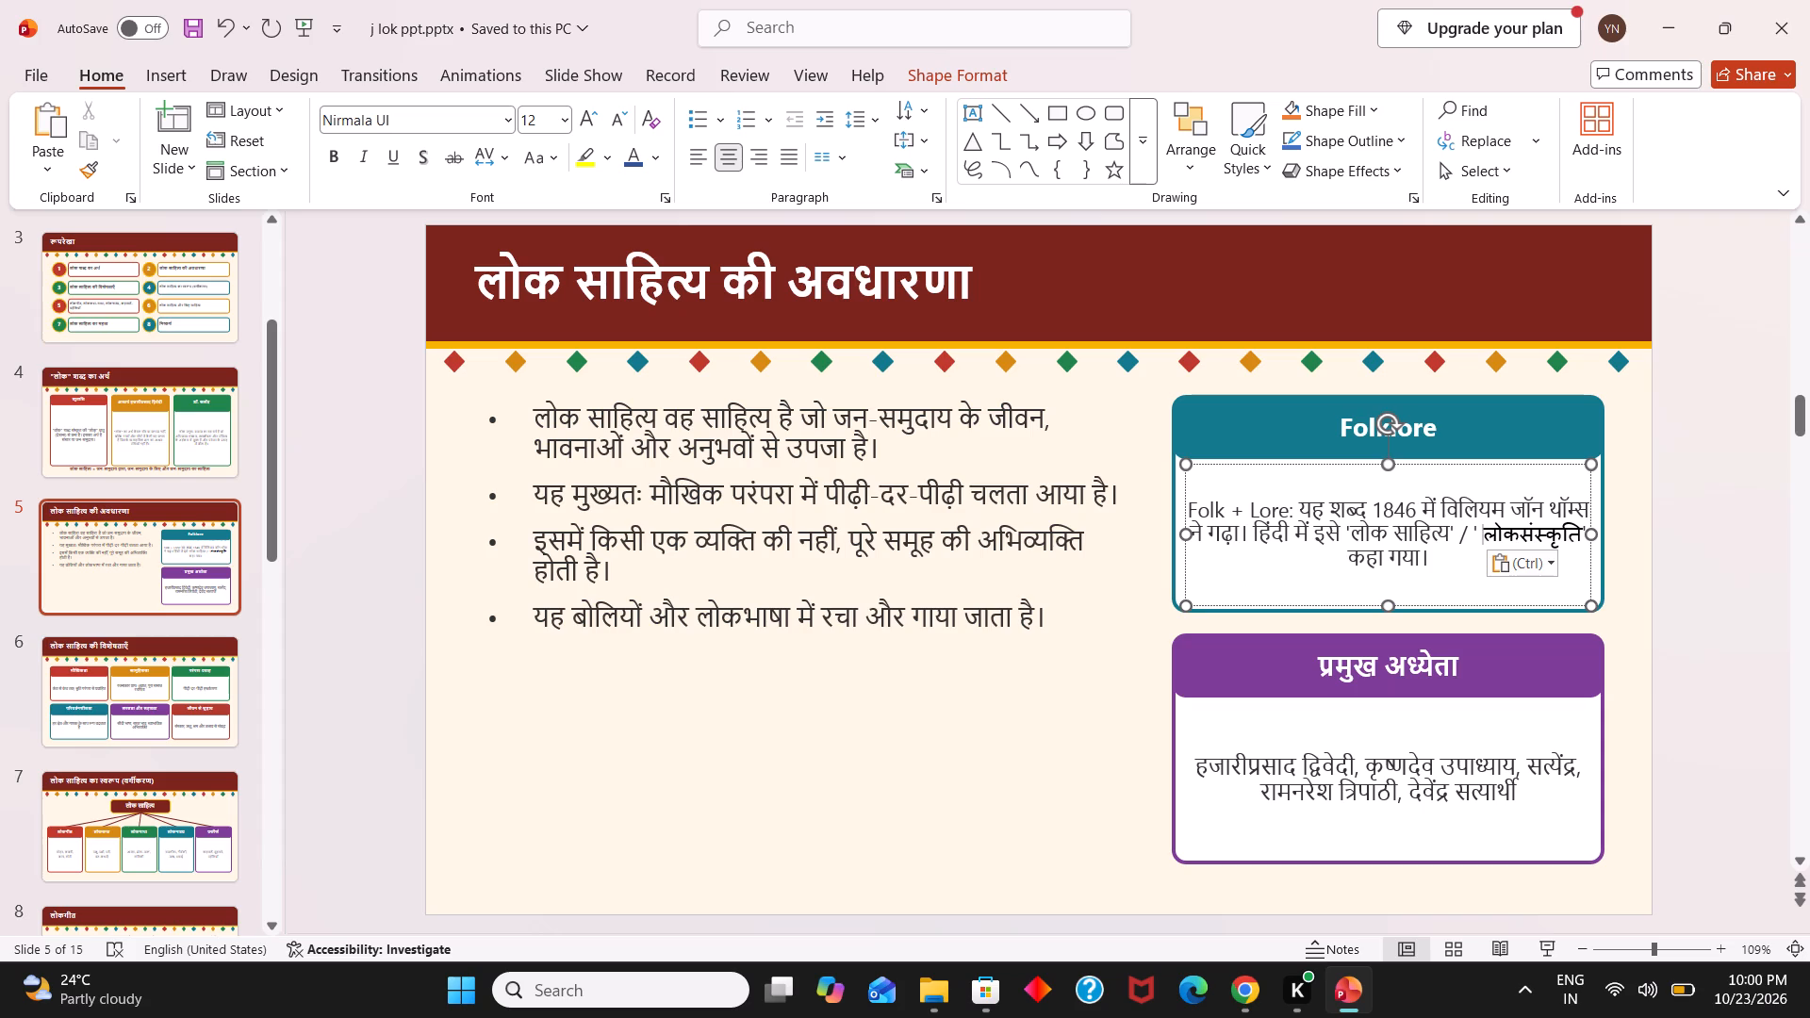
pyautogui.press('BackSpace')
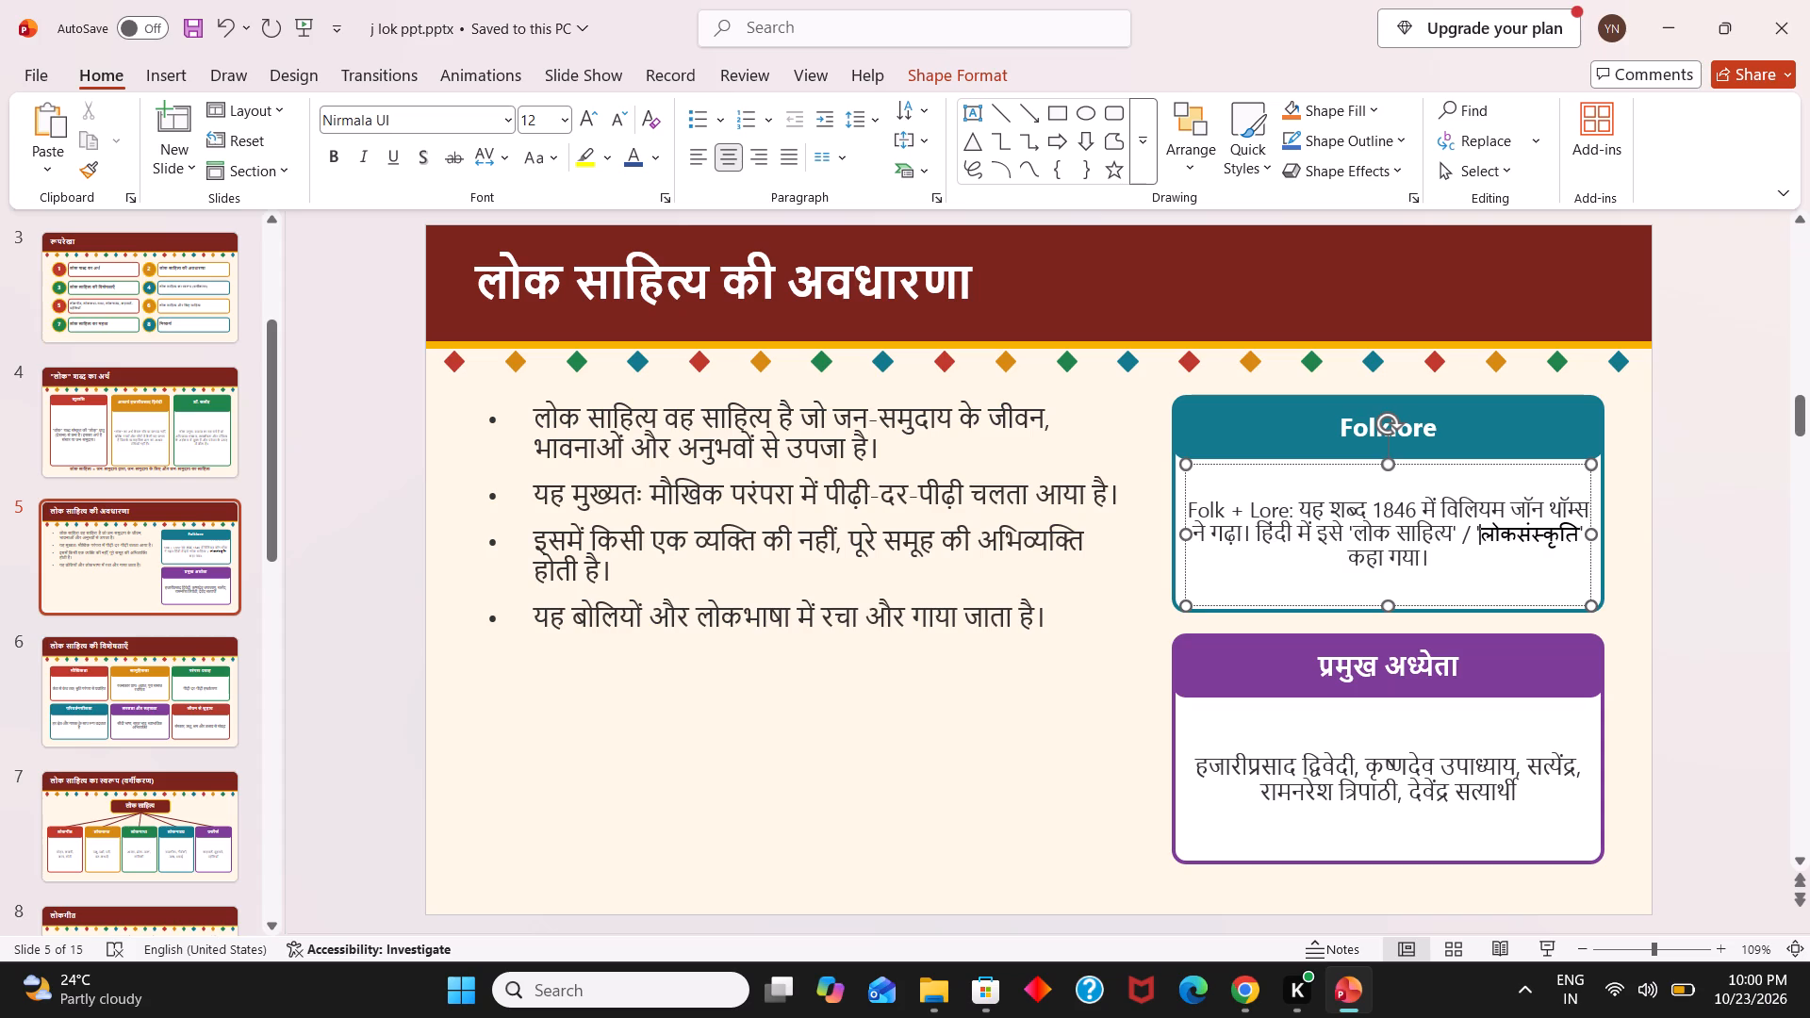
pyautogui.click(1094, 676)
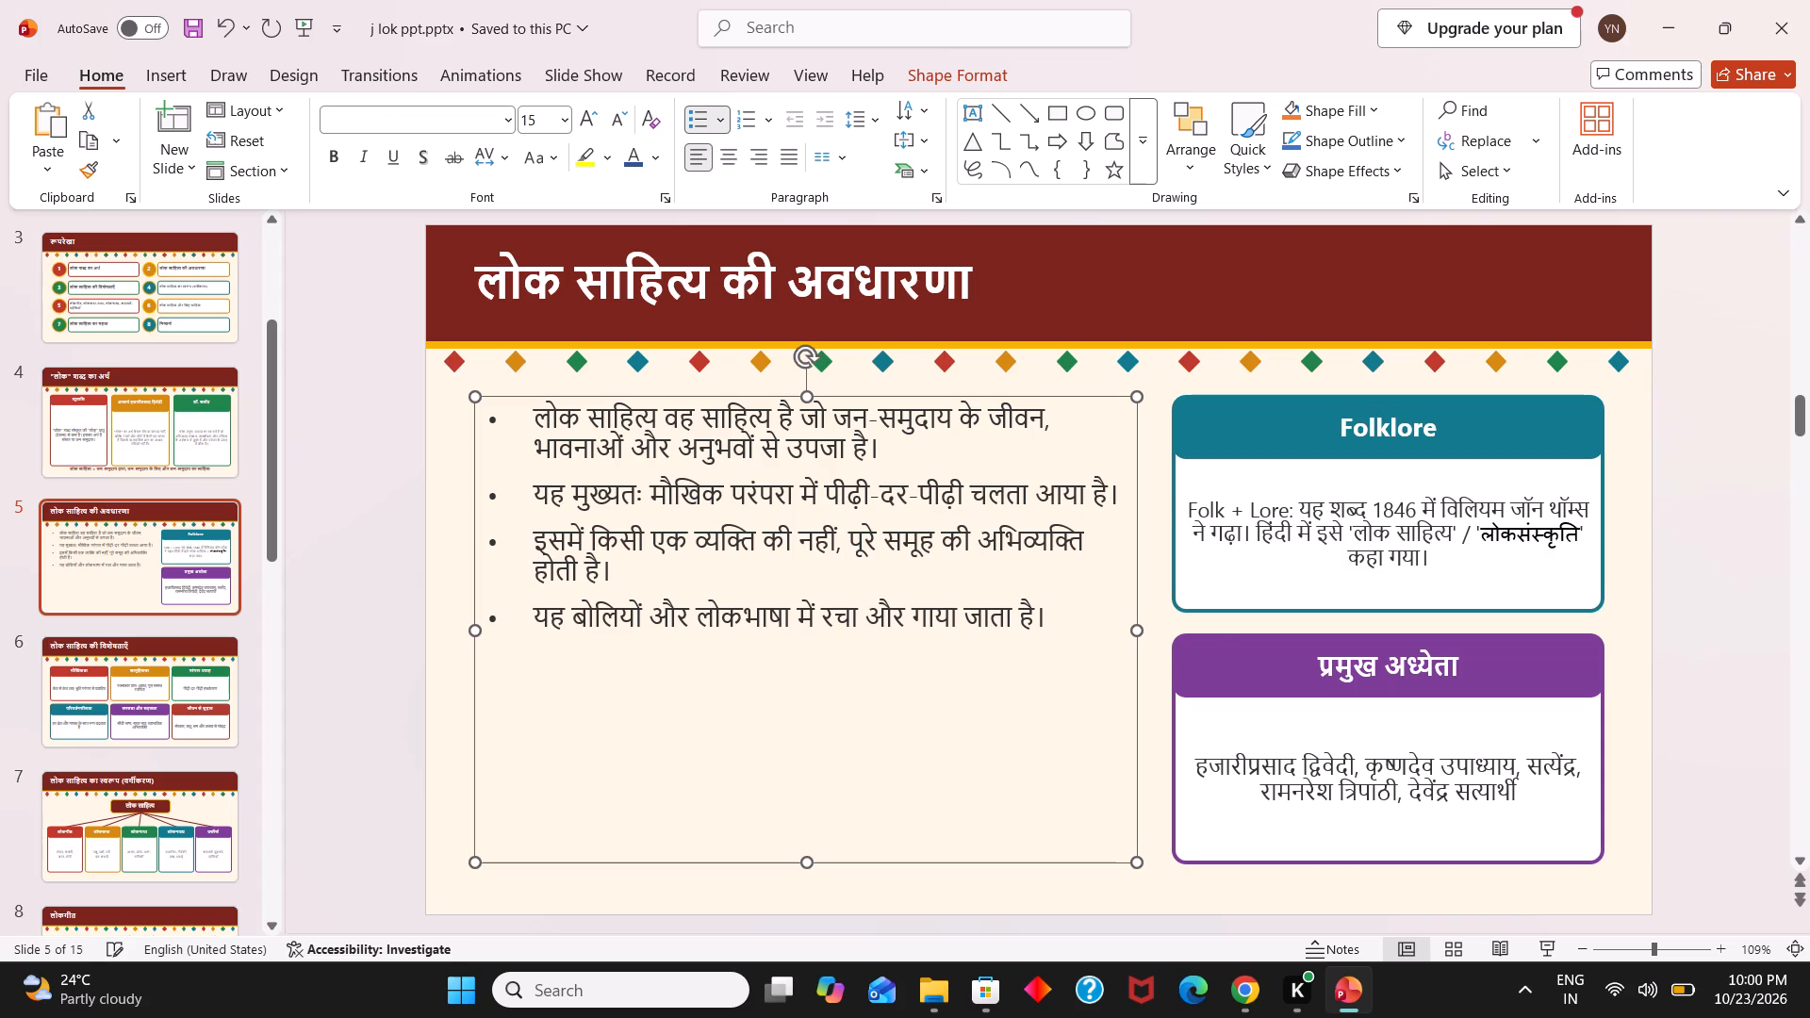
pyautogui.click(1636, 393)
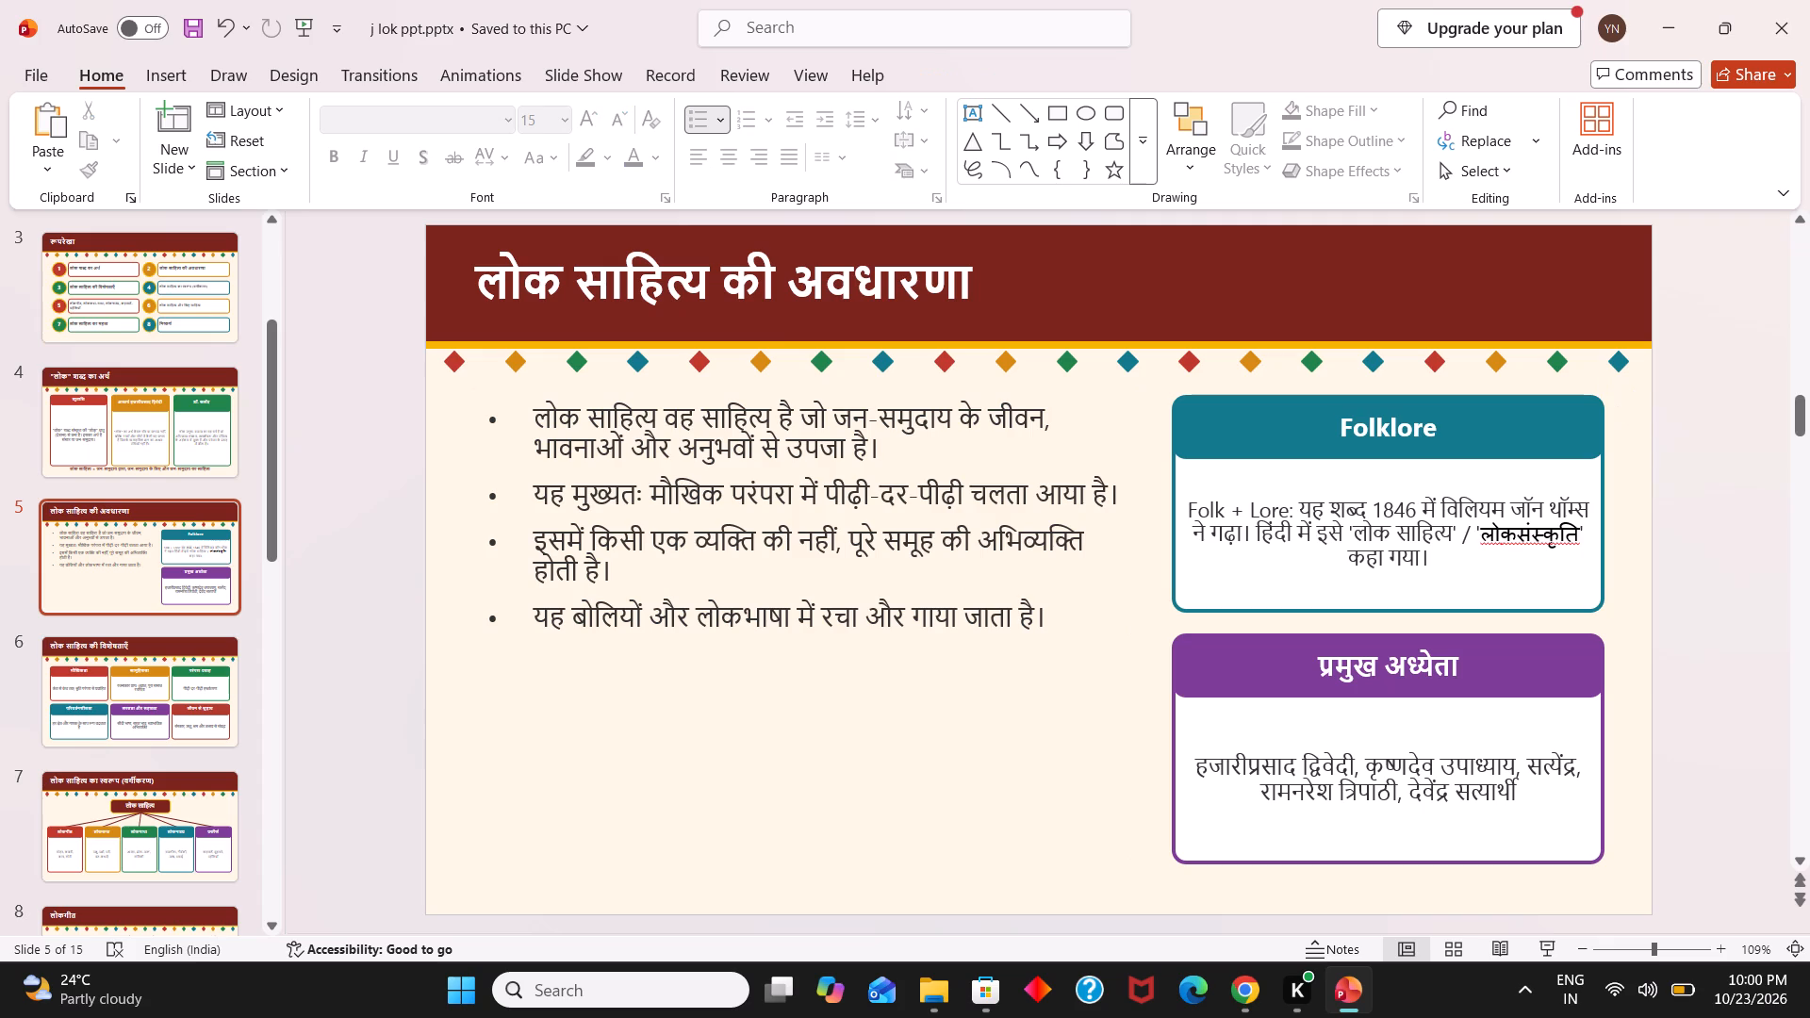
# Save the edited j lok ppt.pptx presentation.
pyautogui.hotkey('ctrl', 's')
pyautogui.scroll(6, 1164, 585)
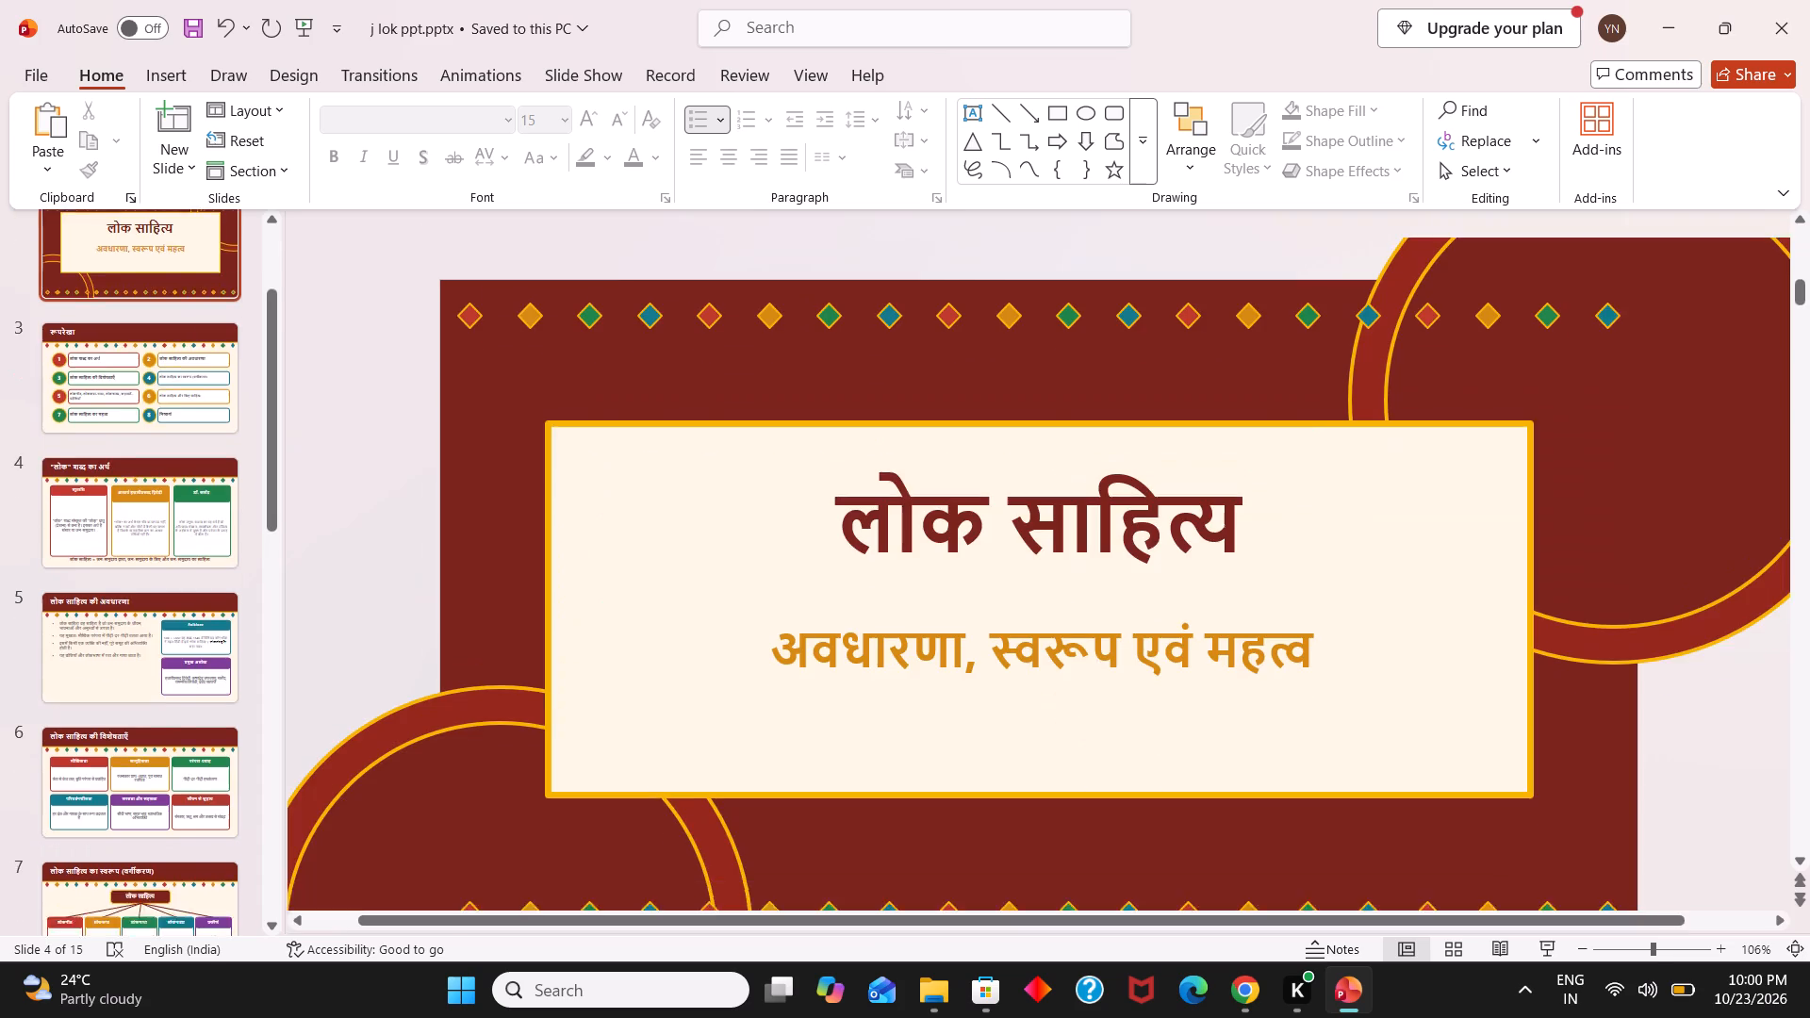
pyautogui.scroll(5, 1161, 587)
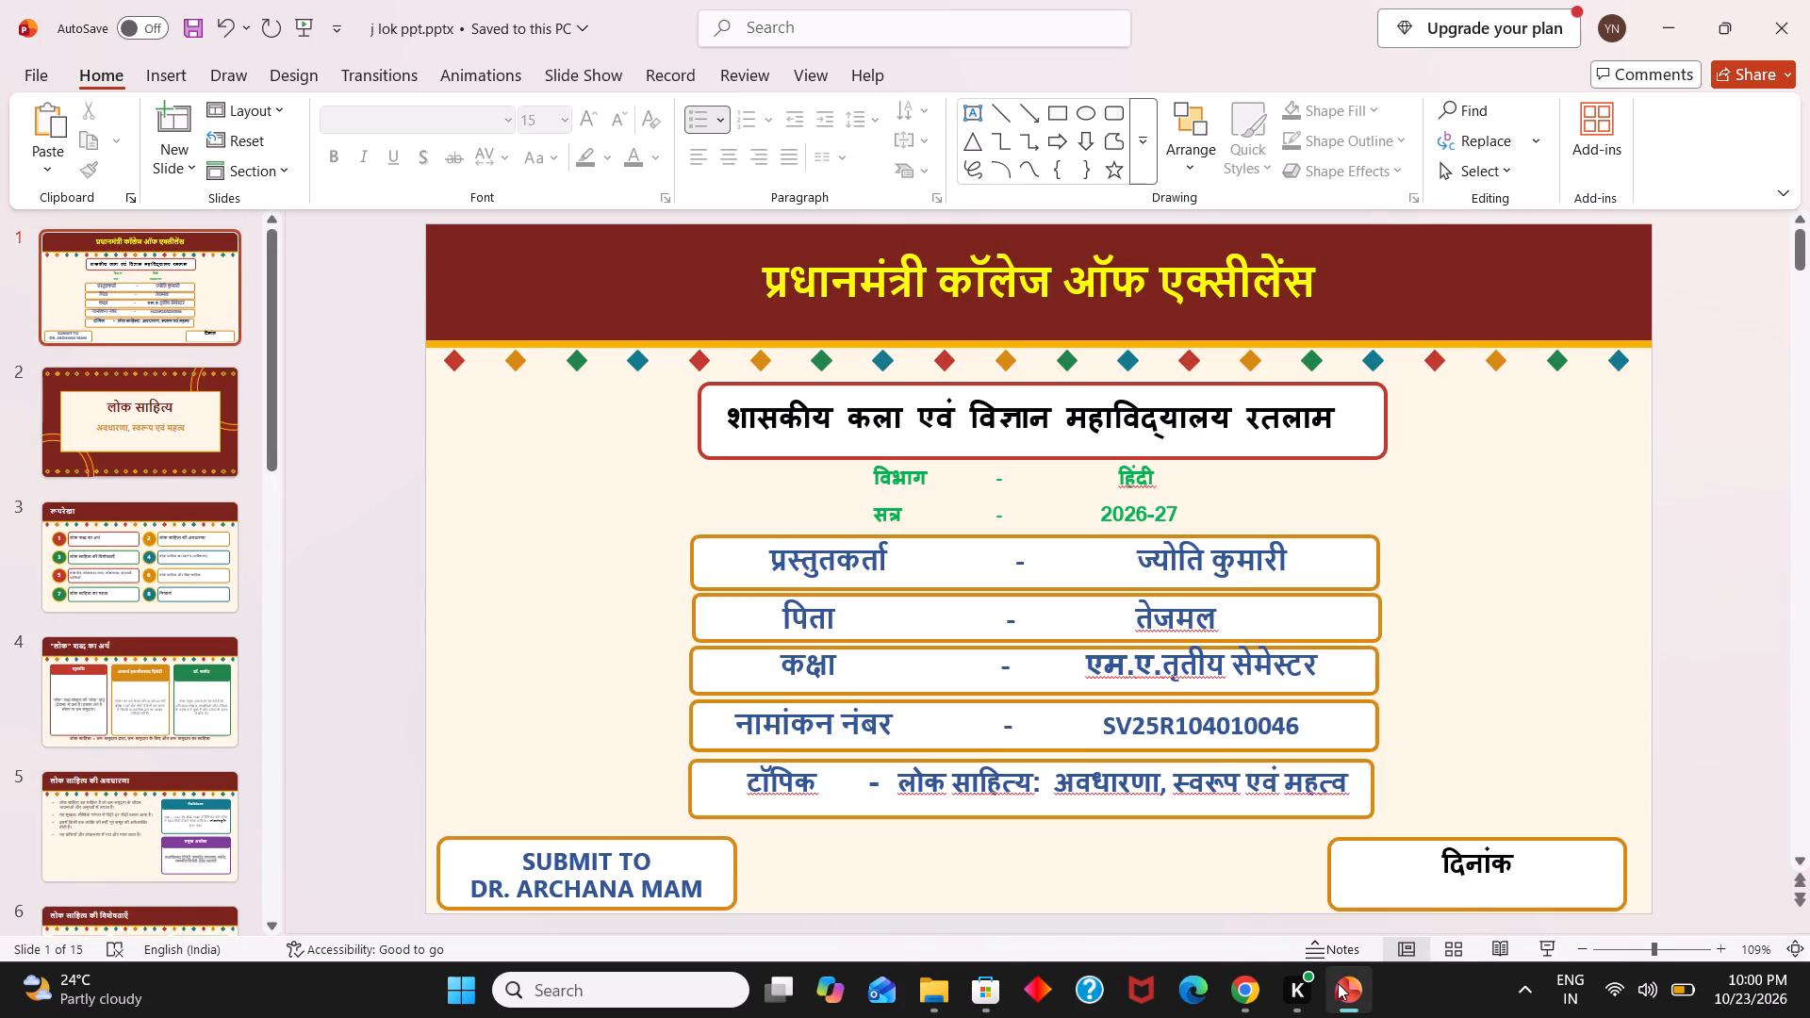
# Open SUNITA PDF PPT.pdf from Downloads in Microsoft Edge and compare its title page with slide 1 of j lok ppt.pptx.
pyautogui.click(933, 985)
pyautogui.click(1310, 533)
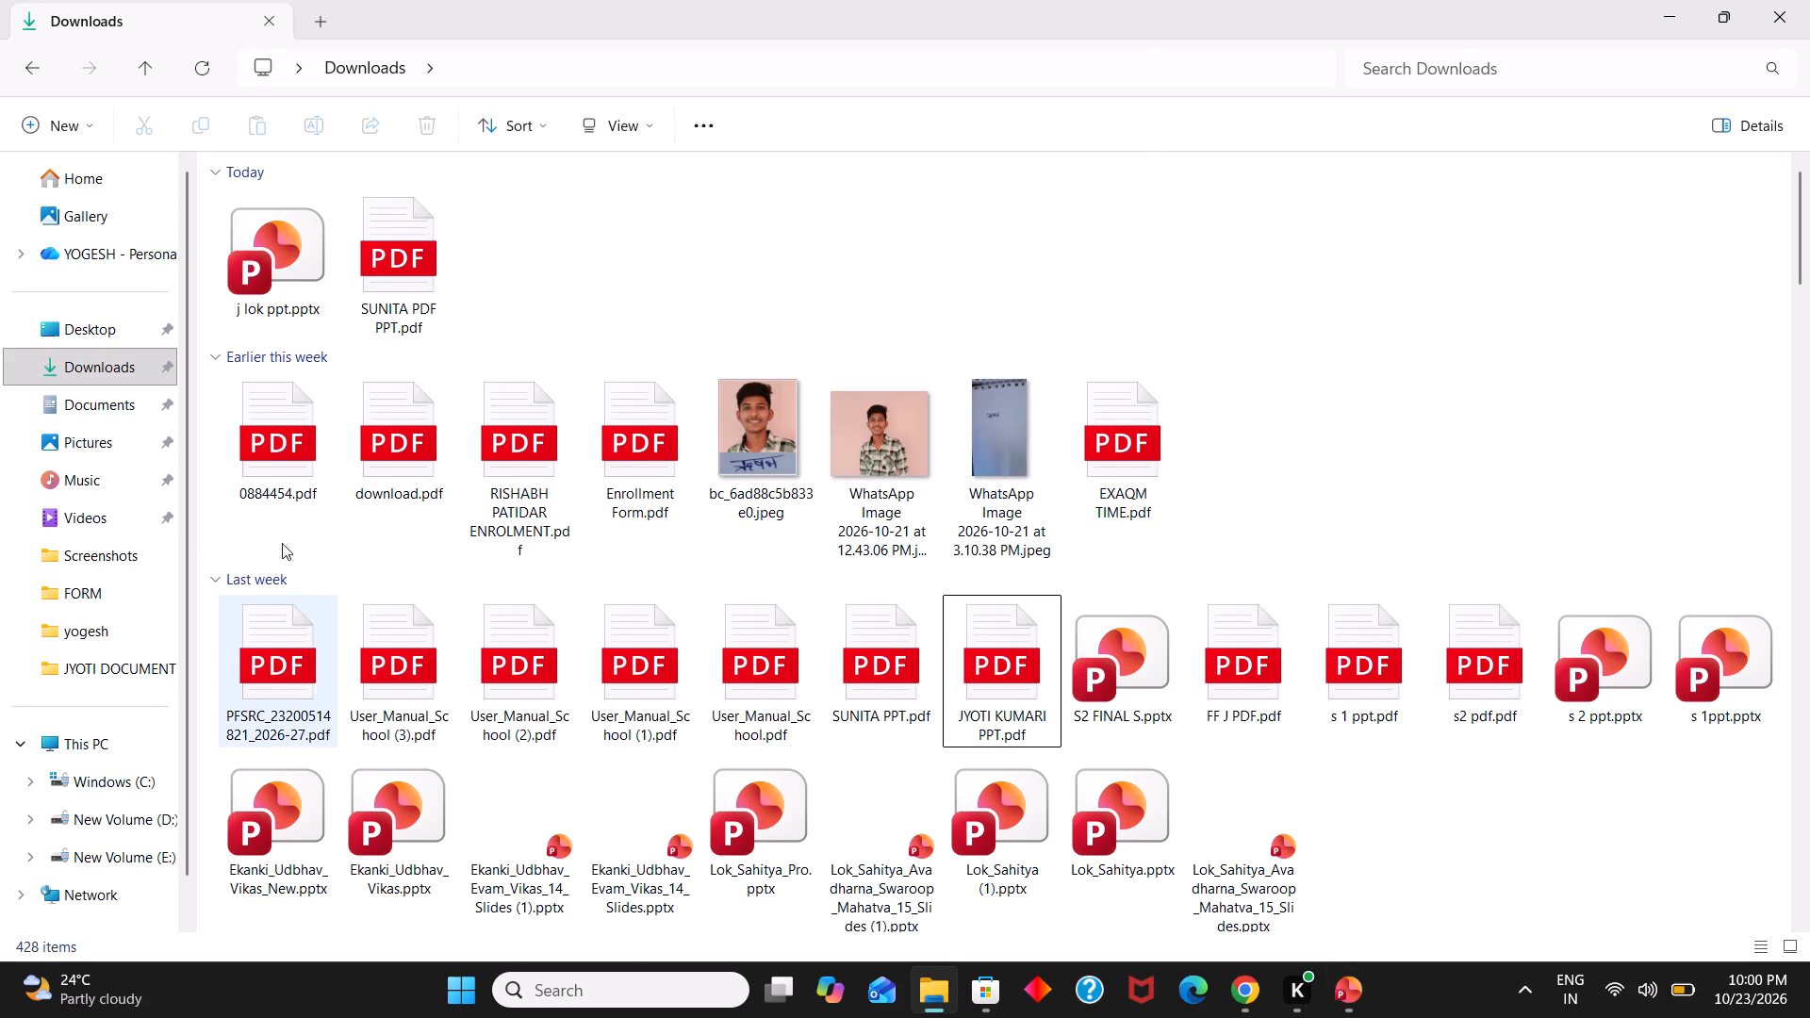
pyautogui.doubleClick(391, 249)
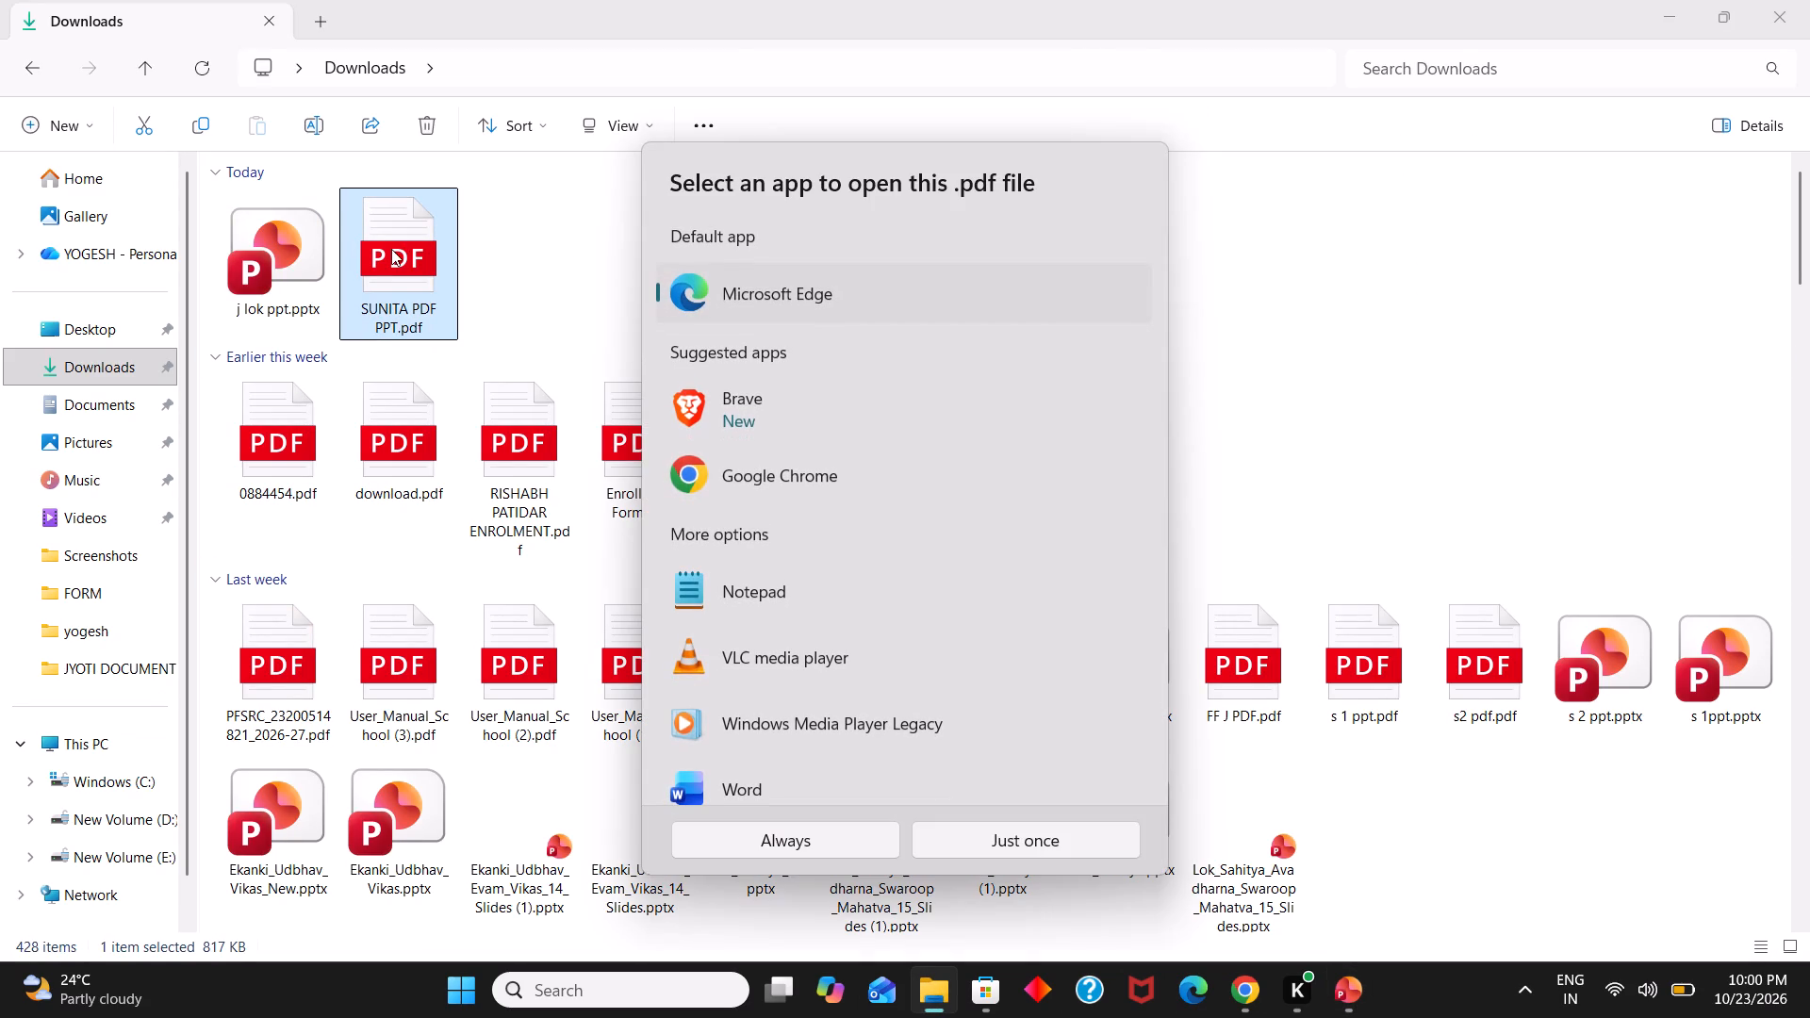
pyautogui.click(804, 294)
pyautogui.doubleClick(804, 294)
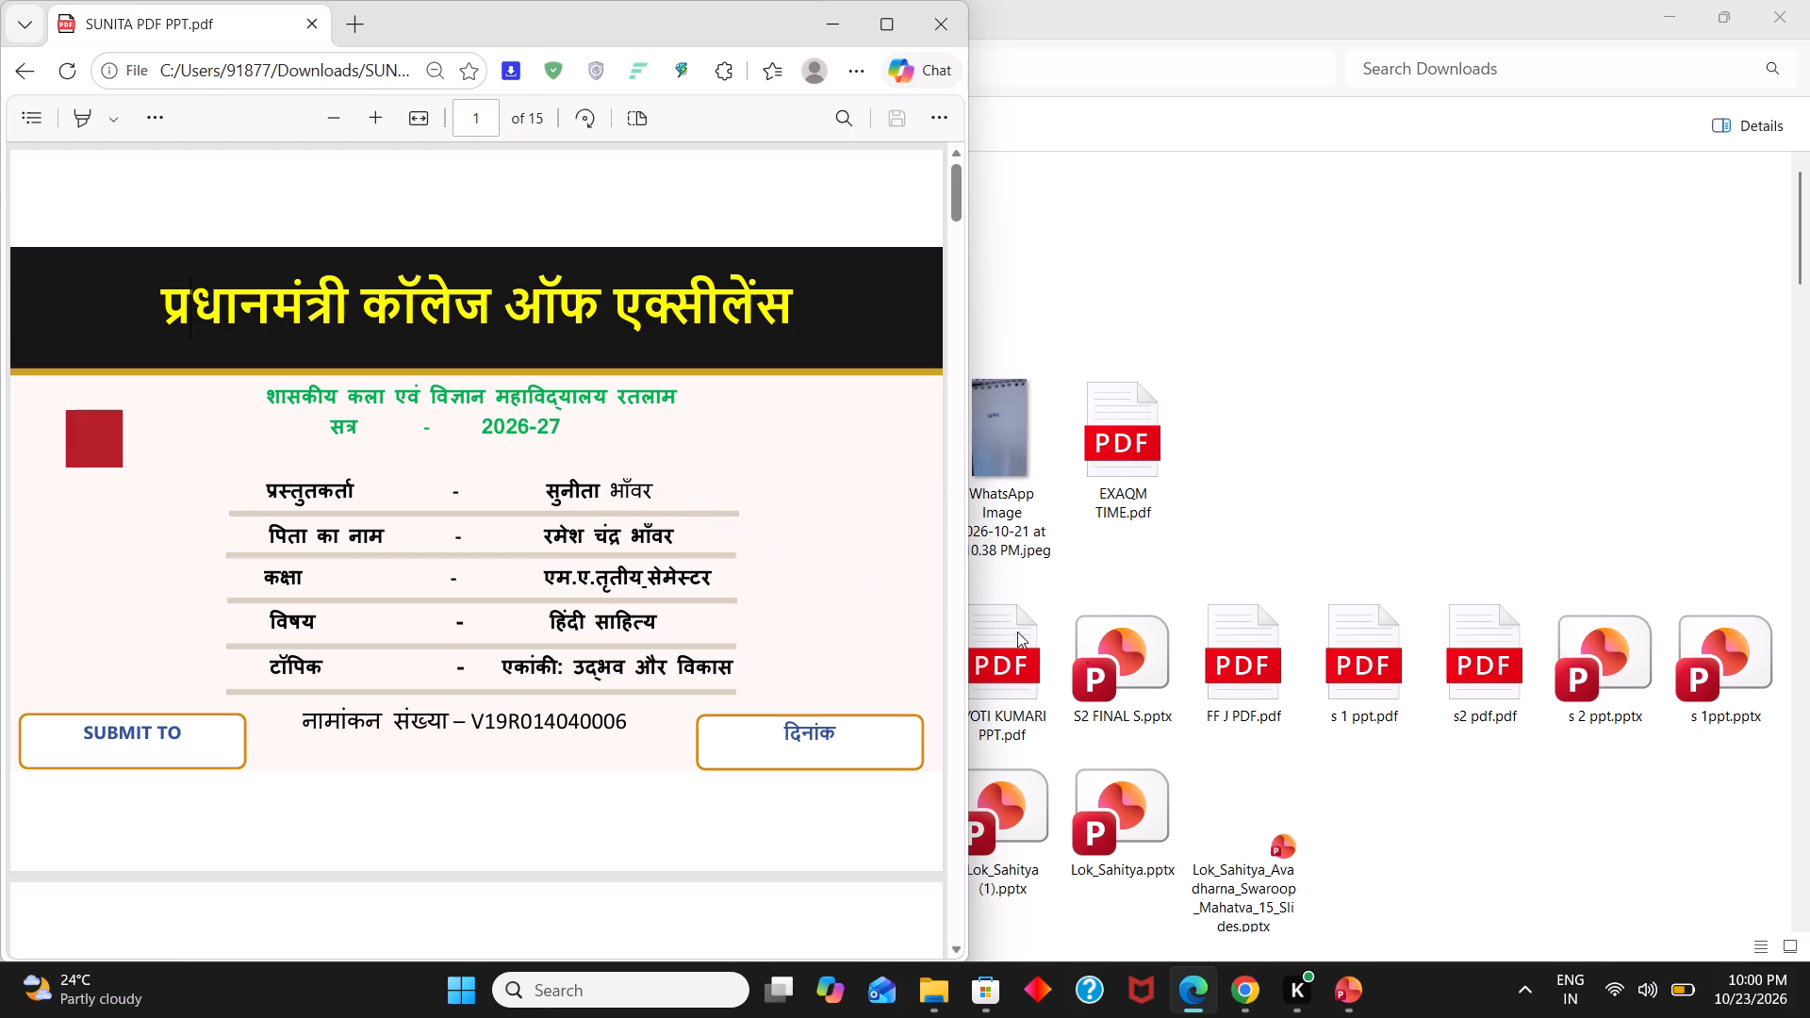
pyautogui.click(1338, 996)
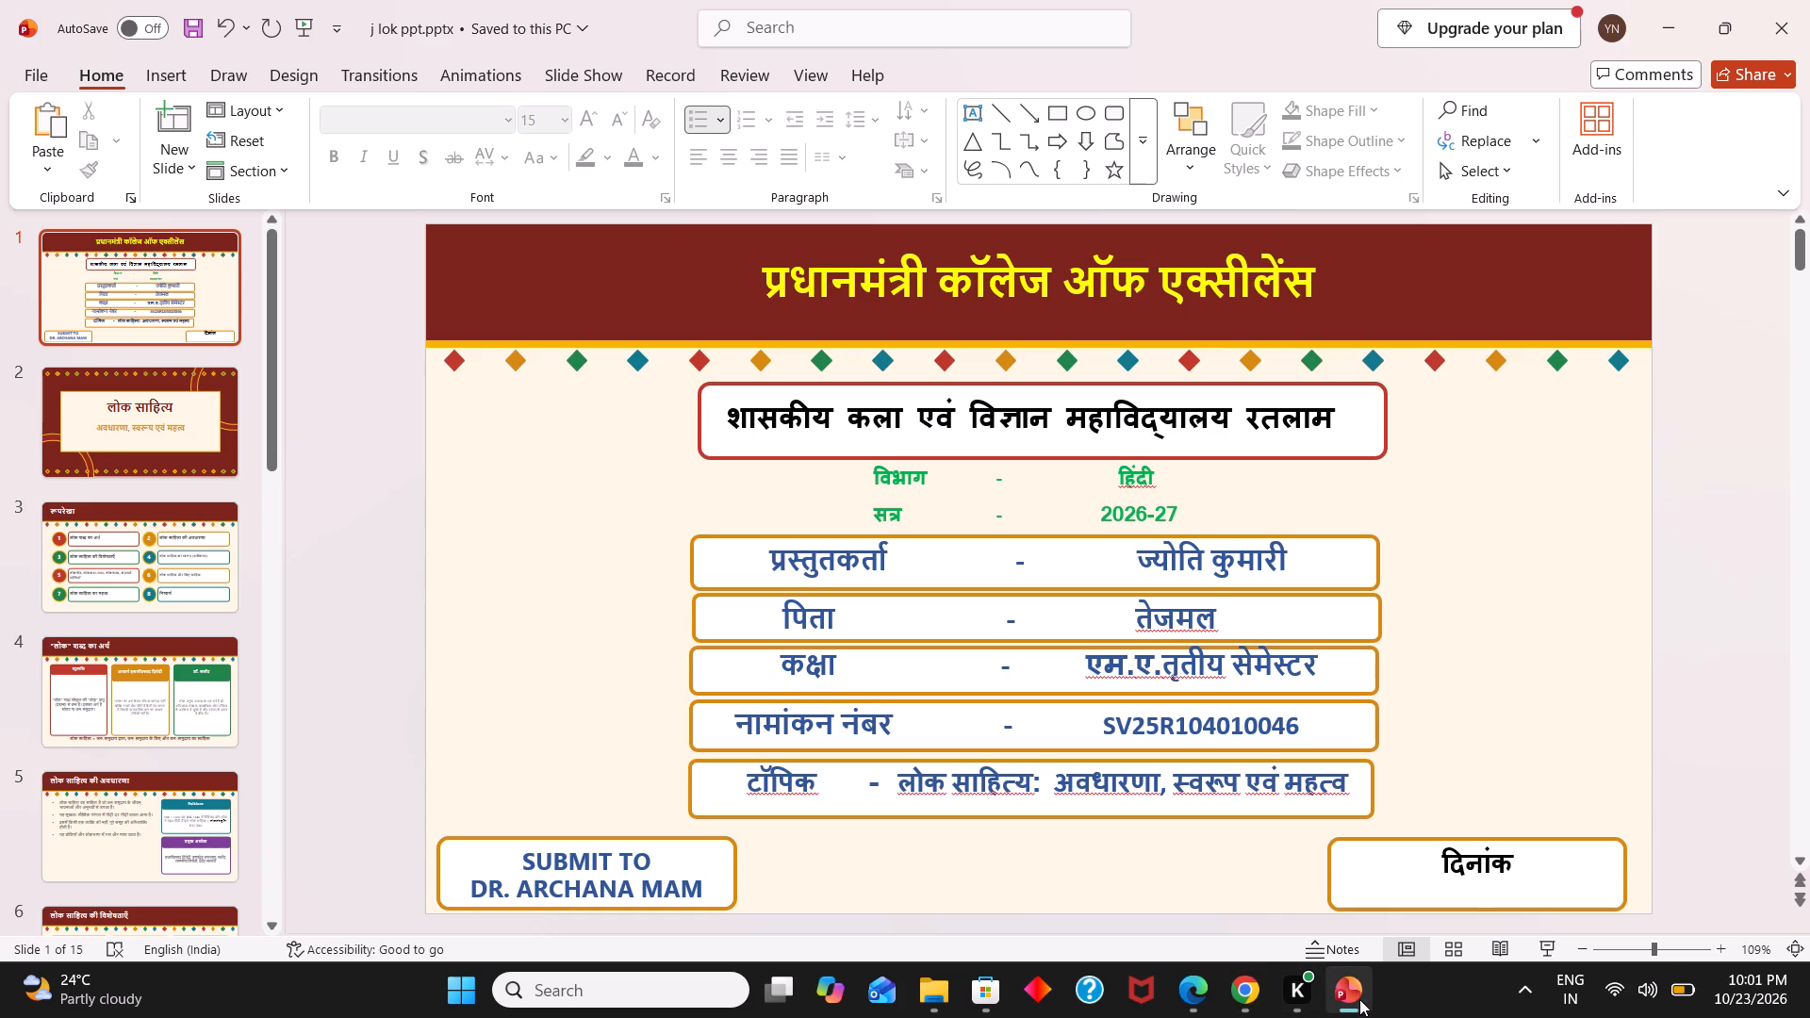
pyautogui.click(1187, 993)
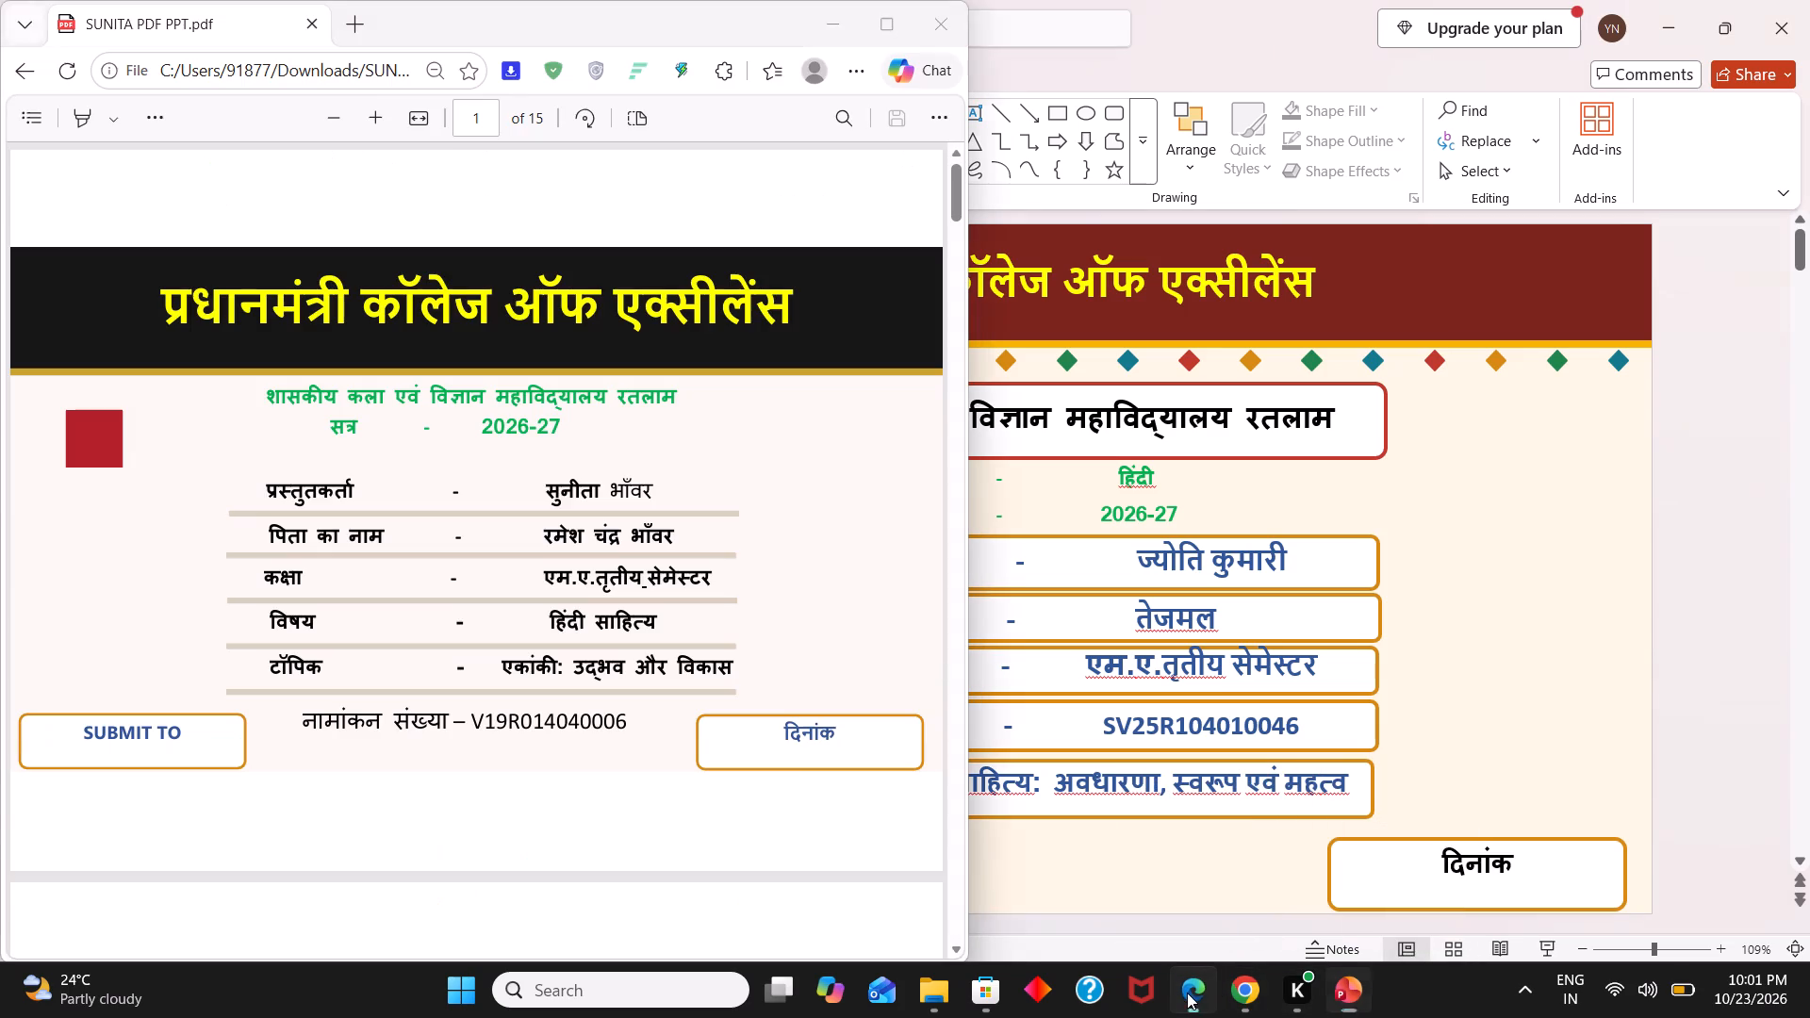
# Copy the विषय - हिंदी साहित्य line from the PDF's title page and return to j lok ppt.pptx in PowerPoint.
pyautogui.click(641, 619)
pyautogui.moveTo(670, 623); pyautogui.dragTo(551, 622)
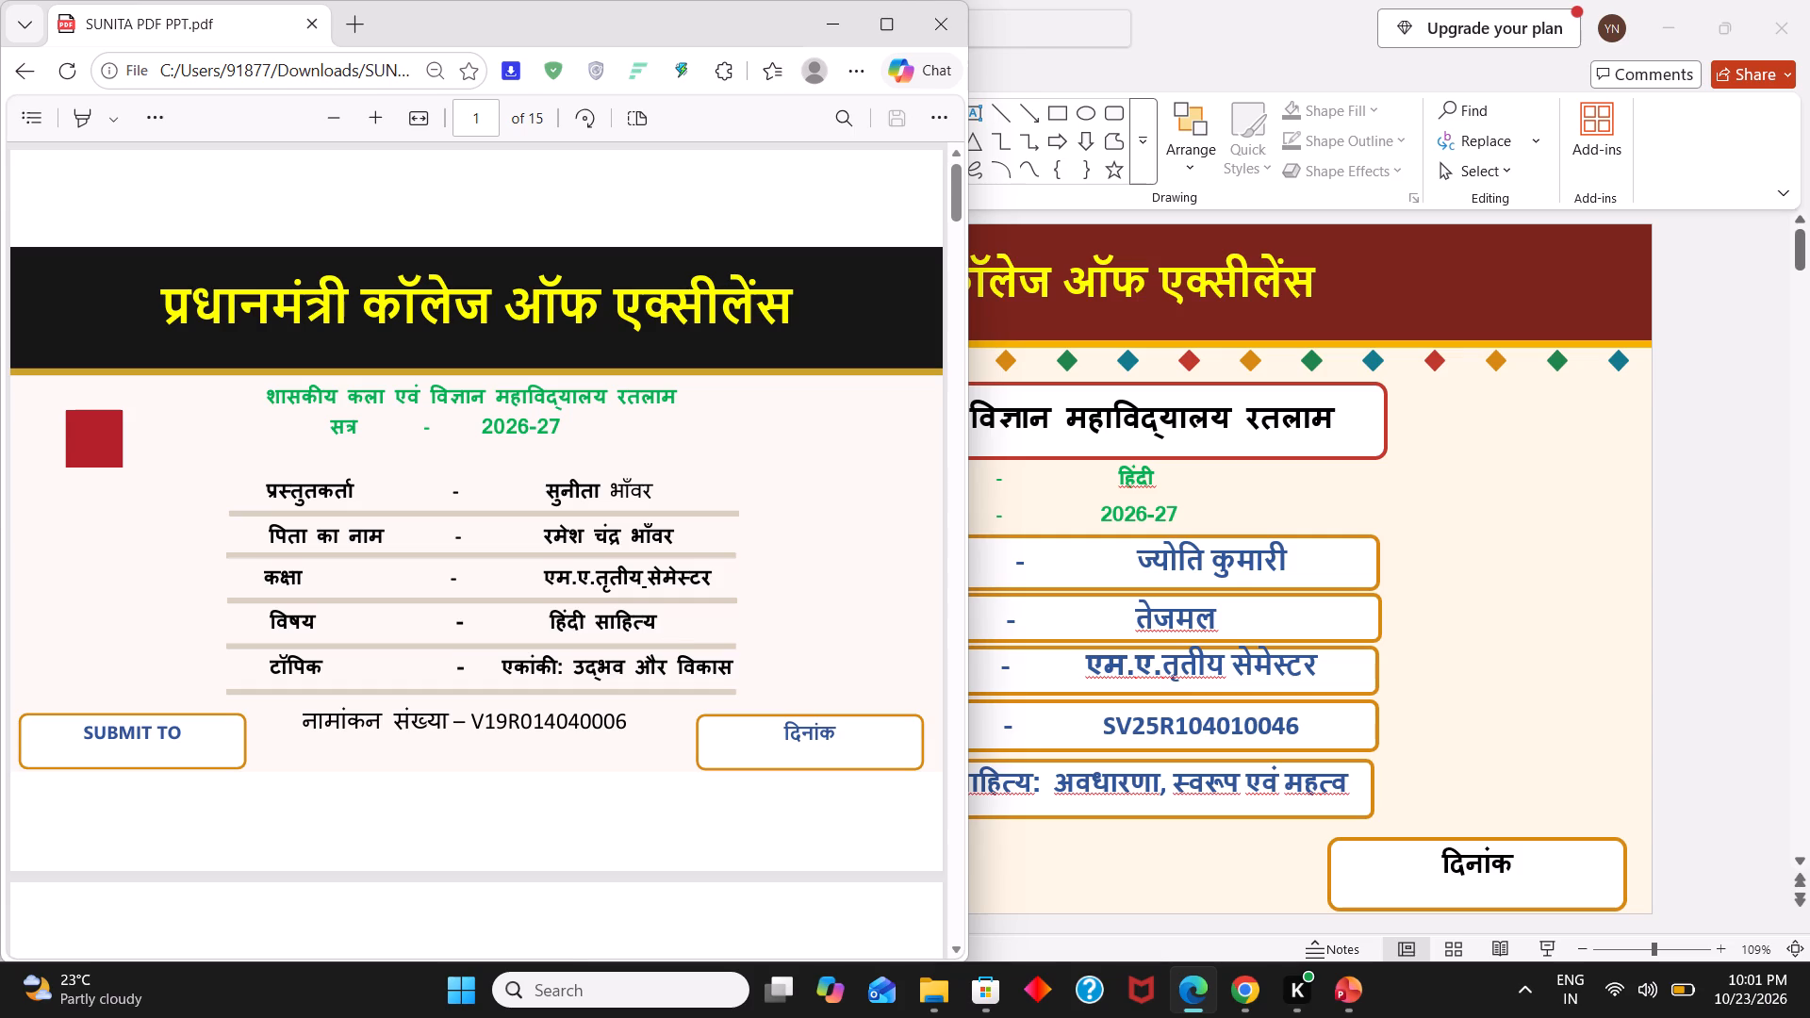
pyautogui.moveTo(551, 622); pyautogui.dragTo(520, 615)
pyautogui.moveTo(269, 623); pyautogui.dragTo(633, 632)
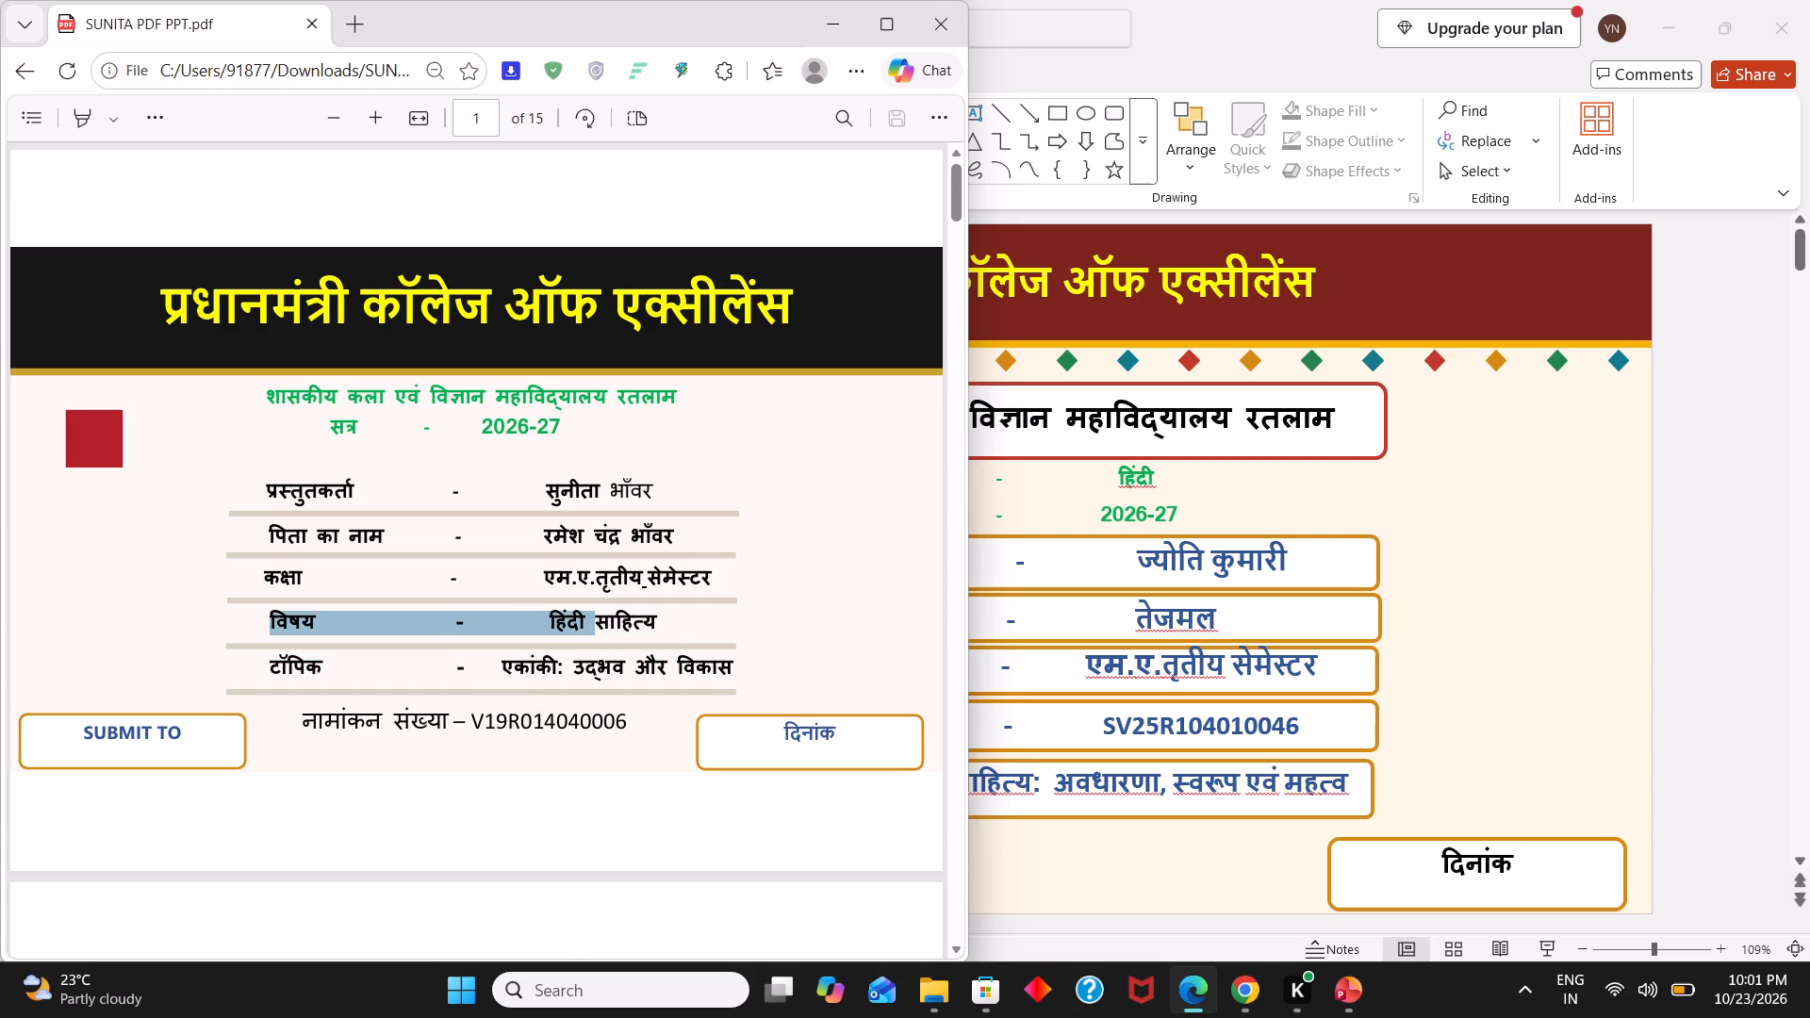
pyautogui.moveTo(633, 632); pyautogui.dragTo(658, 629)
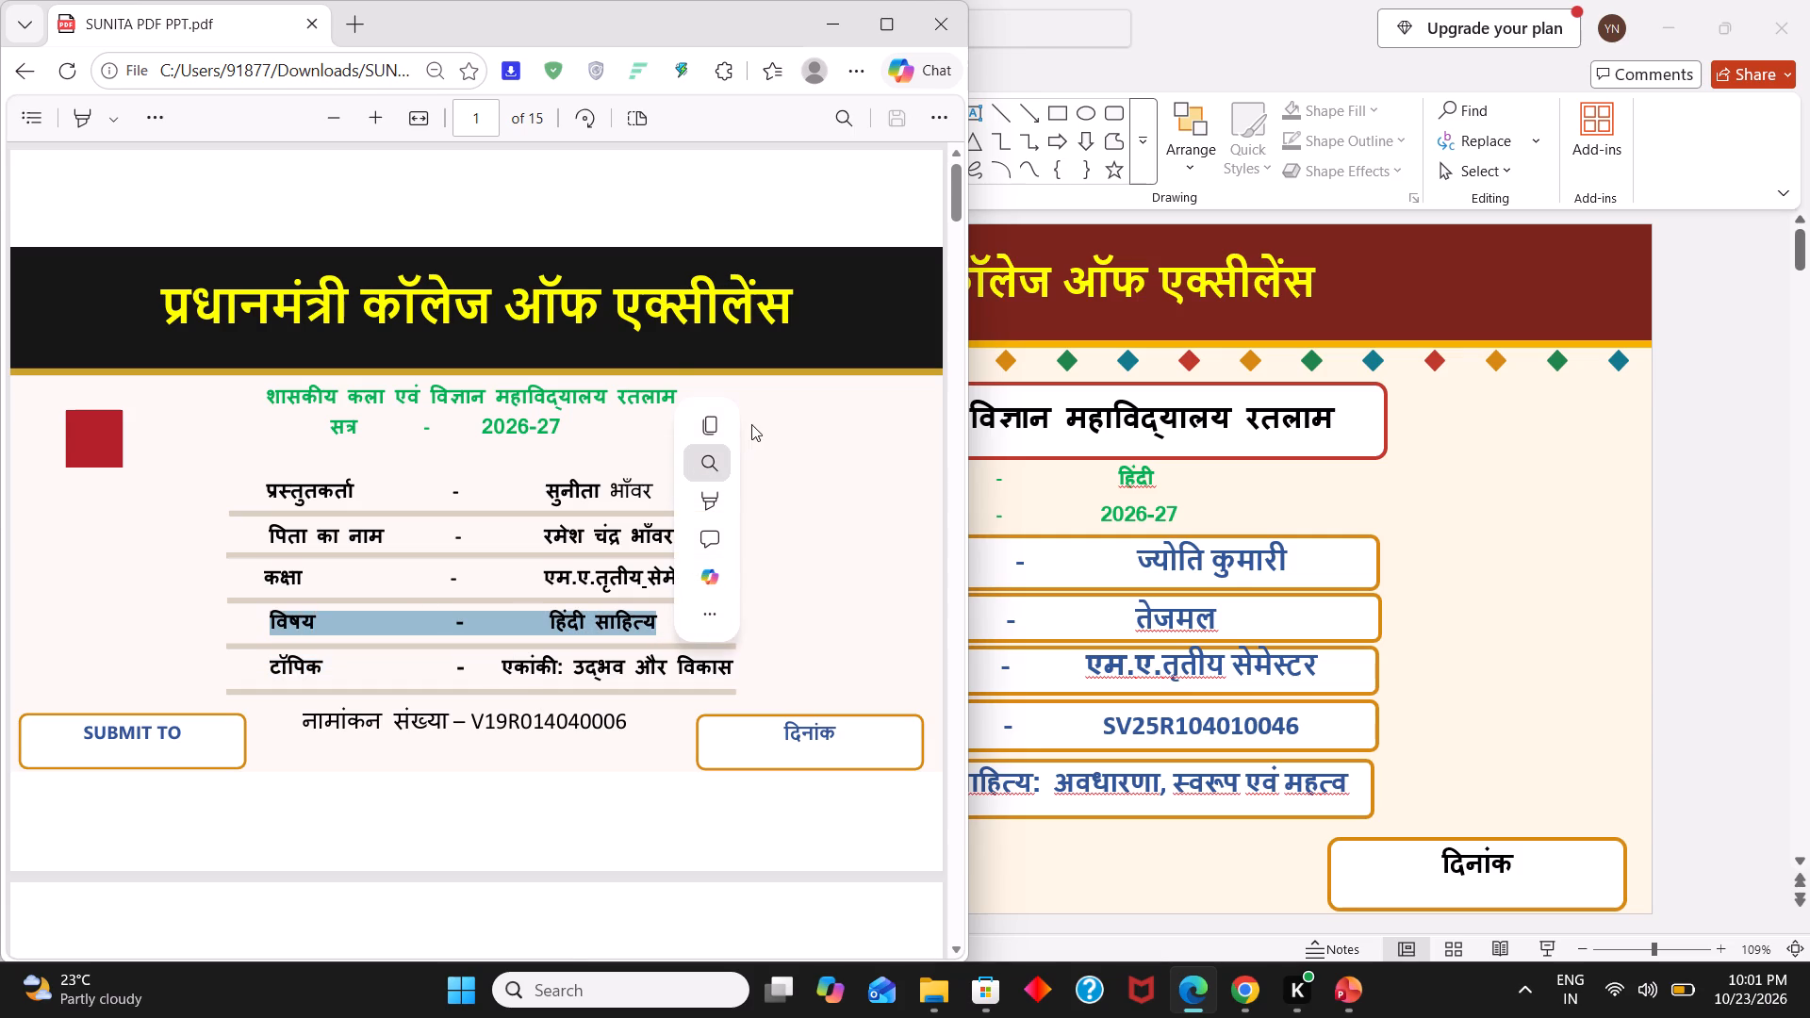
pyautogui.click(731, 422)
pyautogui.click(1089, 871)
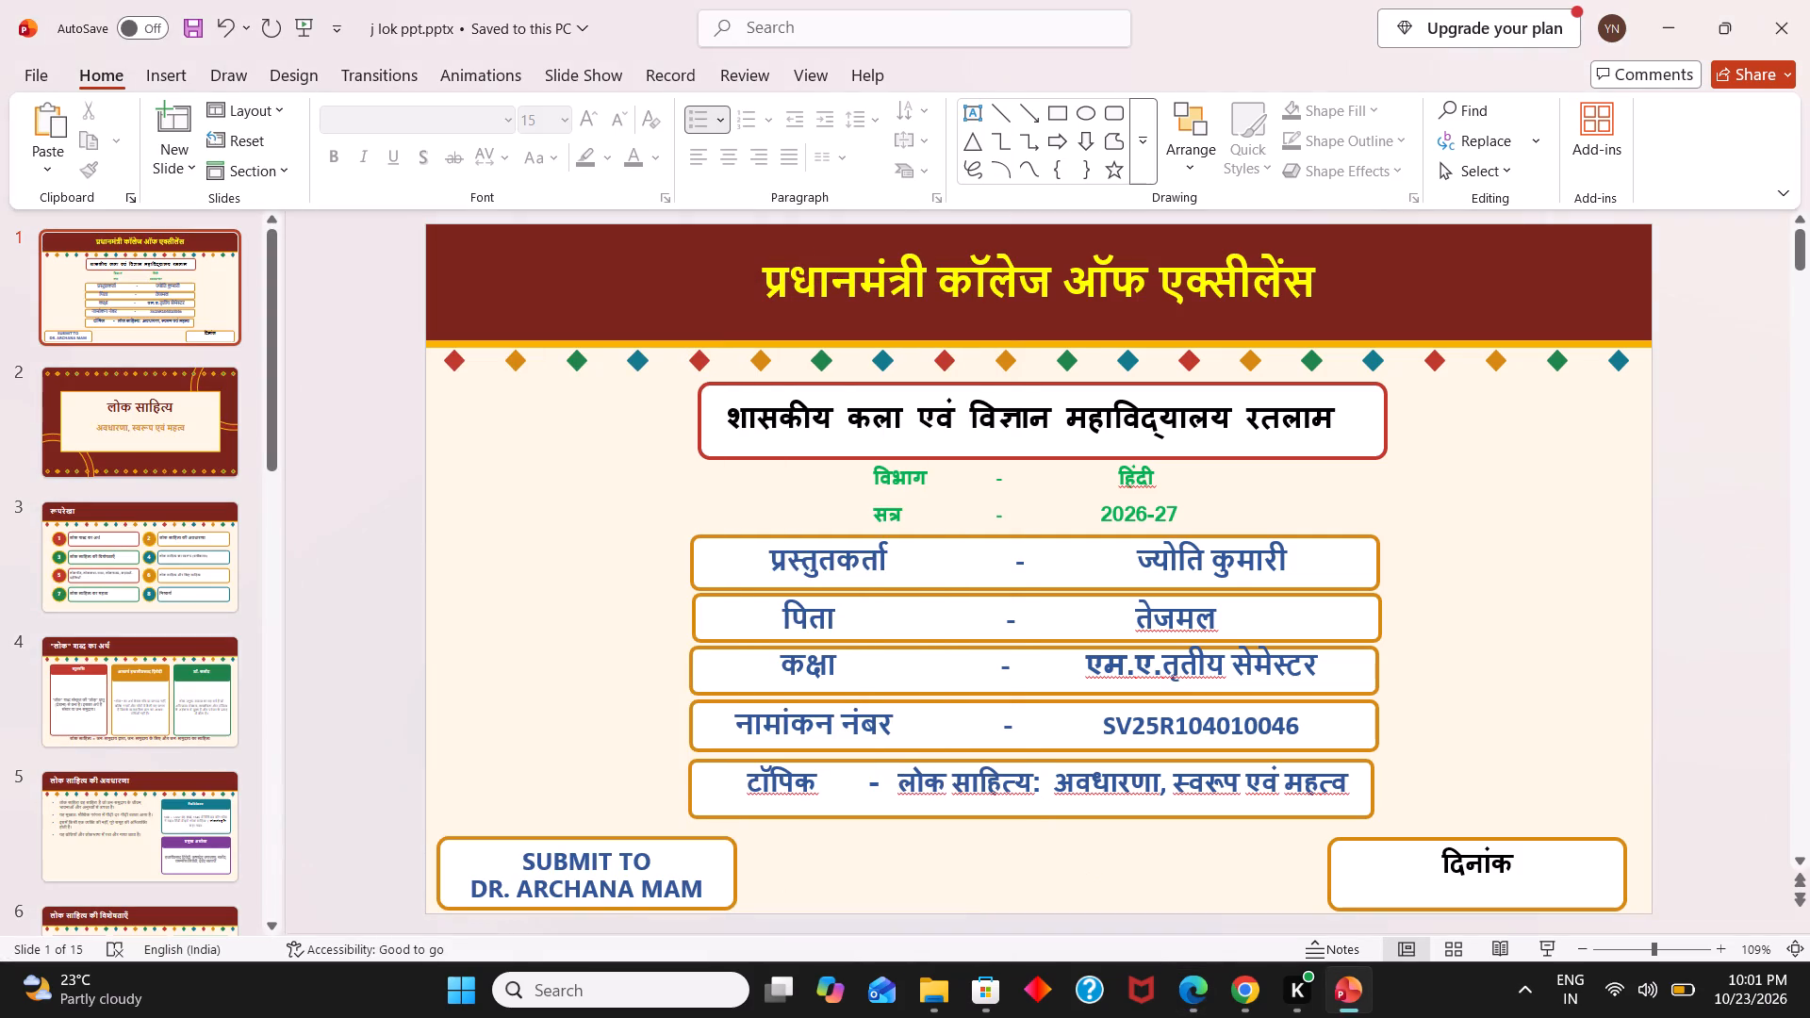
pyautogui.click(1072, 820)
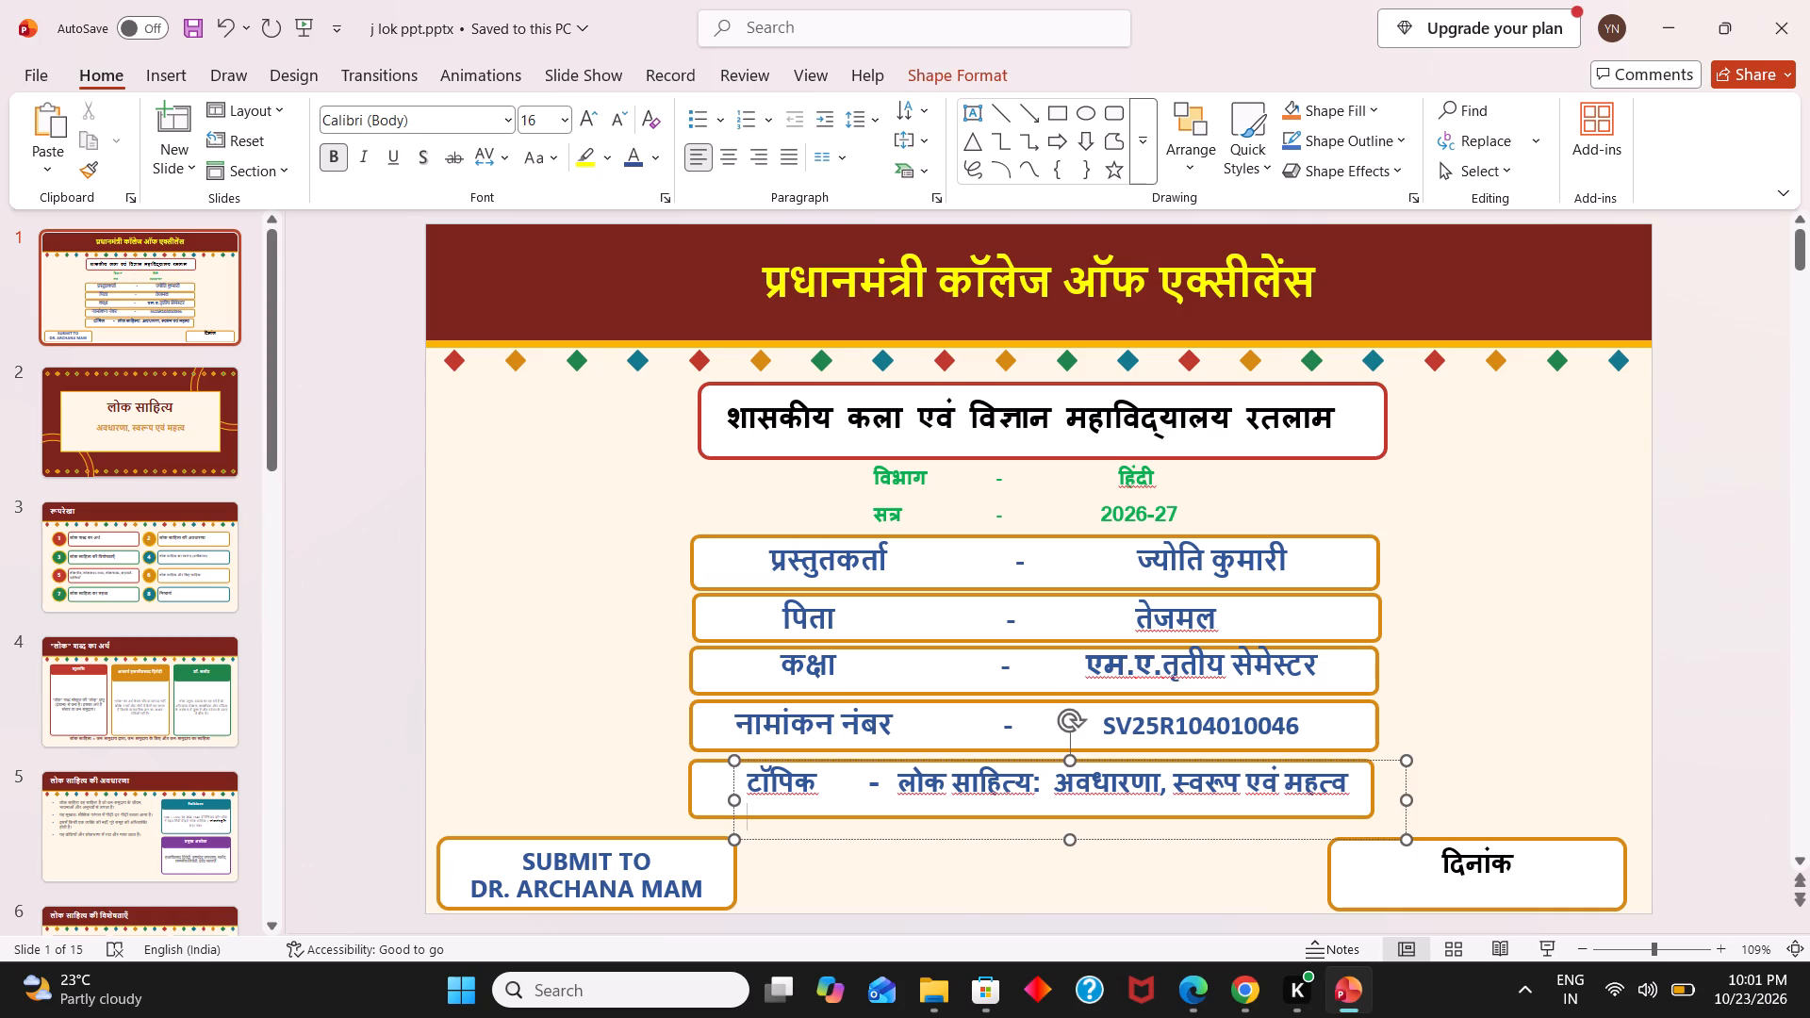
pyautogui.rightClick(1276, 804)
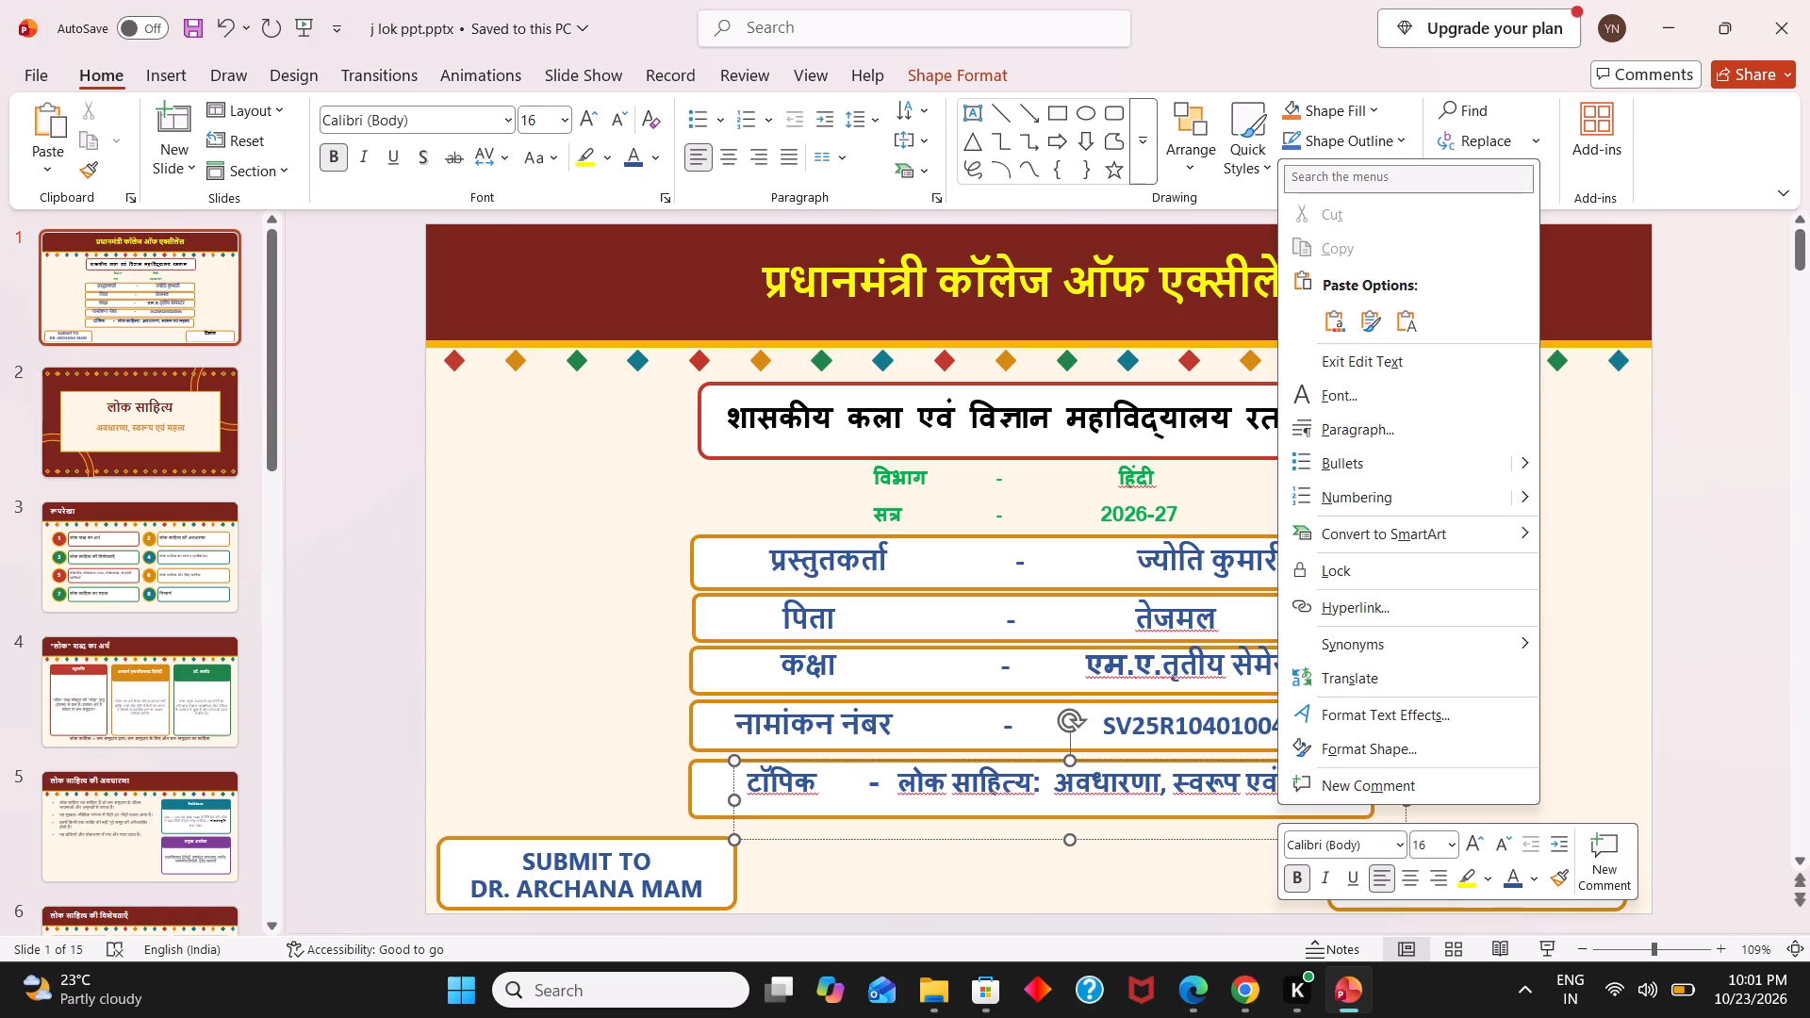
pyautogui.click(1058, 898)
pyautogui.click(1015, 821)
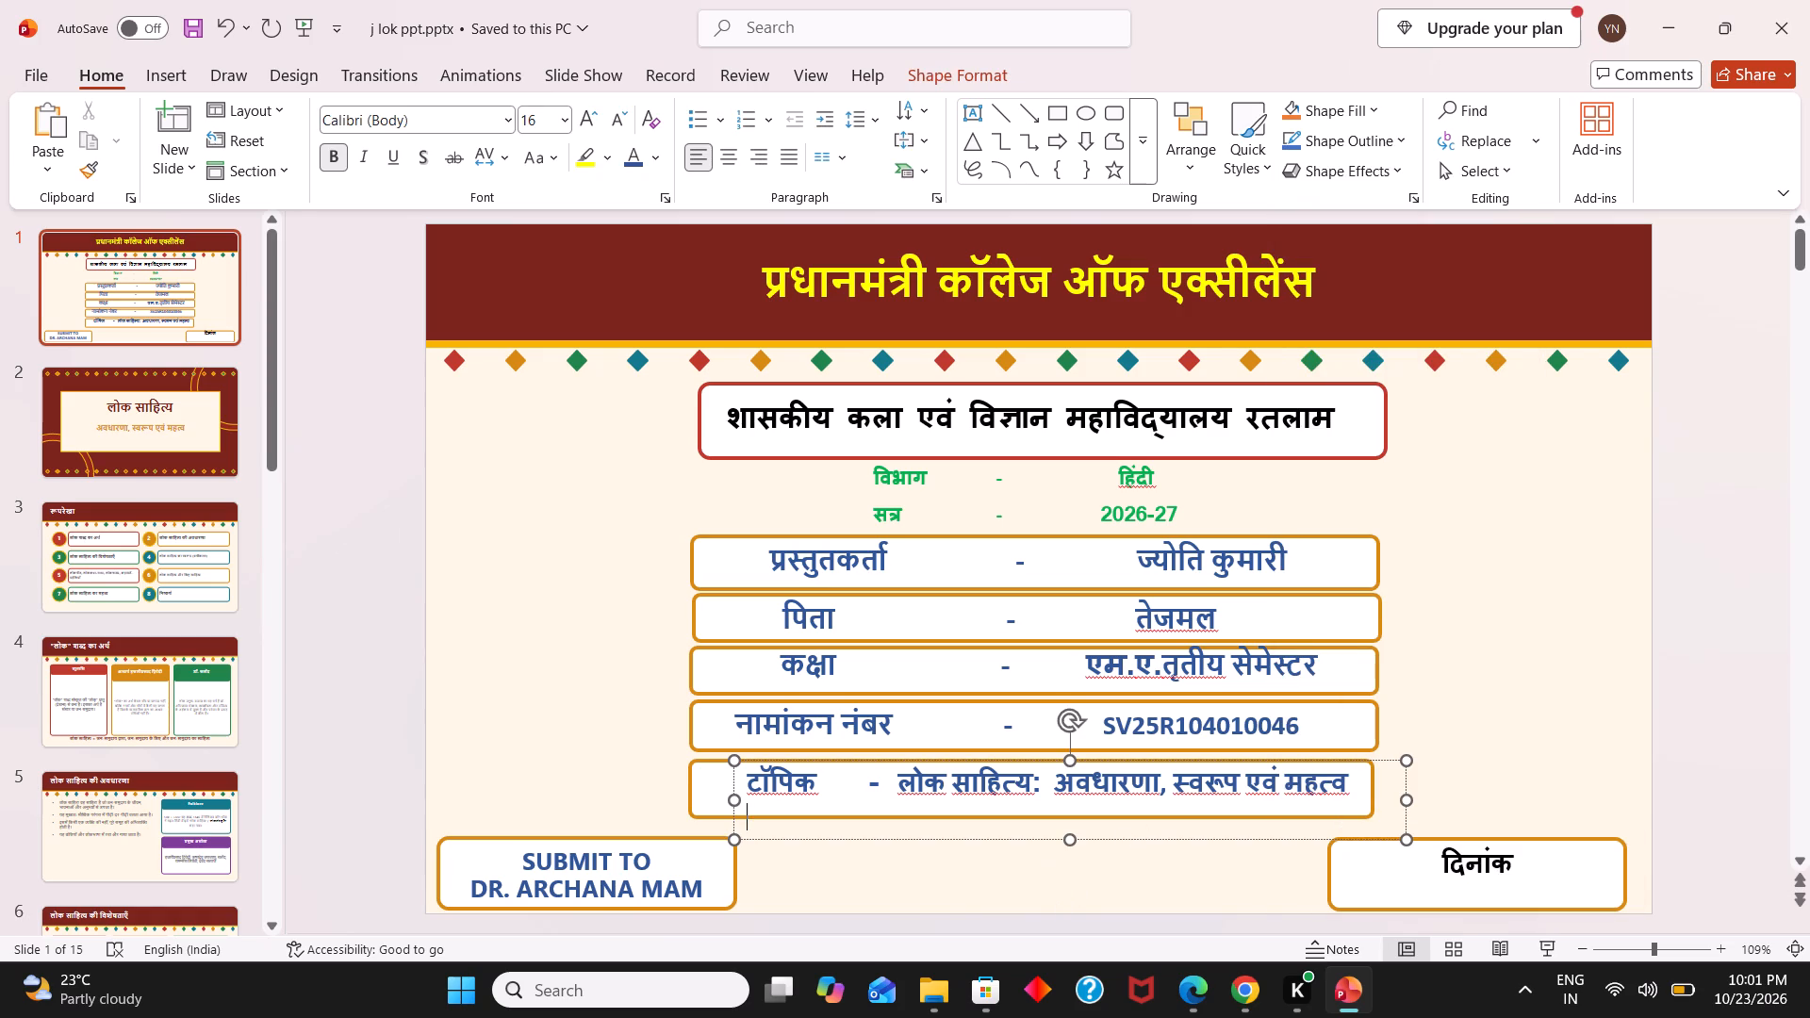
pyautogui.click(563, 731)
# Duplicate the outlined box around the टॉपिक line on slide 1, move the copy below it and narrow it to about 3.5 inches.
pyautogui.click(693, 792)
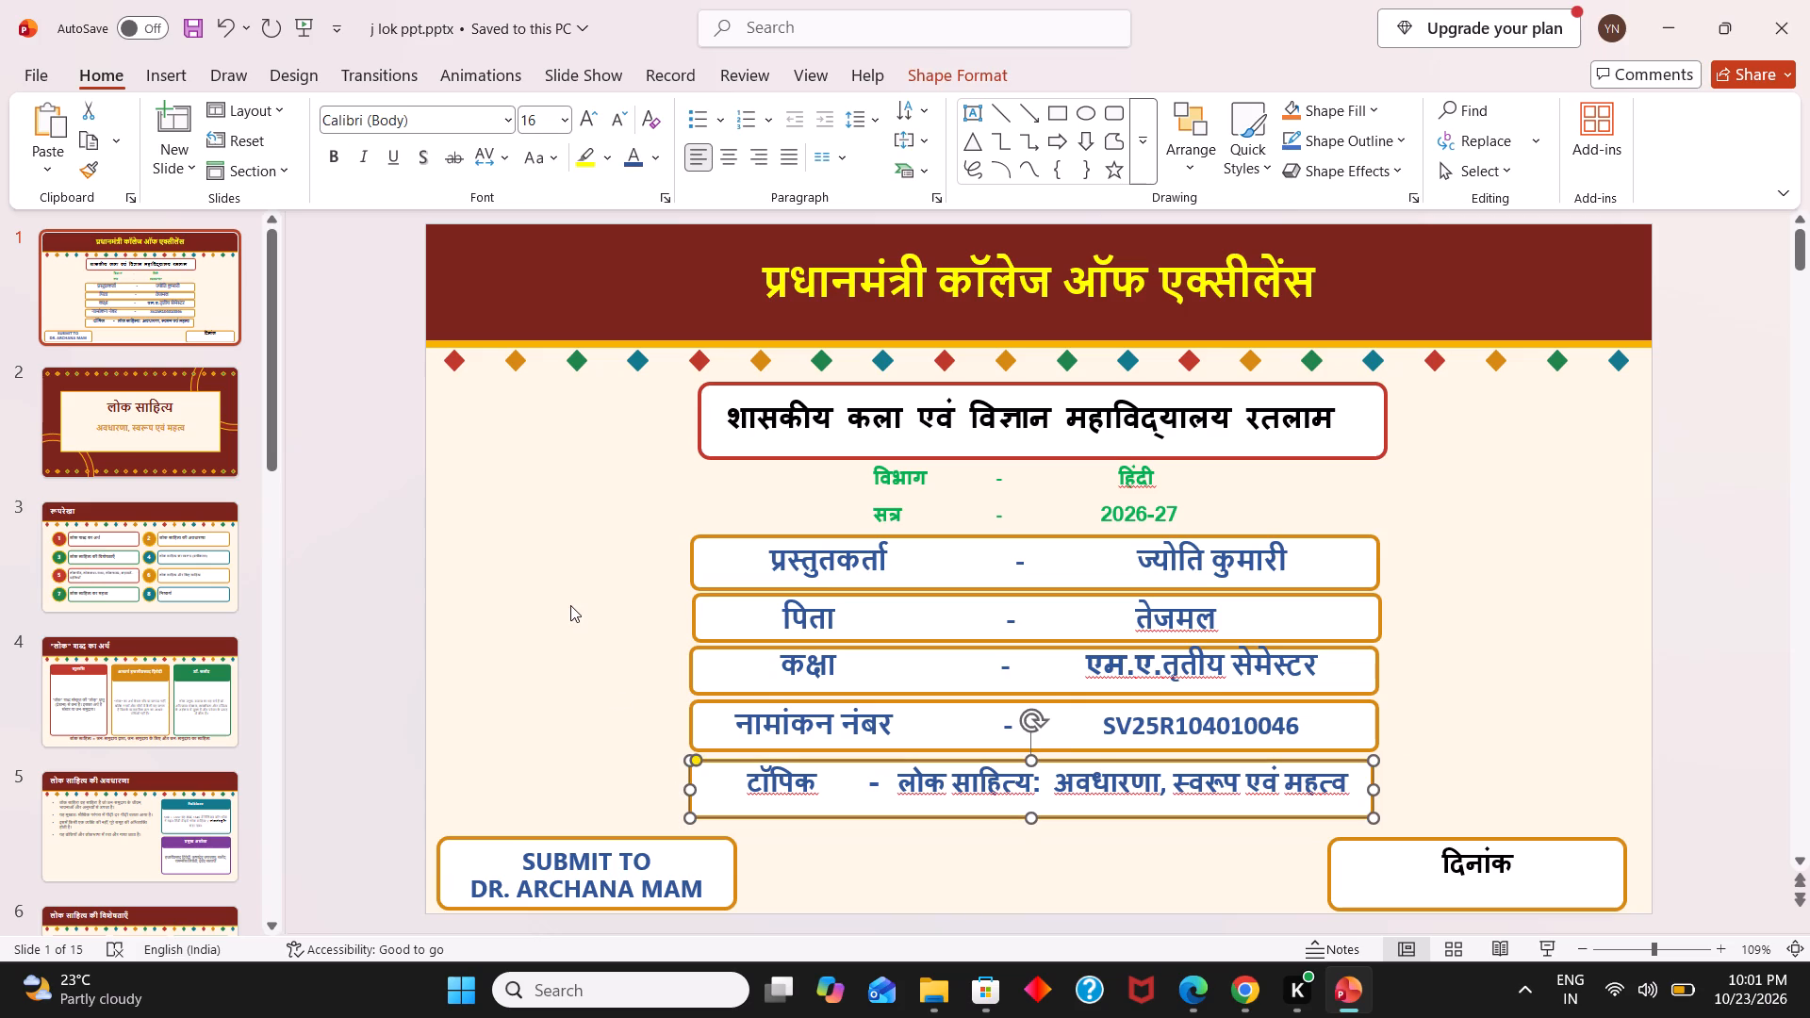
pyautogui.hotkey('ctrl', 'c')
pyautogui.hotkey('ctrl', 'v')
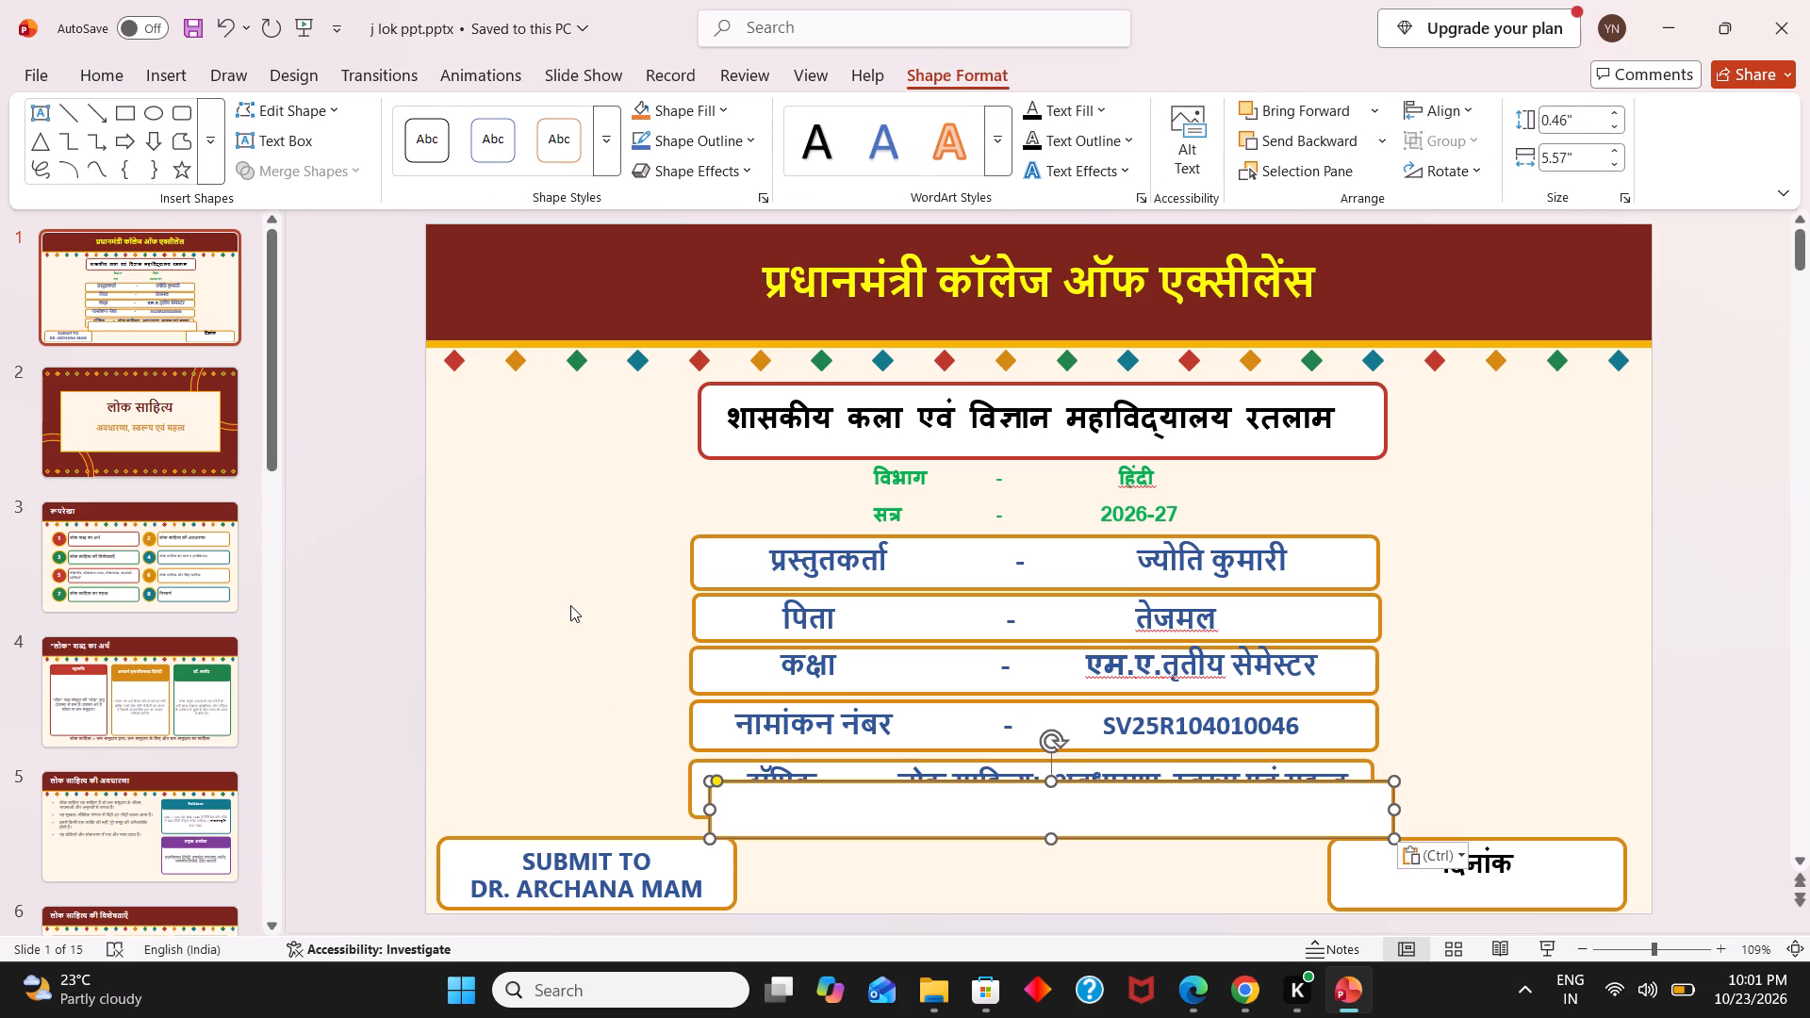
pyautogui.moveTo(1013, 838); pyautogui.dragTo(929, 889)
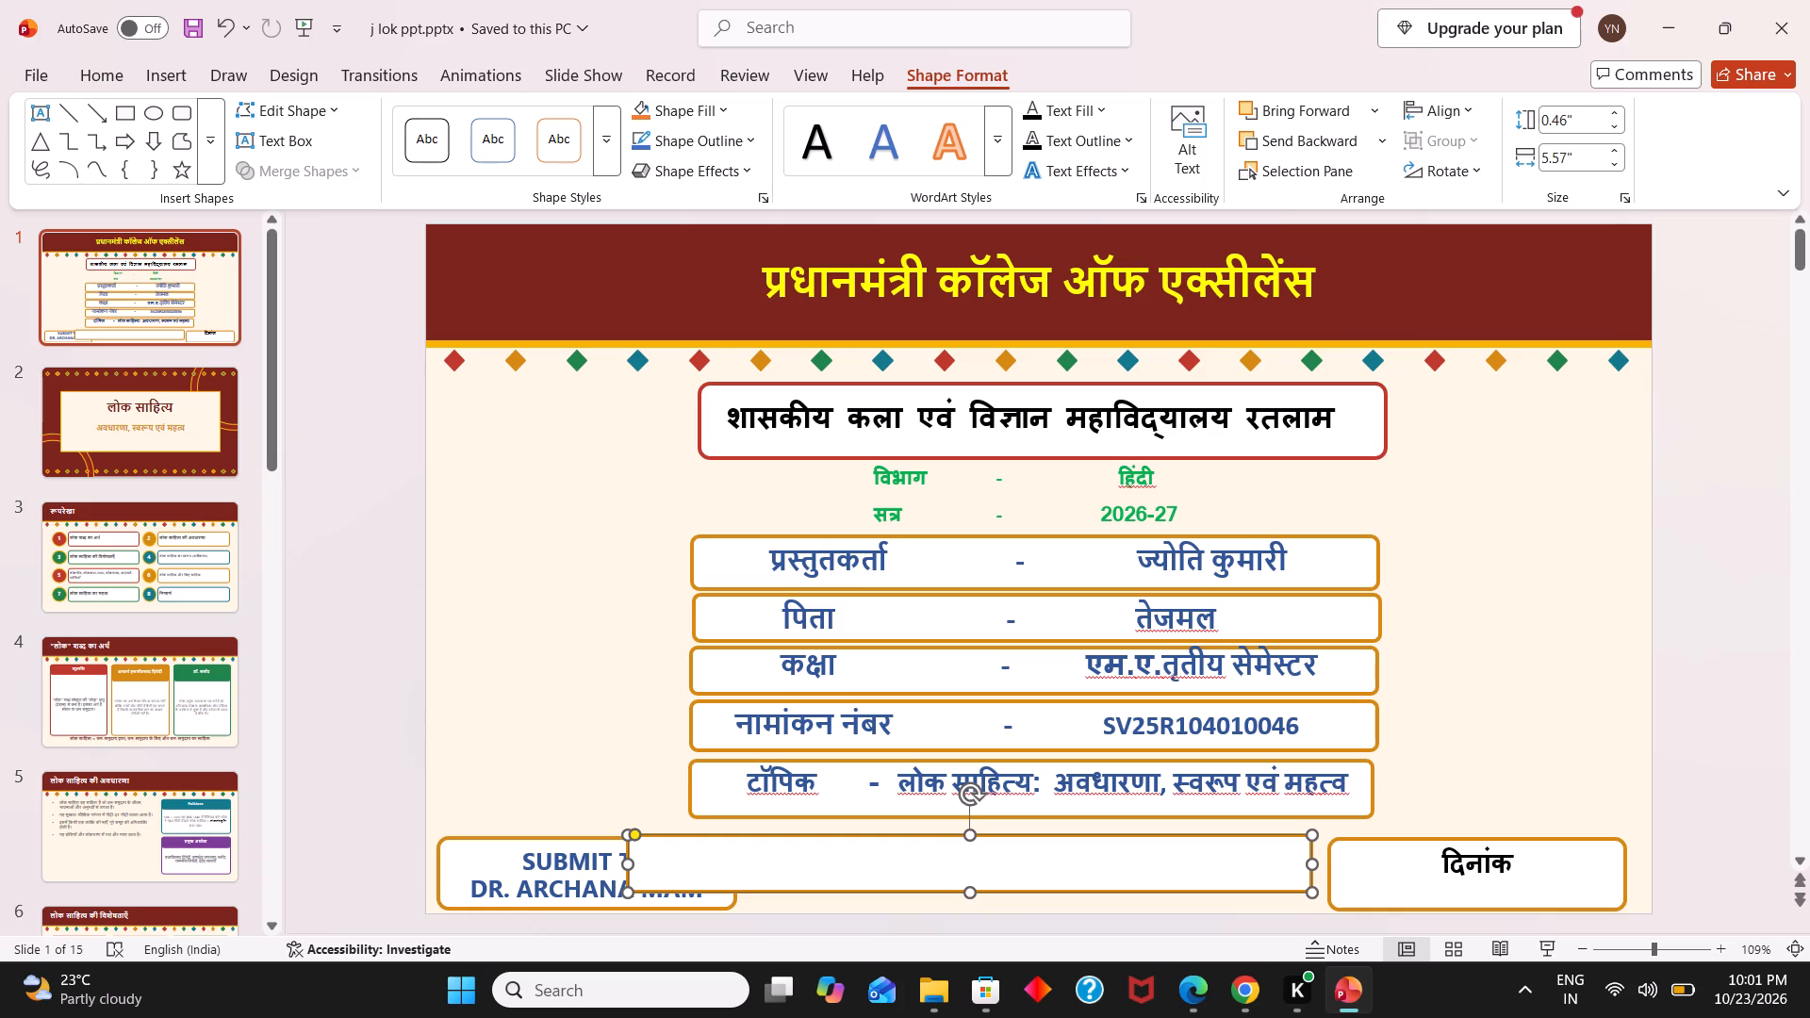
pyautogui.moveTo(1308, 893); pyautogui.dragTo(1090, 892)
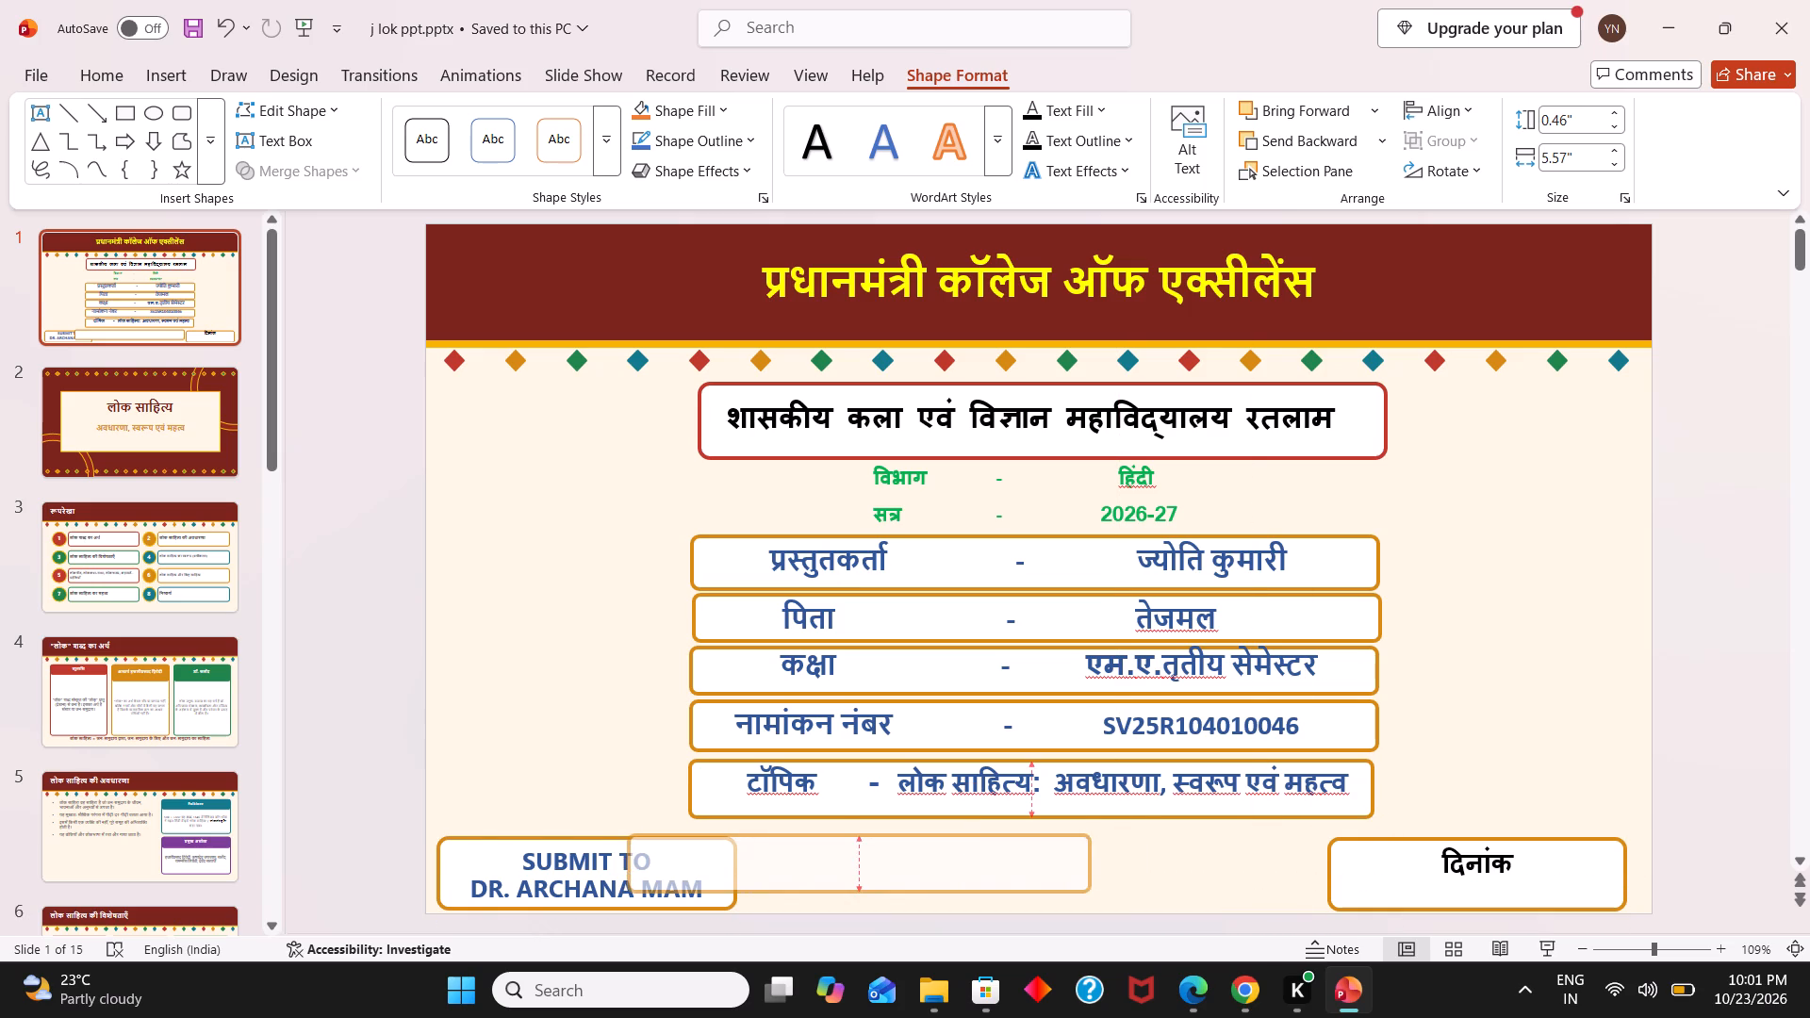
pyautogui.moveTo(1090, 892); pyautogui.dragTo(1061, 895)
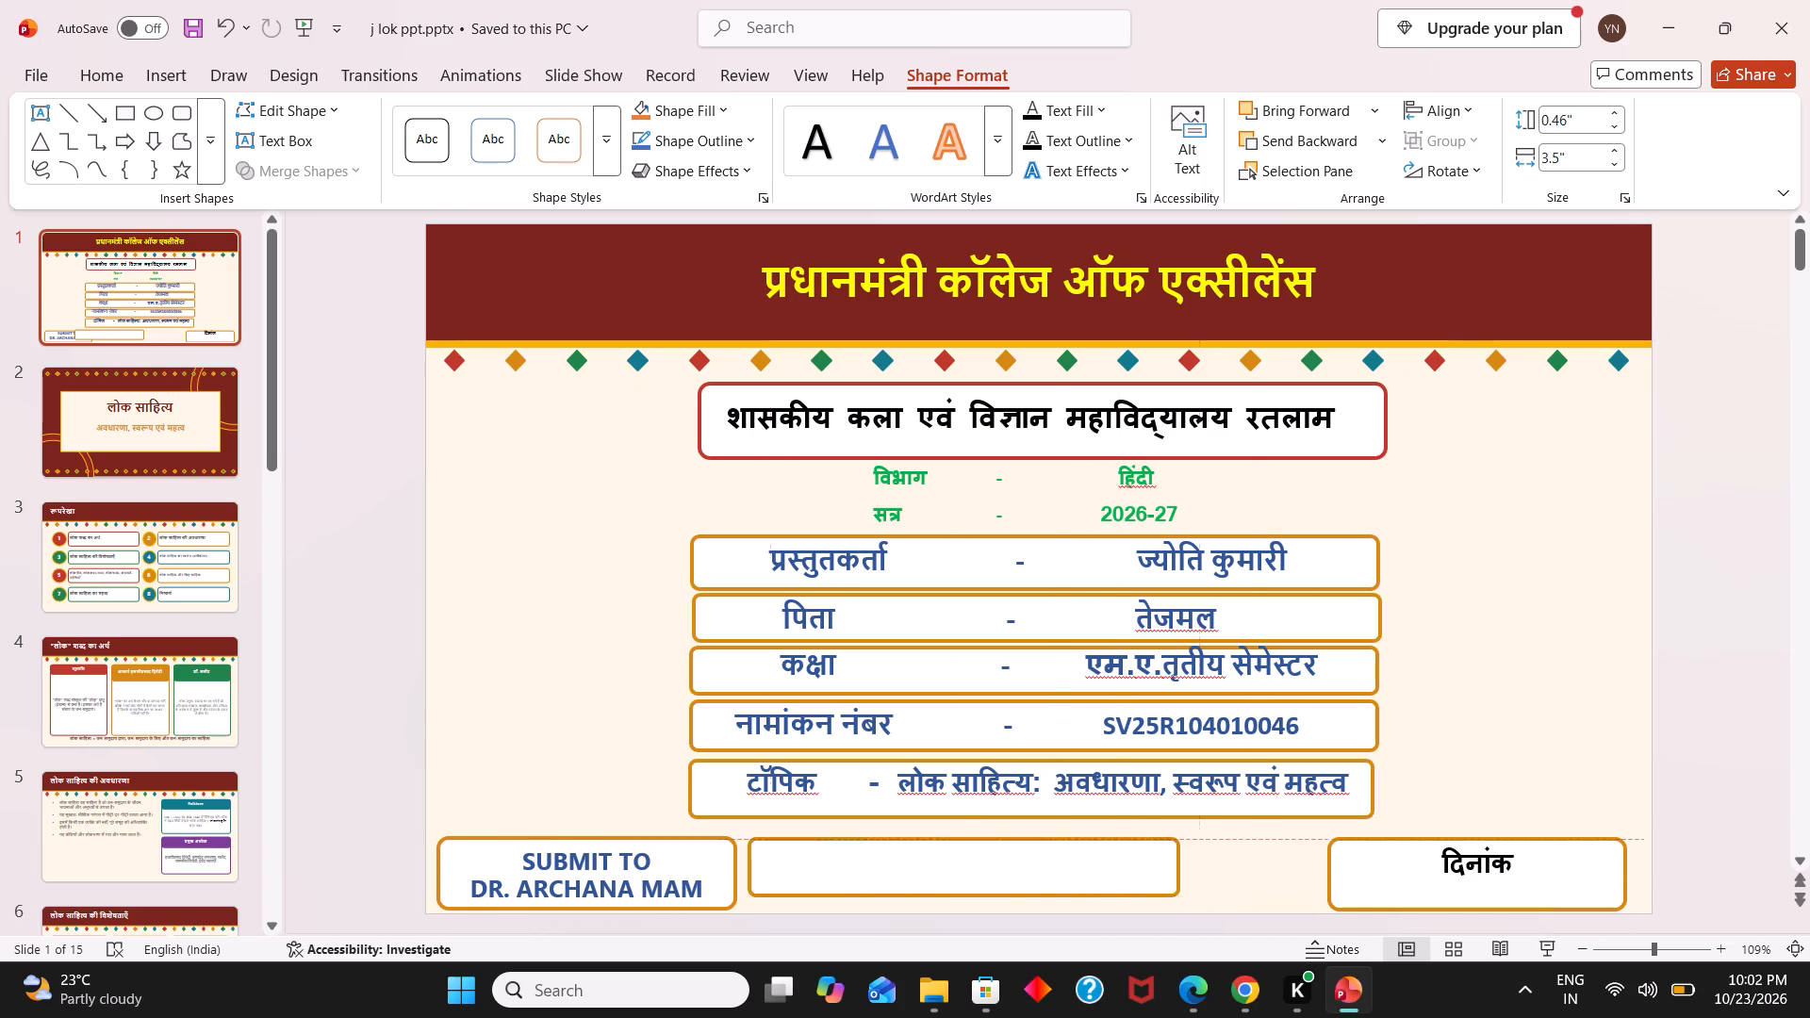
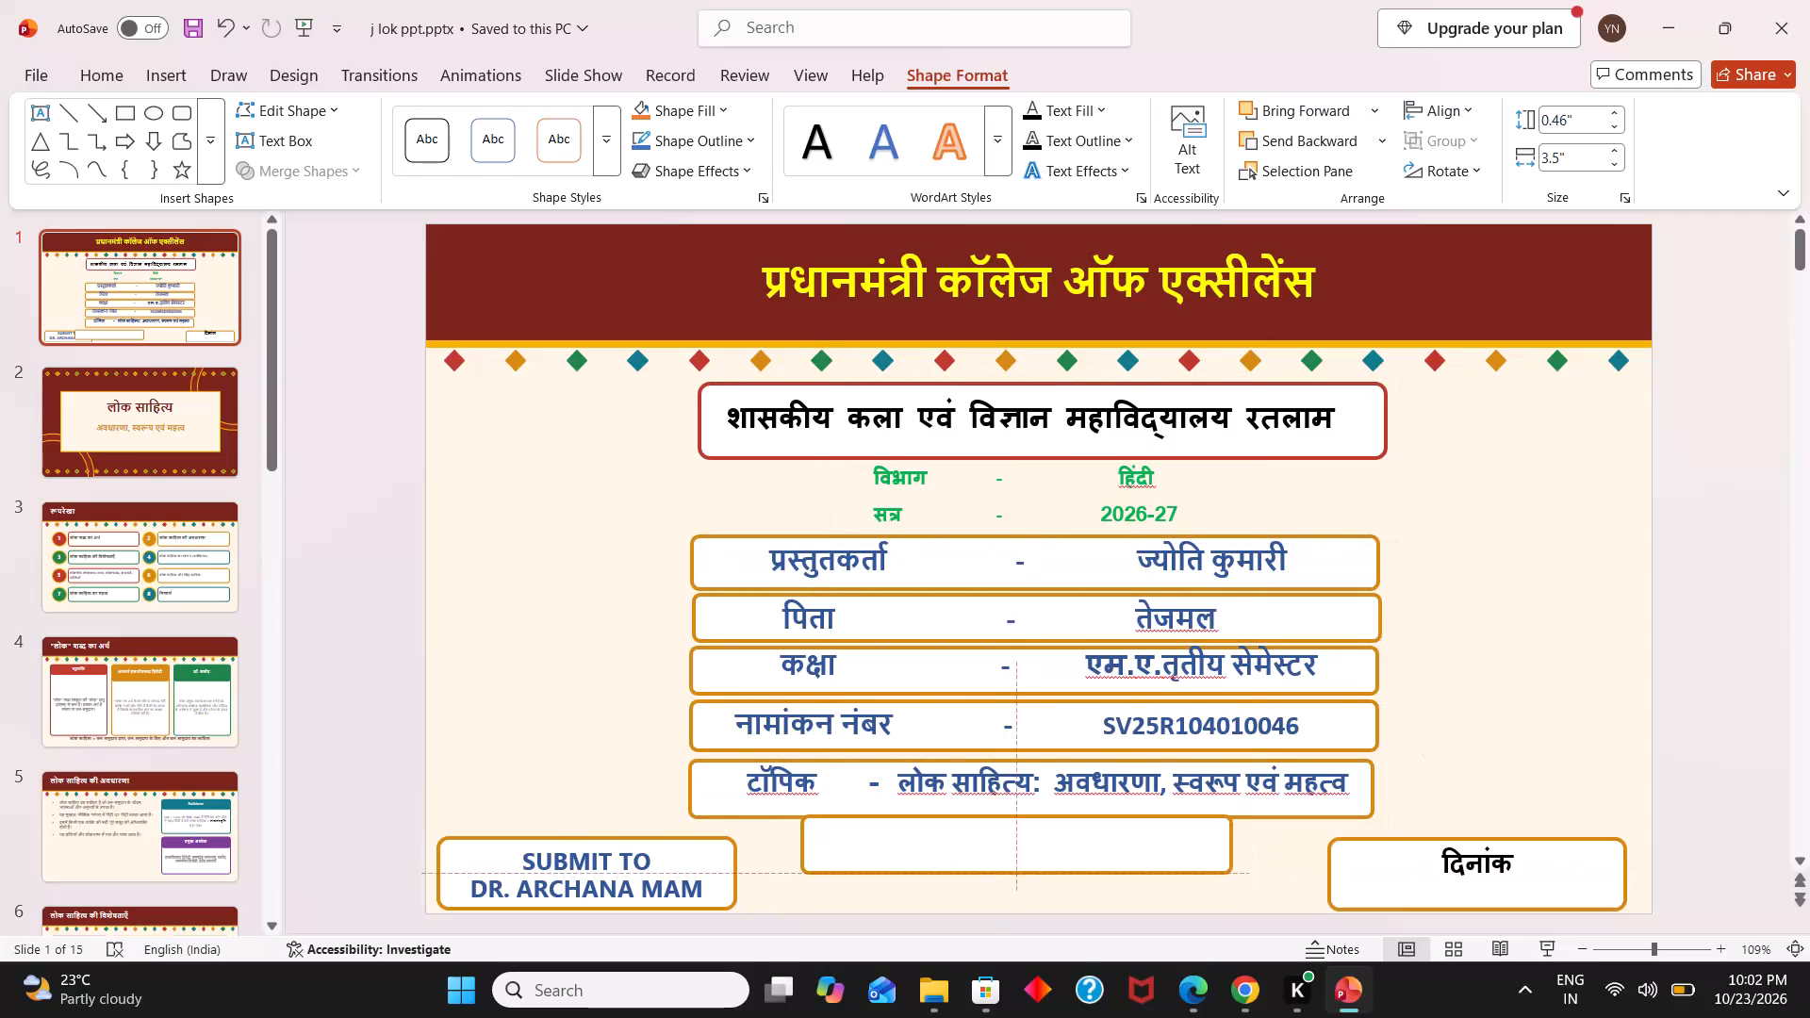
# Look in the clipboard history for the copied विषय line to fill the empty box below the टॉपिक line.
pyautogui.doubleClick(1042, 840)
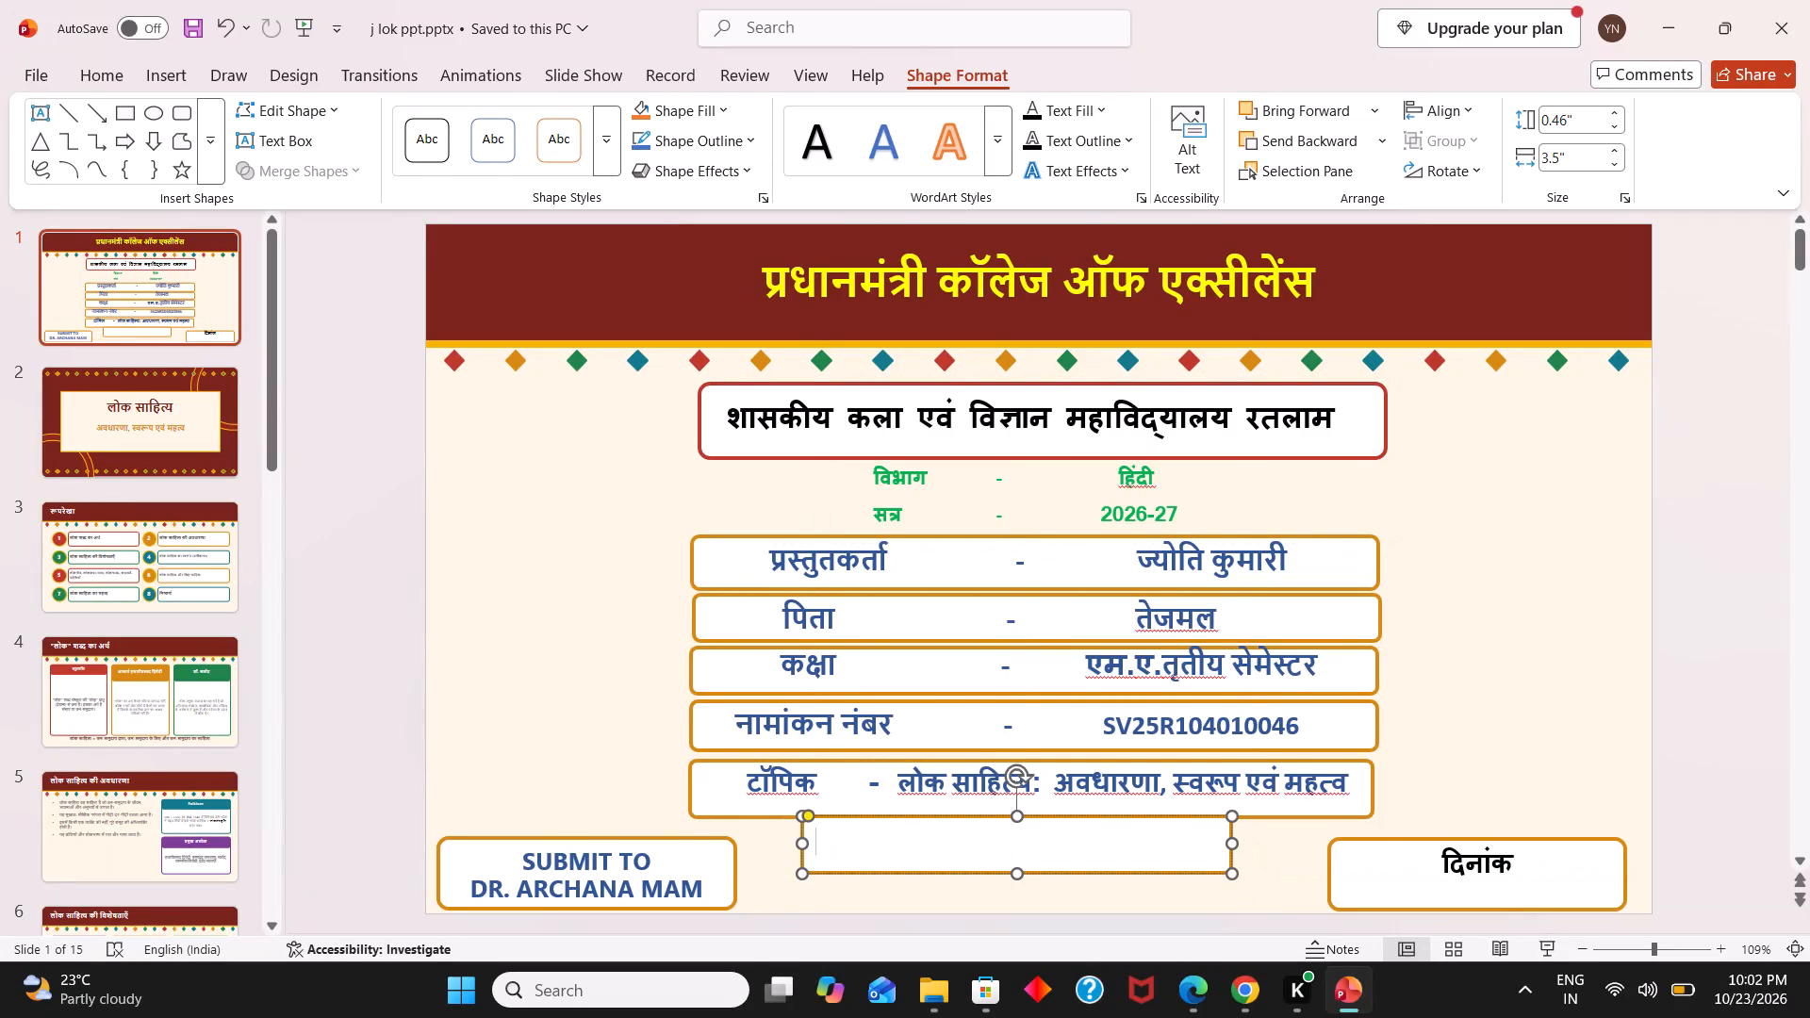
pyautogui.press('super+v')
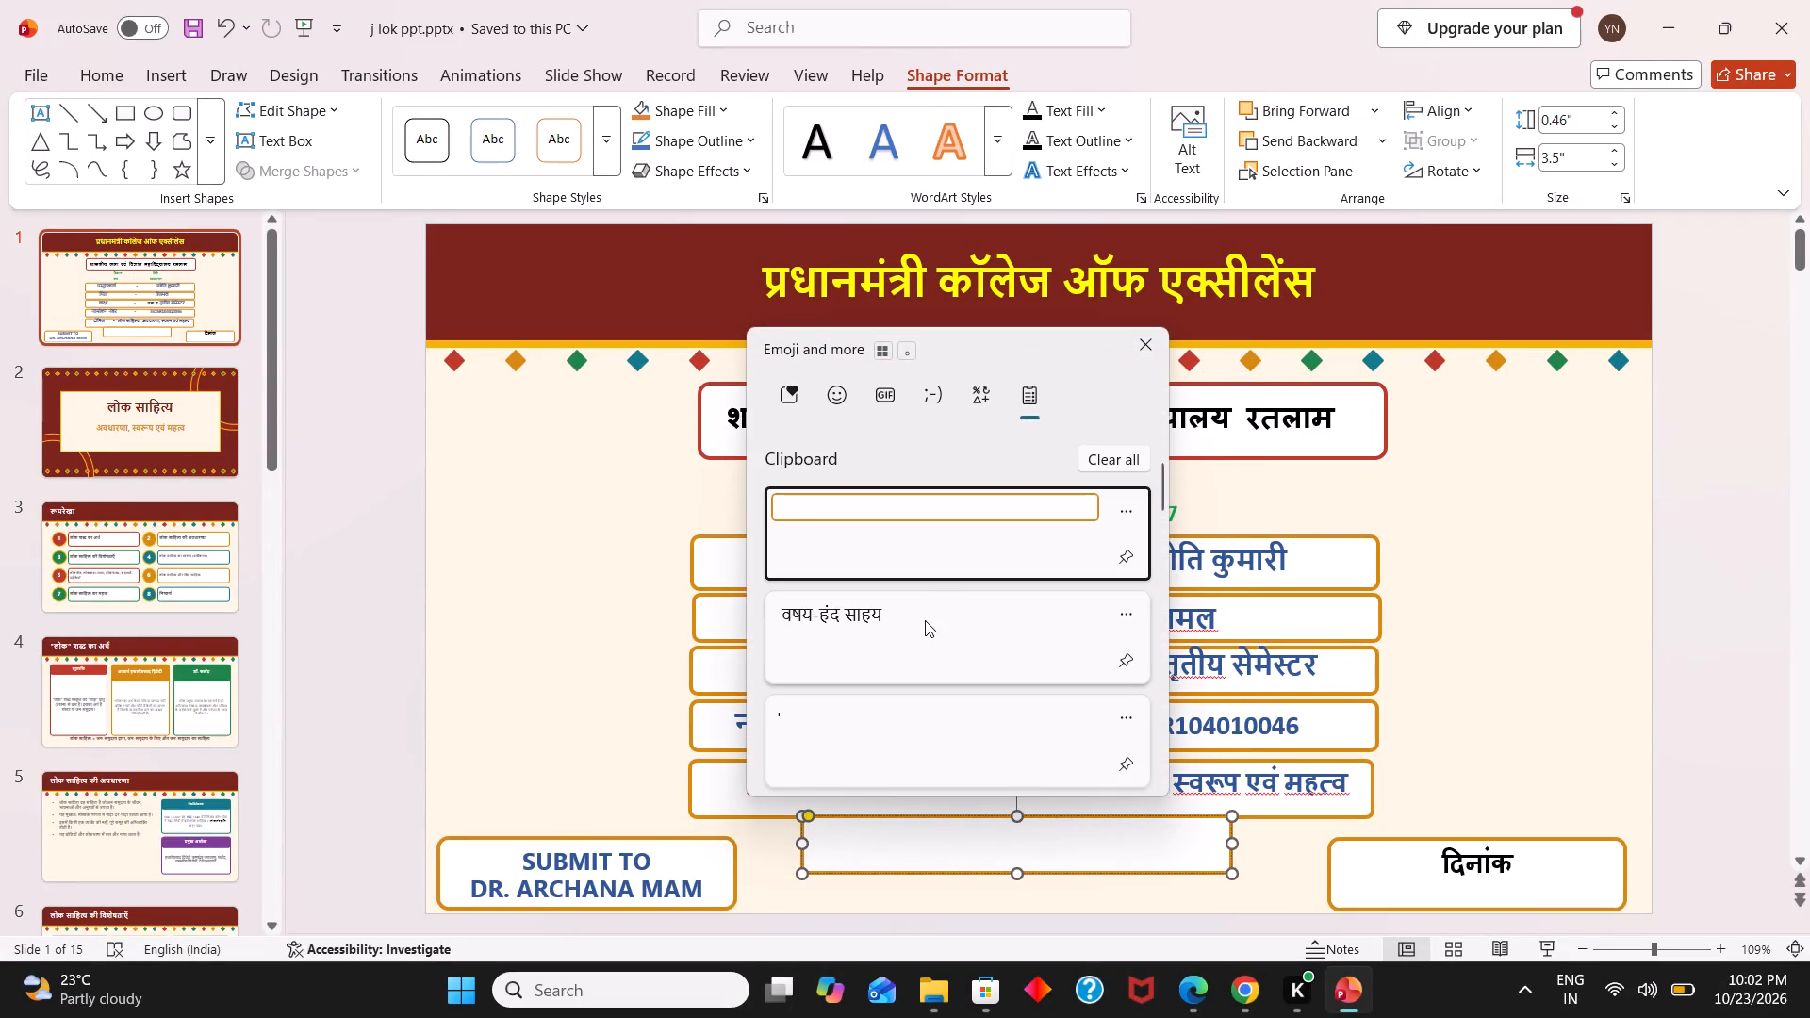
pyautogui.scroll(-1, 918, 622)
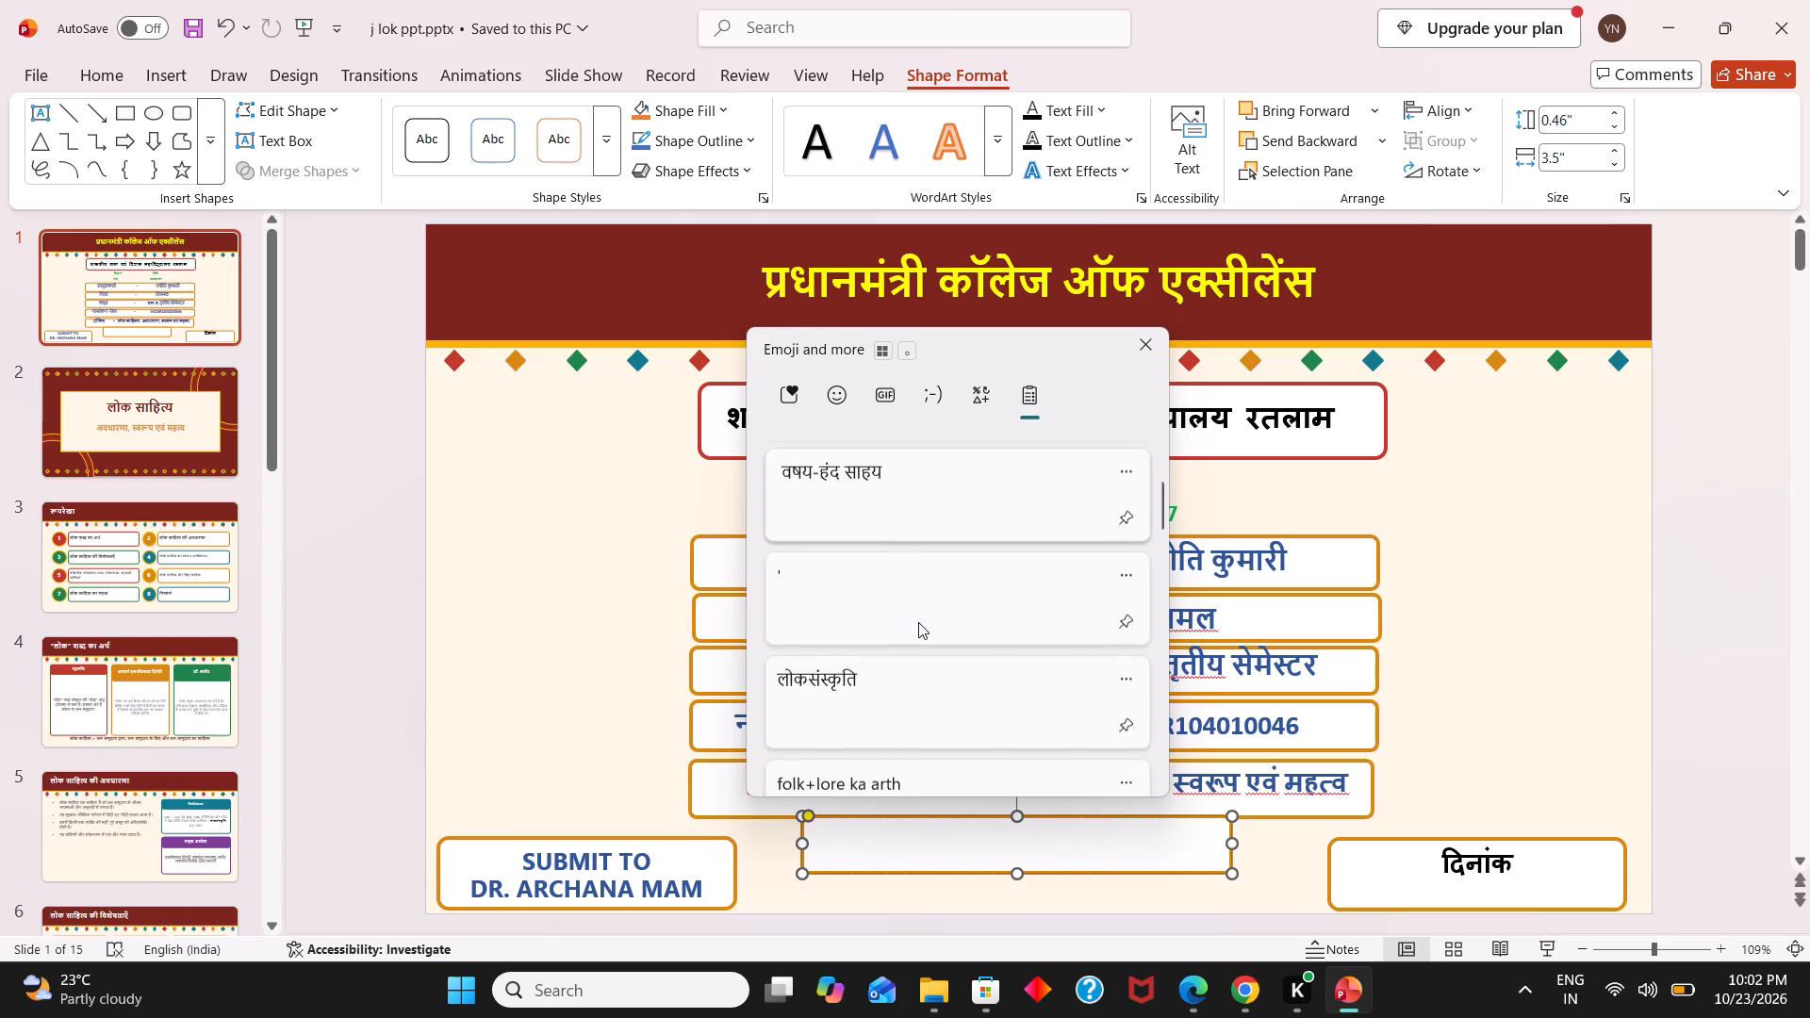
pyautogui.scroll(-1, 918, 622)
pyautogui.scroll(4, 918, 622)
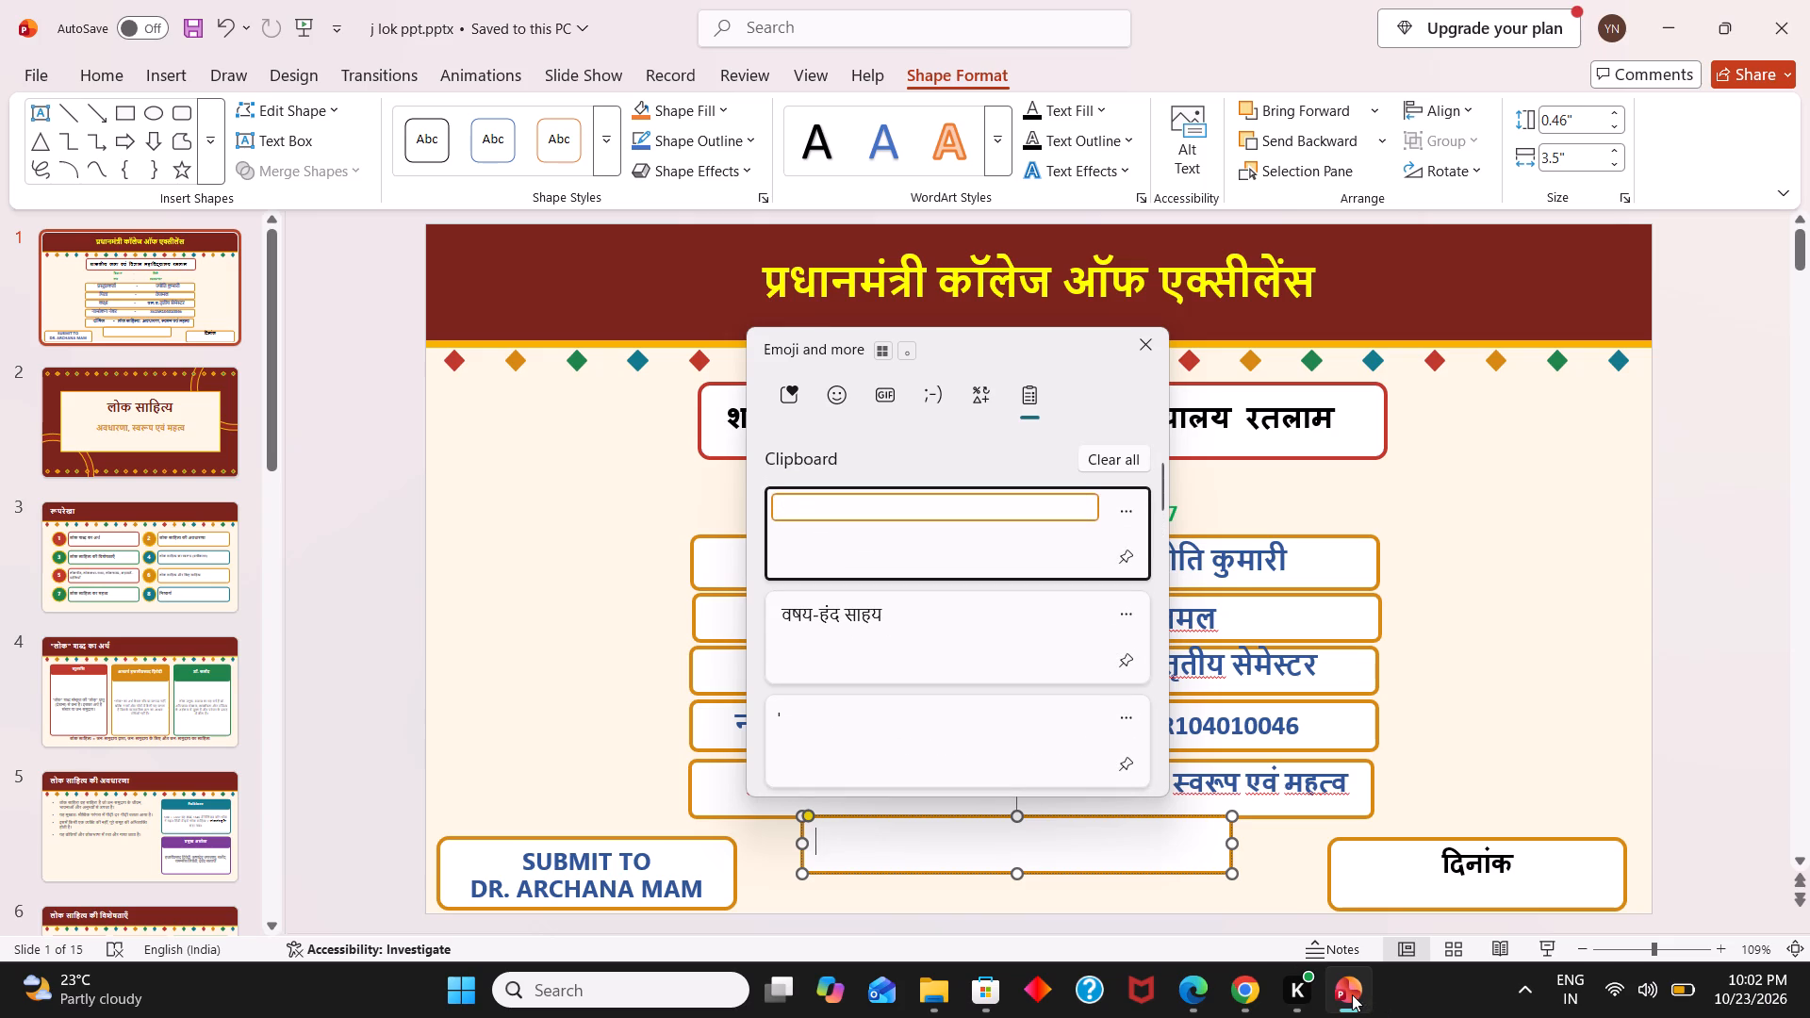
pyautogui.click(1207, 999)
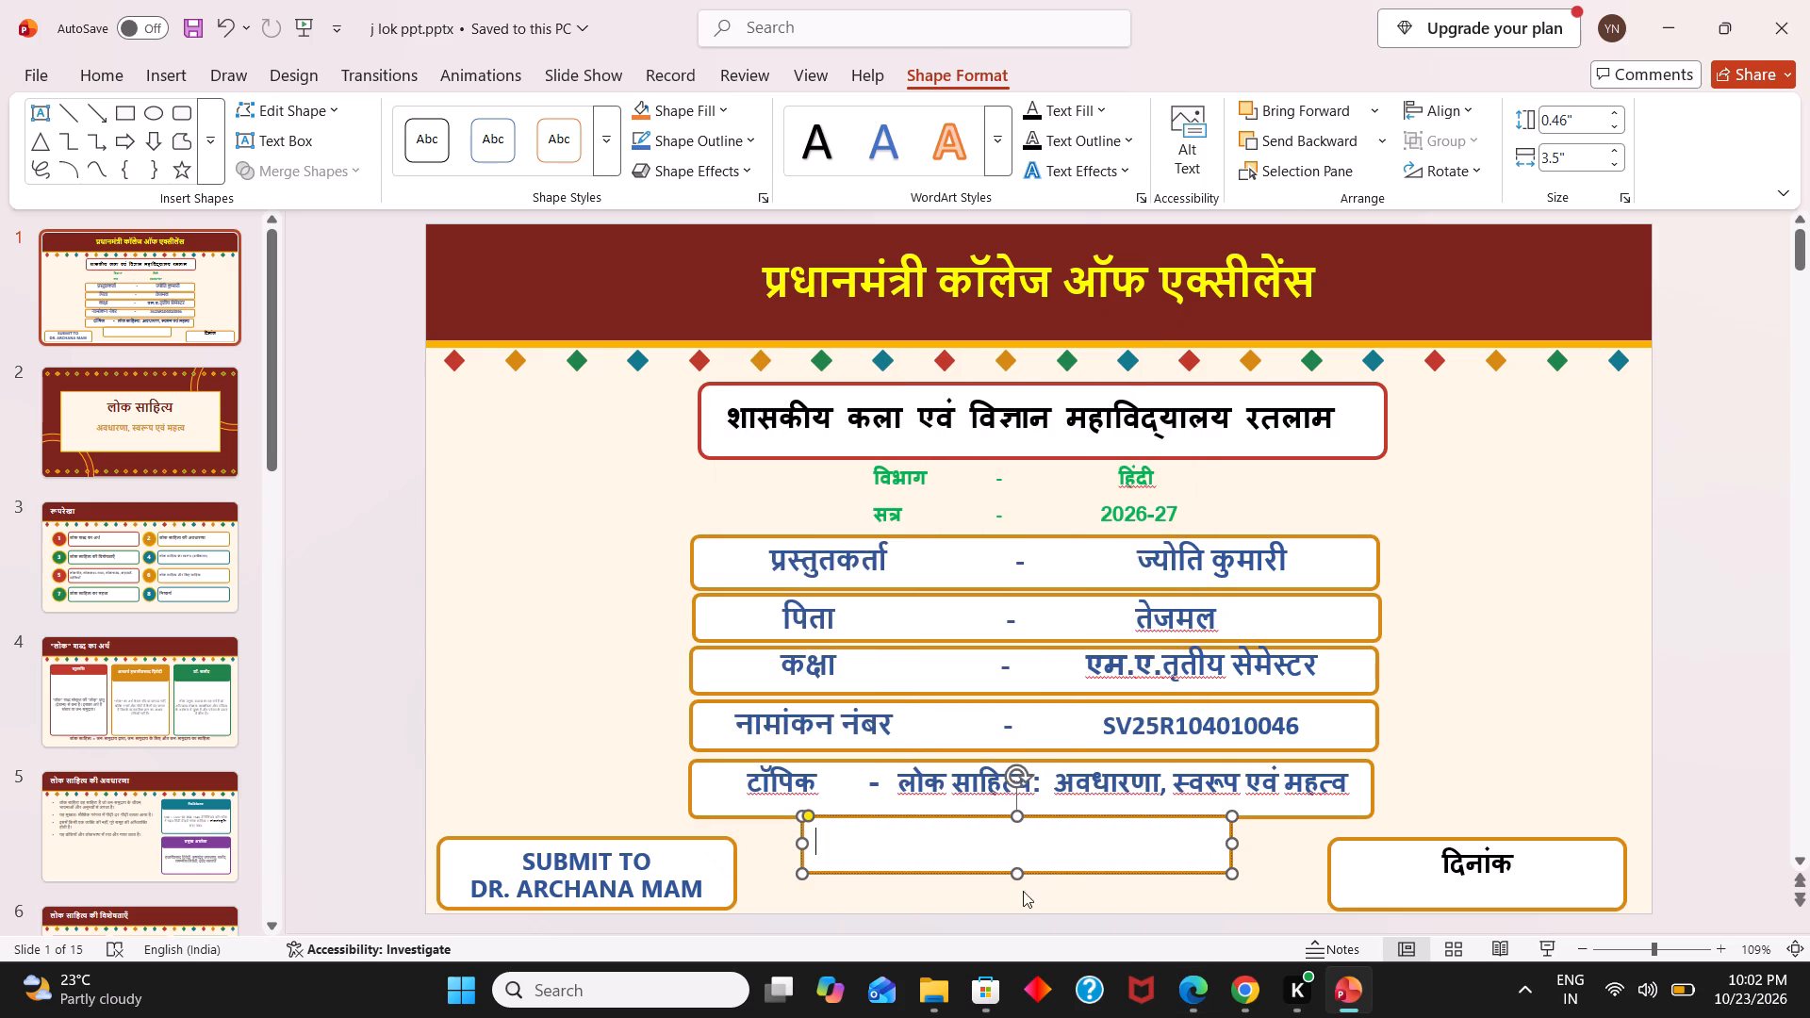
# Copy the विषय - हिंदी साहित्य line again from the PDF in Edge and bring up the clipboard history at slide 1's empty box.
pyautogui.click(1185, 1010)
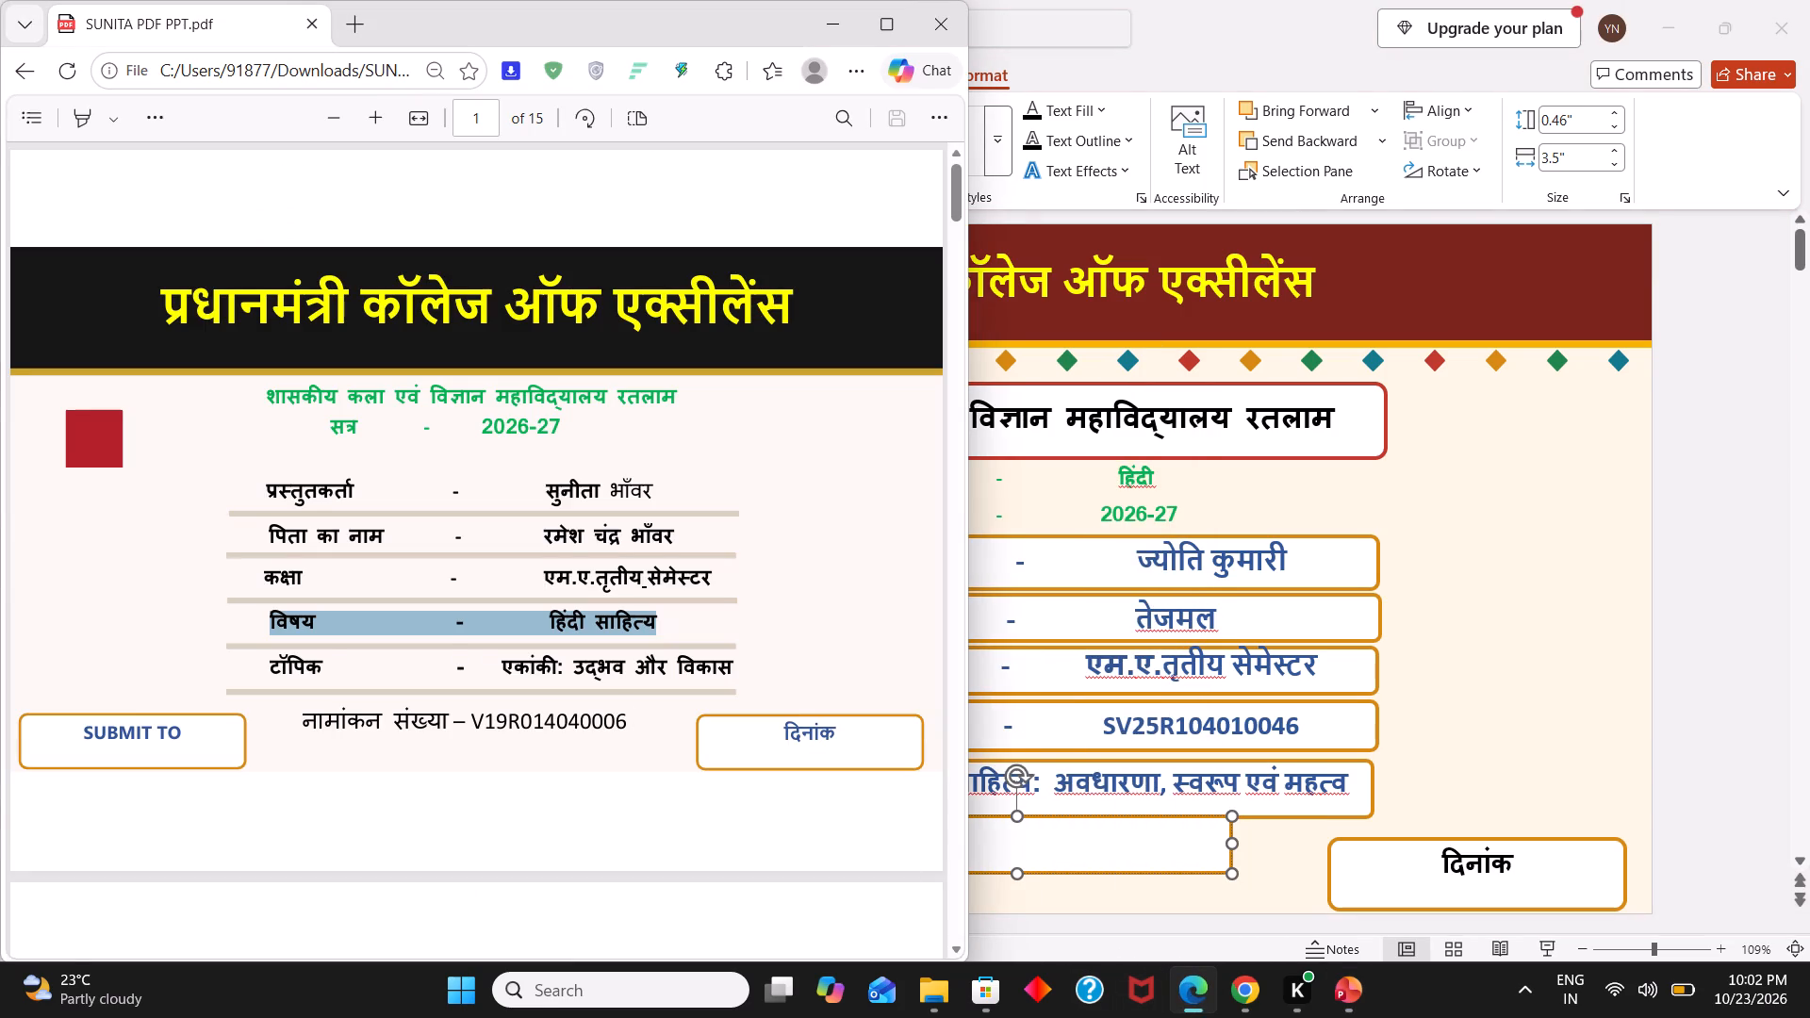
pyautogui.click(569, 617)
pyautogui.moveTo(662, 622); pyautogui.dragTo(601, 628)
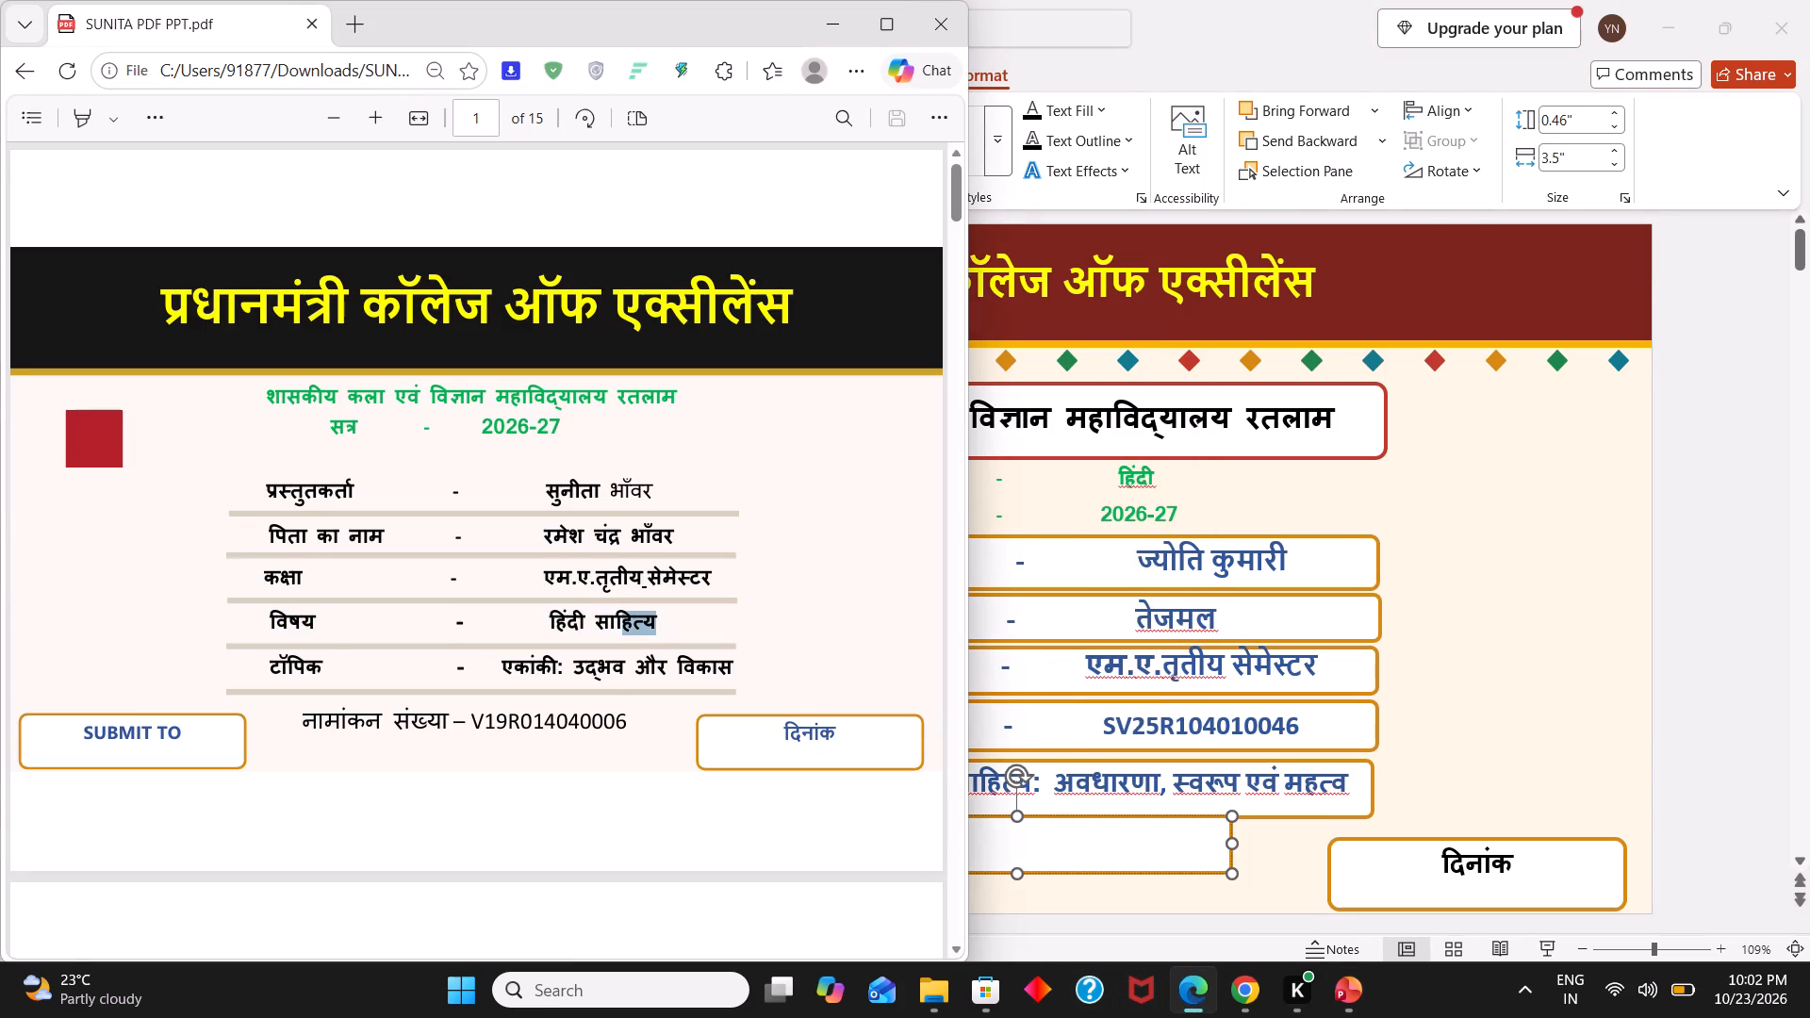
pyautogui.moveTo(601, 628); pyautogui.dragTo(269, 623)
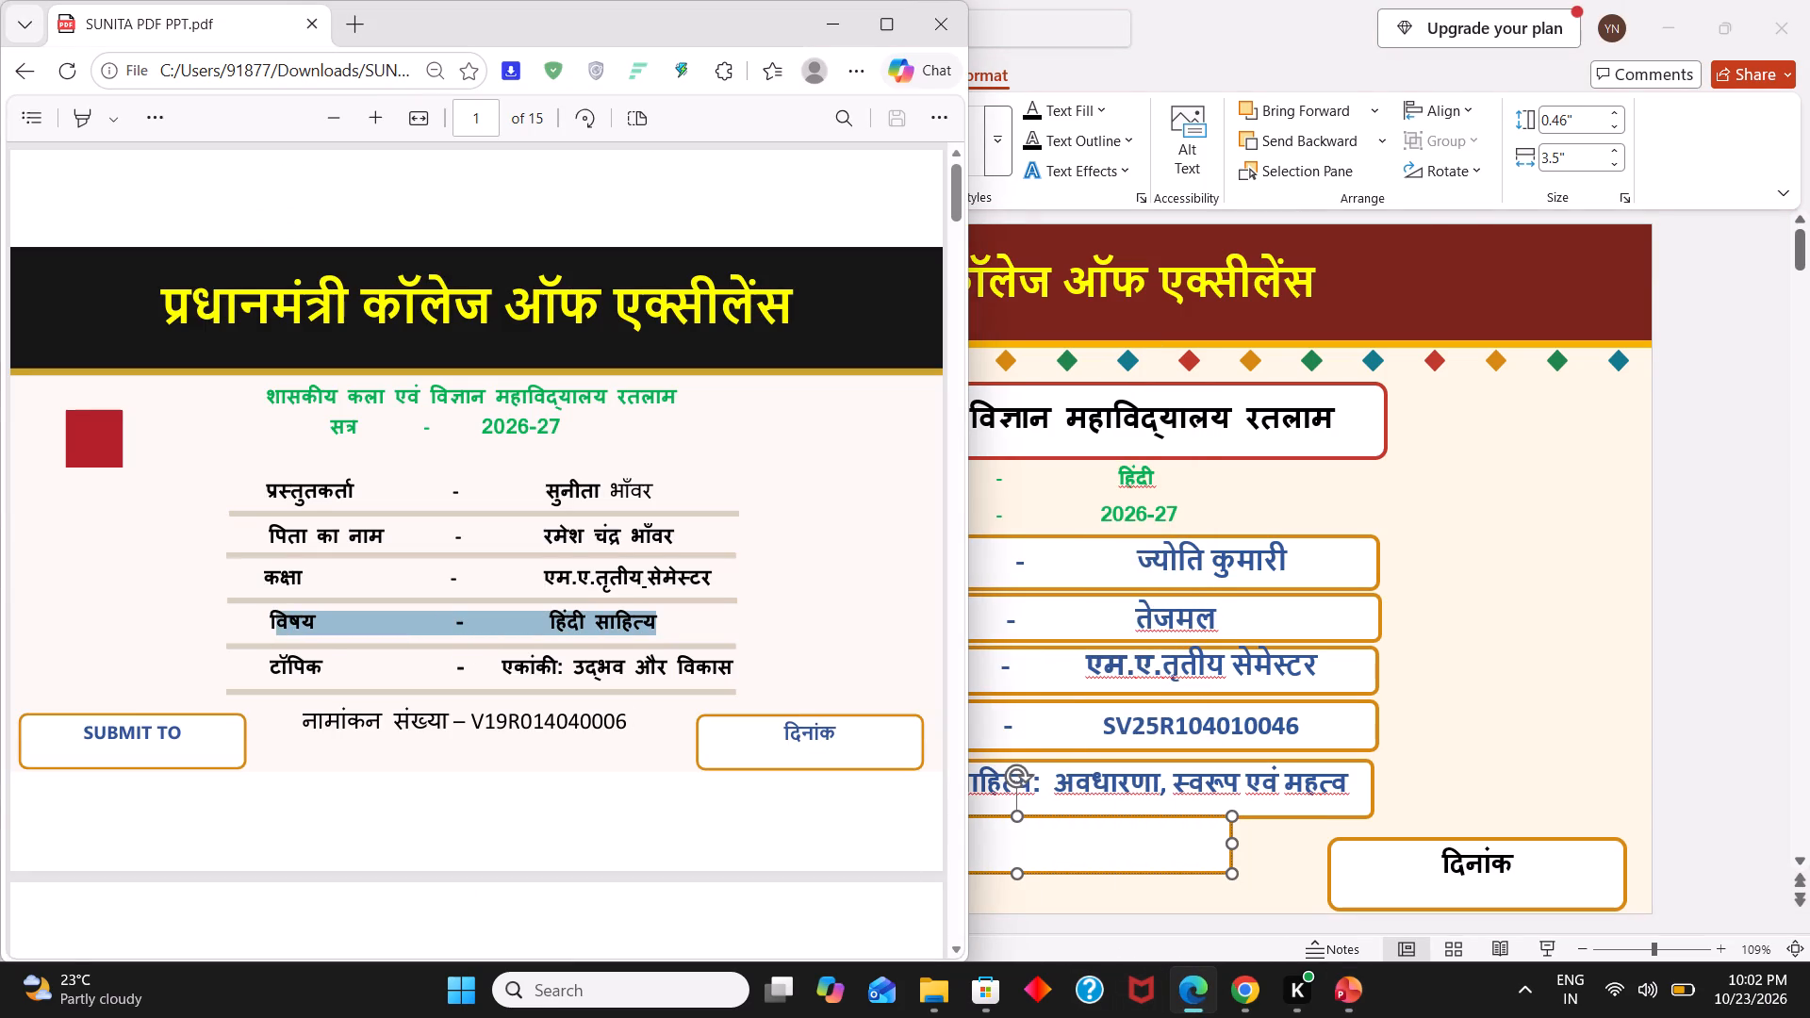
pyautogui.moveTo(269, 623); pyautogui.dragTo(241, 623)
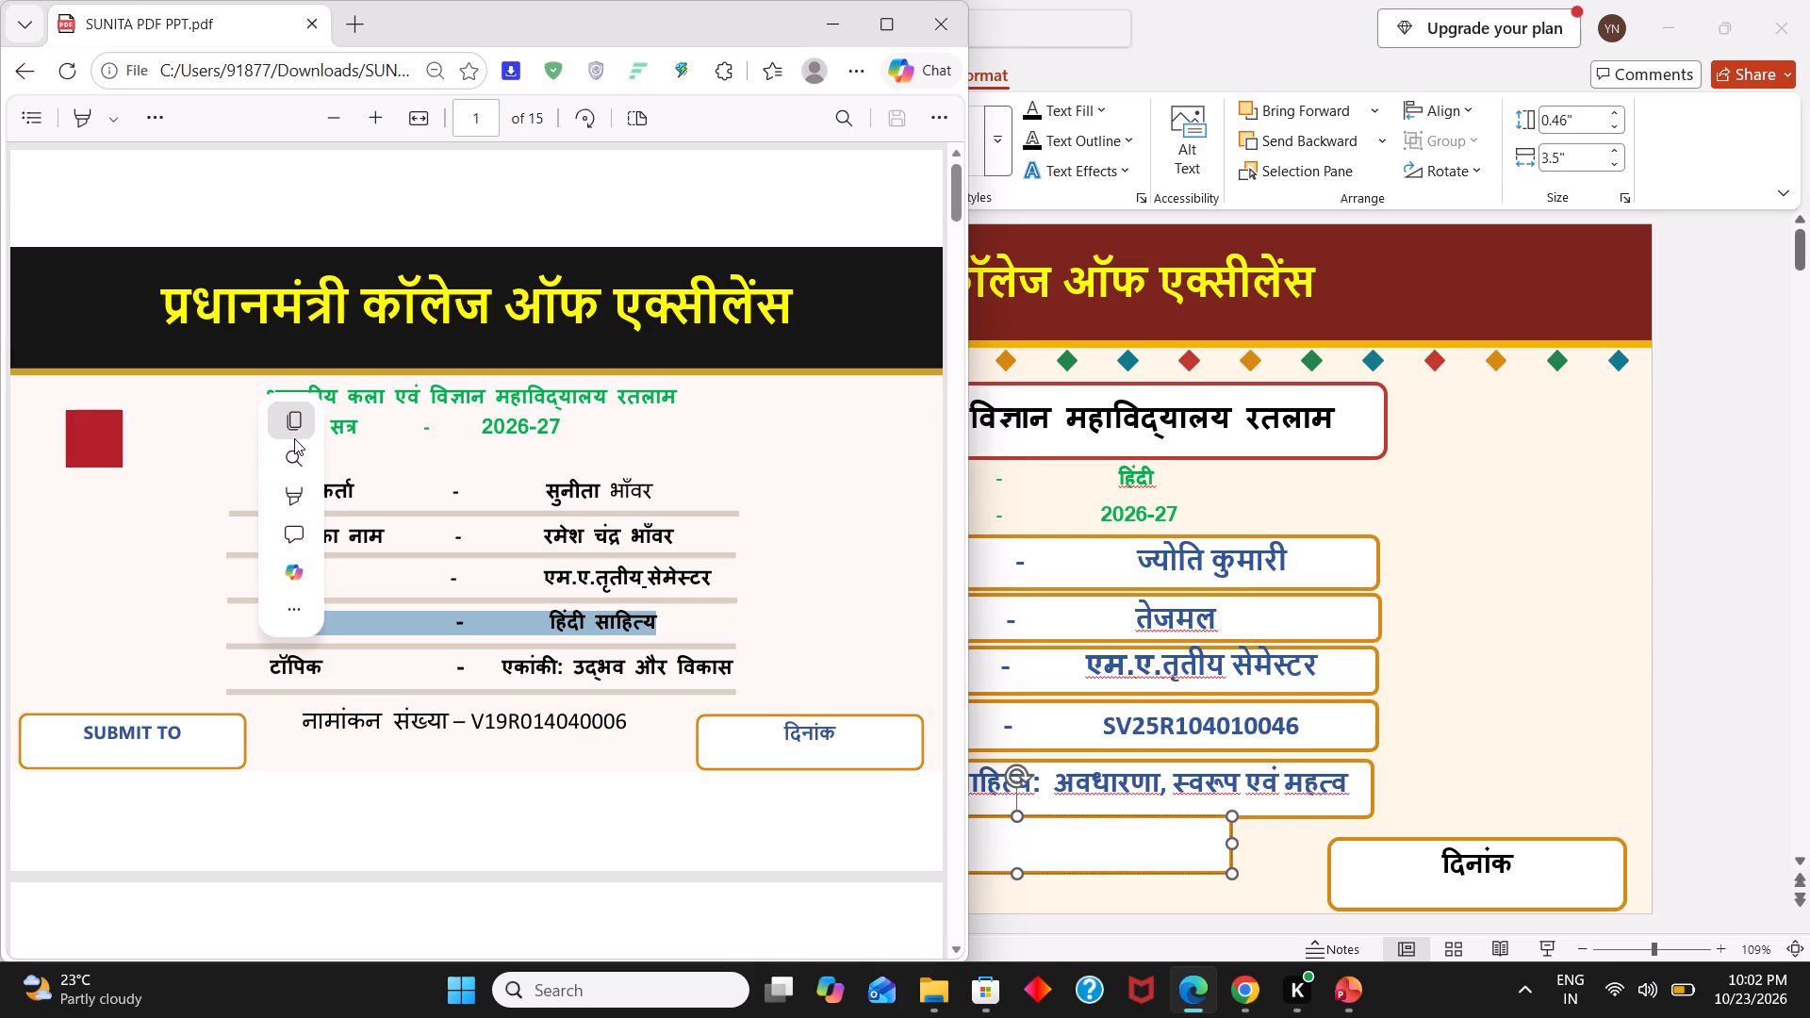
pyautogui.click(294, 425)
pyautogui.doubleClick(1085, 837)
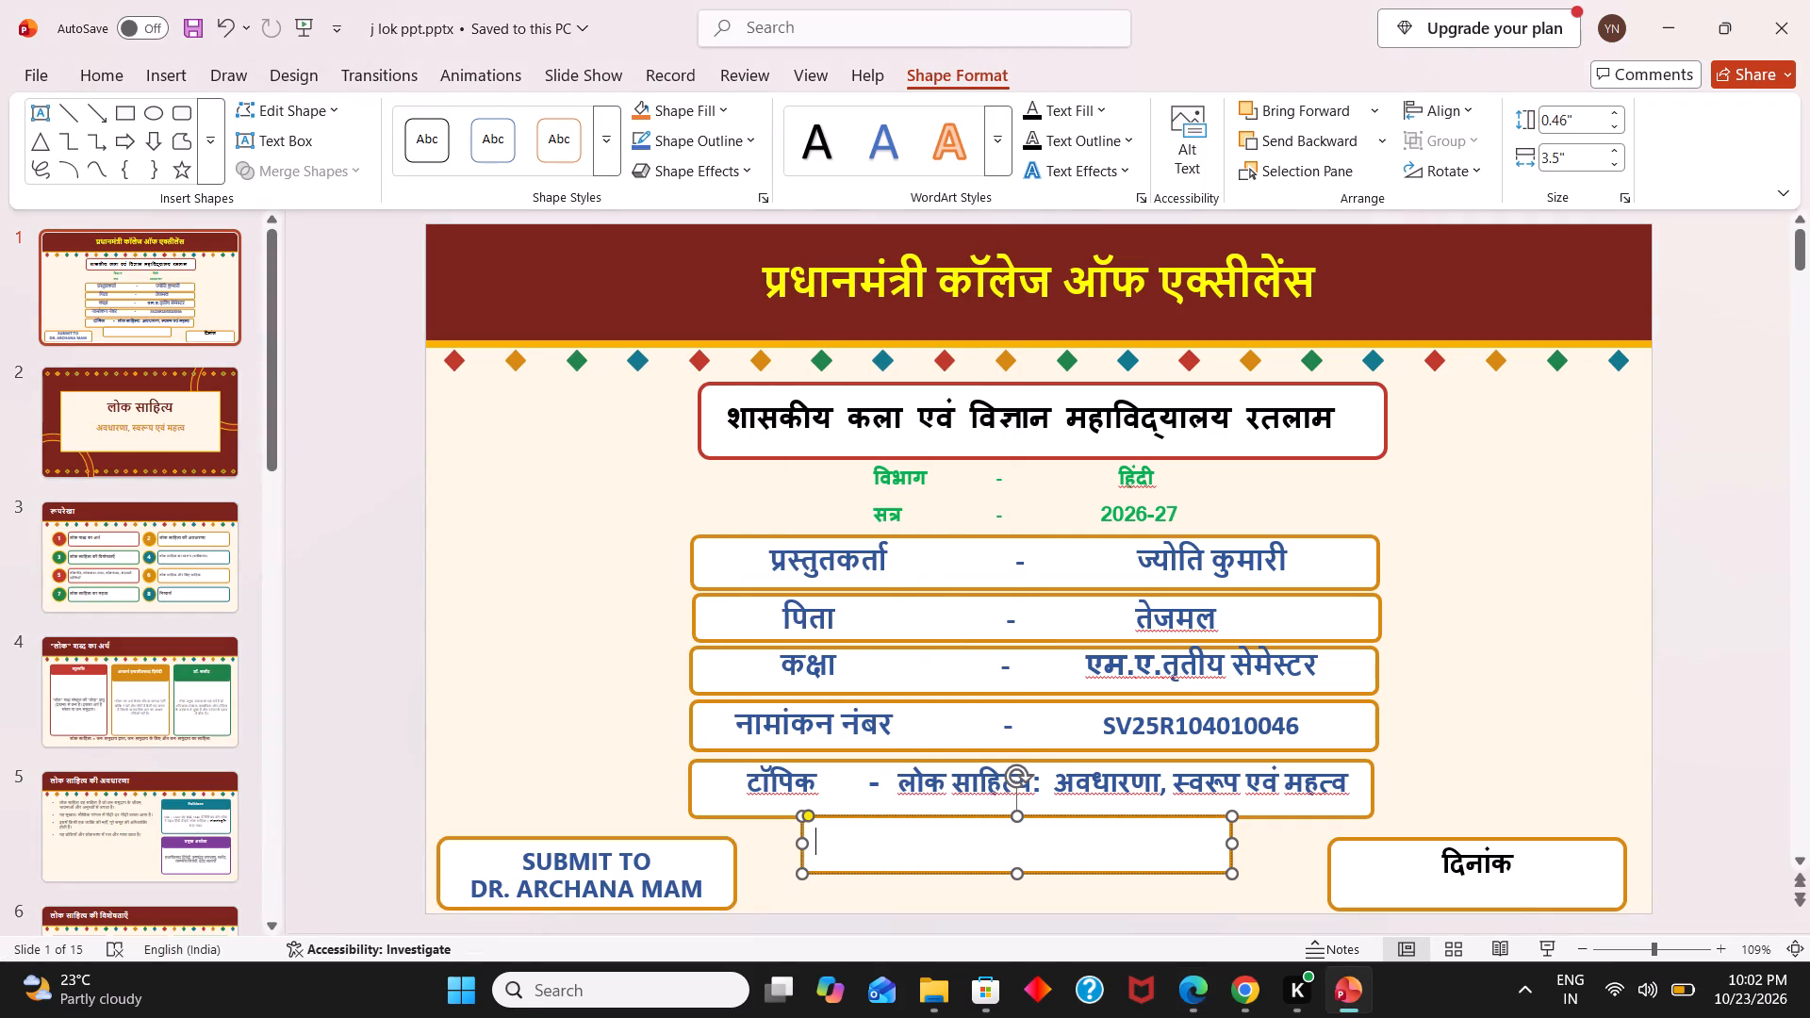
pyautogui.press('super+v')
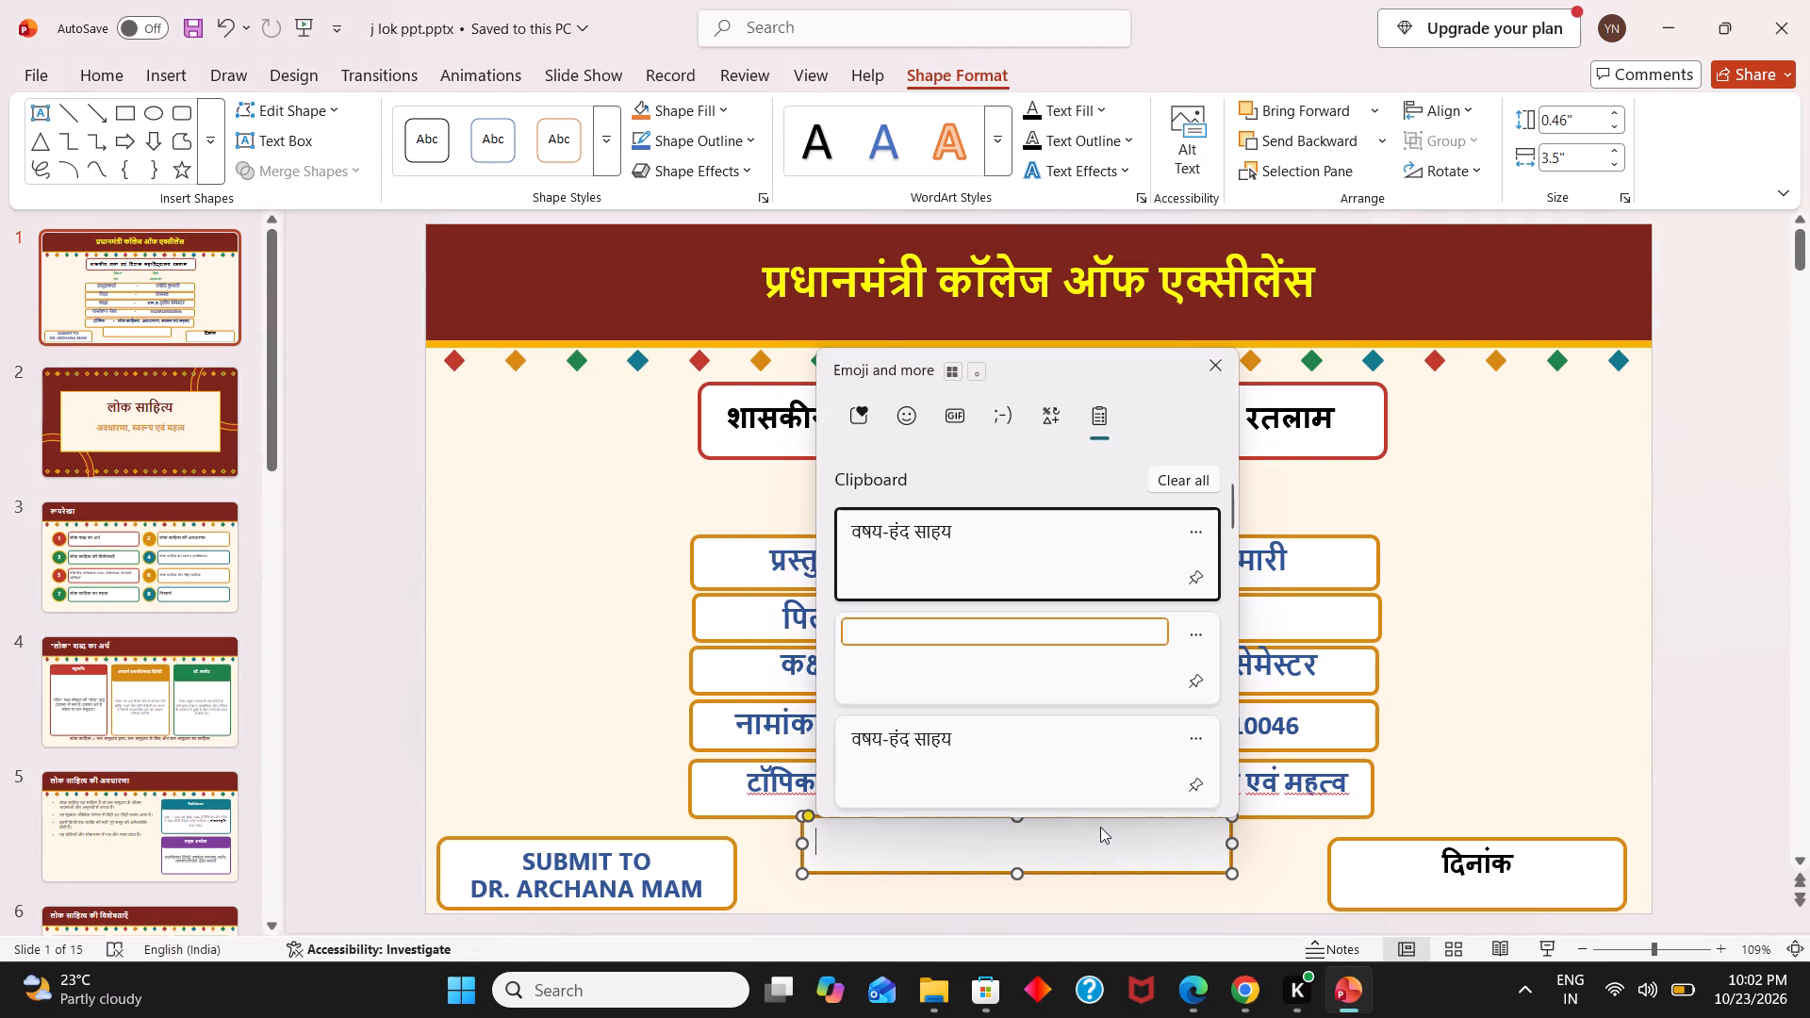
pyautogui.click(1260, 988)
pyautogui.click(1255, 993)
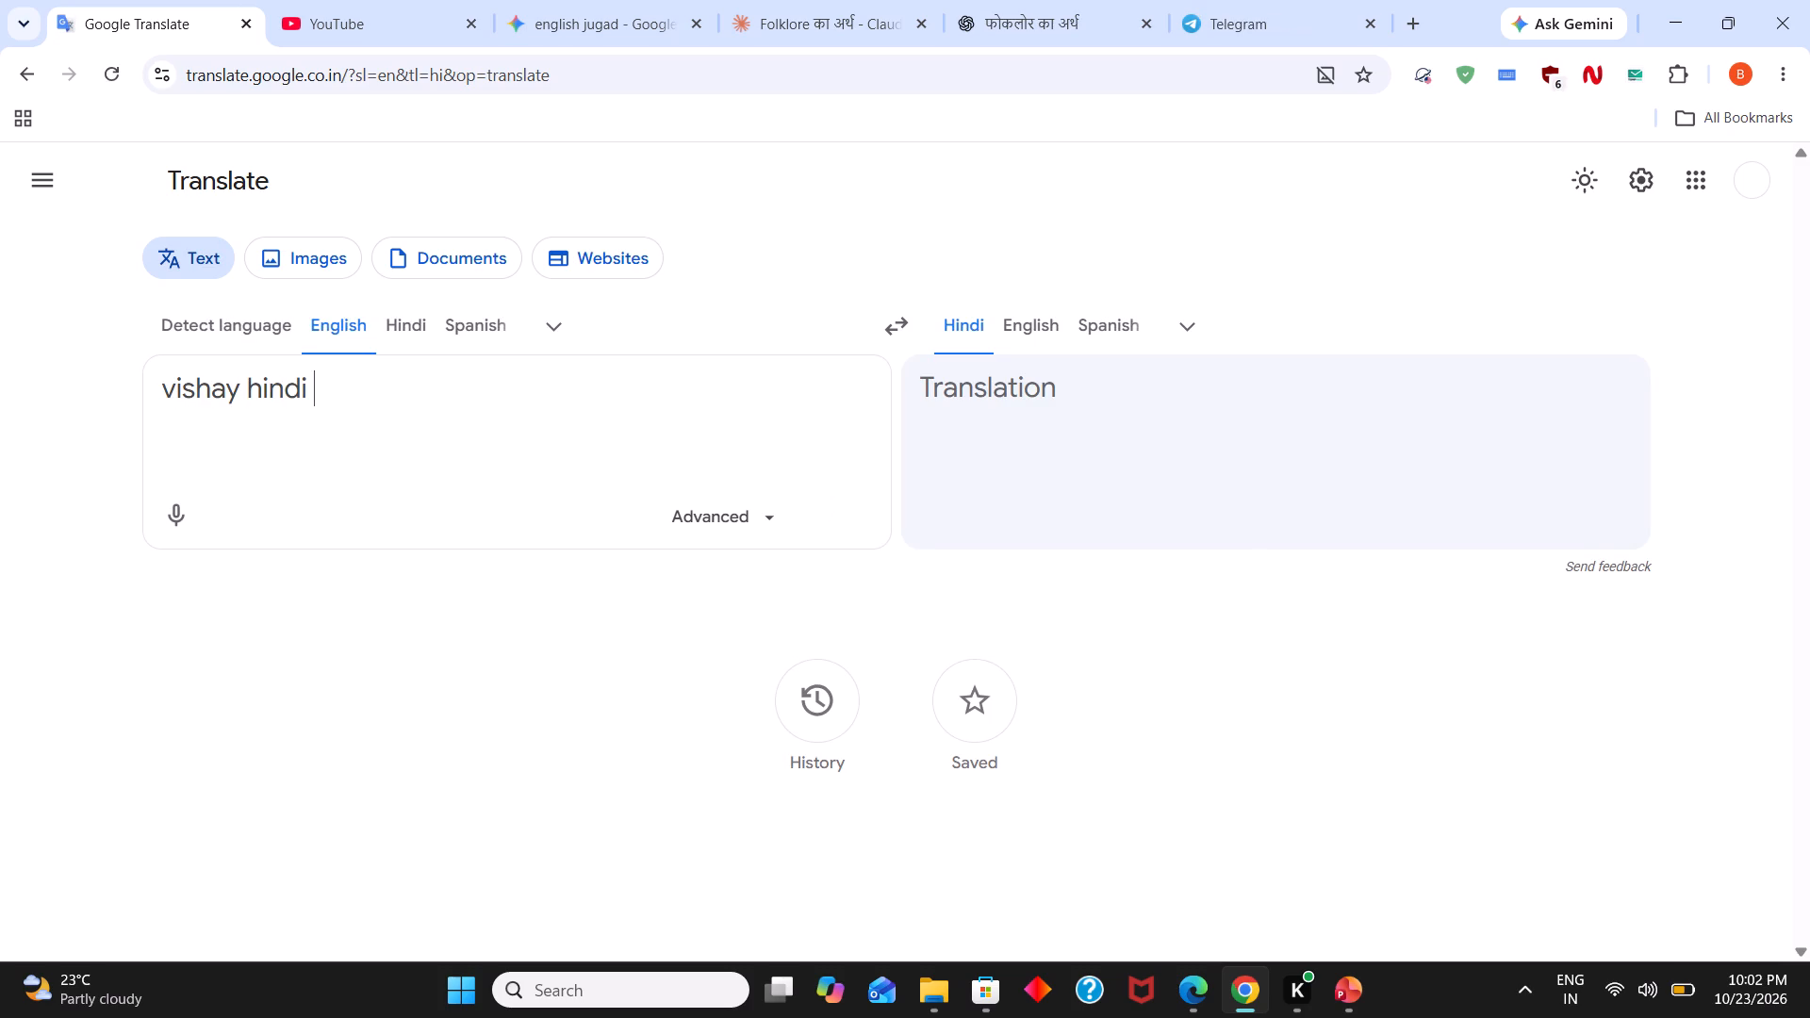
pyautogui.write('SAHI')
pyautogui.write('TYA')
pyautogui.click(238, 388)
pyautogui.press('-')
pyautogui.press('Left')
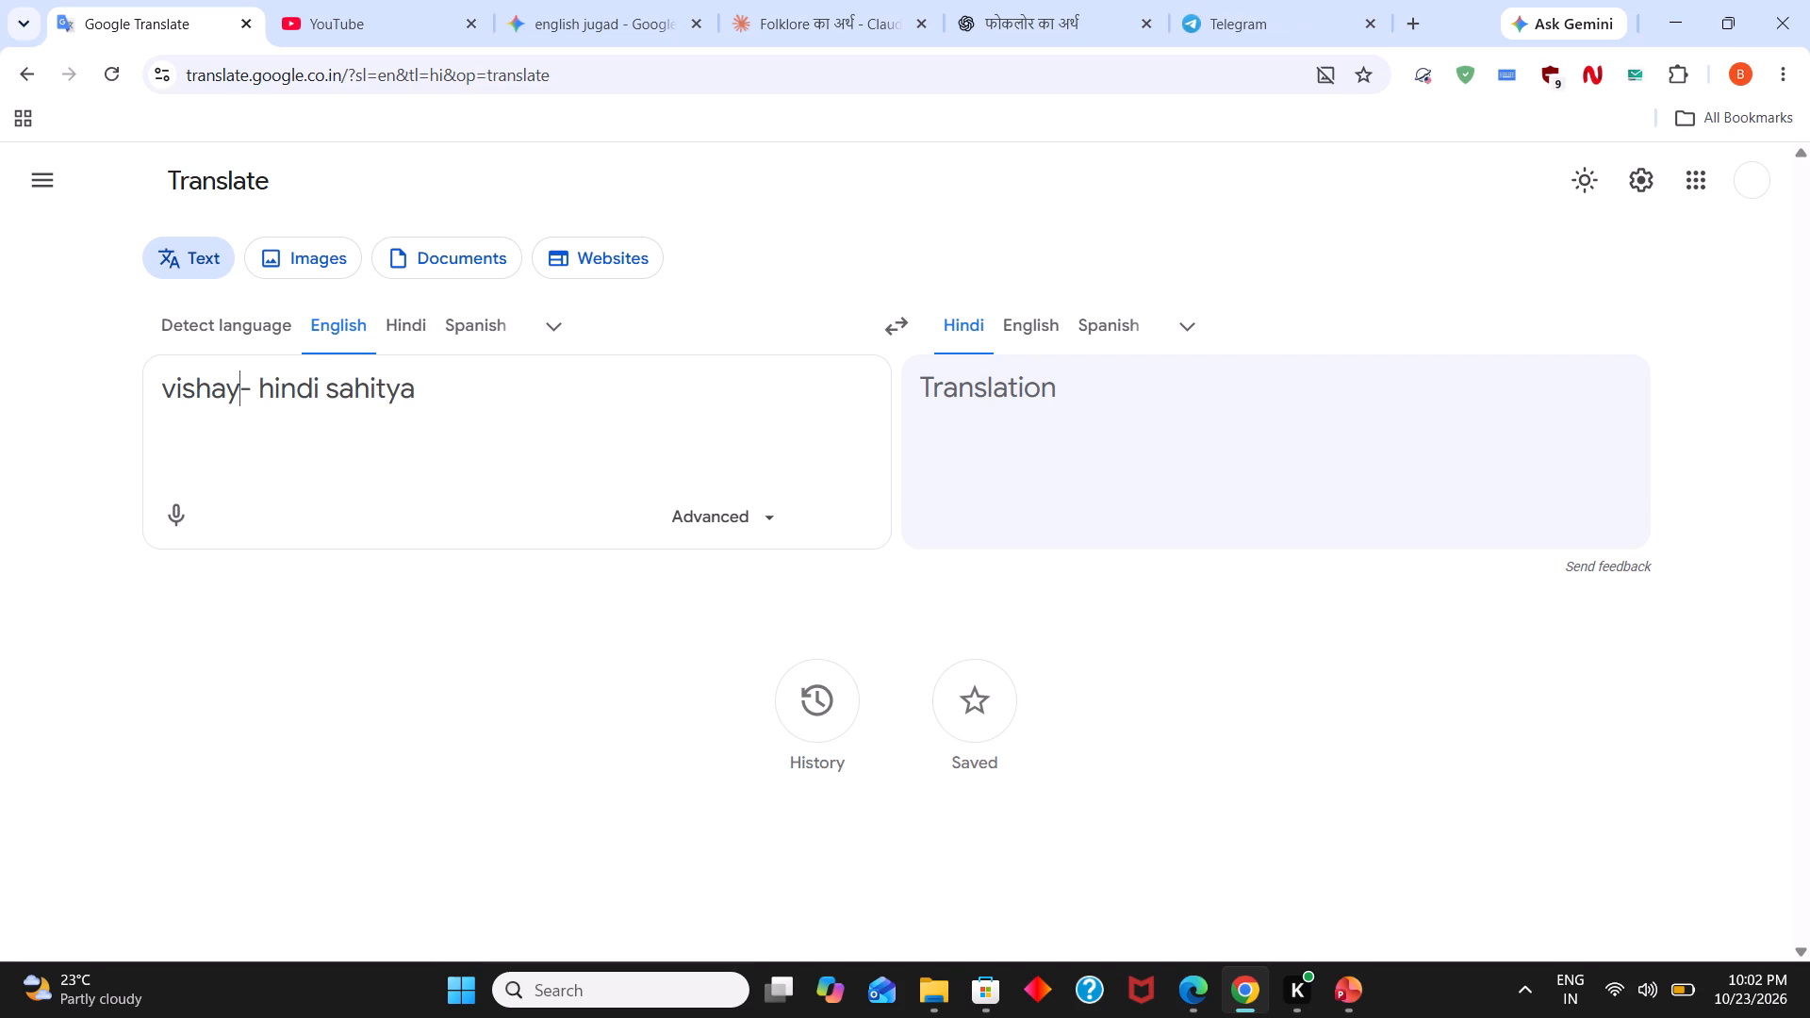
pyautogui.press('space')
pyautogui.press('Right')
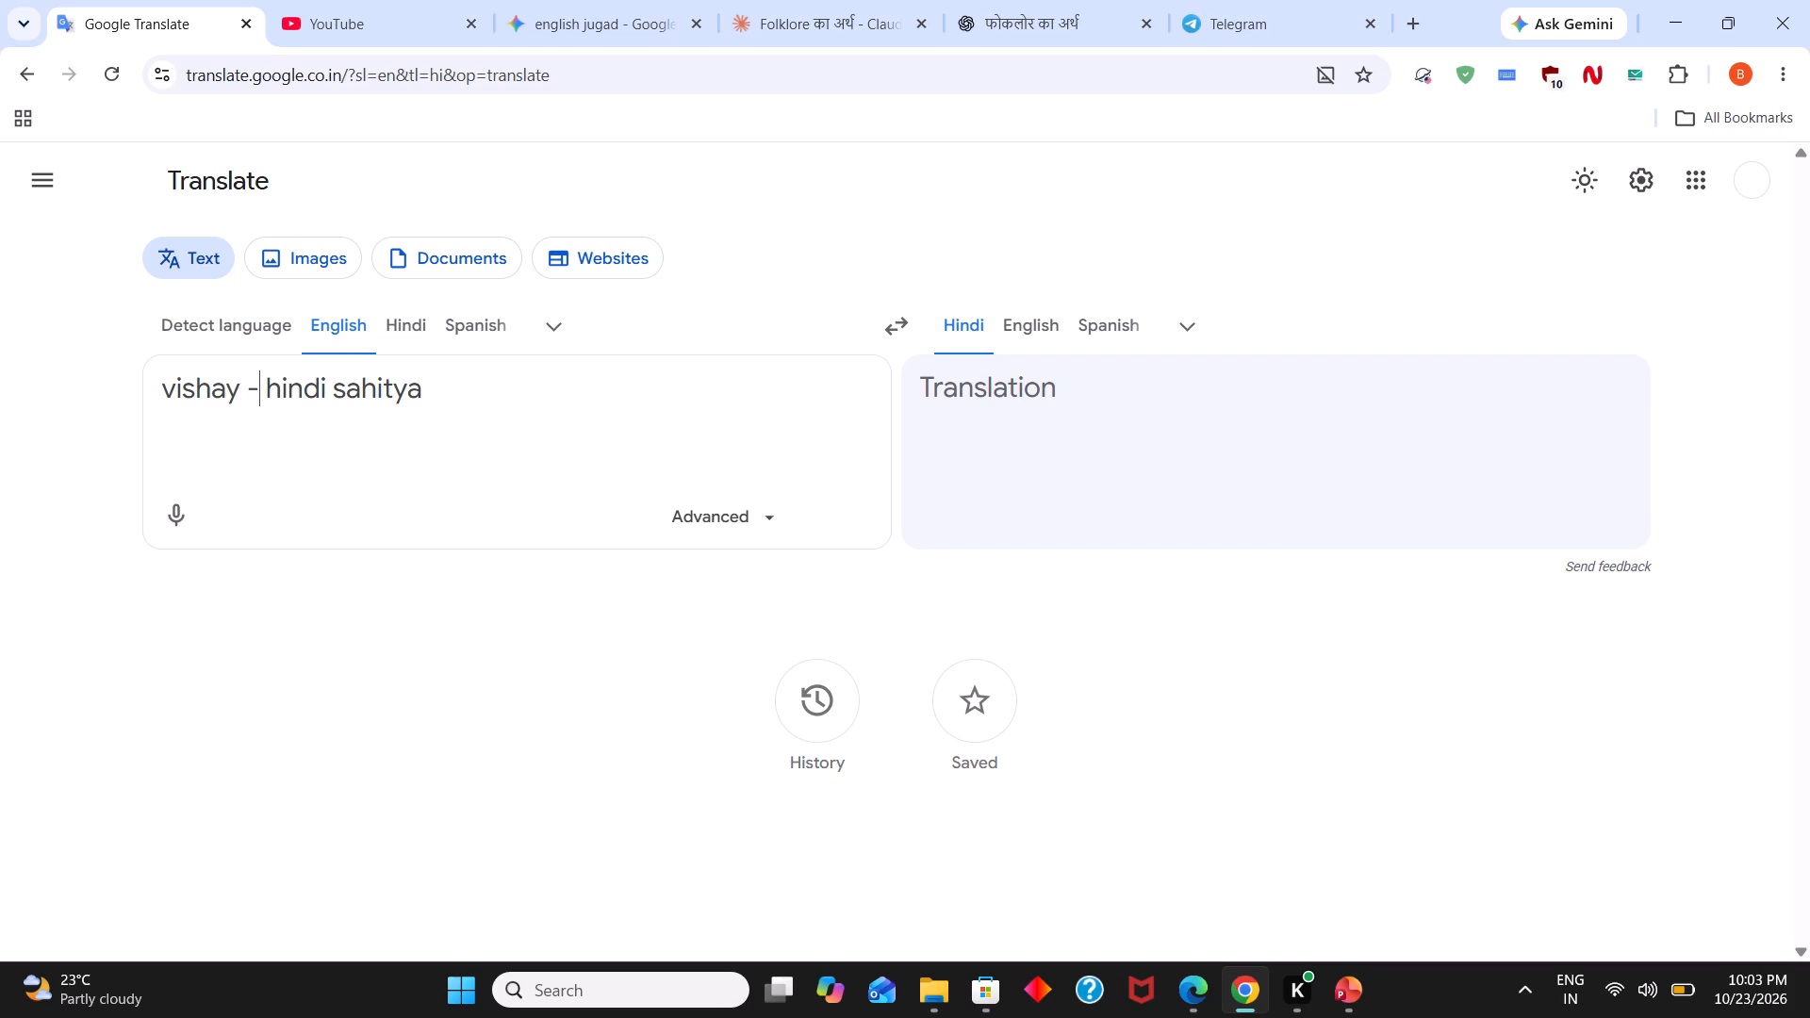
pyautogui.press('Right')
pyautogui.press('BackSpace')
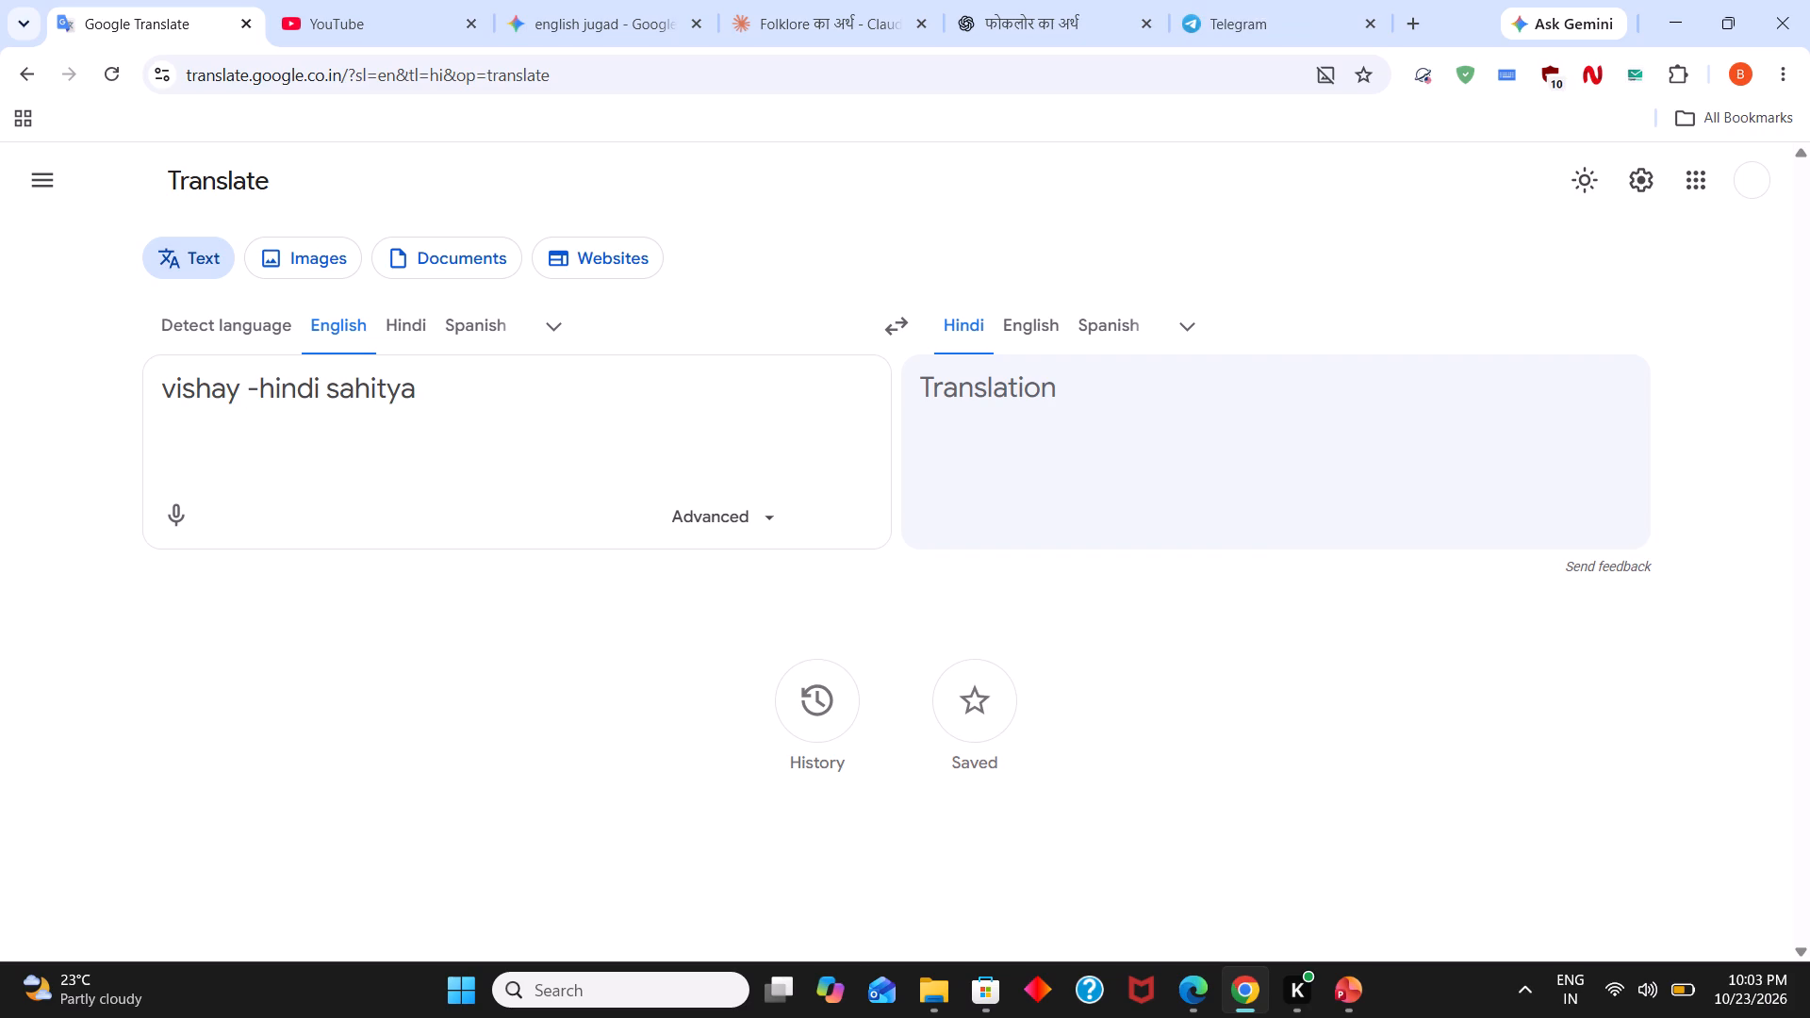
# Copy the source text, reload Google Translate, re-enter the text and copy its Hindi translation.
pyautogui.moveTo(447, 387); pyautogui.dragTo(140, 388)
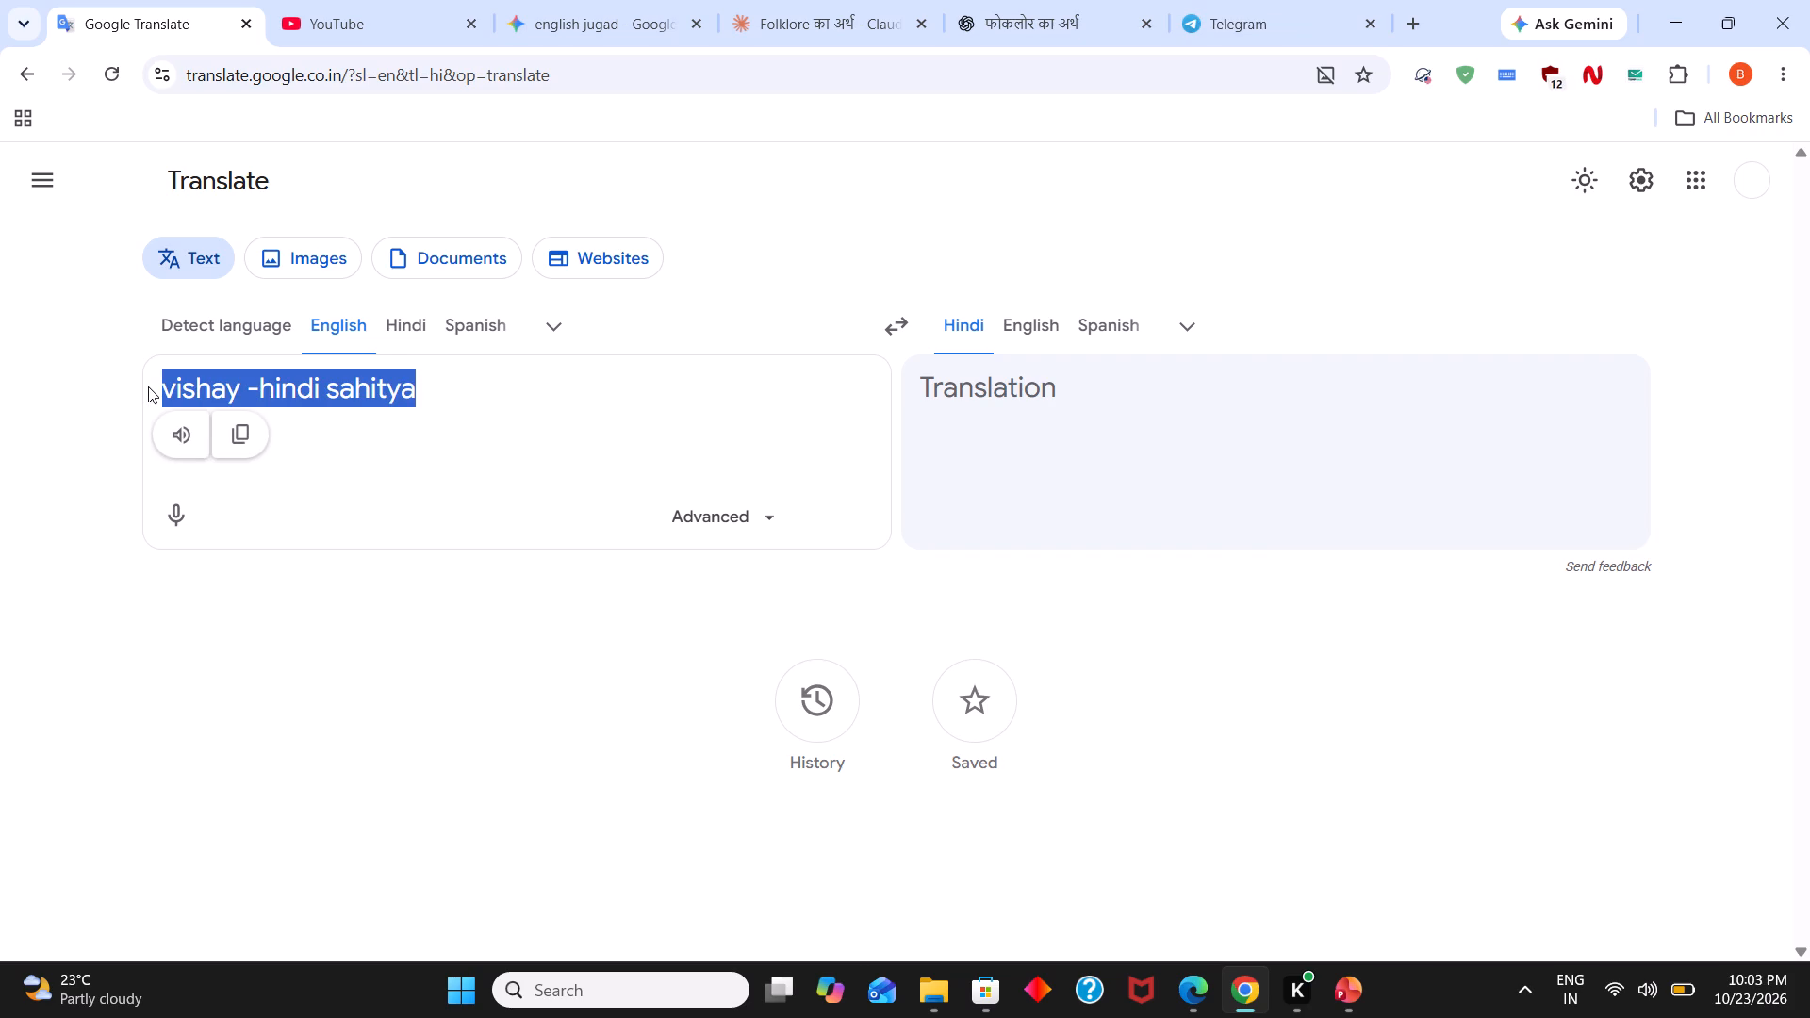
pyautogui.hotkey('ctrl', 'c')
pyautogui.hotkey('ctrl', 'c')
pyautogui.click(115, 77)
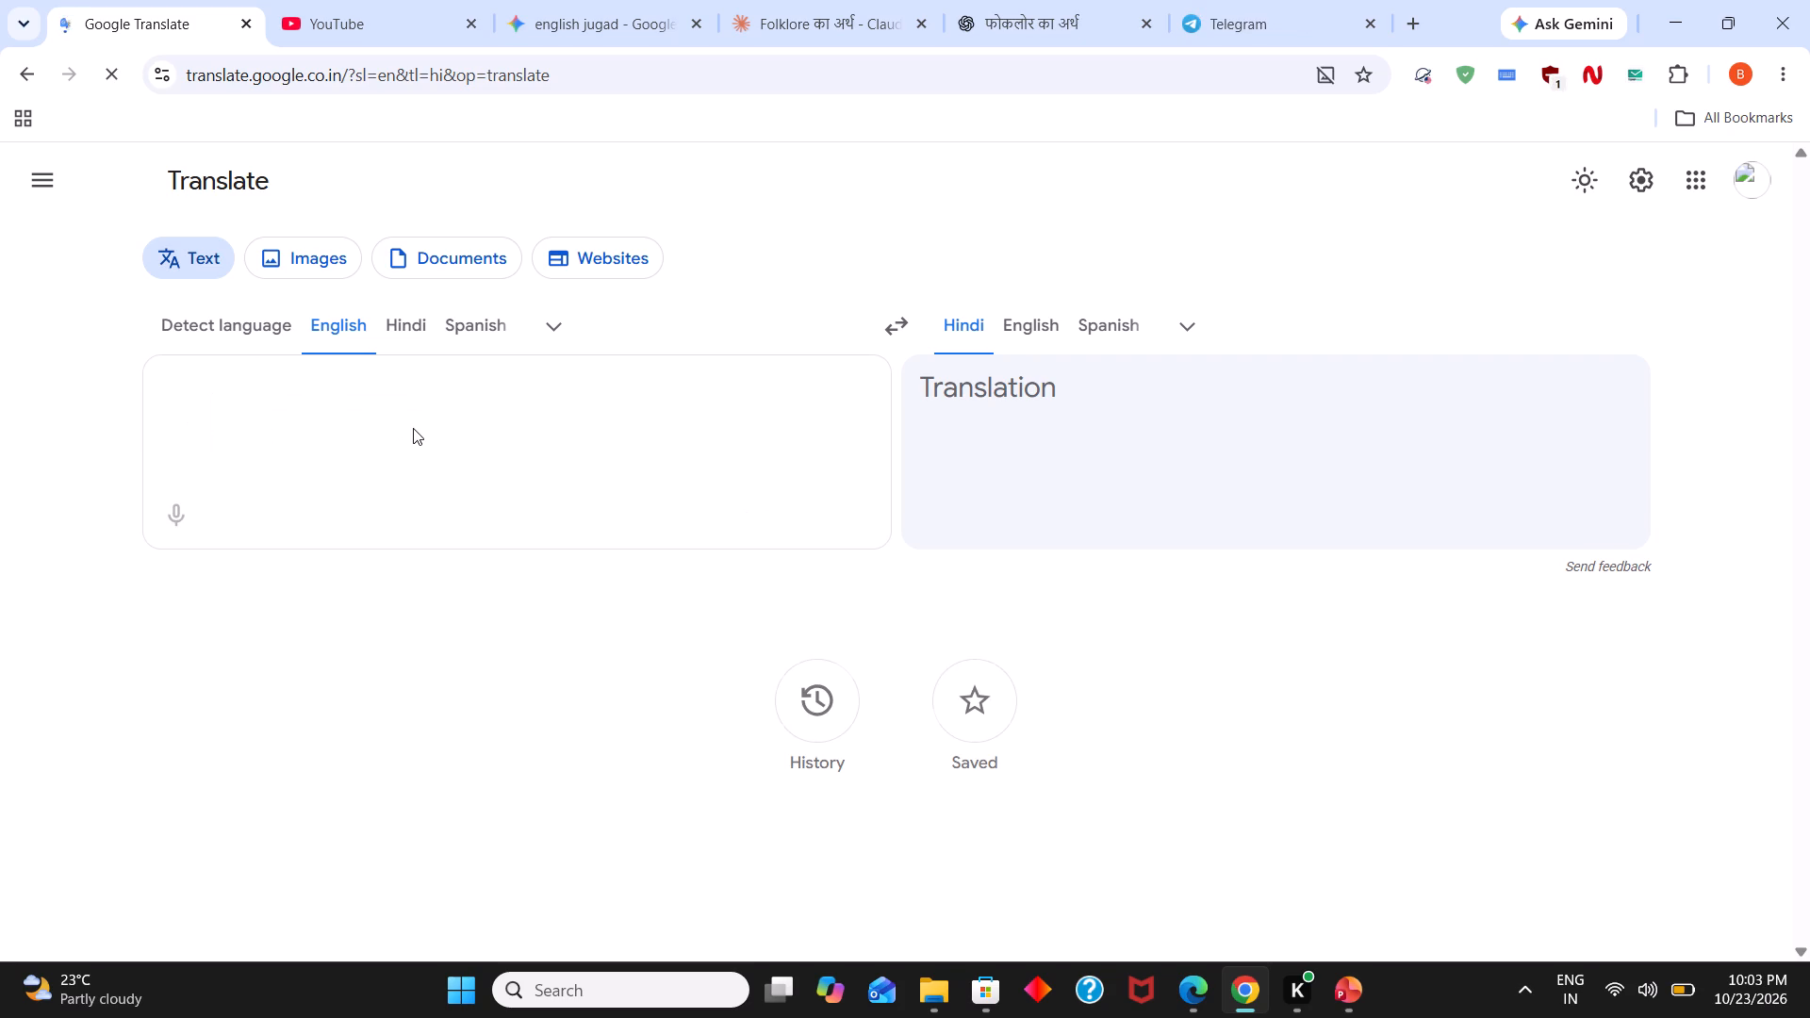
pyautogui.click(413, 428)
pyautogui.click(384, 413)
pyautogui.hotkey('ctrl', 'v')
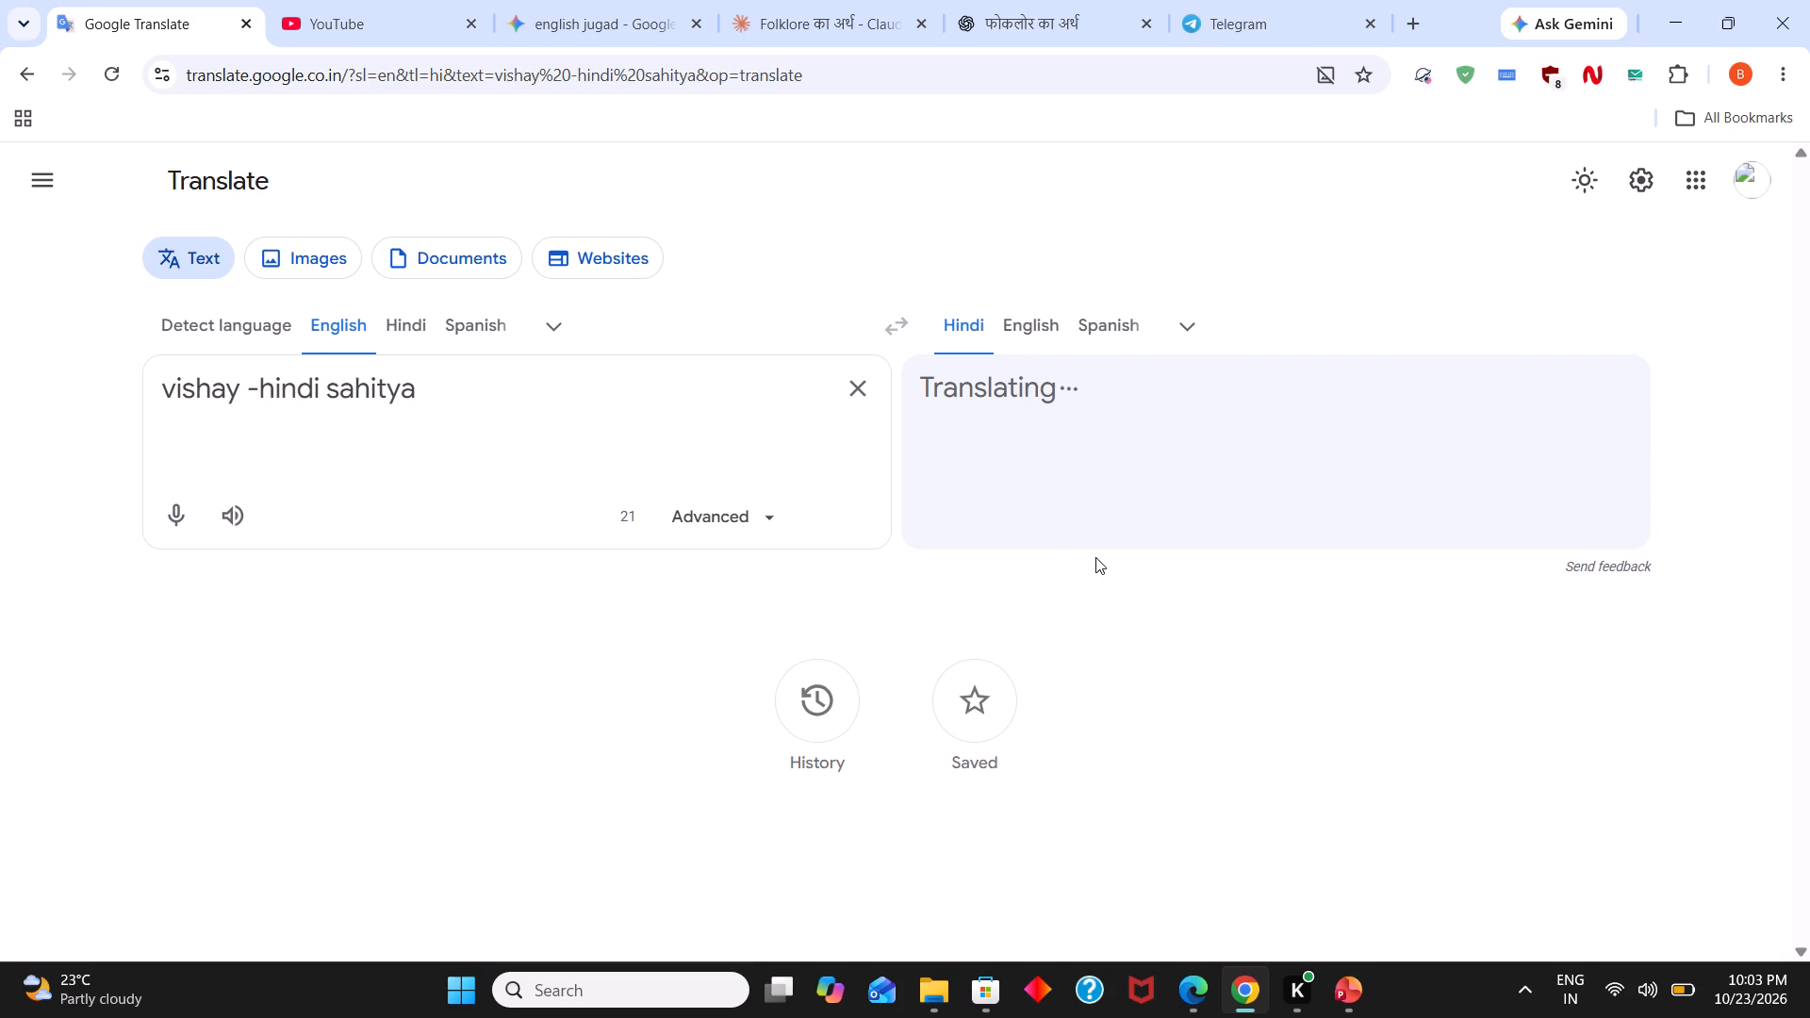
pyautogui.click(1455, 524)
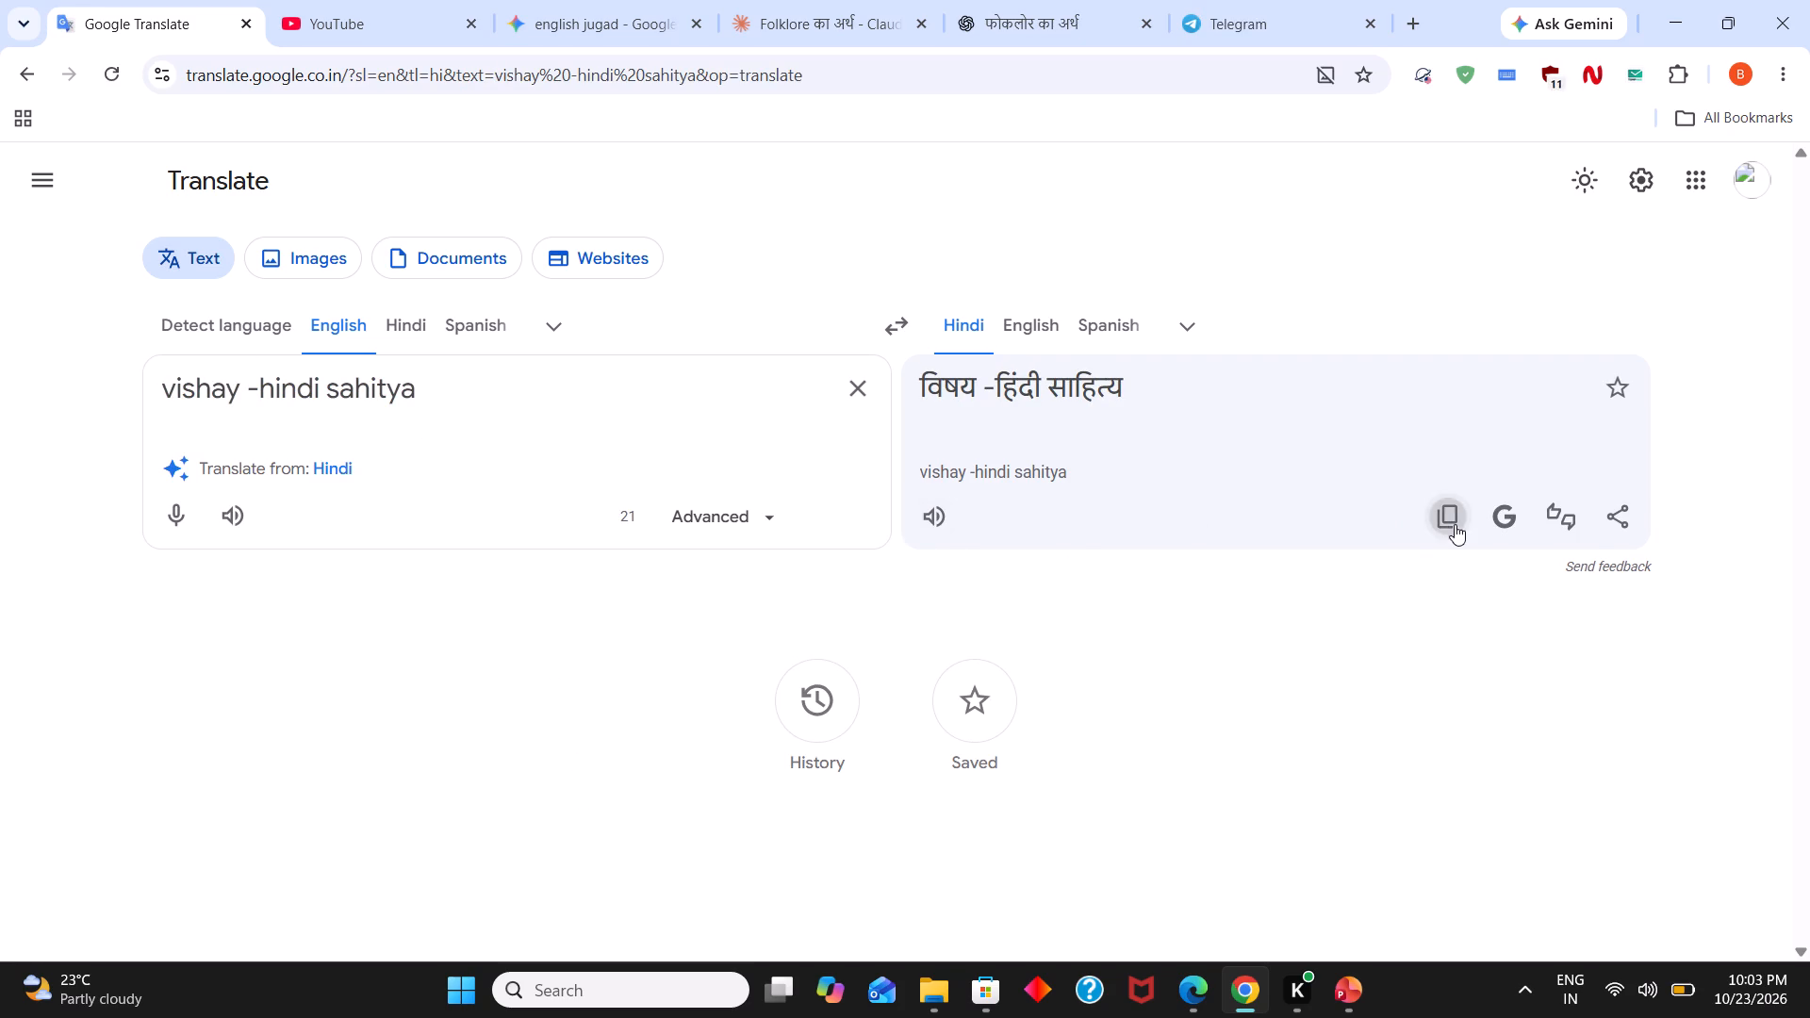
# Switch back to PowerPoint and paste विषय -हिंदी साहित्य into the empty box below the टॉपिक line on slide 1.
pyautogui.click(1343, 1012)
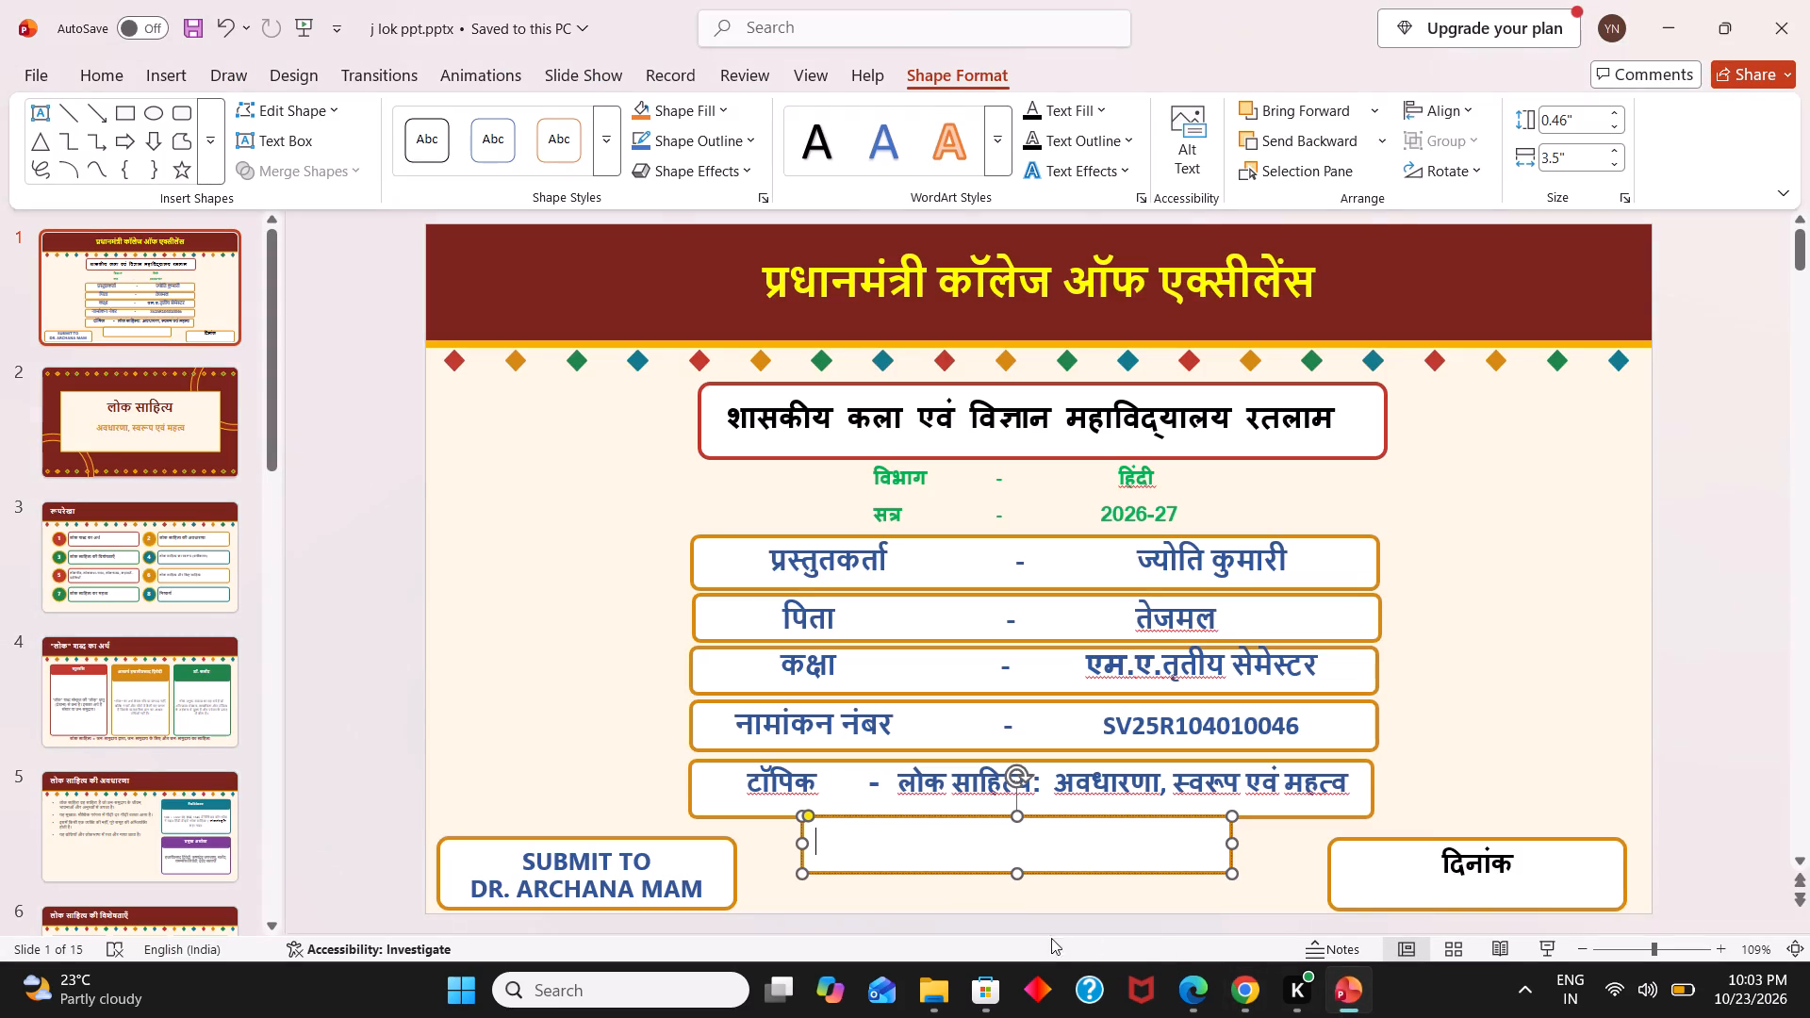
pyautogui.hotkey('ctrl', 'v')
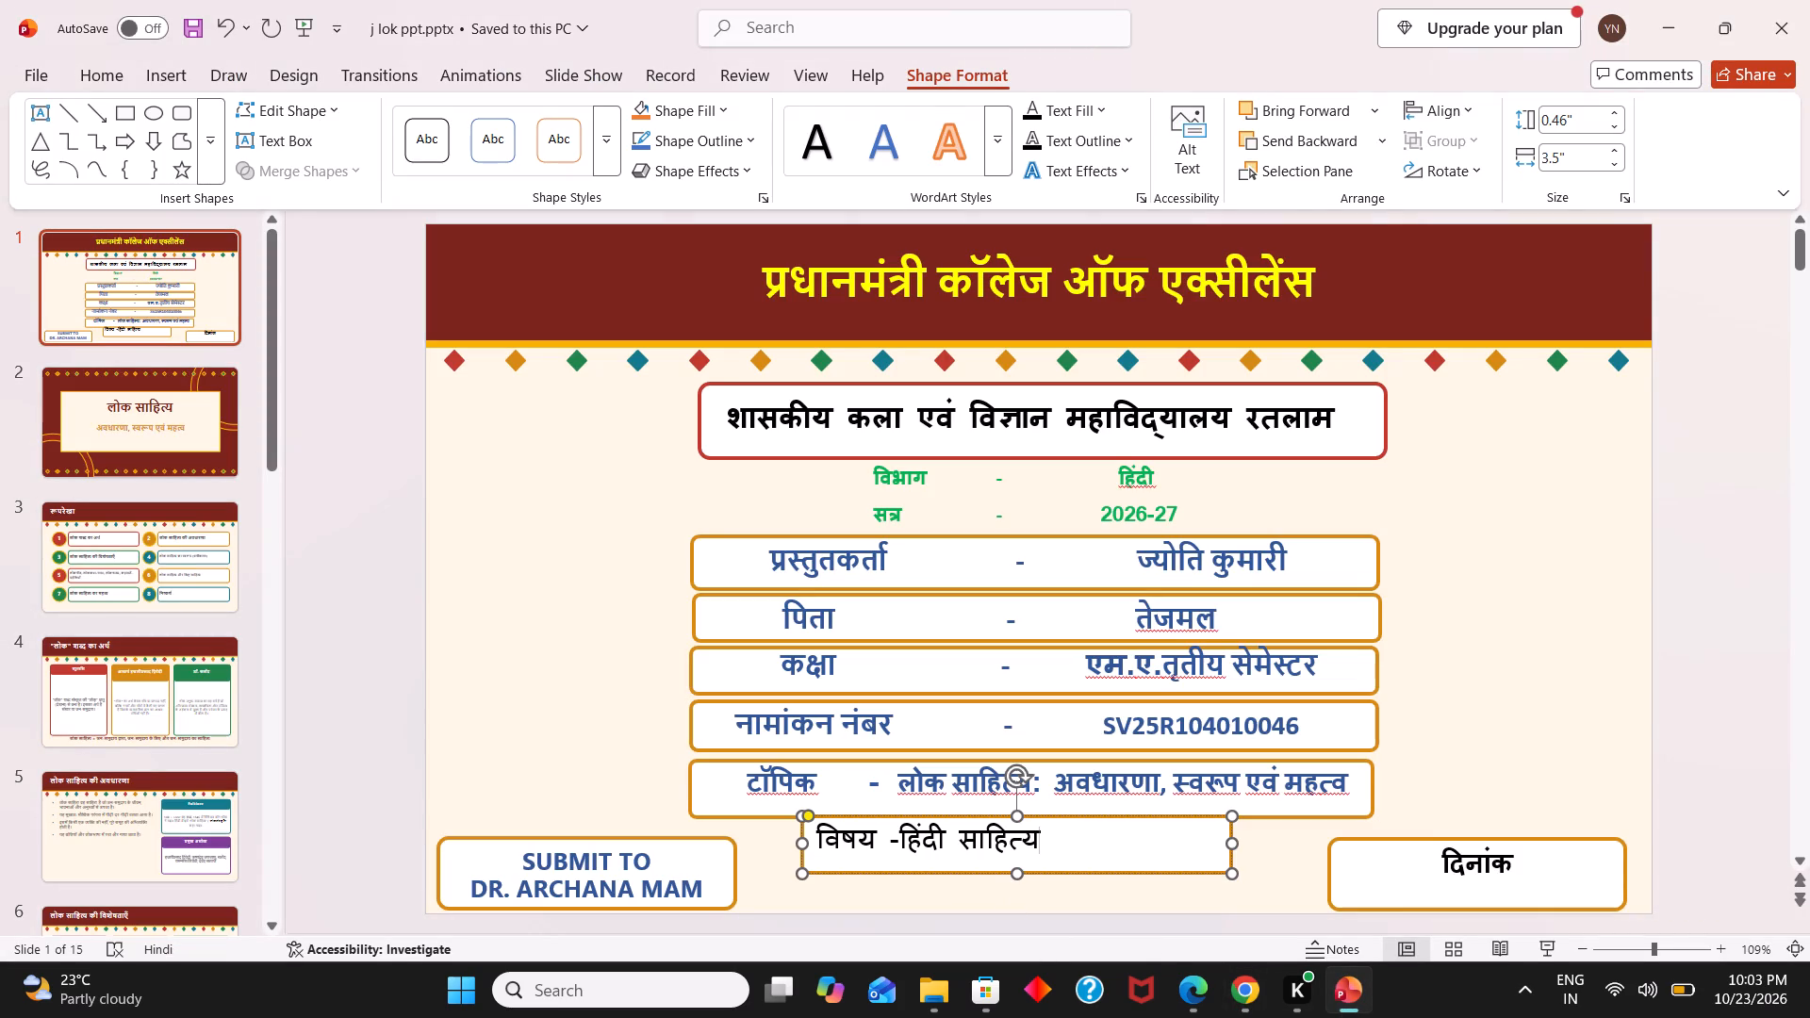
# Adjust the position of the विषय box so it sits just beneath the टॉपिक box.
pyautogui.moveTo(1051, 846); pyautogui.dragTo(1090, 847)
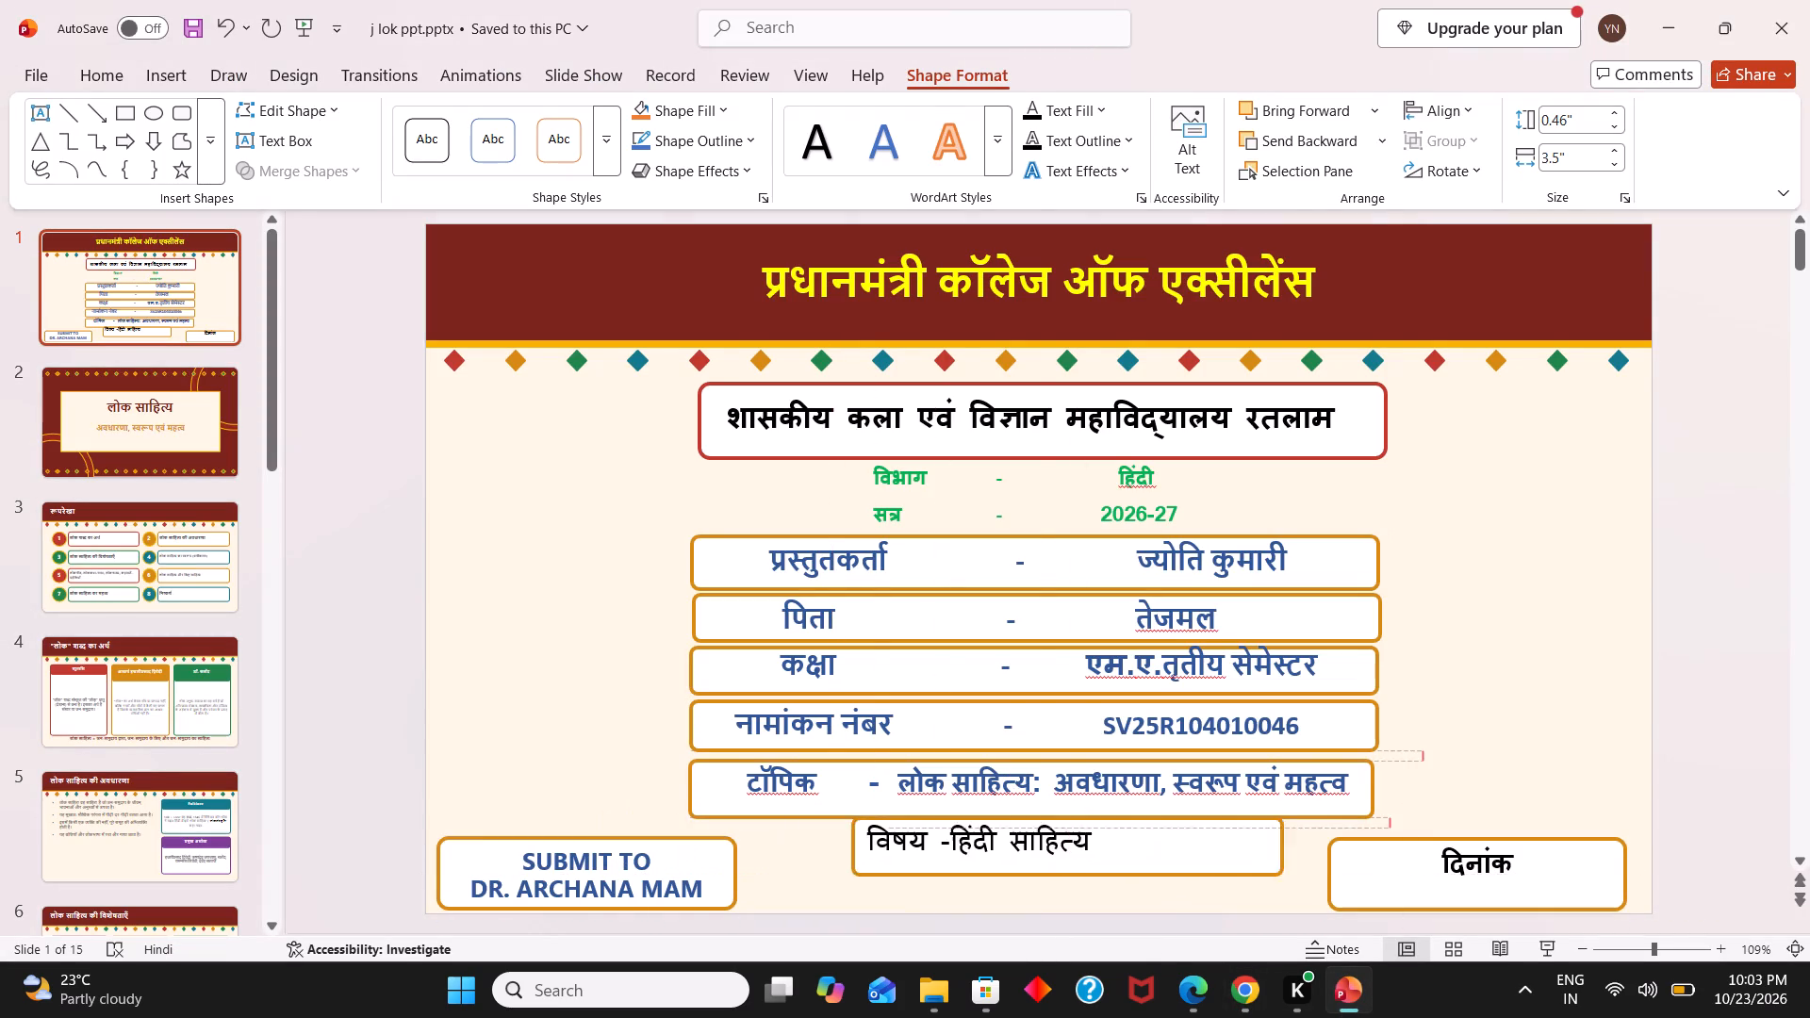
pyautogui.moveTo(1090, 847); pyautogui.dragTo(1034, 858)
pyautogui.click(1034, 858)
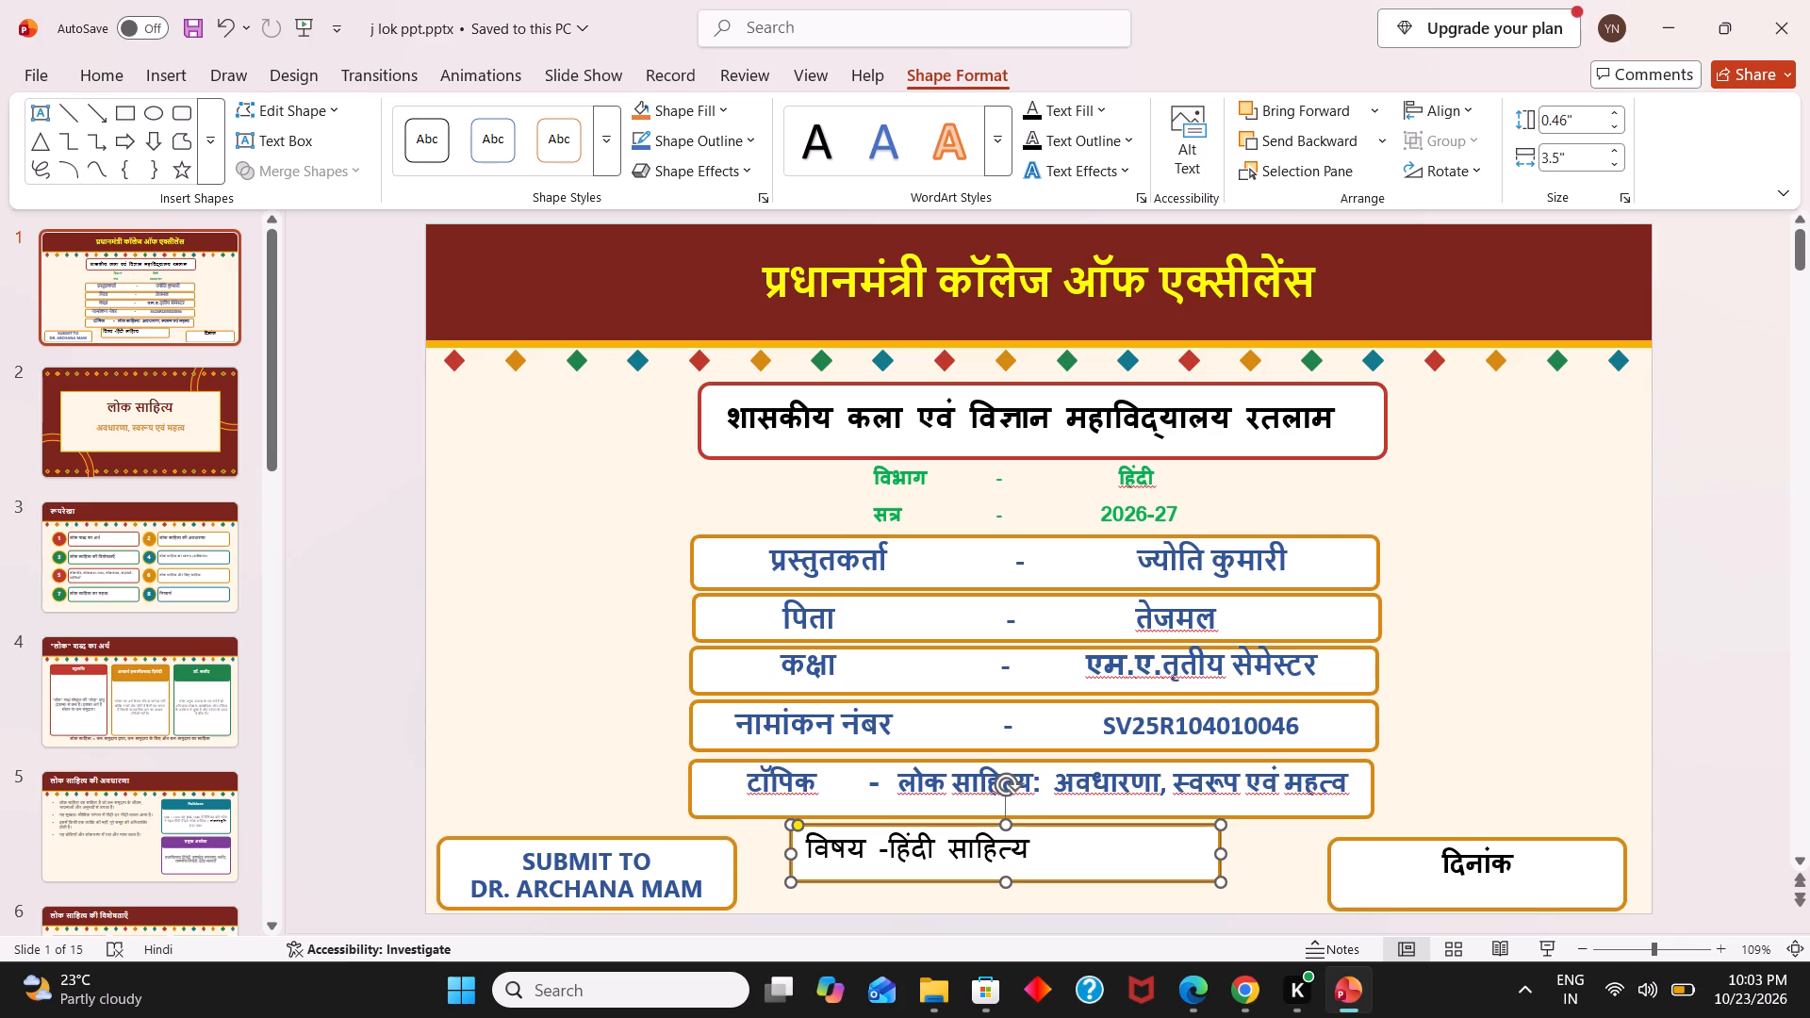
pyautogui.doubleClick(1034, 847)
pyautogui.click(1034, 847)
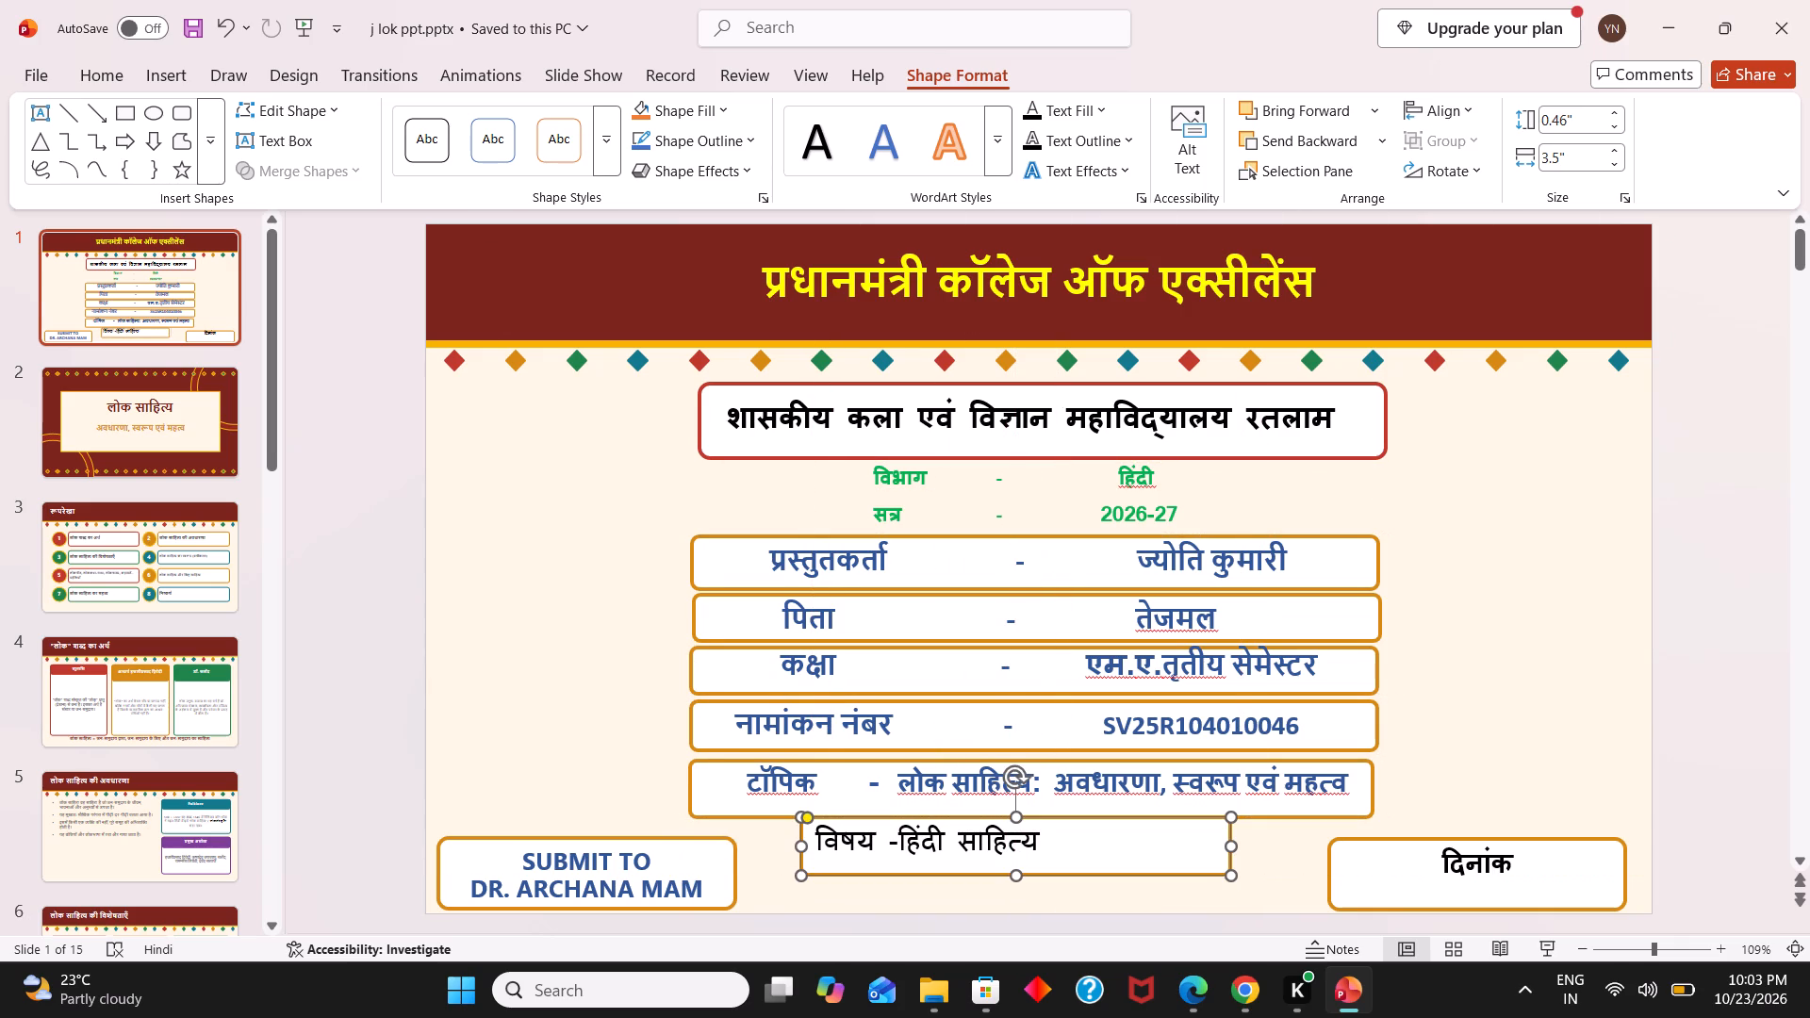
# Centre all the text in the विषय box and make it bold.
pyautogui.click(1062, 844)
pyautogui.doubleClick(1062, 844)
pyautogui.hotkey('ctrl', 'a')
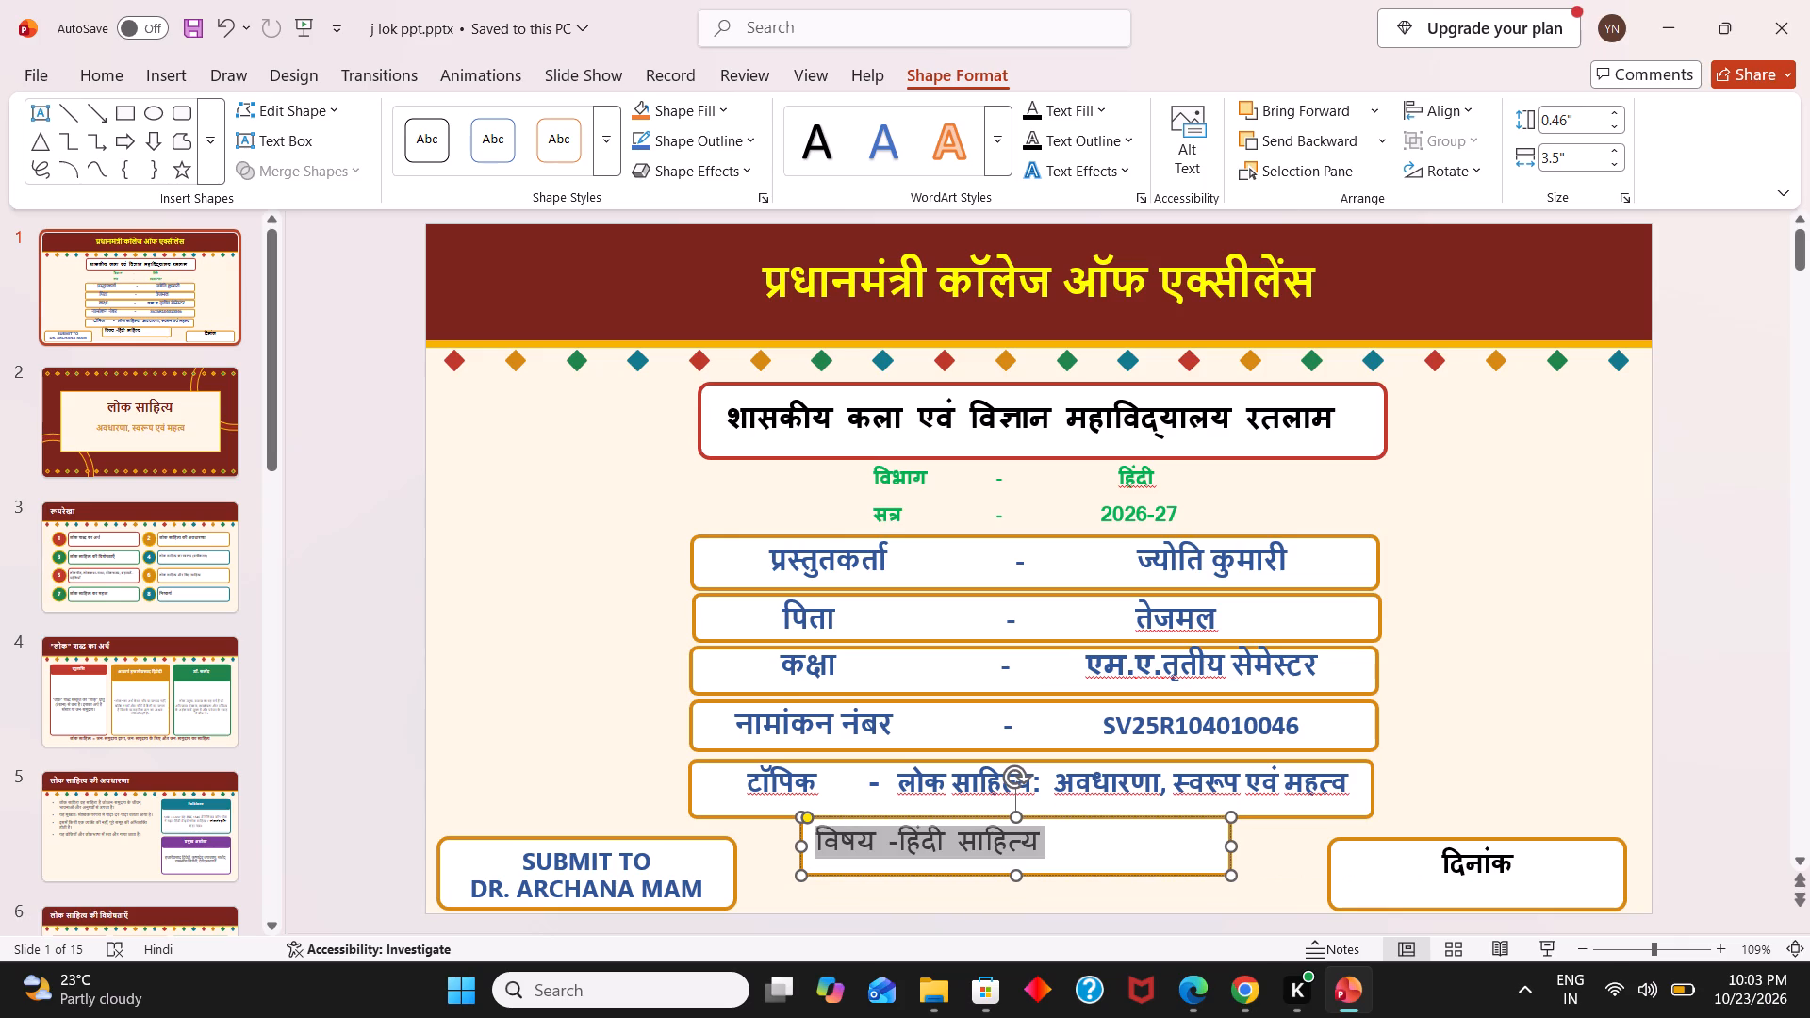
pyautogui.click(117, 75)
pyautogui.click(731, 155)
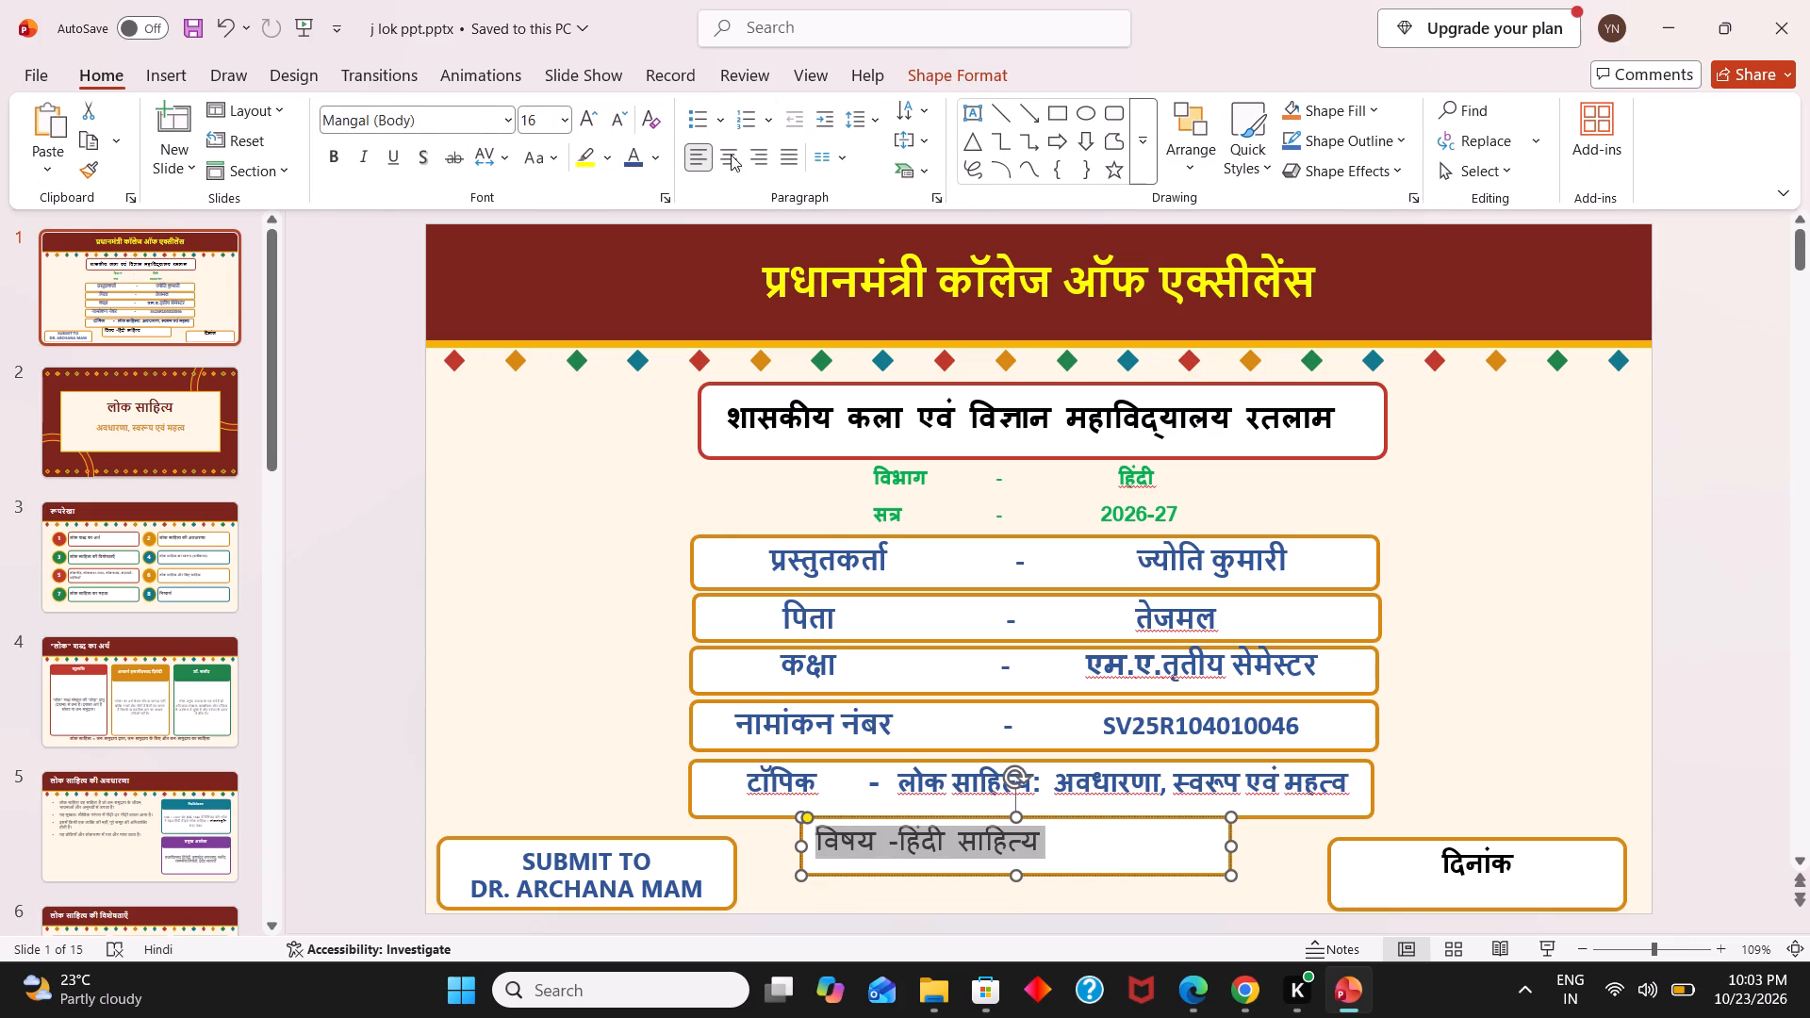
pyautogui.click(345, 157)
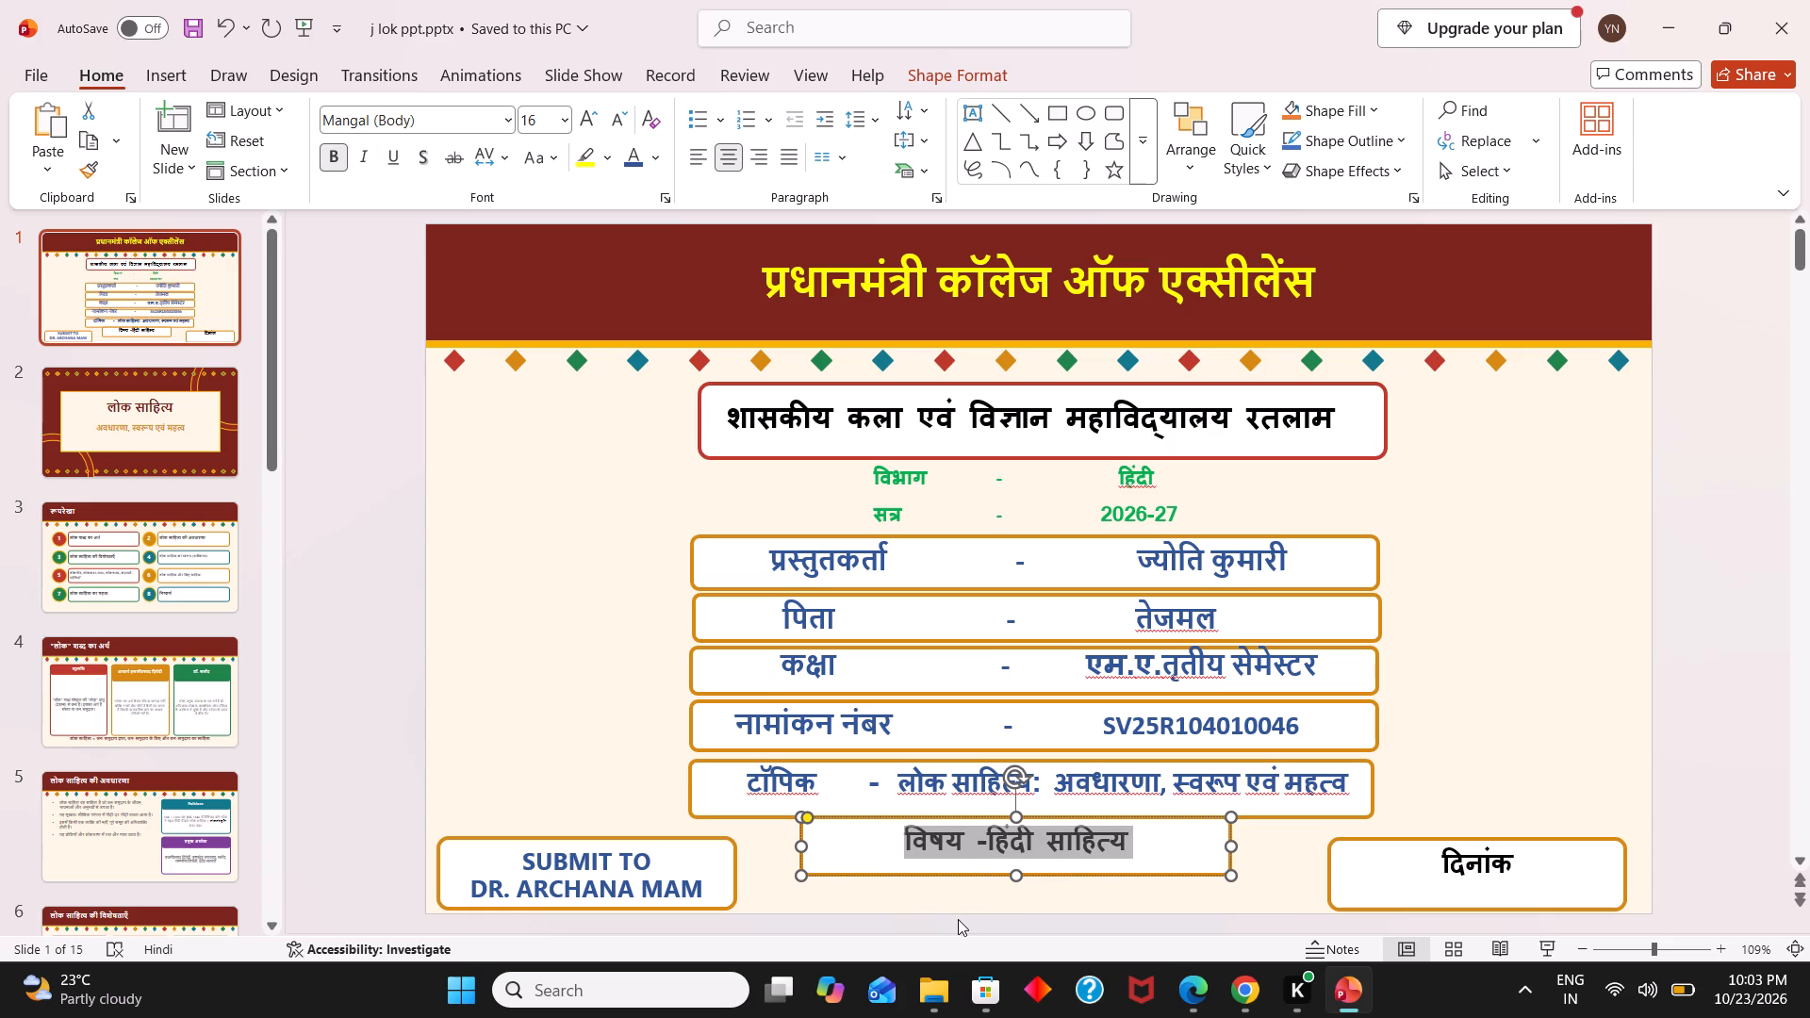
pyautogui.click(958, 919)
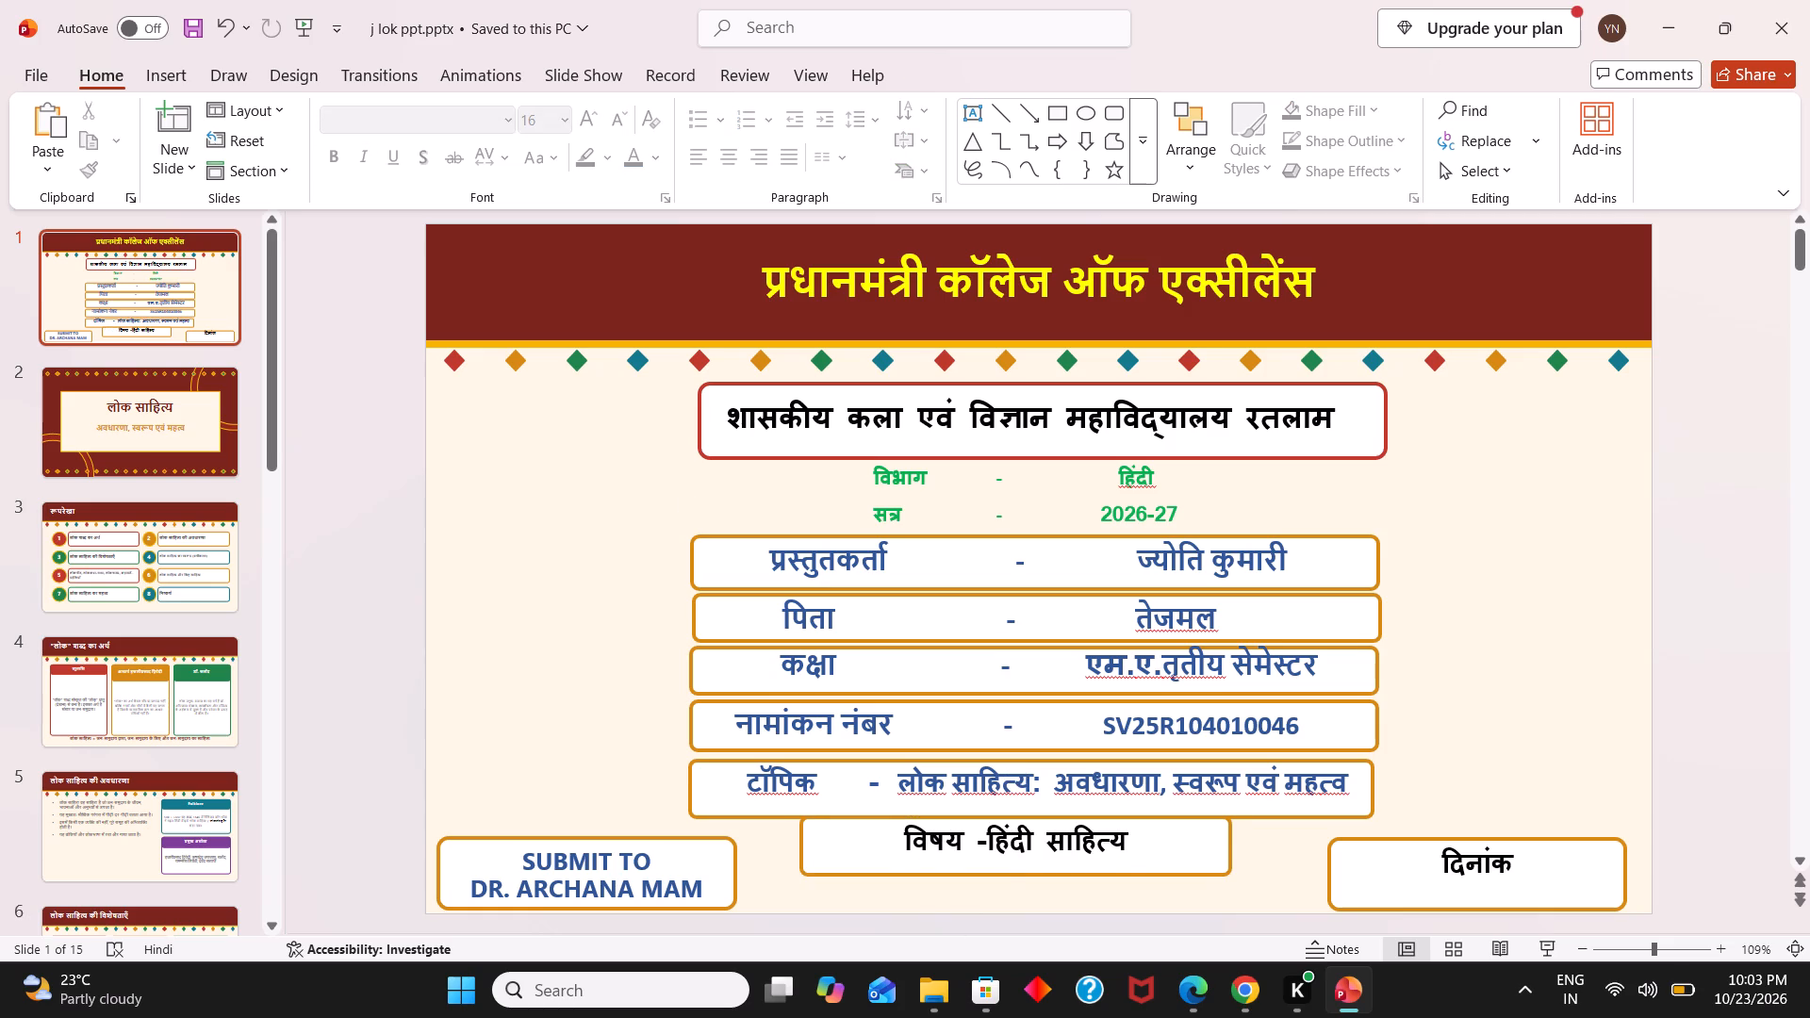
# Widen the gaps on both sides of the dash between विषय and हिंदी साहित्य with extra spaces.
pyautogui.click(990, 839)
pyautogui.press('space')
pyautogui.press('space')
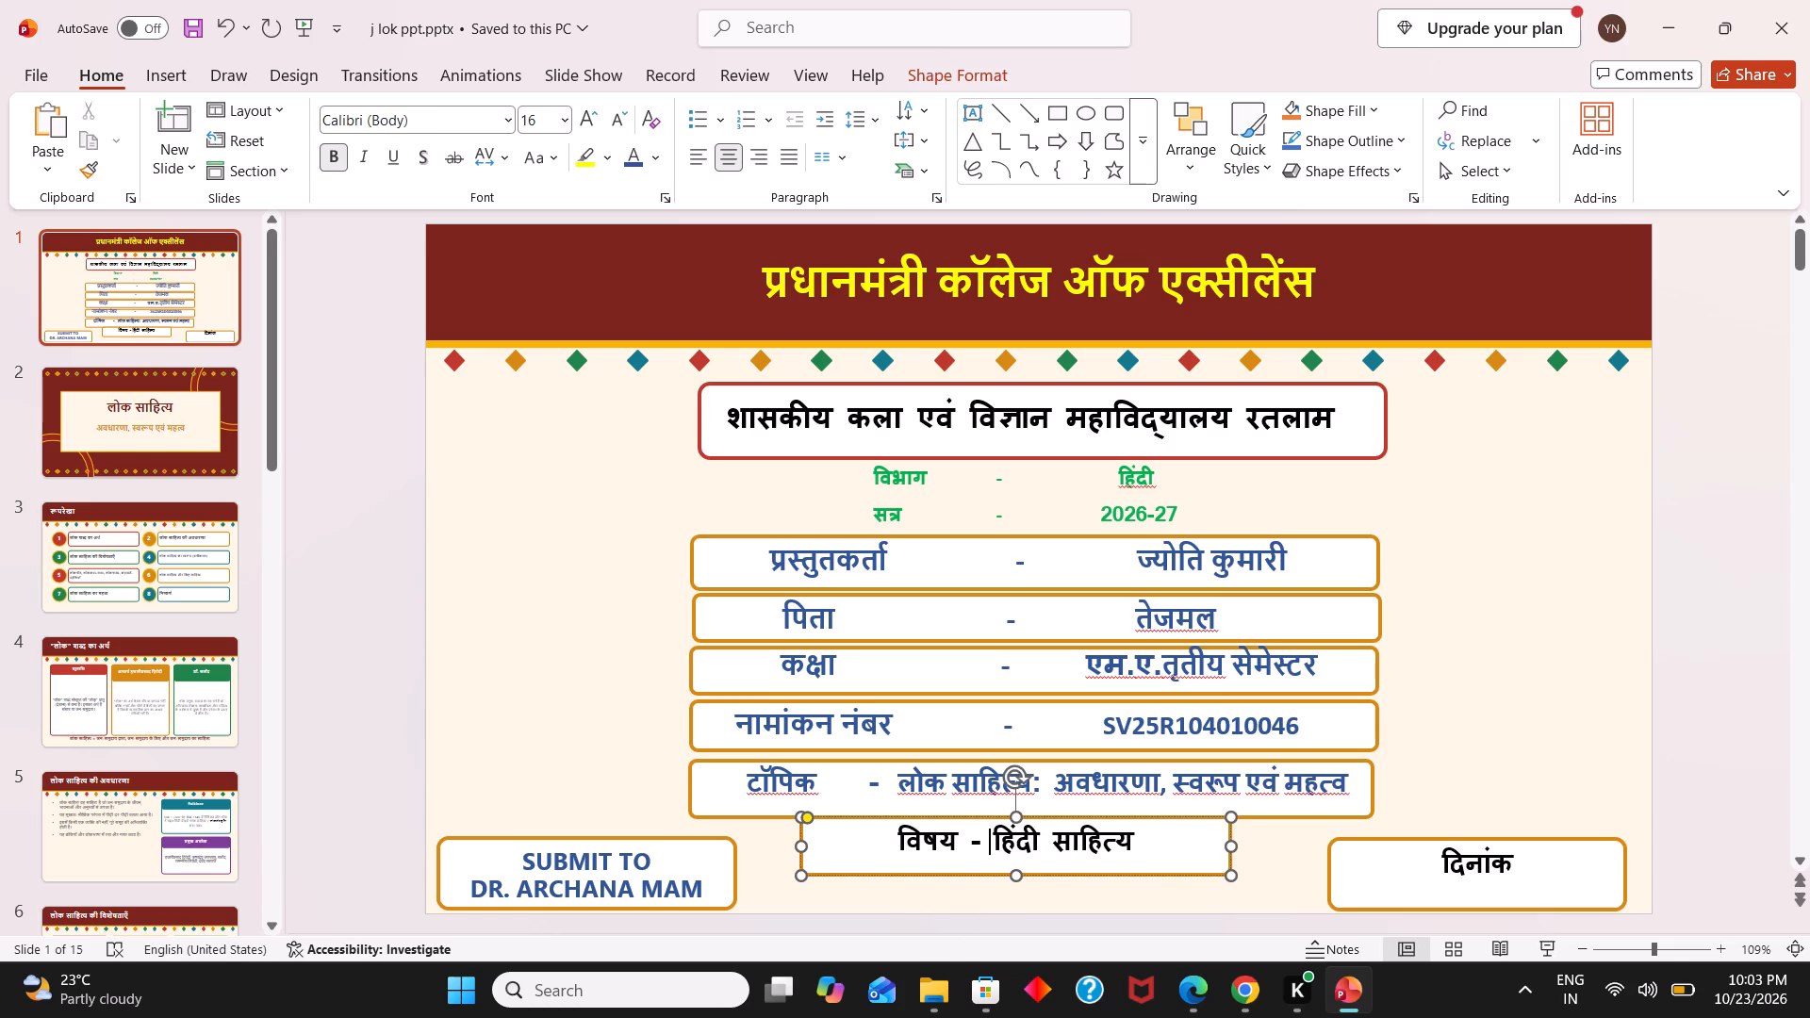
pyautogui.press('space')
pyautogui.press('space')
pyautogui.press('space')
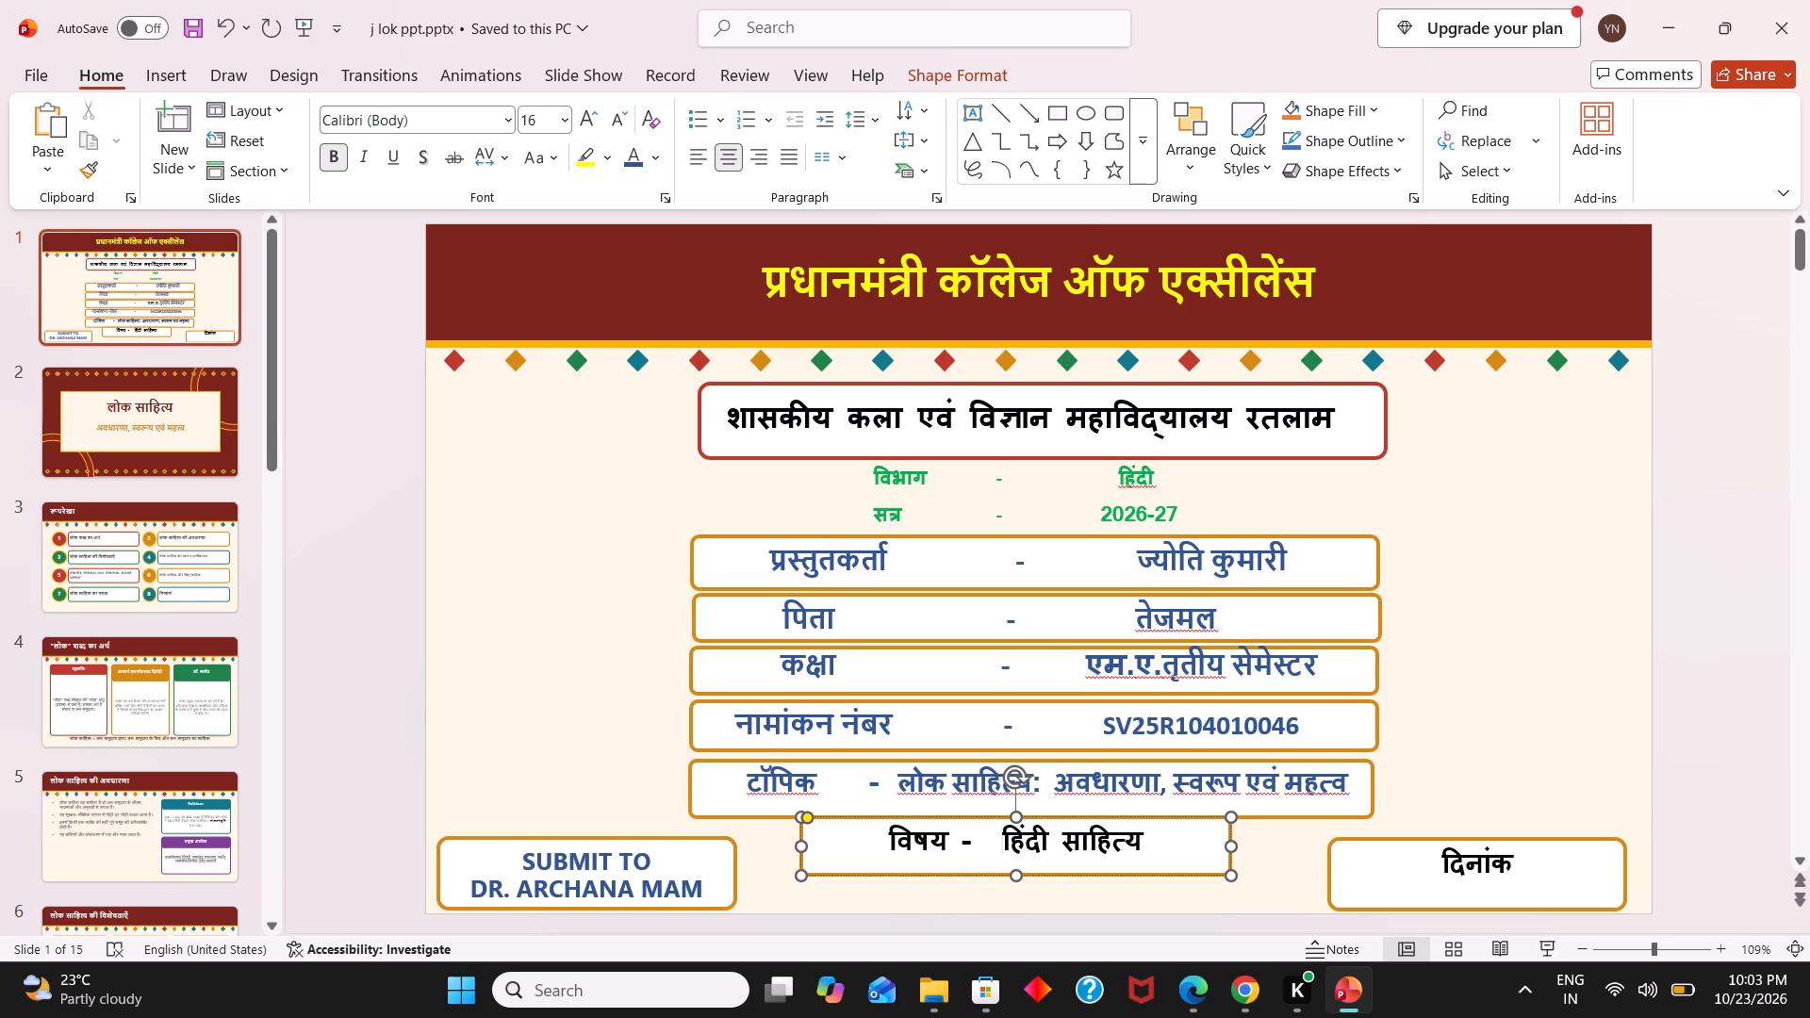
pyautogui.click(956, 836)
pyautogui.press('space')
pyautogui.press('space')
pyautogui.press('space')
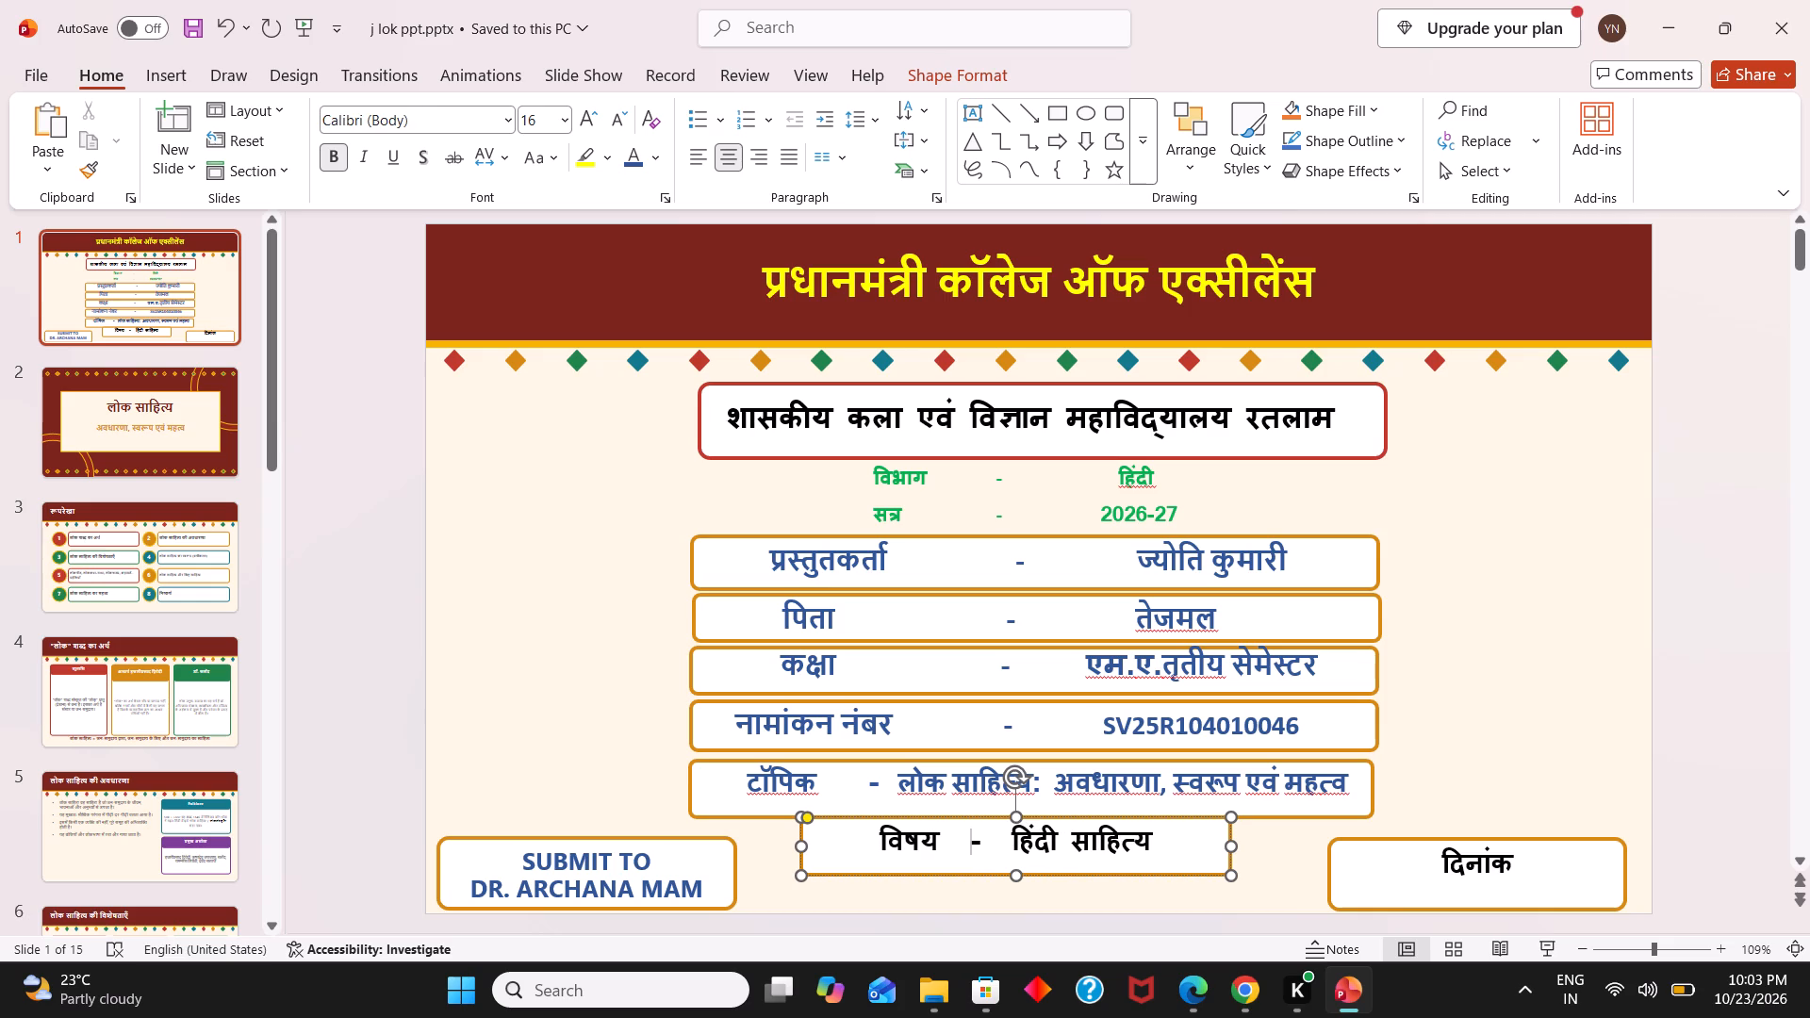
pyautogui.press('space')
pyautogui.click(935, 912)
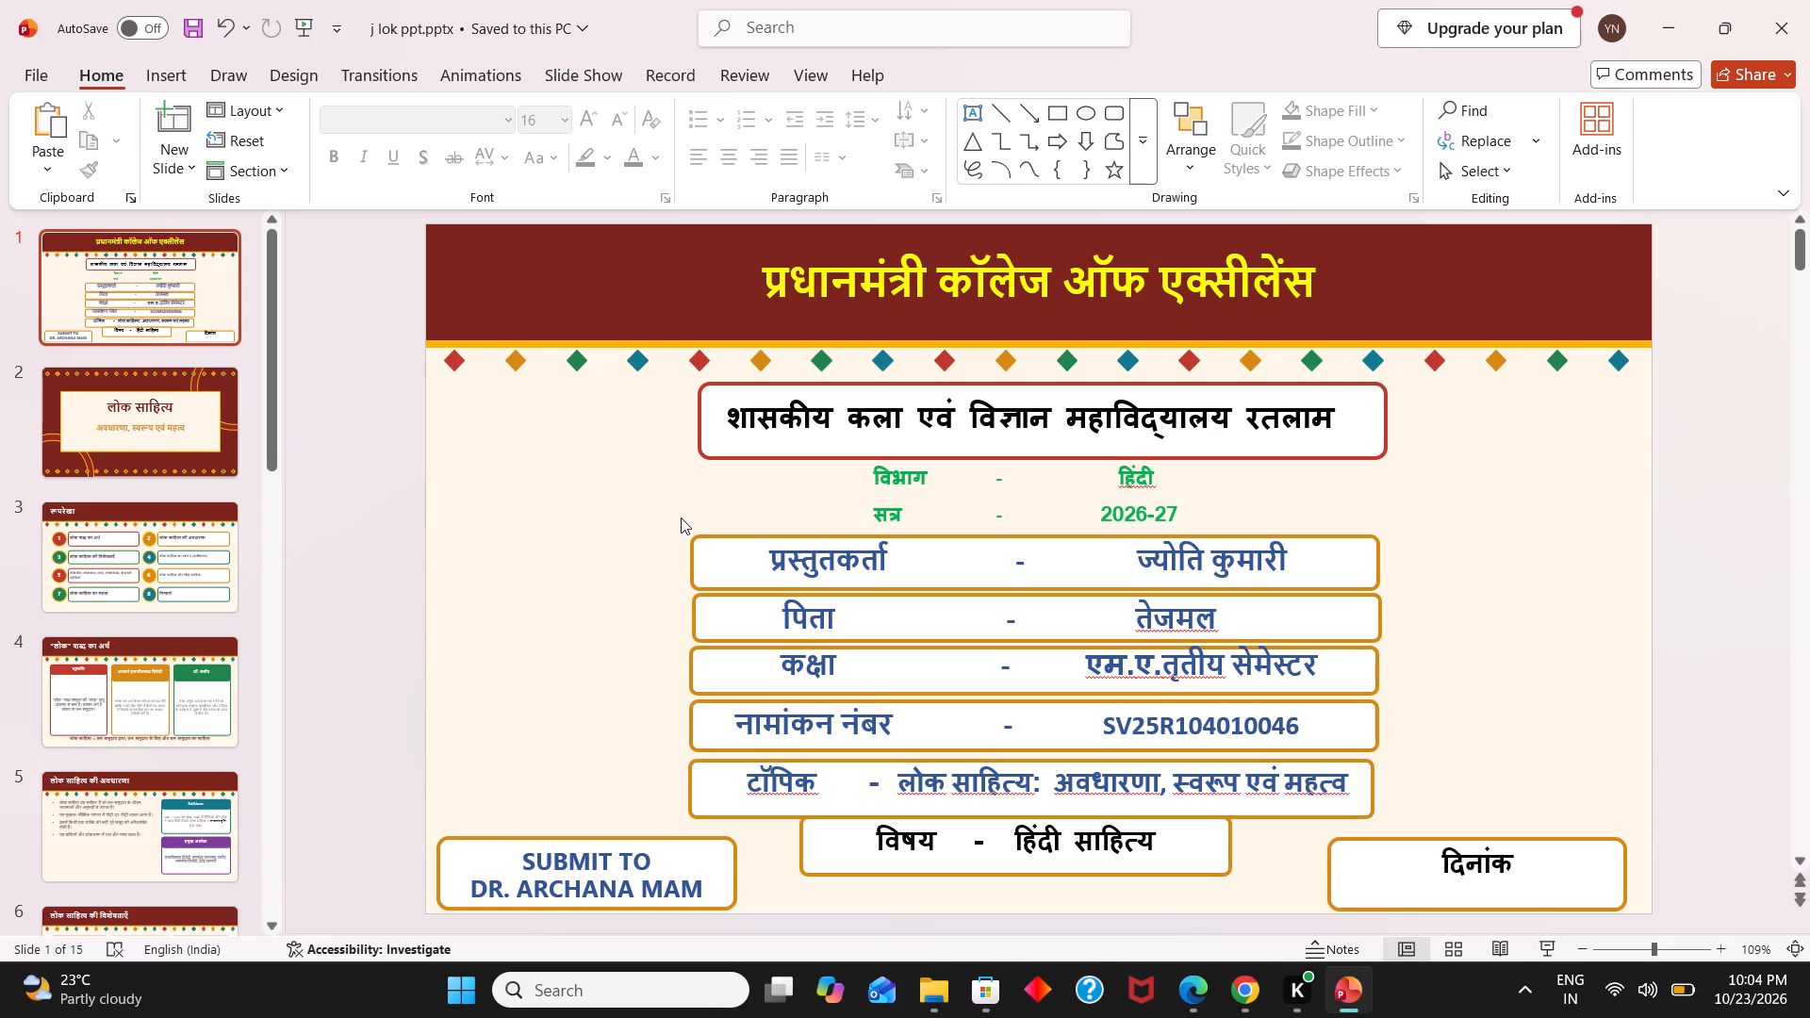
# Save the j lok ppt.pptx presentation.
pyautogui.hotkey('ctrl', 's')
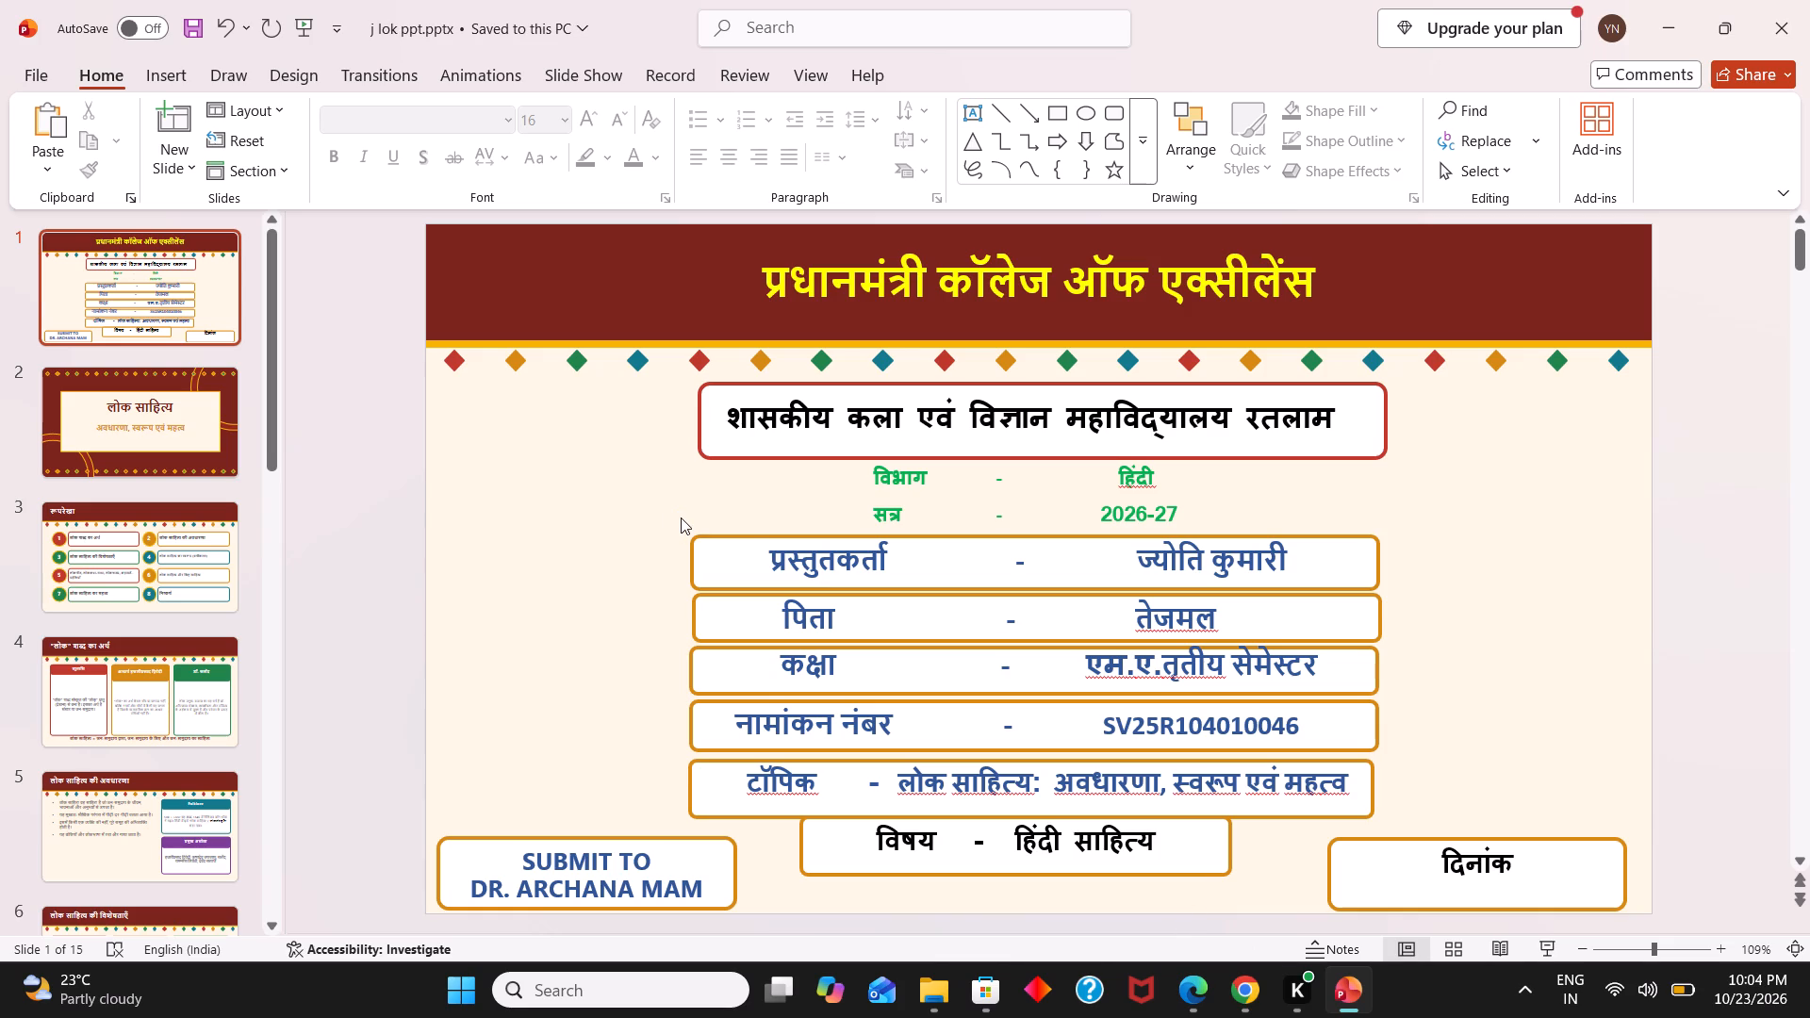
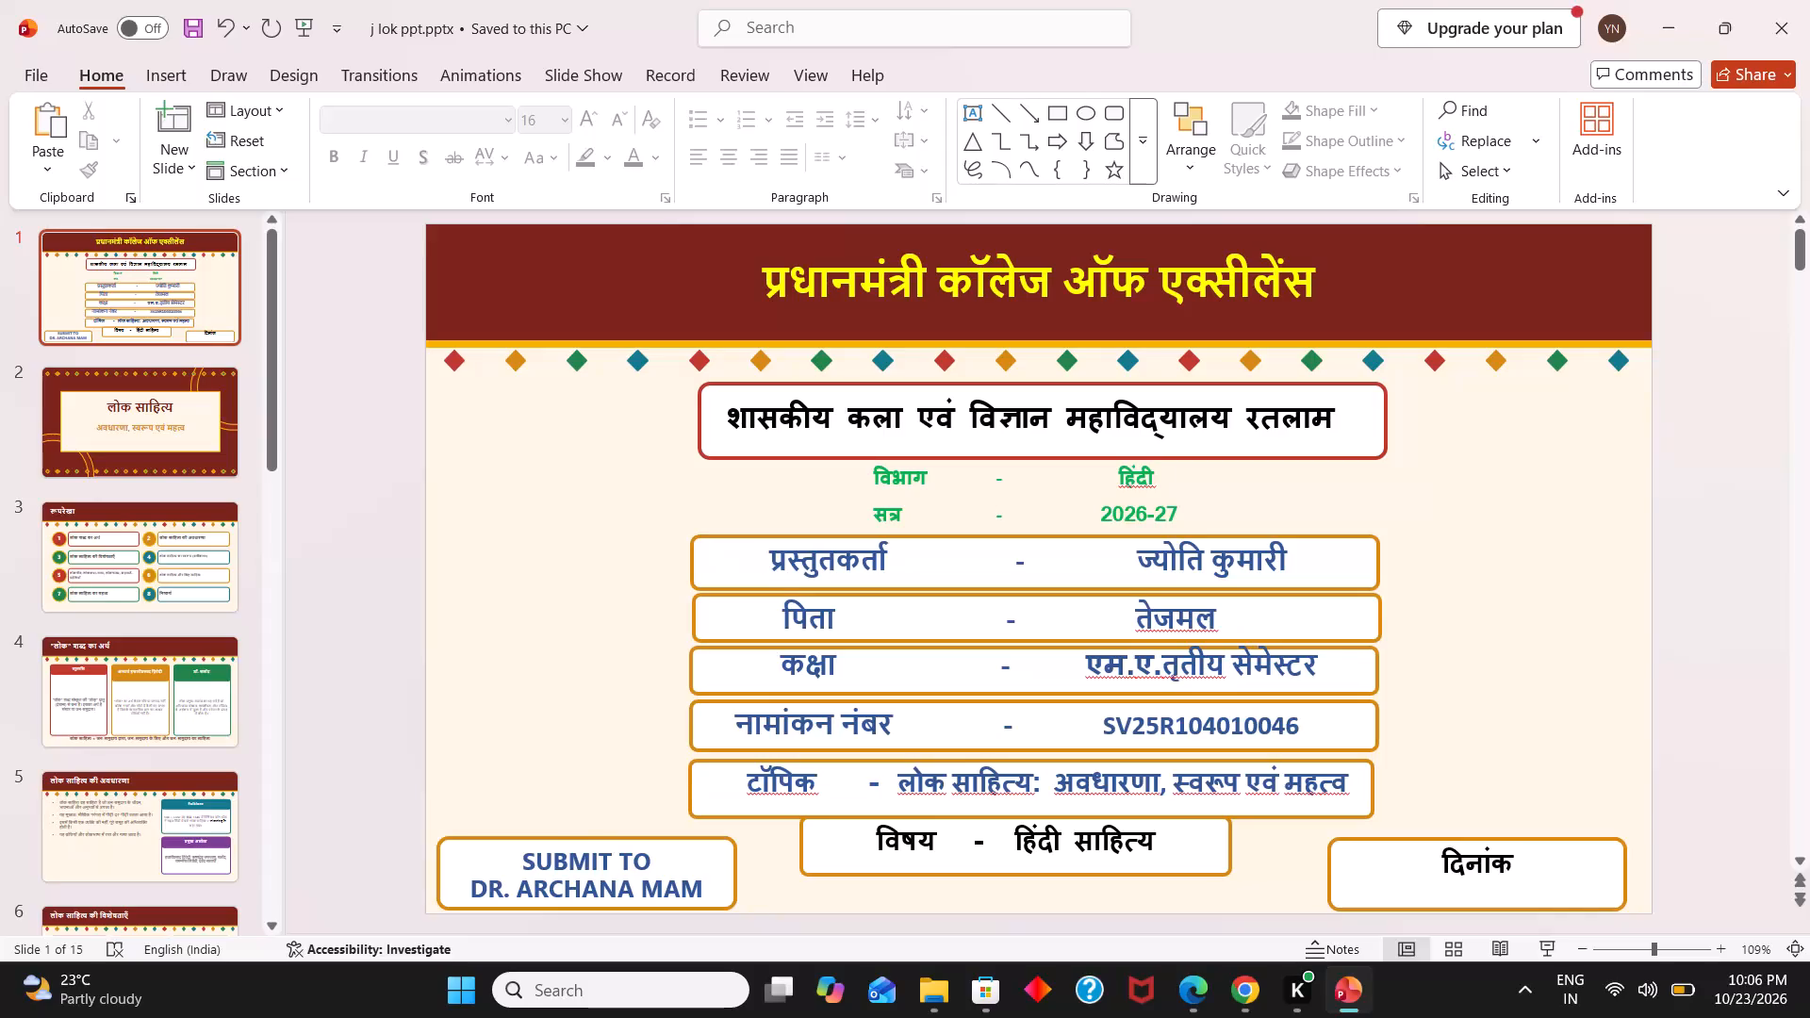
# Insert the teacher's surname before MAM in the SUBMIT TO box on the title slide.
pyautogui.doubleClick(698, 875)
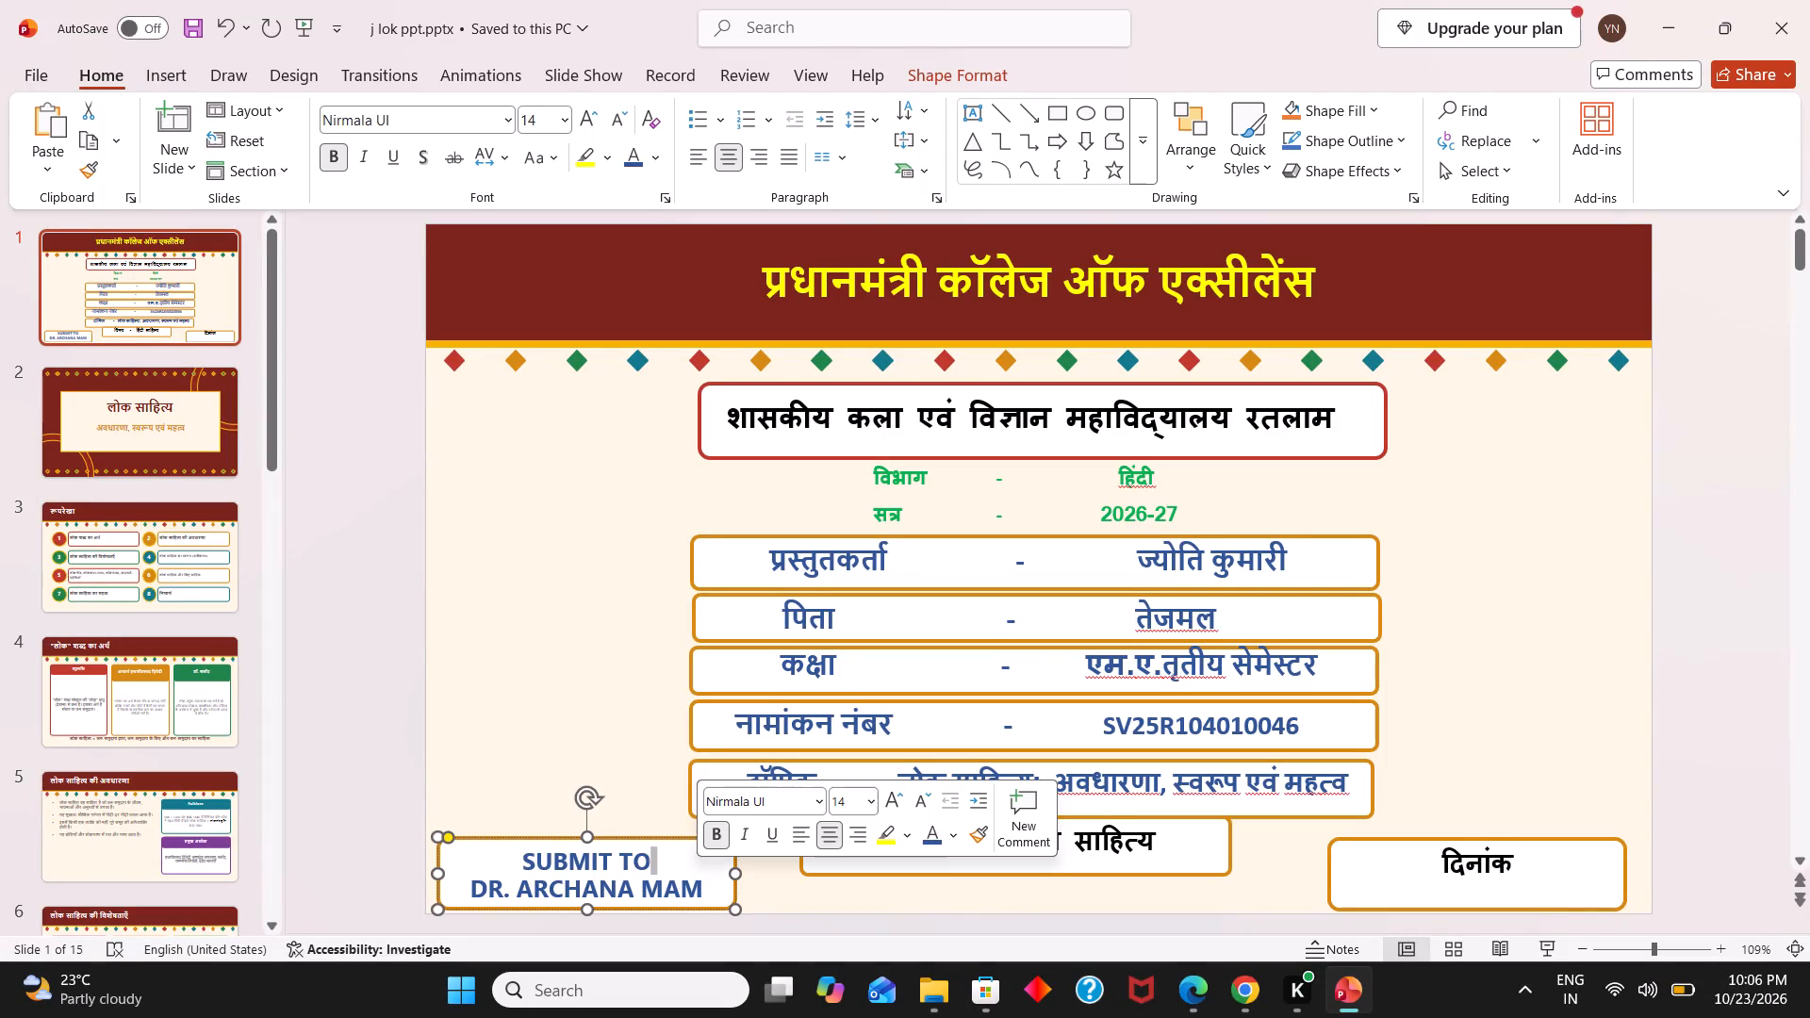
pyautogui.click(681, 885)
pyautogui.click(639, 893)
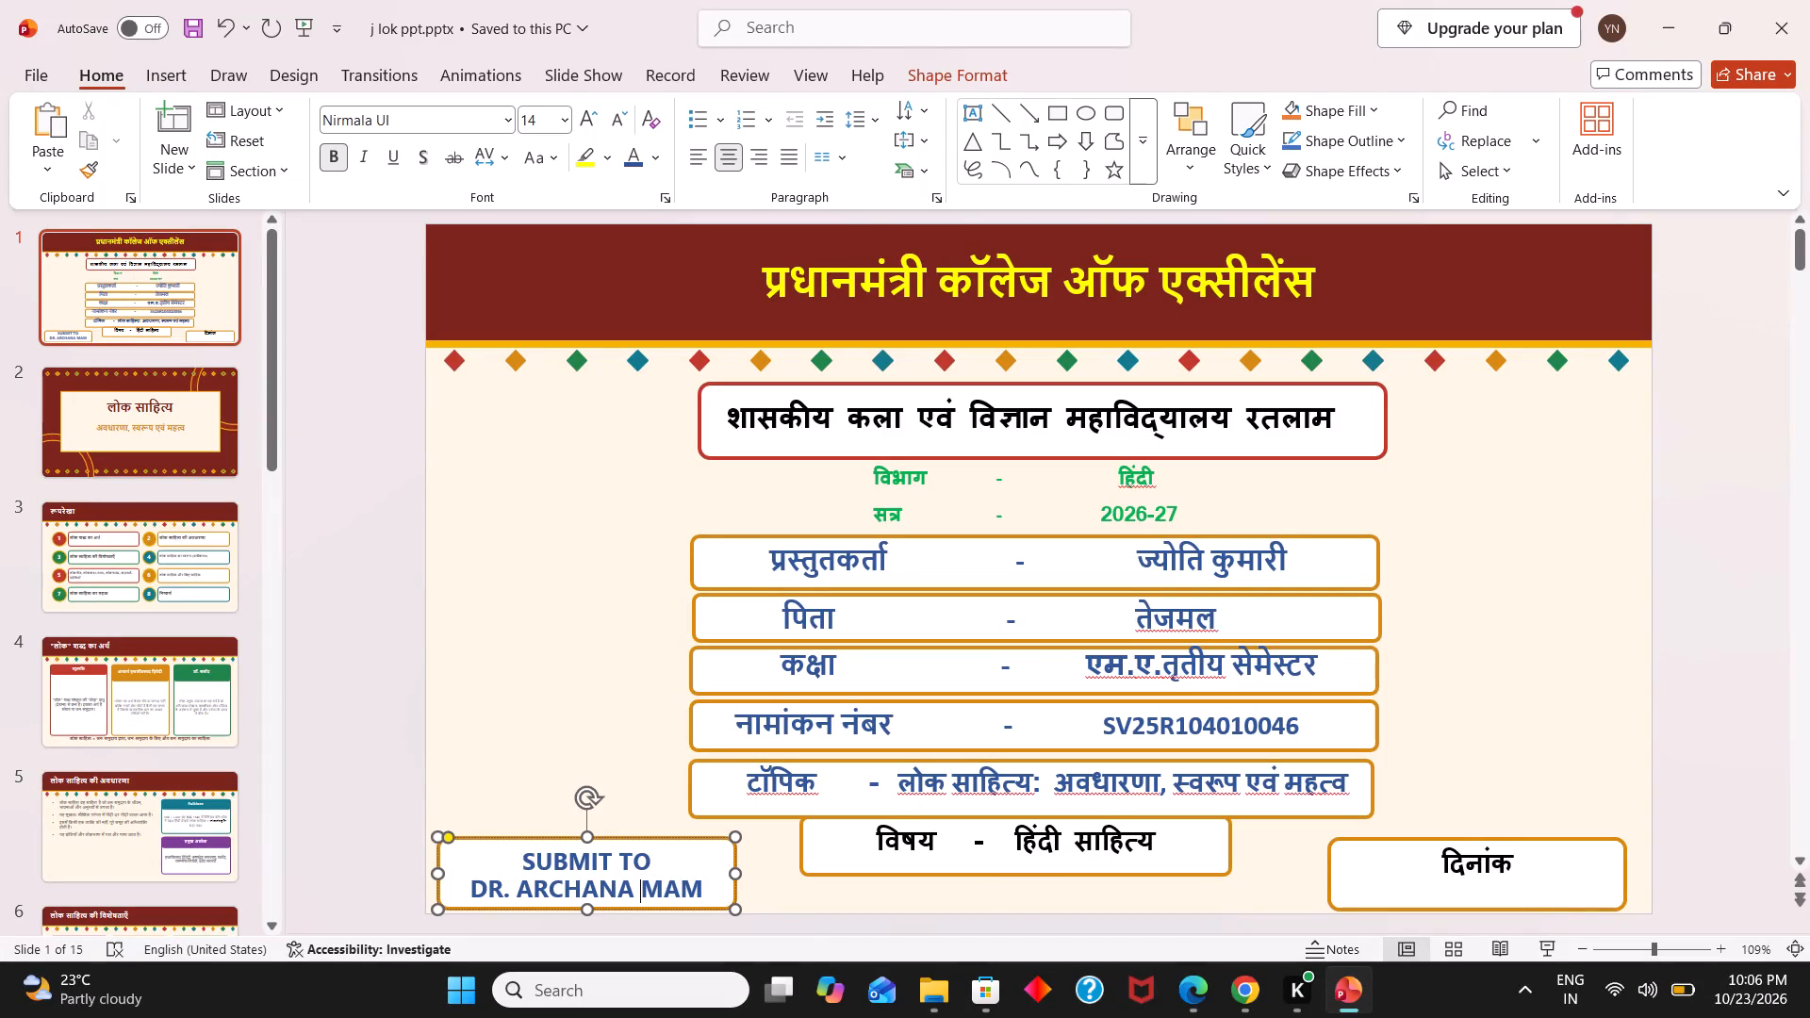
pyautogui.press('s')
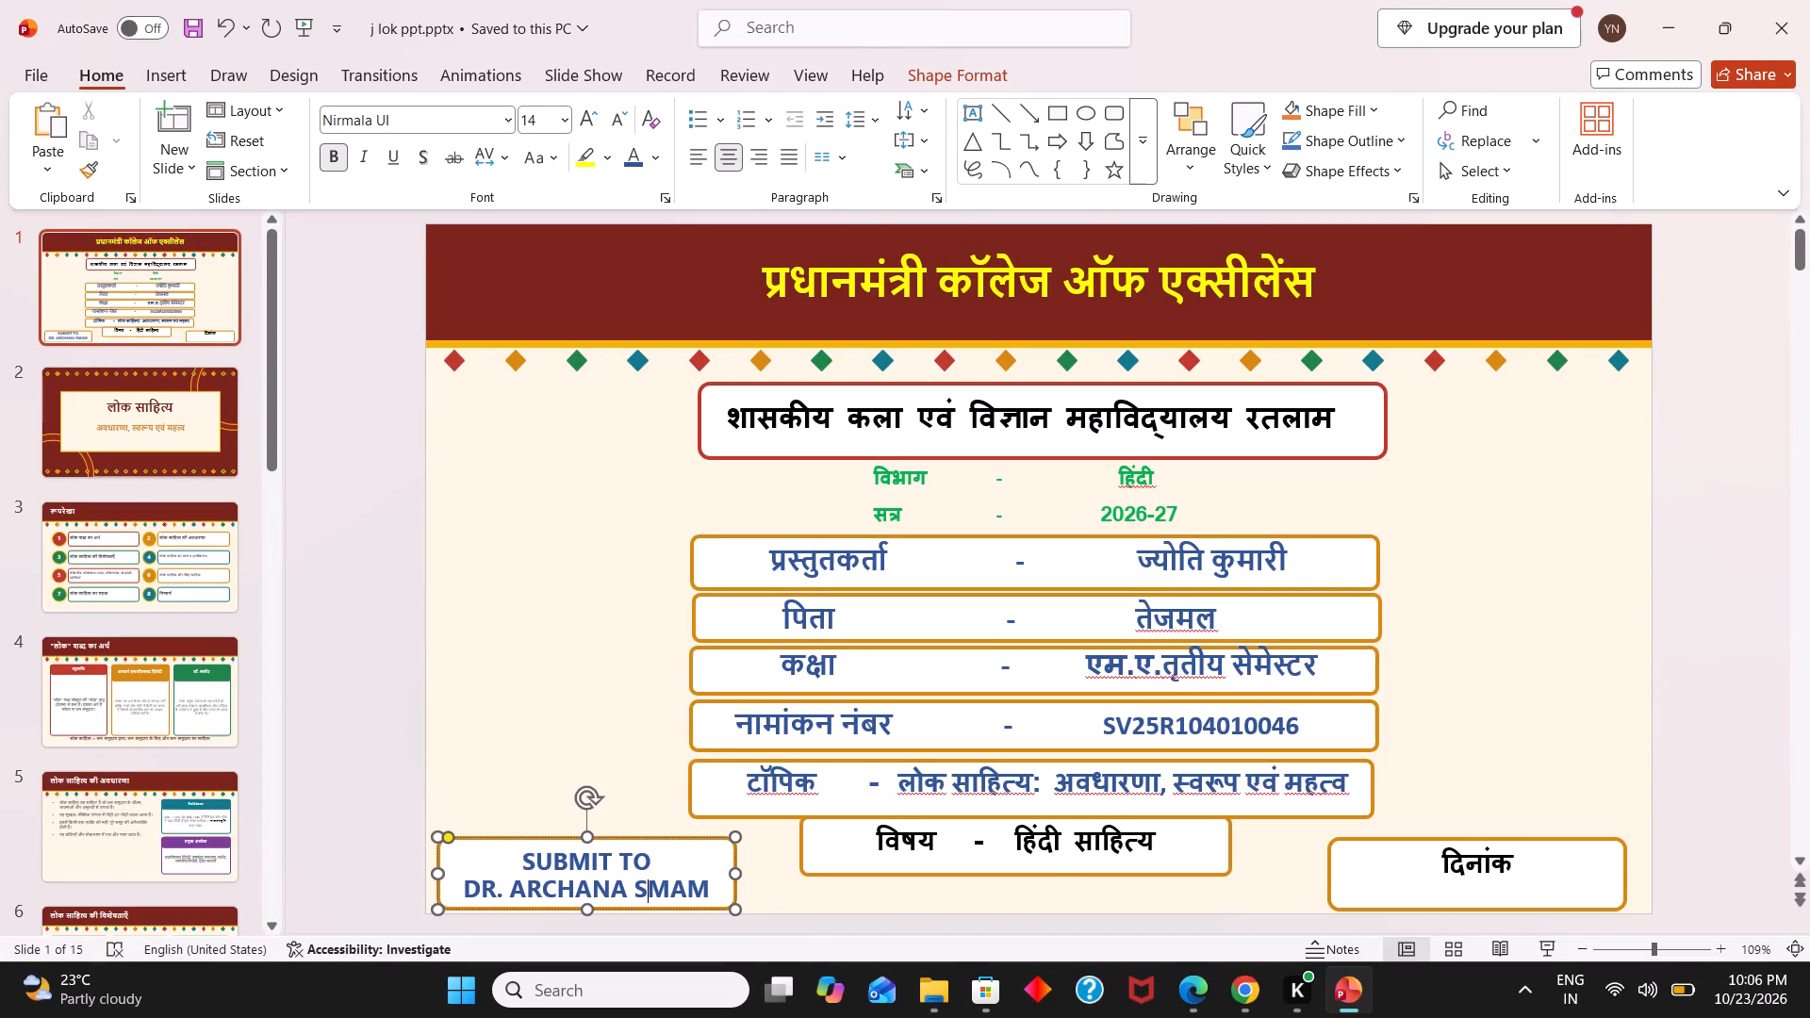
pyautogui.write('AC')
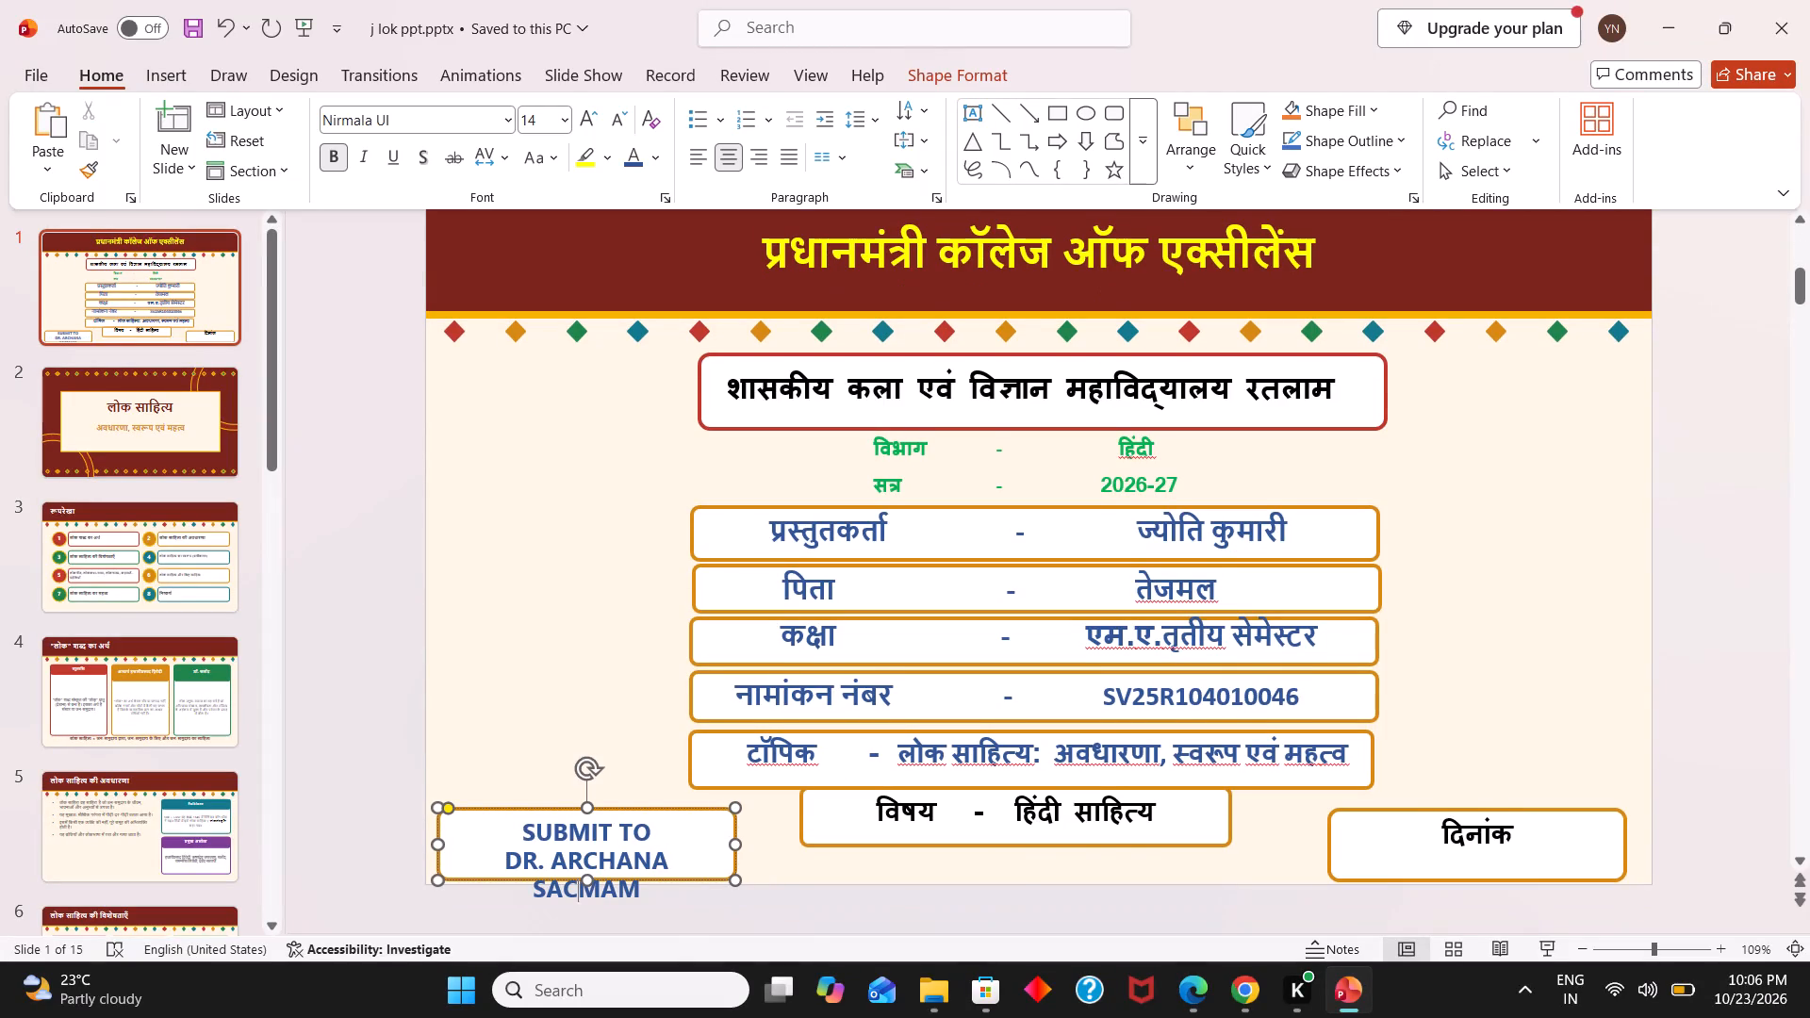
pyautogui.press('BackSpace')
pyautogui.write('XEMA')
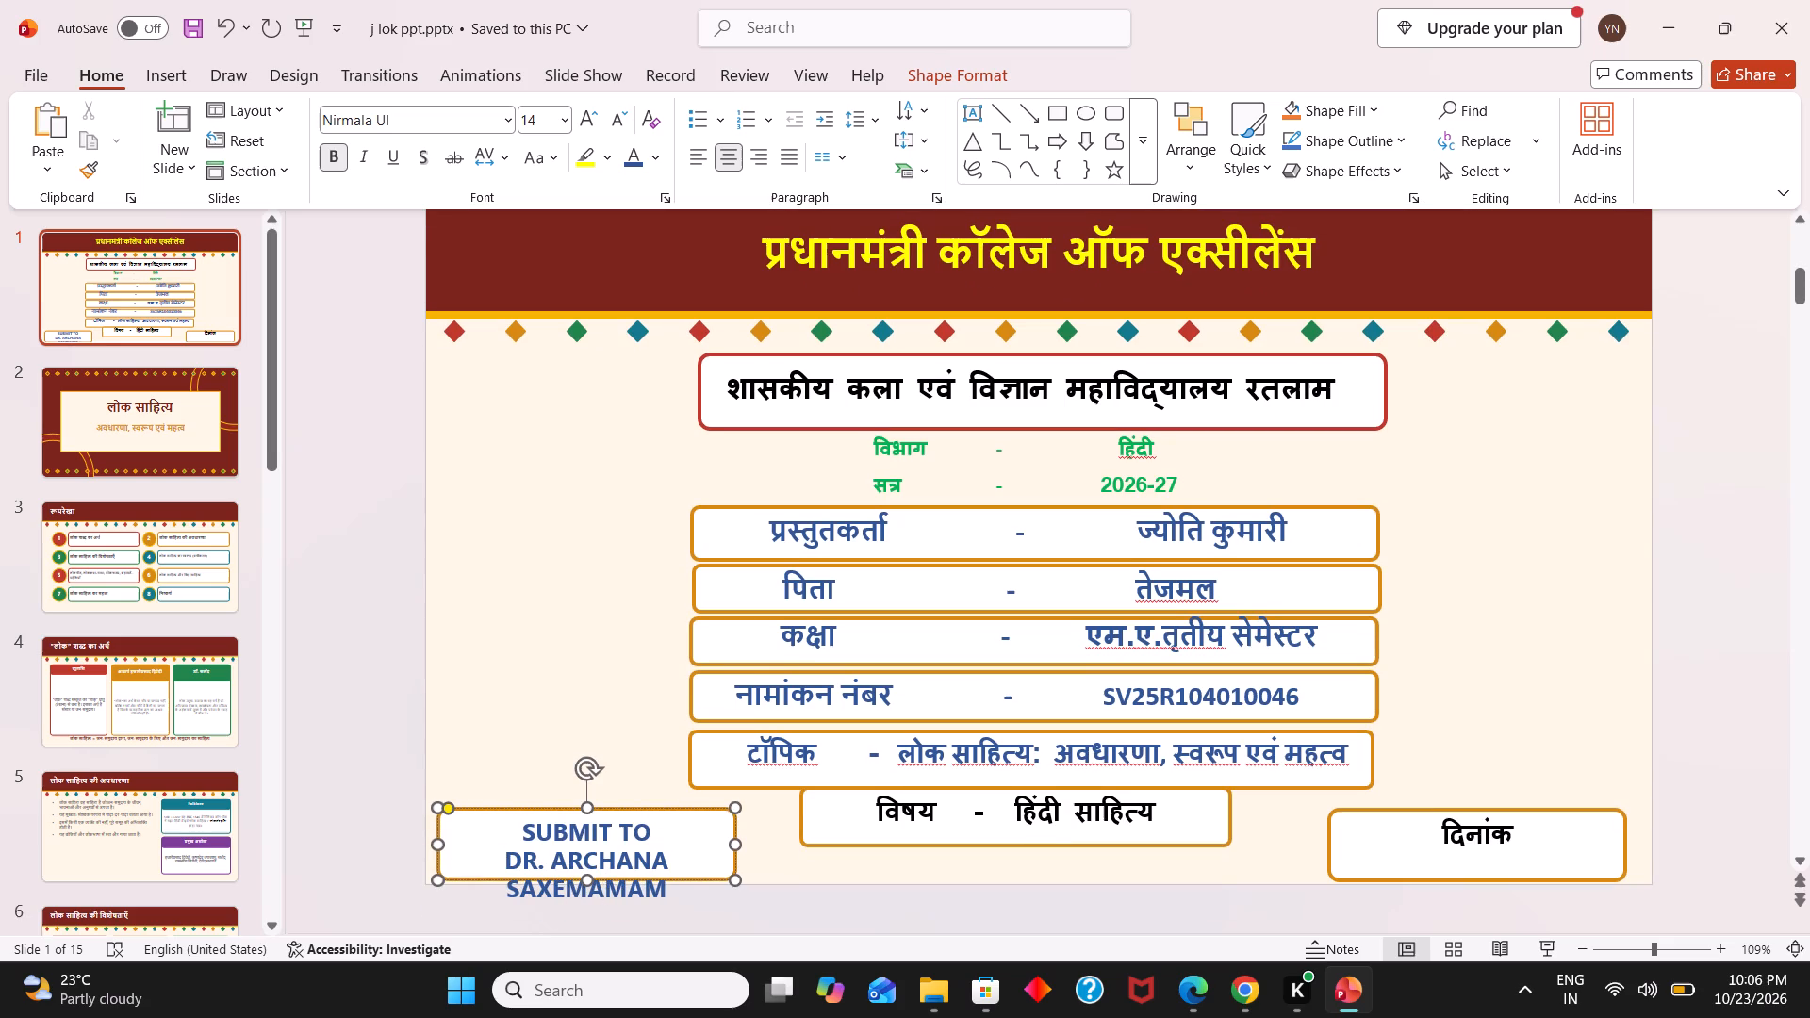
pyautogui.press('space')
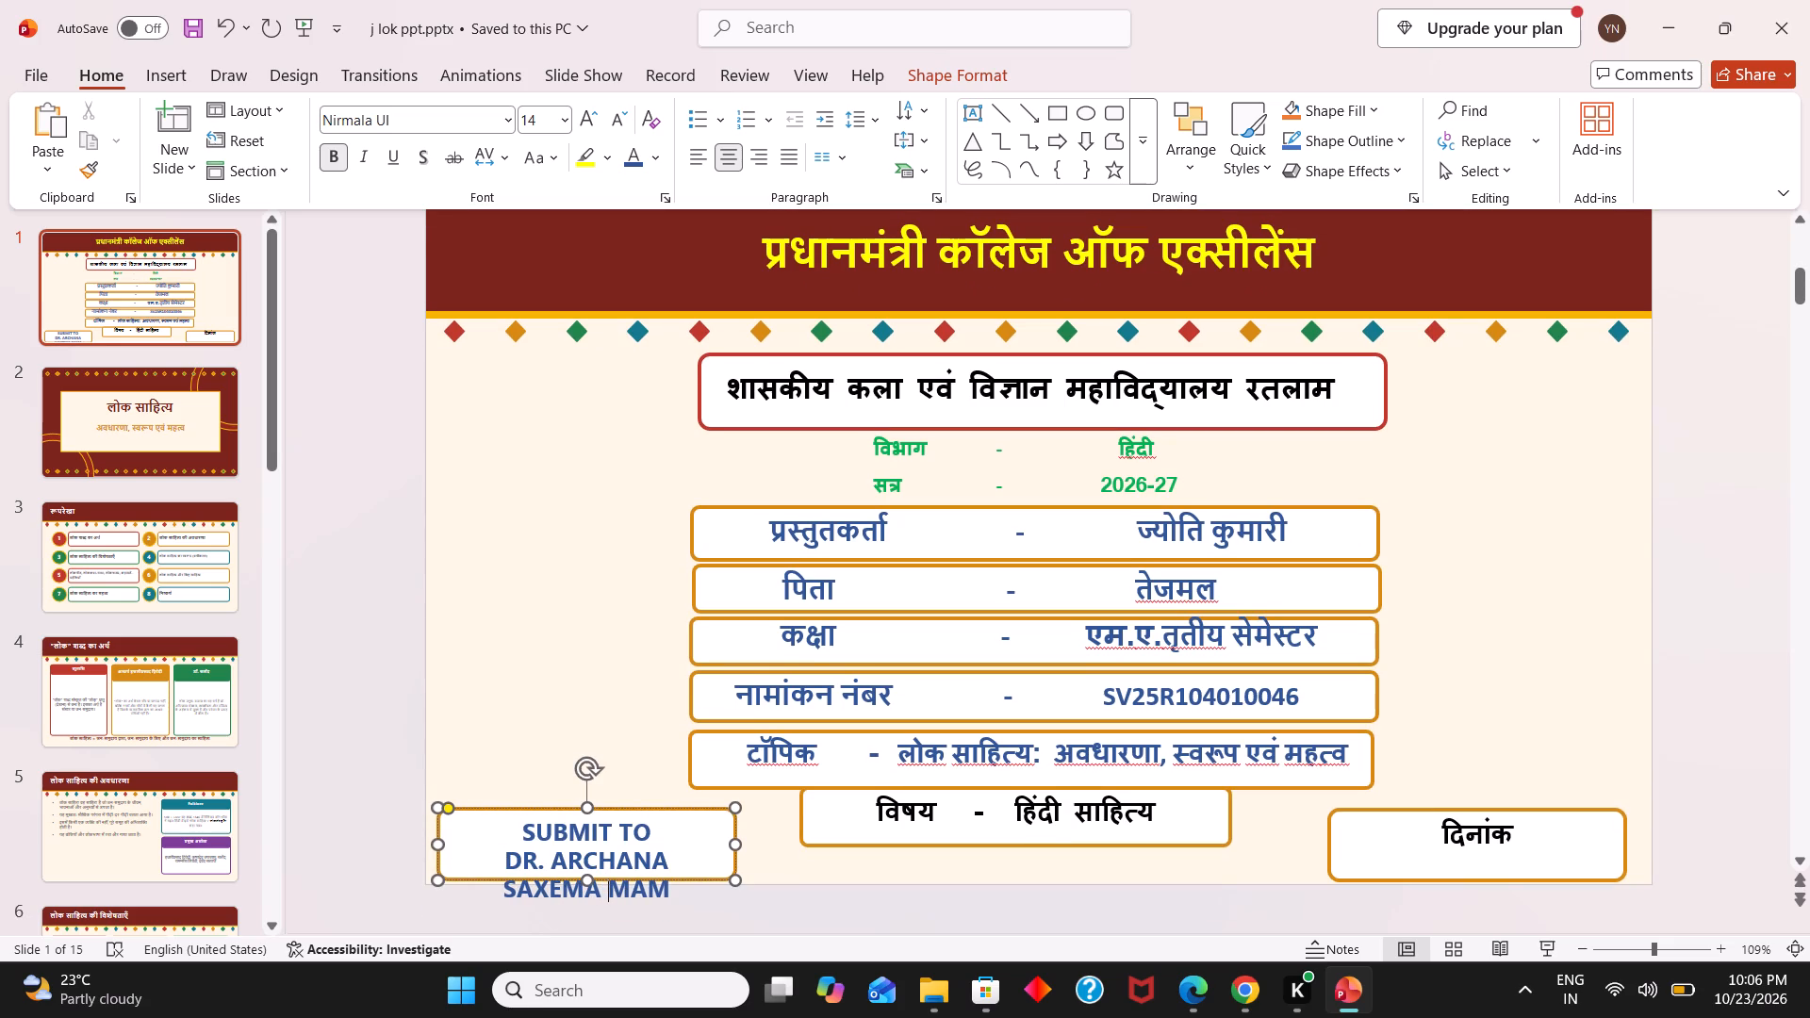
pyautogui.press('BackSpace')
pyautogui.press('BackSpace')
pyautogui.press('BackSpace')
pyautogui.write('NA')
pyautogui.press('space')
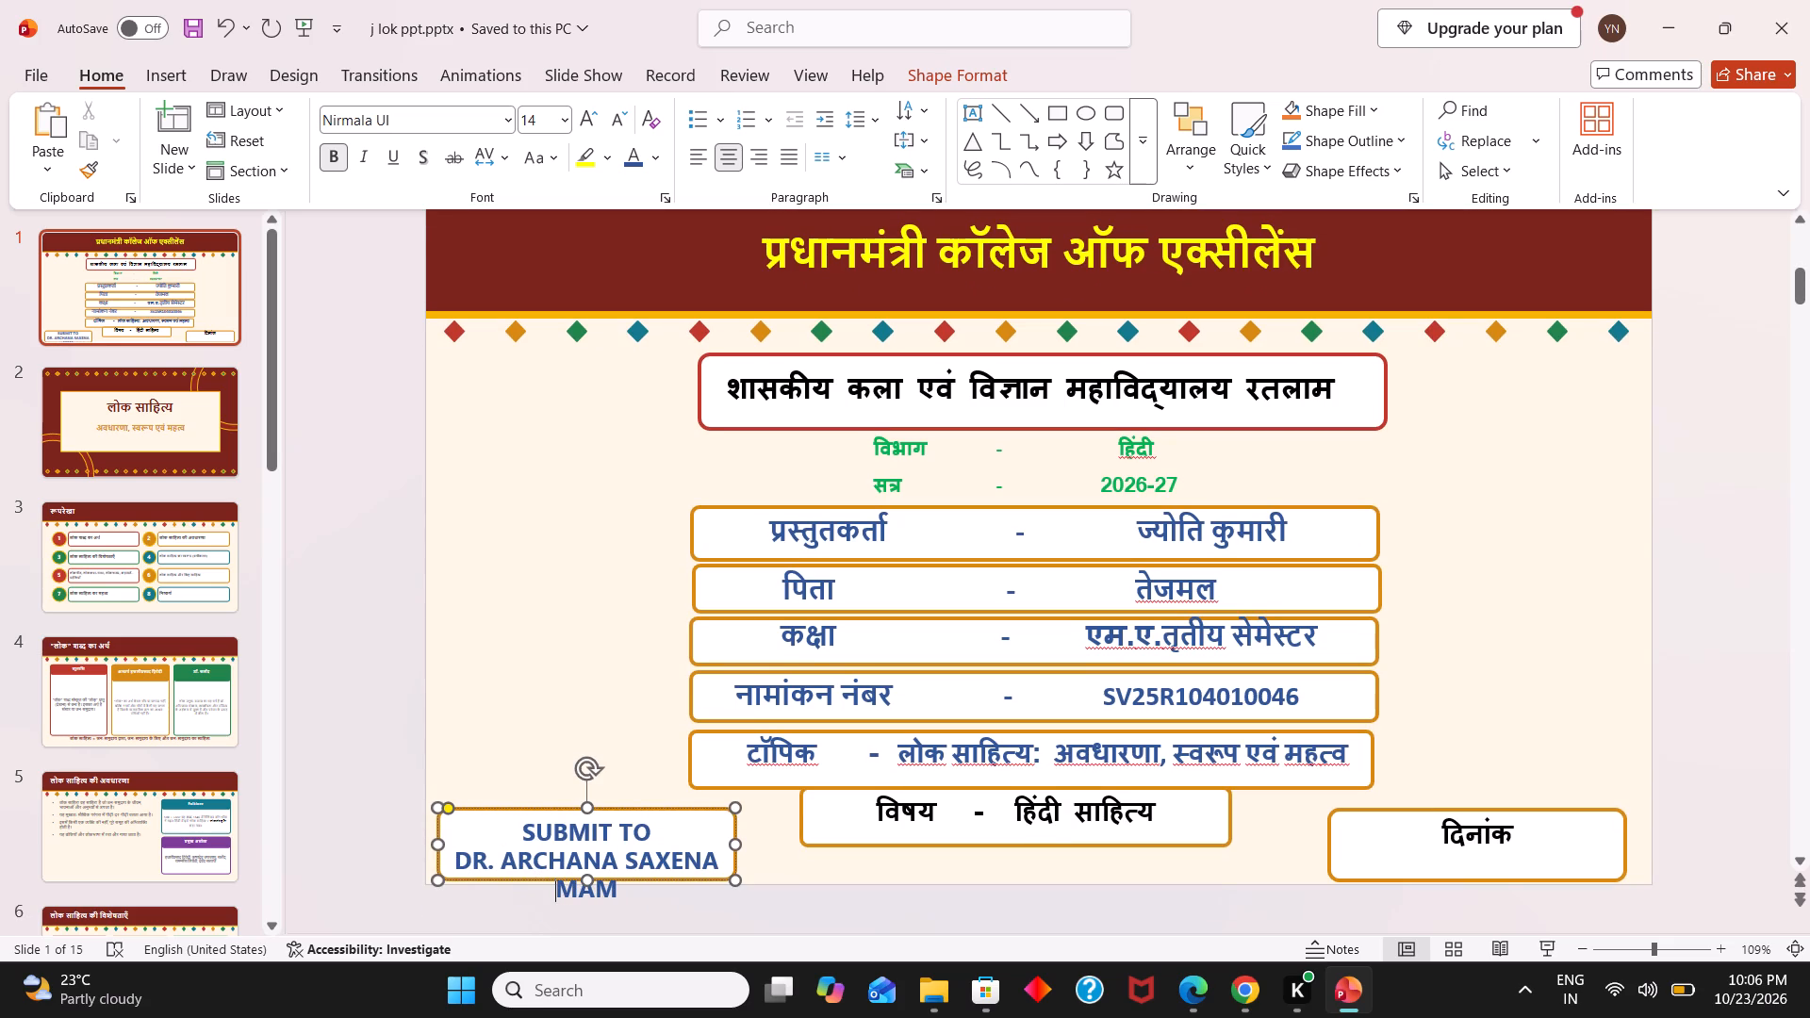
# Reduce the teacher's name line in the SUBMIT TO box to font size 11.
pyautogui.doubleClick(622, 850)
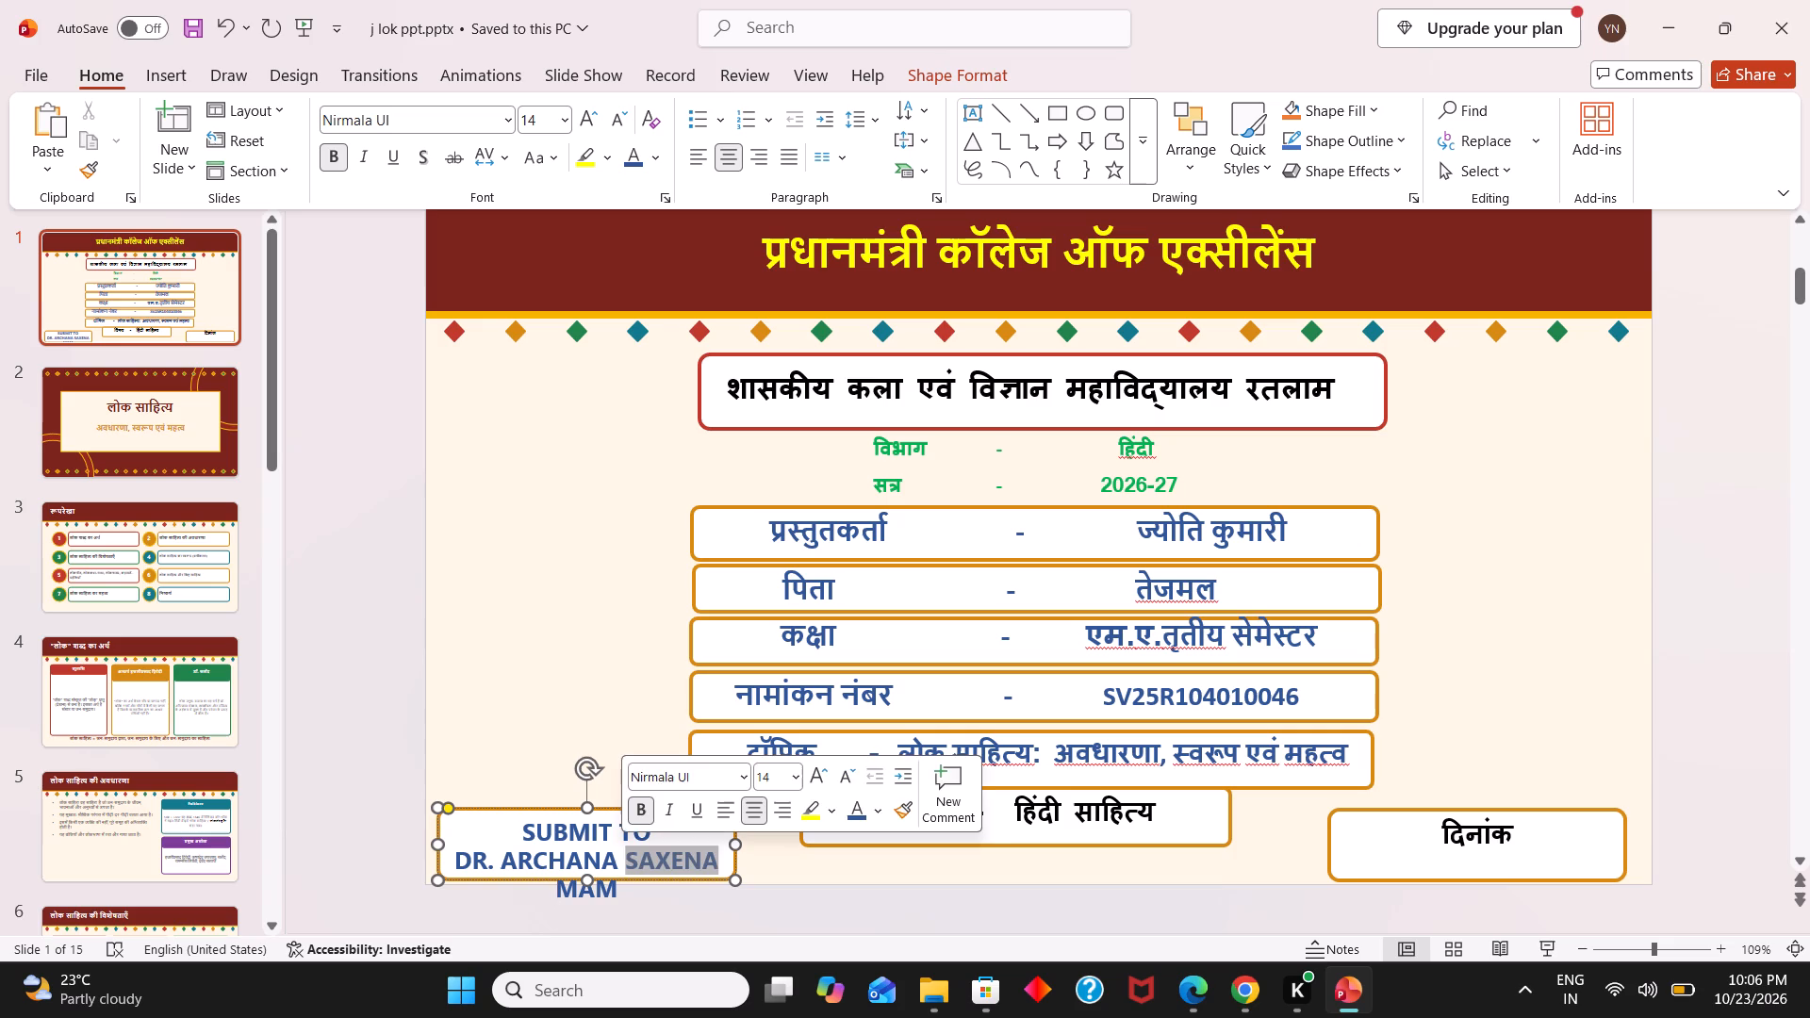
pyautogui.click(501, 846)
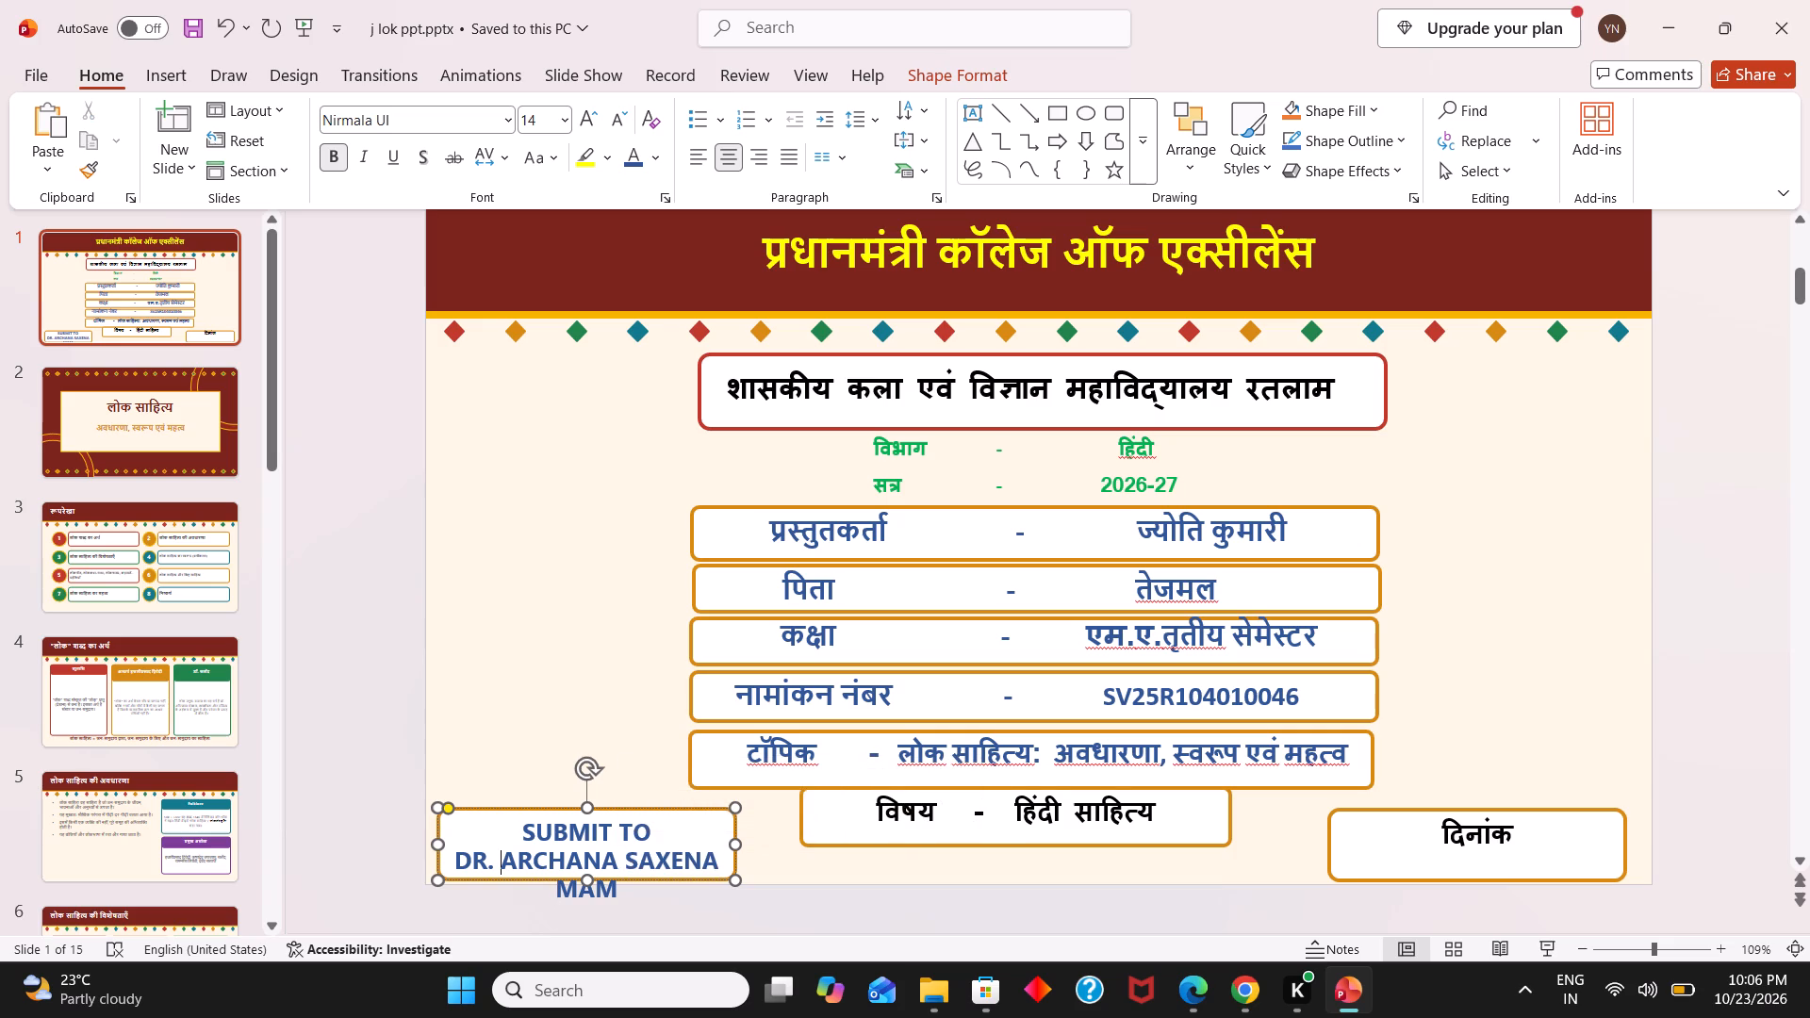
pyautogui.moveTo(454, 860); pyautogui.dragTo(615, 891)
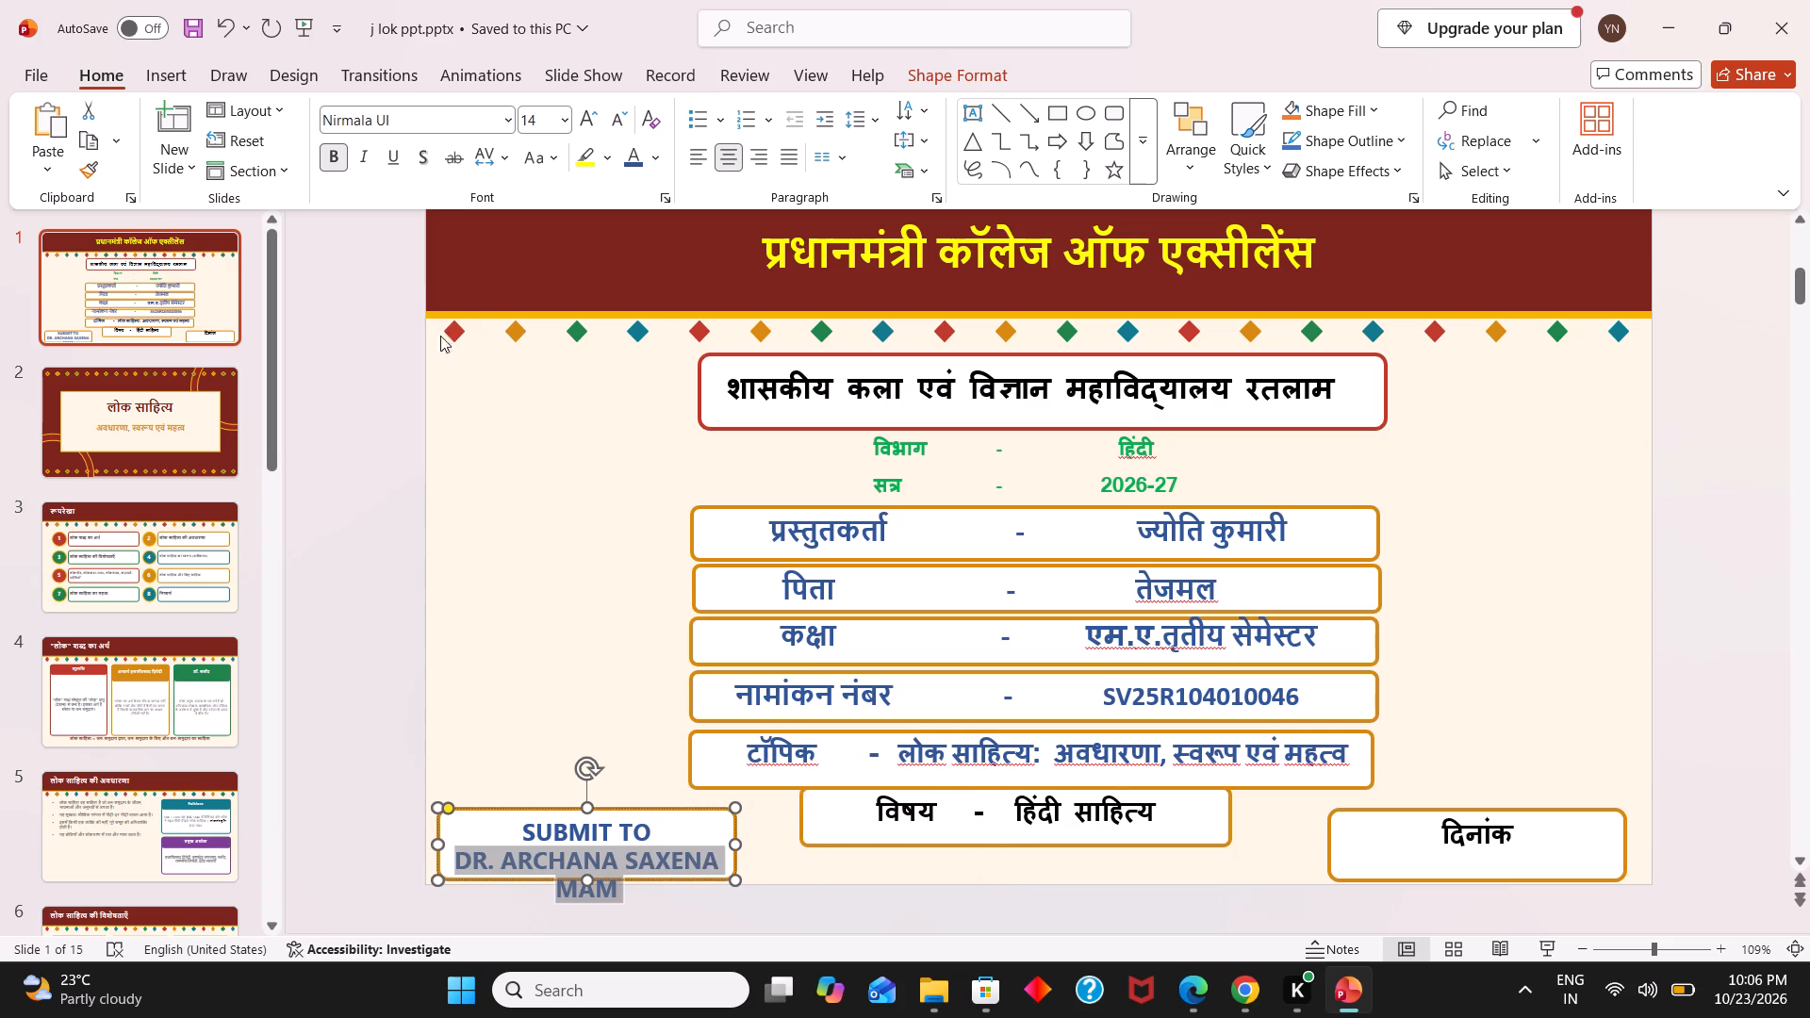
pyautogui.click(558, 116)
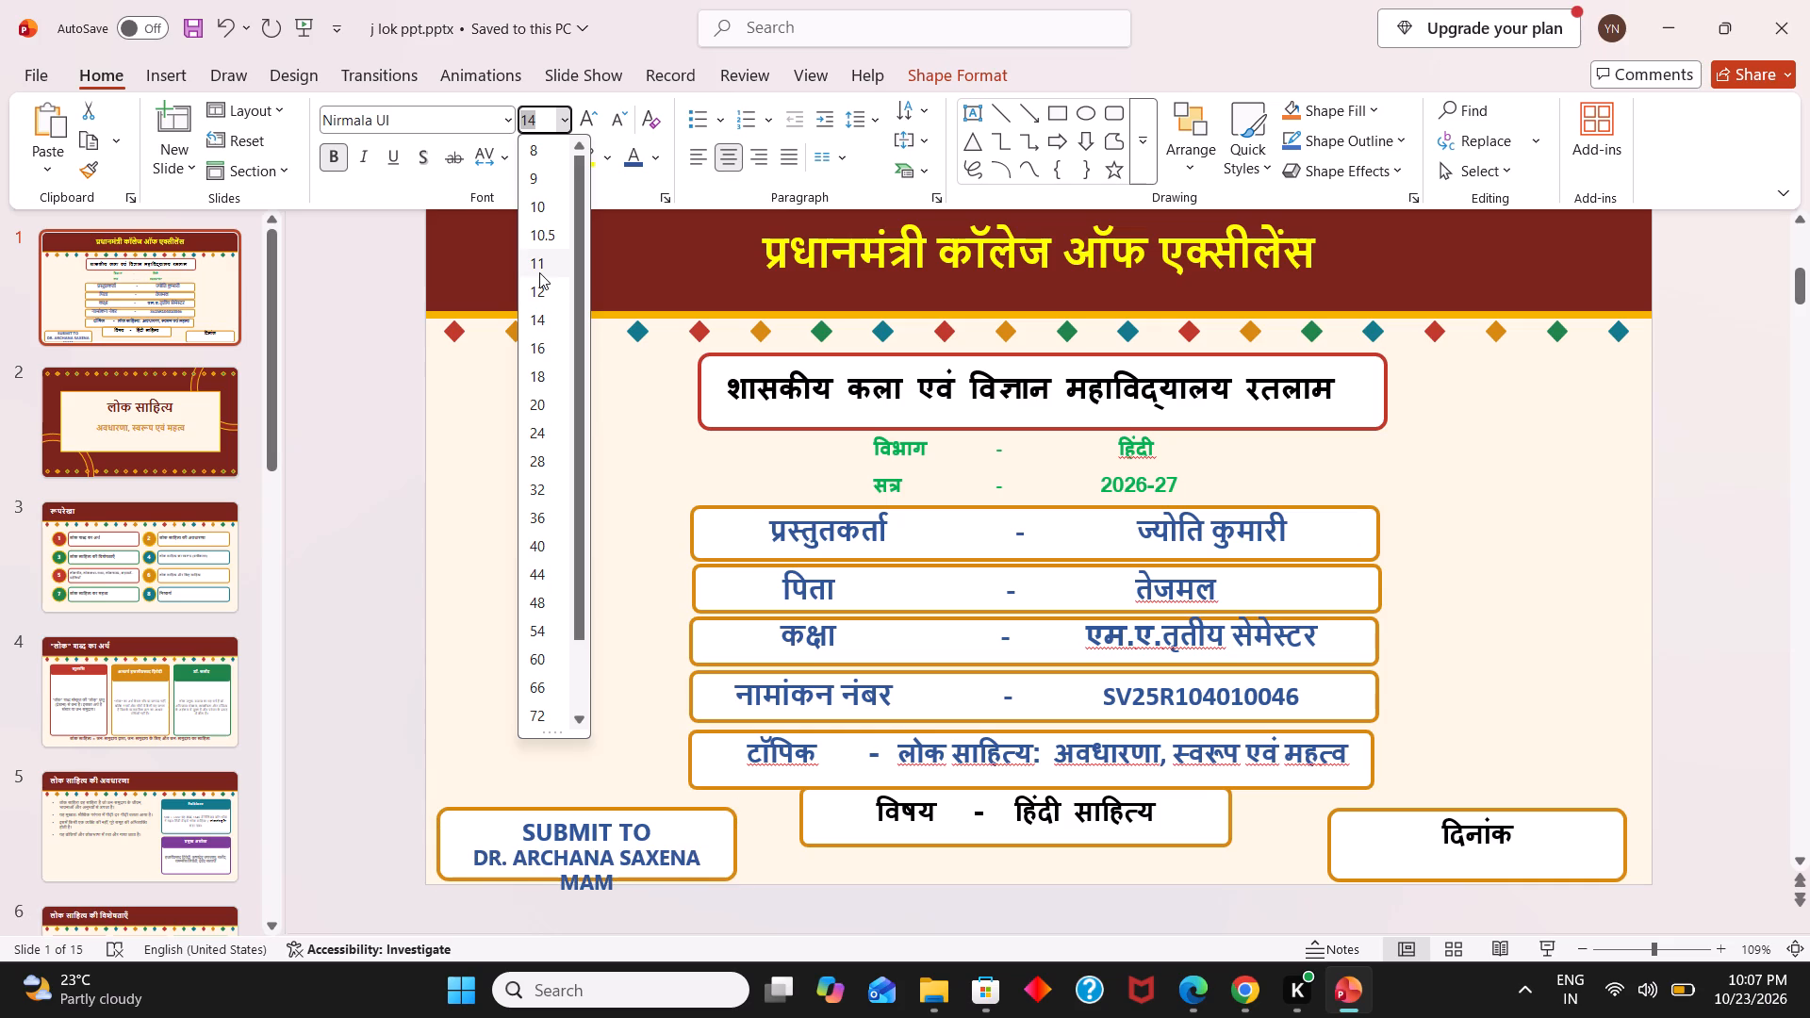
pyautogui.click(539, 272)
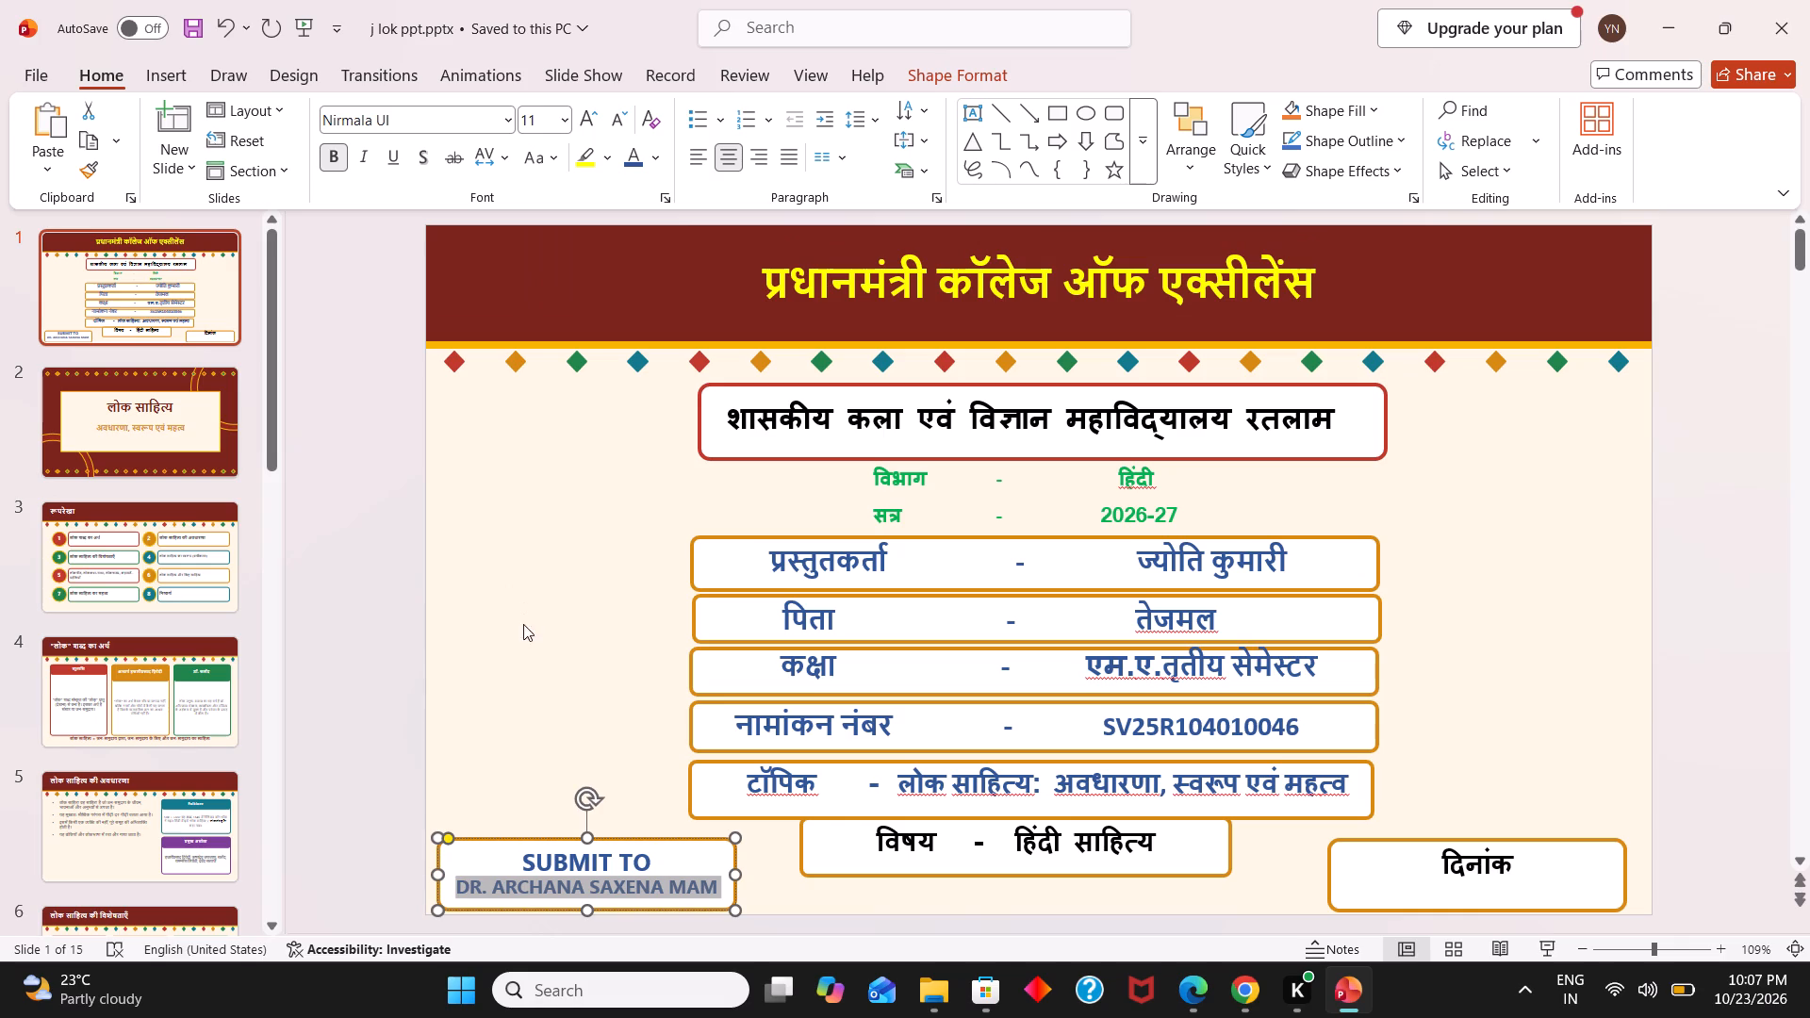
pyautogui.click(522, 660)
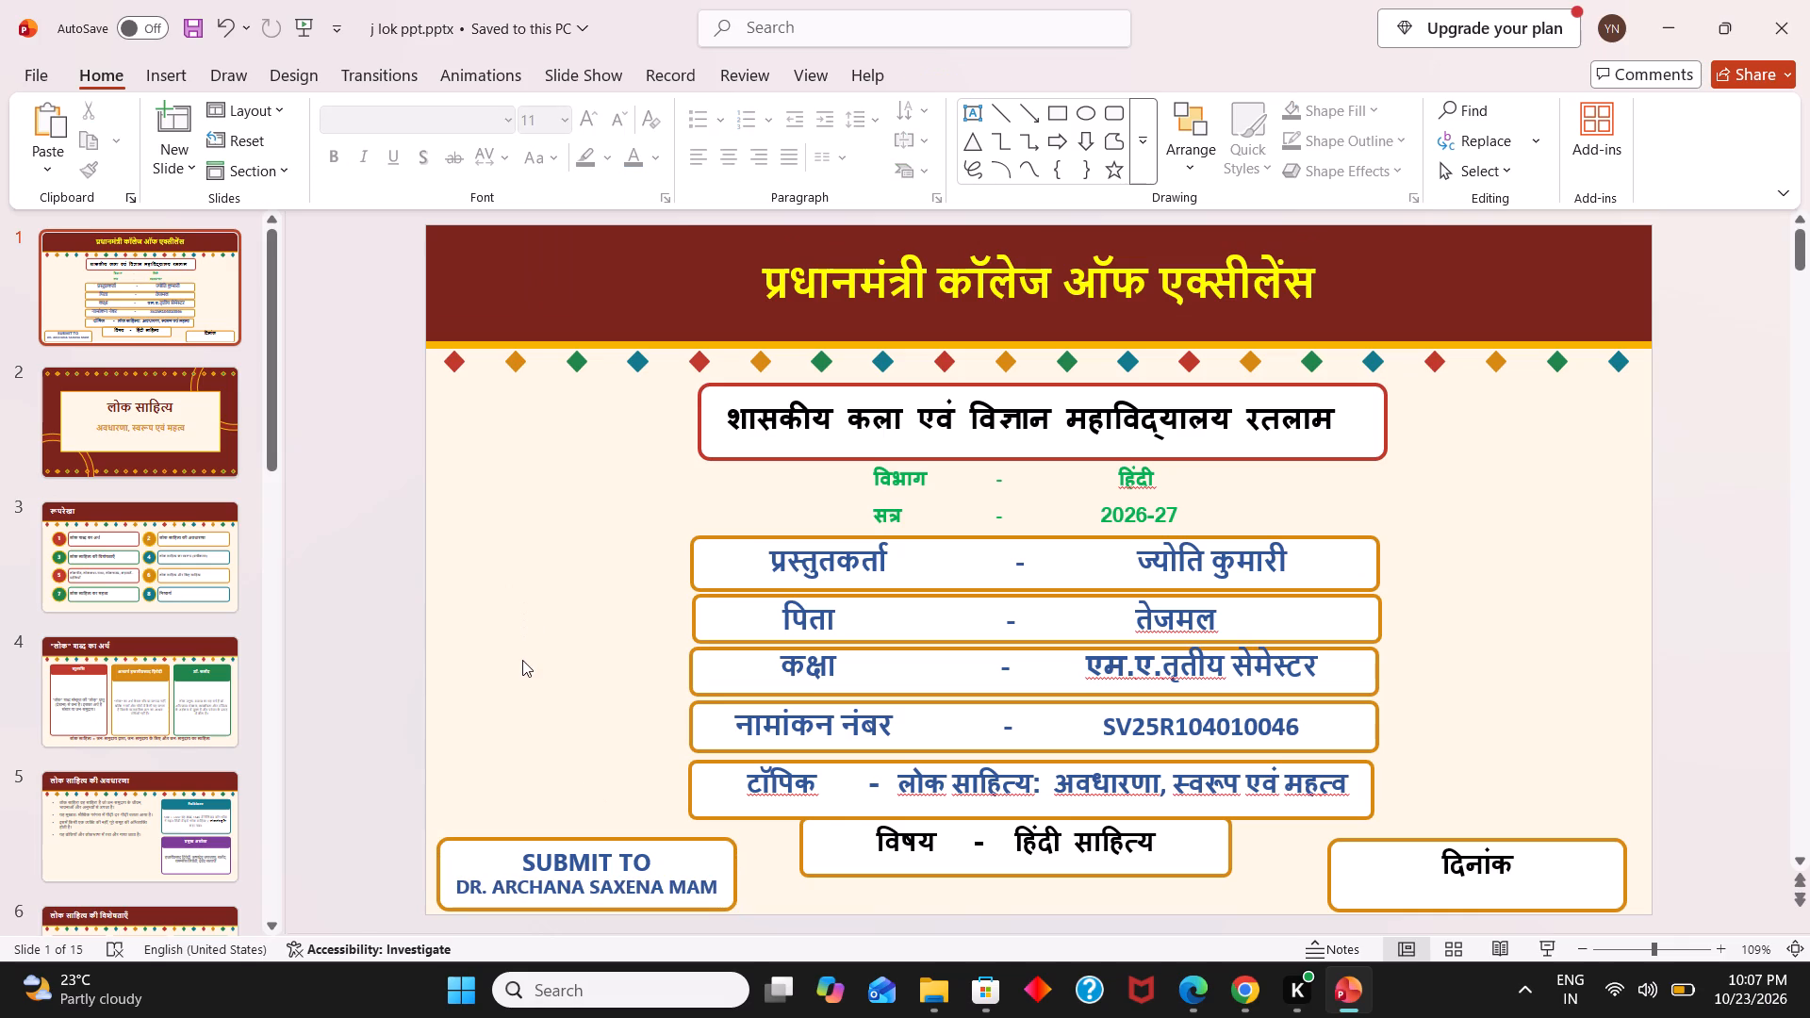
# Shift the SUBMIT TO box slightly to the right, keeping it at the bottom of the slide.
pyautogui.click(688, 842)
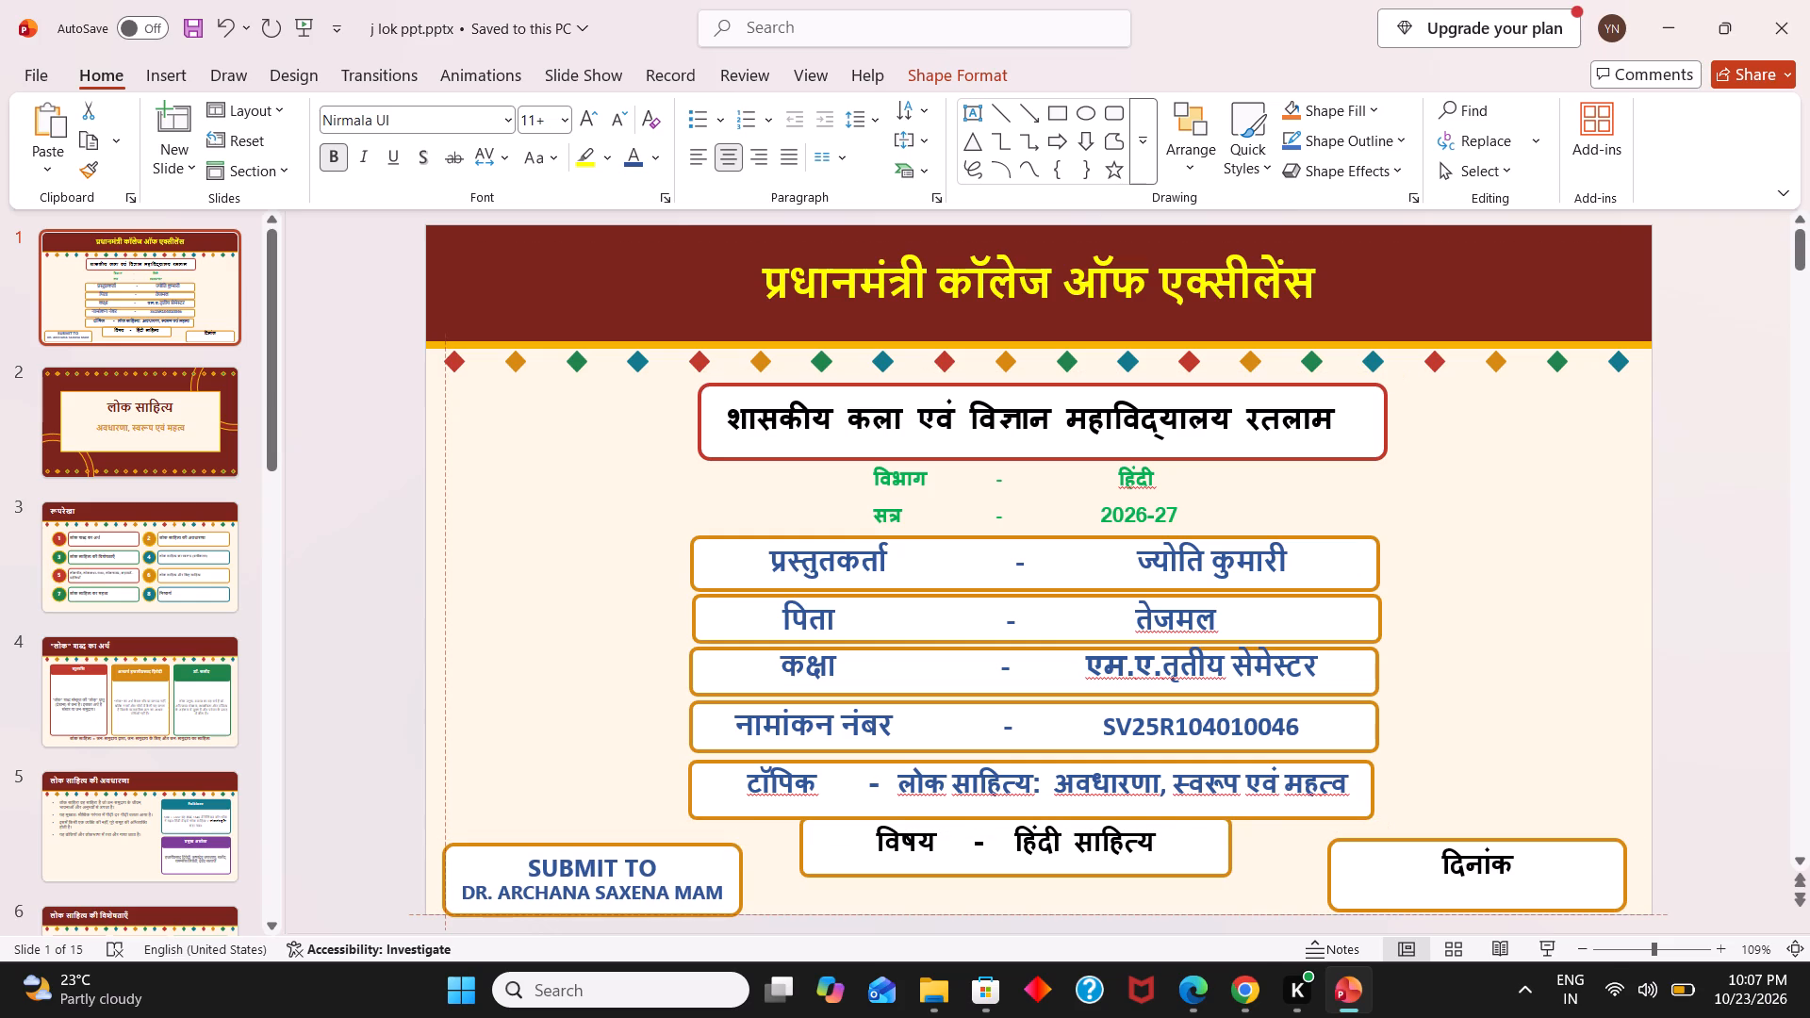
pyautogui.click(637, 664)
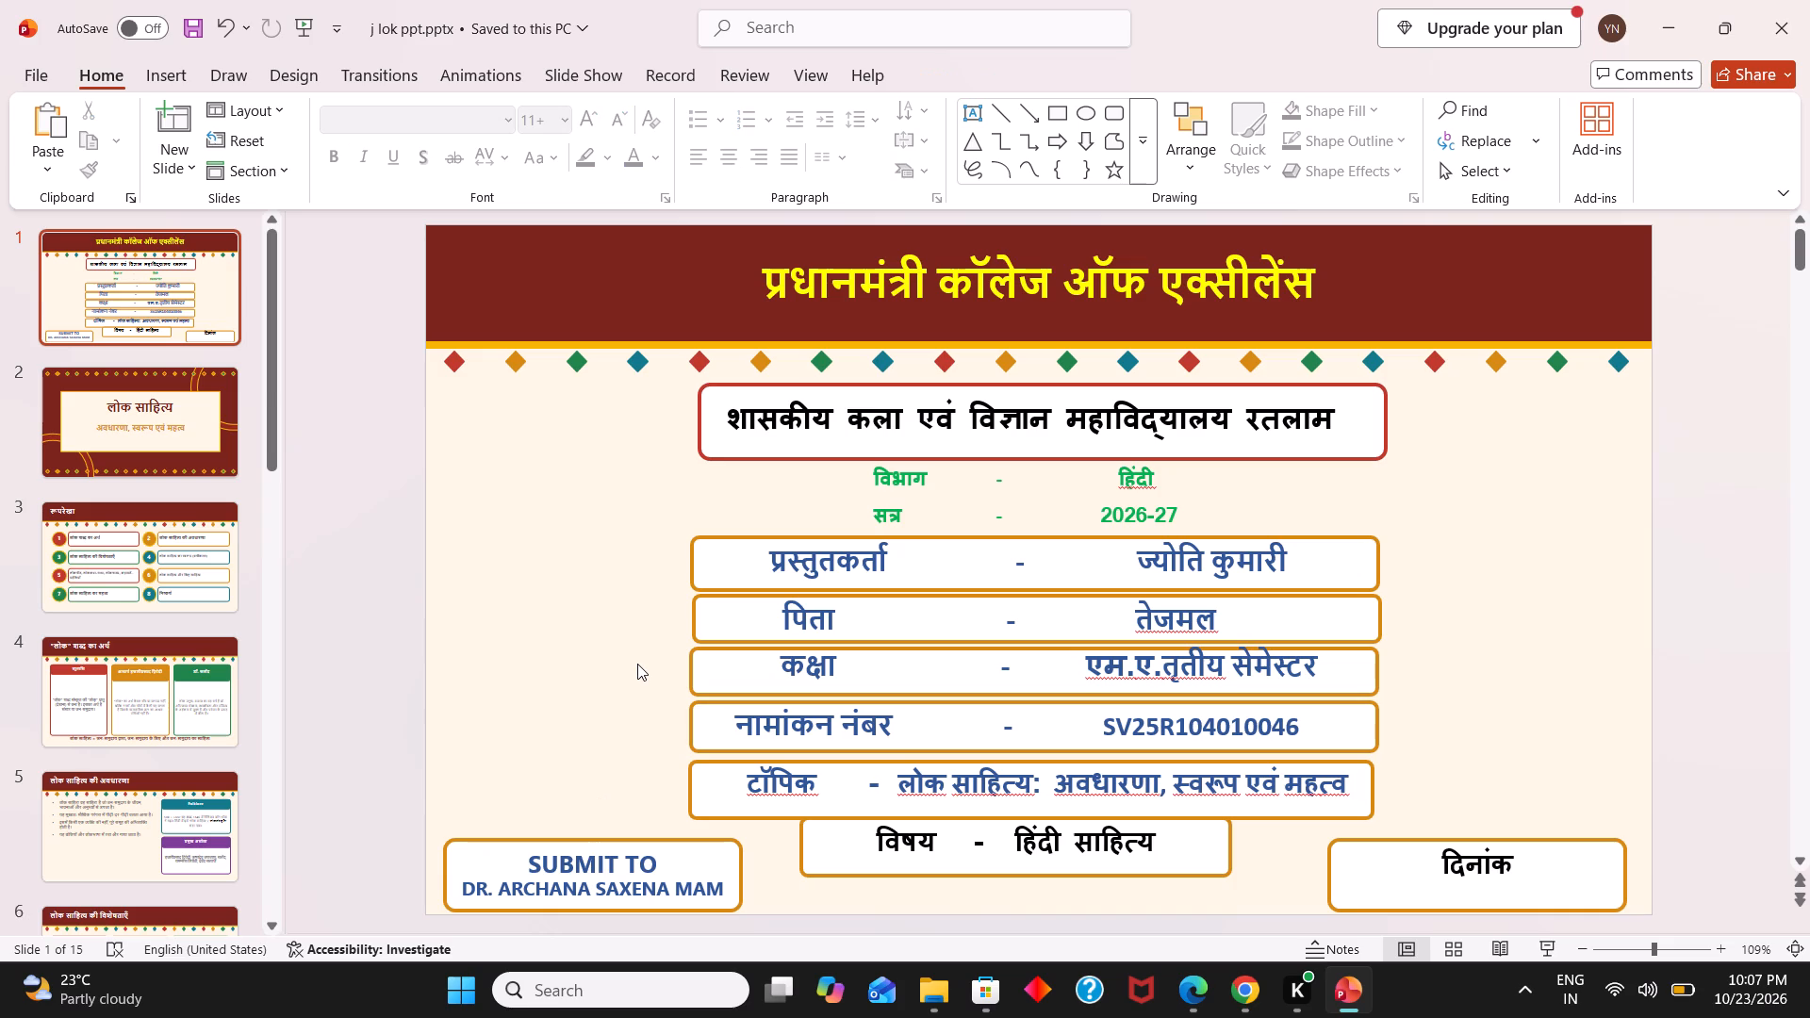
# Save the j lok ppt.pptx presentation.
pyautogui.hotkey('ctrl', 's')
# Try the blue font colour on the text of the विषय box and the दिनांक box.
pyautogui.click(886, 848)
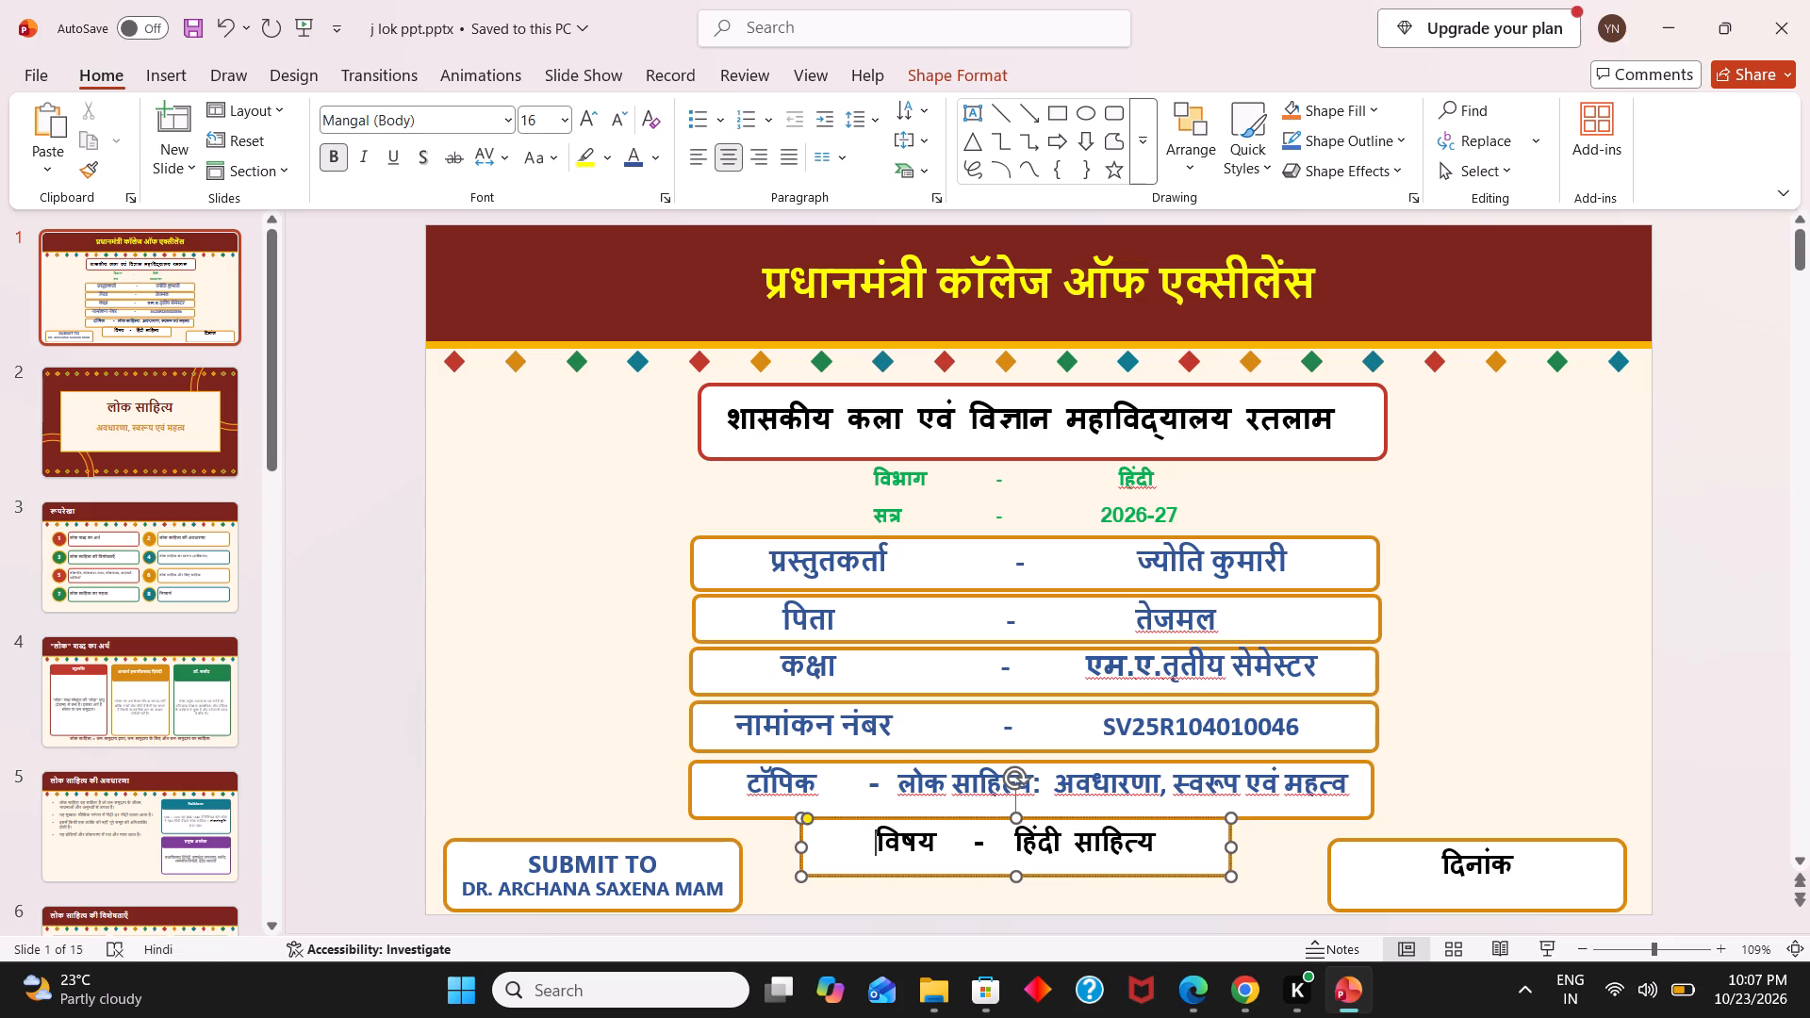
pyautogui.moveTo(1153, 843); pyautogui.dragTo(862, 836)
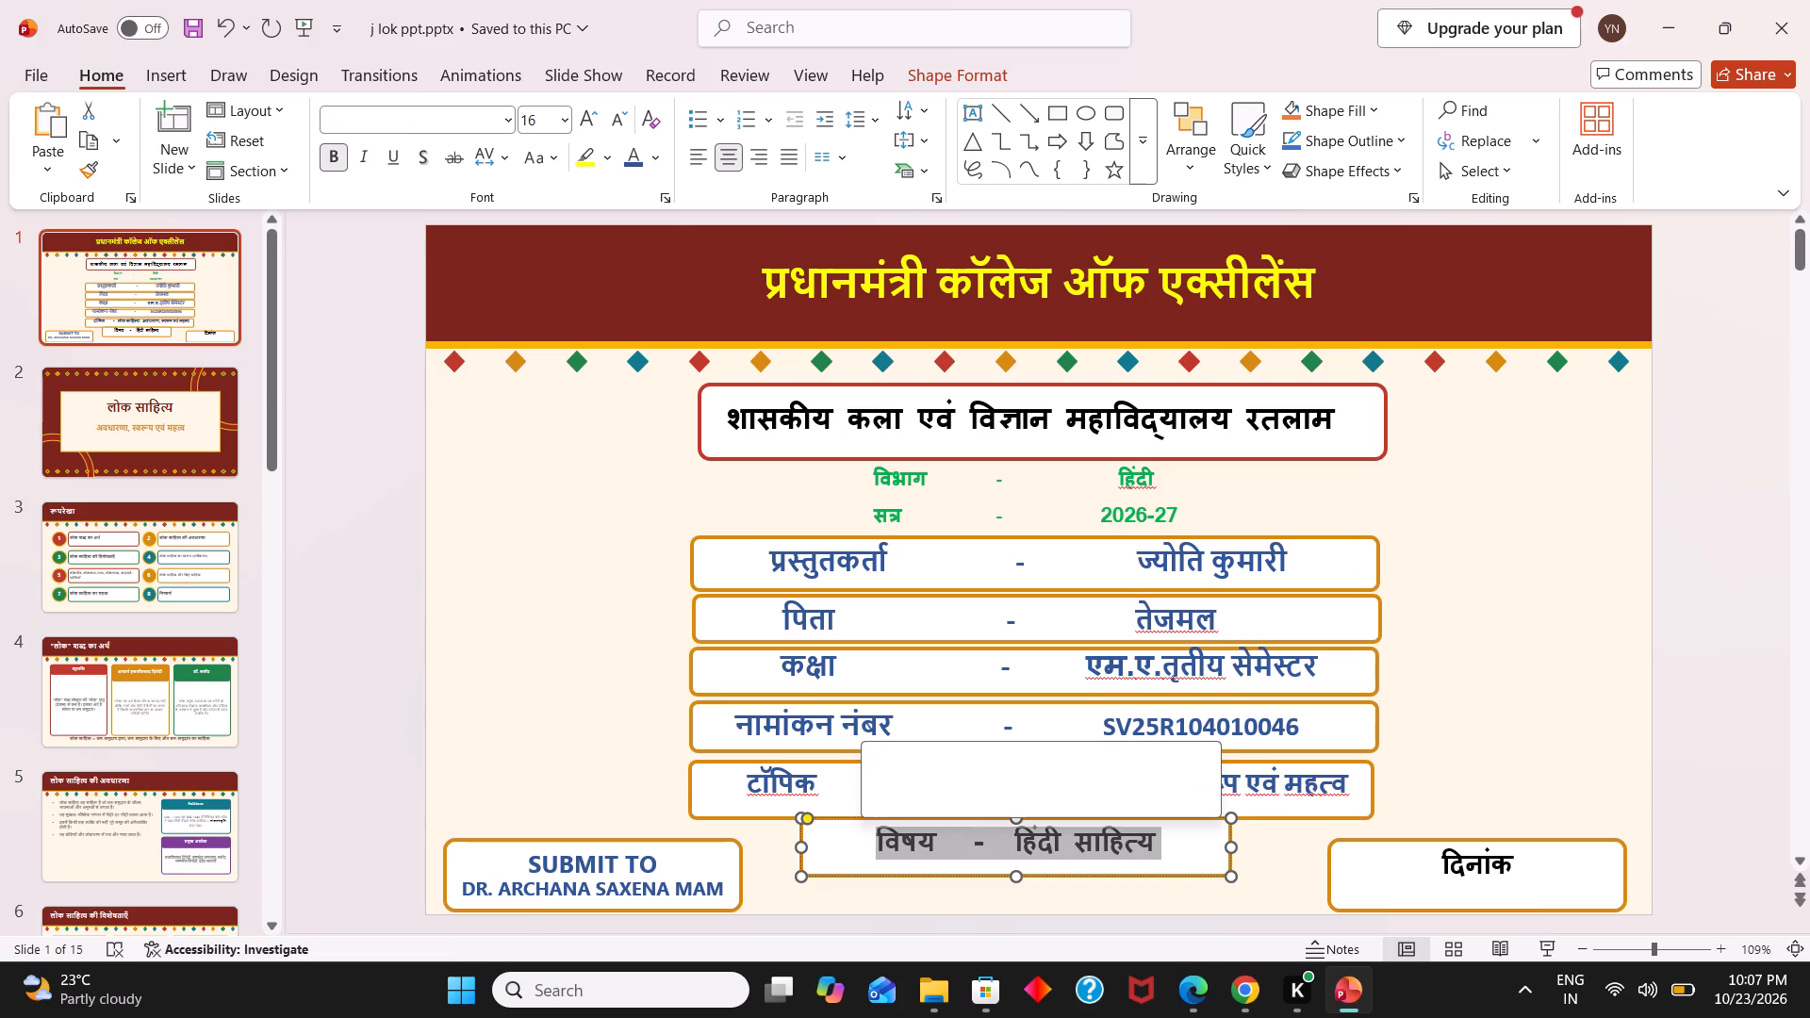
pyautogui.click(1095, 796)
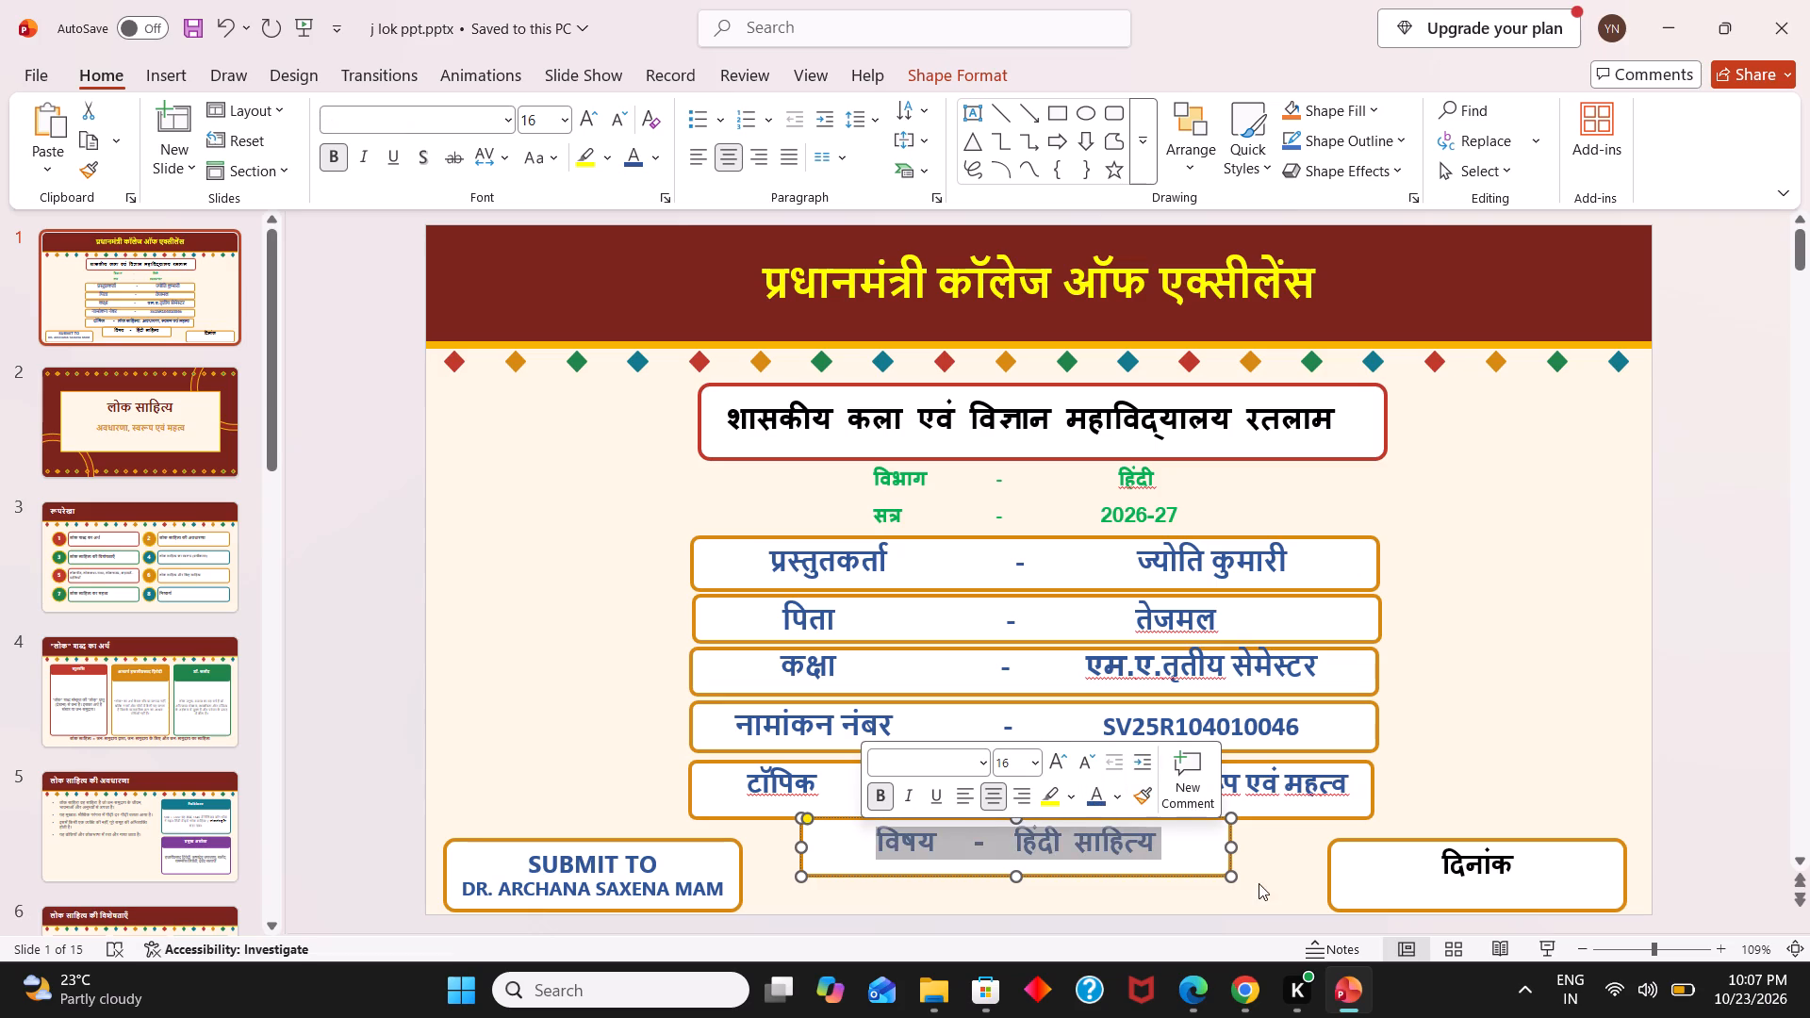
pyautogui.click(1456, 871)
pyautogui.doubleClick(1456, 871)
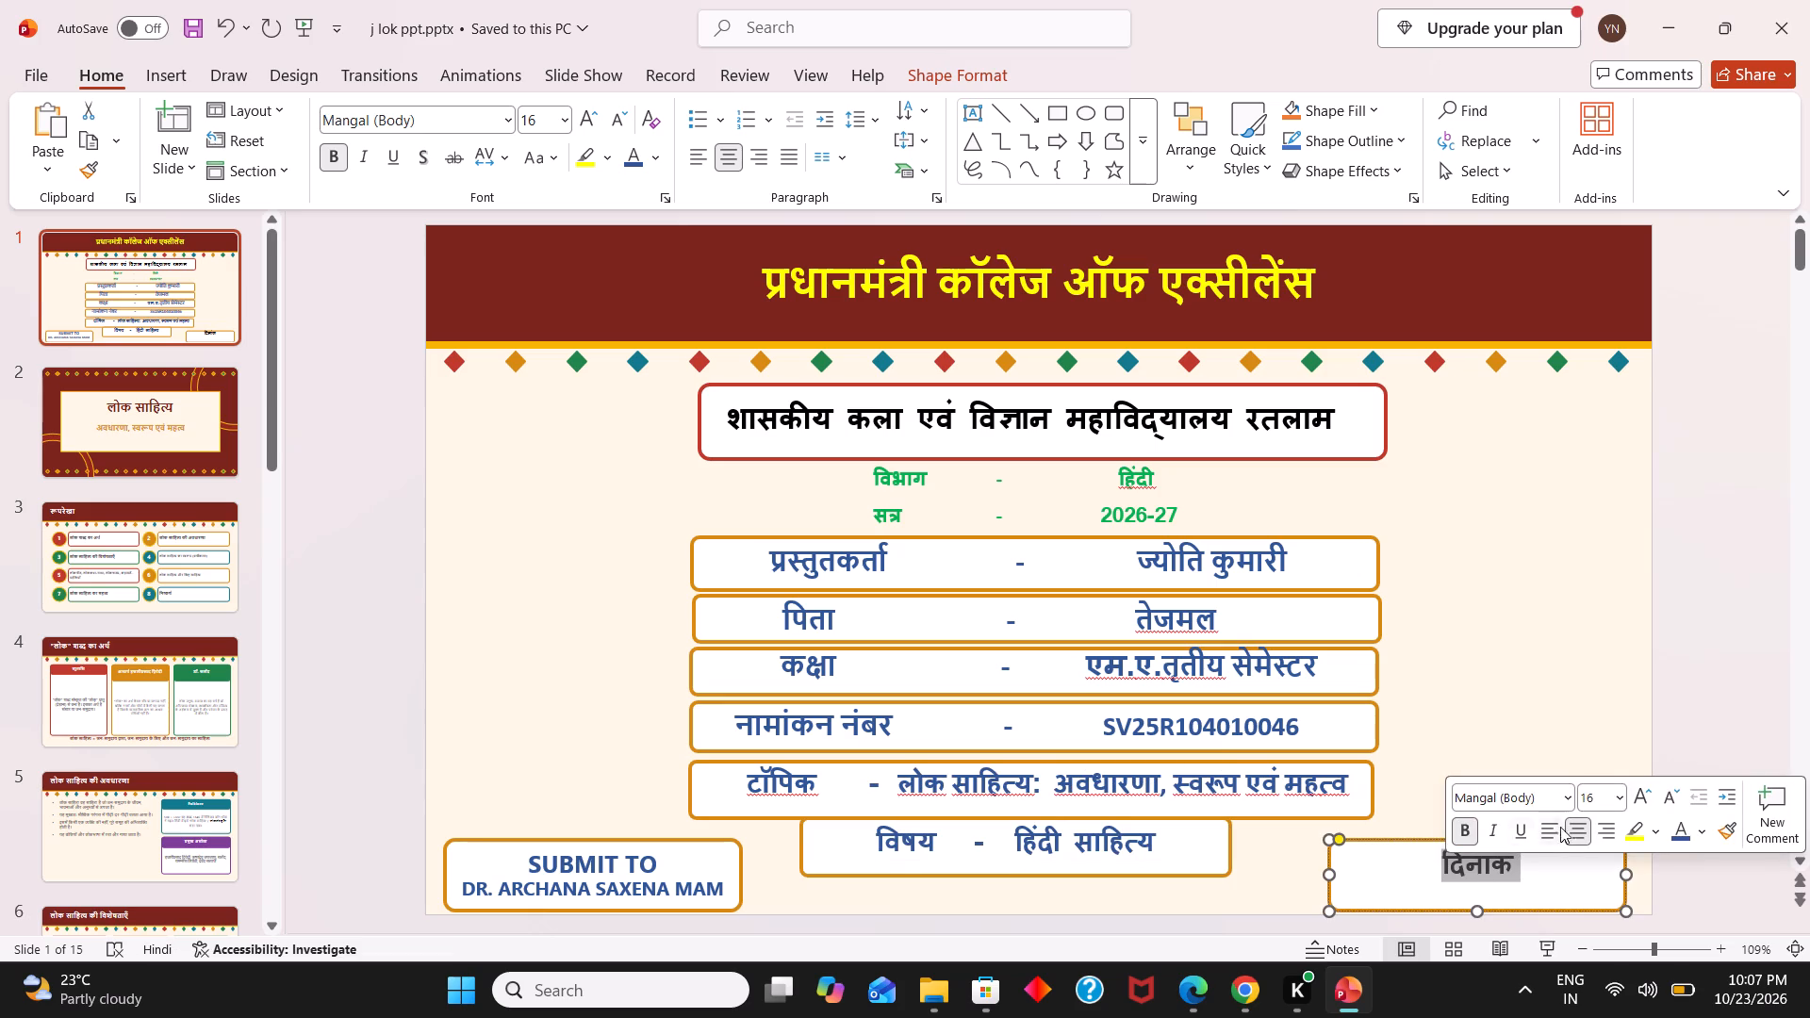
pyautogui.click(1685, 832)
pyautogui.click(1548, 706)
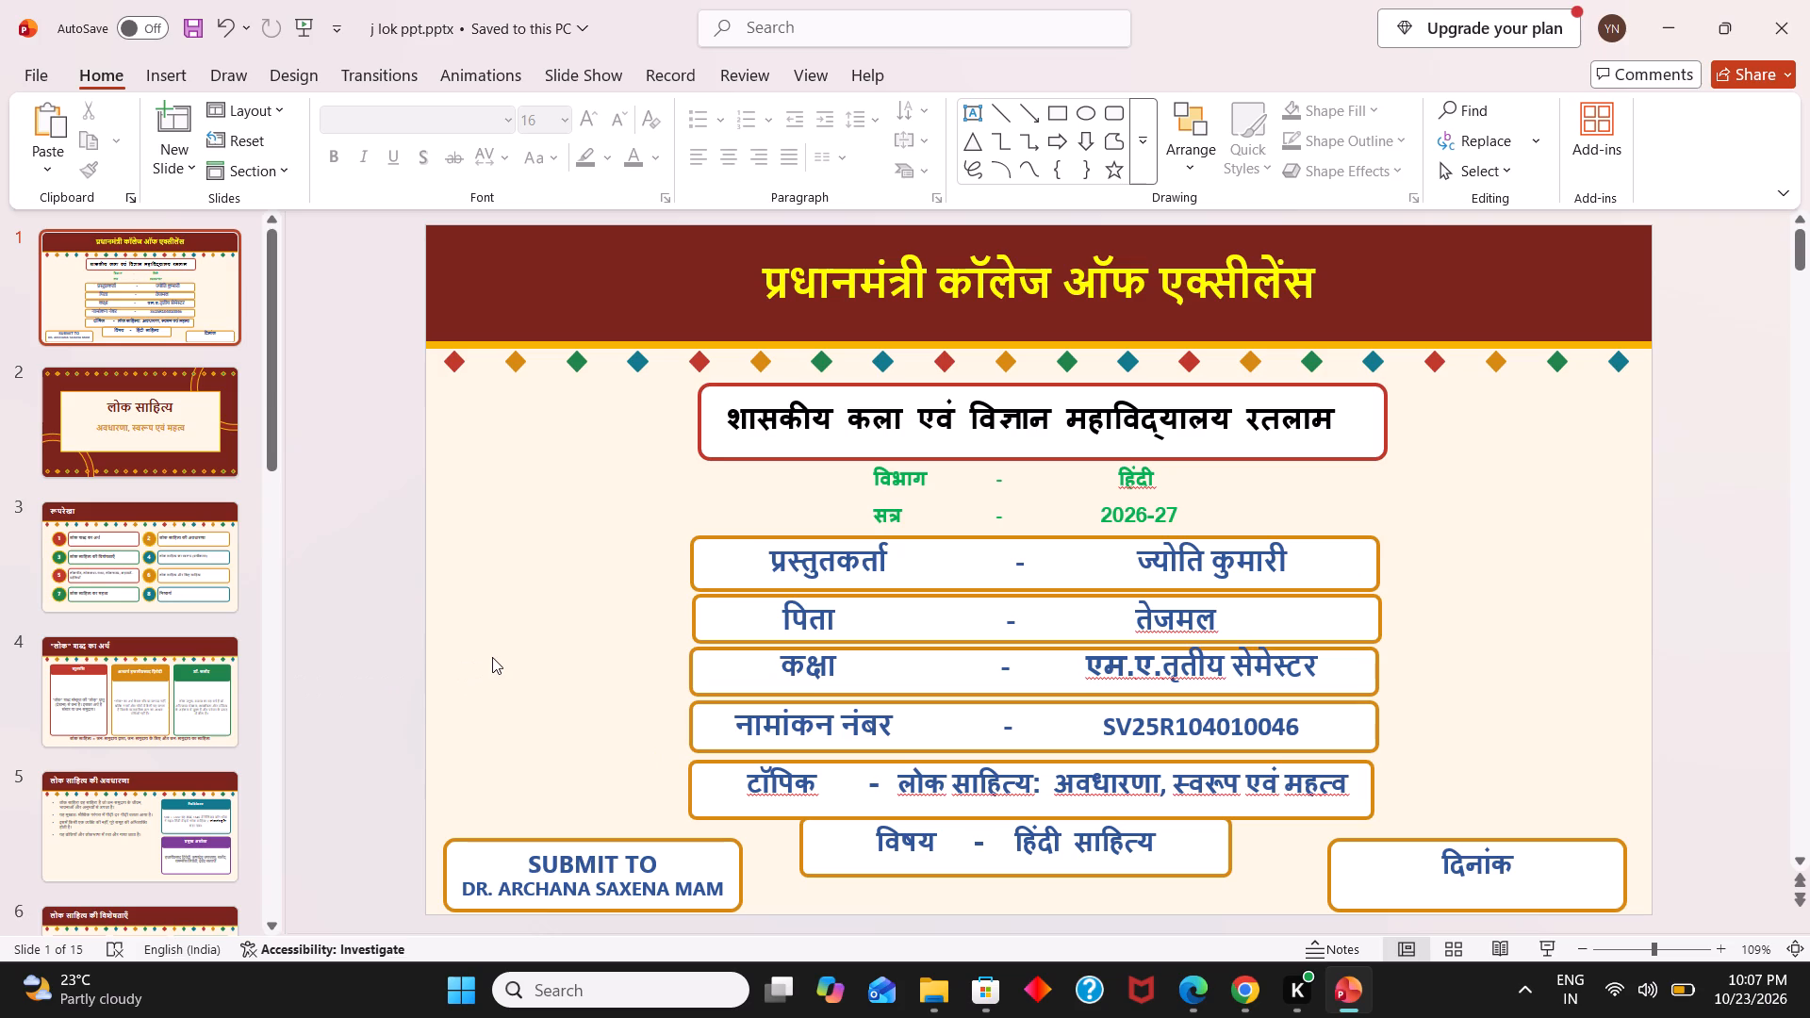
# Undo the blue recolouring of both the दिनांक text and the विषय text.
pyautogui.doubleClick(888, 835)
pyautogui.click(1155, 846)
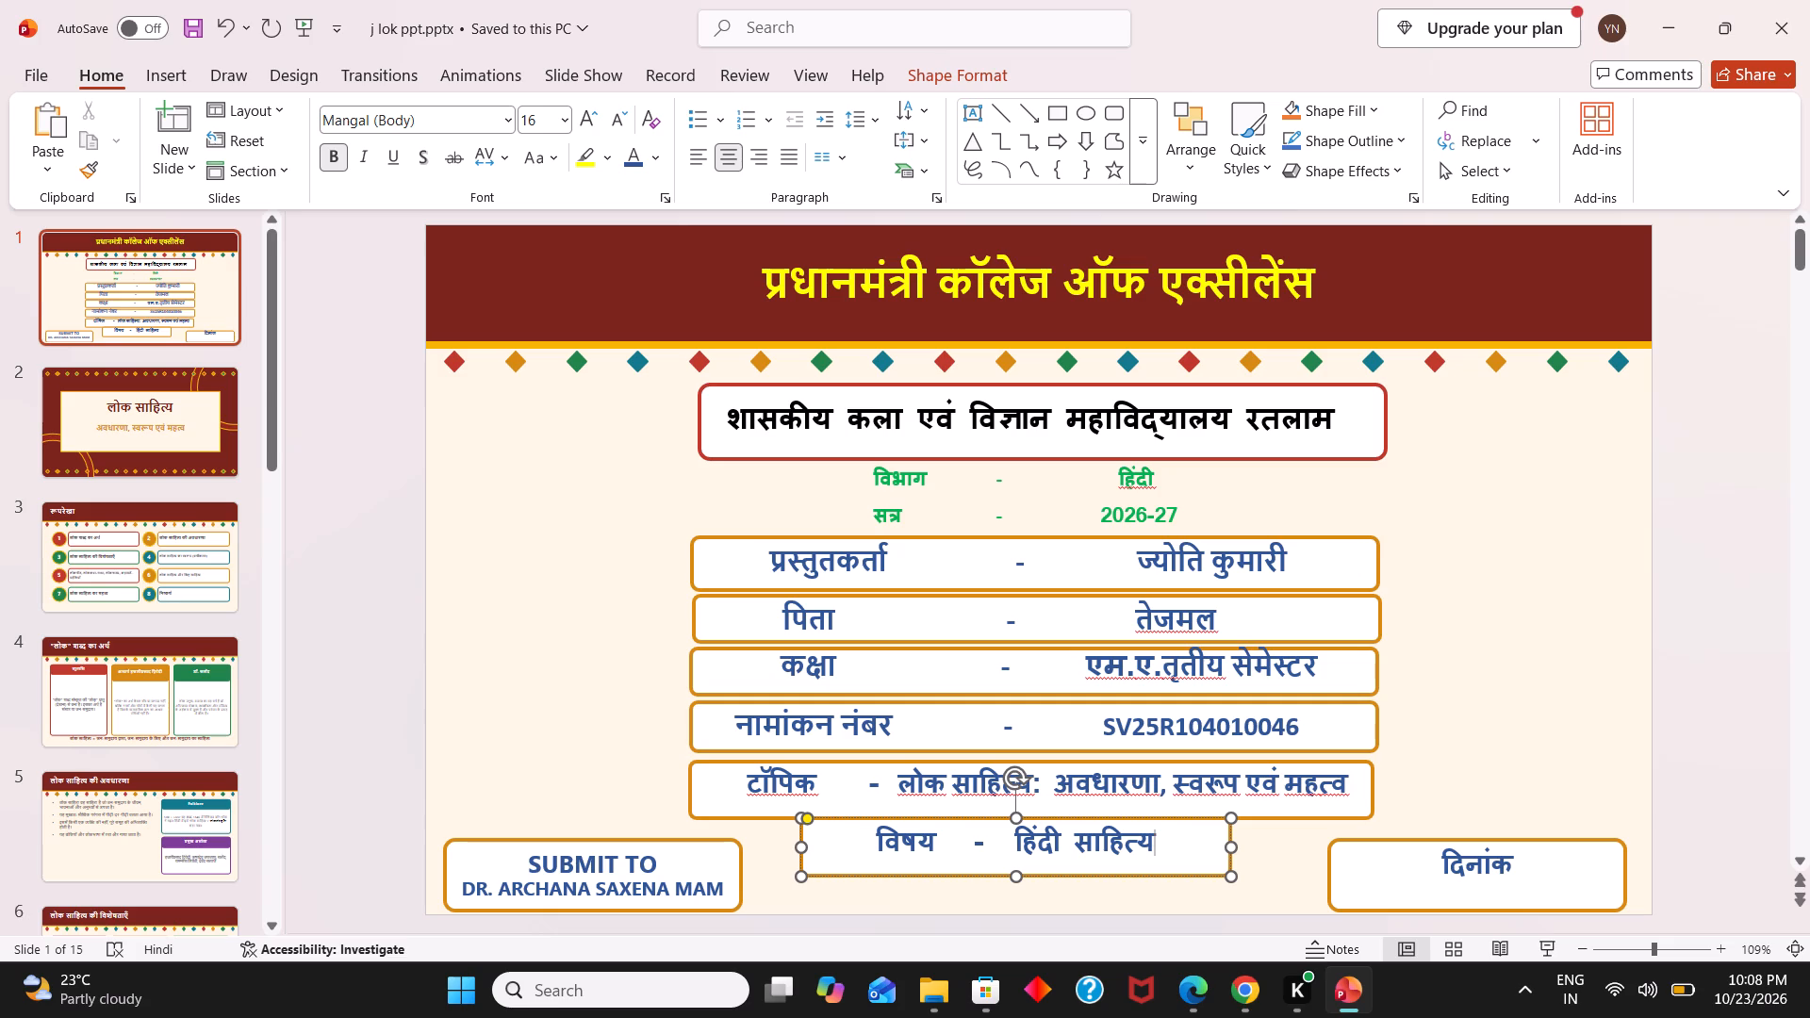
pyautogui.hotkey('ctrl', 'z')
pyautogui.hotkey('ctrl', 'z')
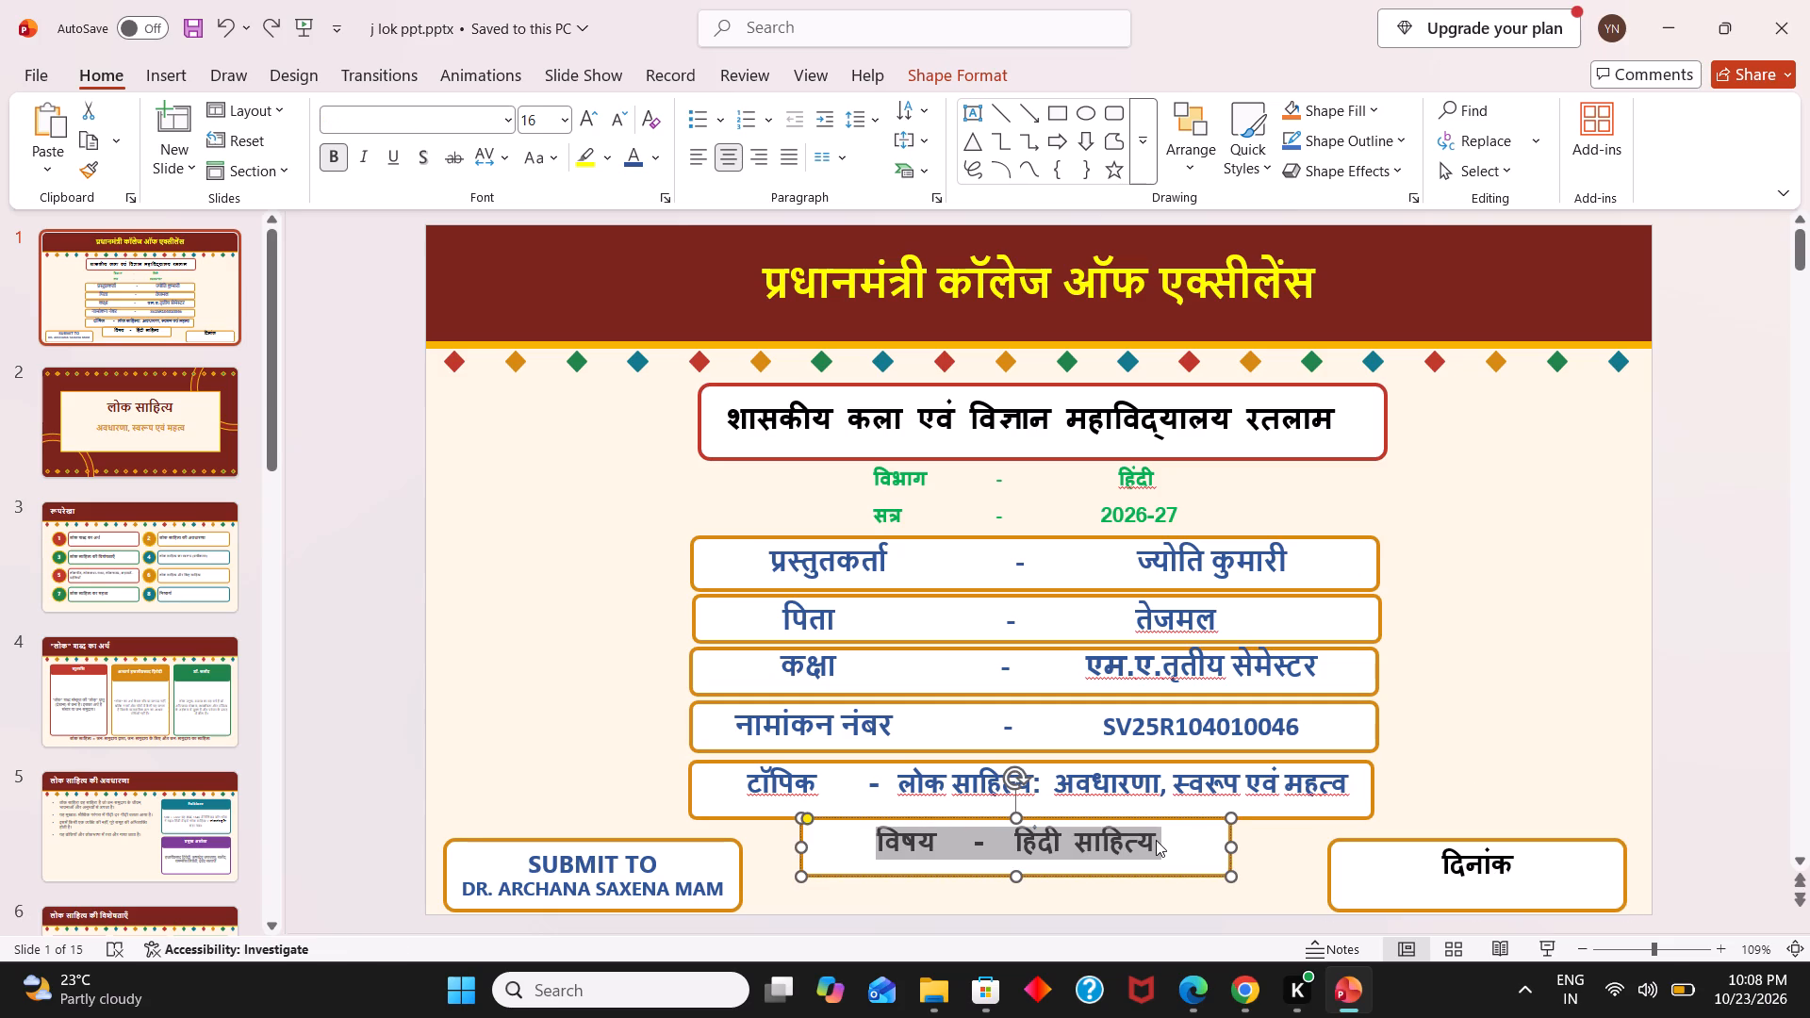
# Apply the blue font colour to the word दिनांक only.
pyautogui.doubleClick(1470, 866)
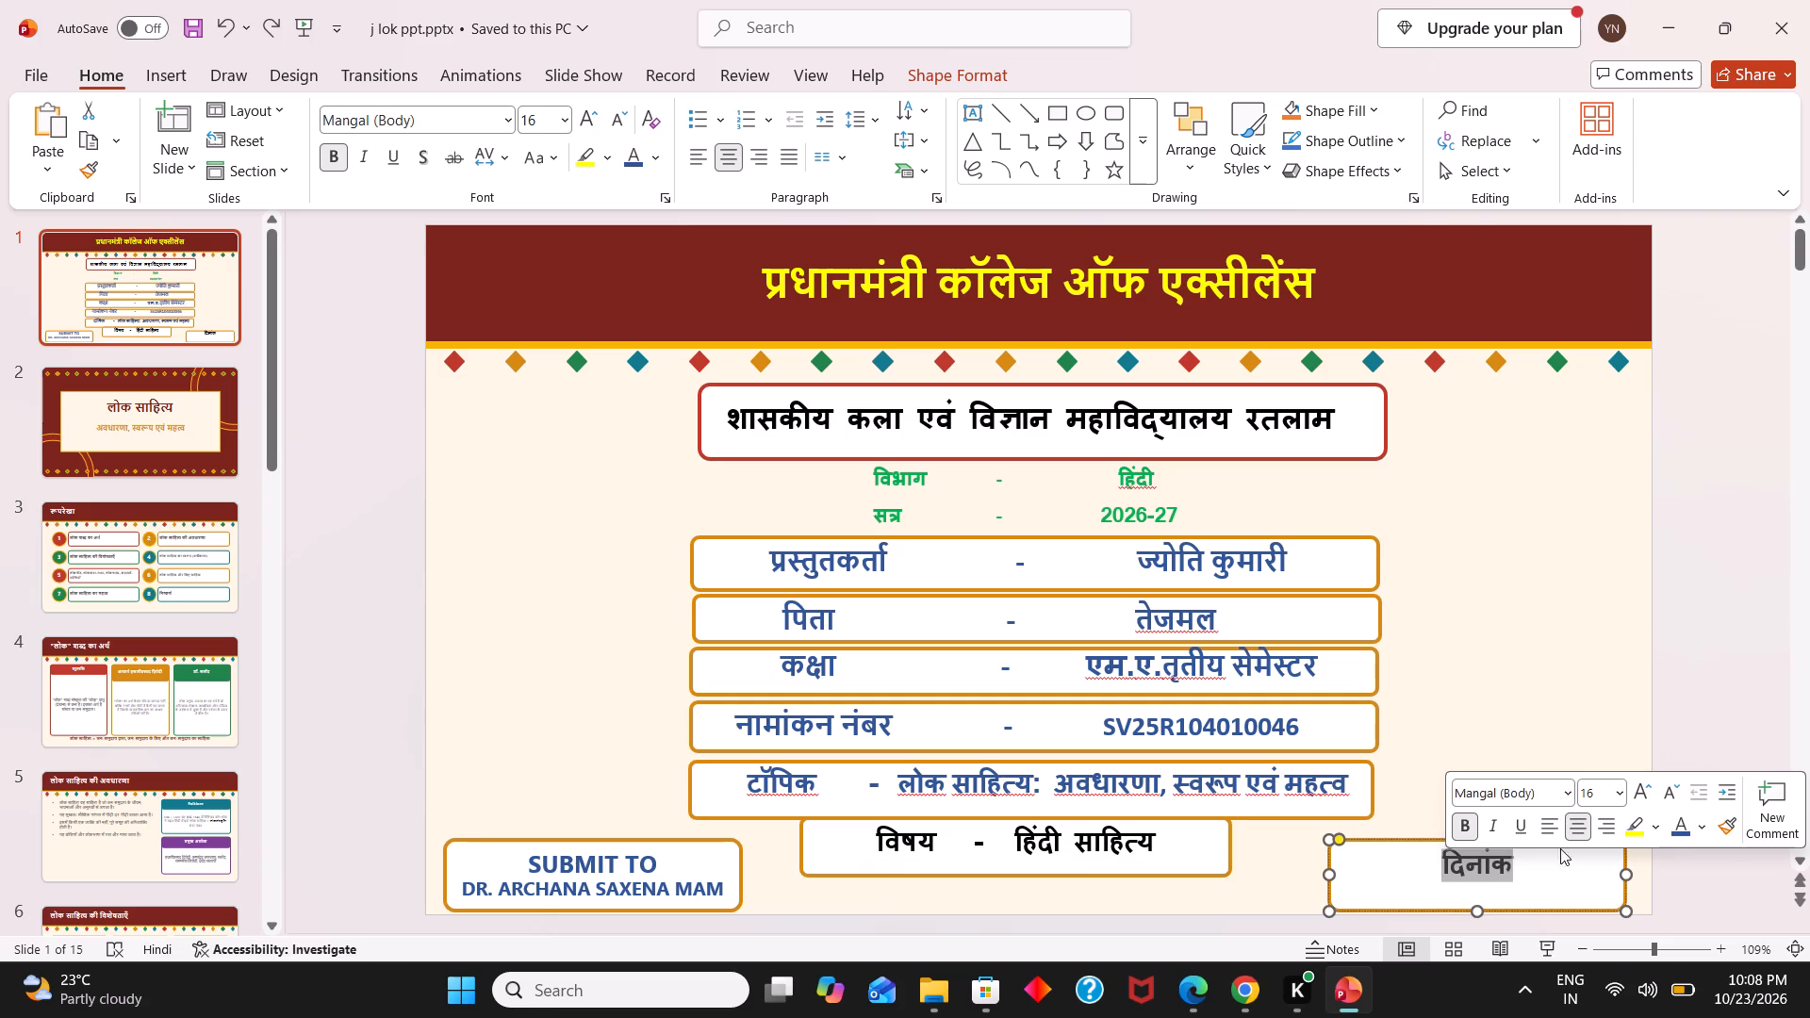
pyautogui.click(1672, 827)
pyautogui.click(1614, 637)
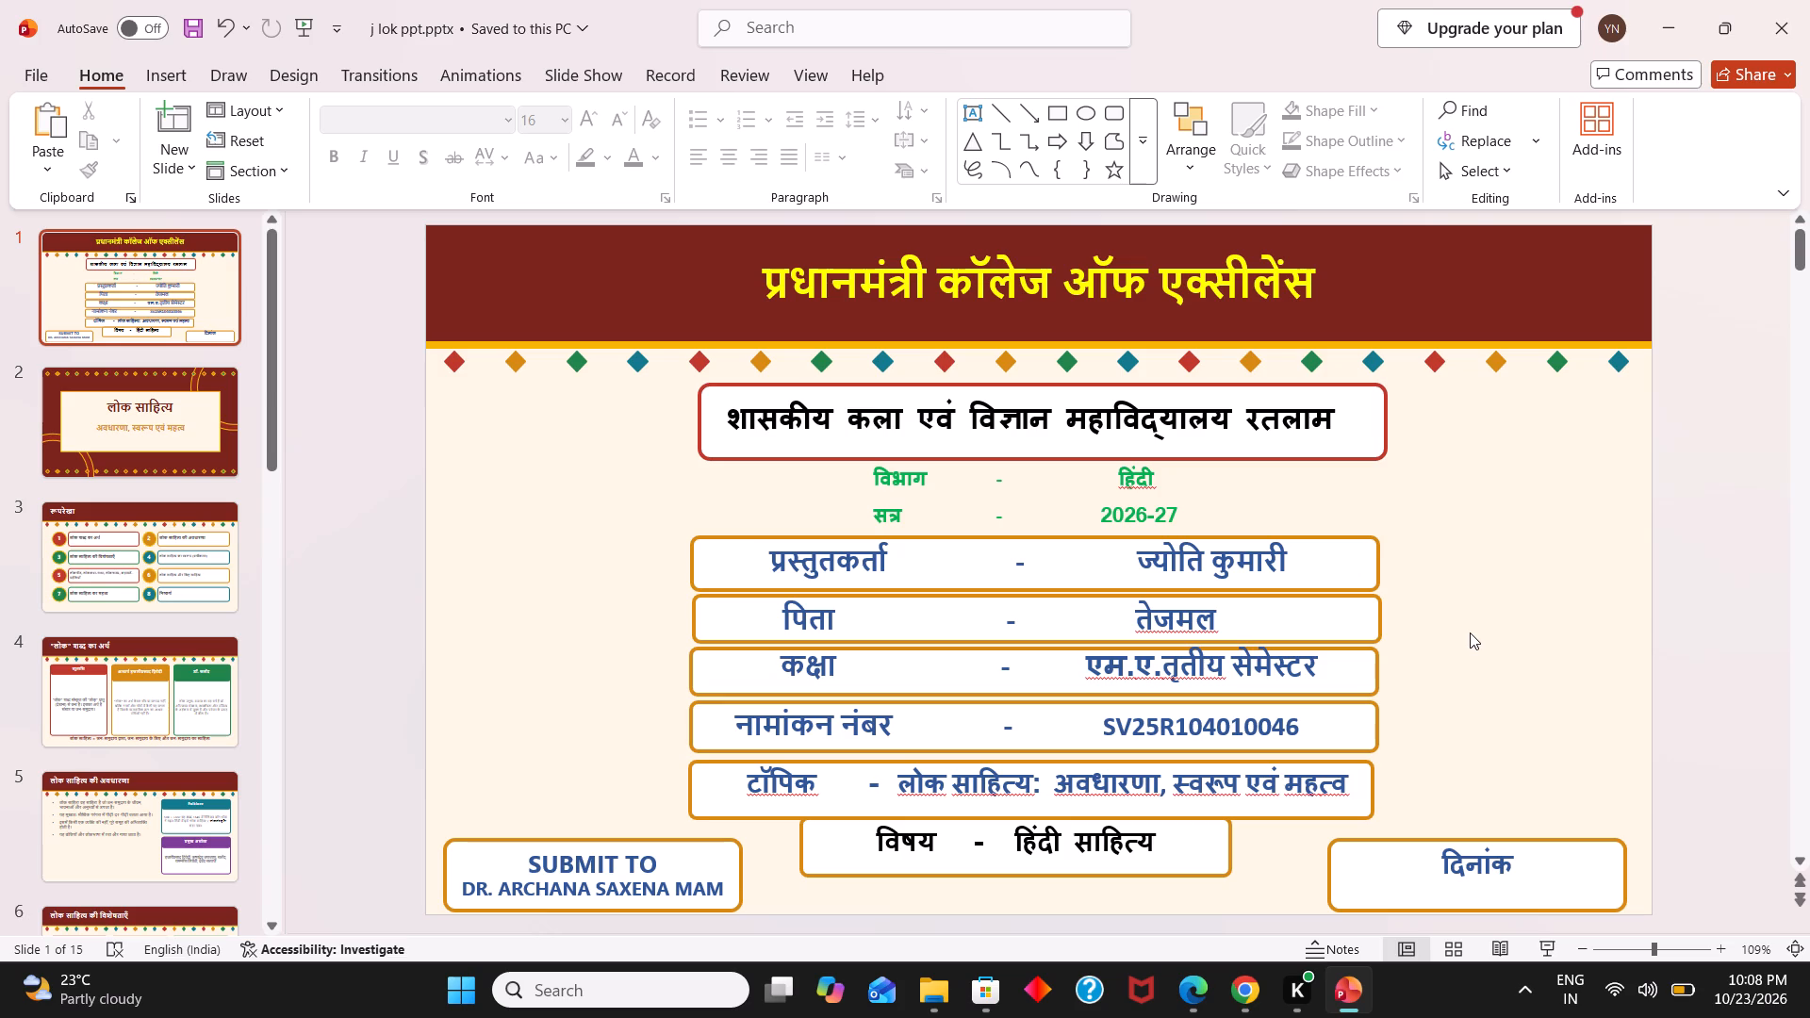
# Save the updated j lok ppt.pptx presentation.
pyautogui.hotkey('ctrl', 's')
# Print all slides to a PDF in Downloads, named with the presenter's name followed by NEW PPT, after checking the preview.
pyautogui.hotkey('ctrl', 'p')
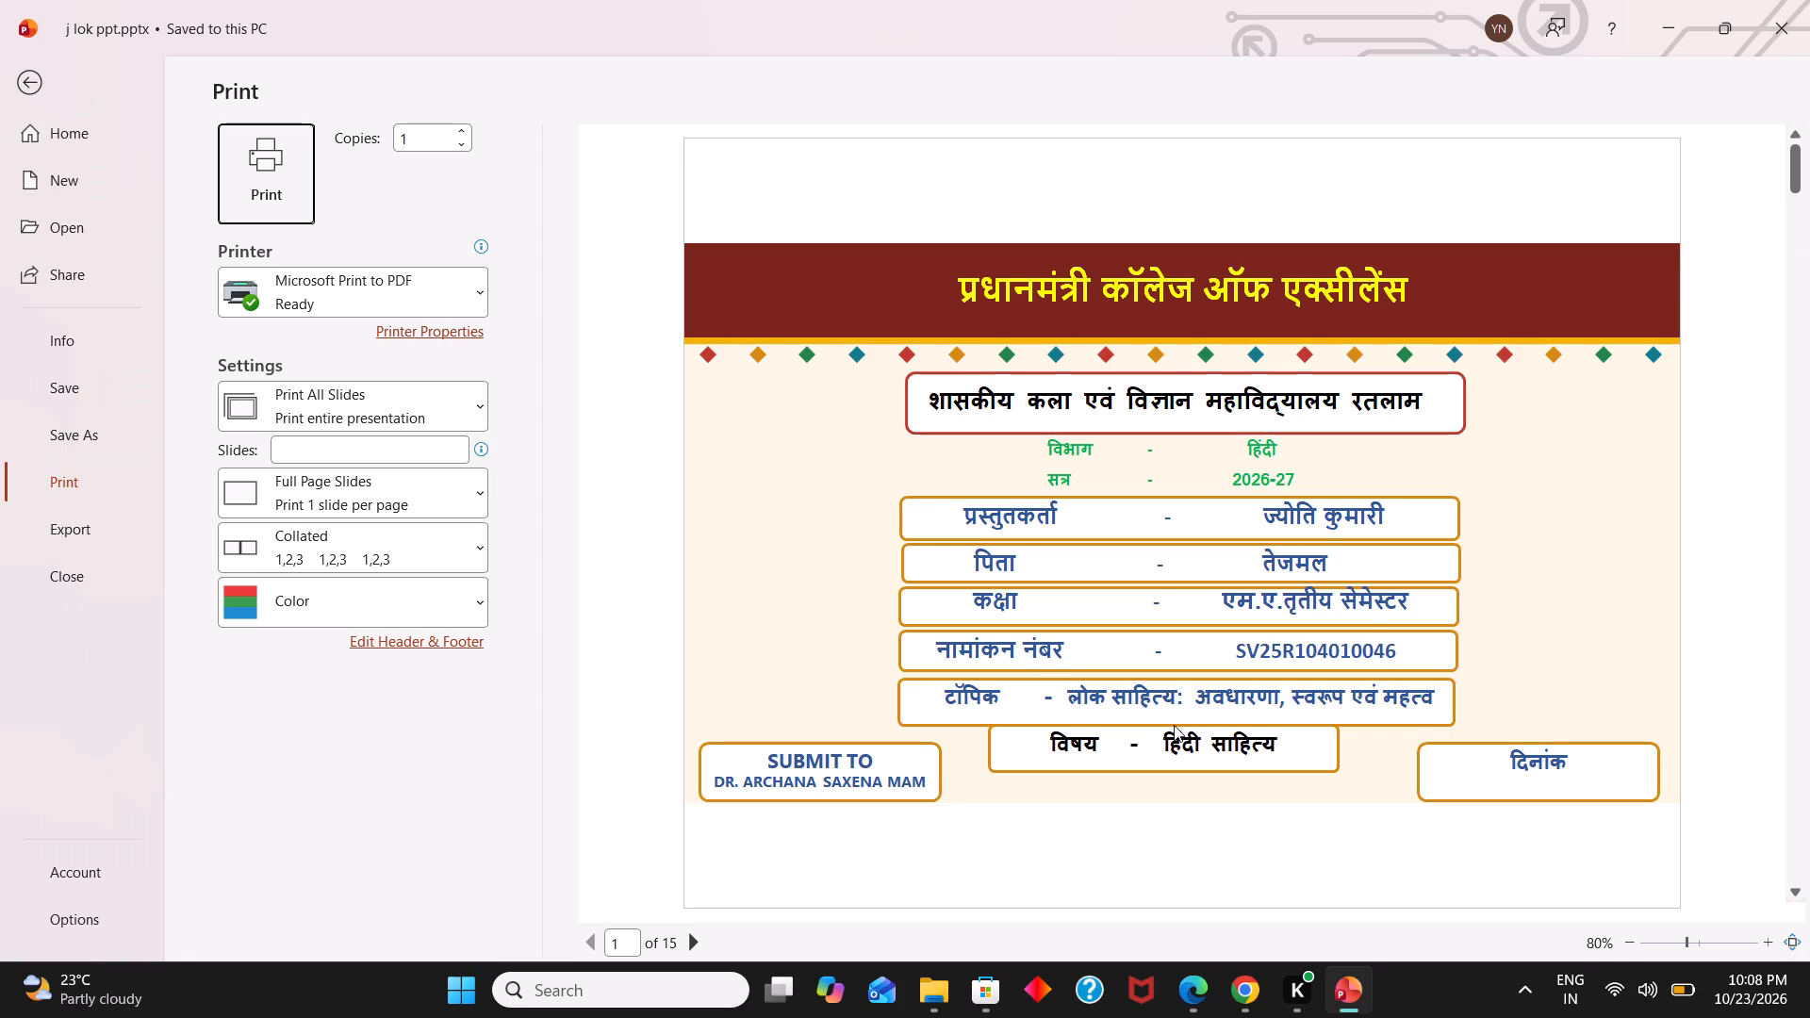
pyautogui.scroll(-1, 1127, 726)
pyautogui.scroll(1, 1127, 726)
pyautogui.scroll(-2, 1127, 726)
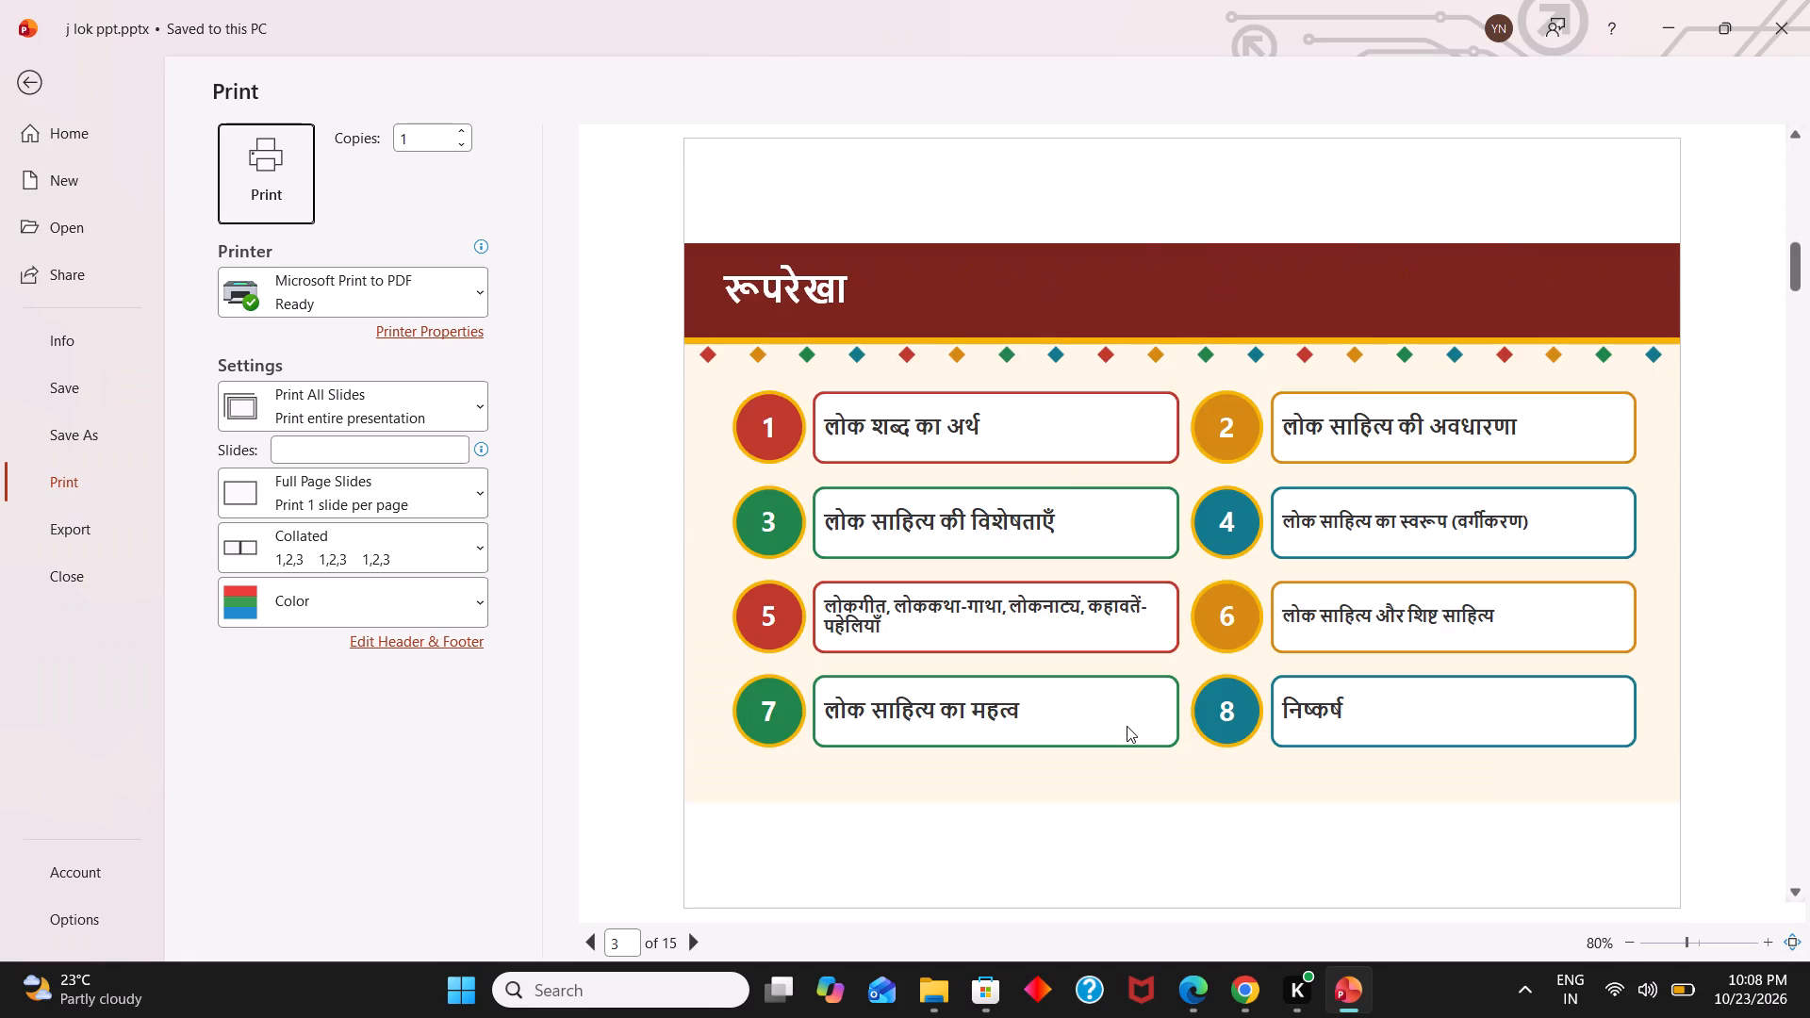
pyautogui.scroll(7, 1127, 726)
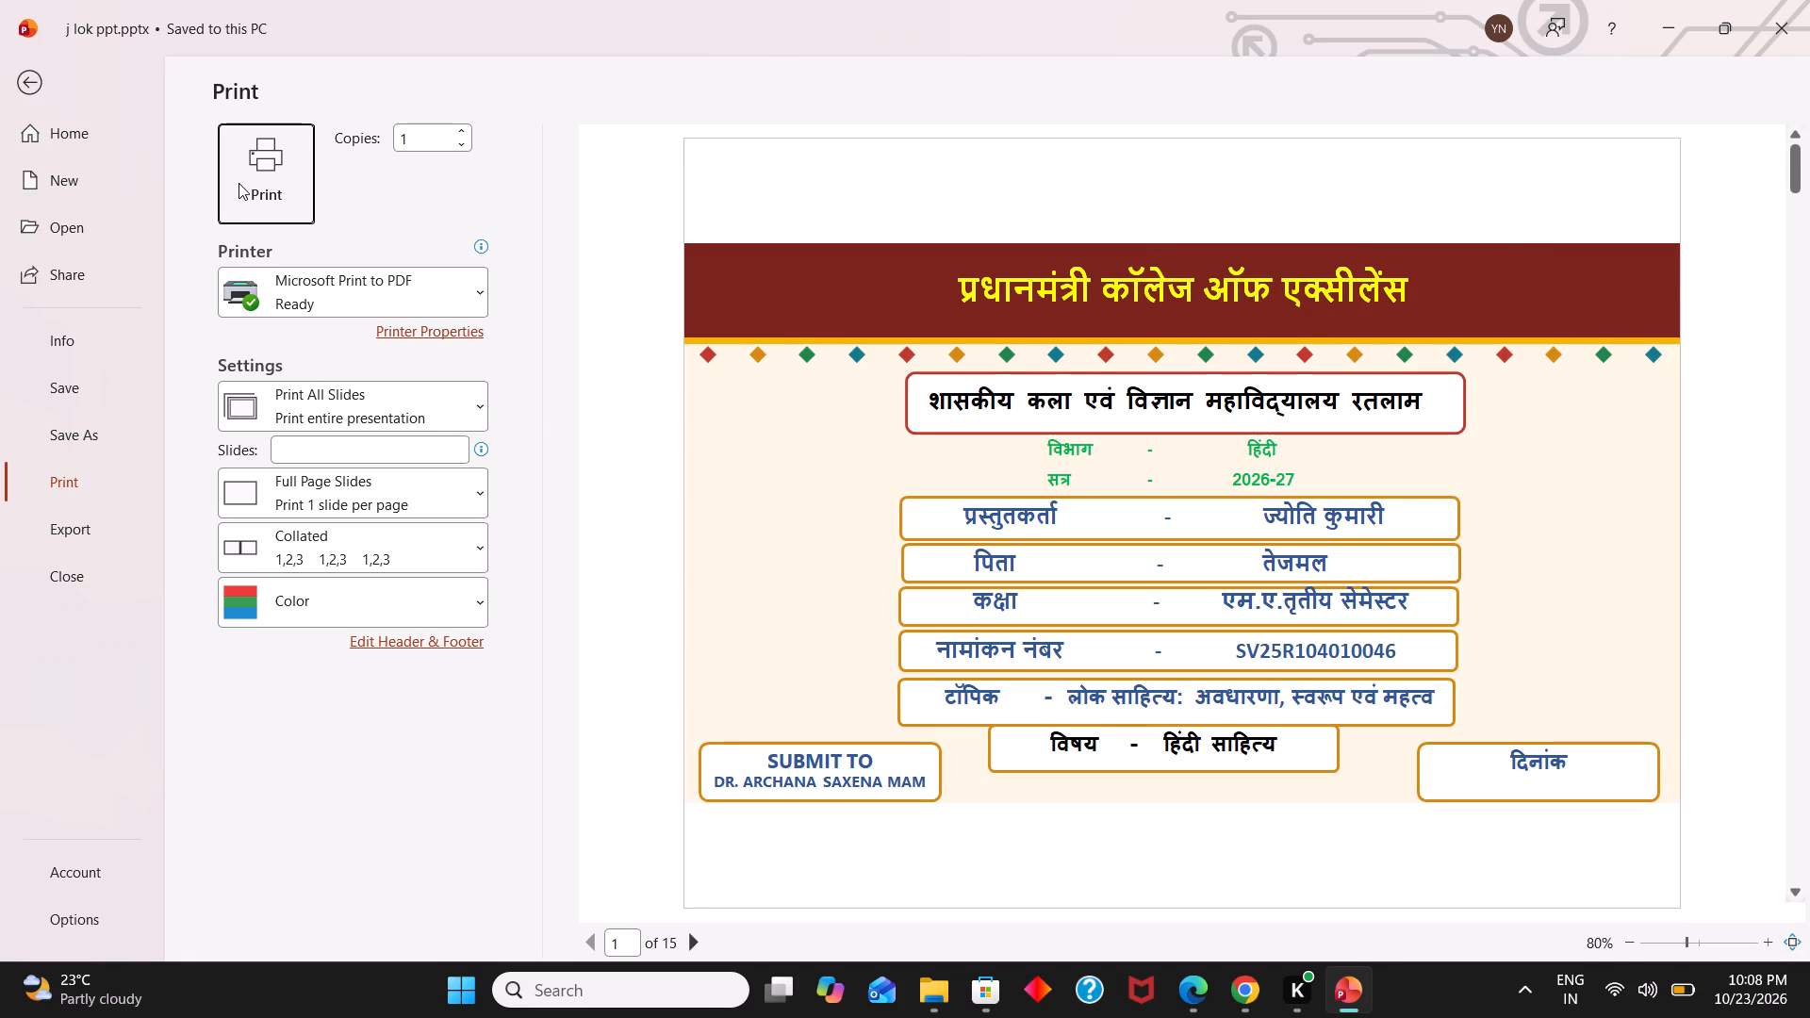
pyautogui.click(239, 183)
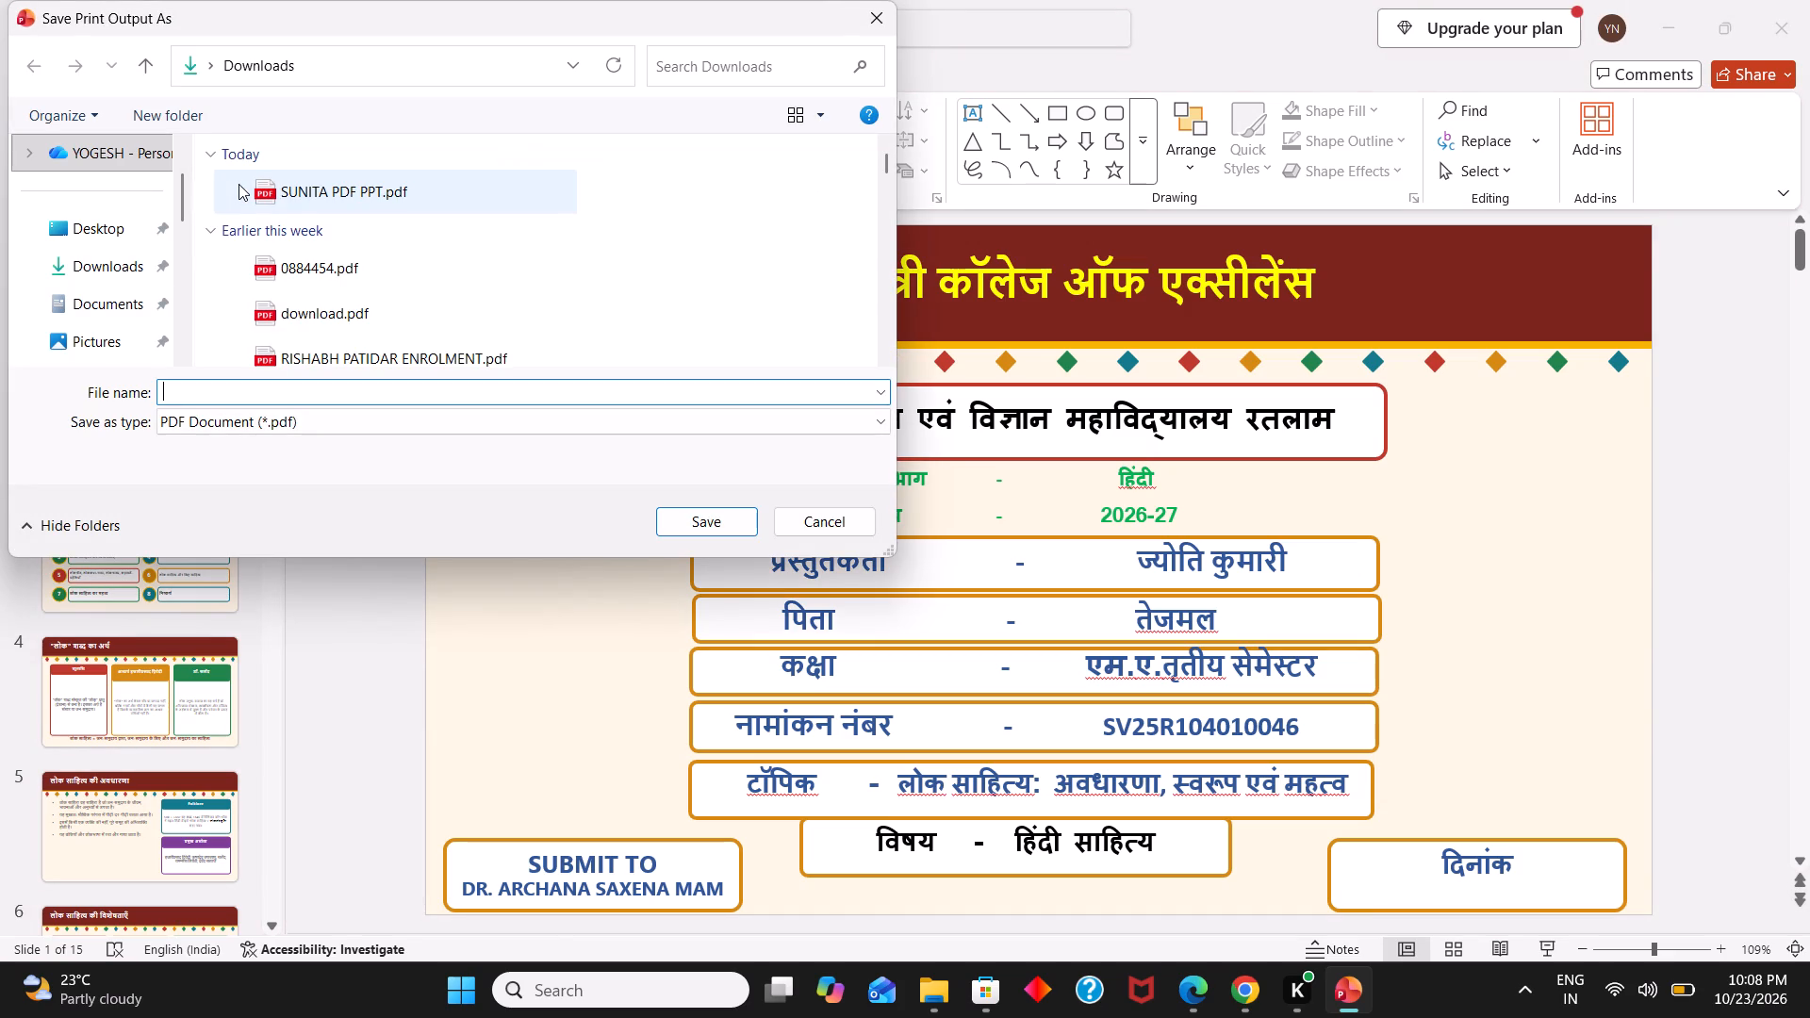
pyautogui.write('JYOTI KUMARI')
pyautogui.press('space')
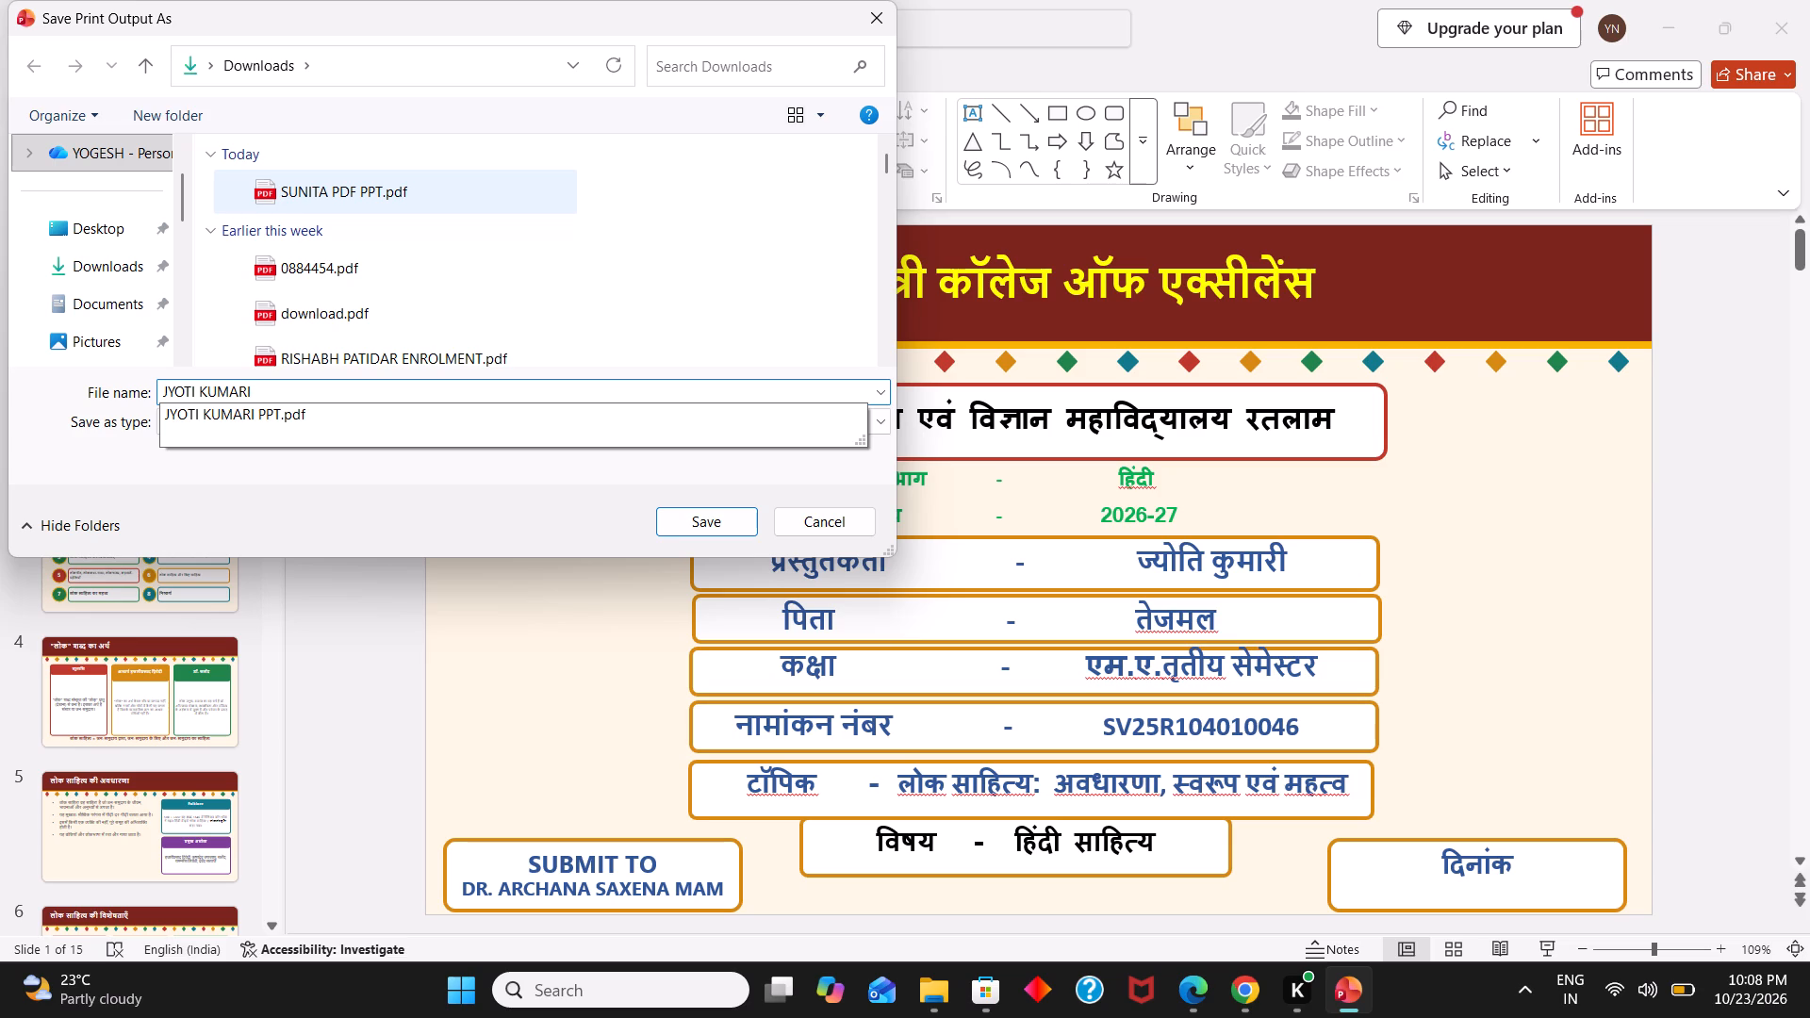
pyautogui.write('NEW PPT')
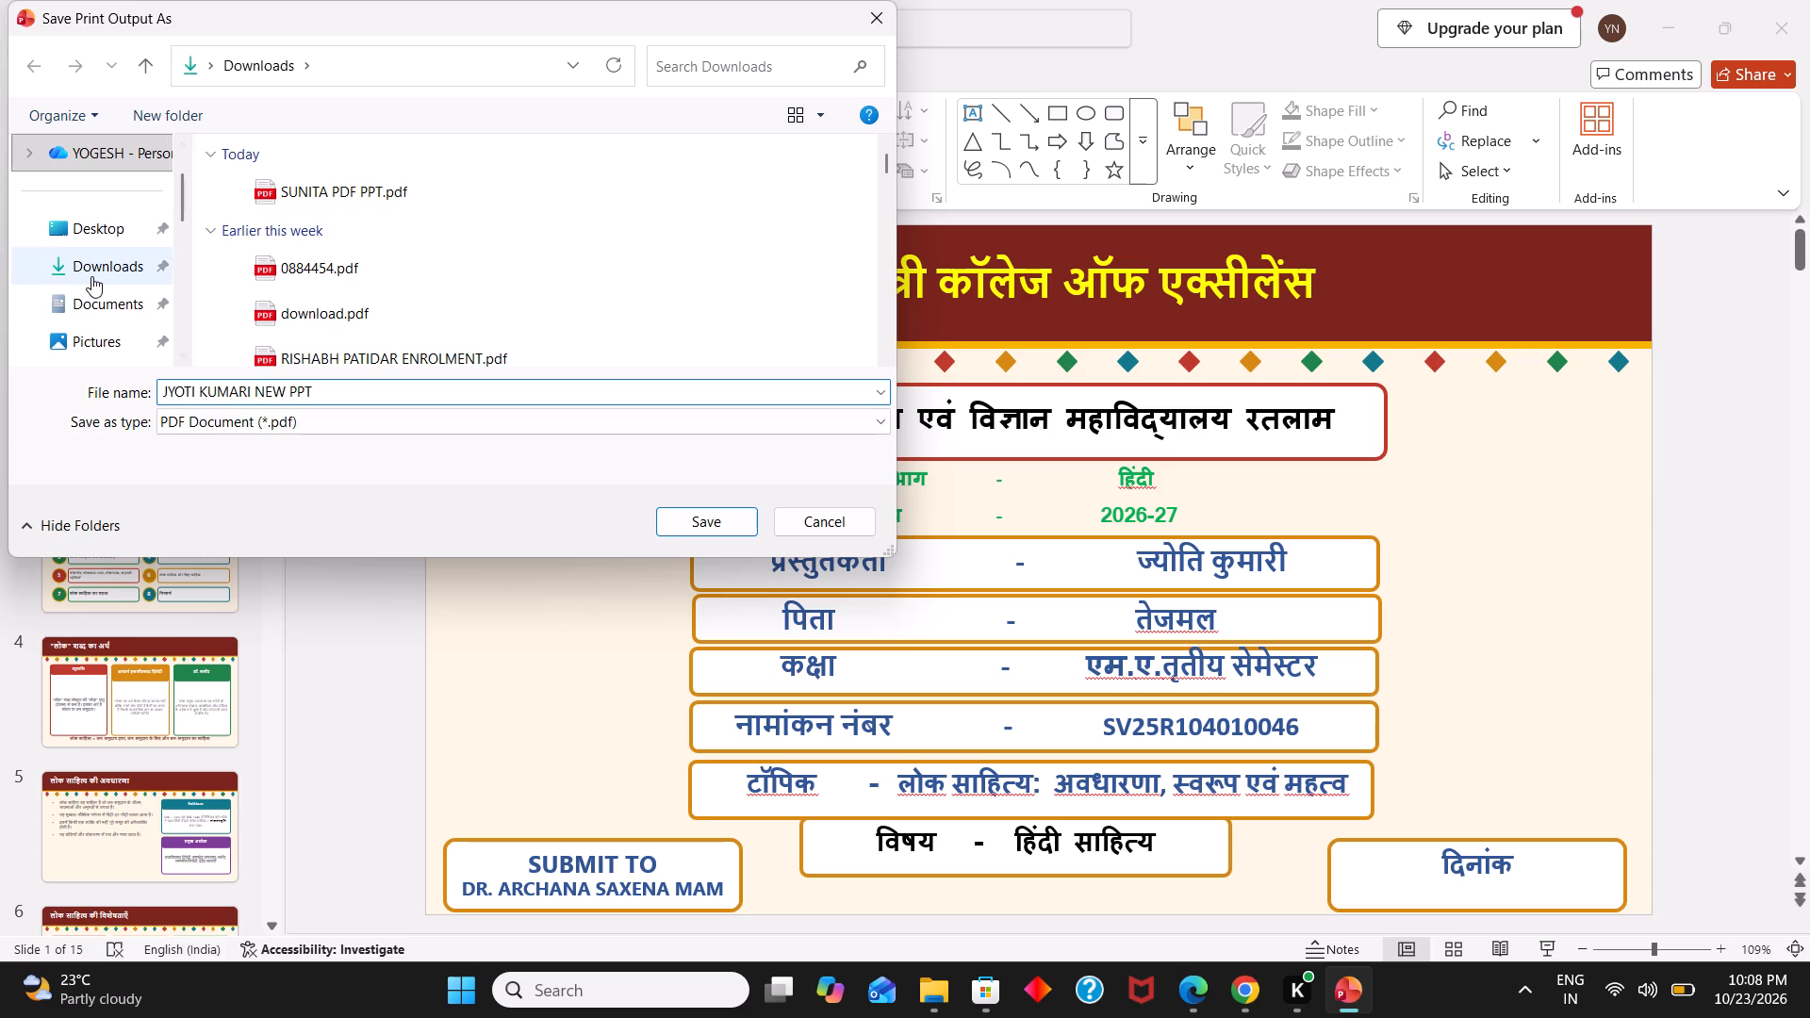
pyautogui.click(91, 276)
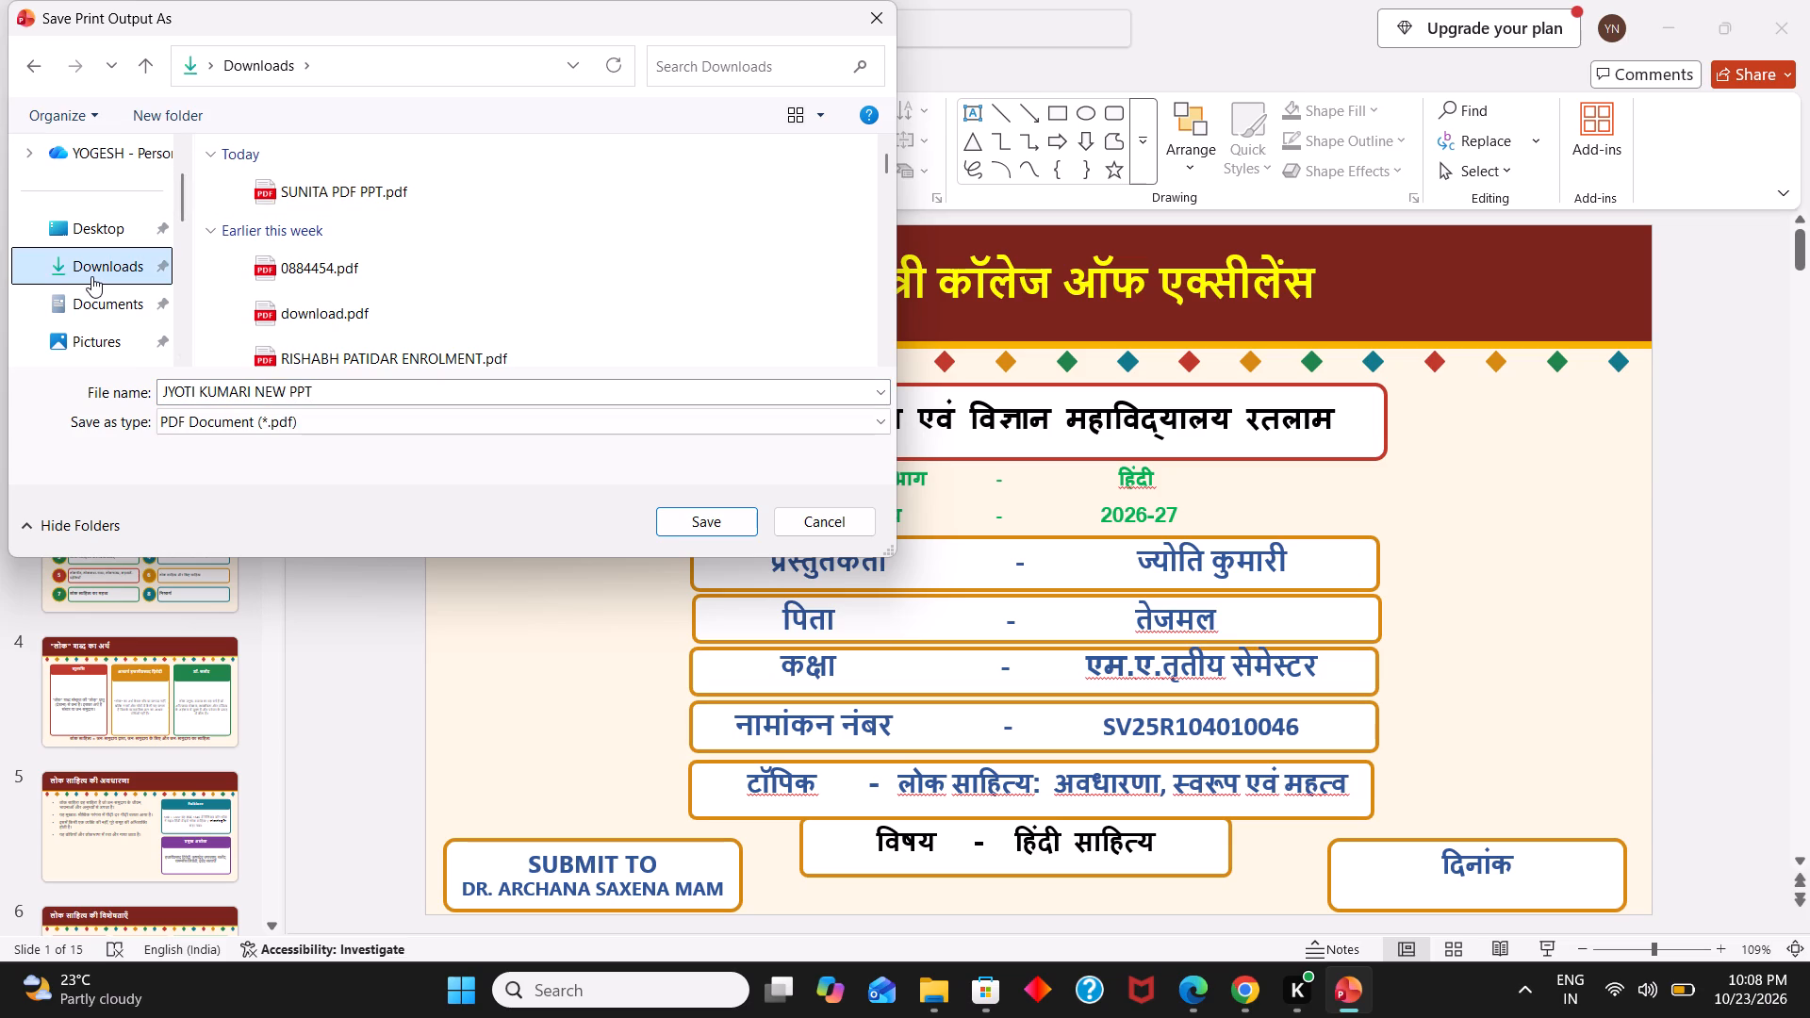
pyautogui.click(698, 522)
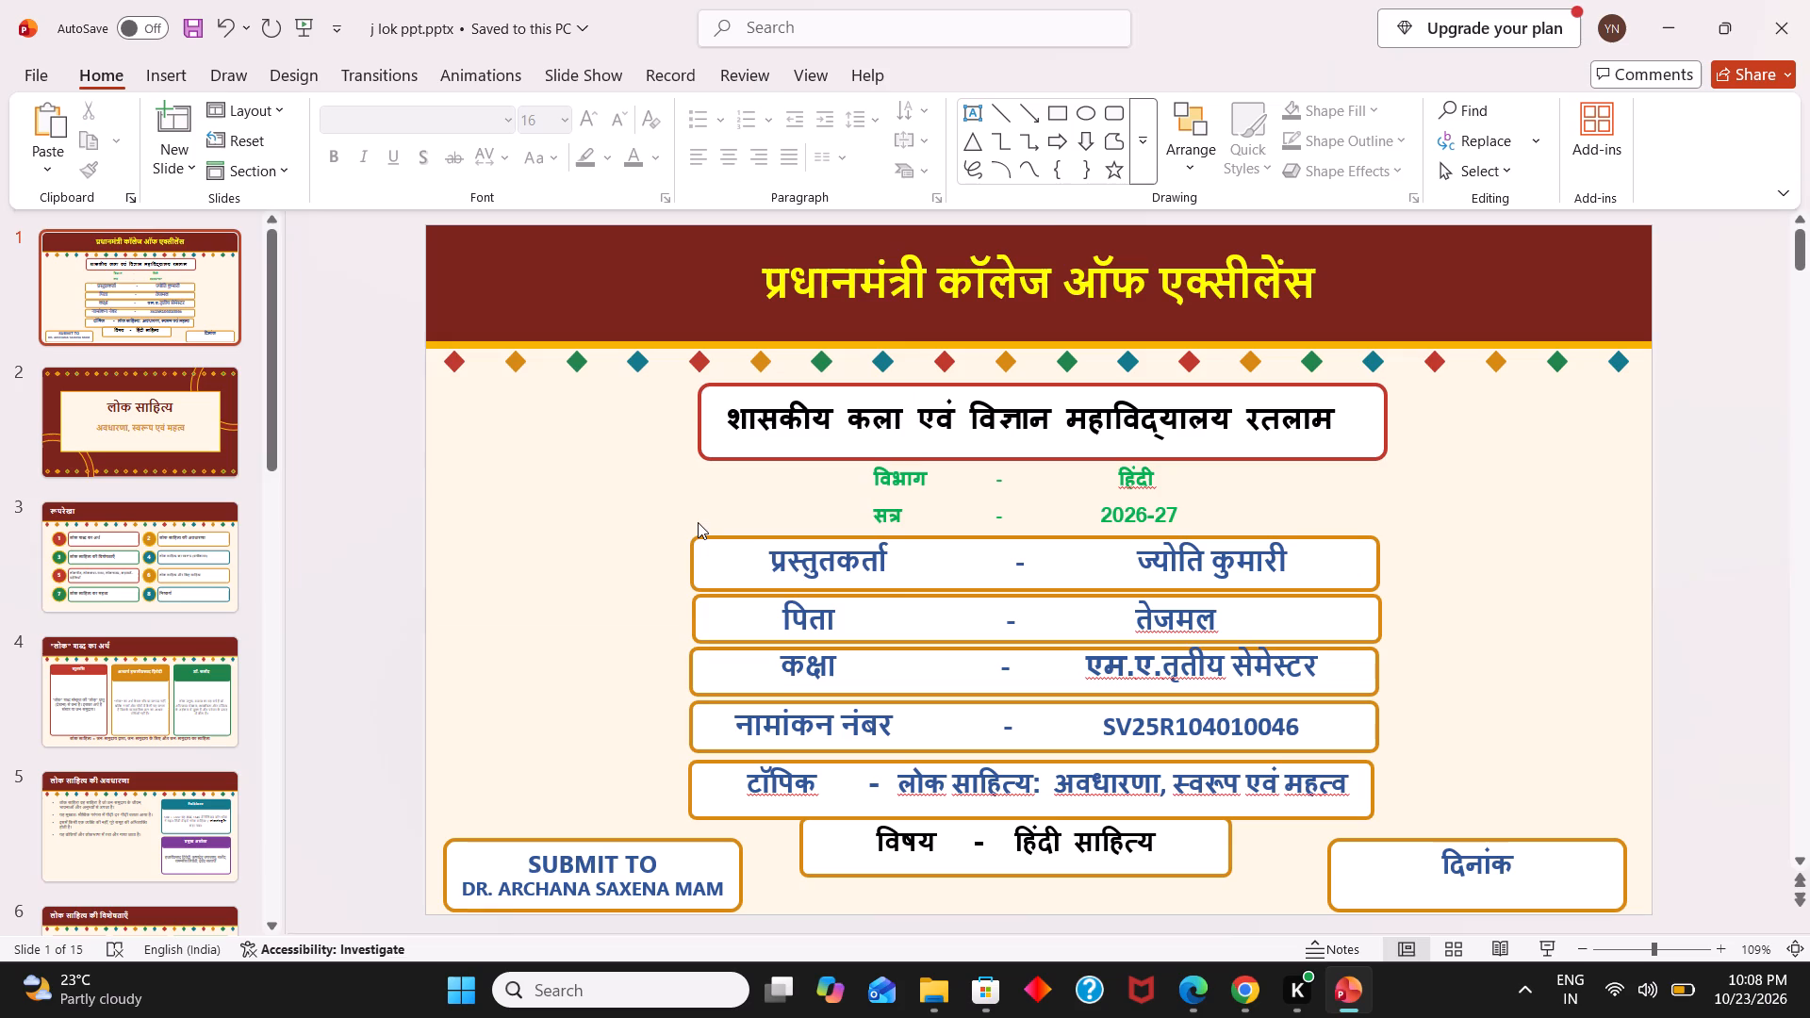